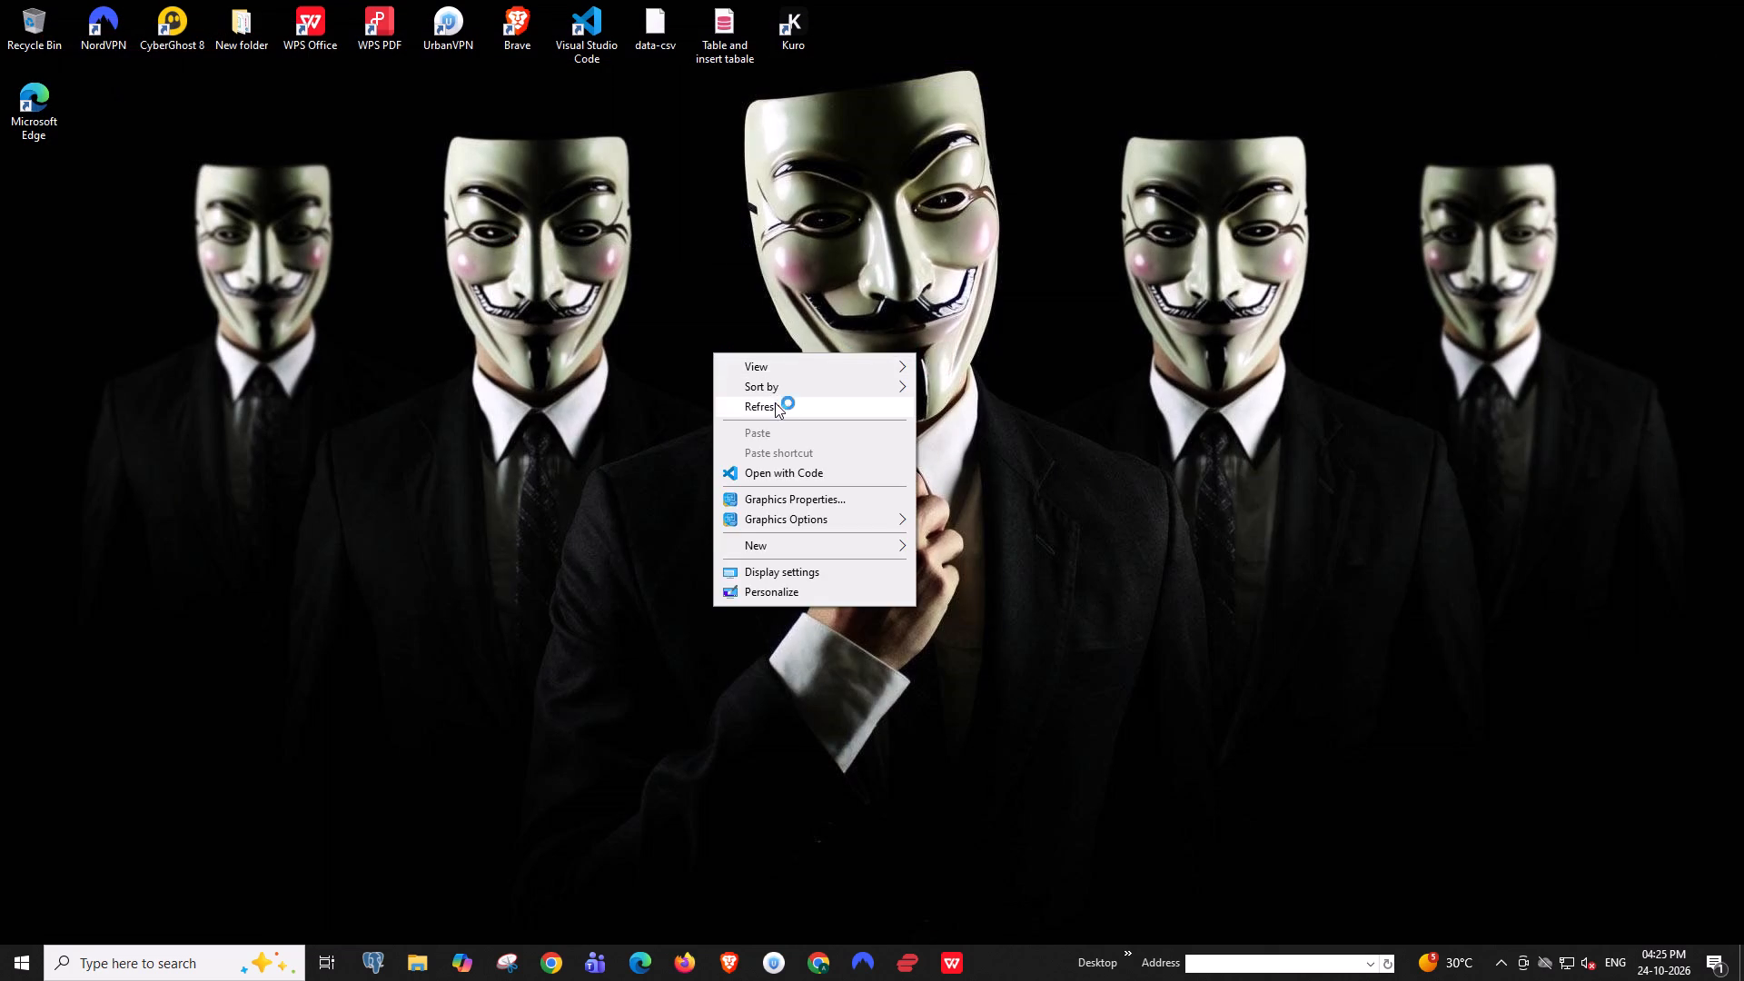
{"action": "left_click", "coordinate": [770, 400]}
{"action": "right_click", "coordinate": [669, 343]}
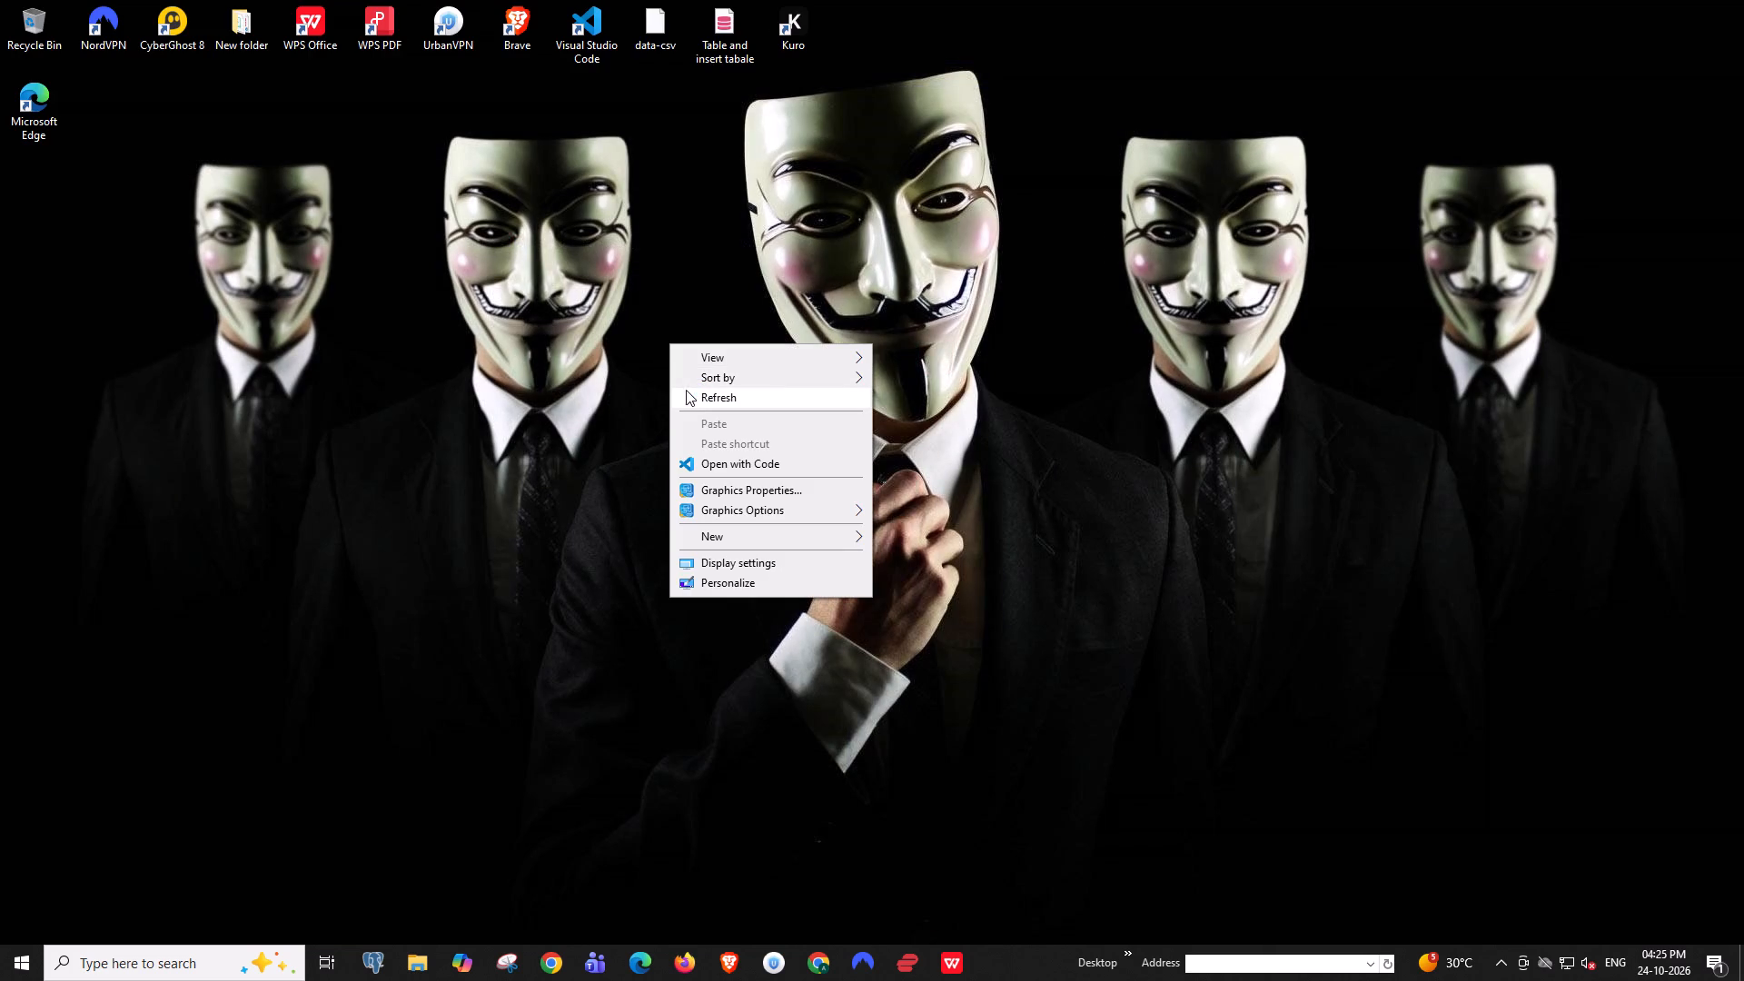
{"action": "left_click", "coordinate": [687, 395]}
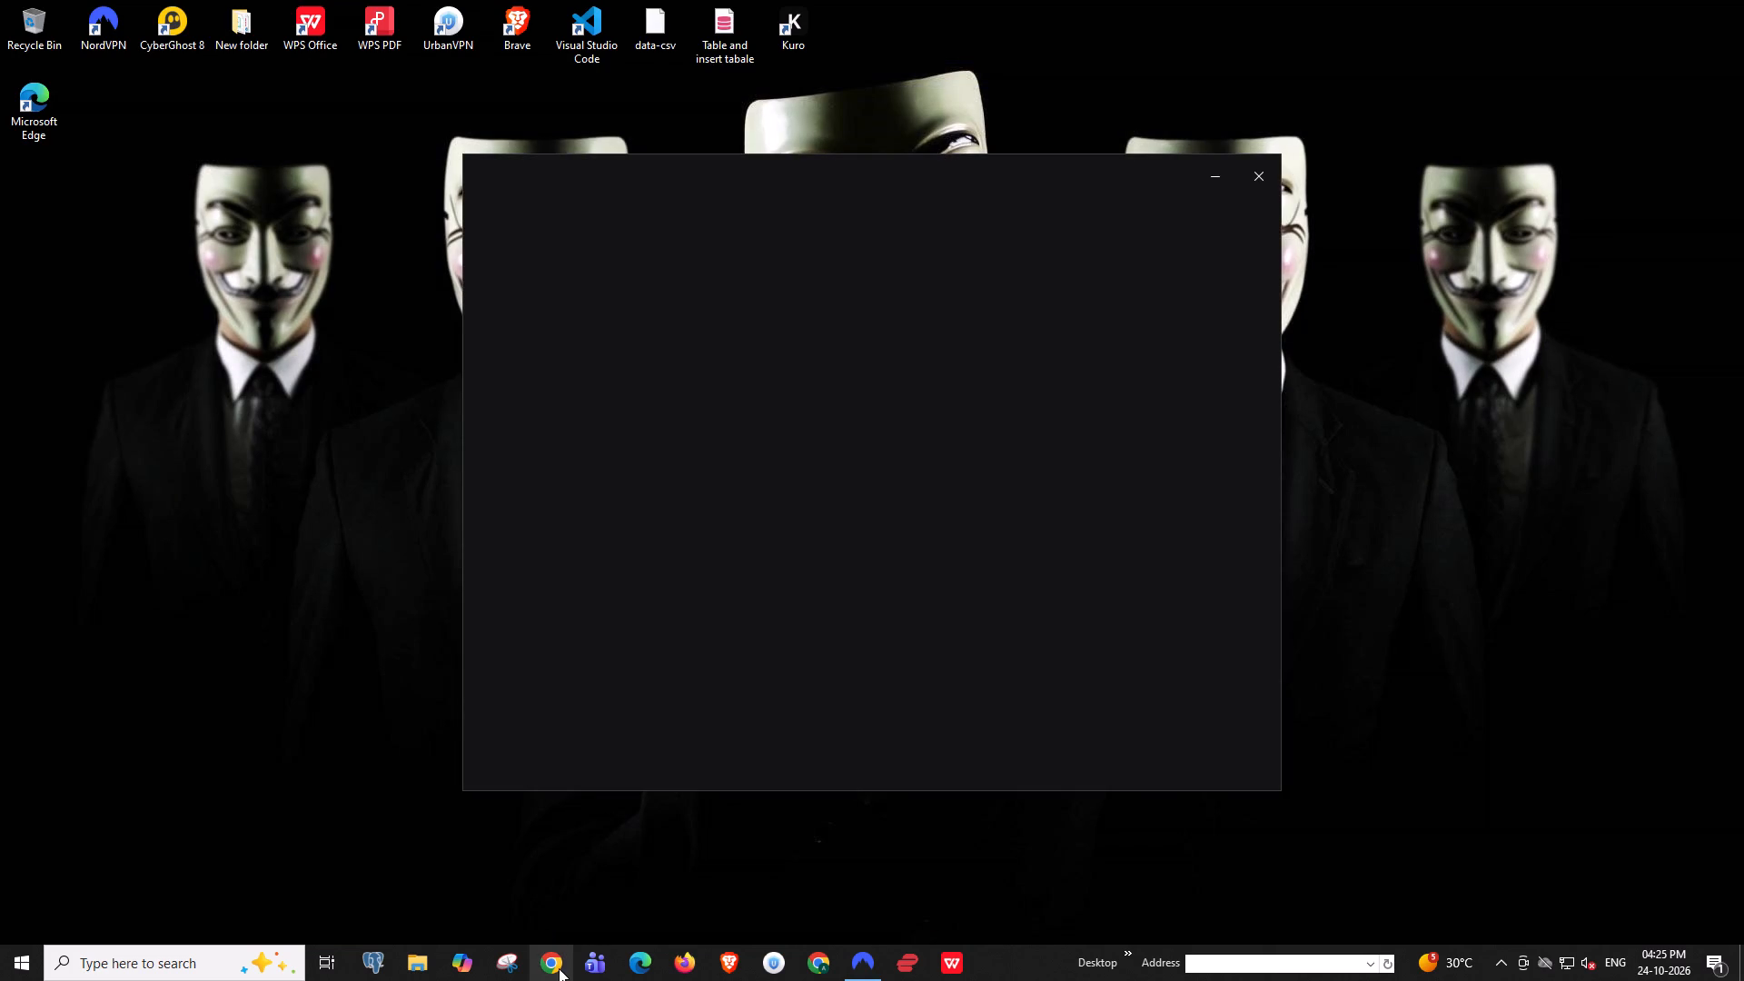
Open Google Chrome with the profile that has the padlock avatar and restore the pages of the previous session.
{"action": "double_click", "coordinate": [560, 966]}
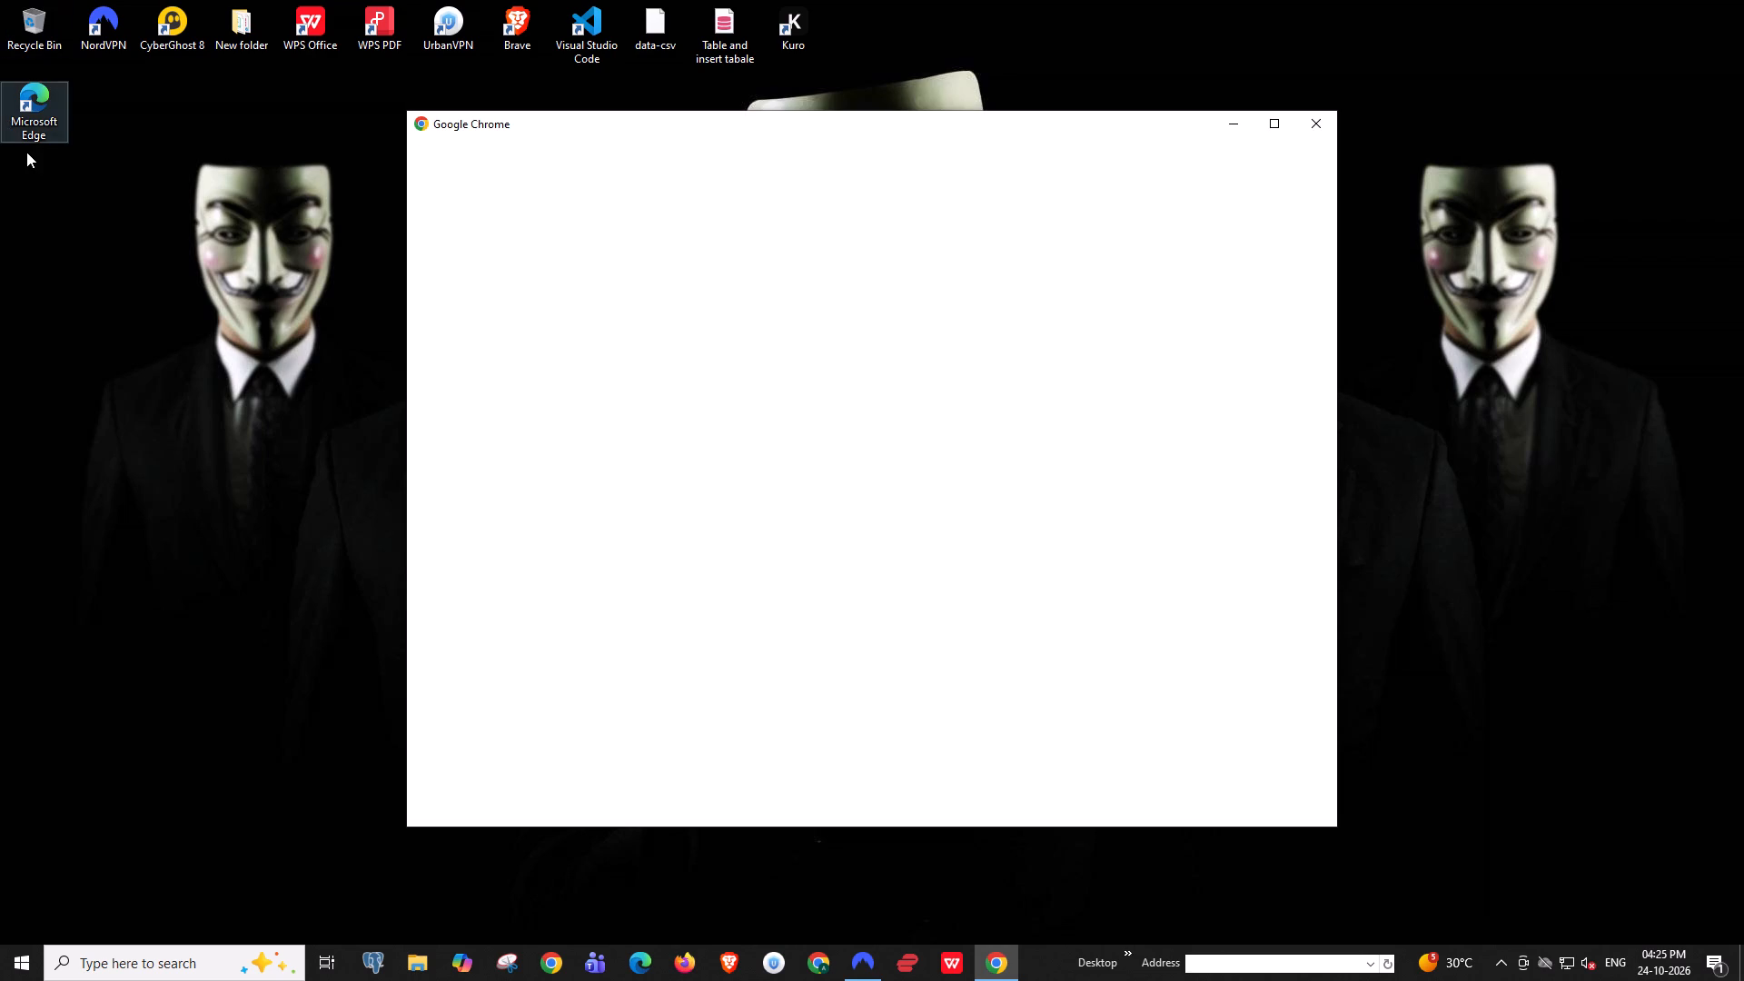
{"action": "left_click", "coordinate": [621, 458]}
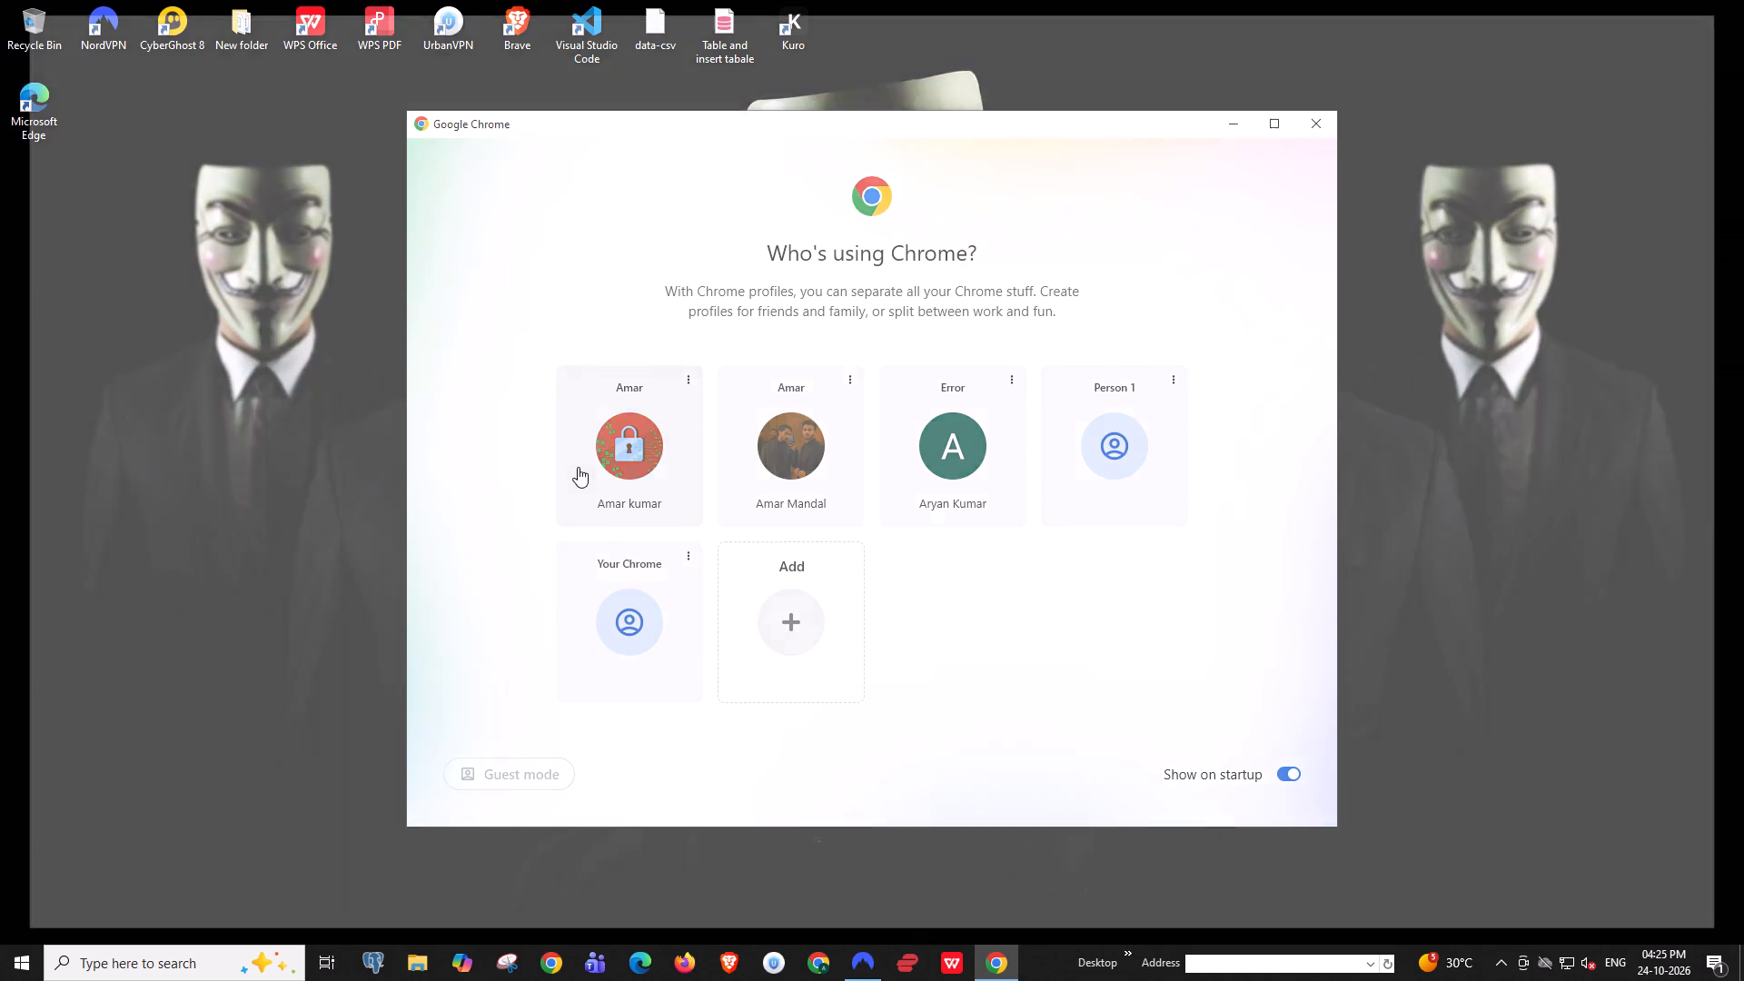
{"action": "left_click", "coordinate": [1678, 243]}
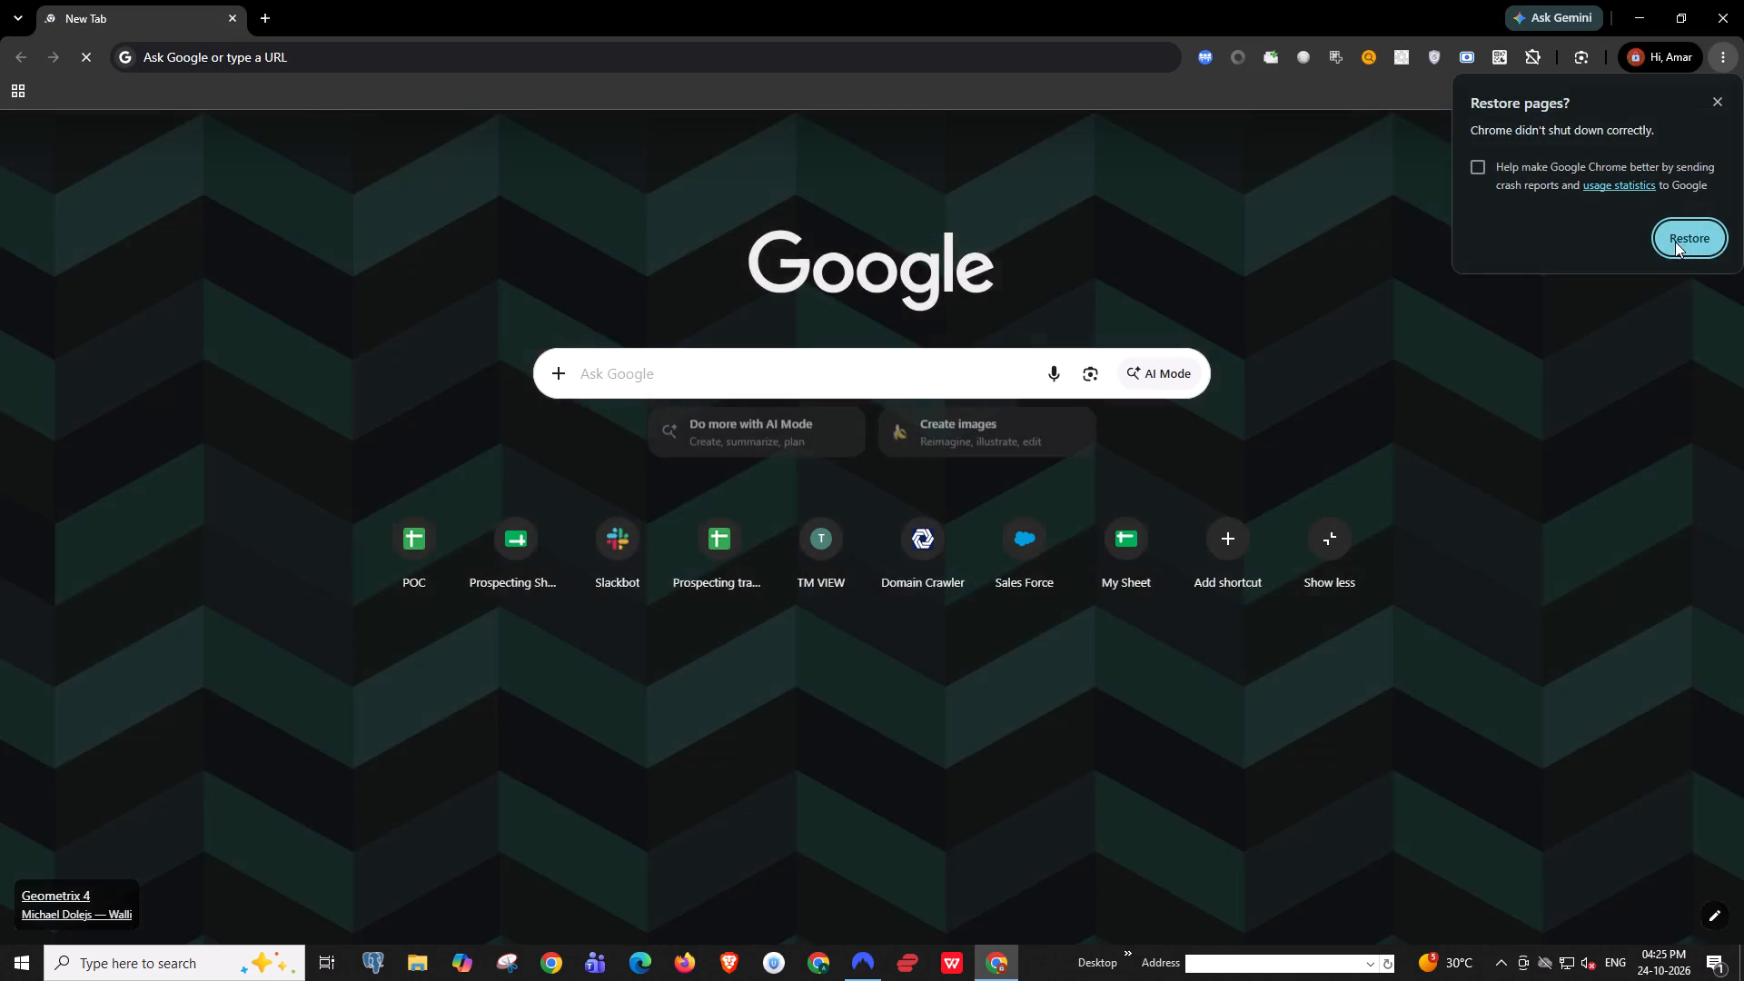
Switch to NordVPN and connect to the United States from the list of all locations.
{"action": "key", "text": "alt+Tab"}
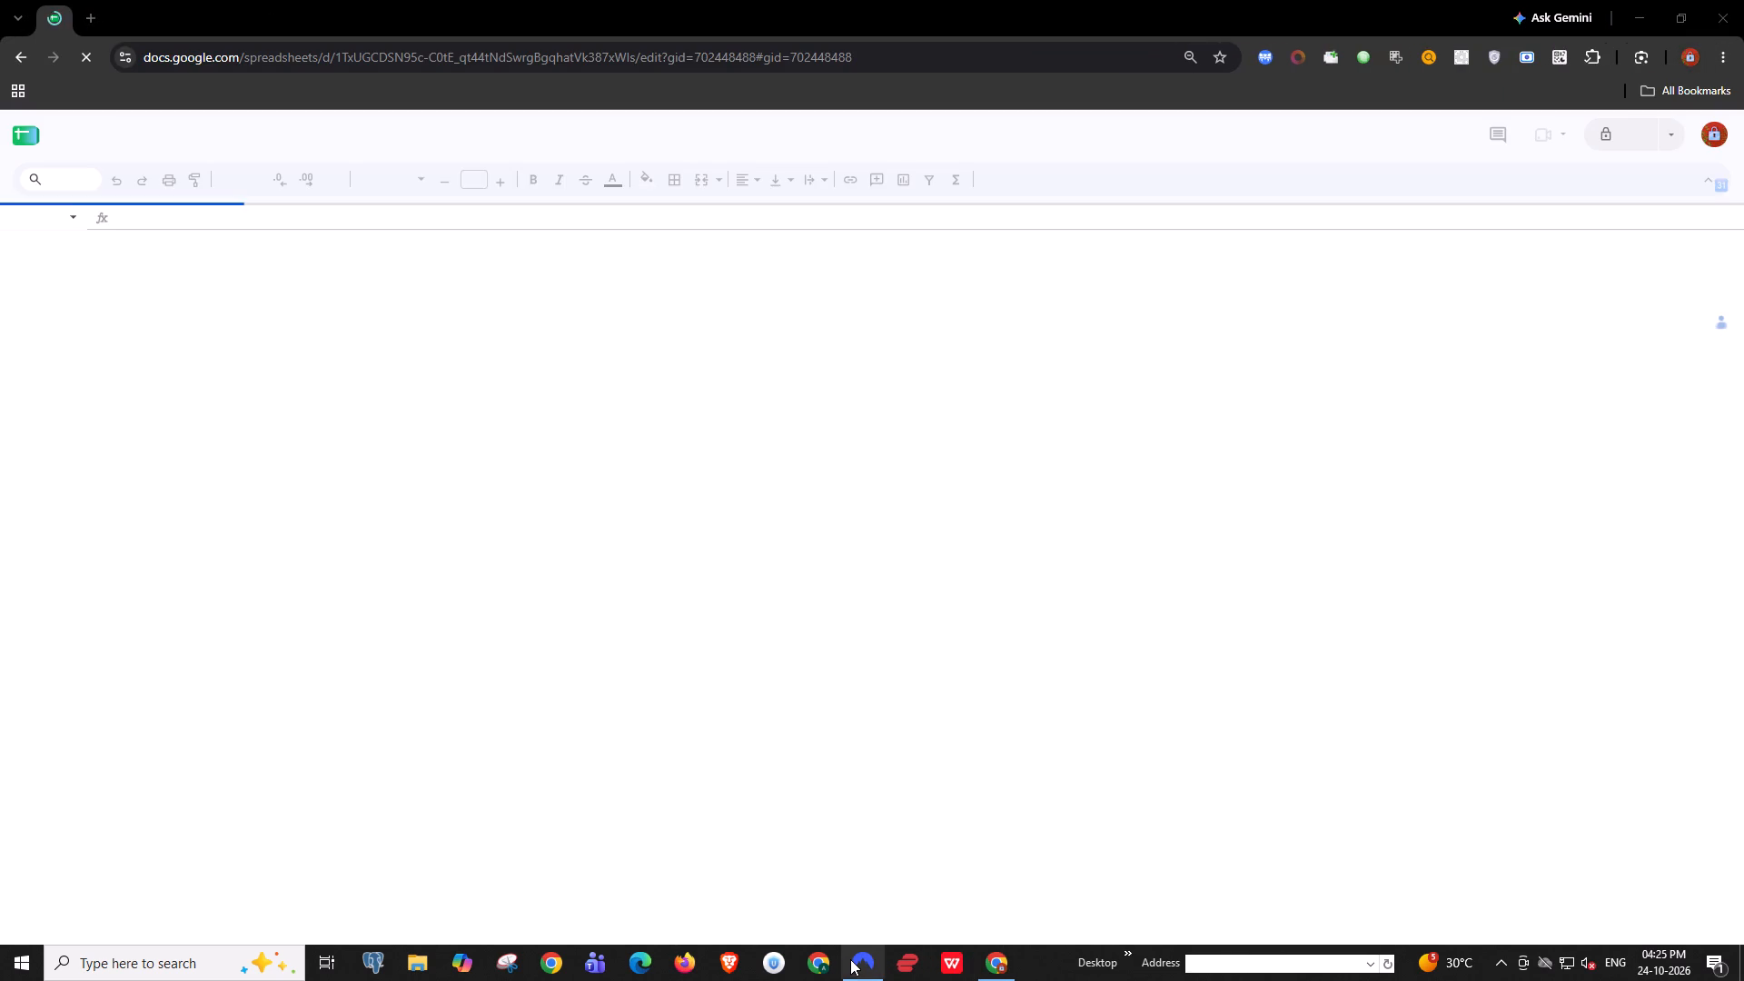
{"action": "left_click", "coordinate": [847, 960]}
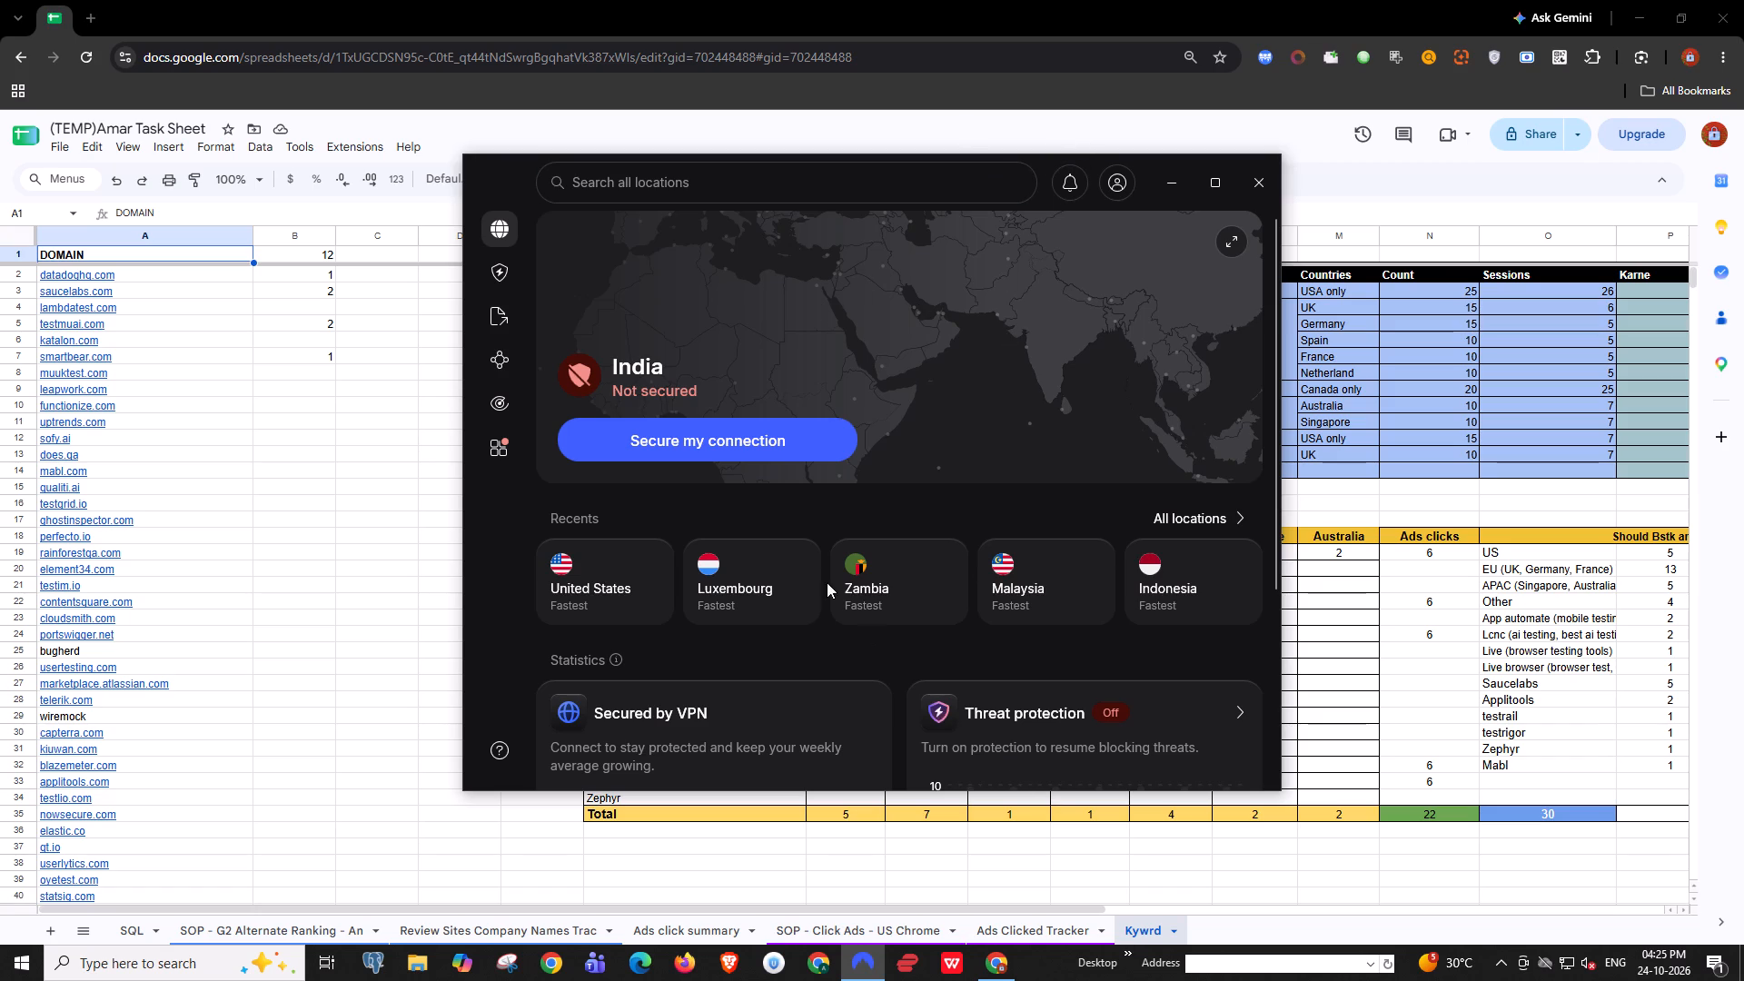
{"action": "left_click", "coordinate": [1228, 514]}
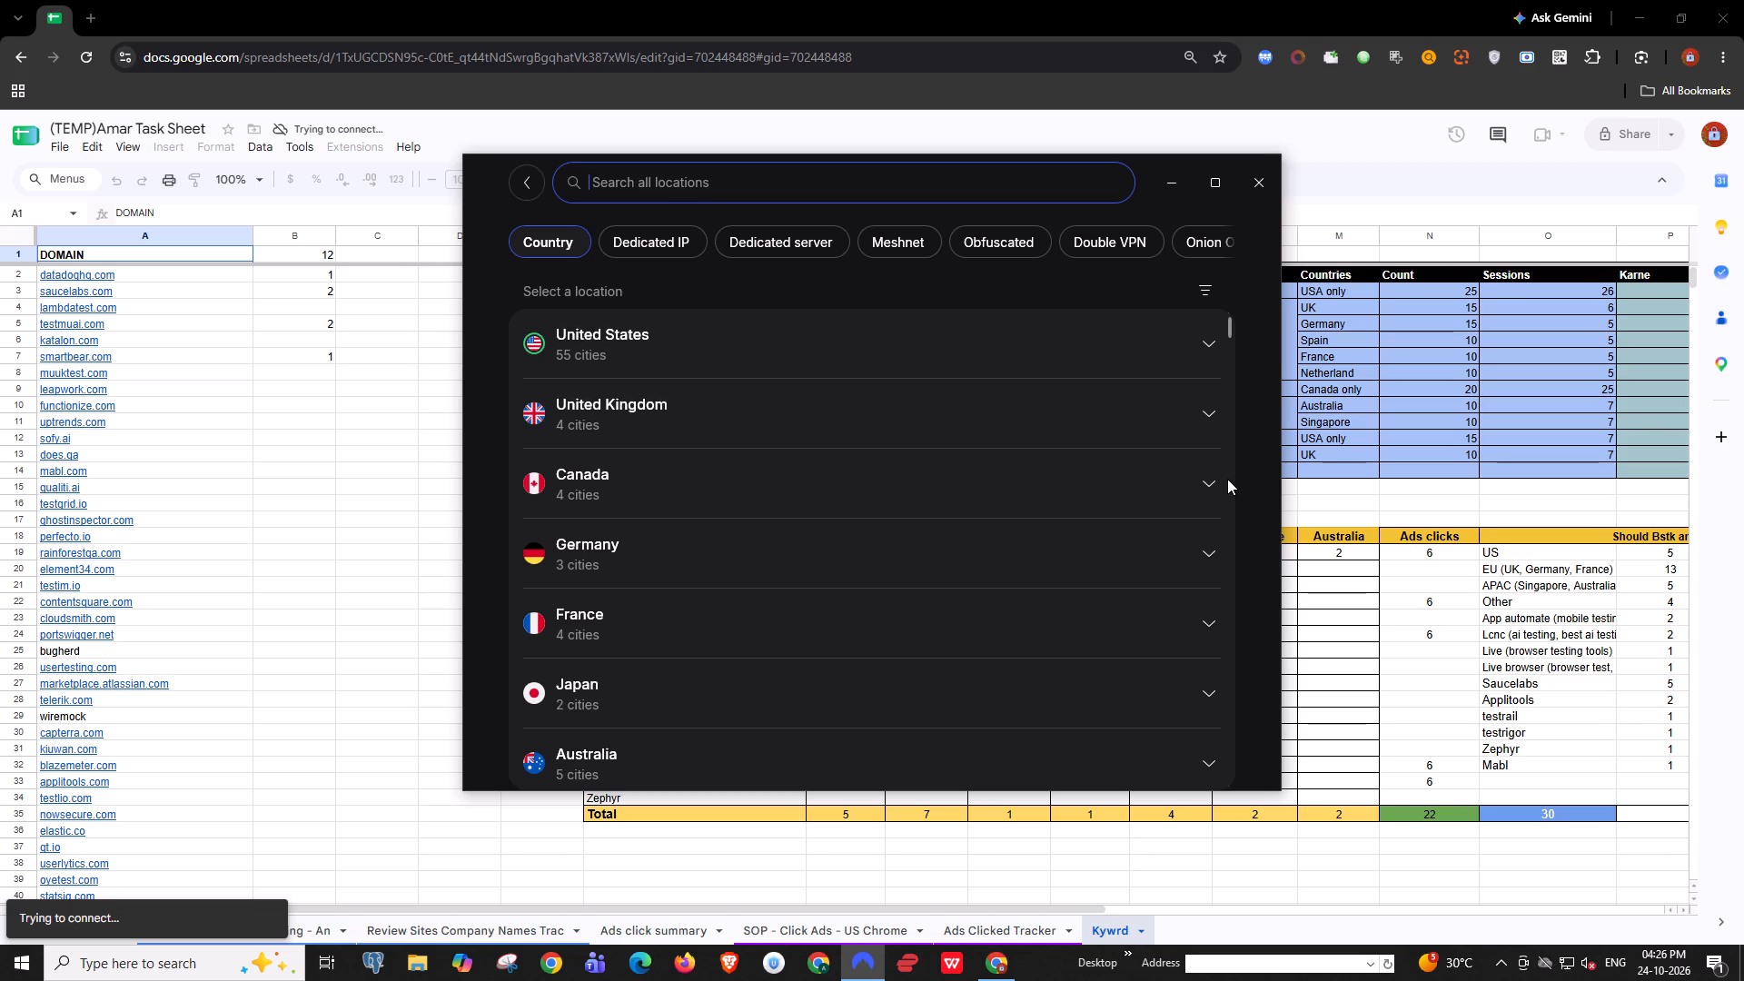
{"action": "scroll", "coordinate": [1151, 459], "scroll_direction": "down", "scroll_amount": 2}
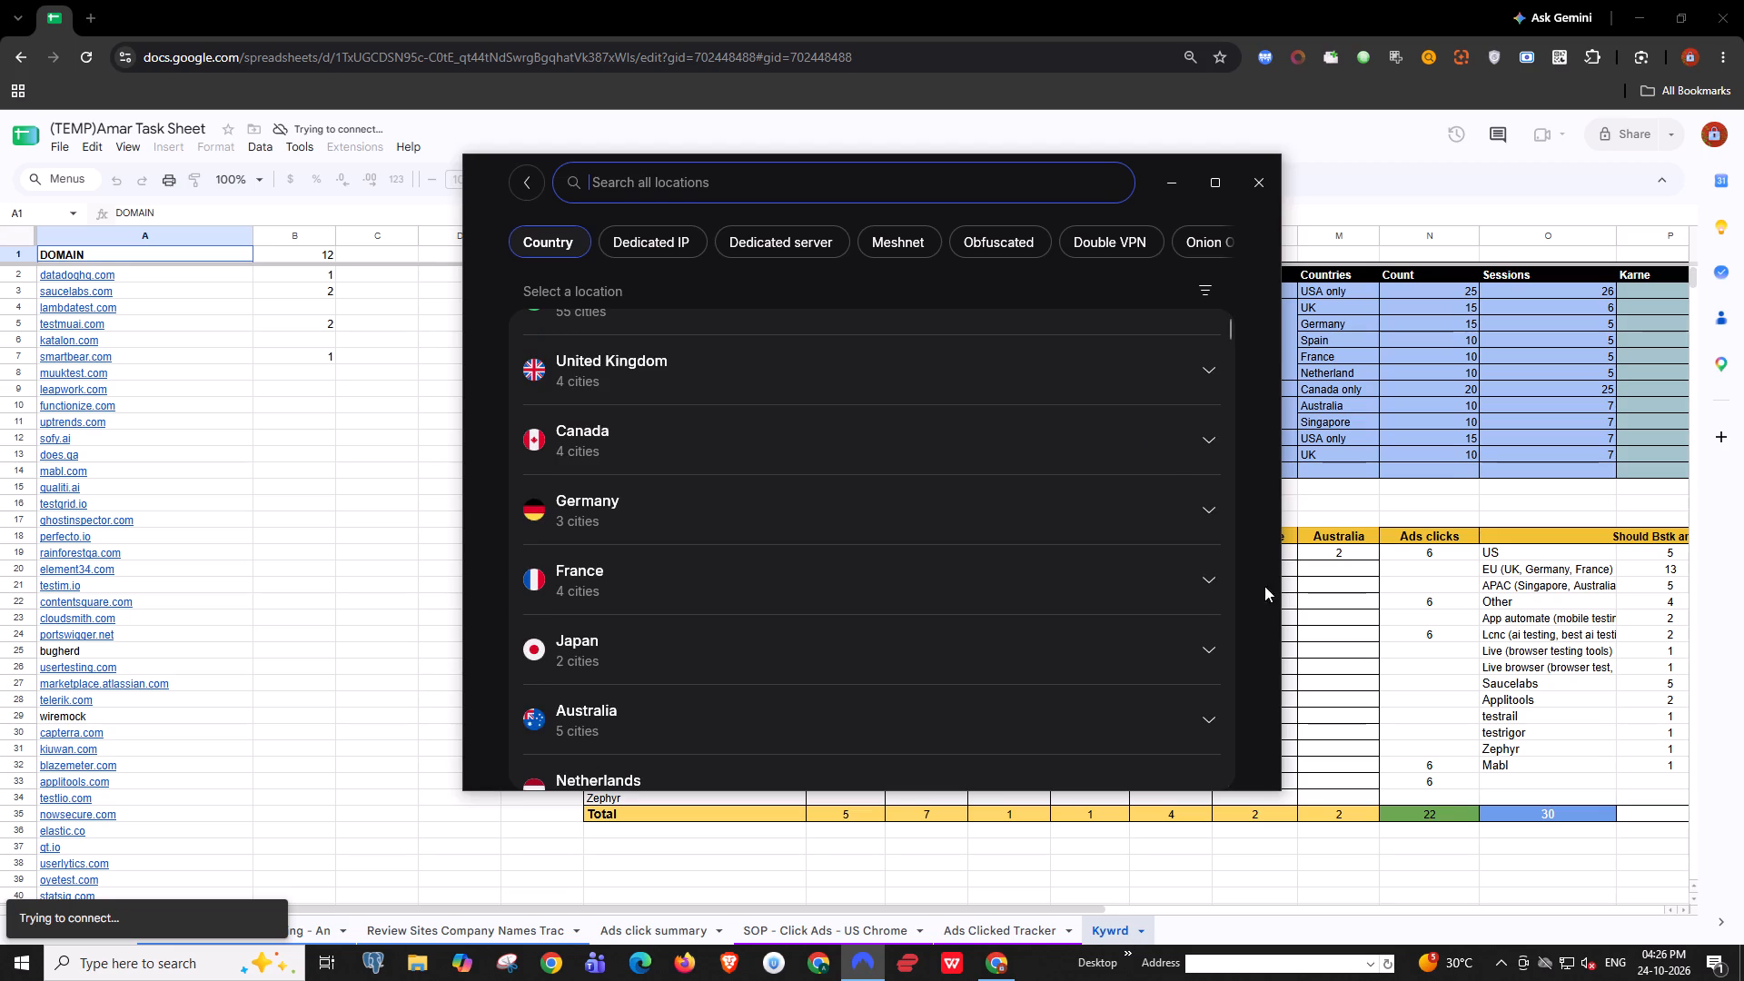
{"action": "scroll", "coordinate": [590, 388], "scroll_direction": "up", "scroll_amount": 4}
{"action": "left_click", "coordinate": [588, 349]}
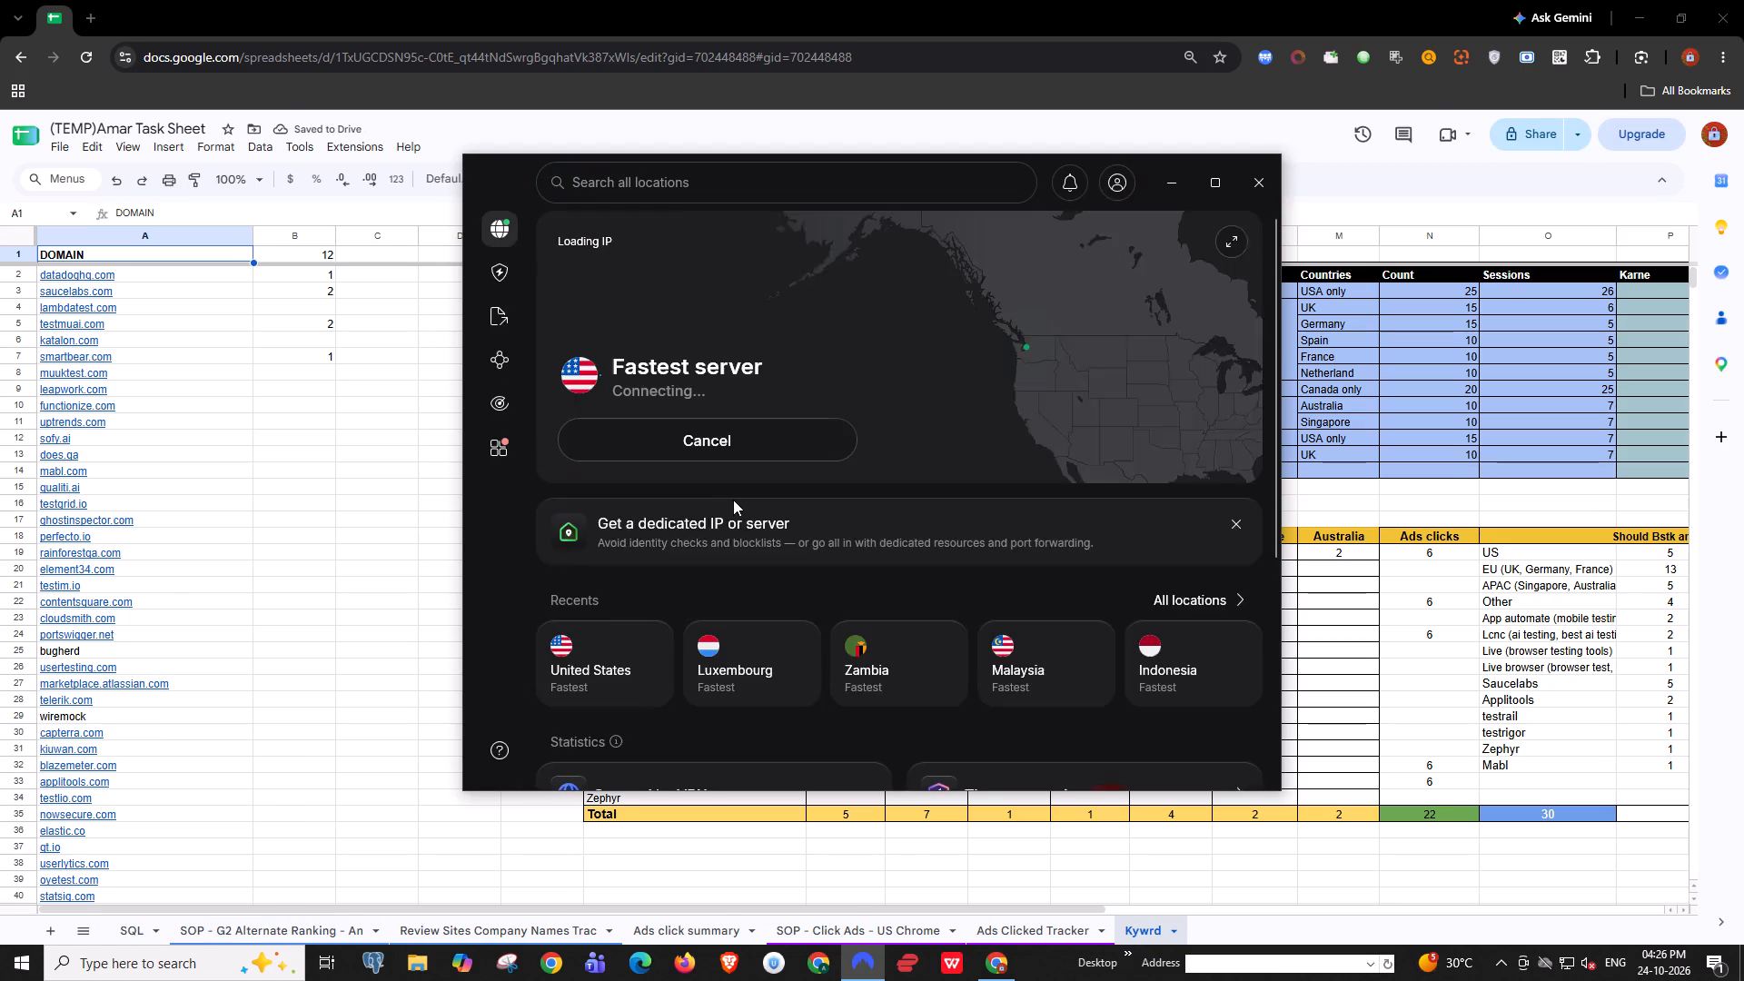
Return to the task spreadsheet in Chrome and look over the keyword counts table on the Kywrd sheet.
{"action": "key", "text": "alt+Tab"}
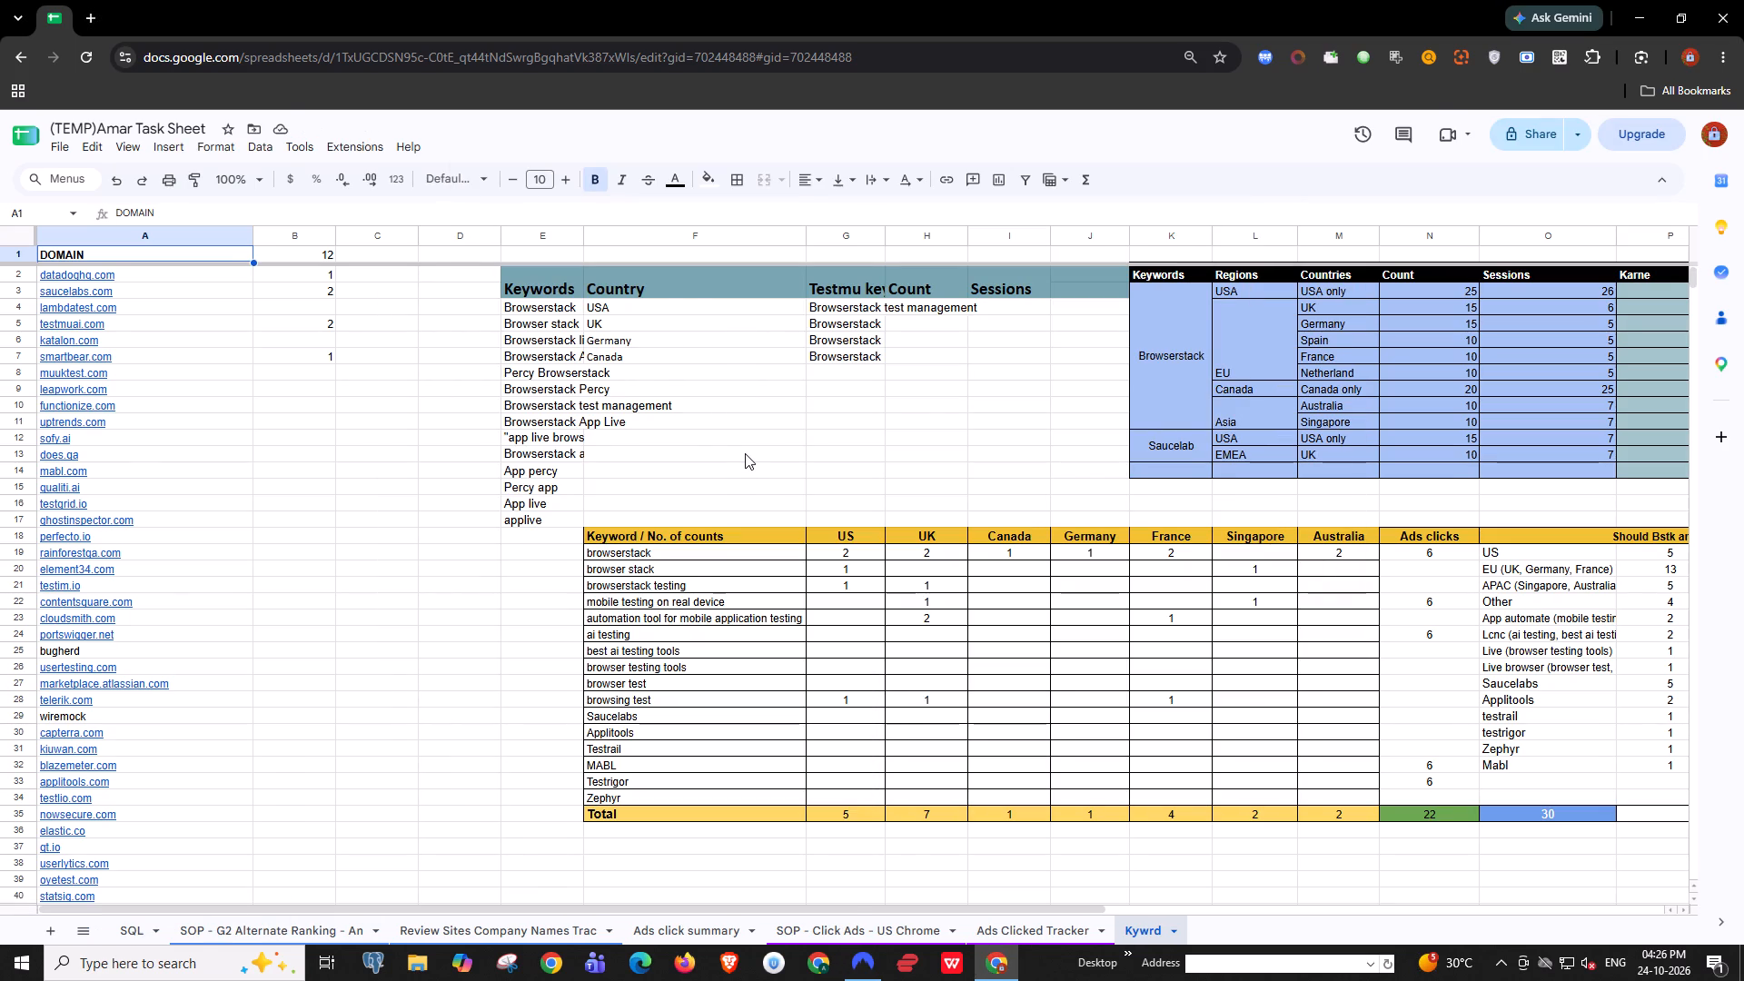
{"action": "scroll", "coordinate": [697, 312], "scroll_direction": "down", "scroll_amount": 2}
{"action": "key", "text": "alt+Tab"}
{"action": "key", "text": "alt+Tab"}
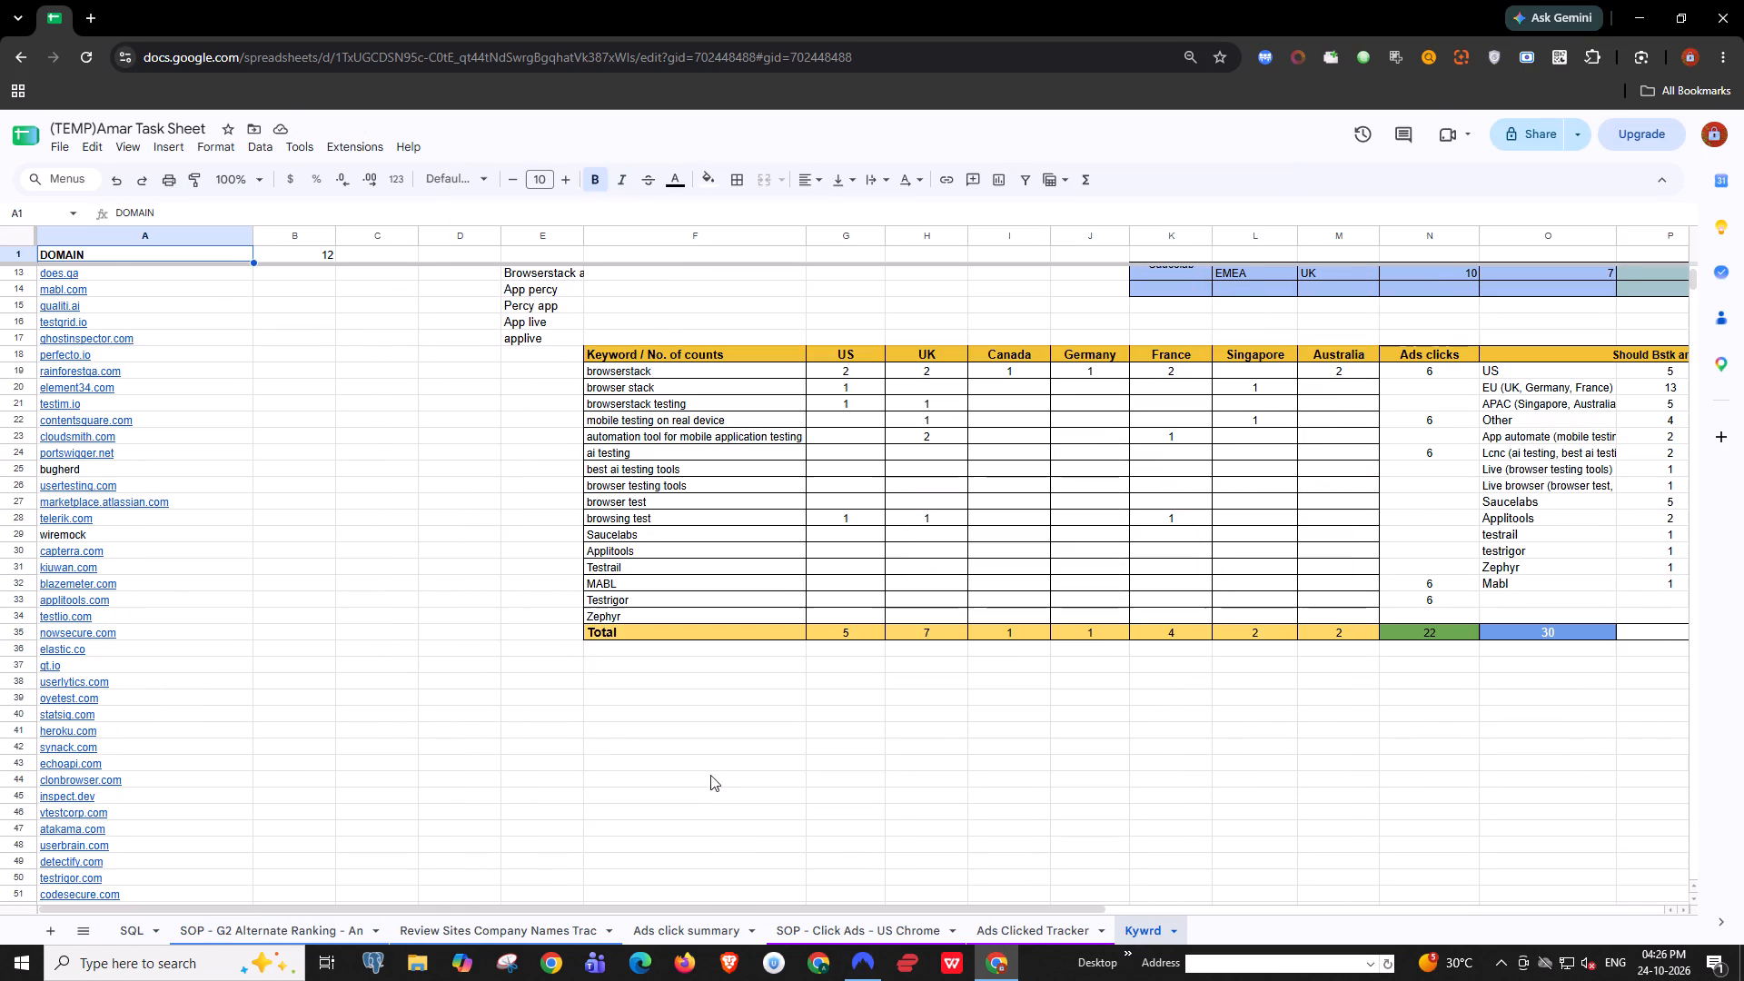
{"action": "right_click", "coordinate": [814, 957]}
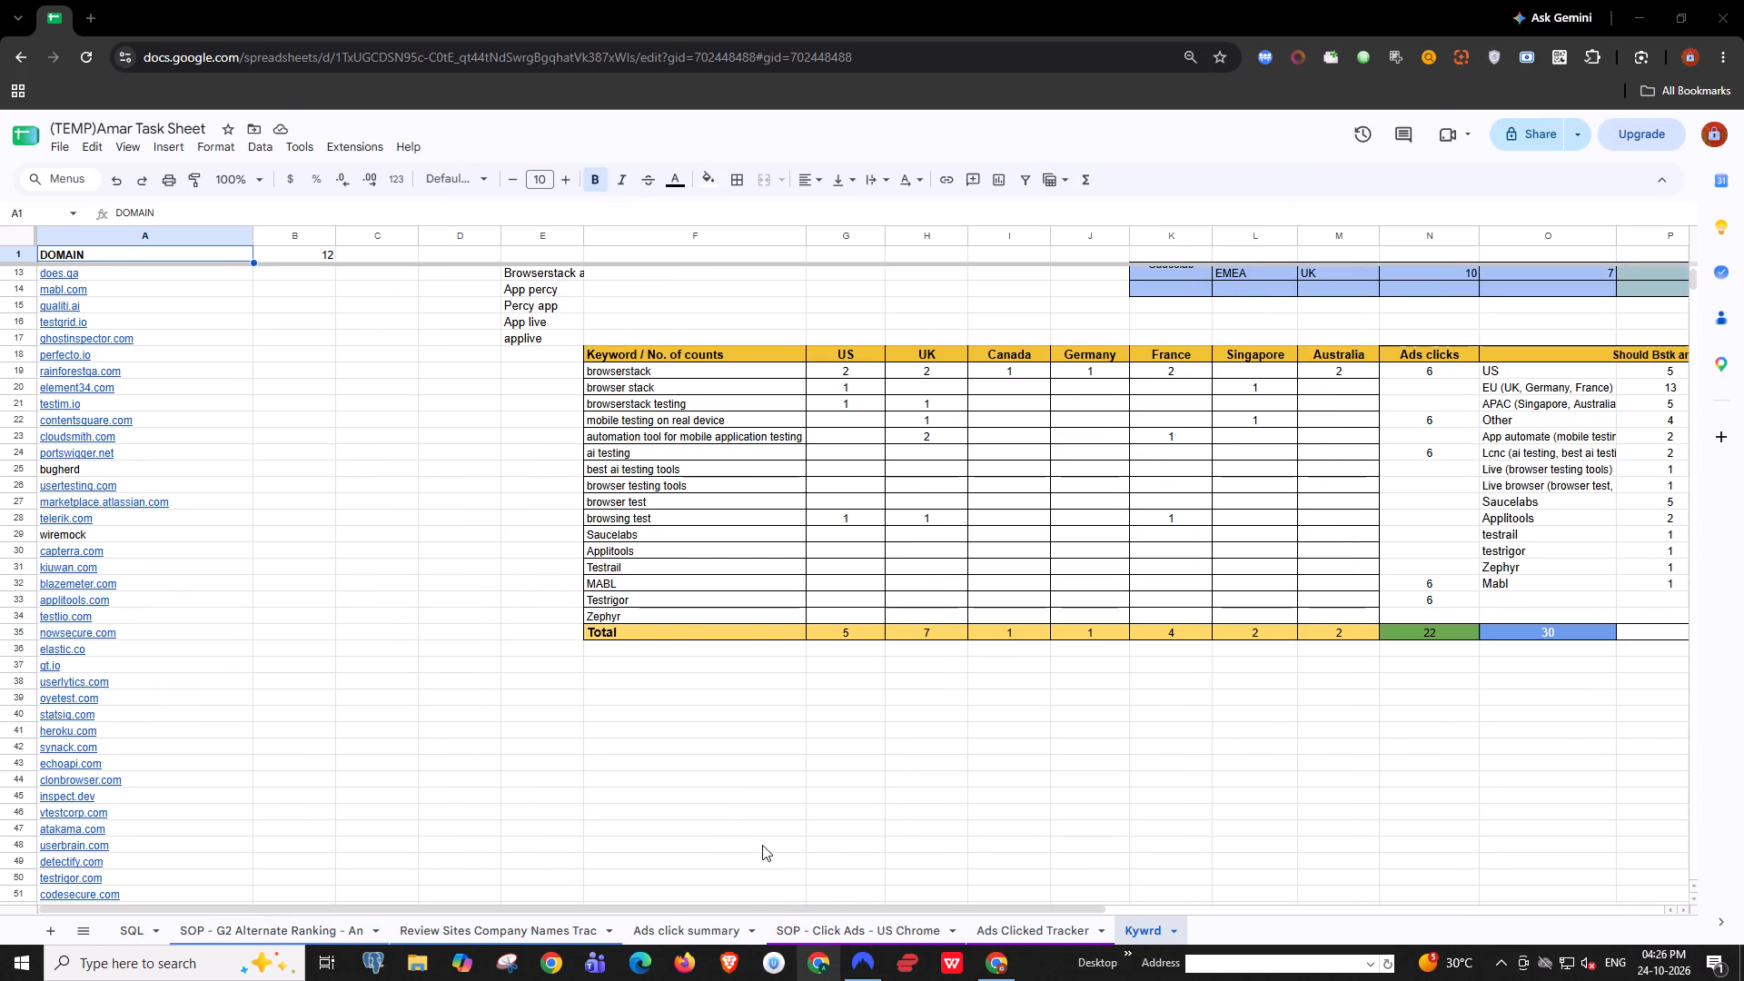
{"action": "left_click", "coordinate": [483, 715]}
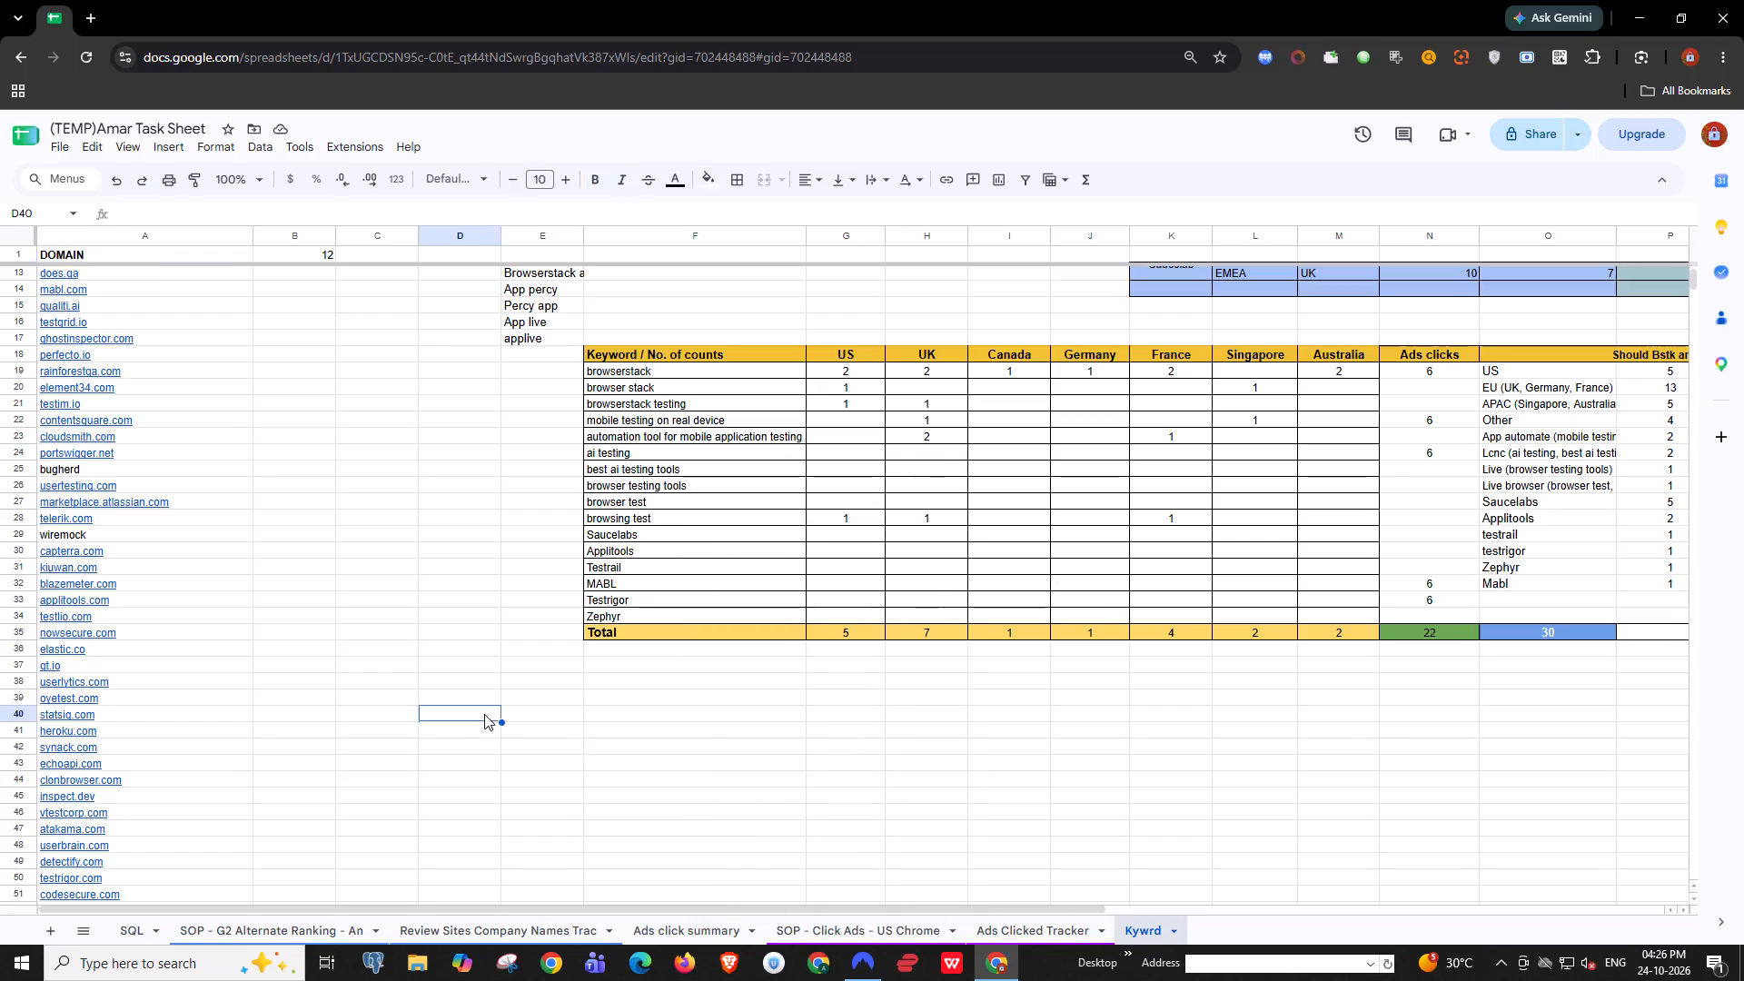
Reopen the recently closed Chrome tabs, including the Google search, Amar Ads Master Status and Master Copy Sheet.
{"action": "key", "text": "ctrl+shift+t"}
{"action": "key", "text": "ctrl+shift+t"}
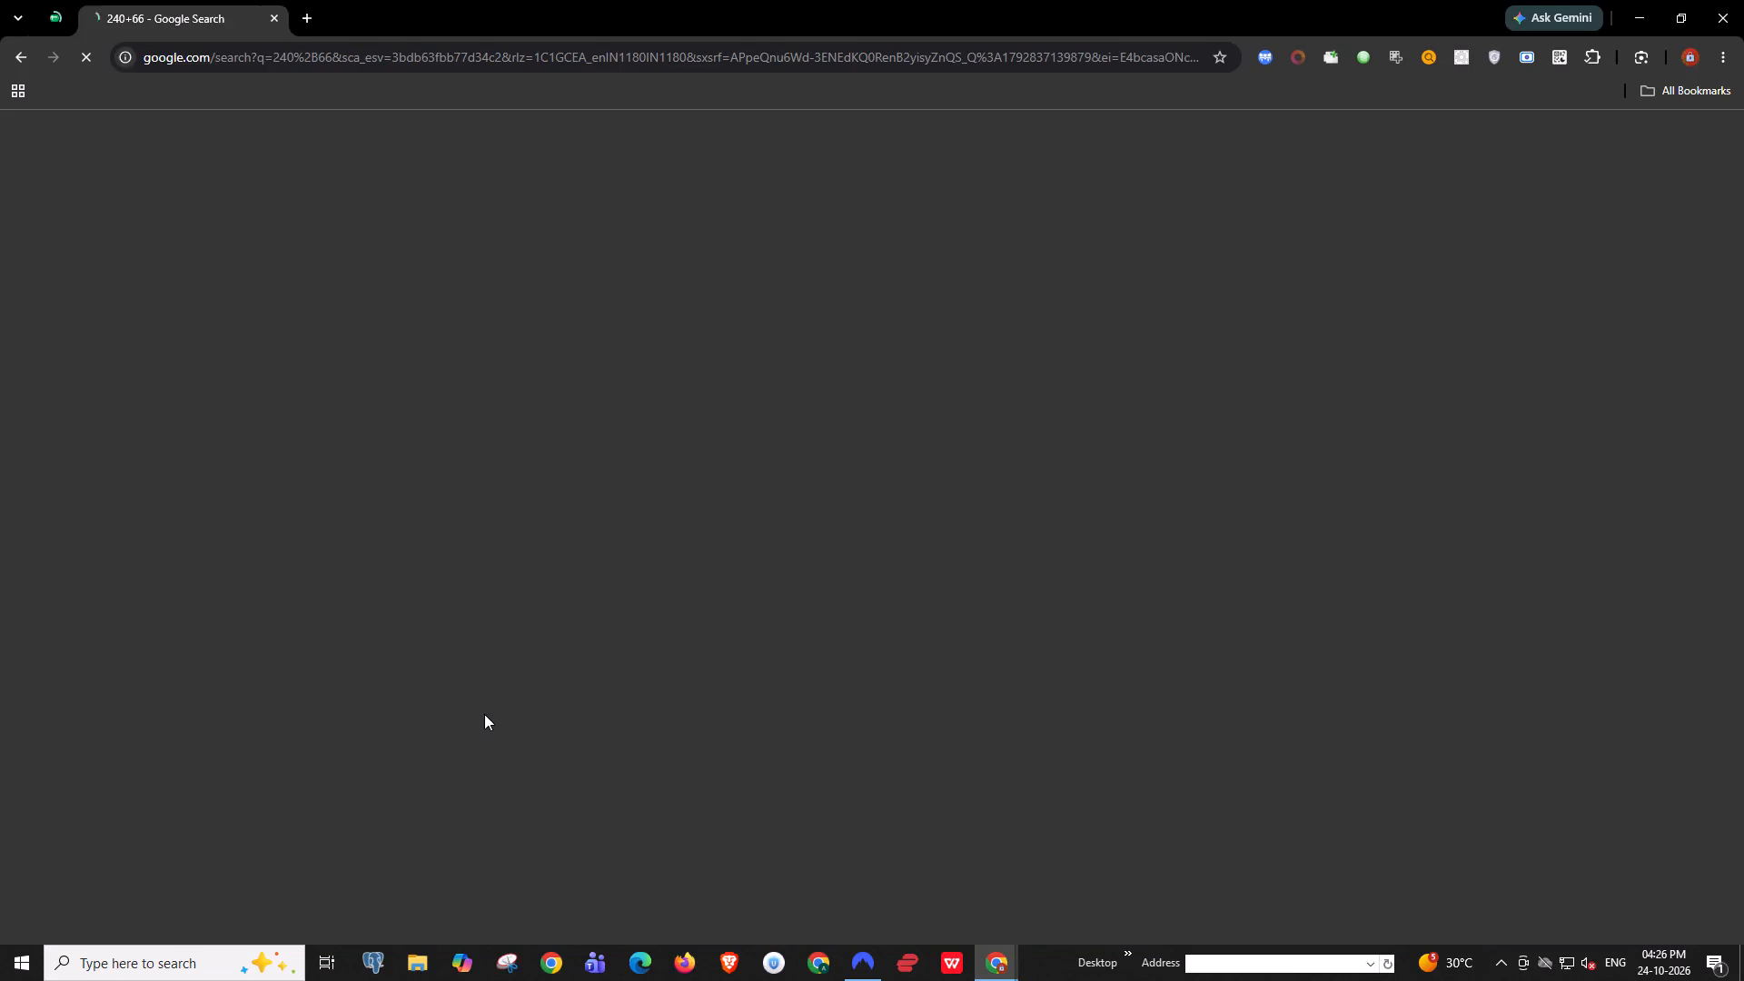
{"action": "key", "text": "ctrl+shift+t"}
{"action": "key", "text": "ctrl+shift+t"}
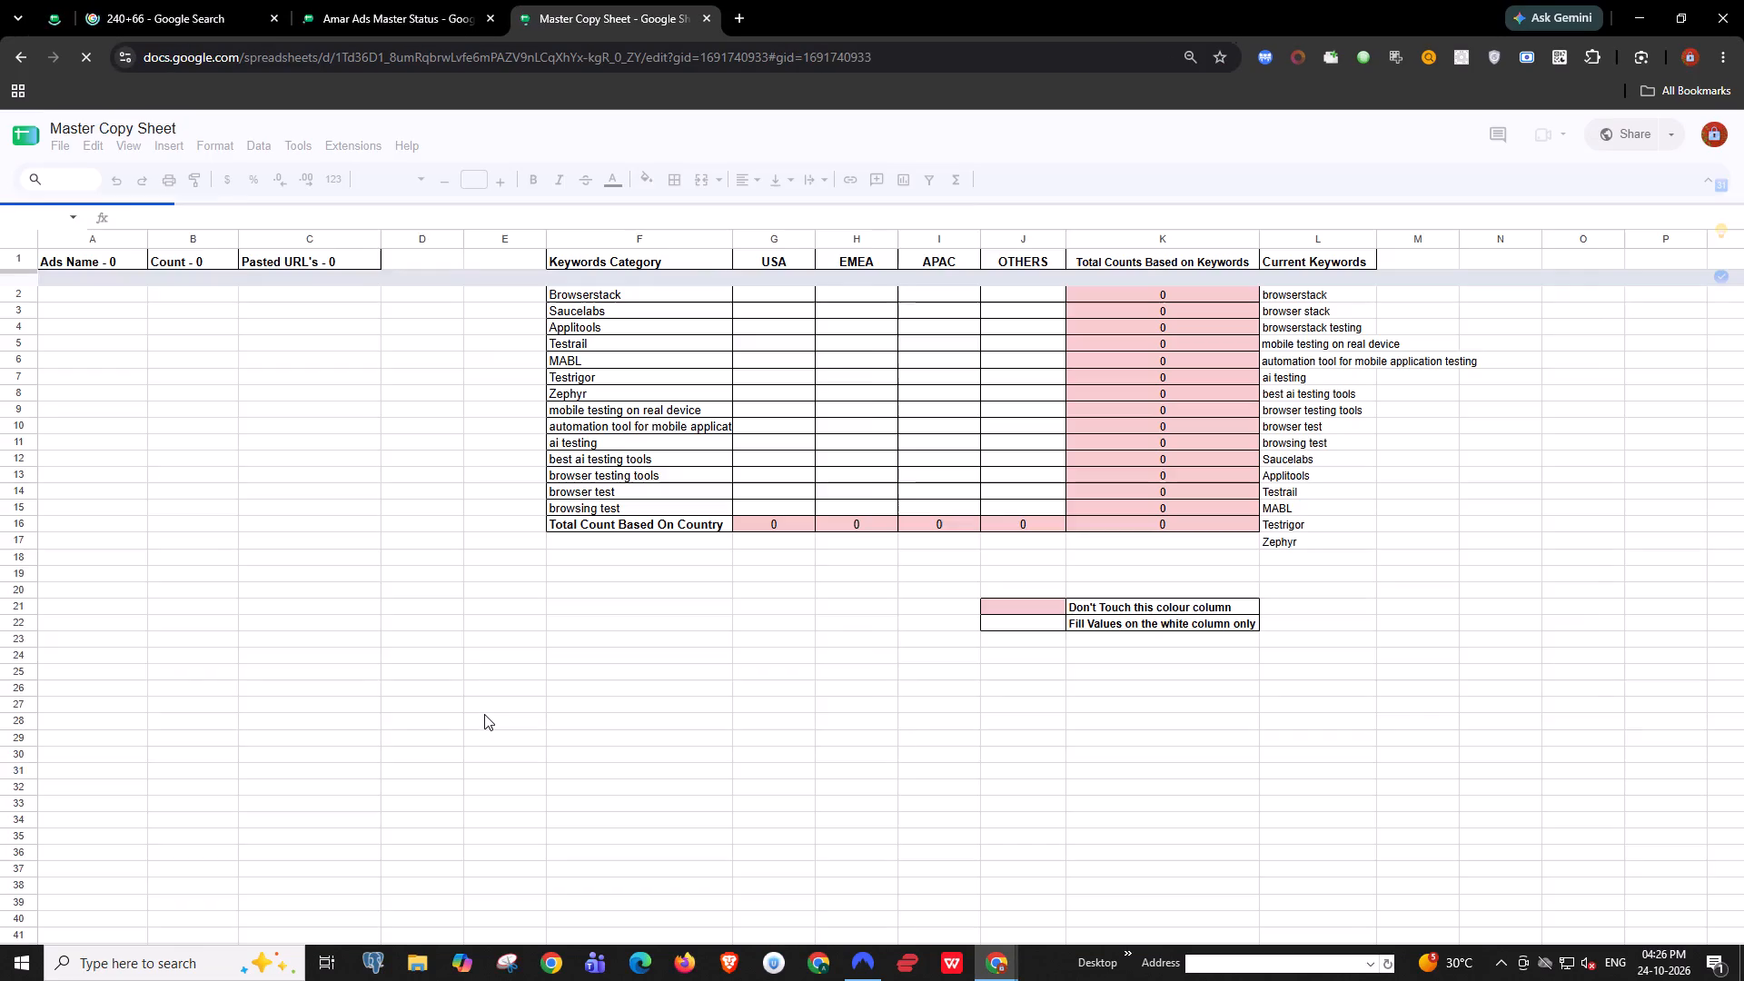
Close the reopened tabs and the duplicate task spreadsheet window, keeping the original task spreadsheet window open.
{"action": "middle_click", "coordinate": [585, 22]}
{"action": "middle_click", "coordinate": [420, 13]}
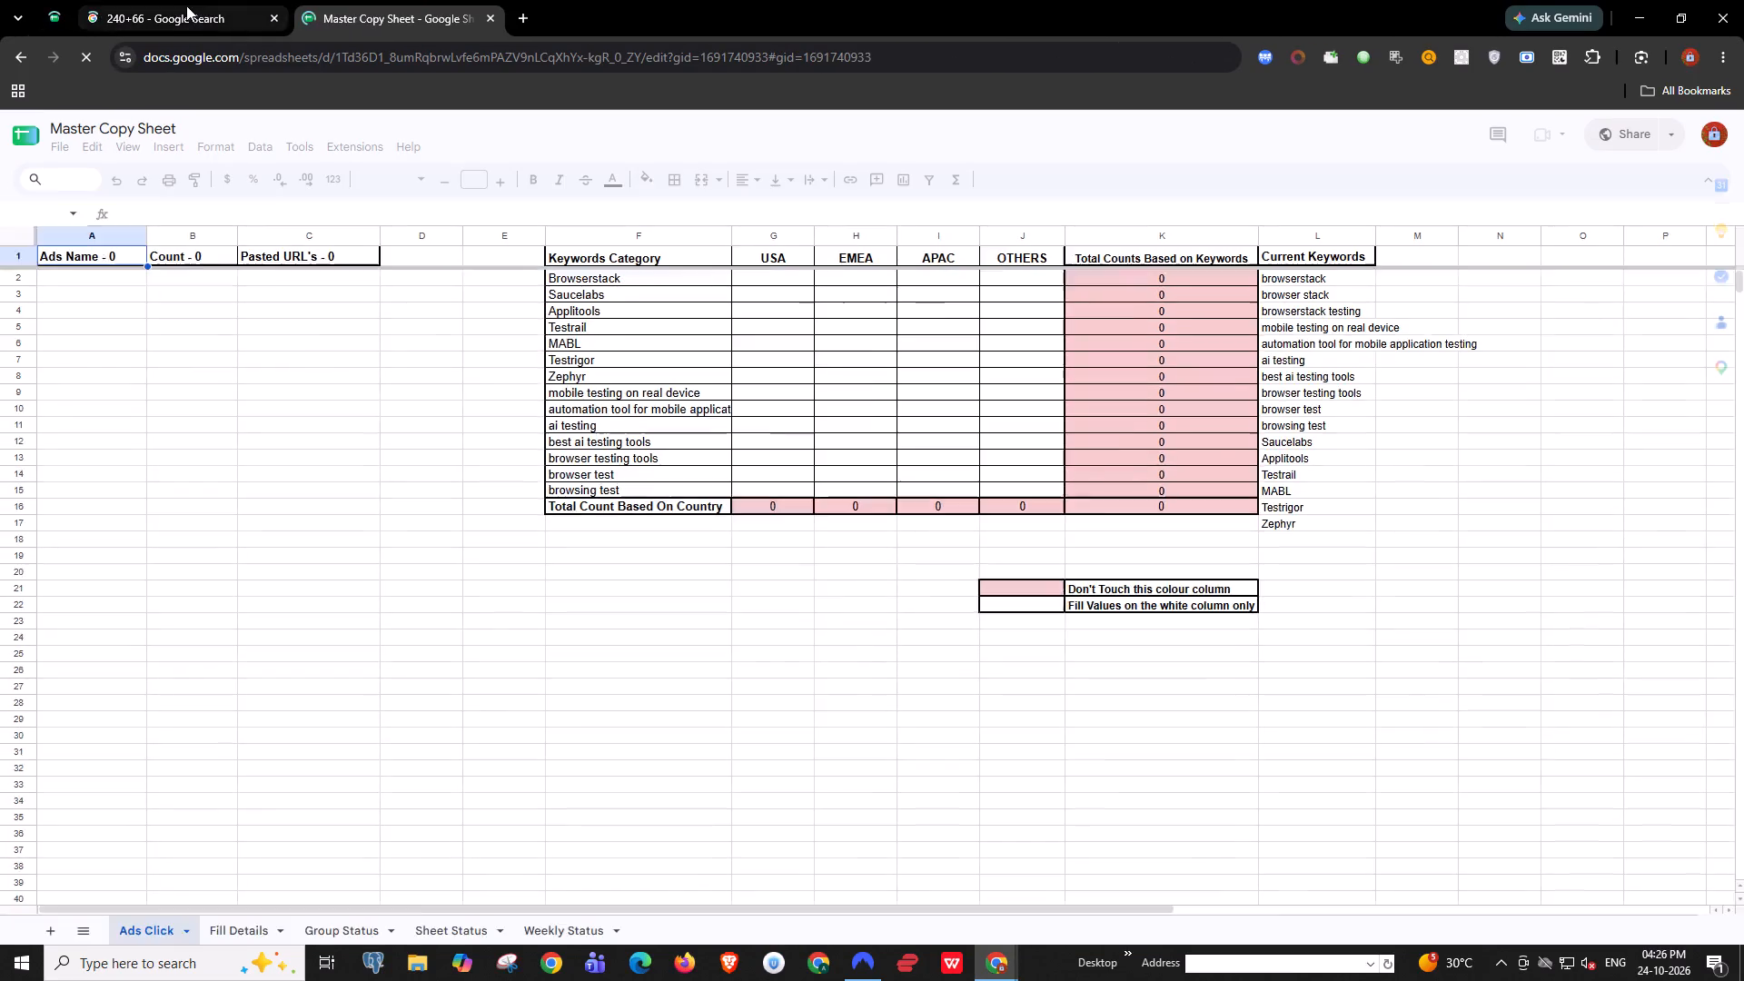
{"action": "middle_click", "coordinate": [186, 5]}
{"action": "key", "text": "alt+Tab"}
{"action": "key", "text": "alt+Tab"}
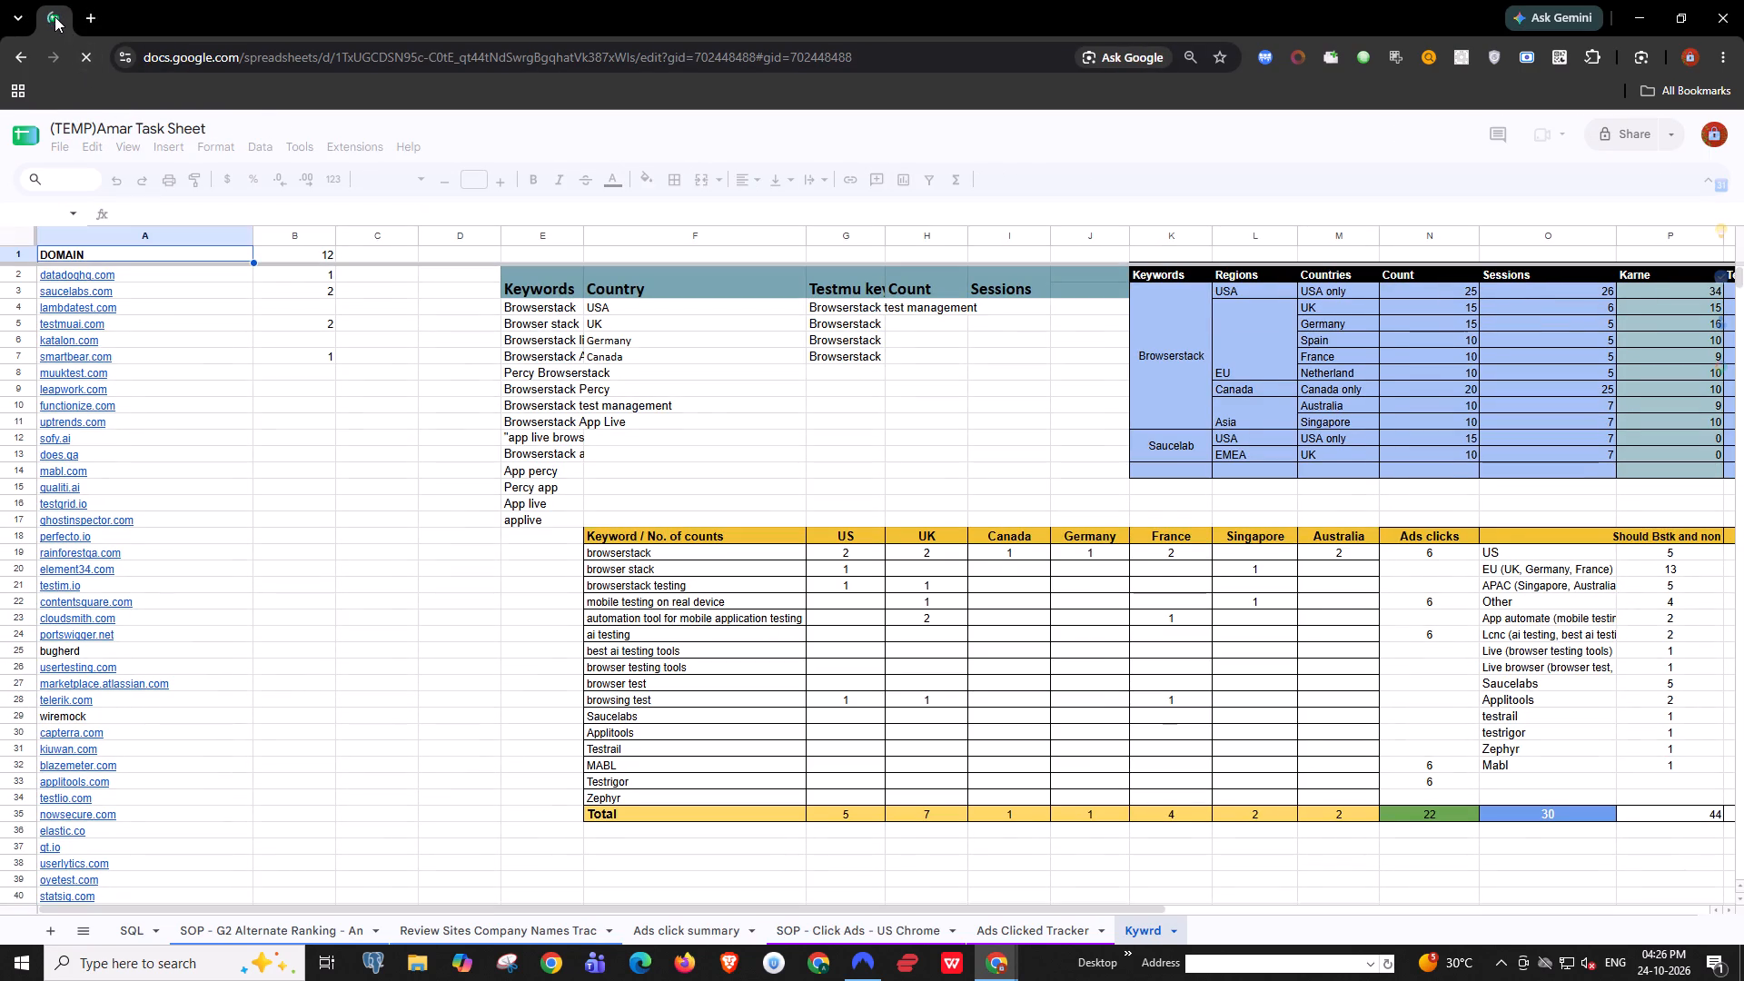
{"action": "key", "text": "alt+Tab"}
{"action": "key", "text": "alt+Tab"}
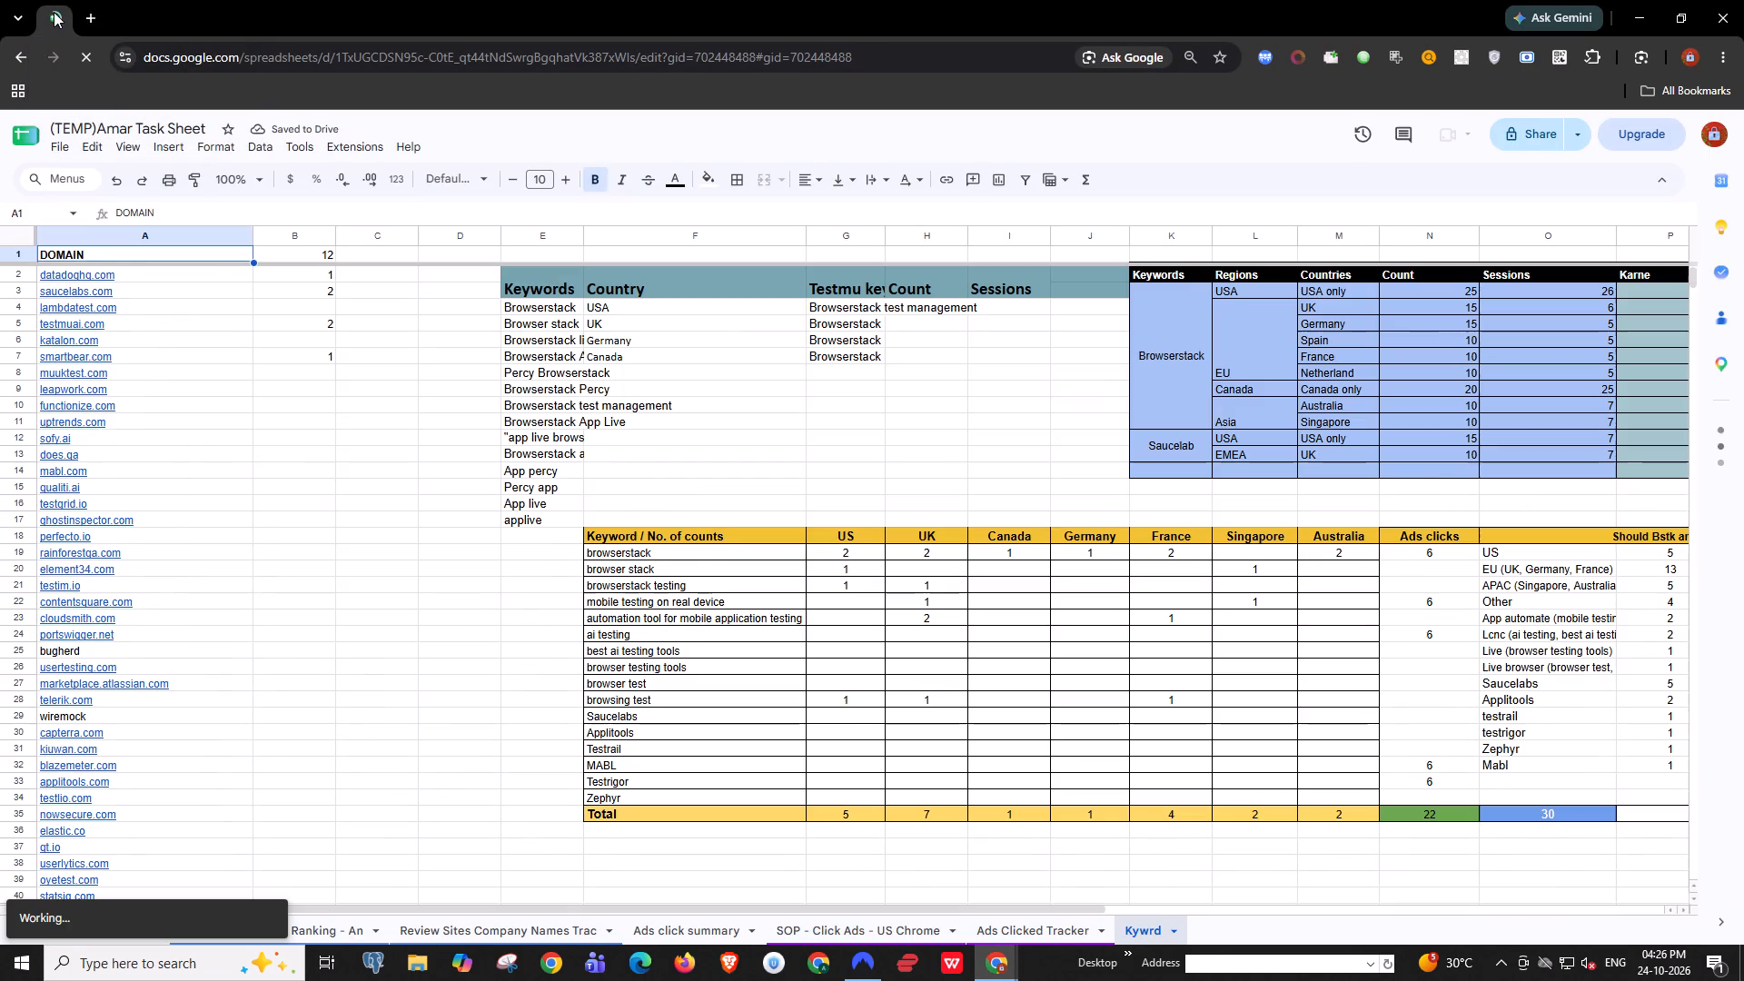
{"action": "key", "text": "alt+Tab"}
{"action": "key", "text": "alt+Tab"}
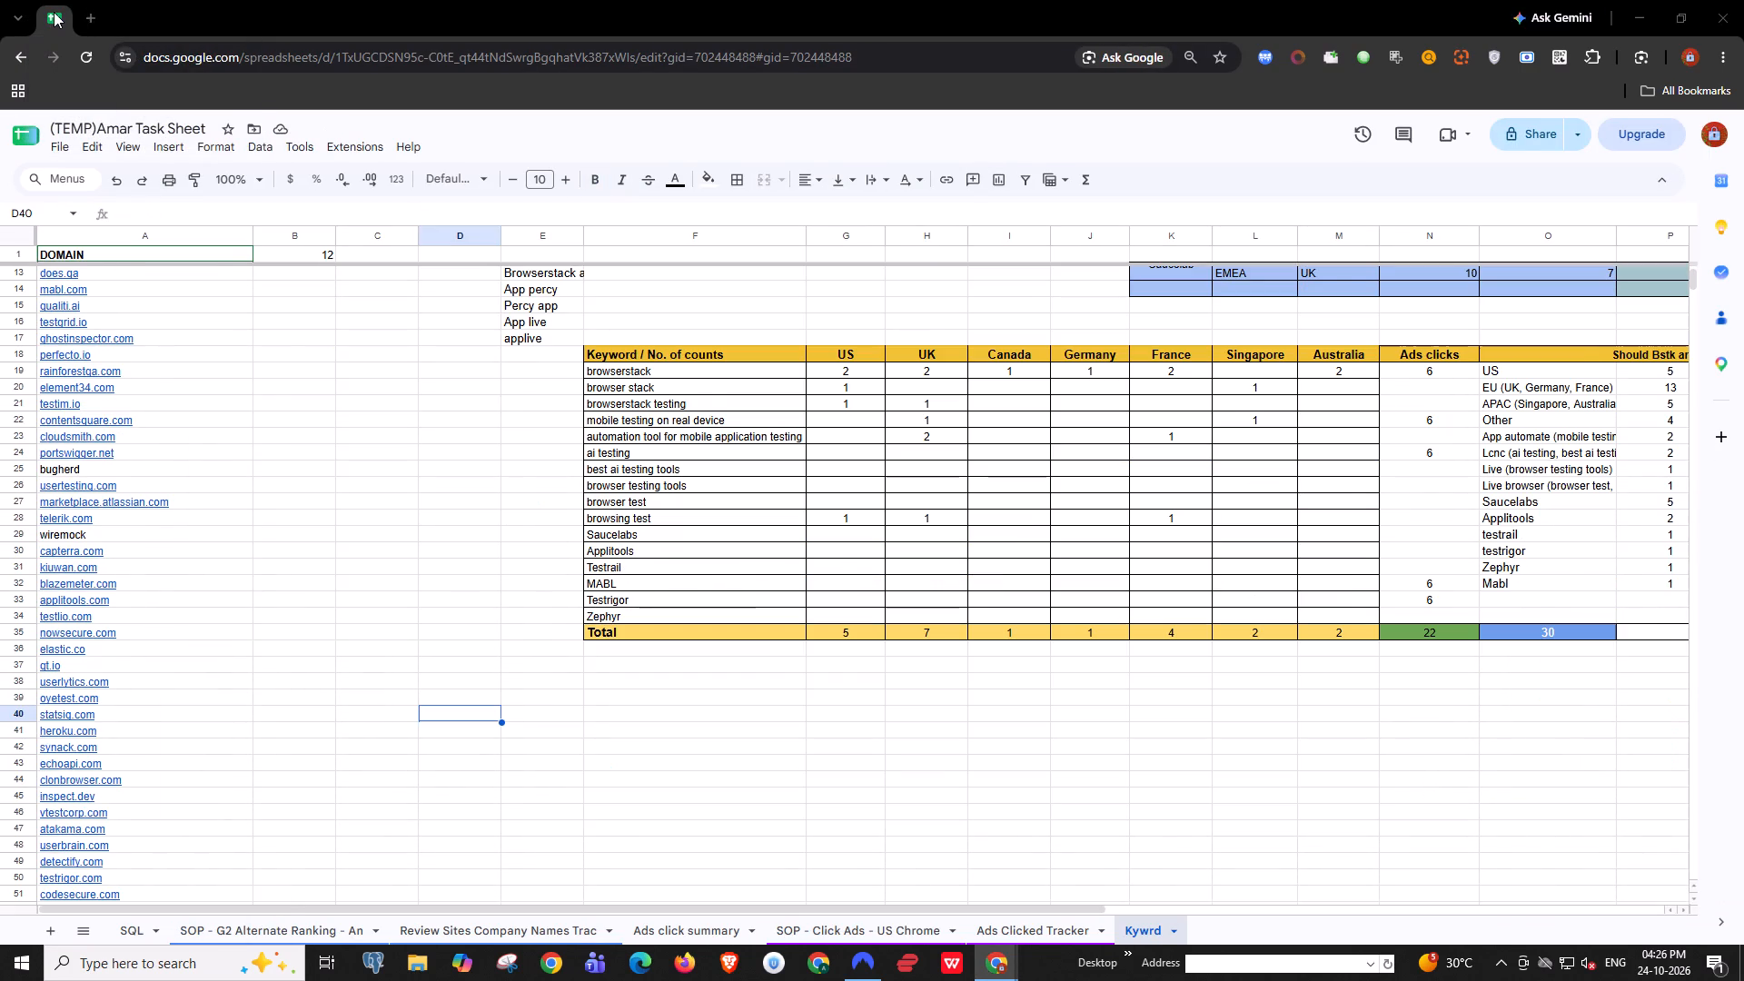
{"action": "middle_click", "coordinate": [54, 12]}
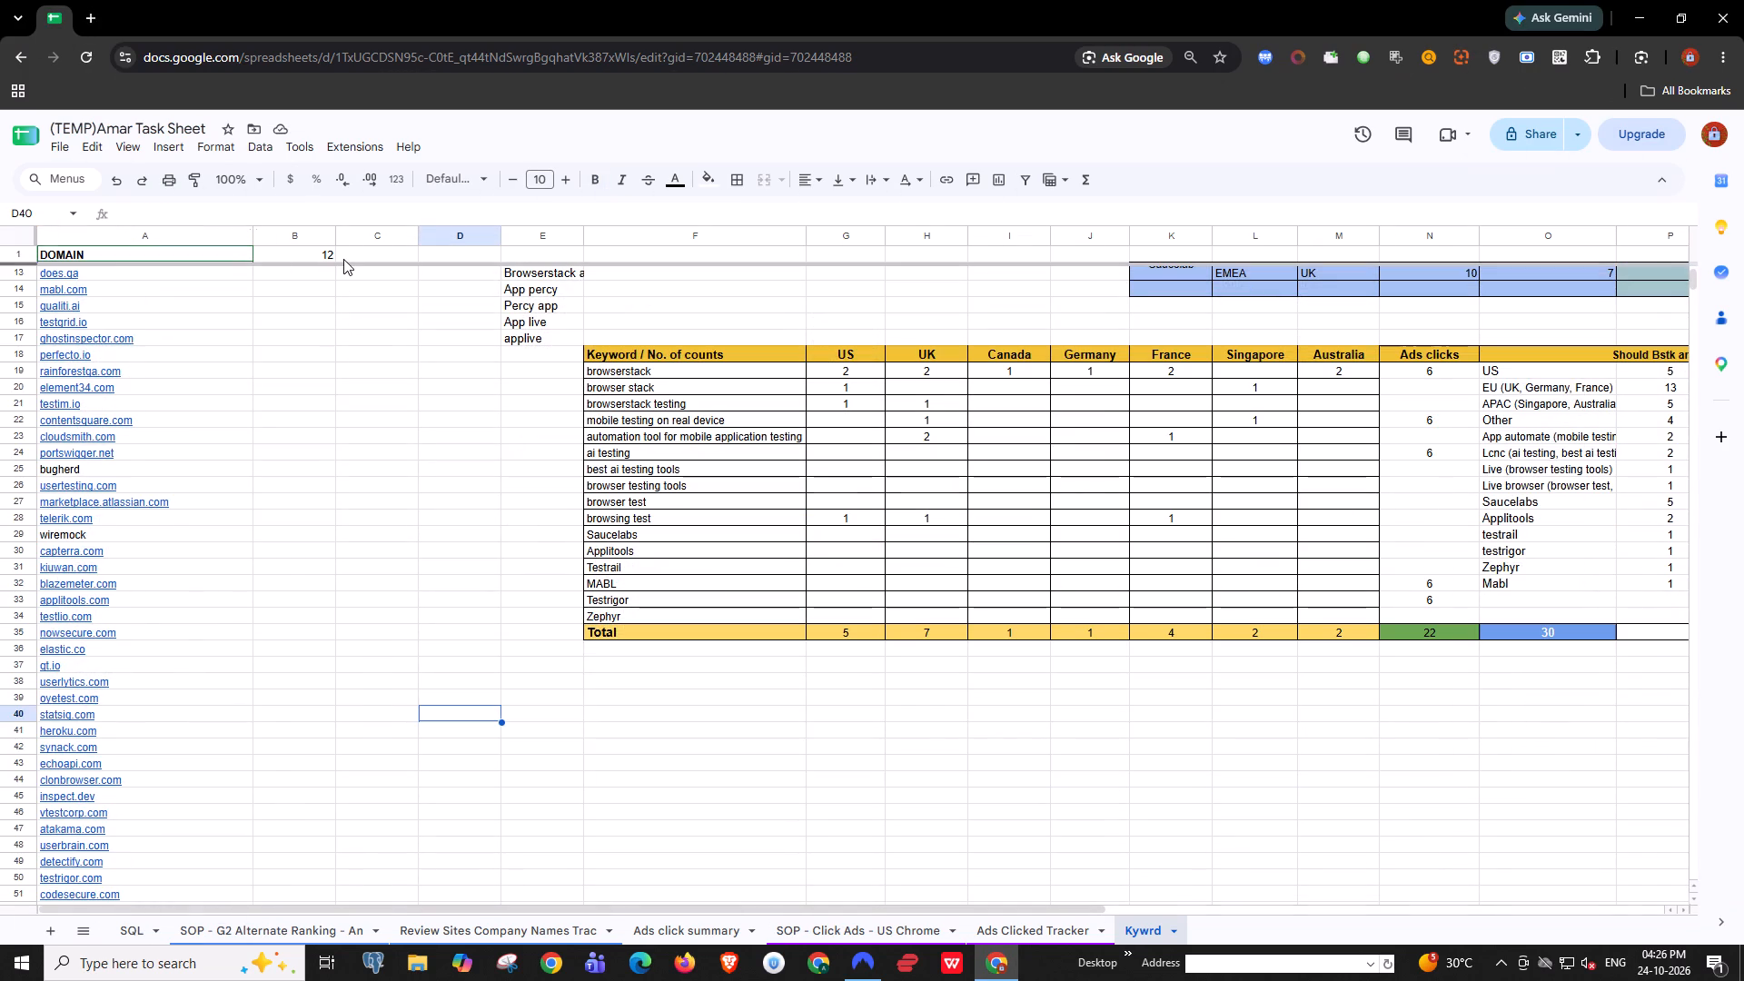
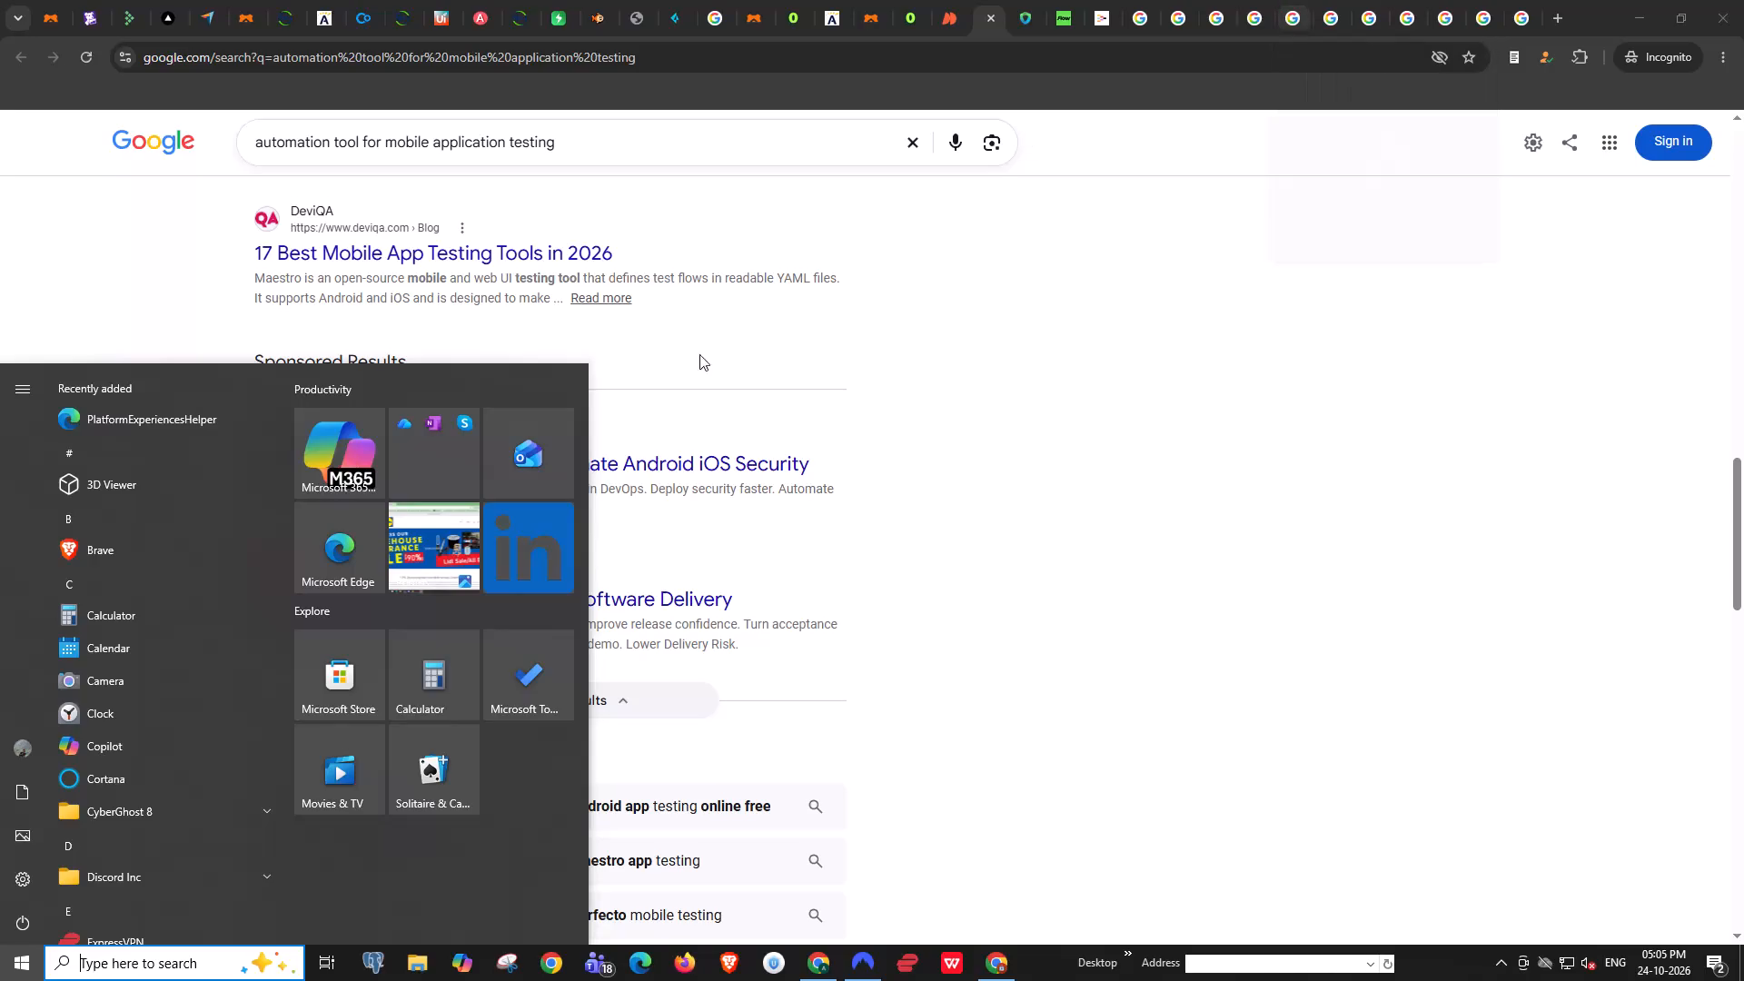
Go to page 2 of the "automation tool for mobile application testing" results and open the top Datadog and NI ads in background tabs.
{"action": "left_click_drag", "start_coordinate": [1293, 166], "coordinate": [1294, 181]}
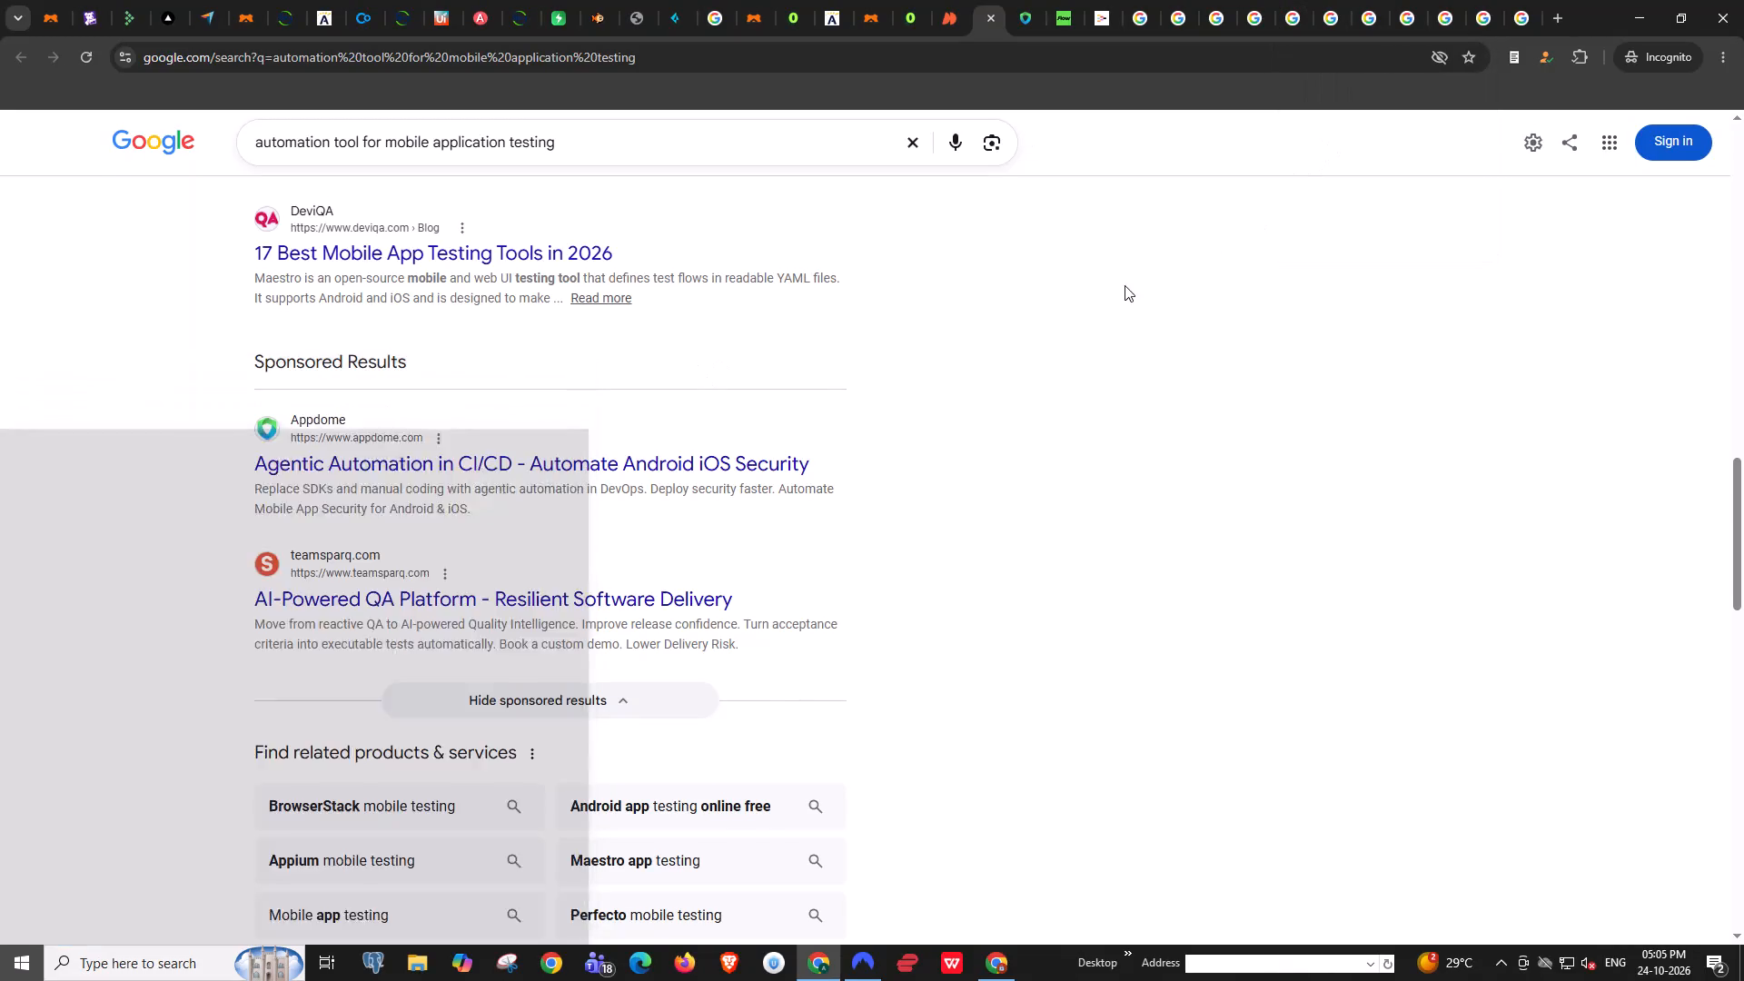
{"action": "scroll", "coordinate": [1117, 289], "scroll_direction": "down", "scroll_amount": 20}
{"action": "scroll", "coordinate": [1117, 289], "scroll_direction": "down", "scroll_amount": 1}
{"action": "scroll", "coordinate": [413, 510], "scroll_direction": "down", "scroll_amount": 5}
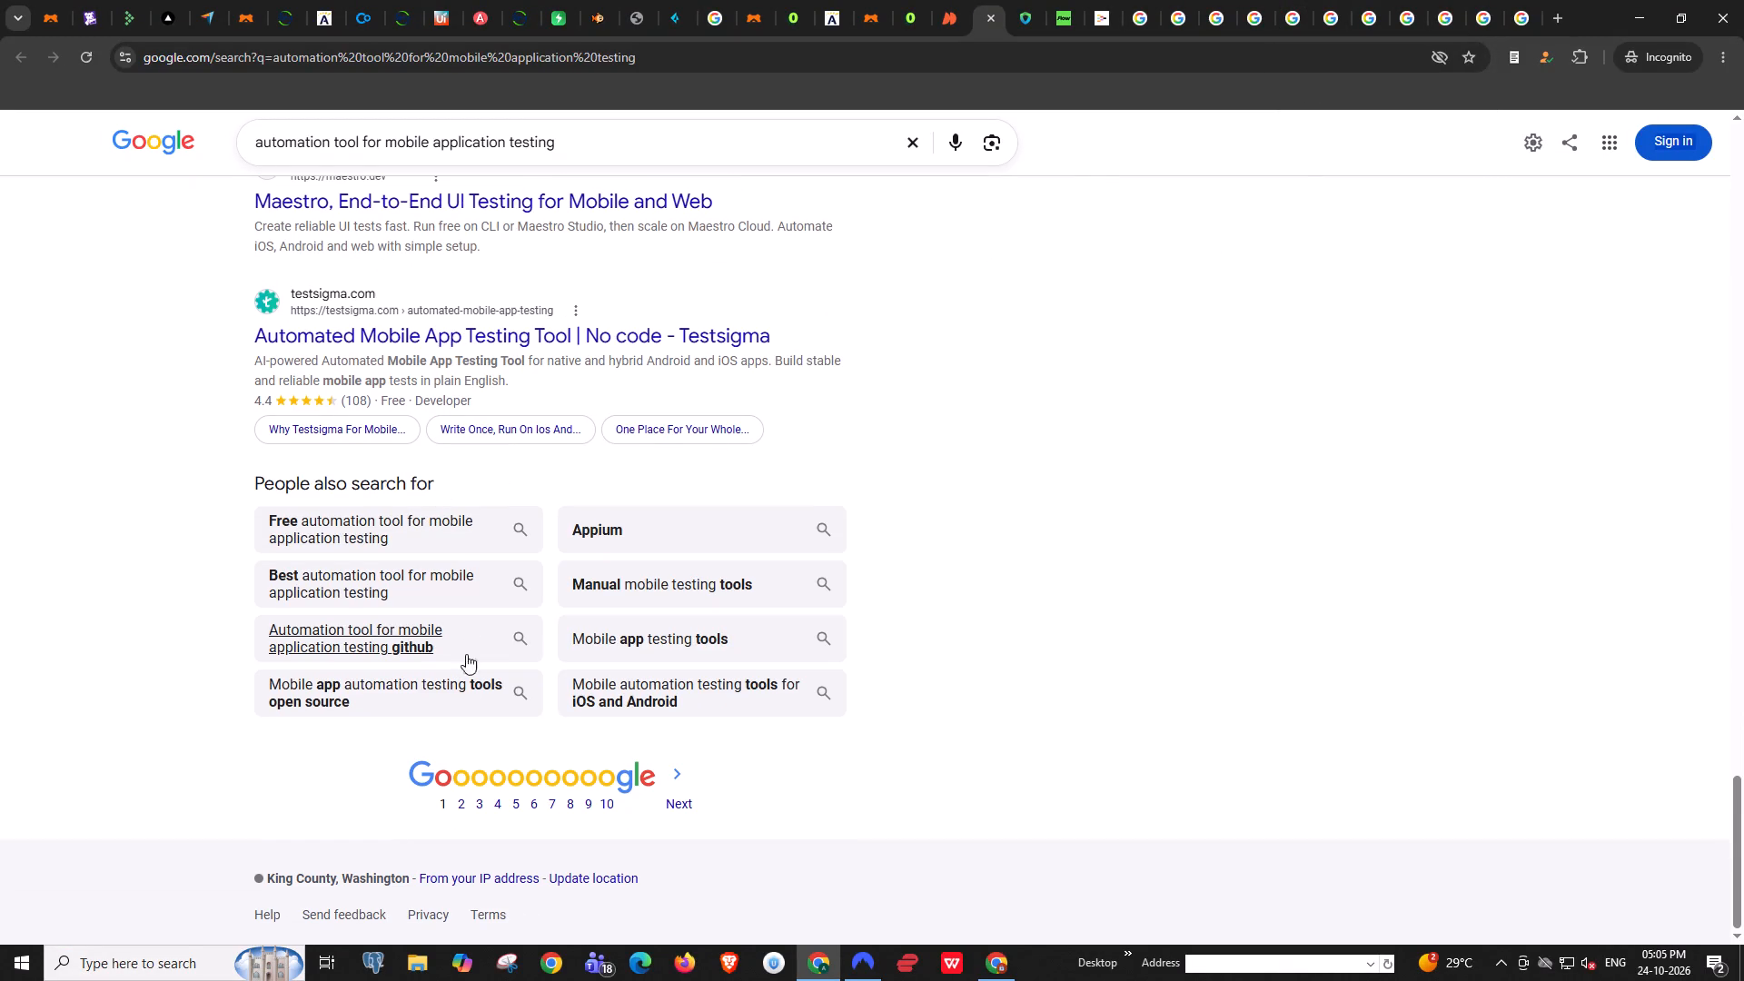
{"action": "left_click", "coordinate": [456, 801]}
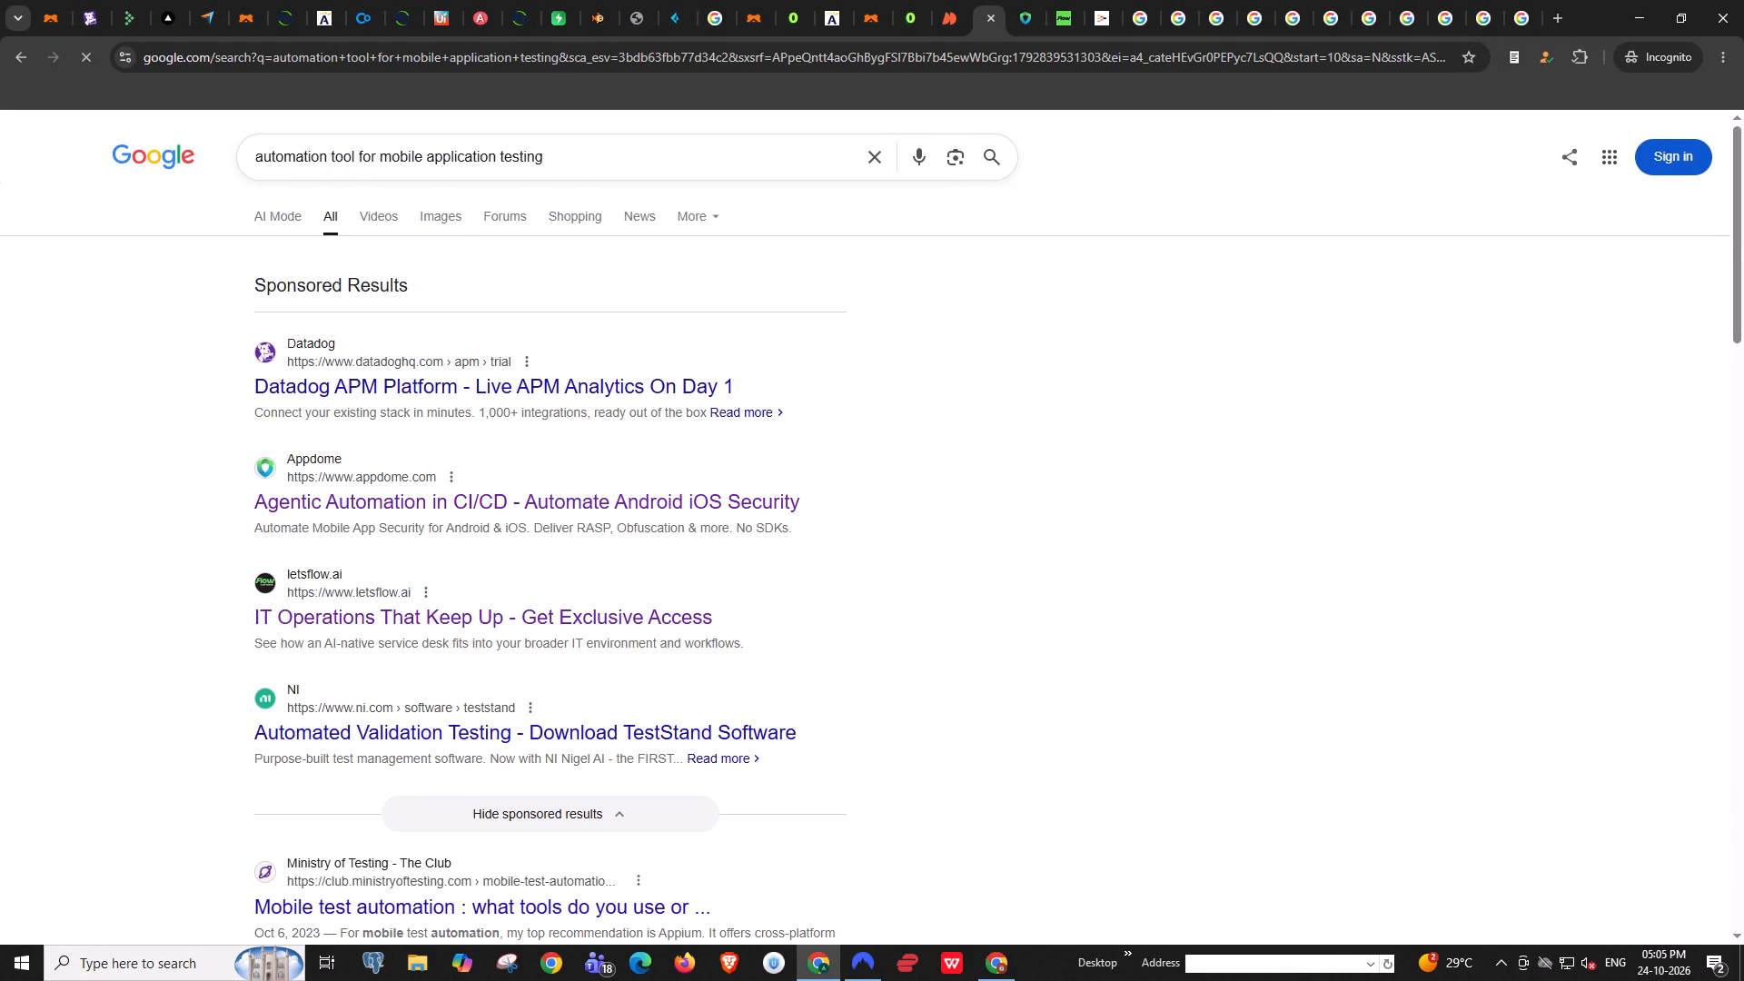
{"action": "left_click", "coordinate": [387, 379], "text": "ctrl"}
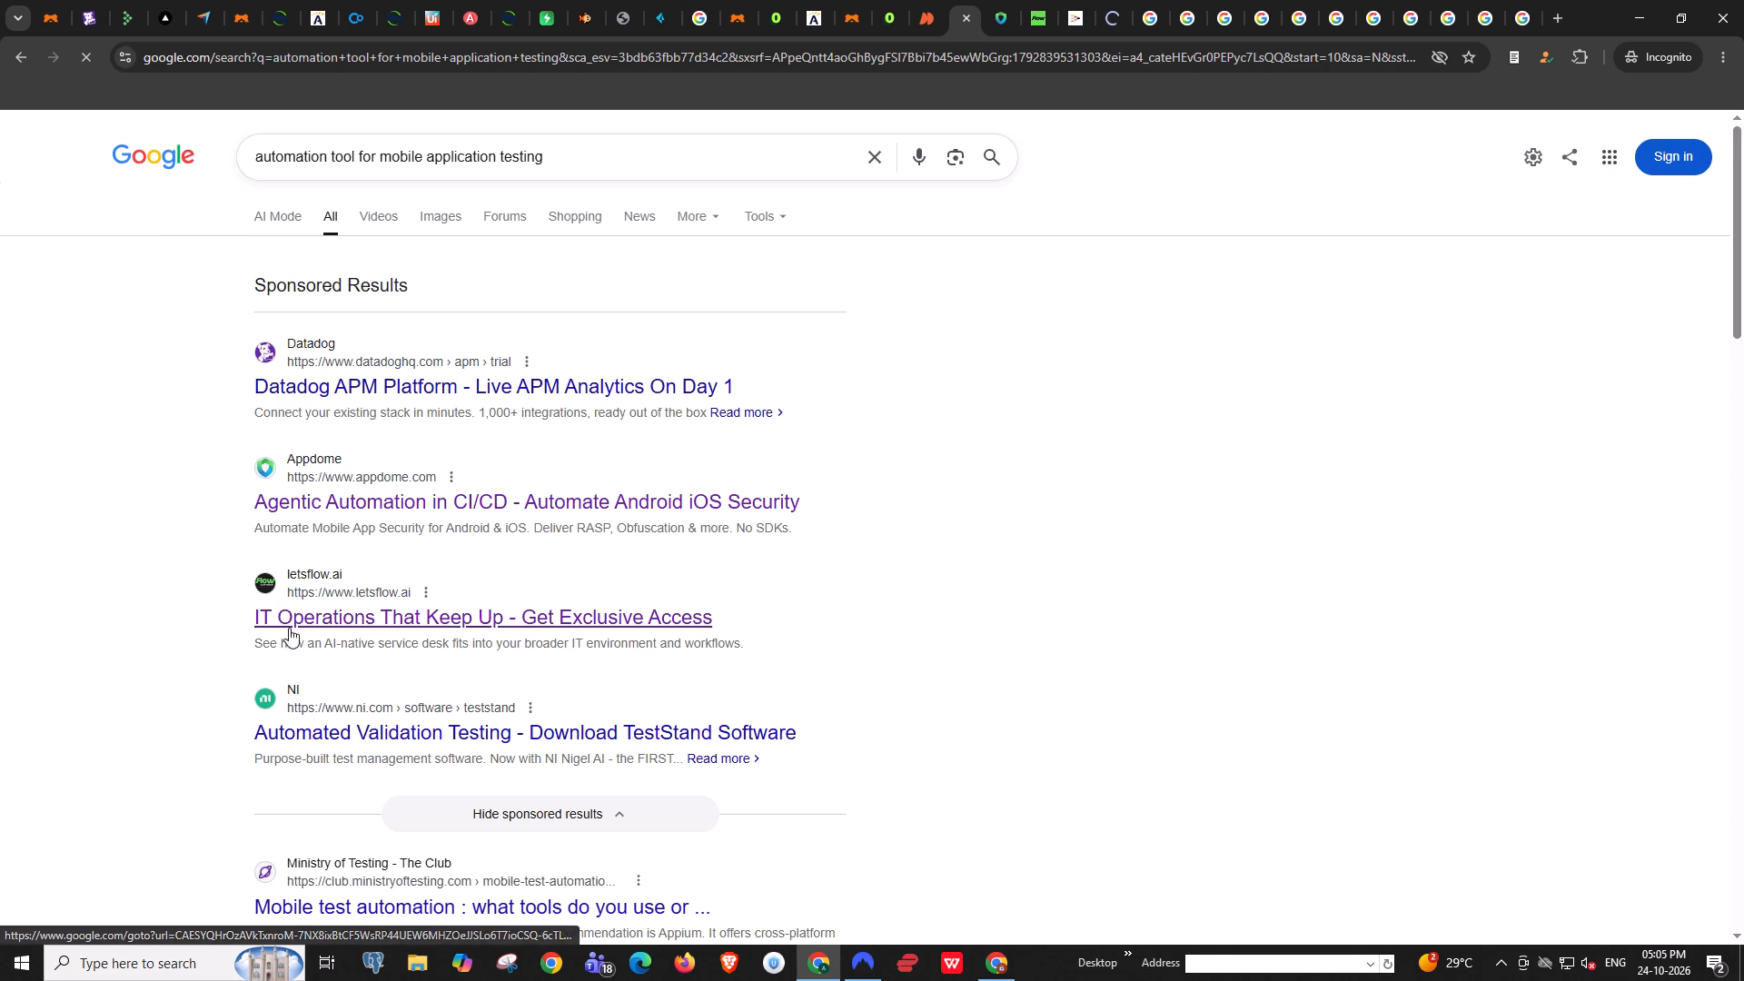
{"action": "left_click", "coordinate": [302, 724], "text": "ctrl"}
Open the lower Kyndryl and teamsparq.com ads in background tabs, and close the "automation tool for mobile application testing" search tab.
{"action": "scroll", "coordinate": [330, 716], "scroll_direction": "down", "scroll_amount": 20}
{"action": "scroll", "coordinate": [330, 716], "scroll_direction": "down", "scroll_amount": 3}
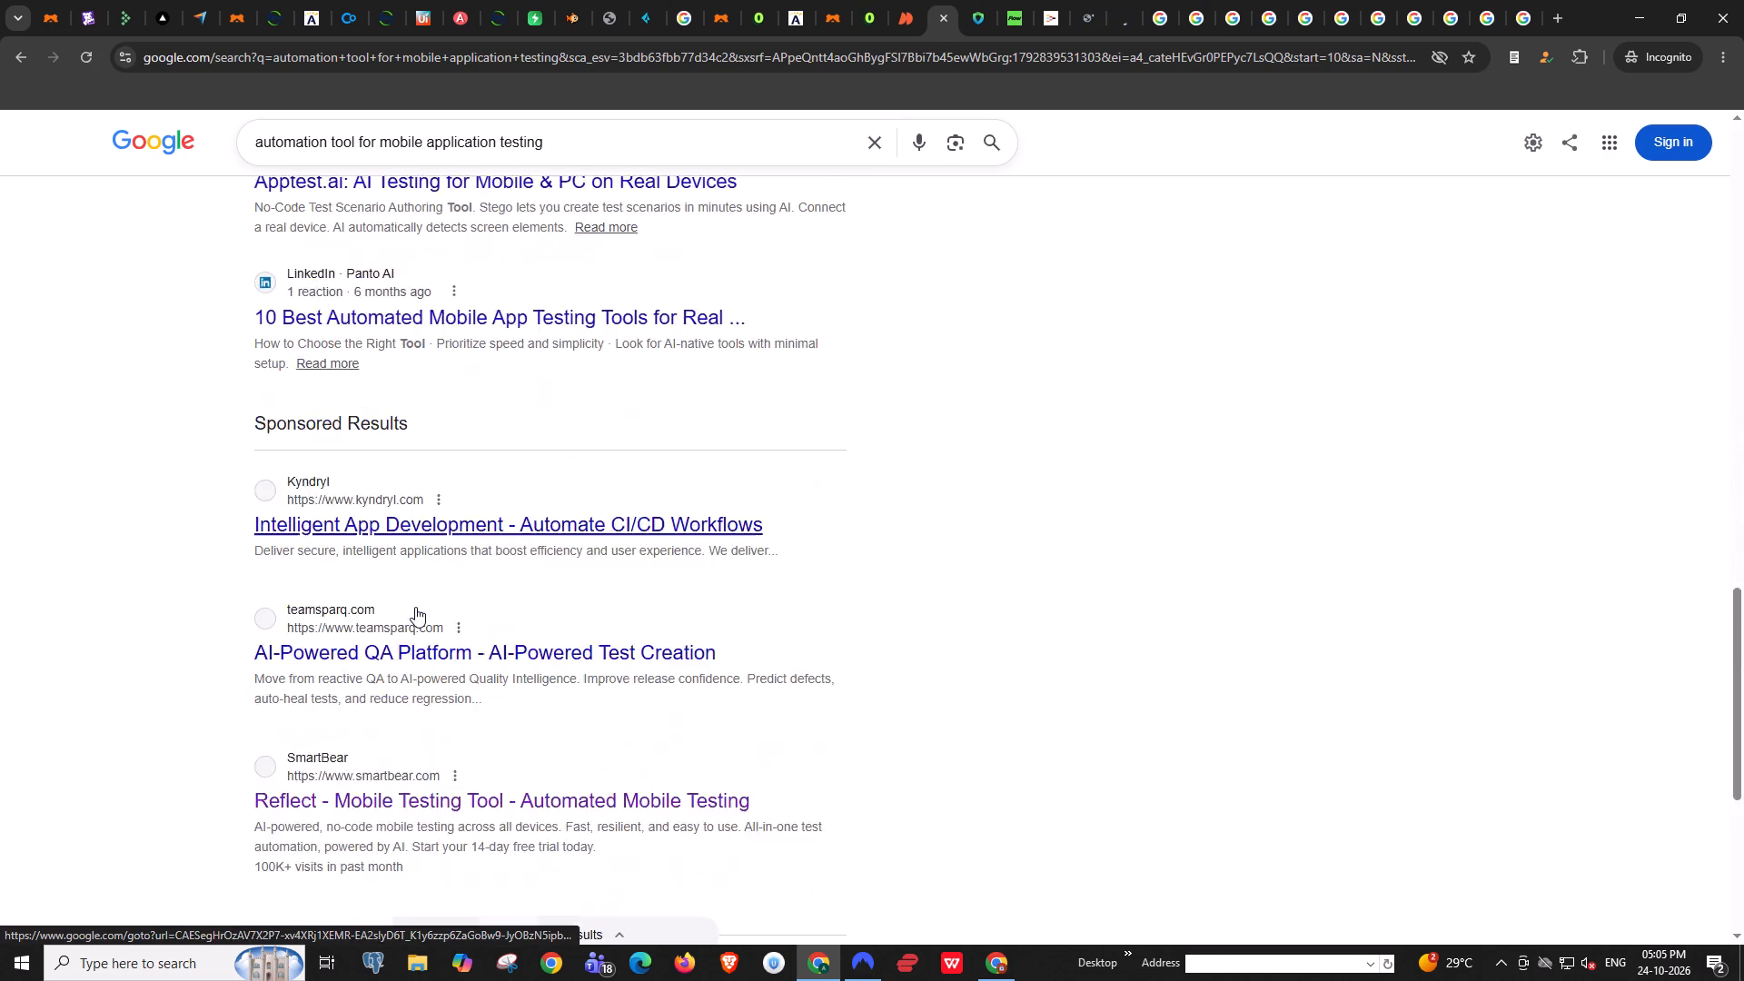
{"action": "scroll", "coordinate": [337, 497], "scroll_direction": "up", "scroll_amount": 2}
{"action": "left_click", "coordinate": [329, 436], "text": "ctrl"}
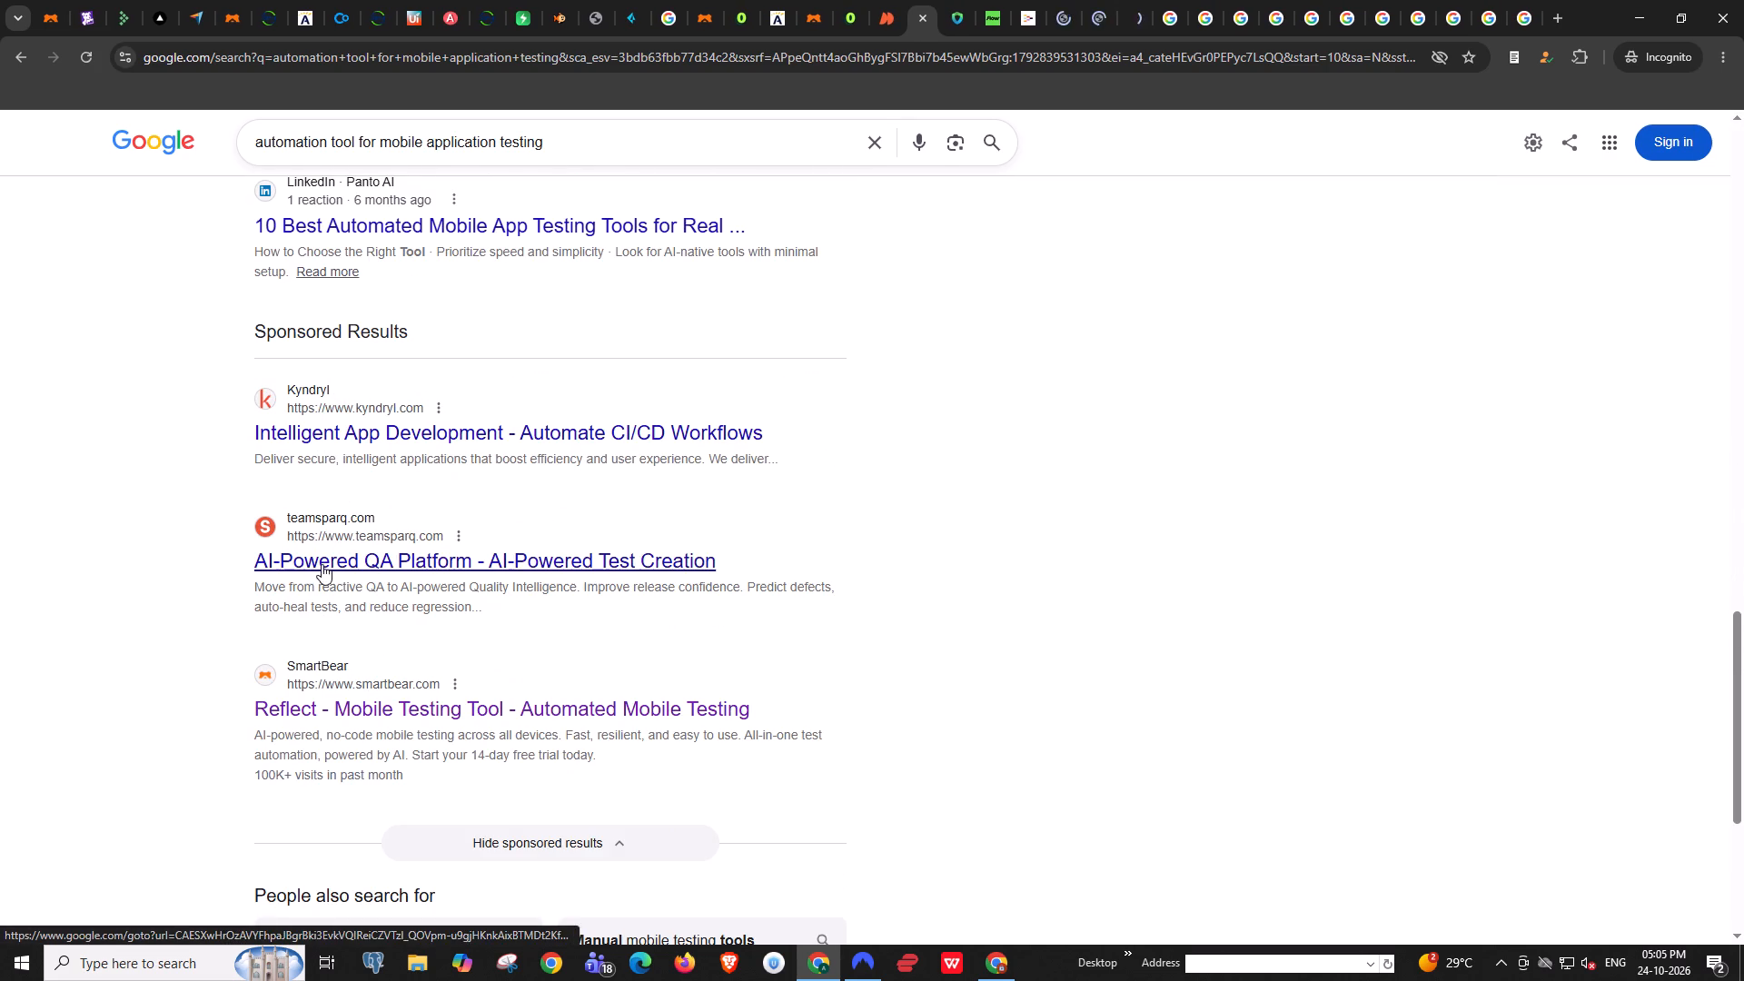
{"action": "left_click", "coordinate": [321, 565], "text": "ctrl"}
{"action": "scroll", "coordinate": [331, 699], "scroll_direction": "down", "scroll_amount": 13}
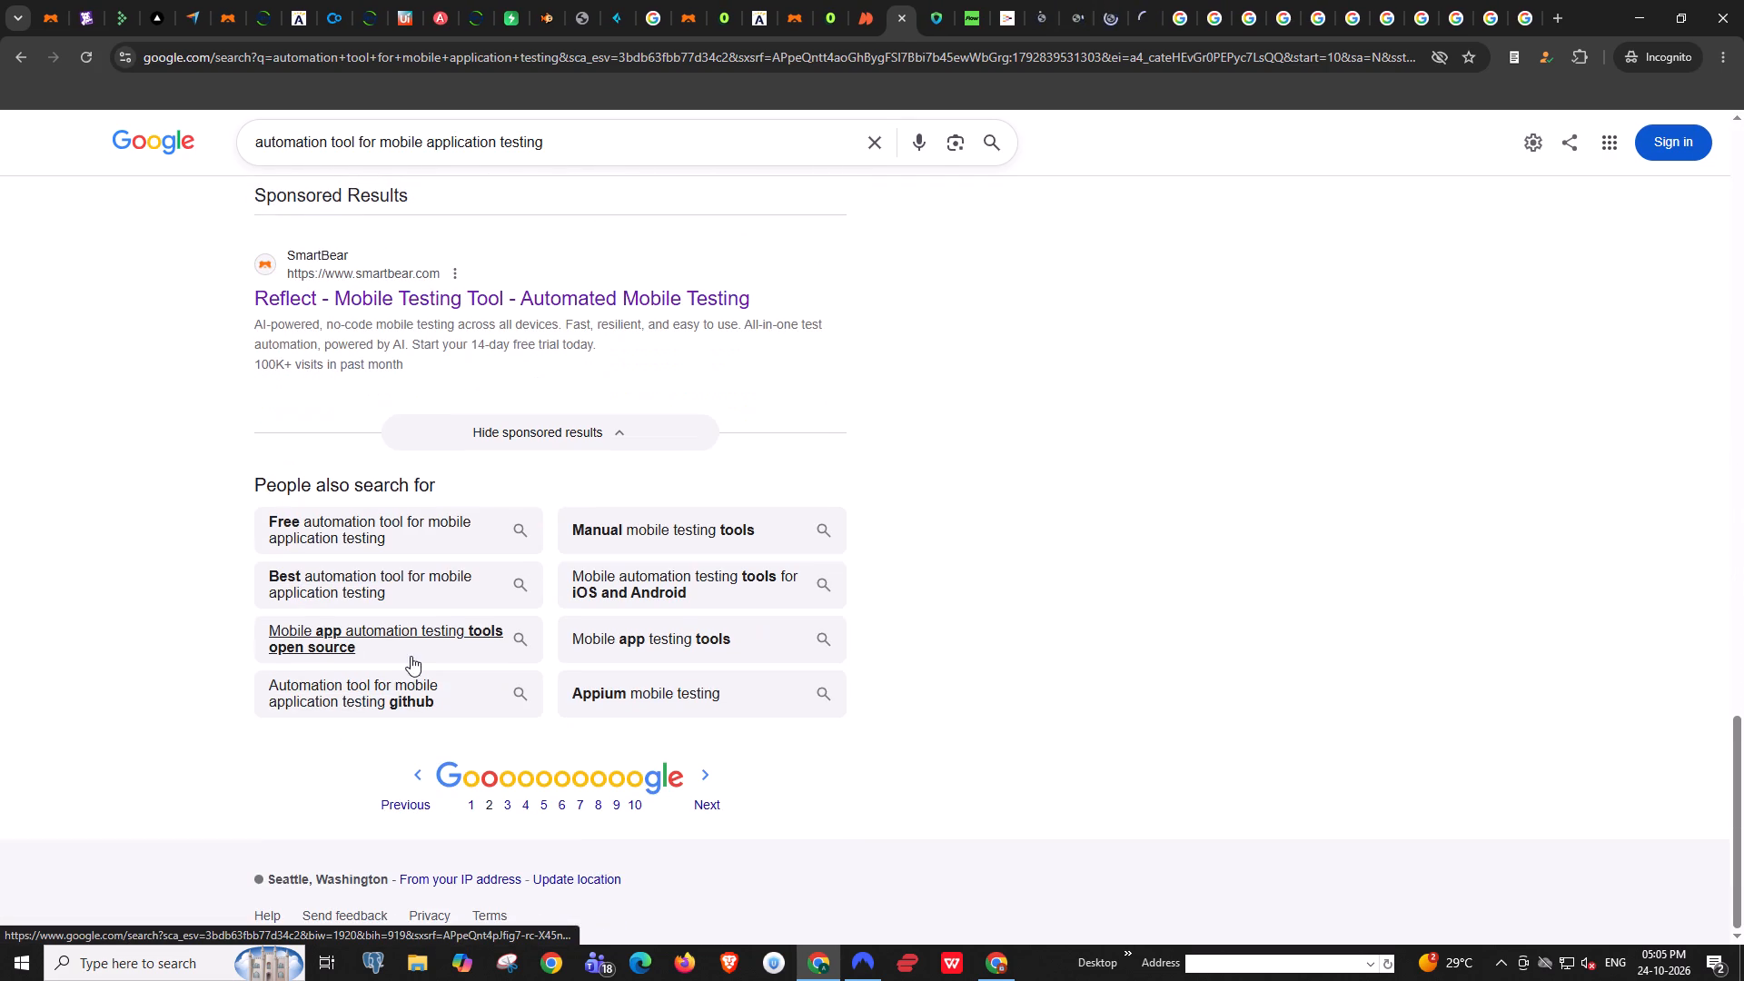
{"action": "scroll", "coordinate": [411, 656], "scroll_direction": "down", "scroll_amount": 4}
{"action": "key", "text": "ctrl+w"}
In the "ai testing" search, open the Kualitee, getxray.app, PlayerZero and Kiro ads in background tabs, plus the lower Kualitee and PlayerZero ads.
{"action": "scroll", "coordinate": [407, 401], "scroll_direction": "down", "scroll_amount": 5}
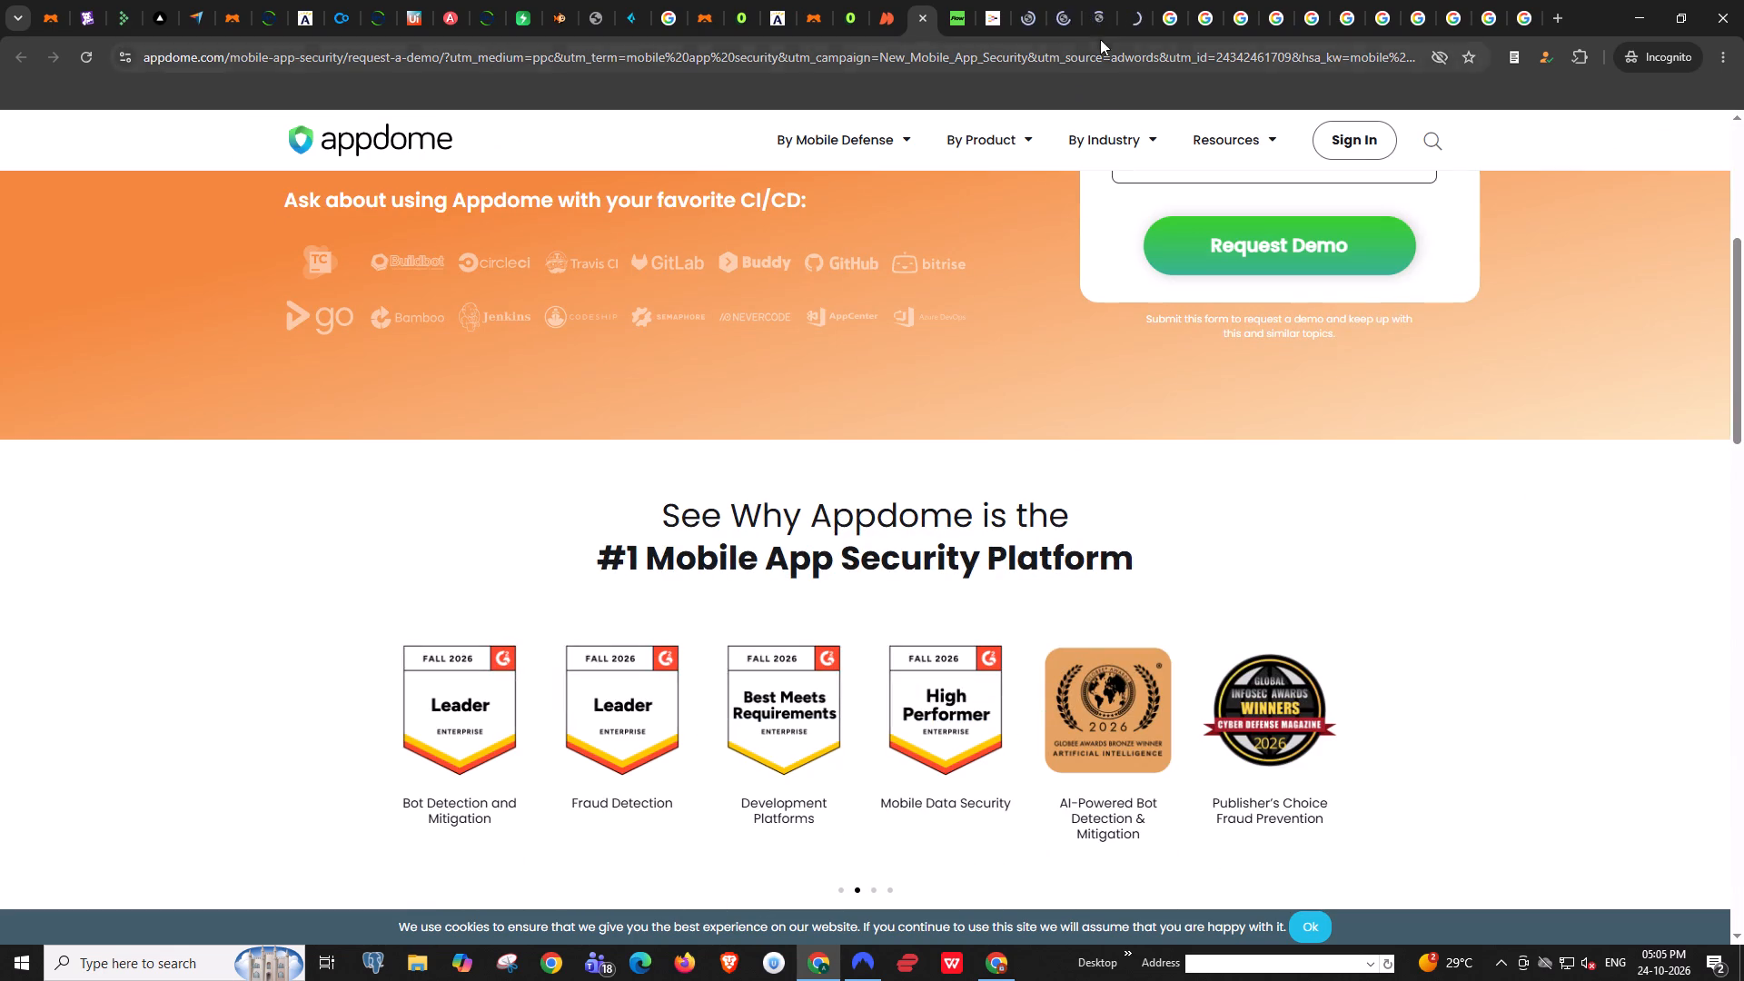
{"action": "left_click", "coordinate": [1159, 15]}
{"action": "scroll", "coordinate": [394, 401], "scroll_direction": "down", "scroll_amount": 1}
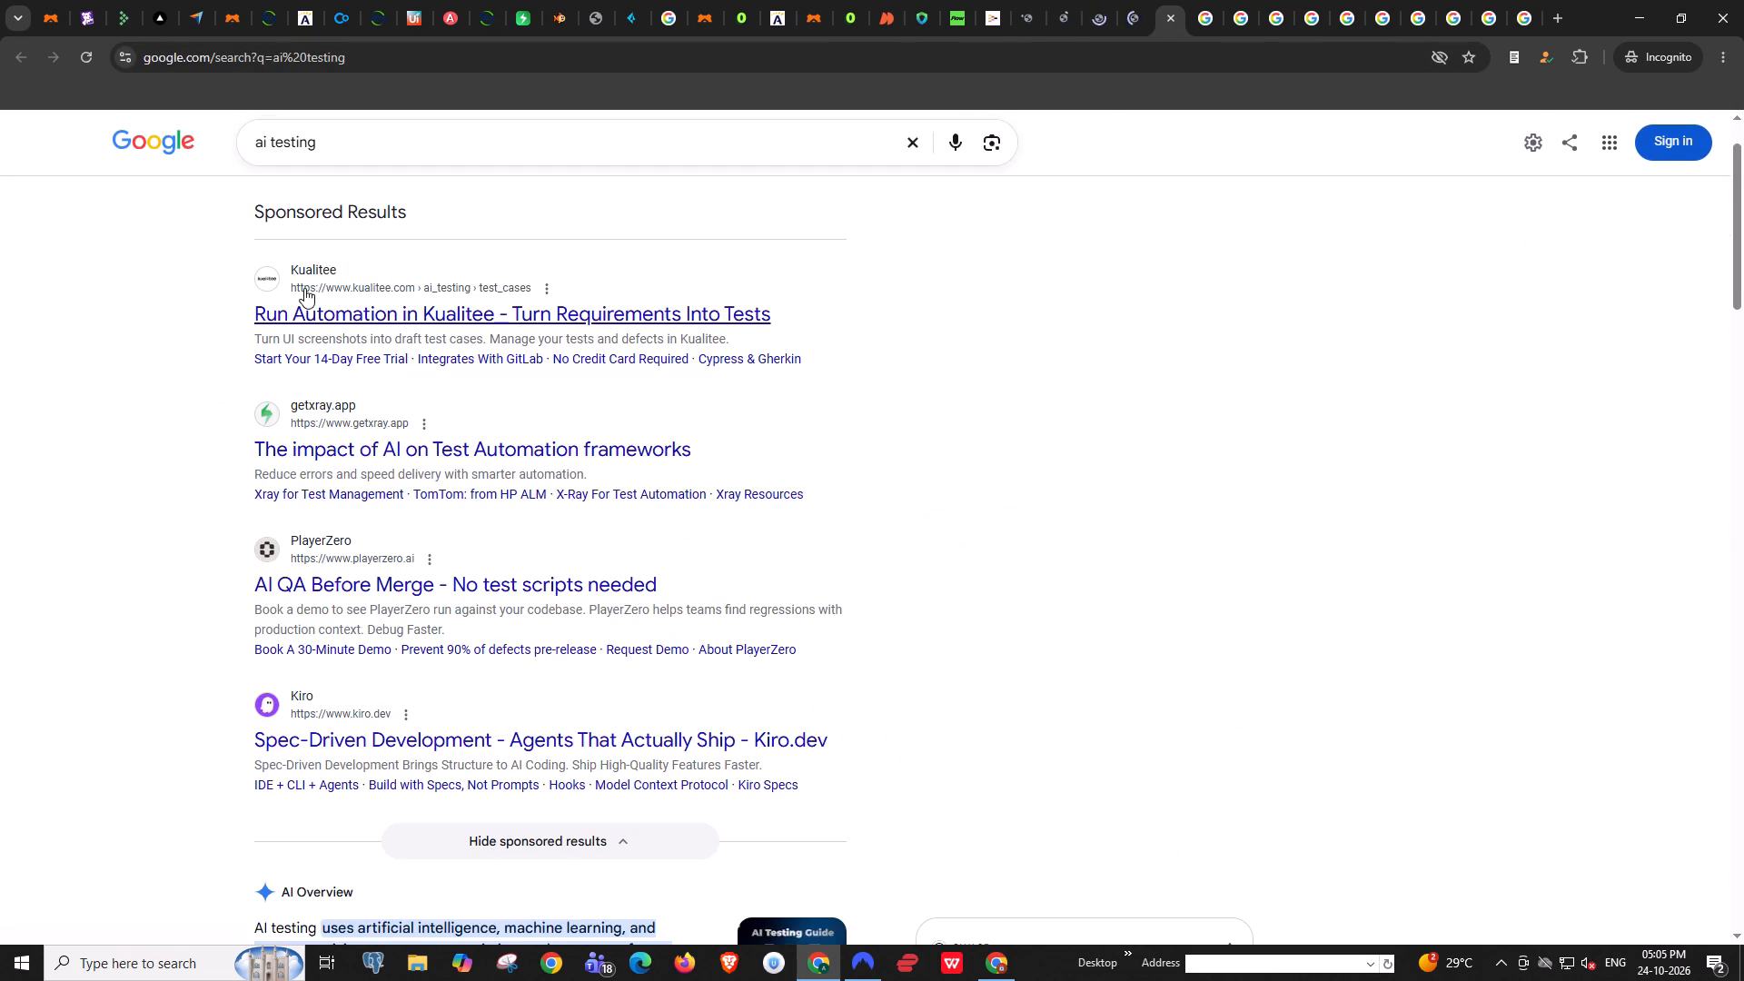
{"action": "left_click", "coordinate": [293, 312], "text": "ctrl"}
{"action": "left_click", "coordinate": [309, 449], "text": "ctrl"}
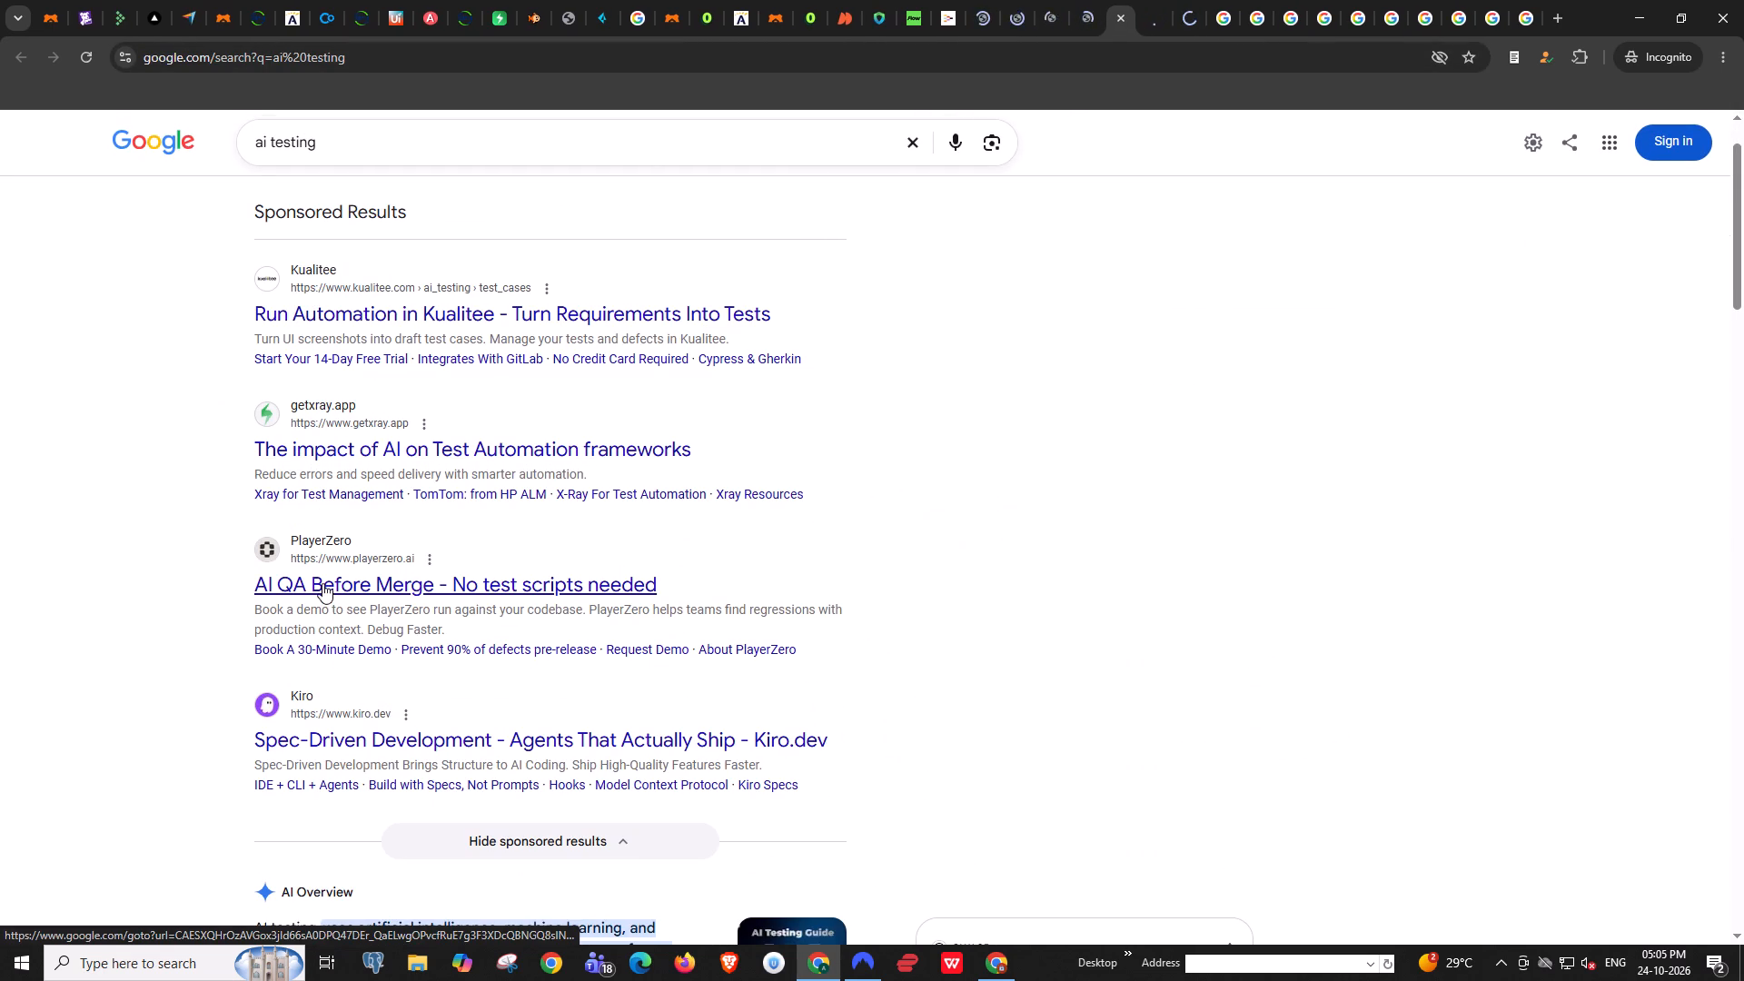
{"action": "left_click", "coordinate": [322, 583], "text": "ctrl"}
{"action": "left_click", "coordinate": [310, 738], "text": "ctrl"}
{"action": "scroll", "coordinate": [318, 737], "scroll_direction": "down", "scroll_amount": 19}
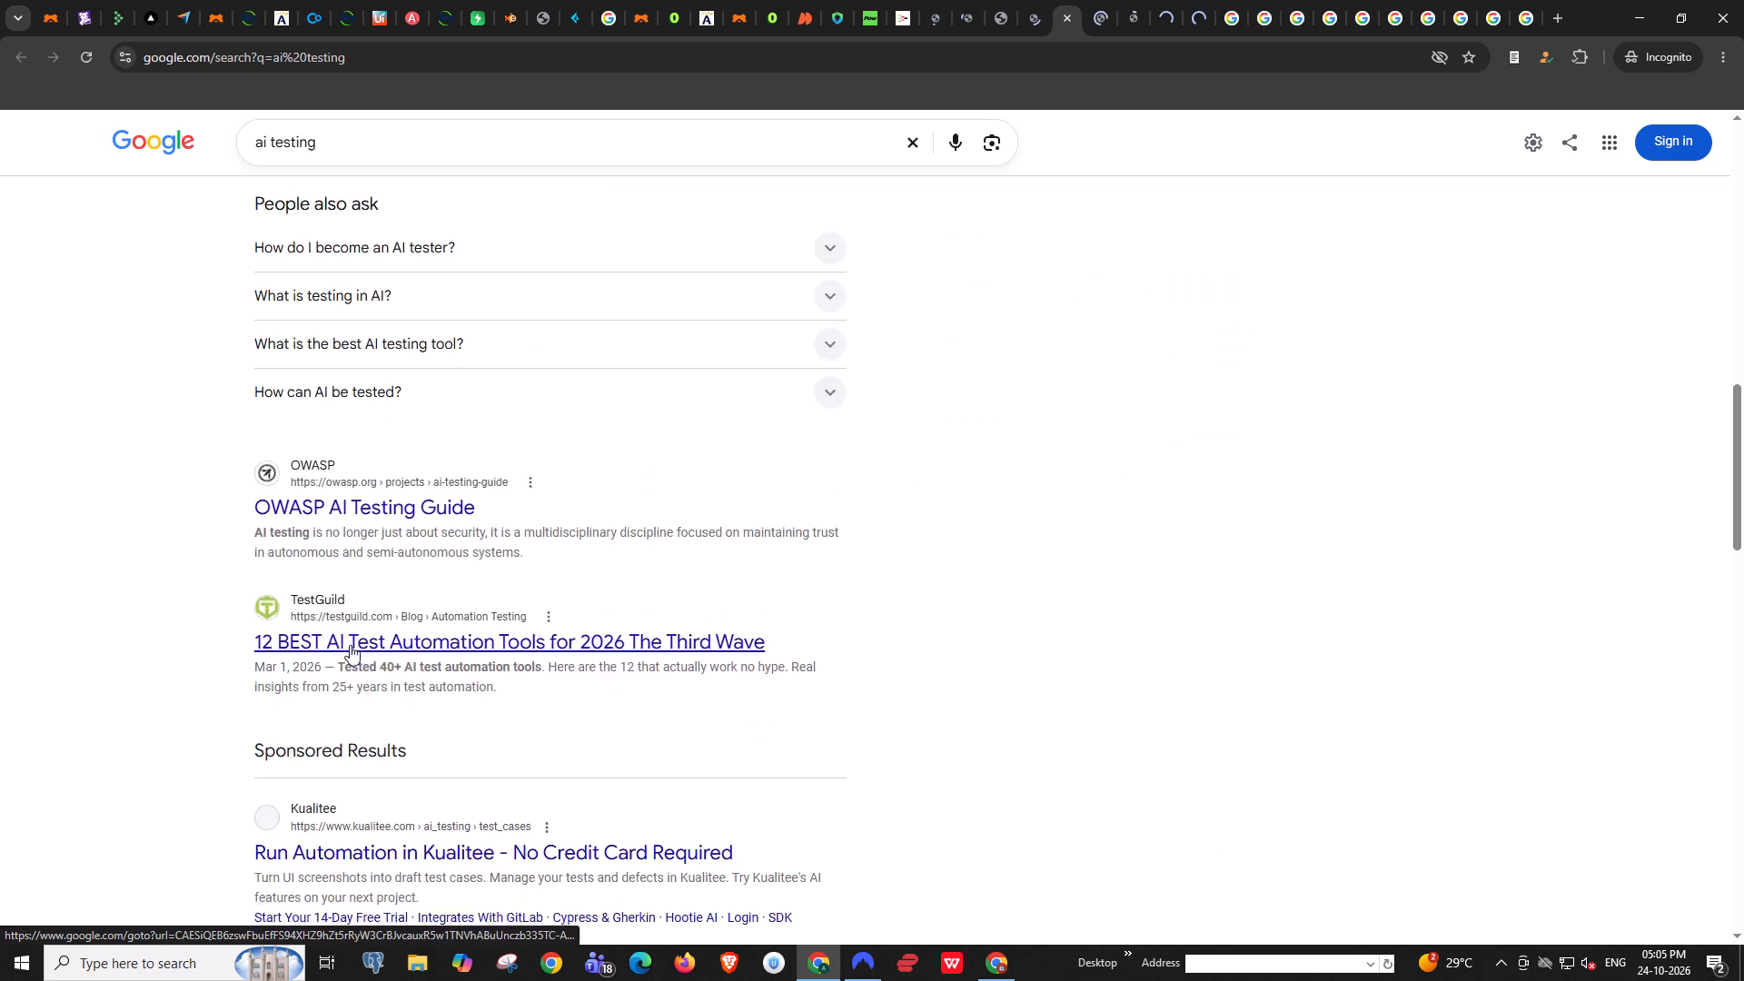
{"action": "left_click", "coordinate": [305, 331], "text": "ctrl"}
{"action": "left_click", "coordinate": [300, 492], "text": "ctrl"}
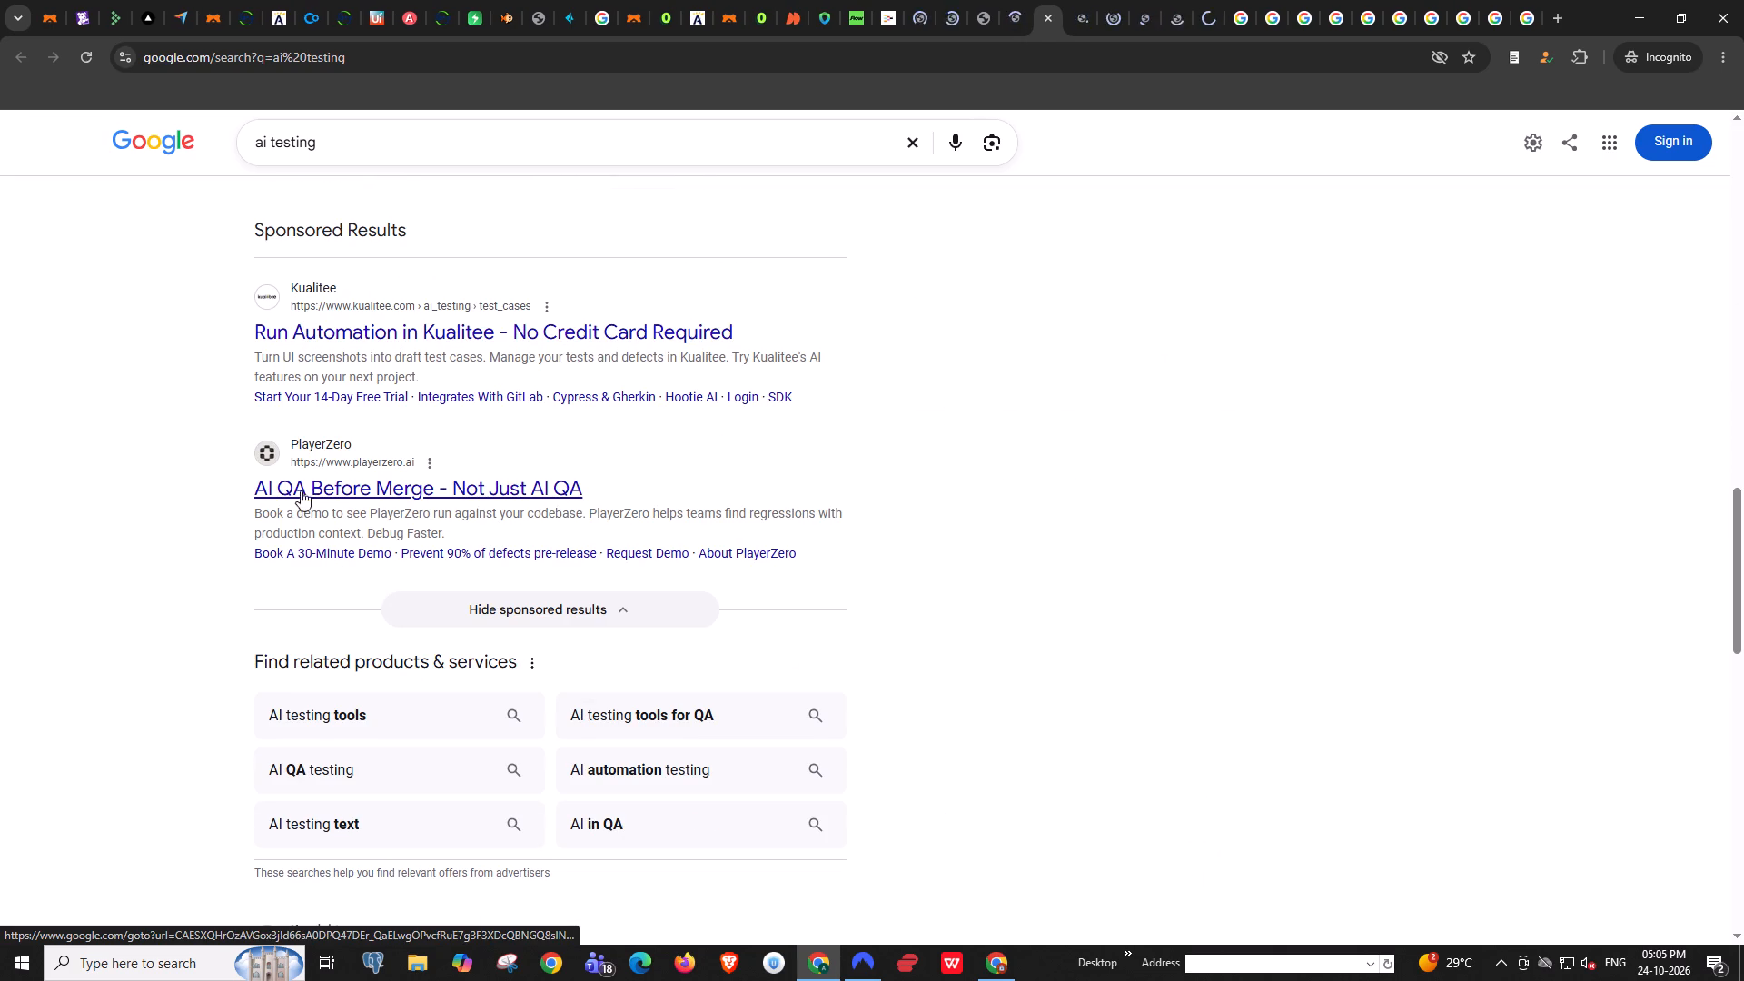
Go to page 2 of the "ai testing" results and open the Zero Networks, Pega and lp.sageitinc.com ads in background tabs.
{"action": "scroll", "coordinate": [642, 563], "scroll_direction": "down", "scroll_amount": 12}
{"action": "scroll", "coordinate": [392, 816], "scroll_direction": "down", "scroll_amount": 10}
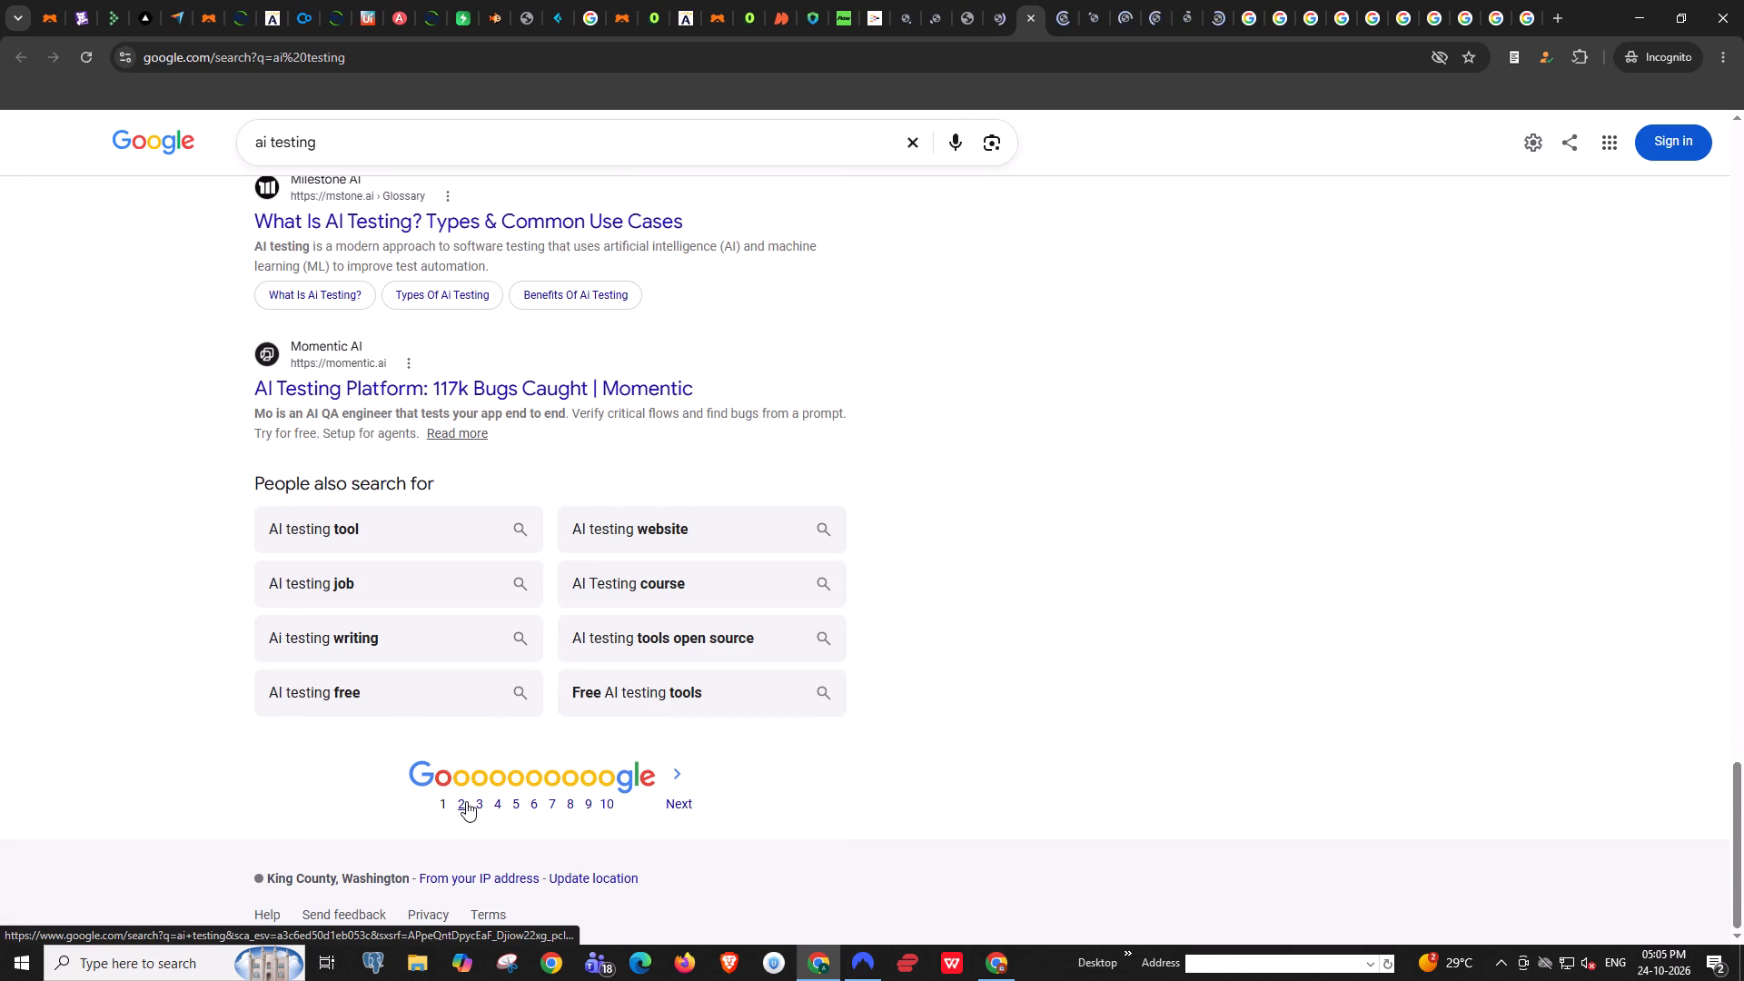
{"action": "left_click", "coordinate": [466, 801]}
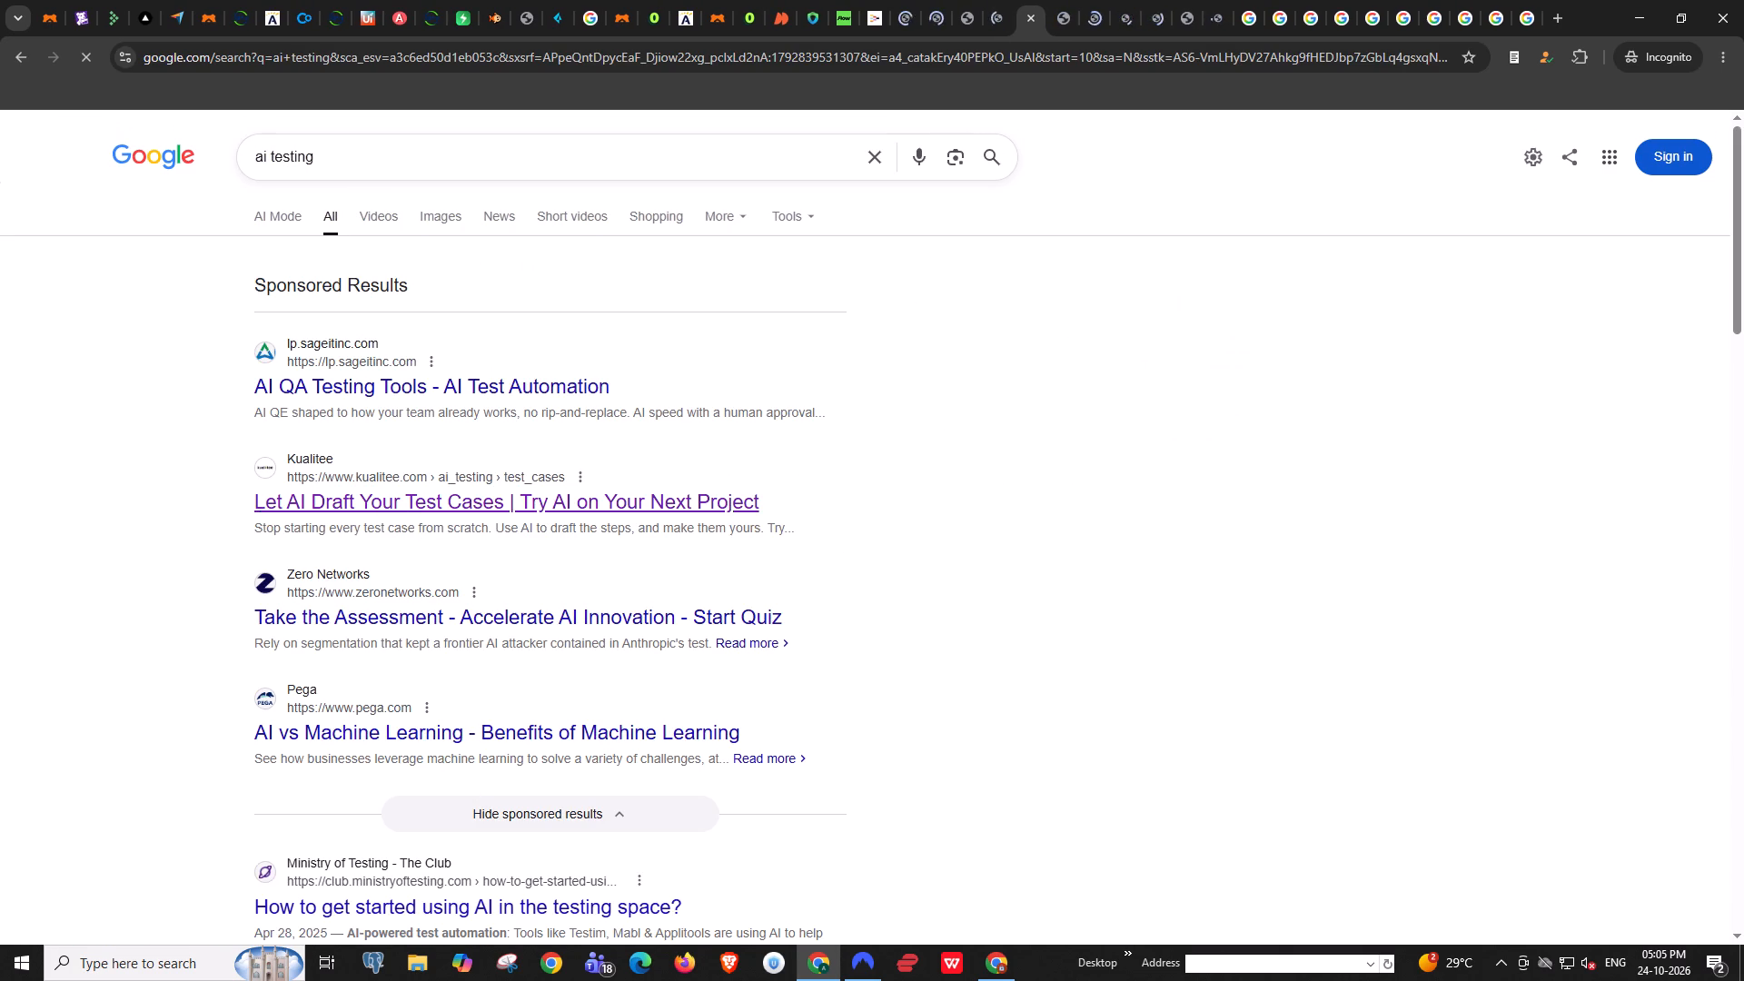
{"action": "middle_click", "coordinate": [314, 622]}
{"action": "middle_click", "coordinate": [323, 732]}
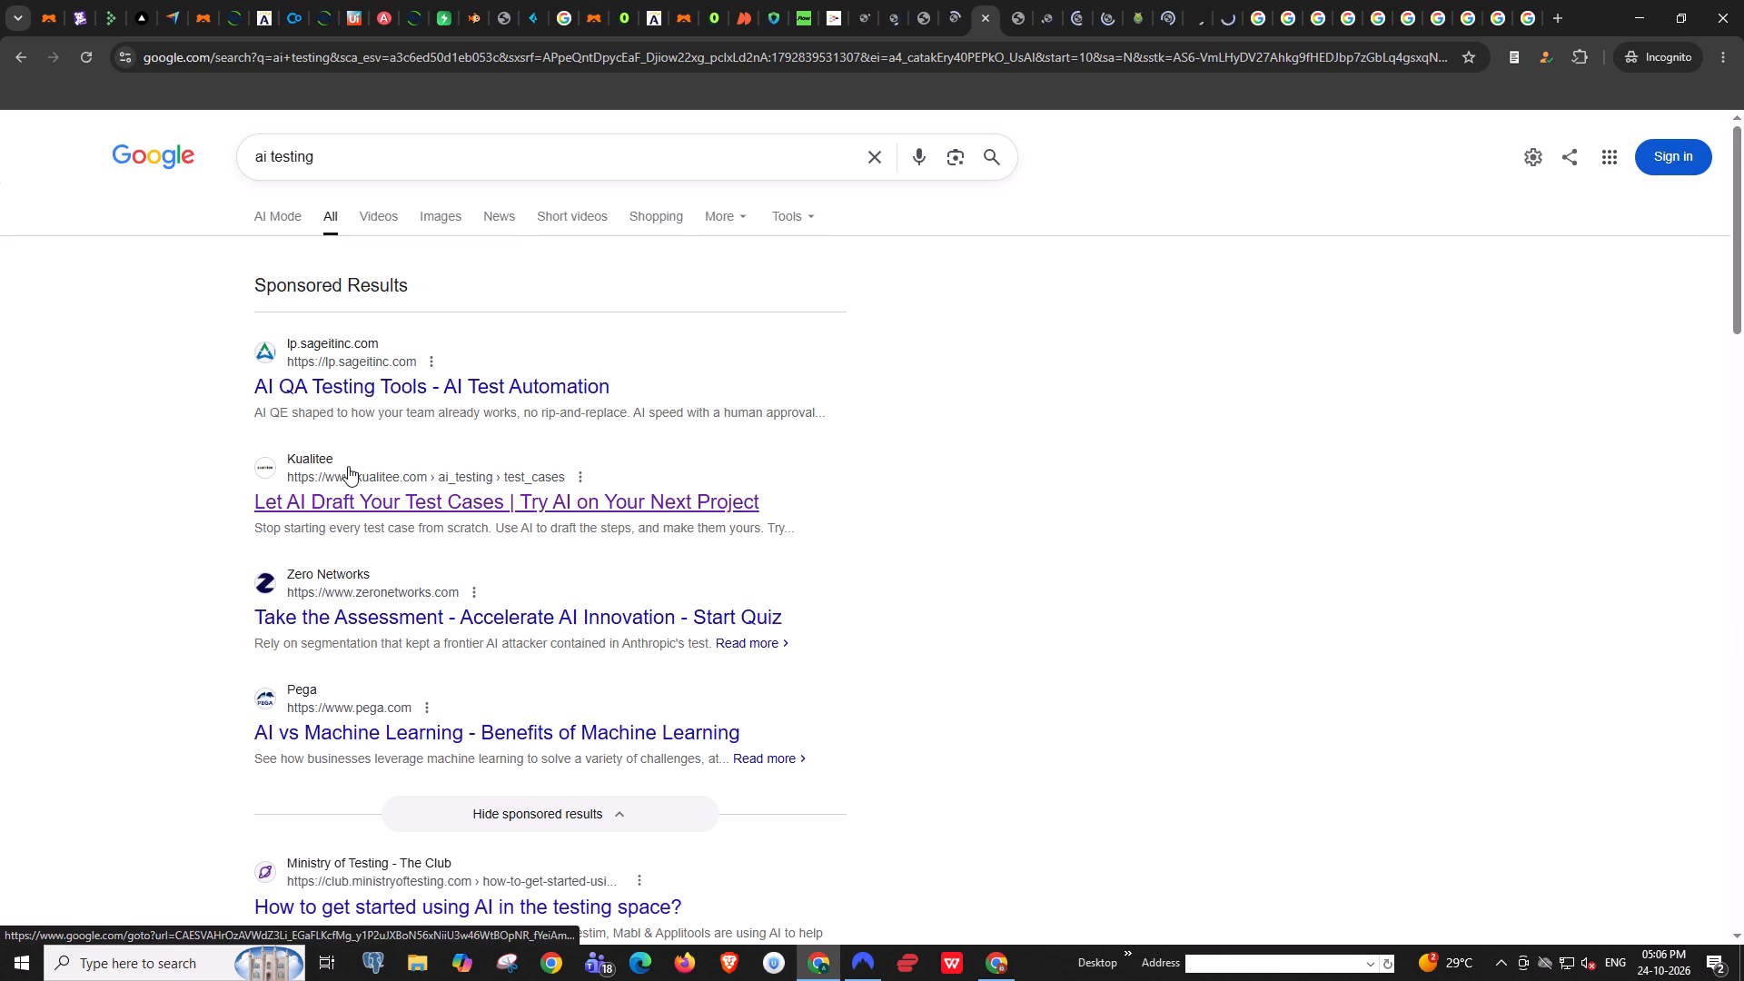
{"action": "middle_click", "coordinate": [362, 394]}
Open the Micron ad from the lower sponsored results in a background tab, and close the "ai testing" search tab.
{"action": "scroll", "coordinate": [410, 483], "scroll_direction": "down", "scroll_amount": 20}
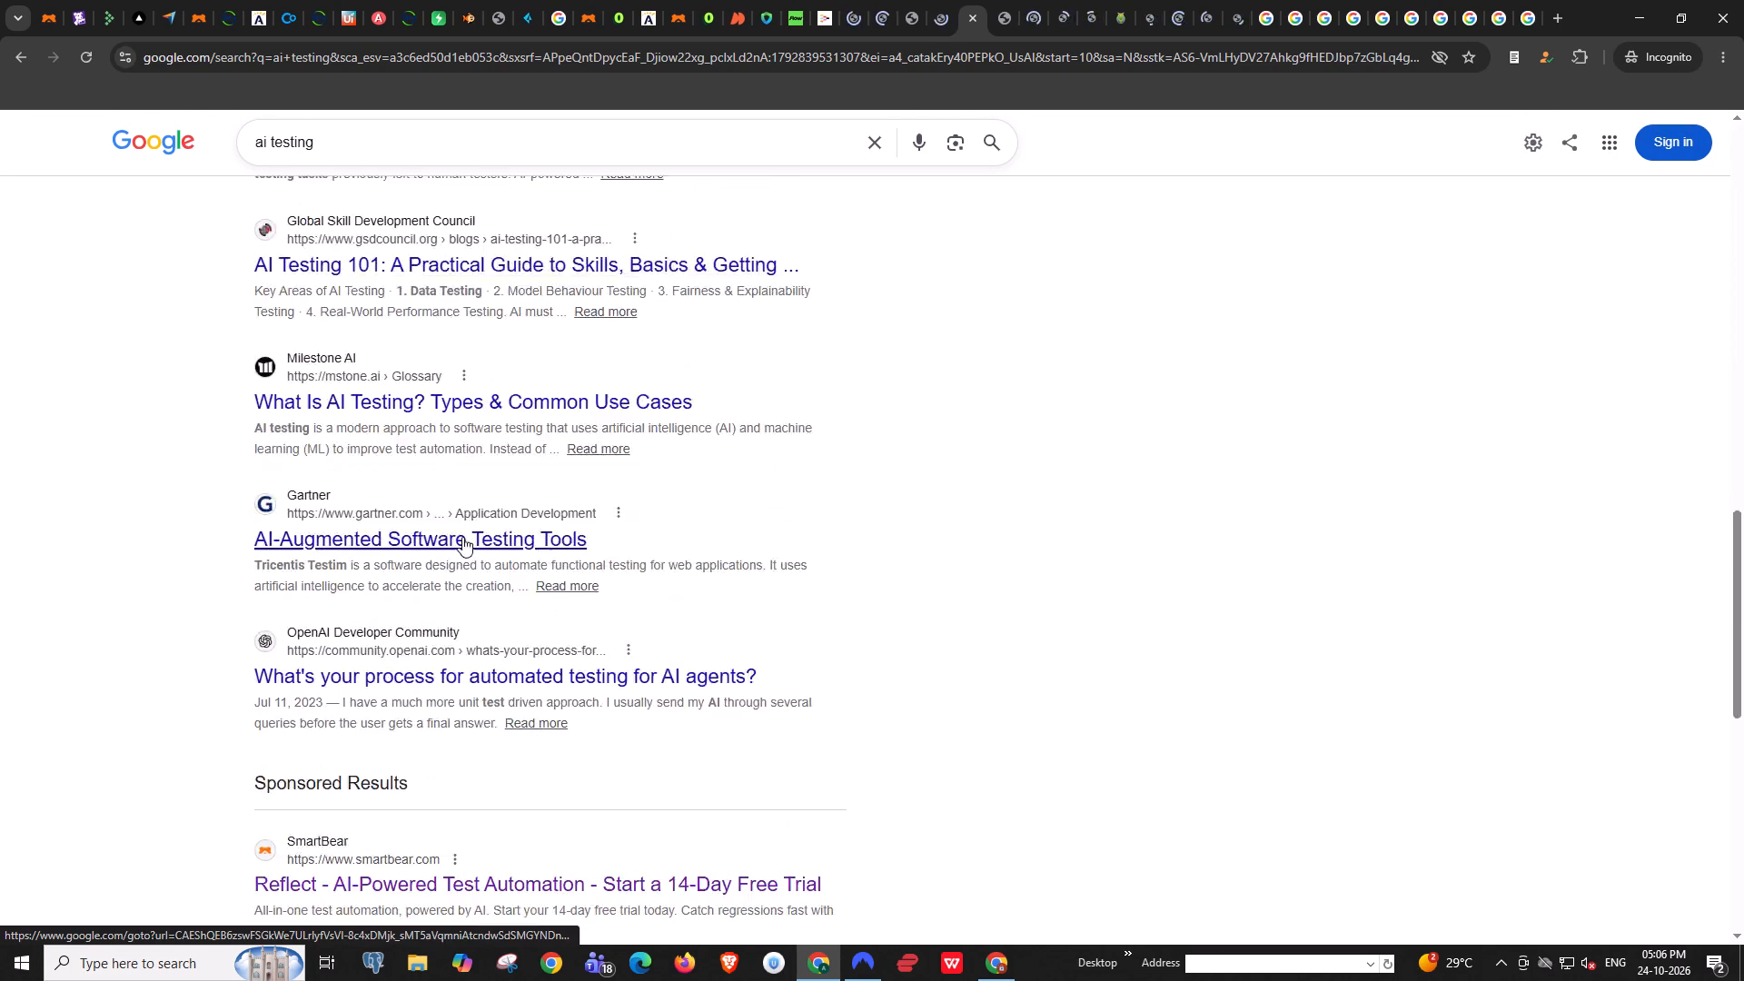
{"action": "scroll", "coordinate": [462, 537], "scroll_direction": "down", "scroll_amount": 2}
{"action": "left_click", "coordinate": [285, 729], "text": "ctrl"}
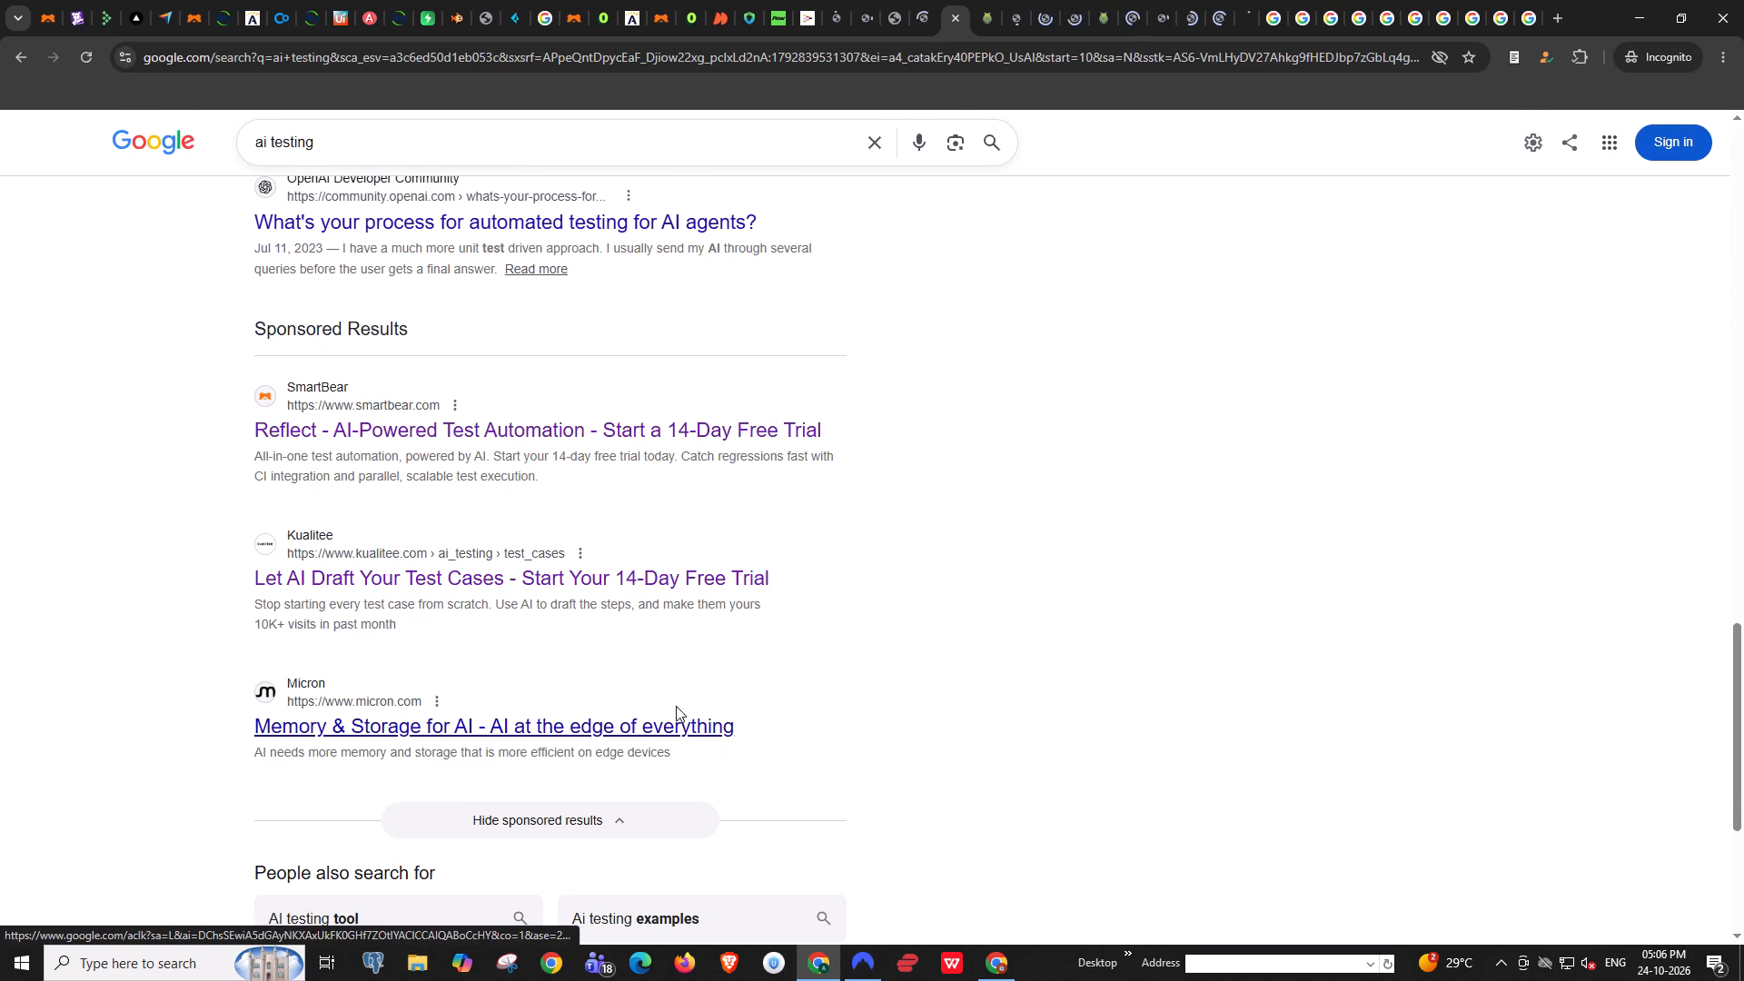
{"action": "scroll", "coordinate": [689, 706], "scroll_direction": "down", "scroll_amount": 19}
{"action": "key", "text": "ctrl+w"}
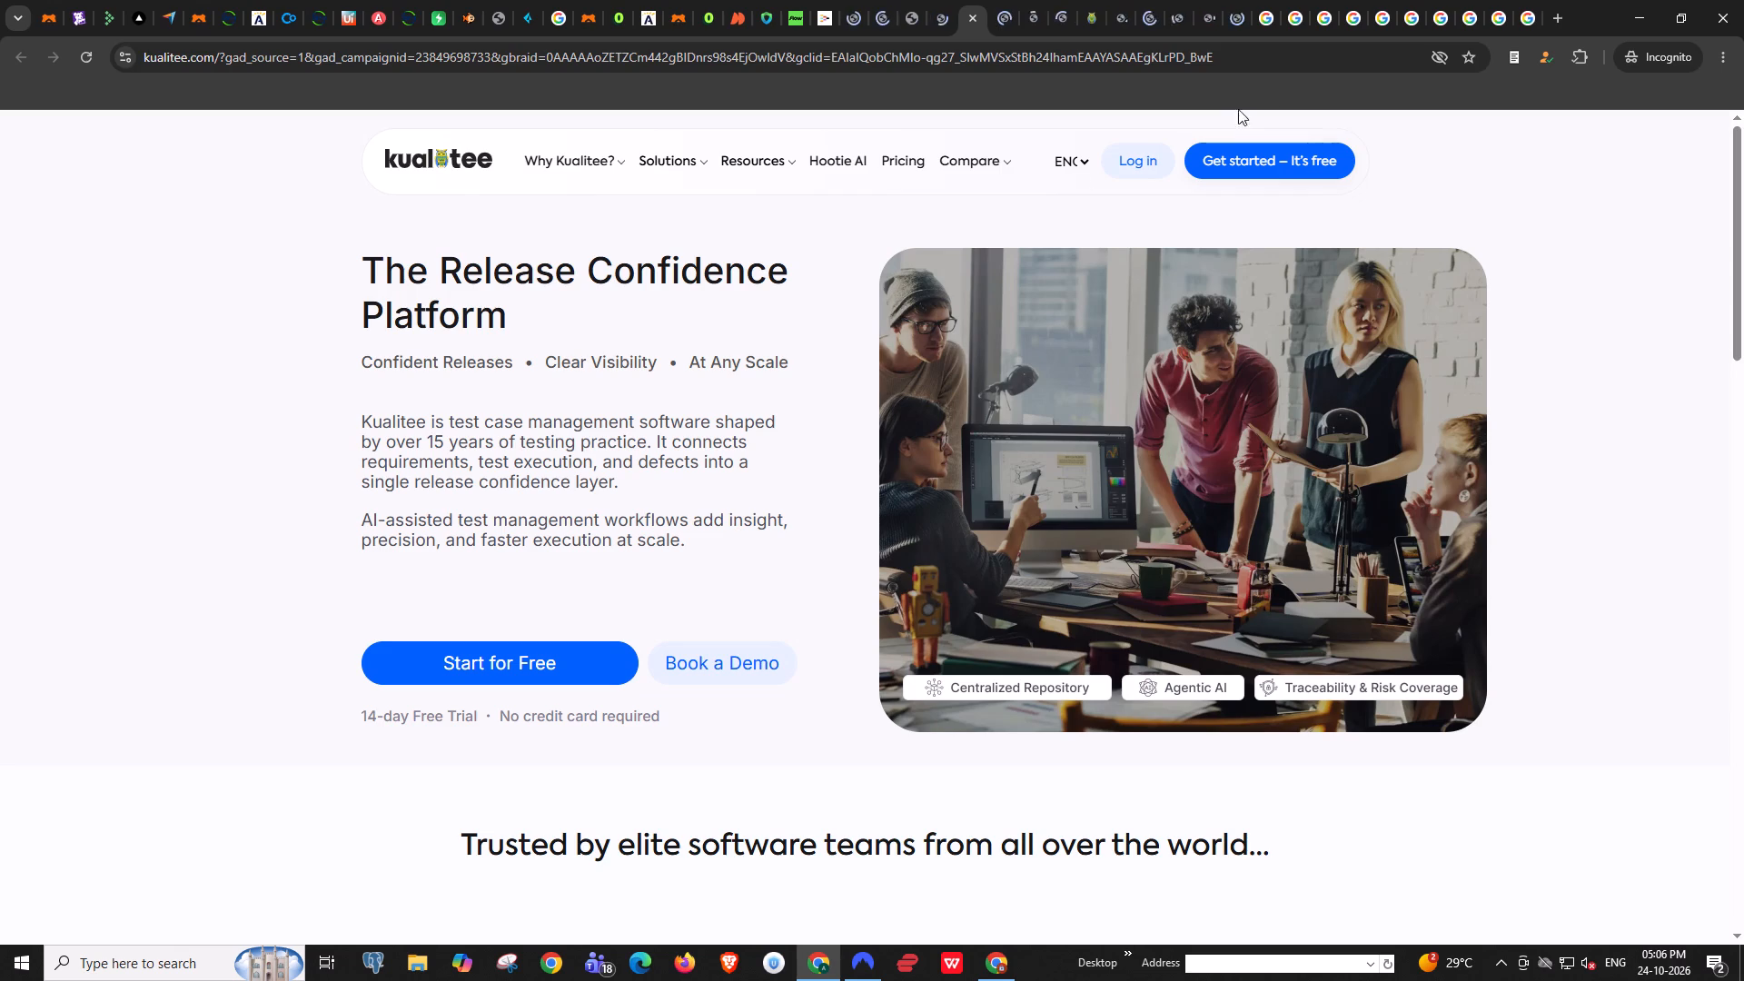
In the "best ai testing tools" search, open the upper and lower Kualitee and DAI Source ads, plus Novee Cyber Security and Trusys, in background tabs.
{"action": "left_click", "coordinate": [1273, 10]}
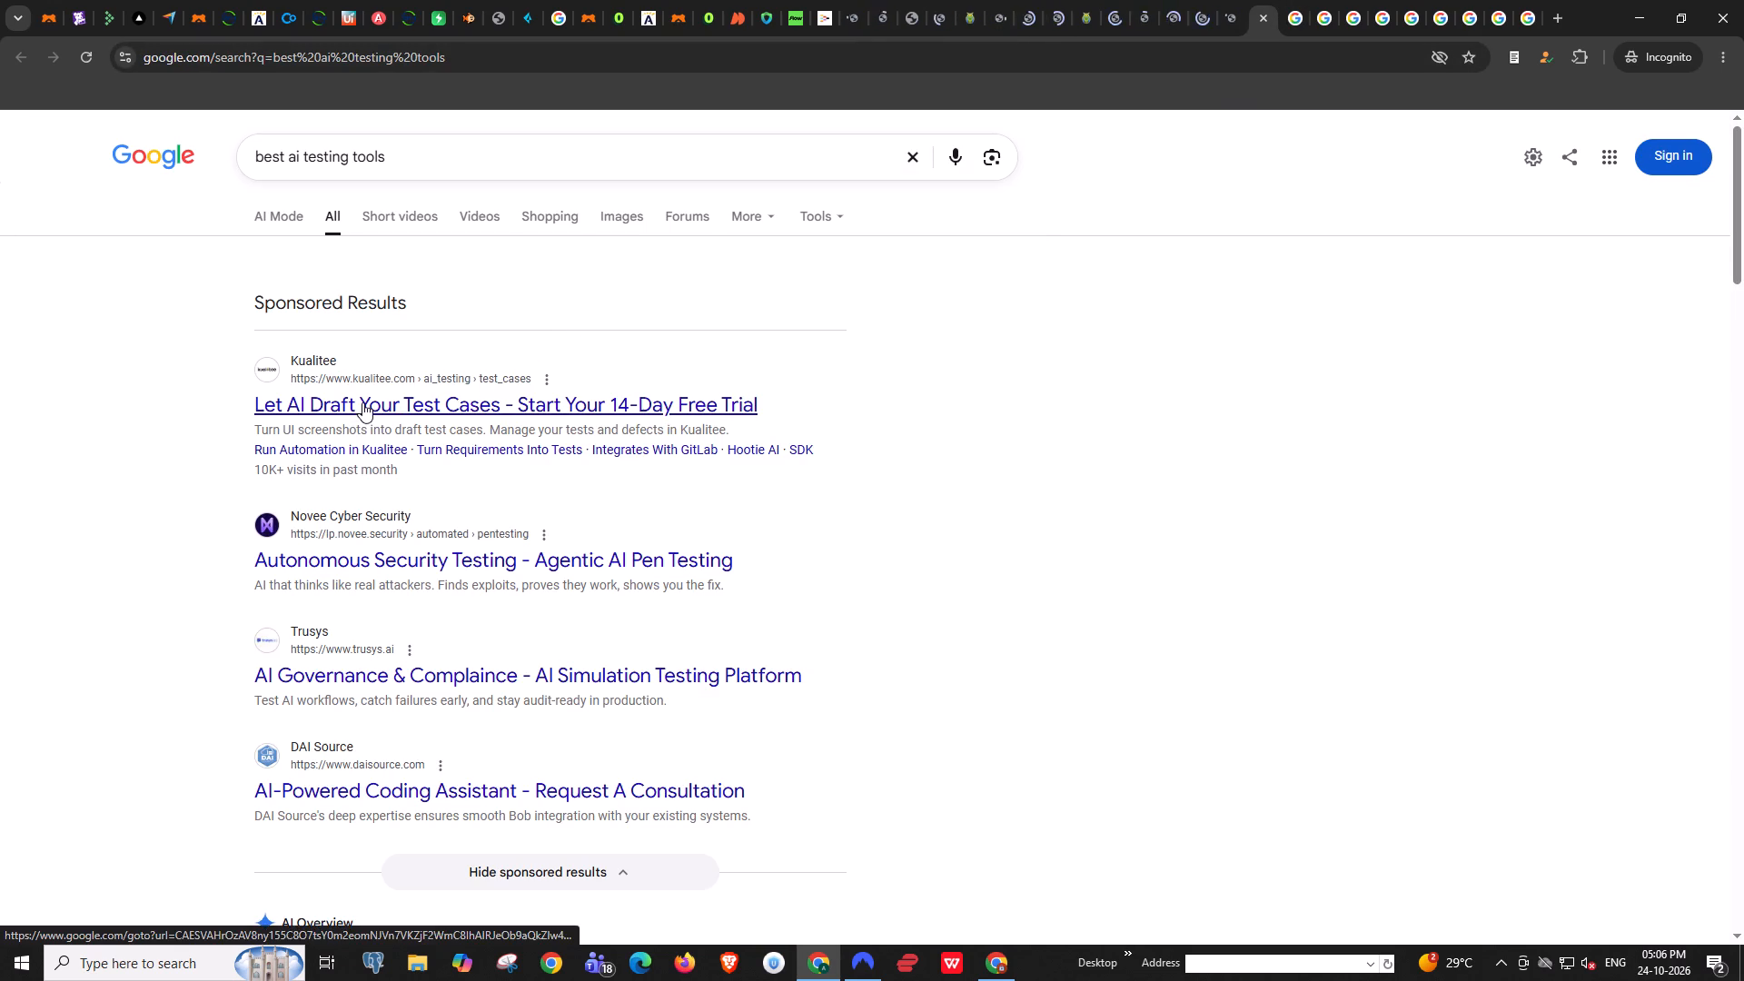
{"action": "left_click", "coordinate": [362, 402], "text": "ctrl"}
{"action": "left_click", "coordinate": [327, 566], "text": "ctrl"}
{"action": "left_click", "coordinate": [336, 679], "text": "ctrl"}
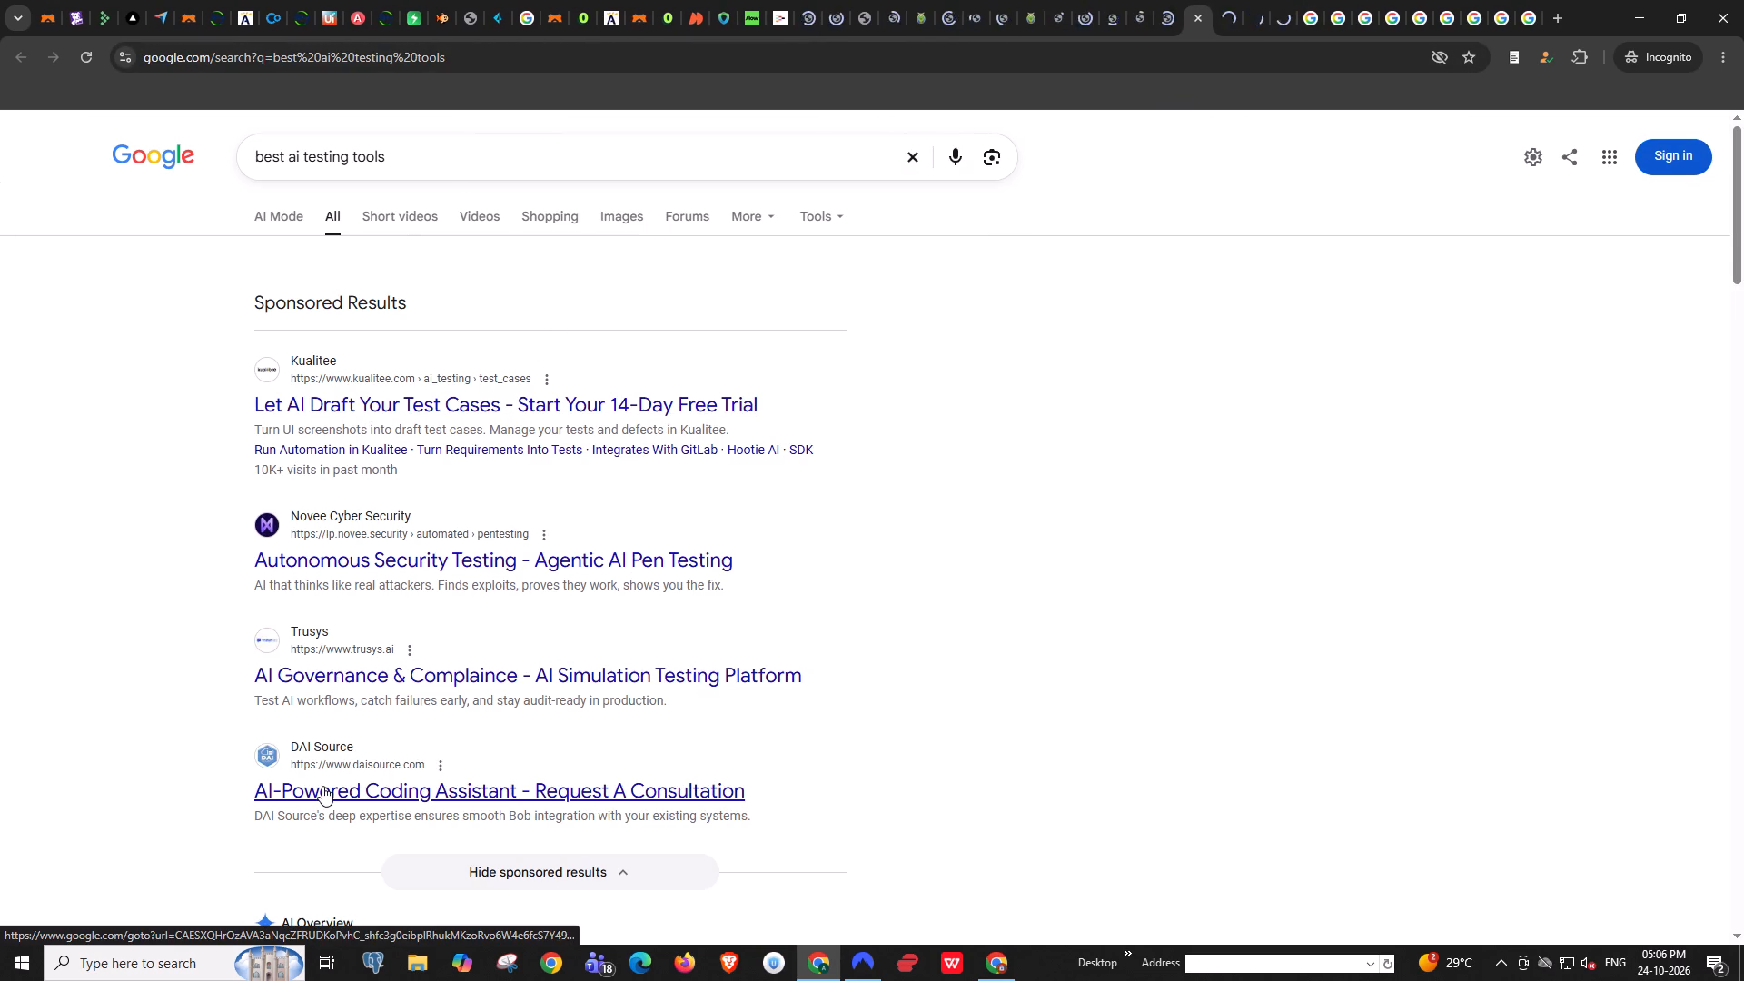
{"action": "left_click", "coordinate": [322, 786], "text": "ctrl"}
{"action": "scroll", "coordinate": [373, 751], "scroll_direction": "down", "scroll_amount": 19}
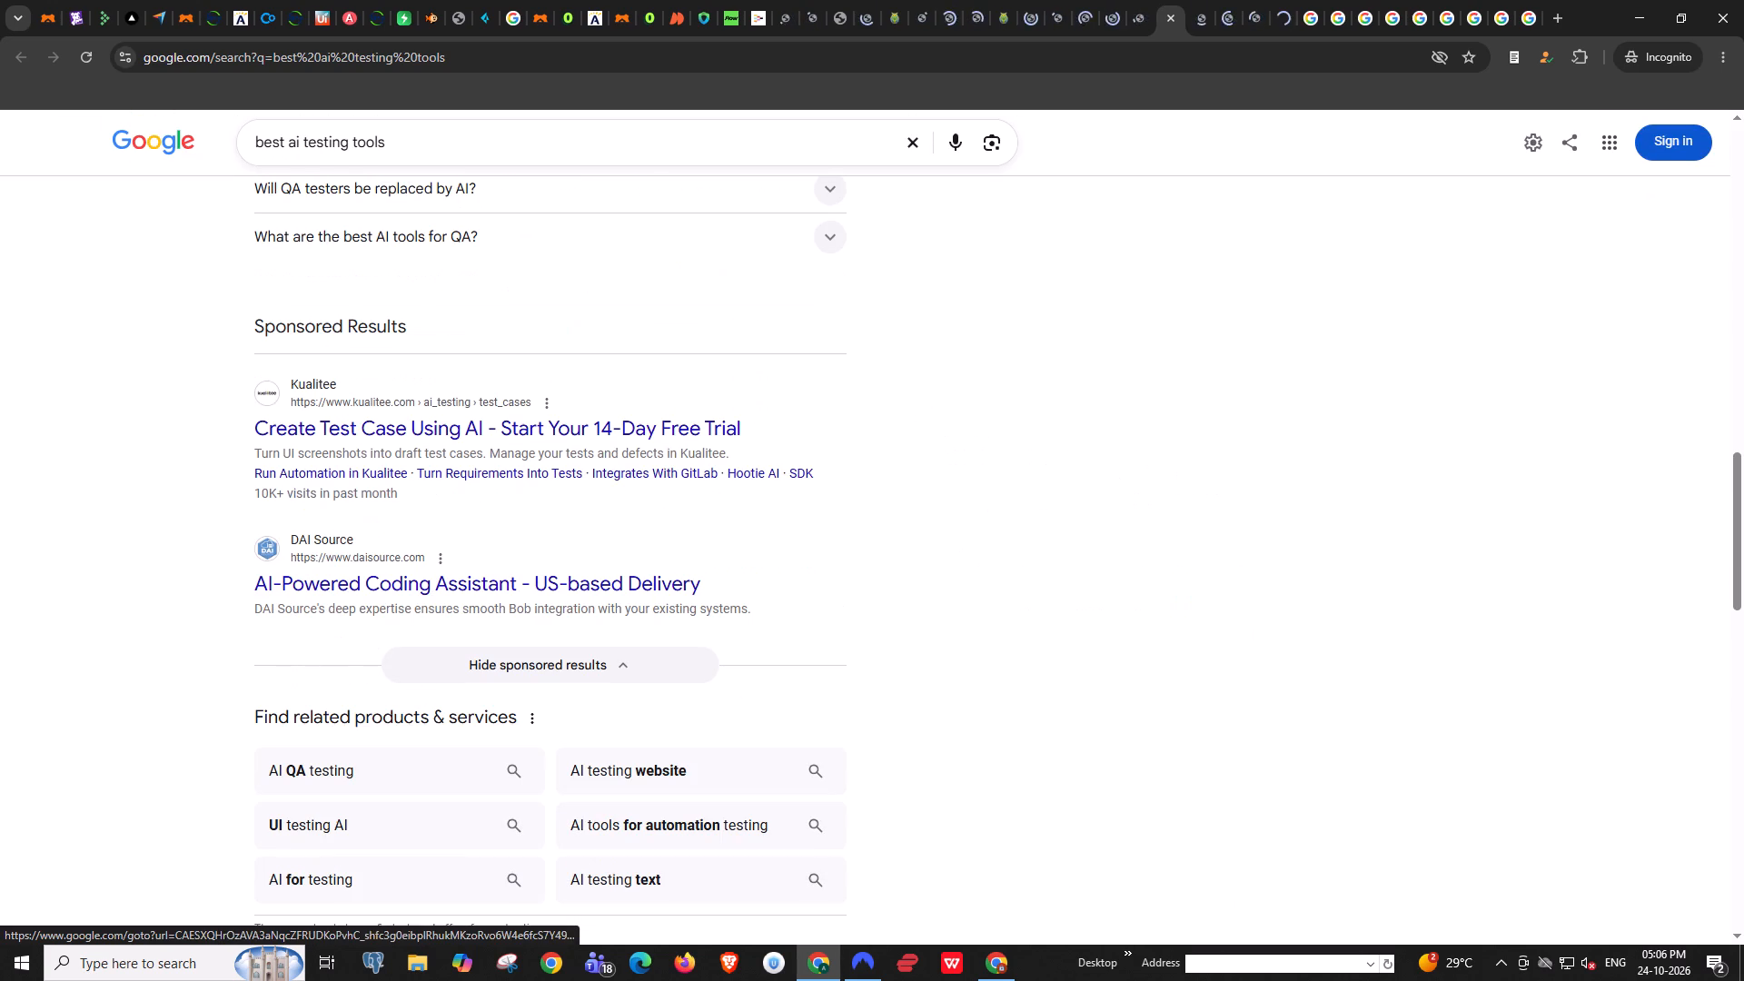
{"action": "left_click", "coordinate": [285, 428], "text": "ctrl"}
{"action": "left_click", "coordinate": [314, 577], "text": "ctrl"}
Go to page 2 of the "best ai testing tools" results and open the top SmartBear ad in a background tab.
{"action": "scroll", "coordinate": [781, 561], "scroll_direction": "down", "scroll_amount": 14}
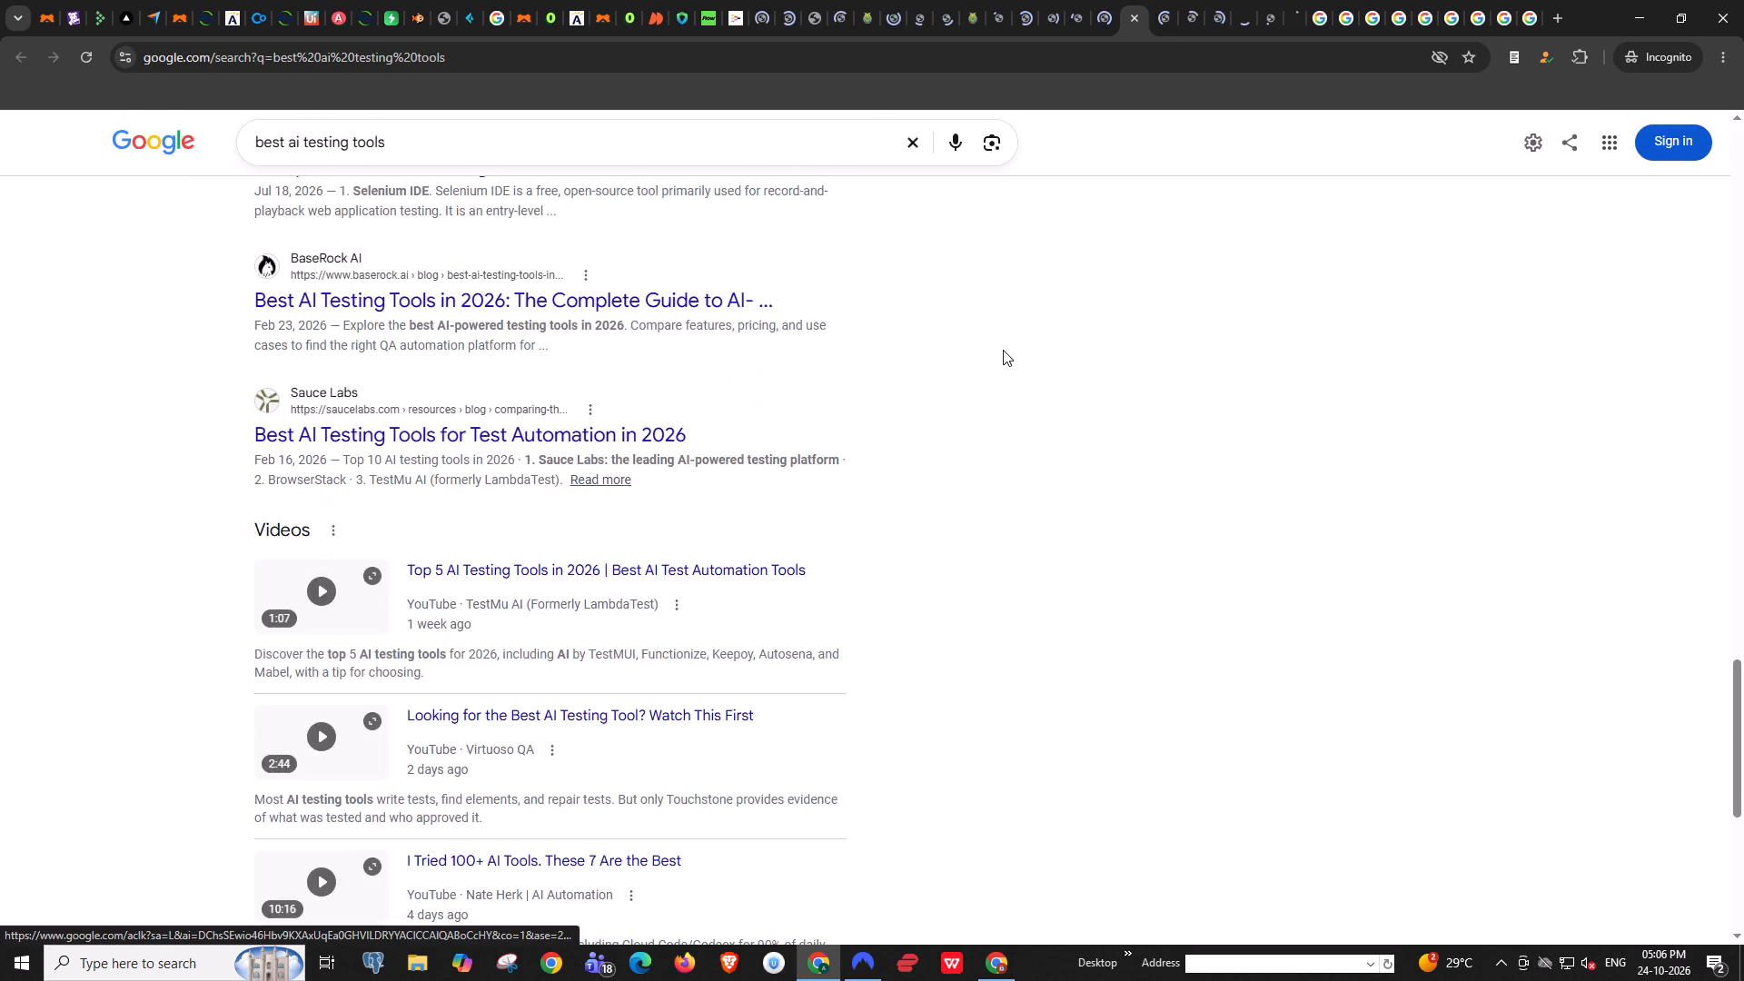
{"action": "scroll", "coordinate": [1003, 350], "scroll_direction": "down", "scroll_amount": 3}
{"action": "scroll", "coordinate": [575, 804], "scroll_direction": "down", "scroll_amount": 5}
{"action": "left_click", "coordinate": [464, 802]}
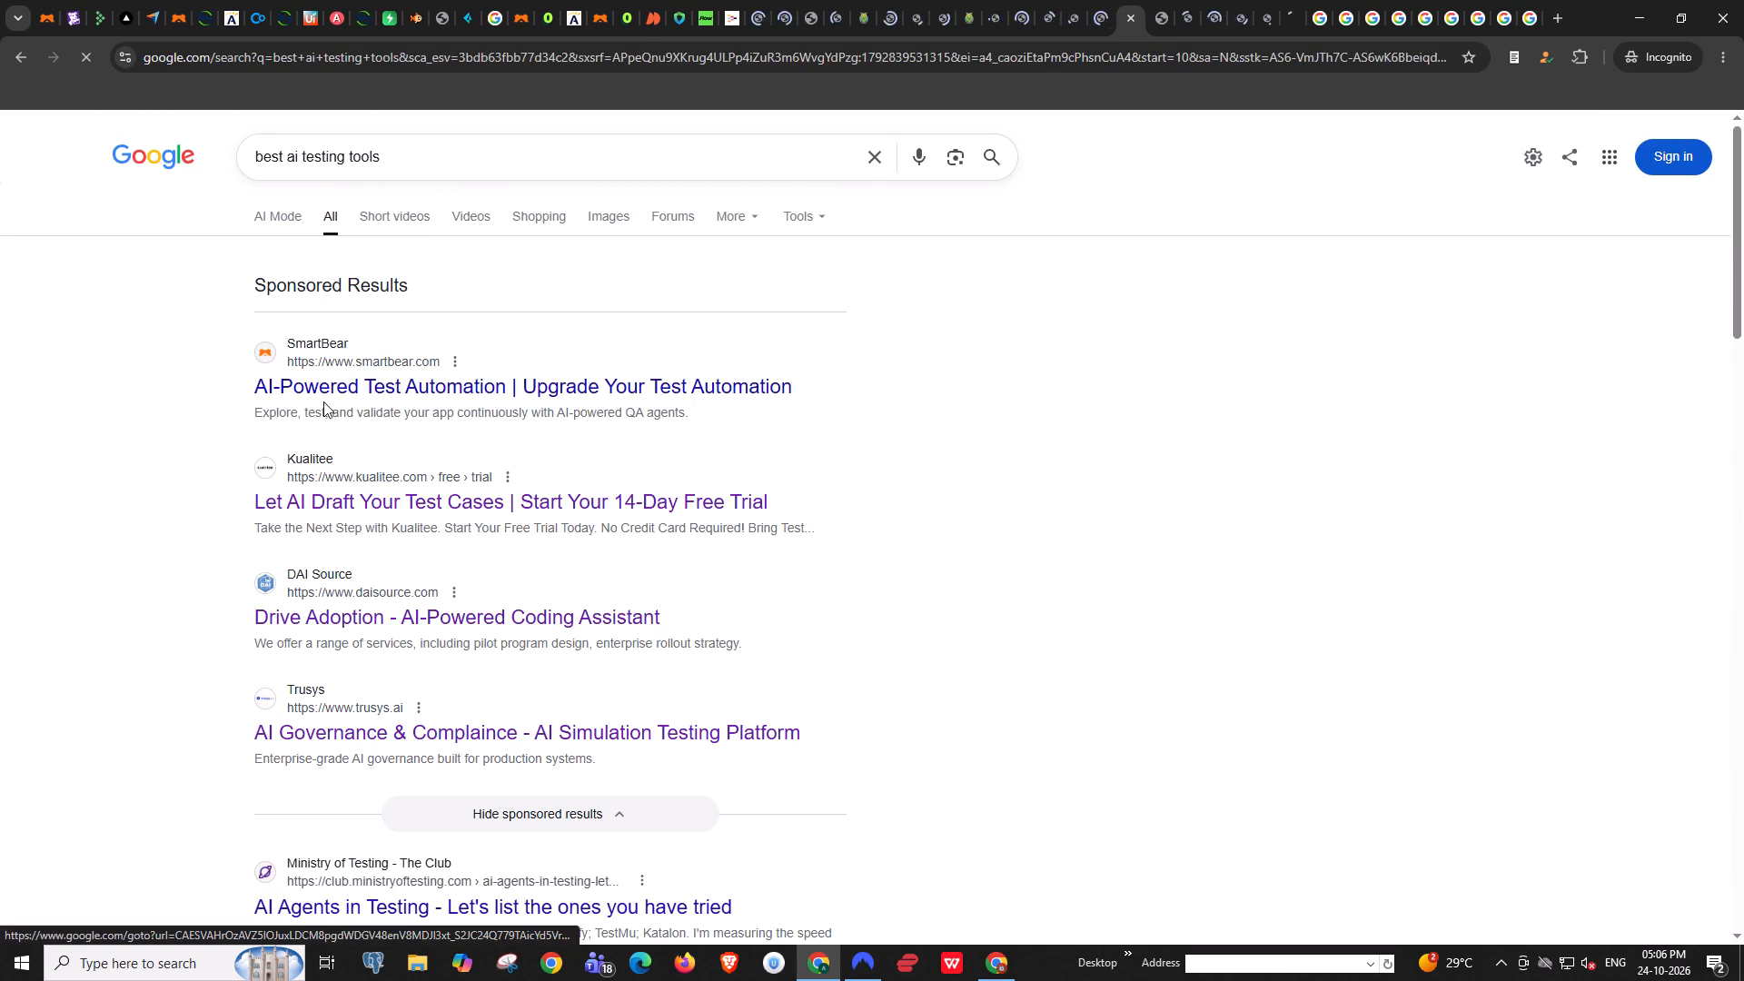
{"action": "left_click", "coordinate": [323, 382], "text": "ctrl"}
Go to page 3 of the "best ai testing tools" results and open the Qualcomm, perforce.com and firstsolution.com ads in background tabs.
{"action": "scroll", "coordinate": [370, 513], "scroll_direction": "down", "scroll_amount": 9}
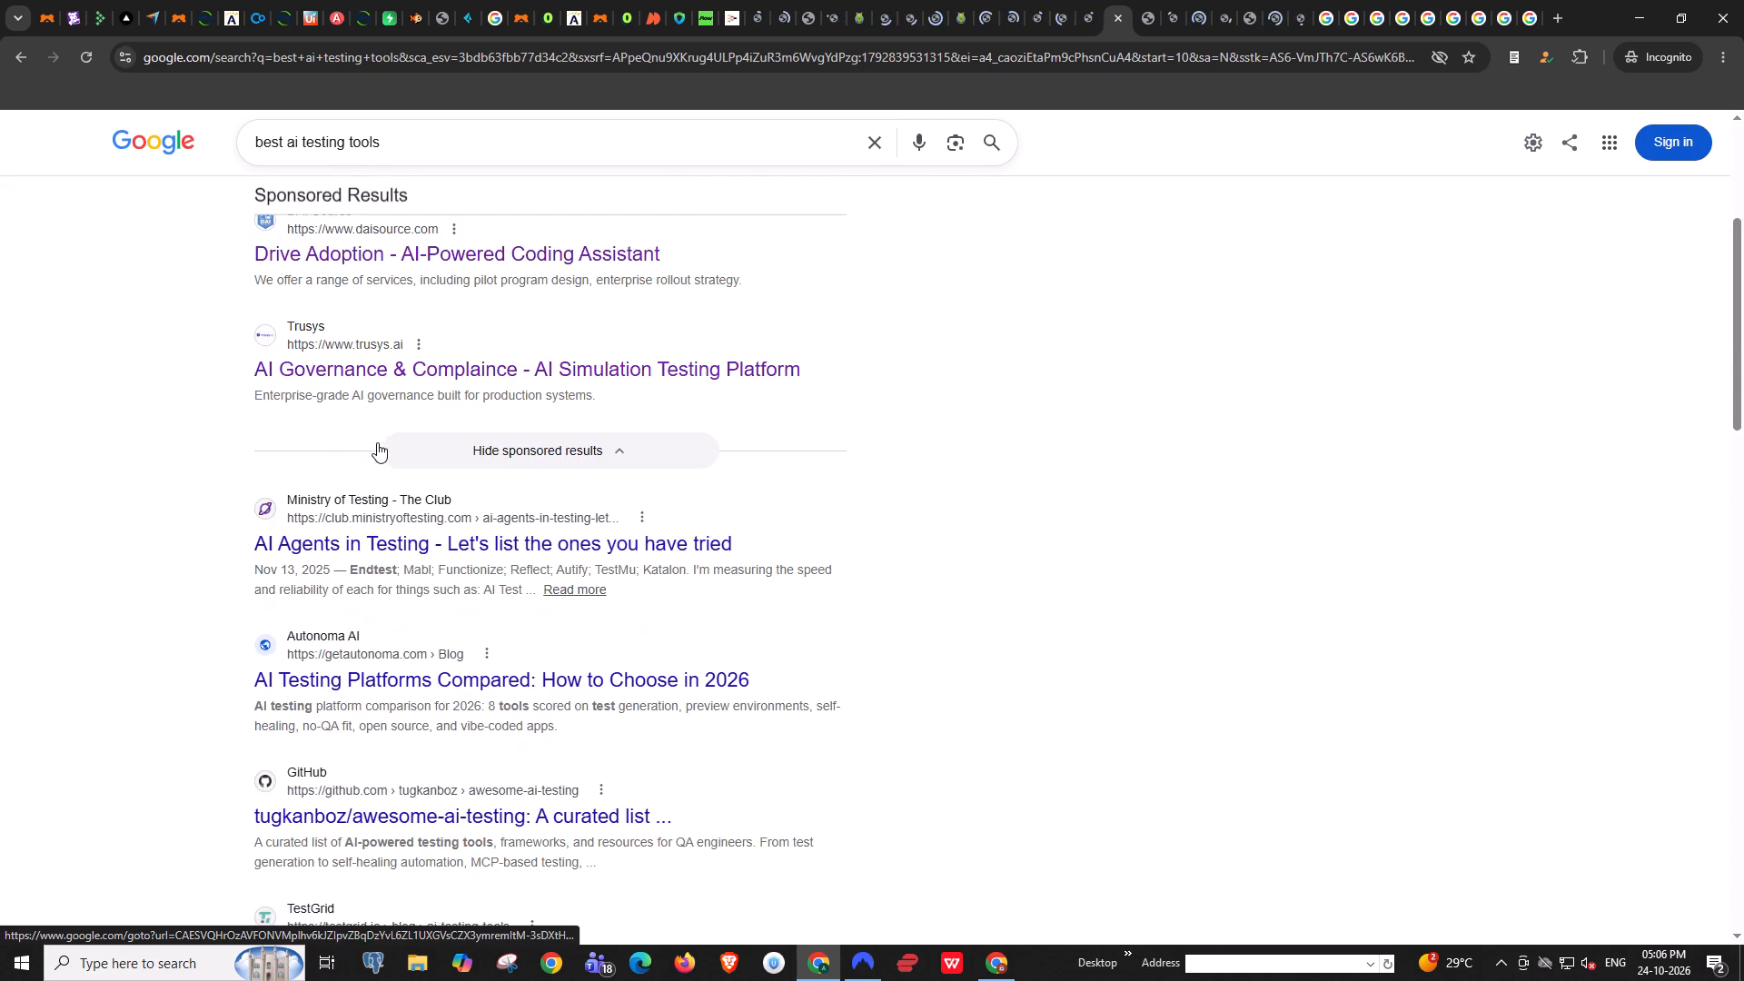
{"action": "scroll", "coordinate": [407, 421], "scroll_direction": "down", "scroll_amount": 11}
{"action": "scroll", "coordinate": [739, 458], "scroll_direction": "down", "scroll_amount": 2}
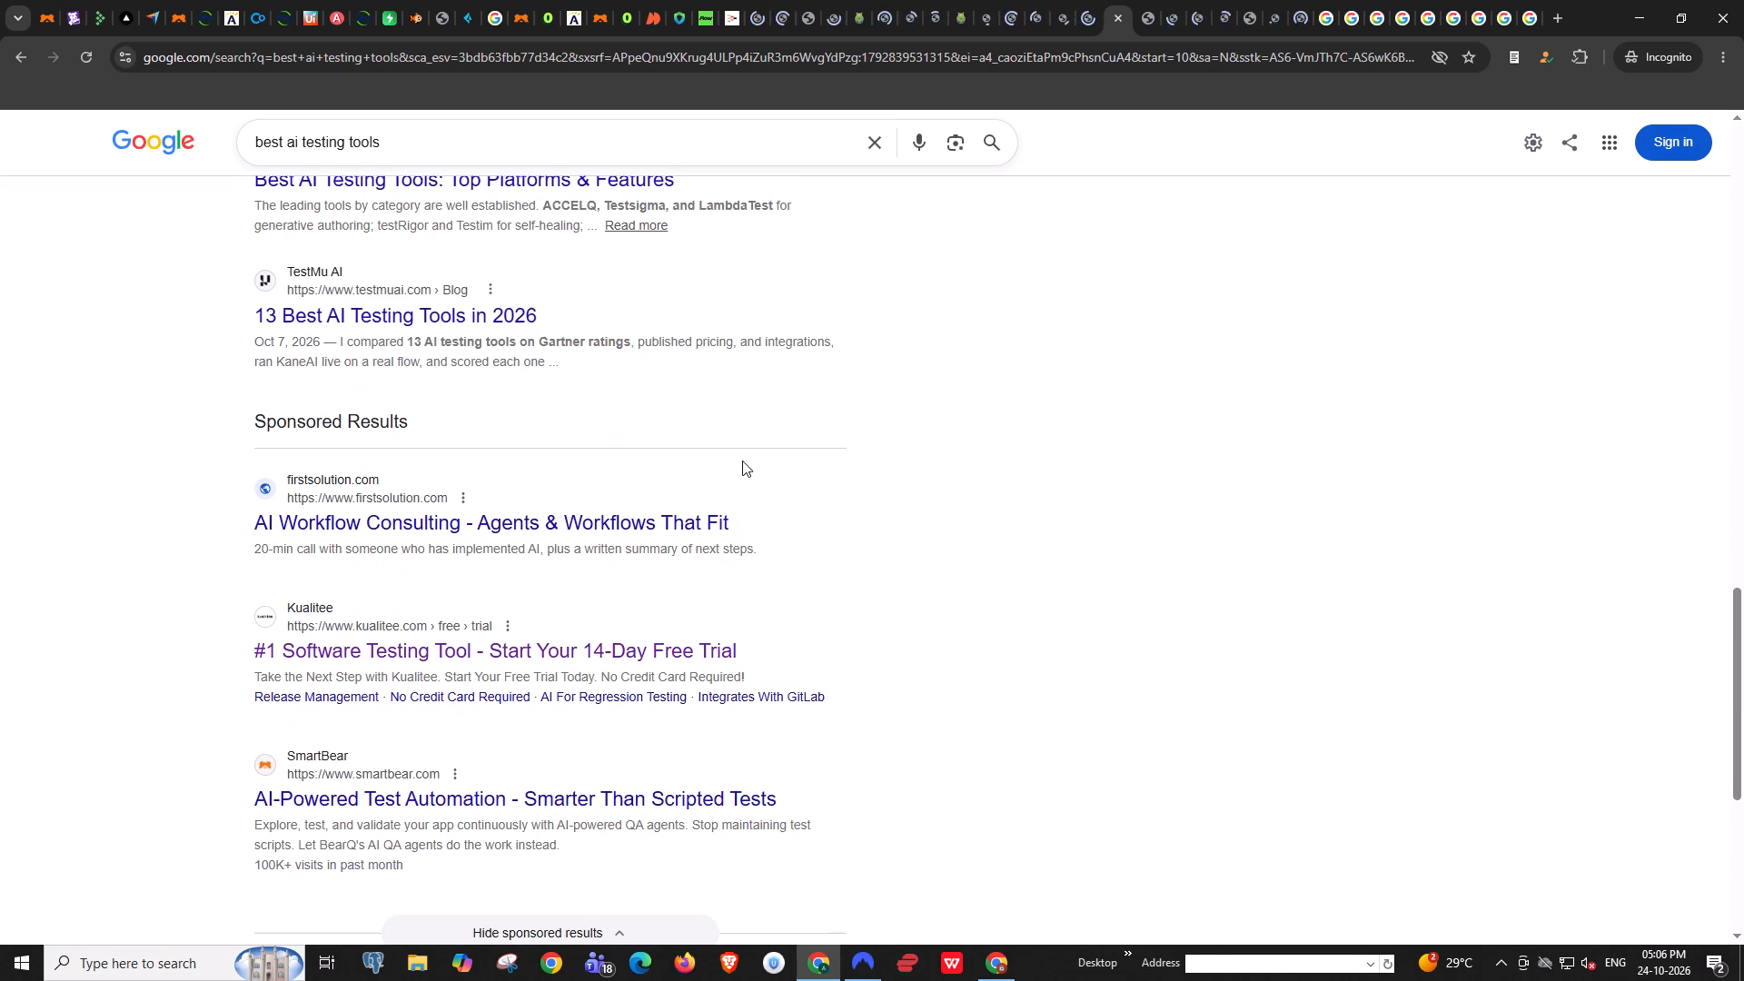
{"action": "scroll", "coordinate": [742, 461], "scroll_direction": "down", "scroll_amount": 7}
{"action": "scroll", "coordinate": [454, 573], "scroll_direction": "down", "scroll_amount": 4}
{"action": "left_click", "coordinate": [506, 803]}
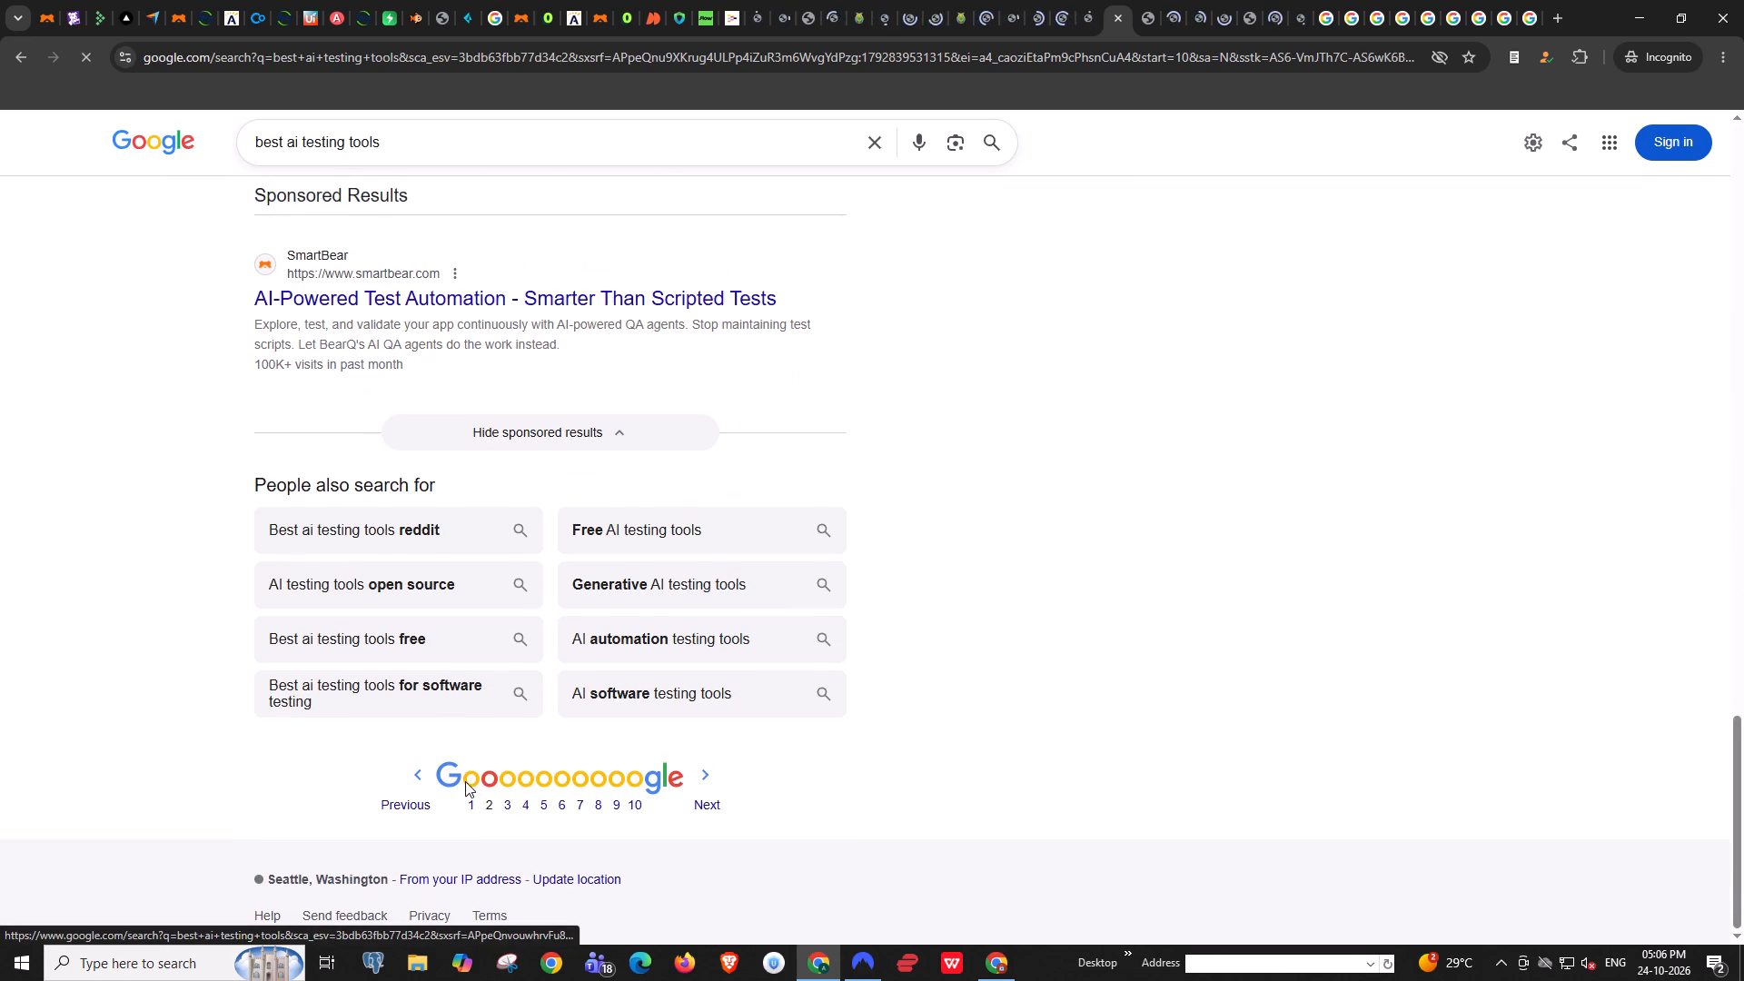
{"action": "scroll", "coordinate": [443, 434], "scroll_direction": "down", "scroll_amount": 5}
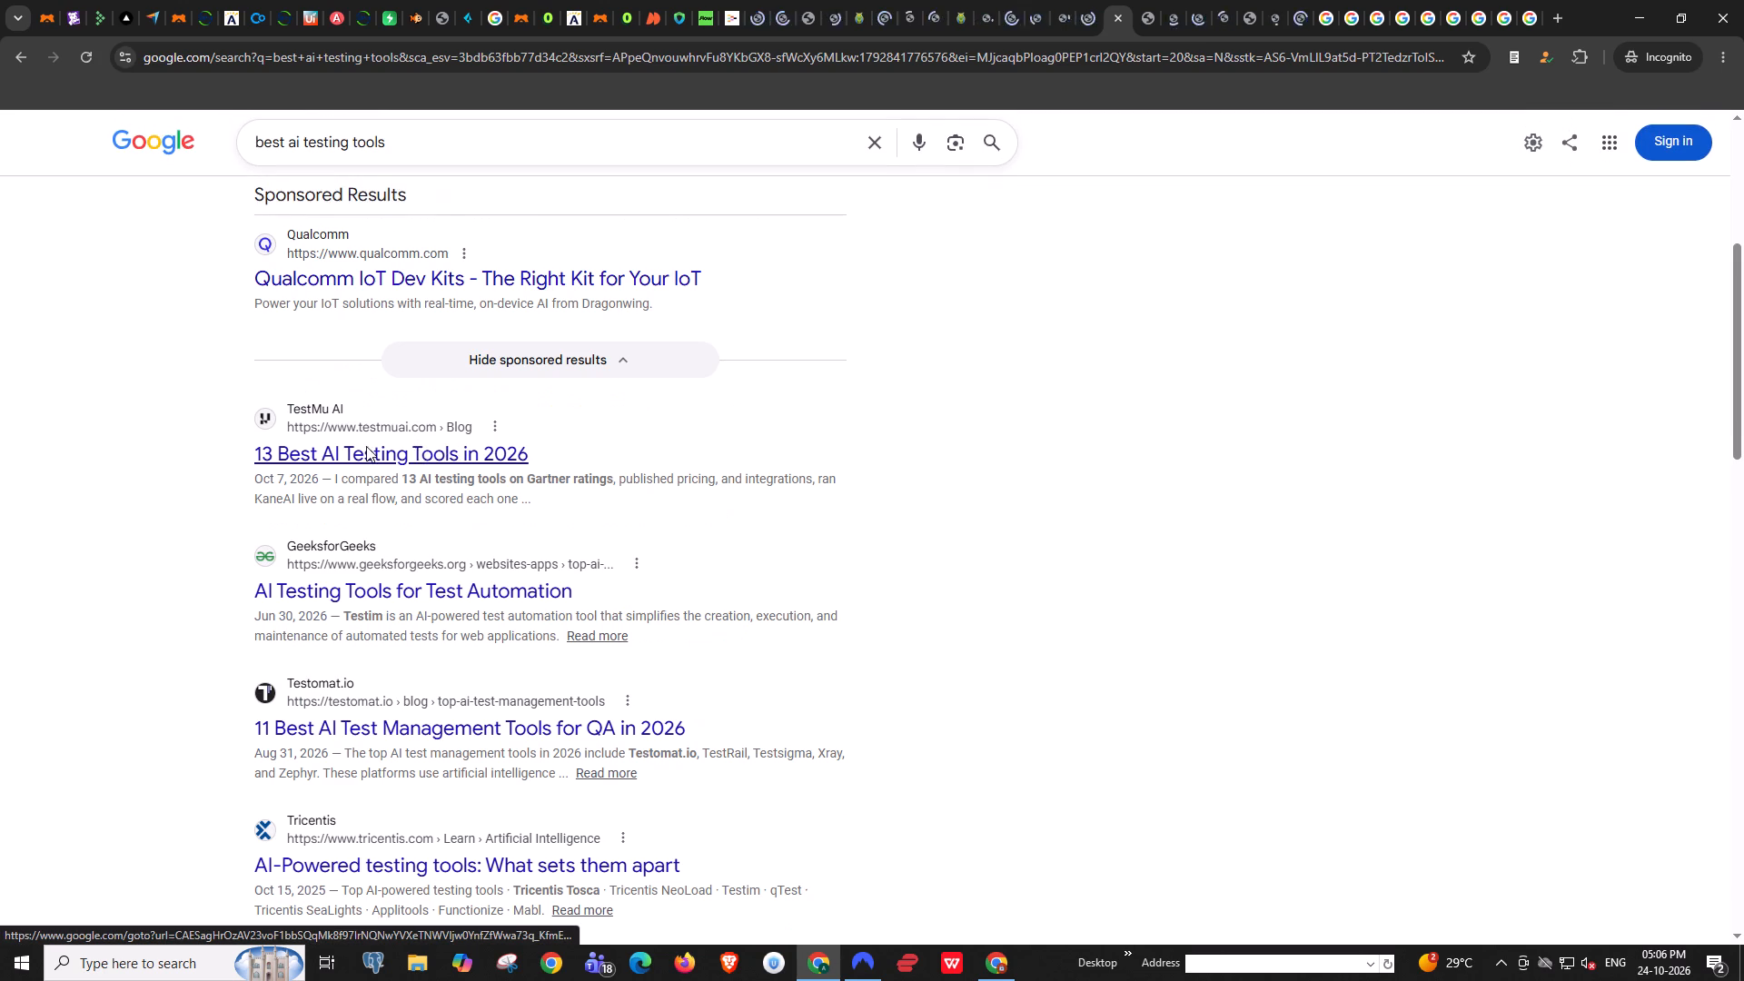
{"action": "scroll", "coordinate": [366, 446], "scroll_direction": "up", "scroll_amount": 3}
{"action": "left_click", "coordinate": [315, 553], "text": "ctrl"}
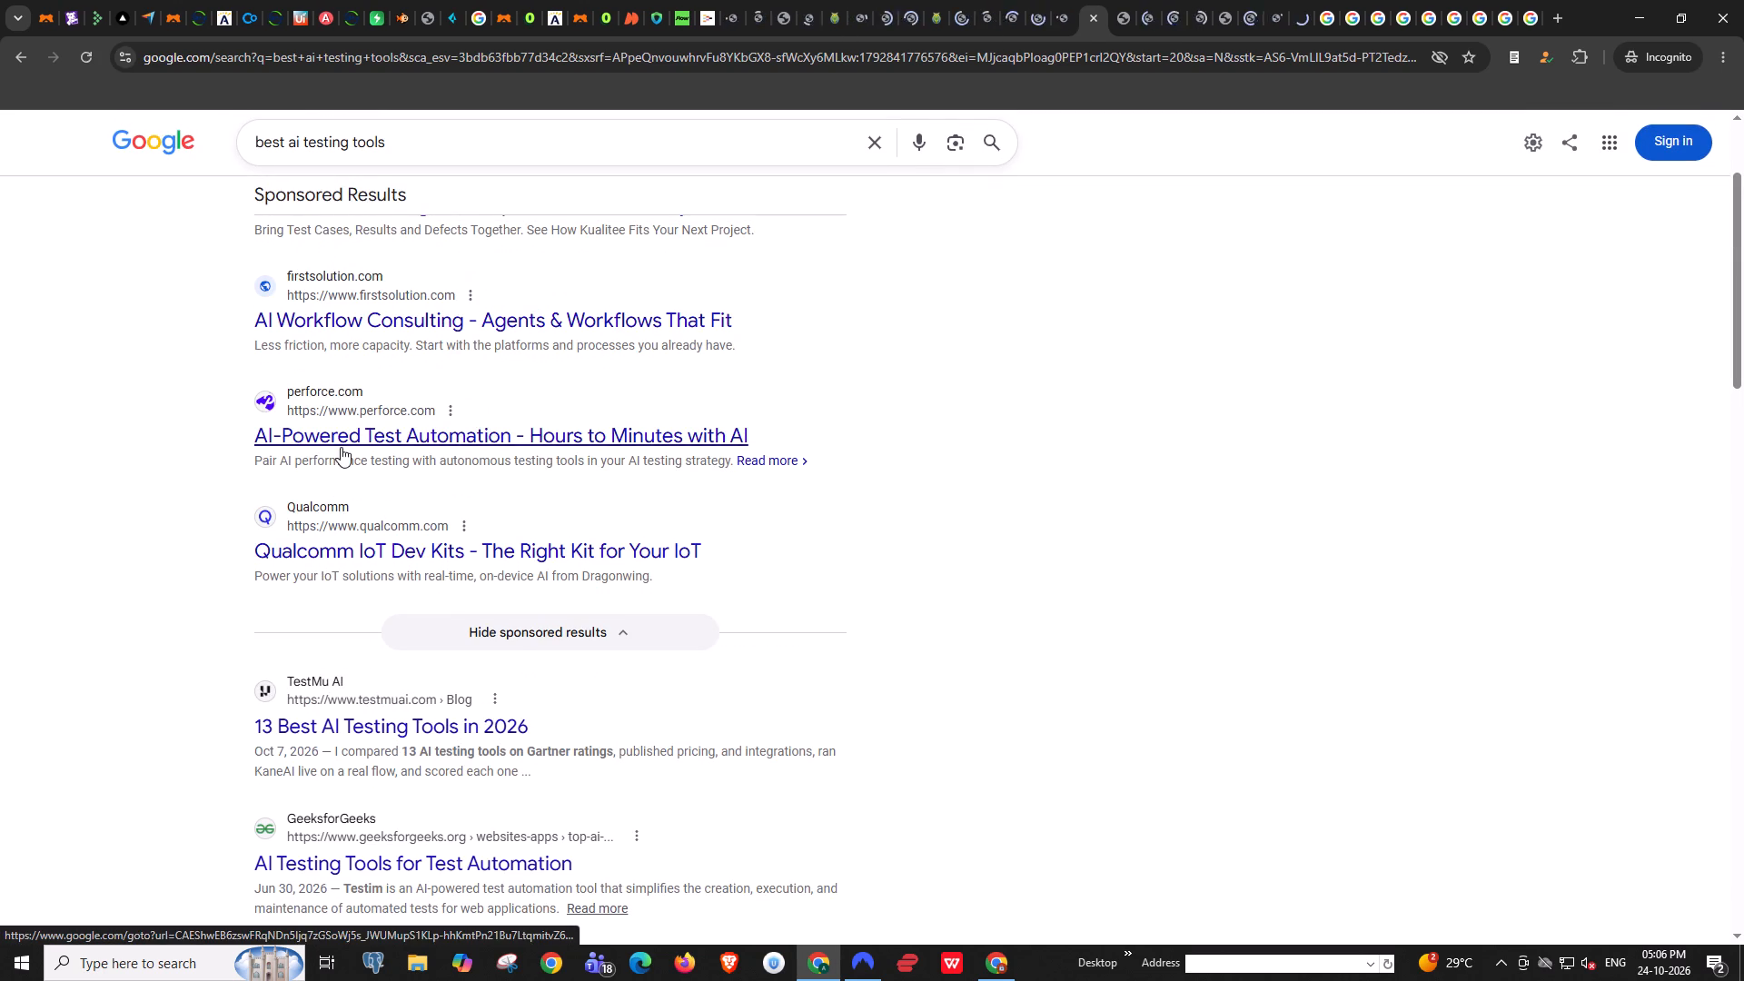
{"action": "left_click", "coordinate": [341, 444], "text": "ctrl"}
{"action": "left_click", "coordinate": [325, 323], "text": "ctrl"}
Open the lower Vijil and CodeRabbit ads in background tabs, and close the "best ai testing tools" search tab.
{"action": "scroll", "coordinate": [325, 323], "scroll_direction": "down", "scroll_amount": 18}
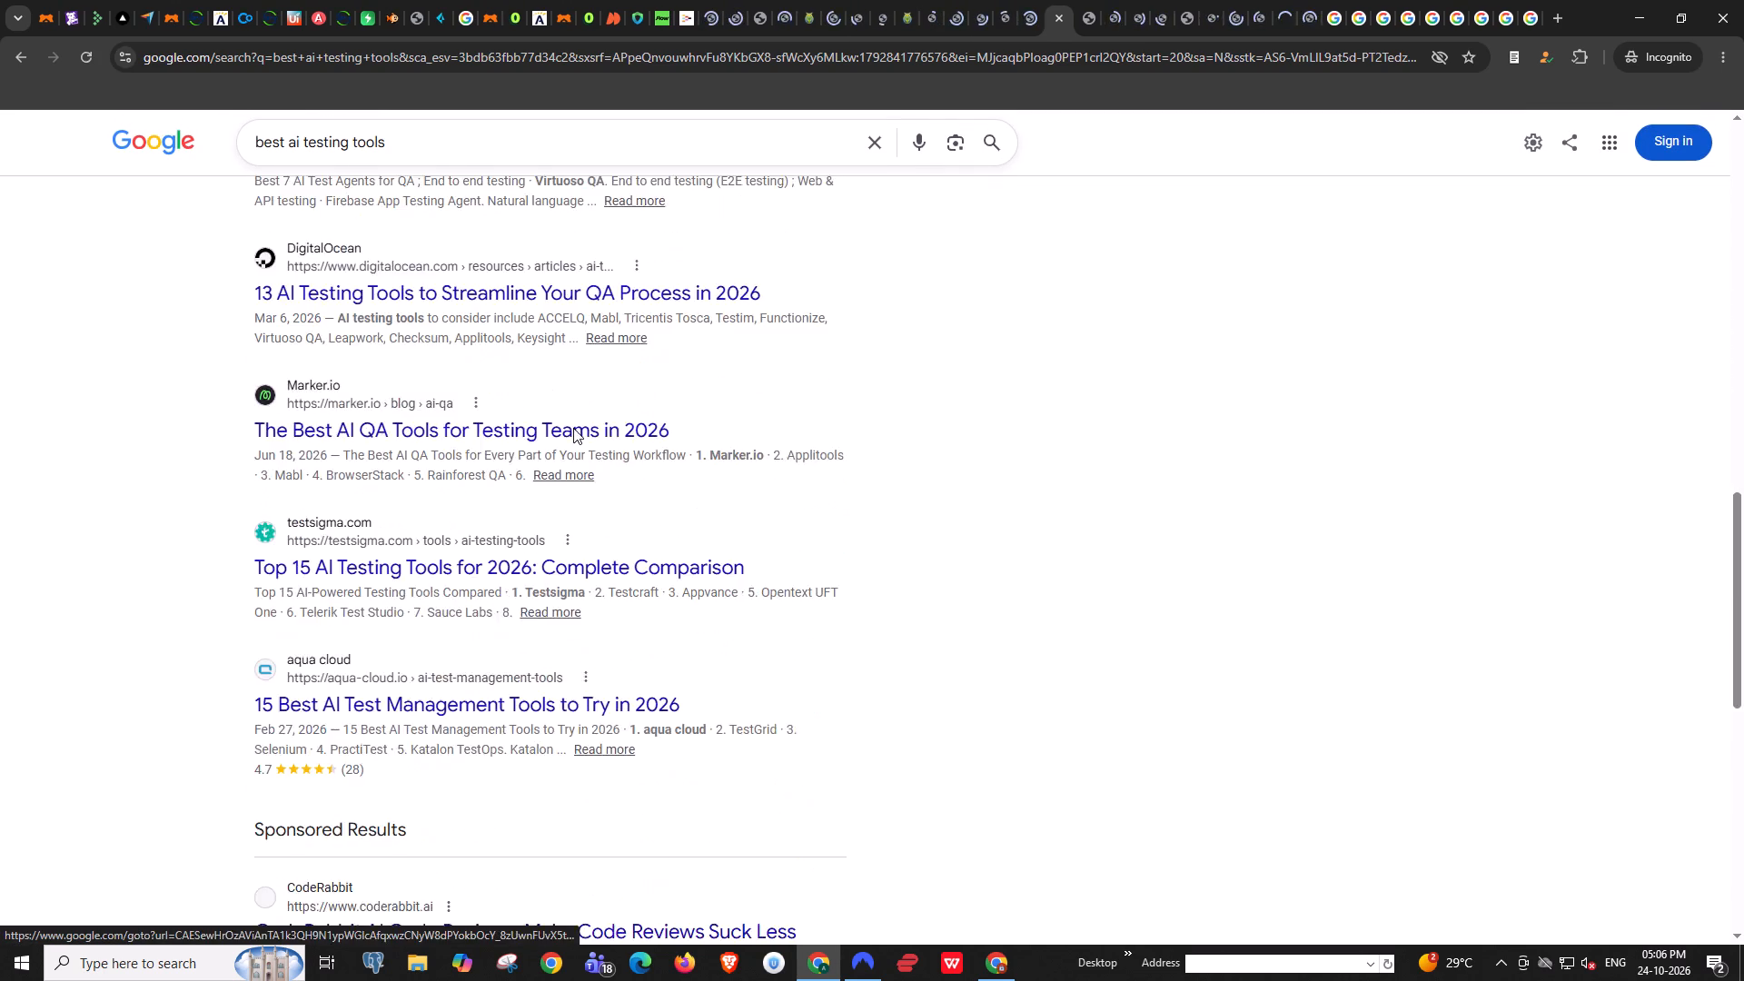
{"action": "left_click", "coordinate": [356, 662], "text": "ctrl"}
{"action": "left_click", "coordinate": [362, 525], "text": "ctrl"}
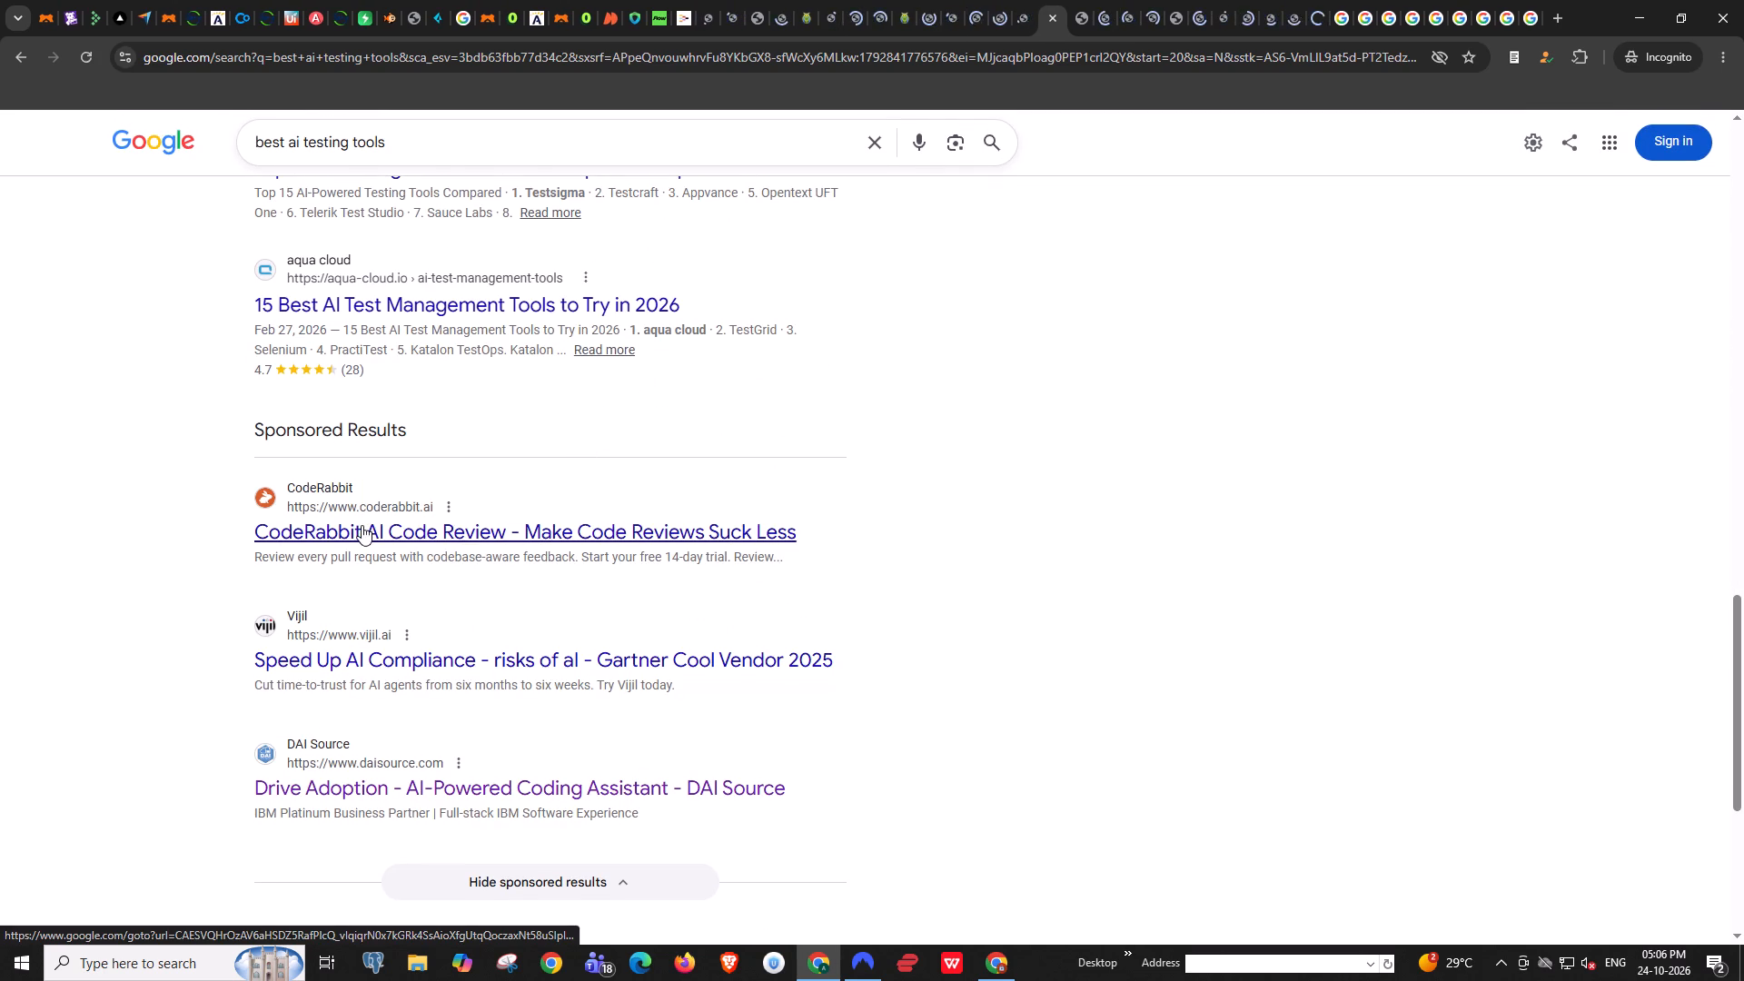
{"action": "scroll", "coordinate": [481, 748], "scroll_direction": "down", "scroll_amount": 11}
{"action": "key", "text": "ctrl+w"}
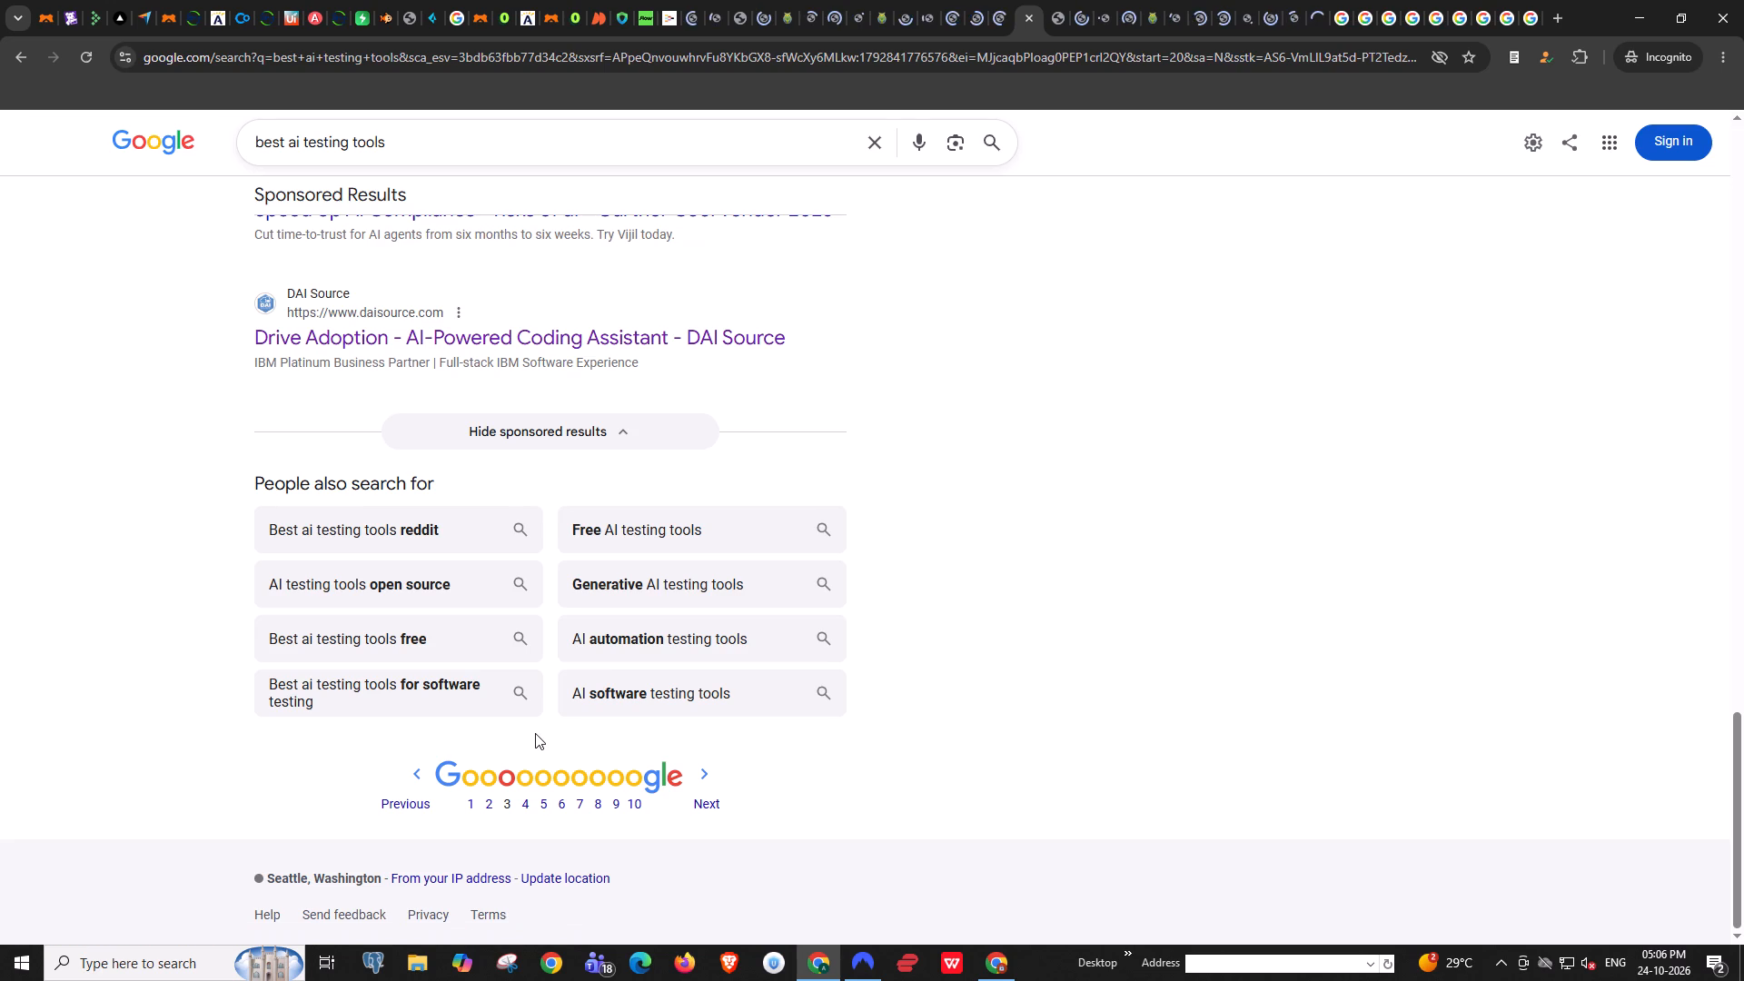
Switch to the "browser testing tools" search, check its first page for sponsored results, and go to page 2.
{"action": "scroll", "coordinate": [838, 406], "scroll_direction": "down", "scroll_amount": 2}
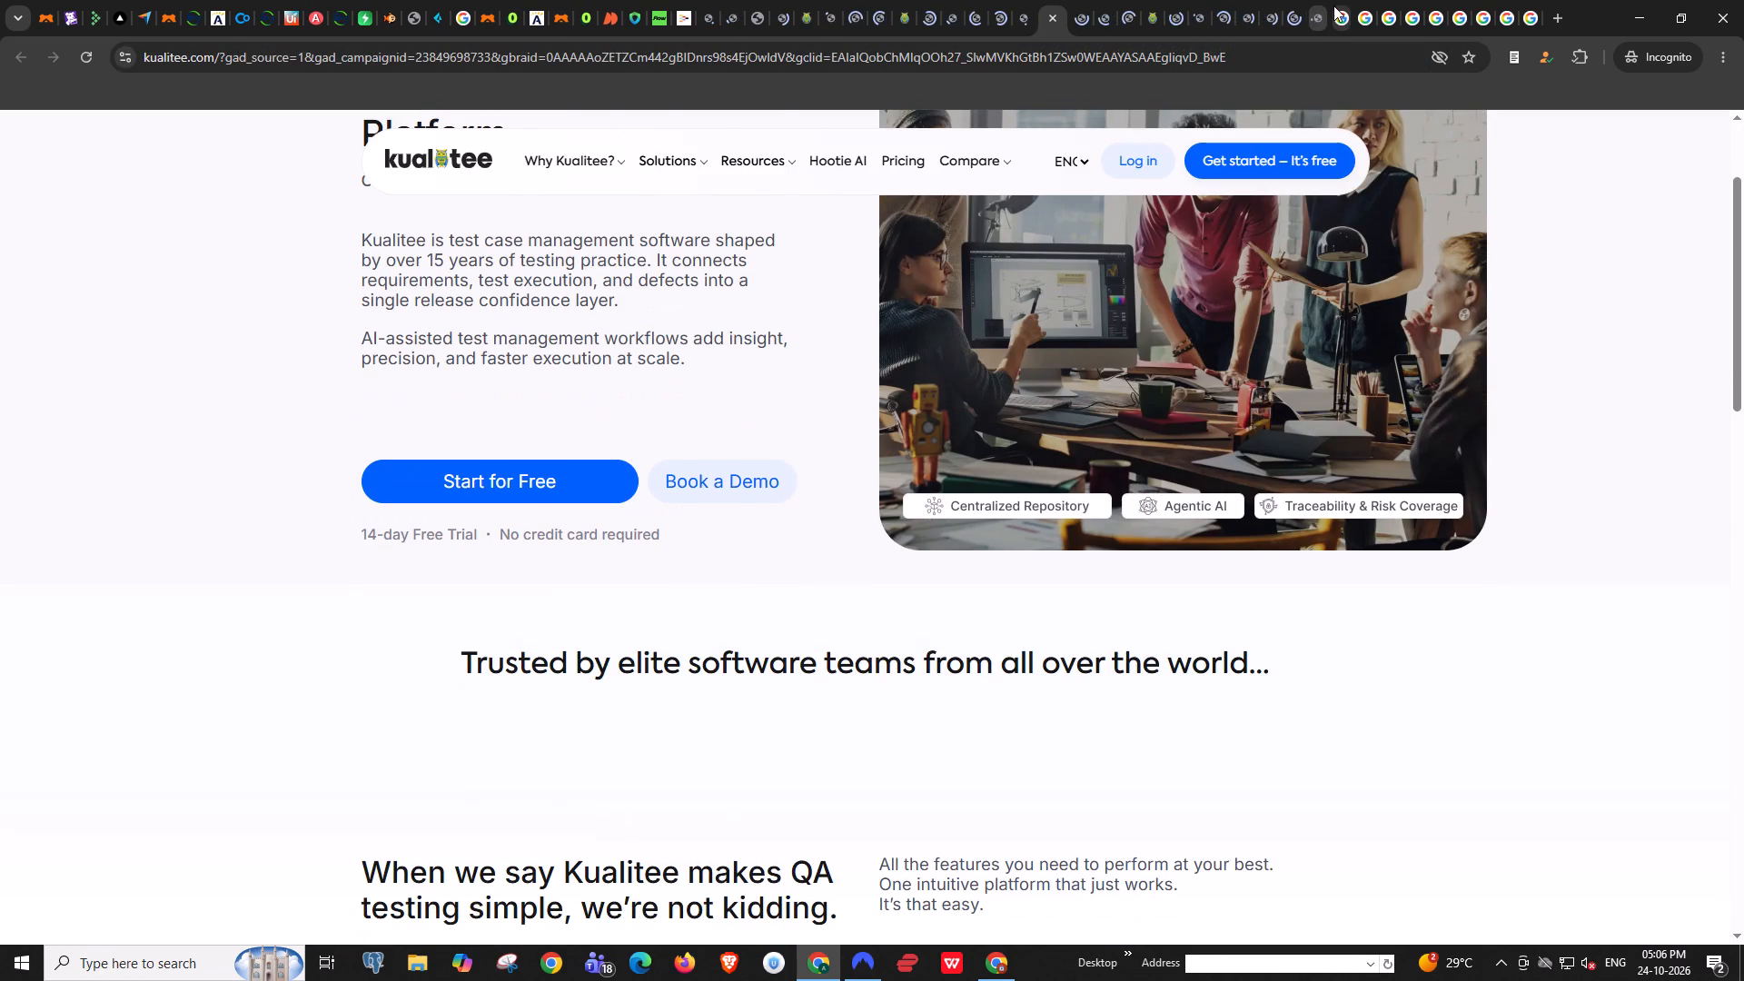
{"action": "left_click", "coordinate": [1333, 5]}
{"action": "scroll", "coordinate": [408, 349], "scroll_direction": "down", "scroll_amount": 12}
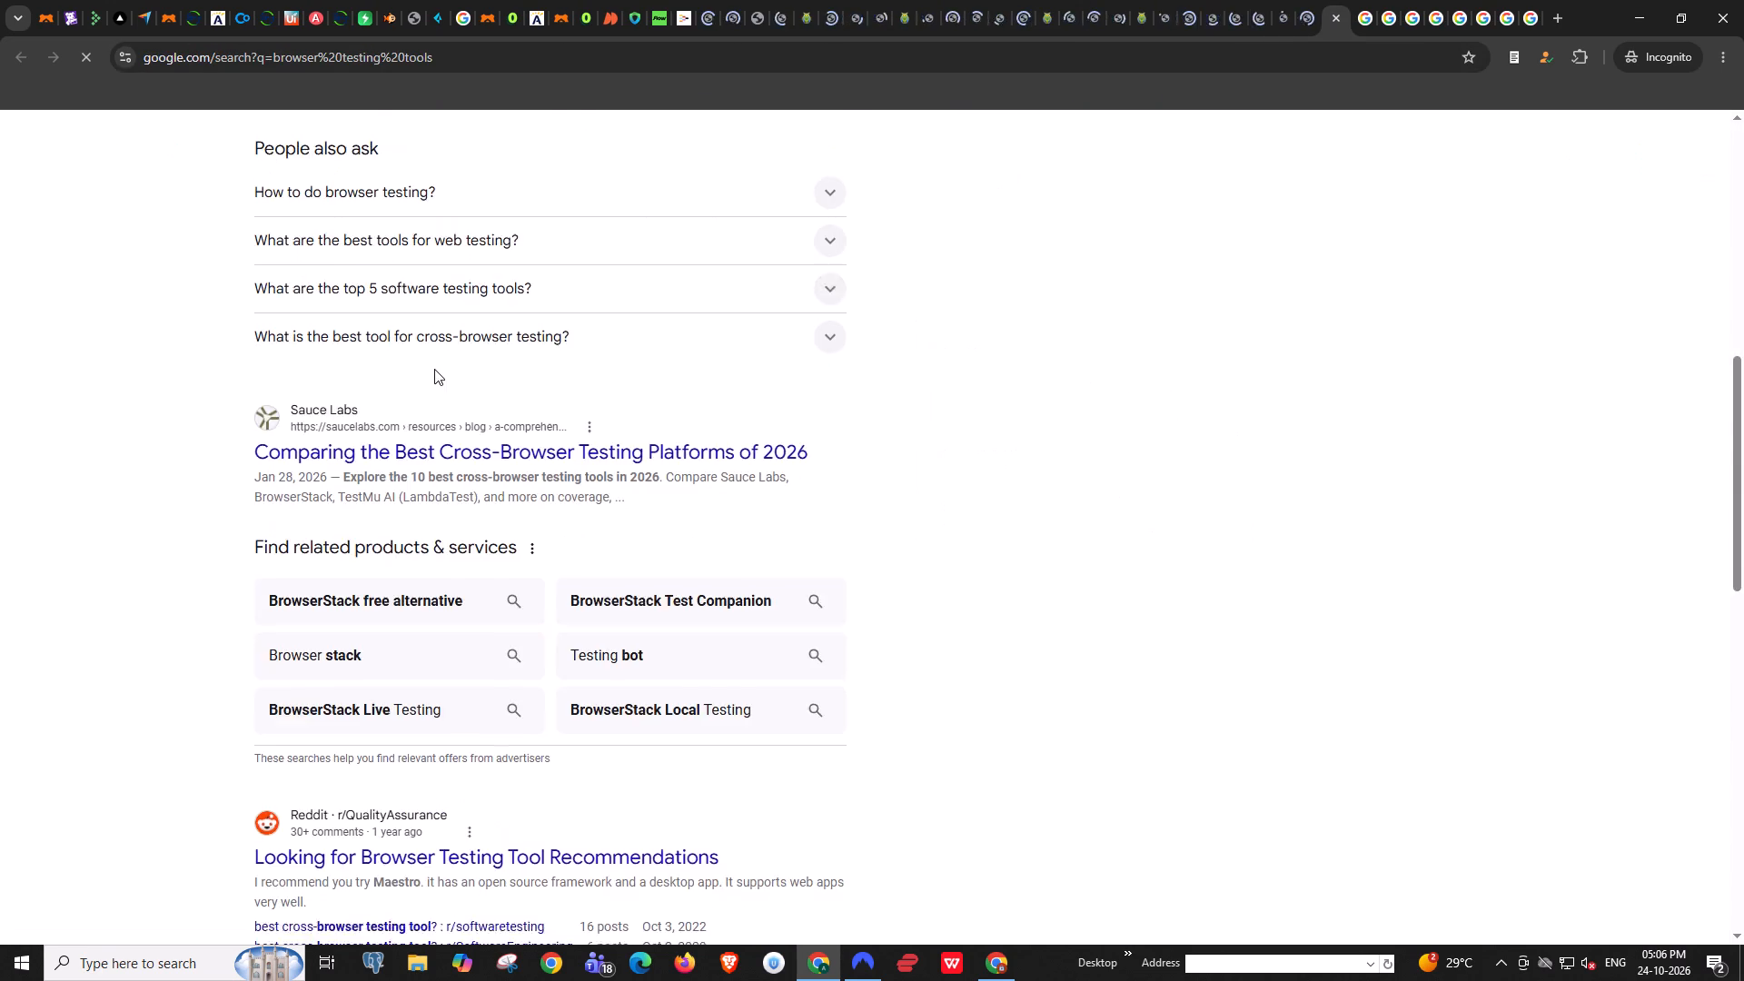
{"action": "scroll", "coordinate": [434, 369], "scroll_direction": "down", "scroll_amount": 6}
{"action": "scroll", "coordinate": [341, 421], "scroll_direction": "down", "scroll_amount": 9}
{"action": "scroll", "coordinate": [461, 601], "scroll_direction": "down", "scroll_amount": 2}
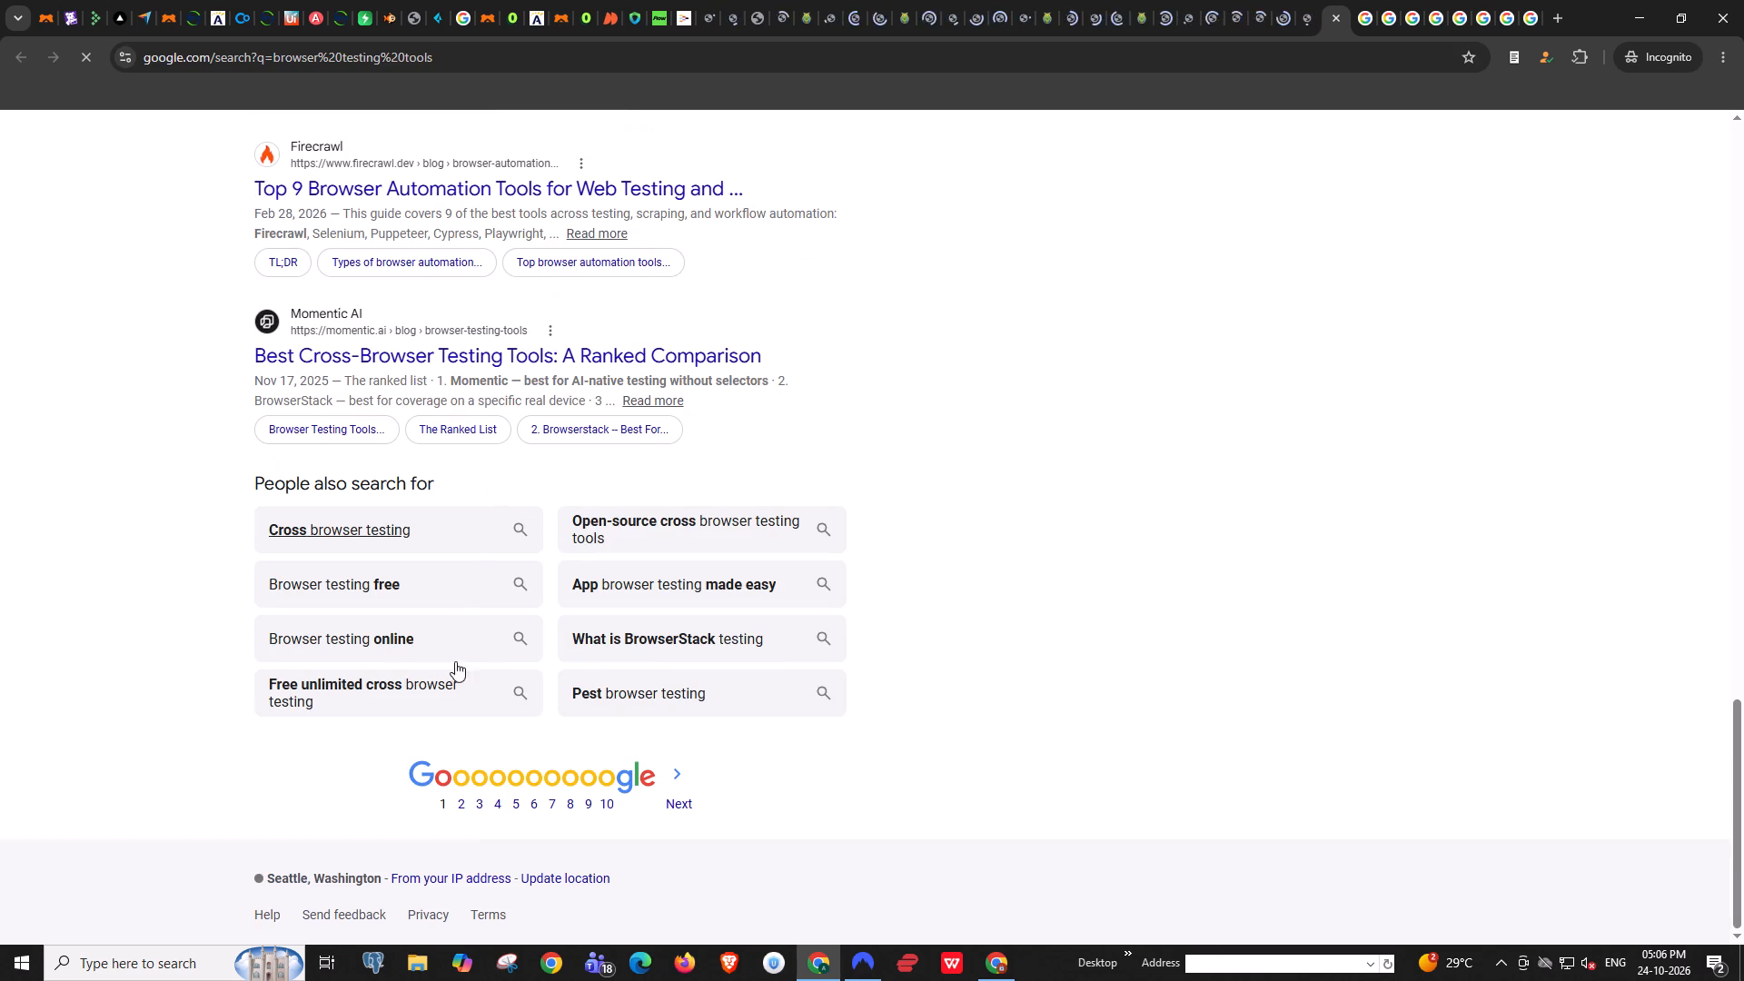
{"action": "scroll", "coordinate": [455, 661], "scroll_direction": "down", "scroll_amount": 1}
{"action": "left_click", "coordinate": [460, 803]}
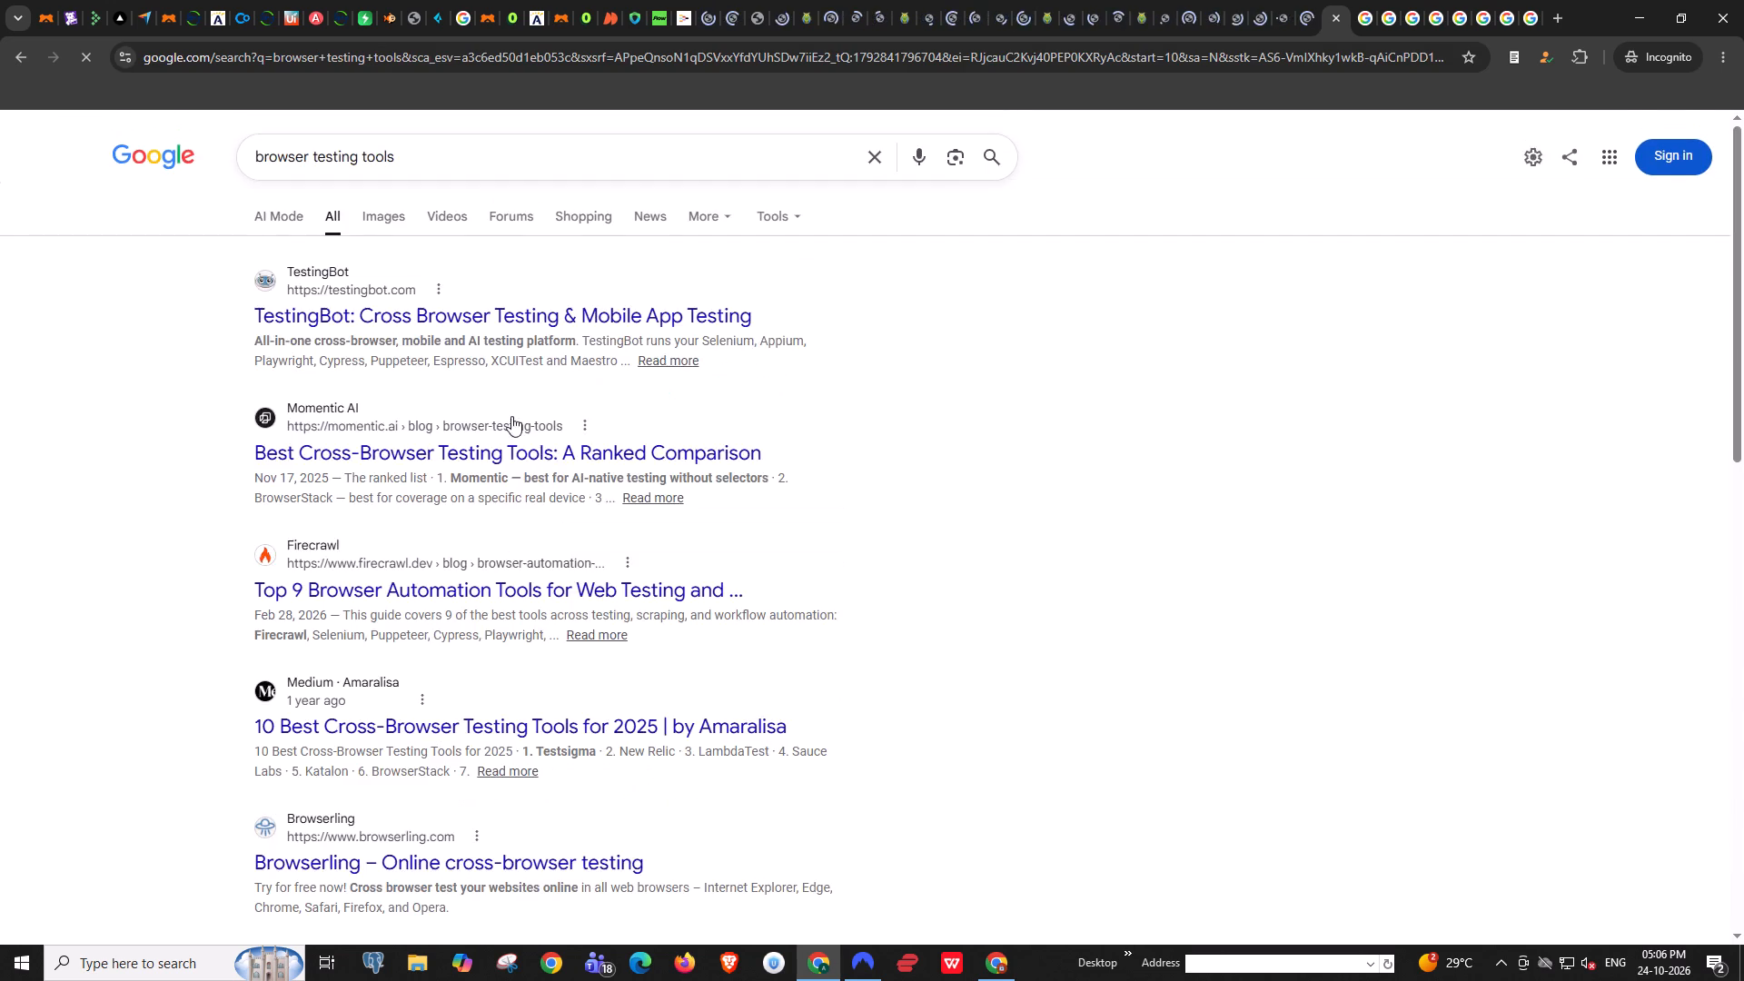
Check page 2 of the "browser testing tools" results for sponsored ads and close that search tab.
{"action": "scroll", "coordinate": [512, 402], "scroll_direction": "down", "scroll_amount": 17}
{"action": "key", "text": "ctrl+w"}
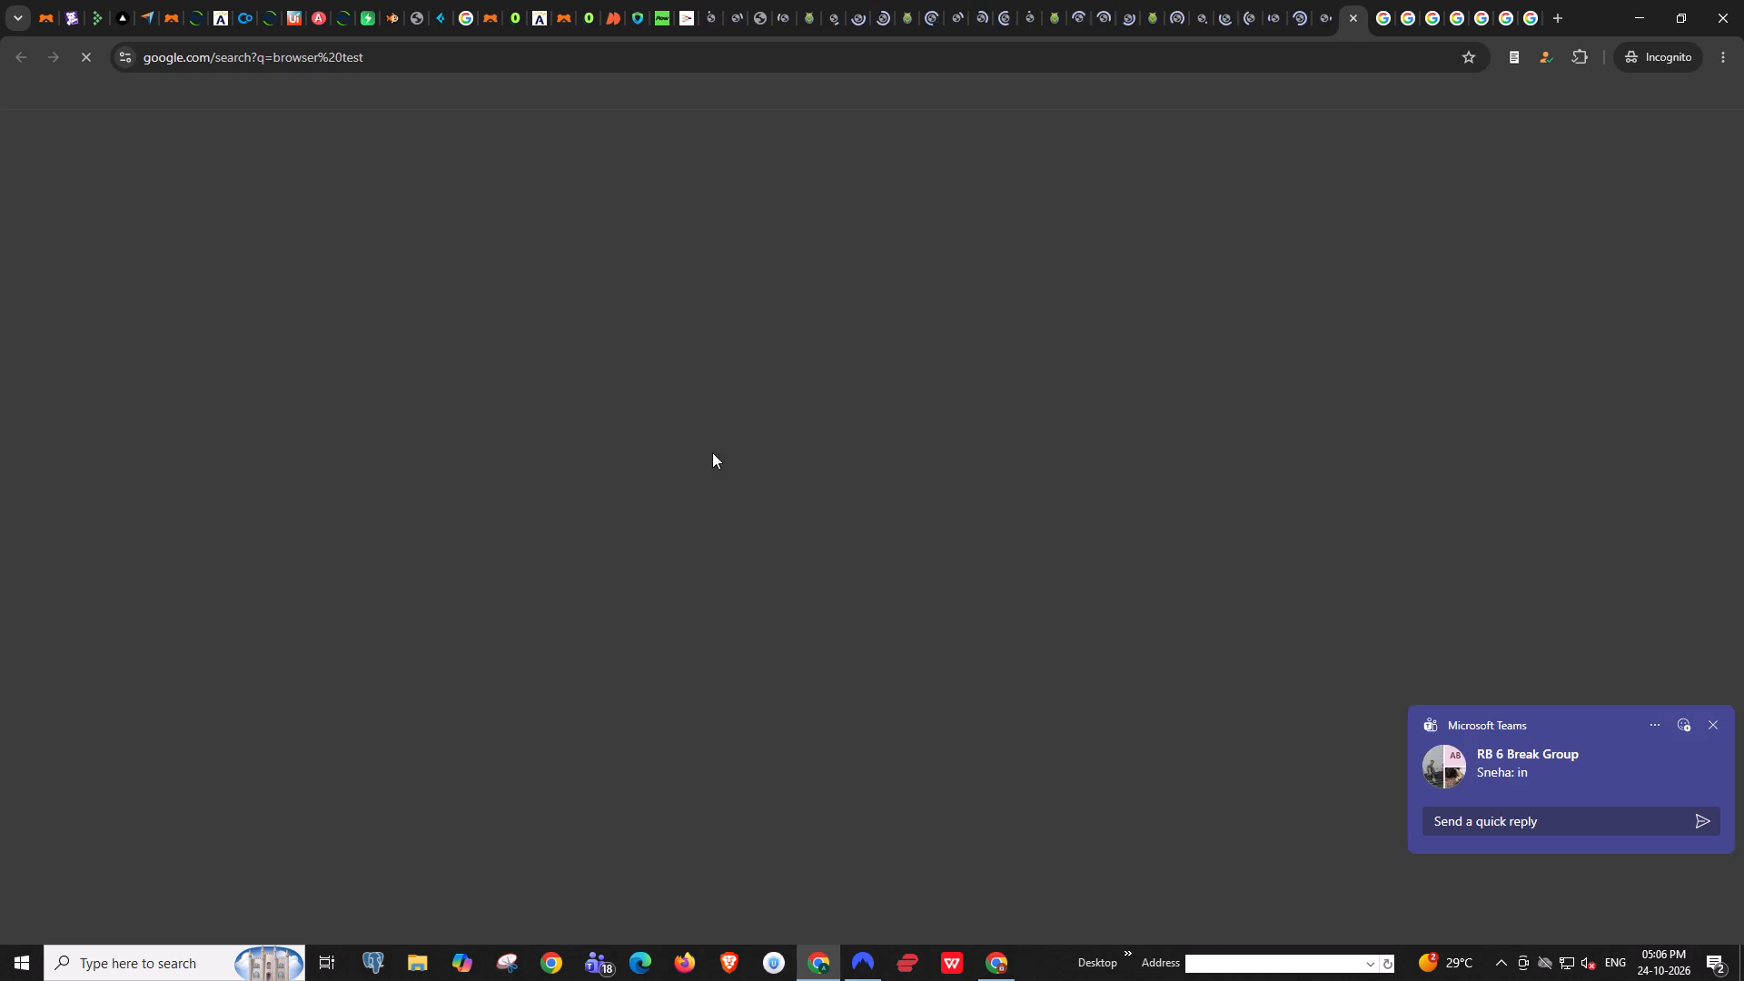
Check pages 1 to 4 of the "browser test" results for sponsored ads and close that search tab.
{"action": "scroll", "coordinate": [501, 446], "scroll_direction": "down", "scroll_amount": 16}
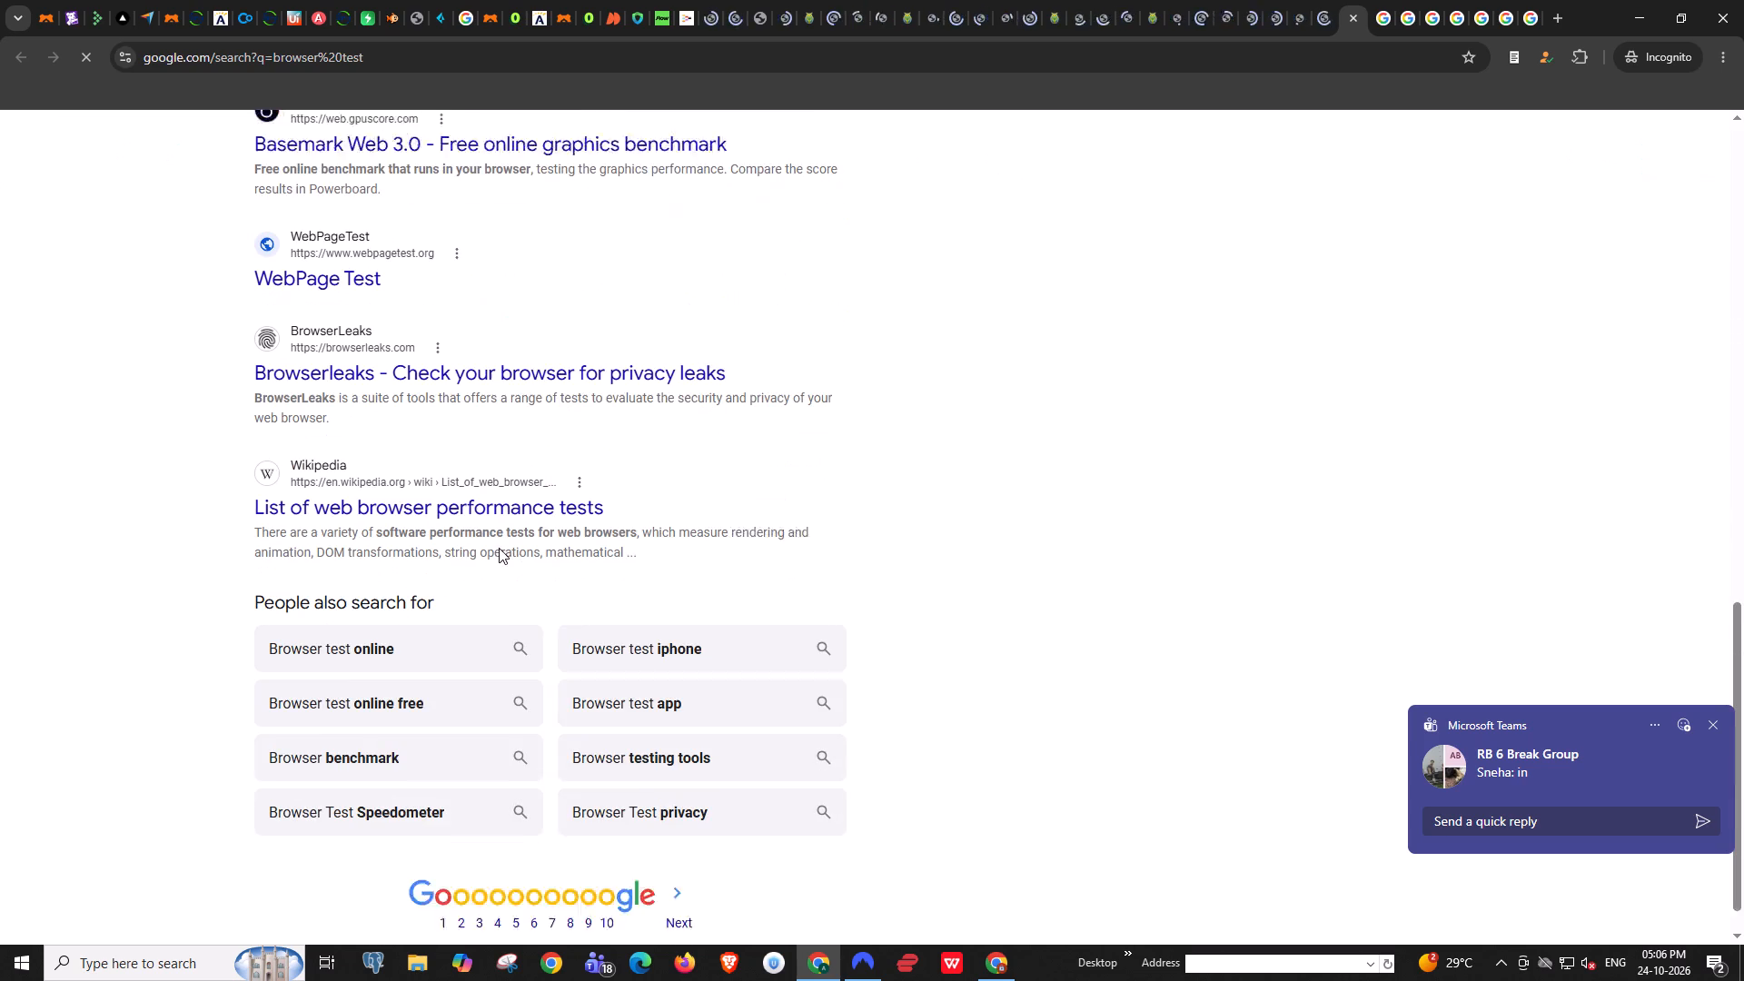
{"action": "scroll", "coordinate": [500, 550], "scroll_direction": "down", "scroll_amount": 4}
{"action": "left_click", "coordinate": [454, 800]}
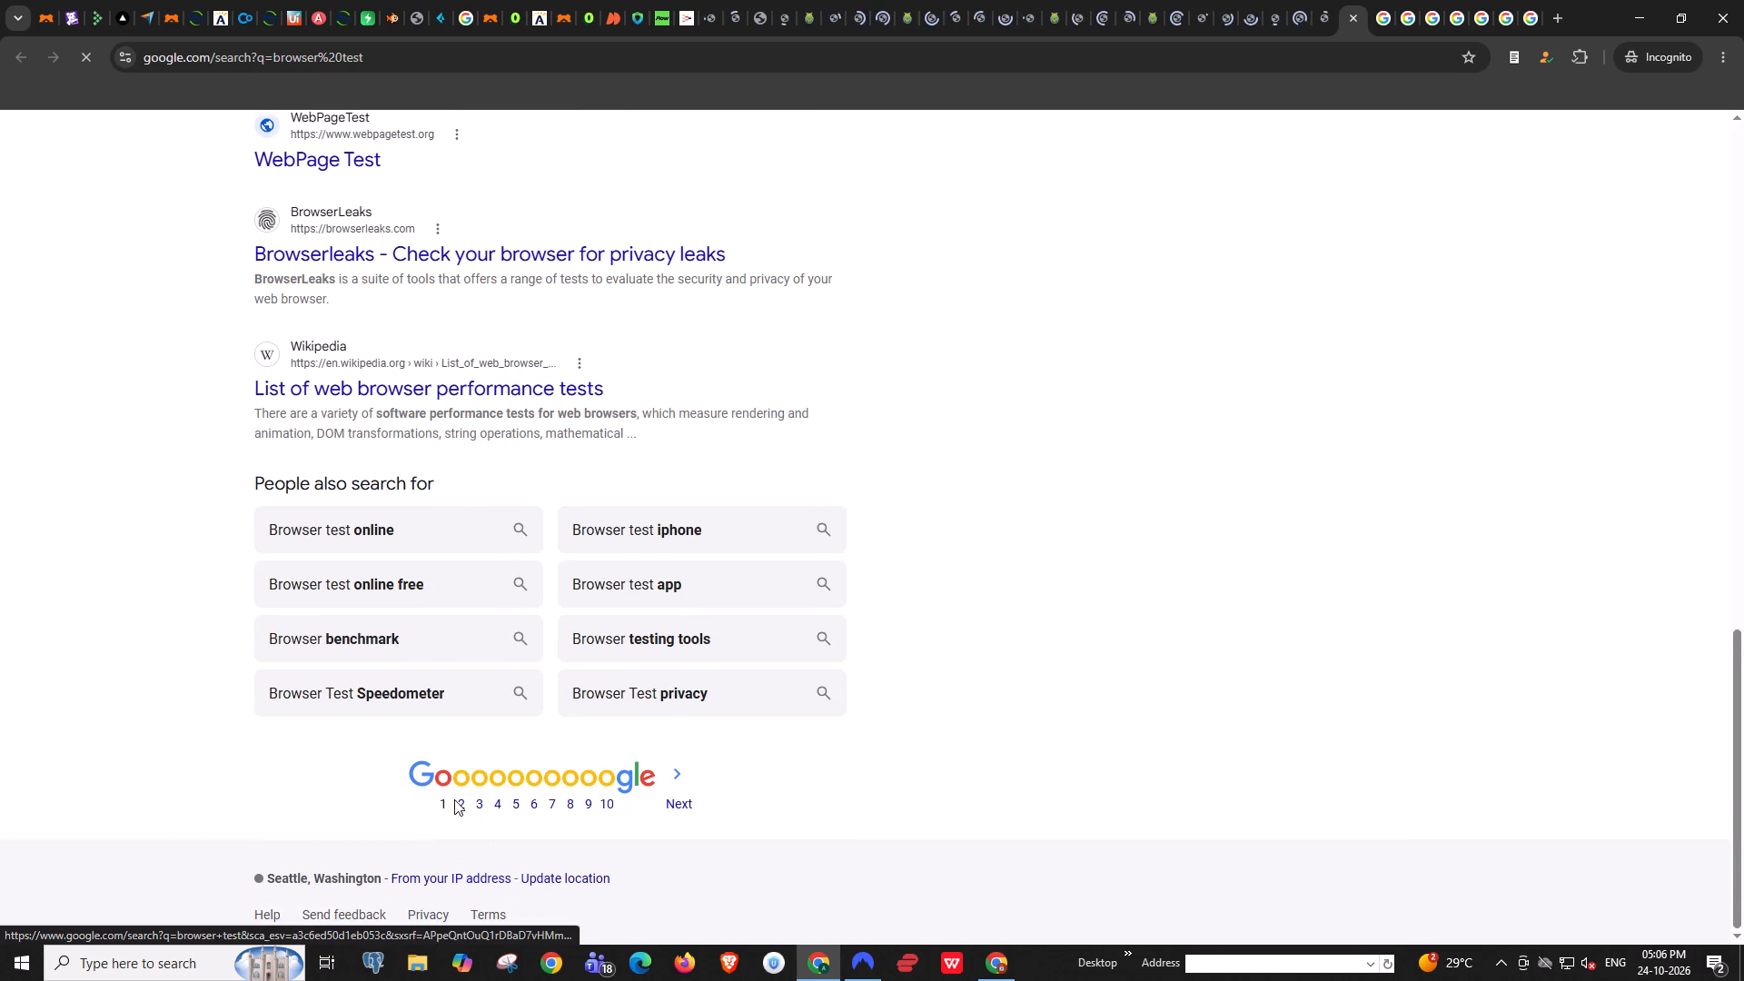
{"action": "scroll", "coordinate": [524, 529], "scroll_direction": "down", "scroll_amount": 12}
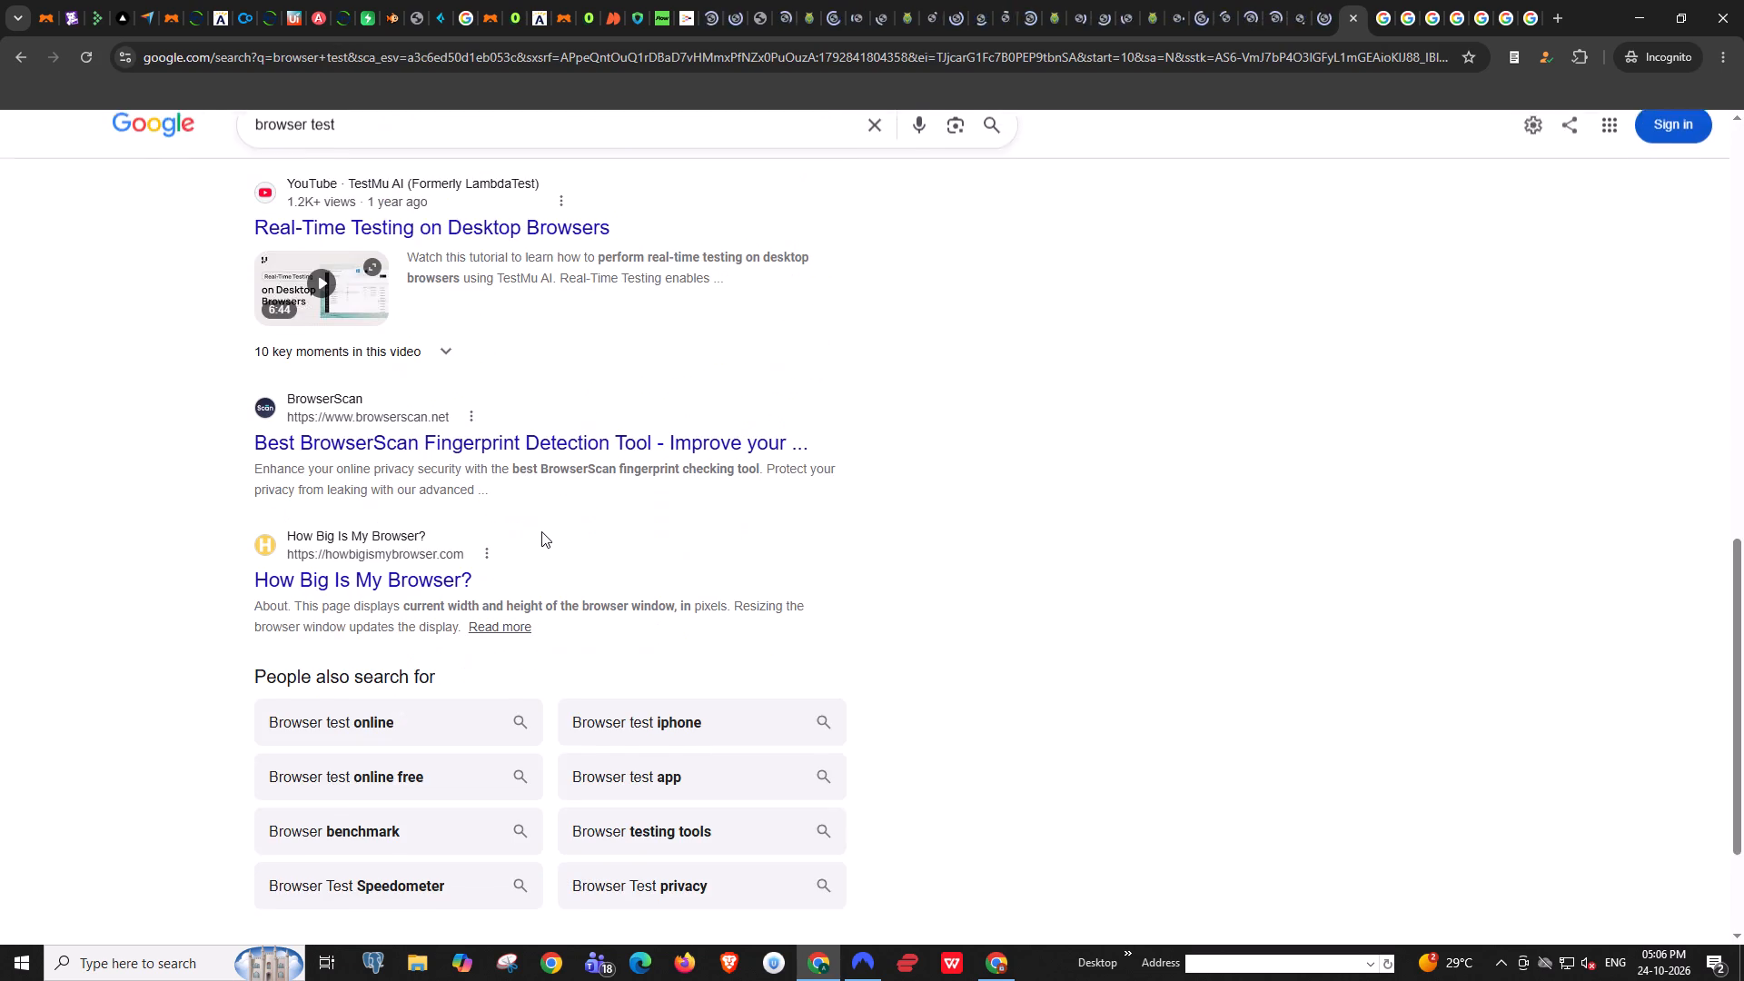
{"action": "scroll", "coordinate": [541, 531], "scroll_direction": "down", "scroll_amount": 5}
{"action": "left_click", "coordinate": [508, 798]}
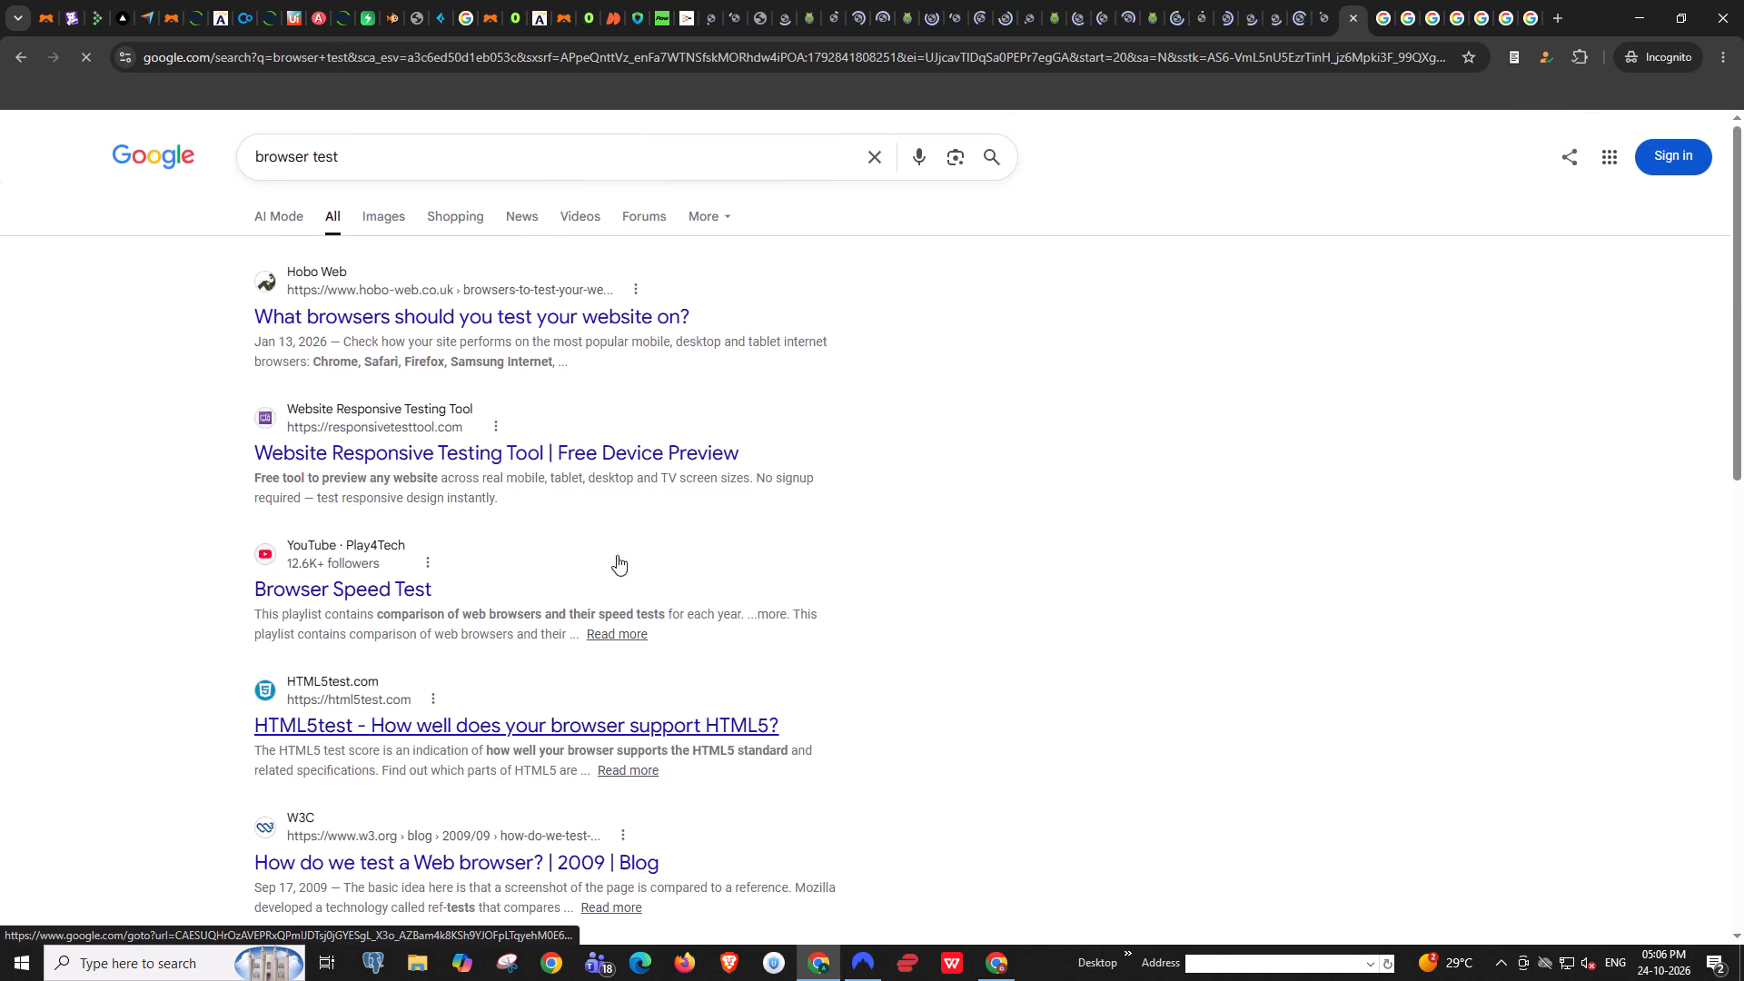
{"action": "scroll", "coordinate": [590, 478], "scroll_direction": "down", "scroll_amount": 16}
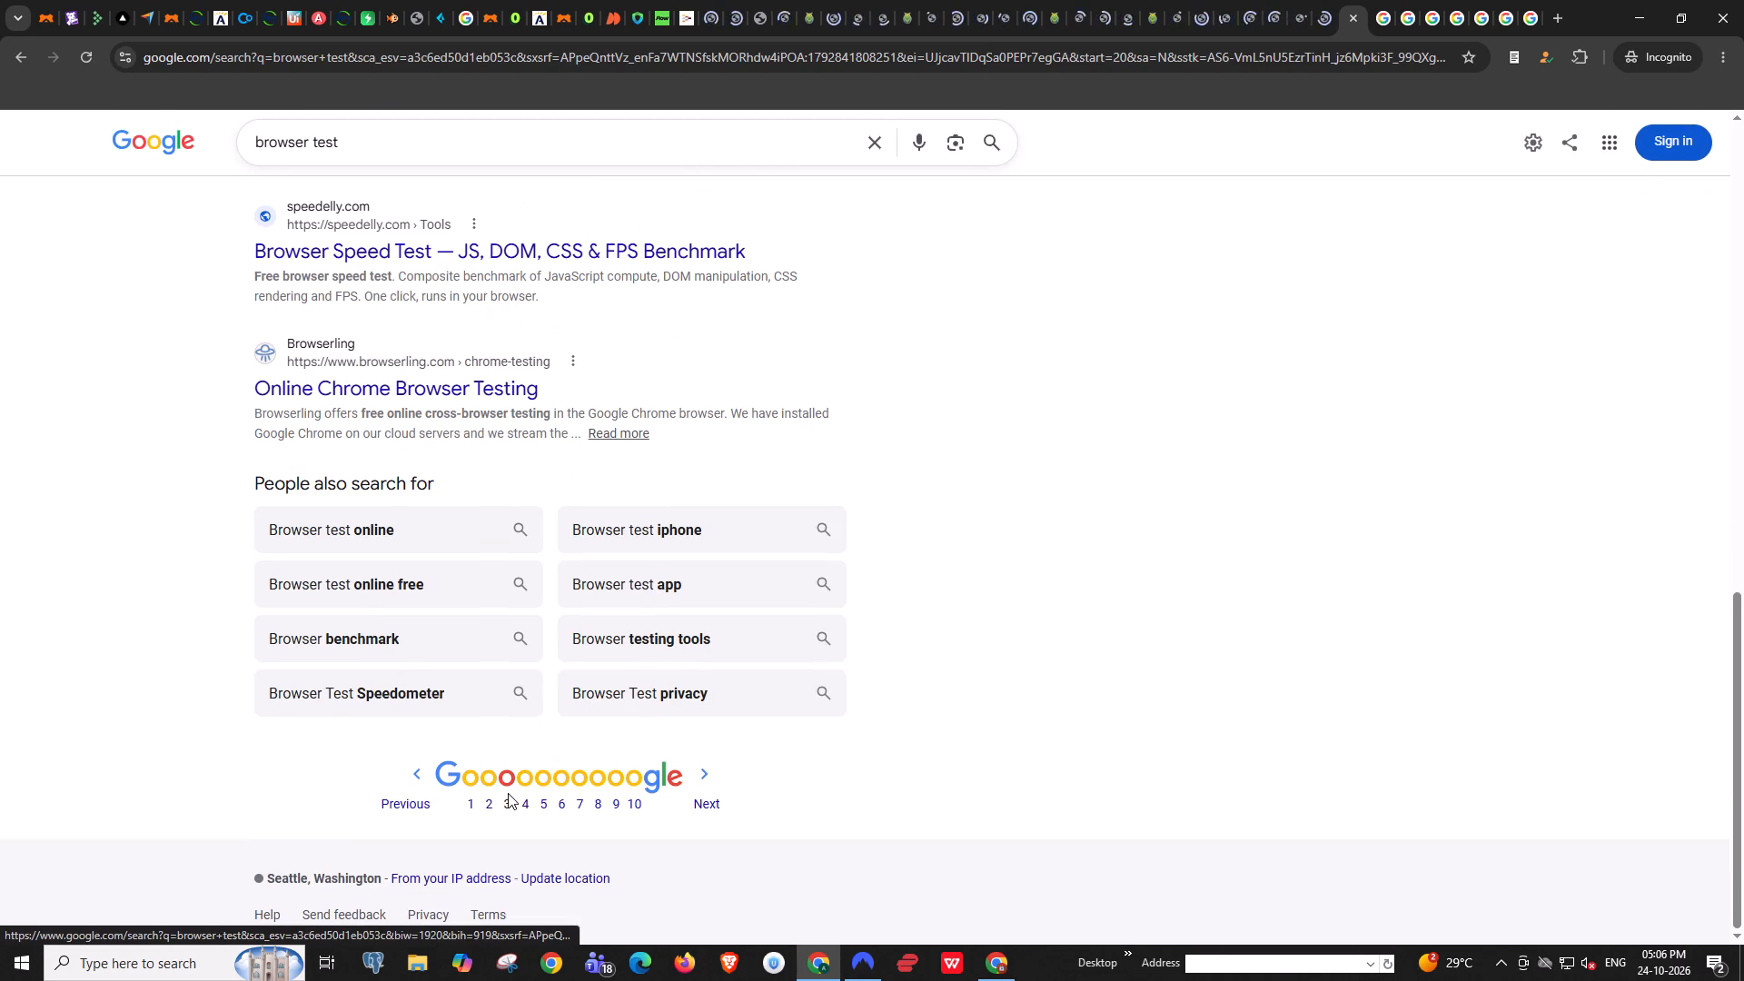
{"action": "left_click", "coordinate": [522, 808]}
{"action": "scroll", "coordinate": [534, 468], "scroll_direction": "down", "scroll_amount": 5}
{"action": "scroll", "coordinate": [585, 546], "scroll_direction": "up", "scroll_amount": 1}
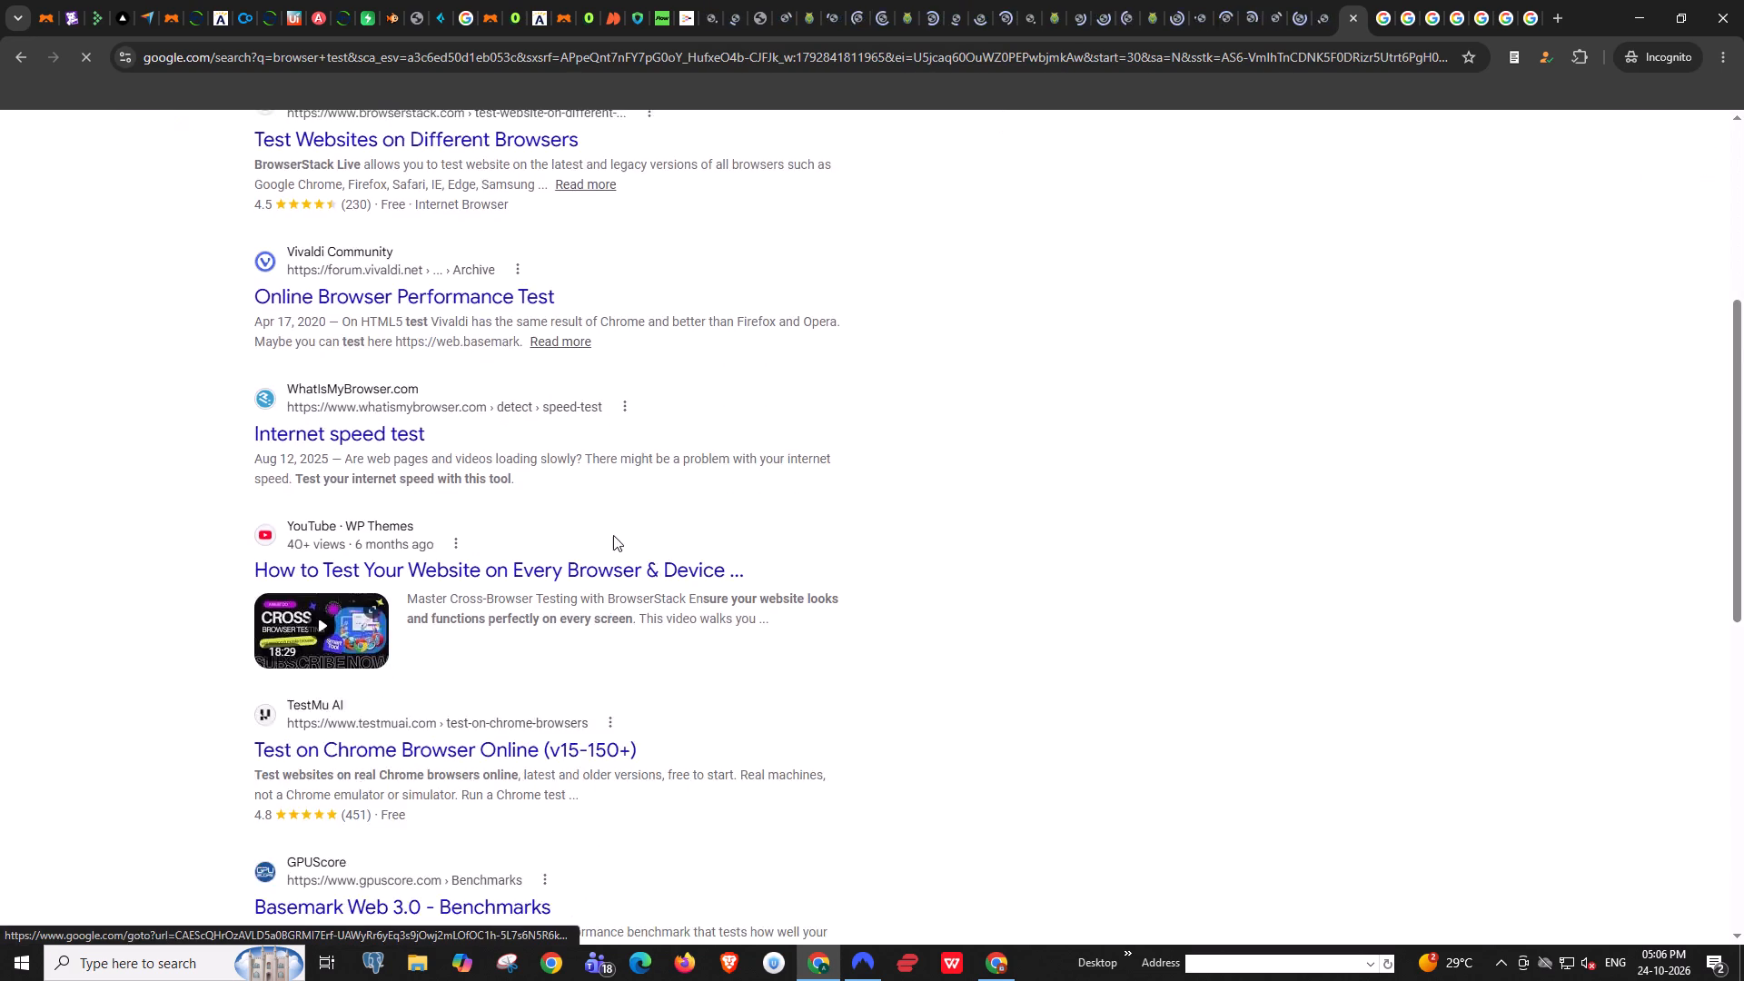
{"action": "scroll", "coordinate": [617, 532], "scroll_direction": "down", "scroll_amount": 11}
{"action": "key", "text": "ctrl+w"}
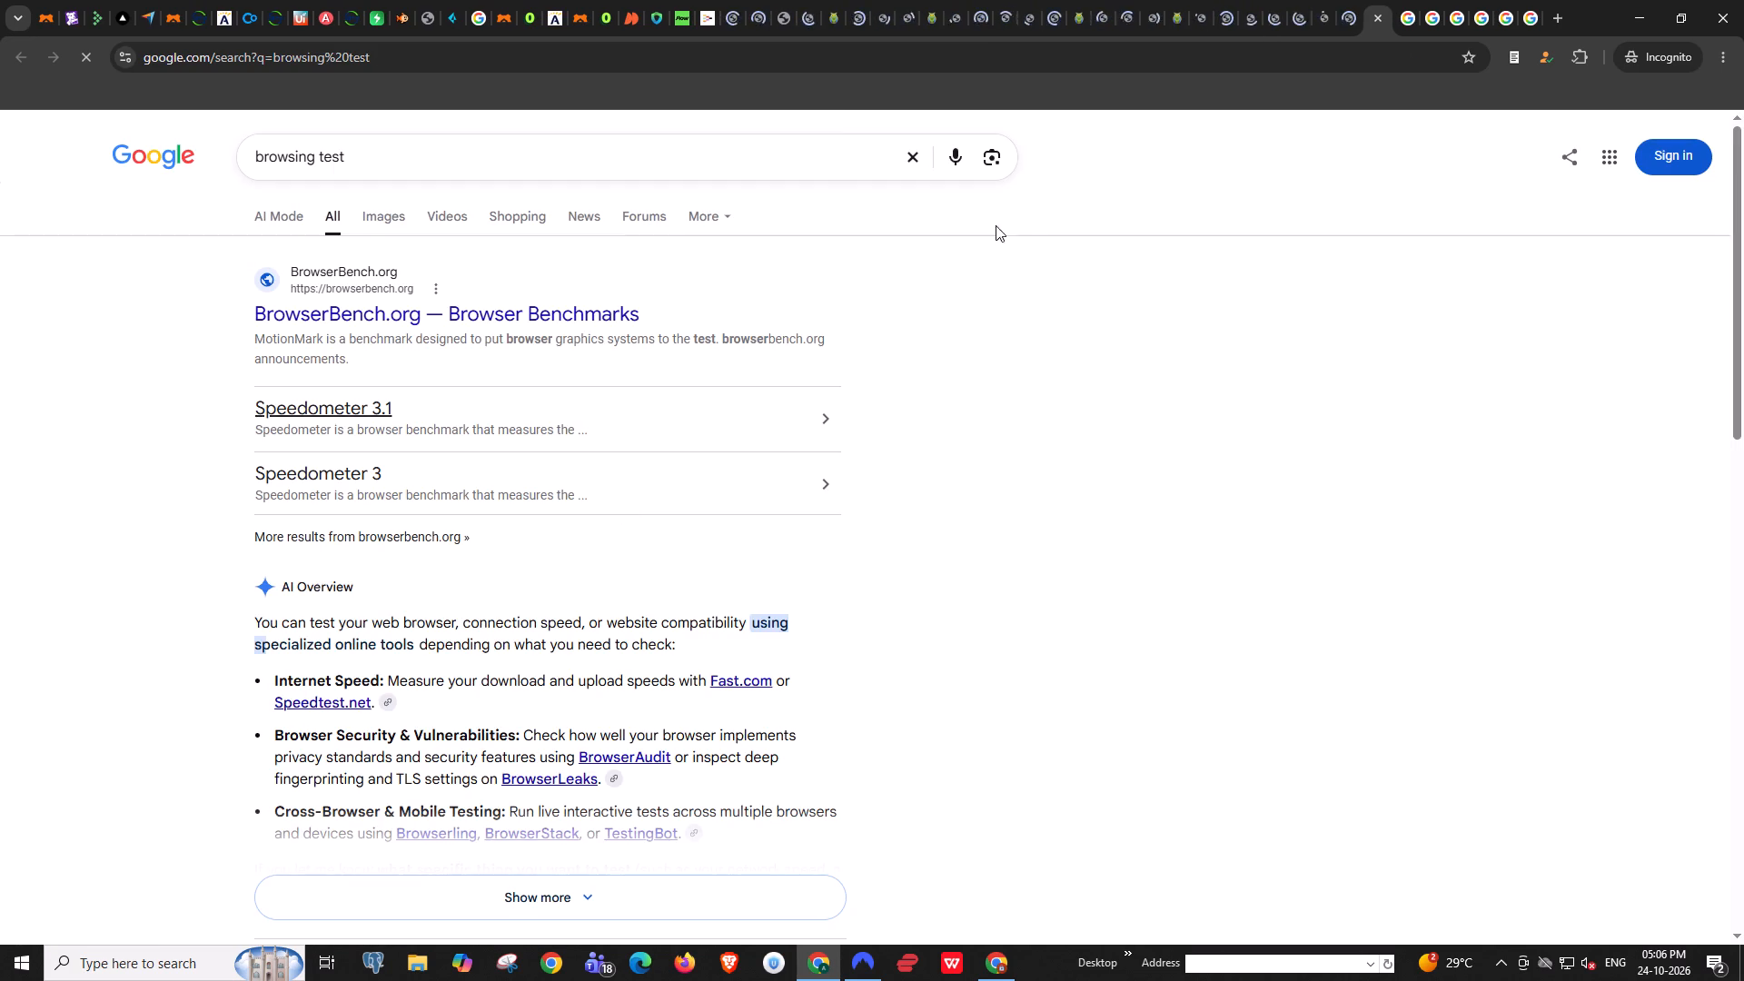
Check pages 1 to 4 of the "browsing test" results for sponsored ads and close that search tab.
{"action": "scroll", "coordinate": [554, 365], "scroll_direction": "down", "scroll_amount": 12}
{"action": "scroll", "coordinate": [546, 480], "scroll_direction": "down", "scroll_amount": 4}
{"action": "scroll", "coordinate": [554, 480], "scroll_direction": "up", "scroll_amount": 1}
{"action": "scroll", "coordinate": [556, 480], "scroll_direction": "down", "scroll_amount": 6}
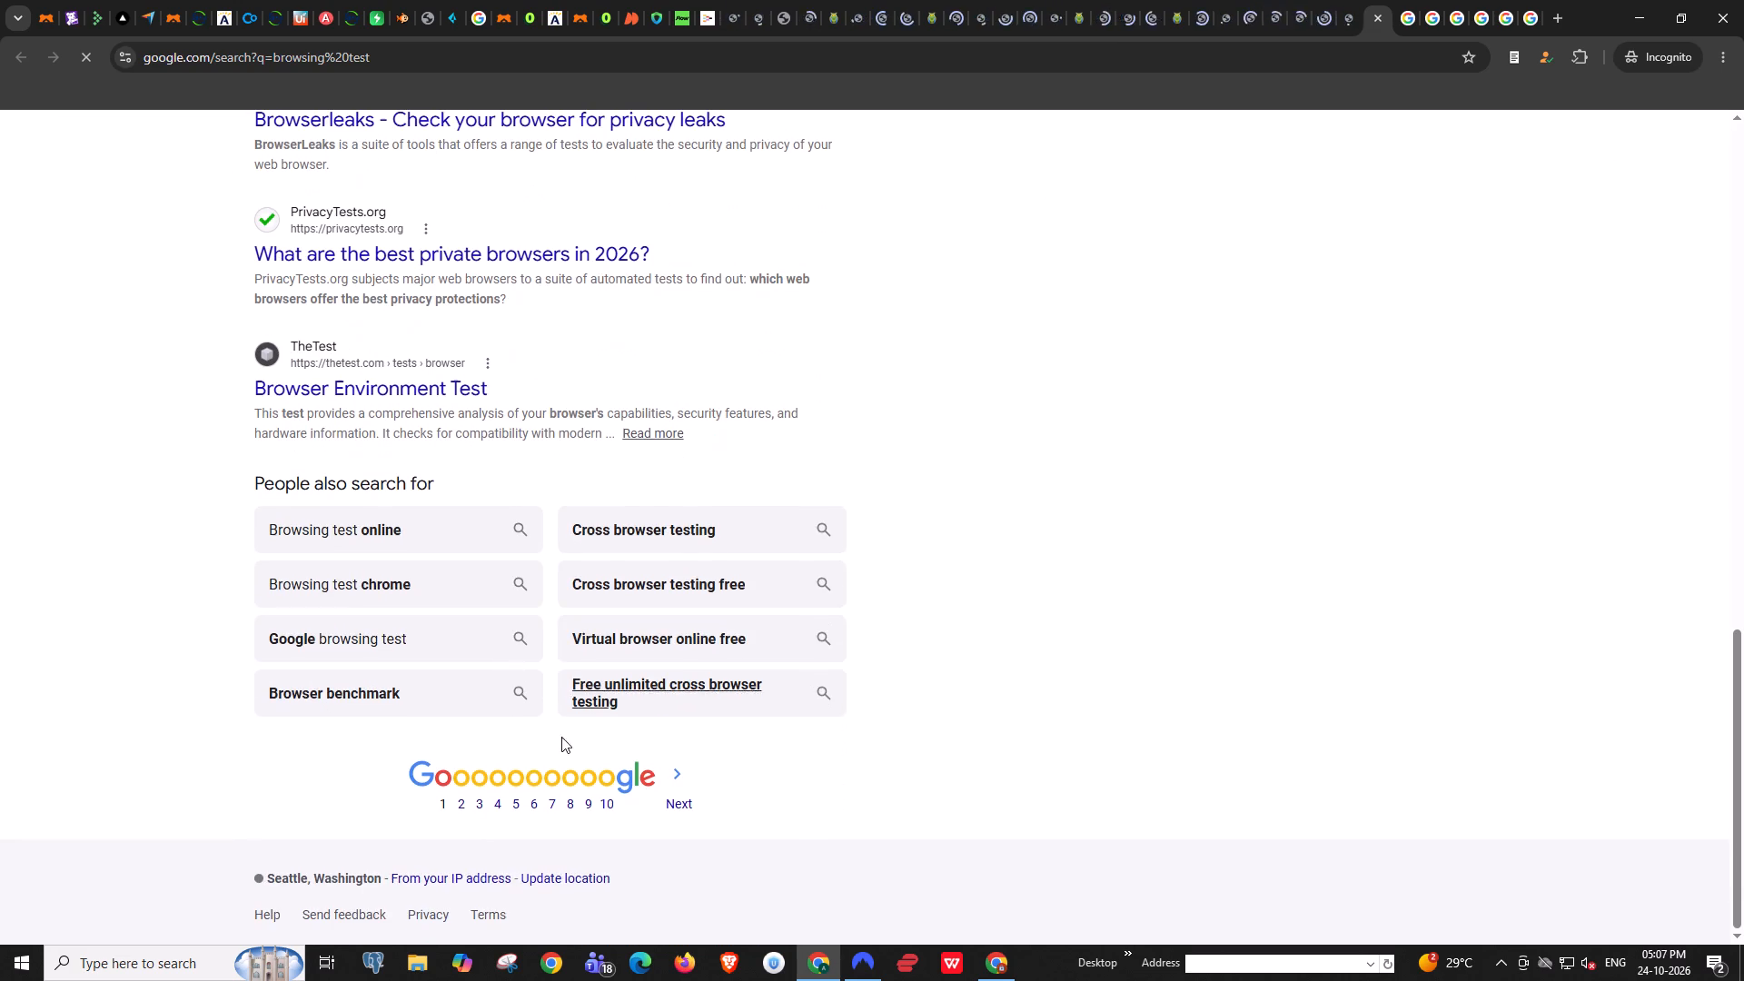
{"action": "left_click", "coordinate": [468, 801]}
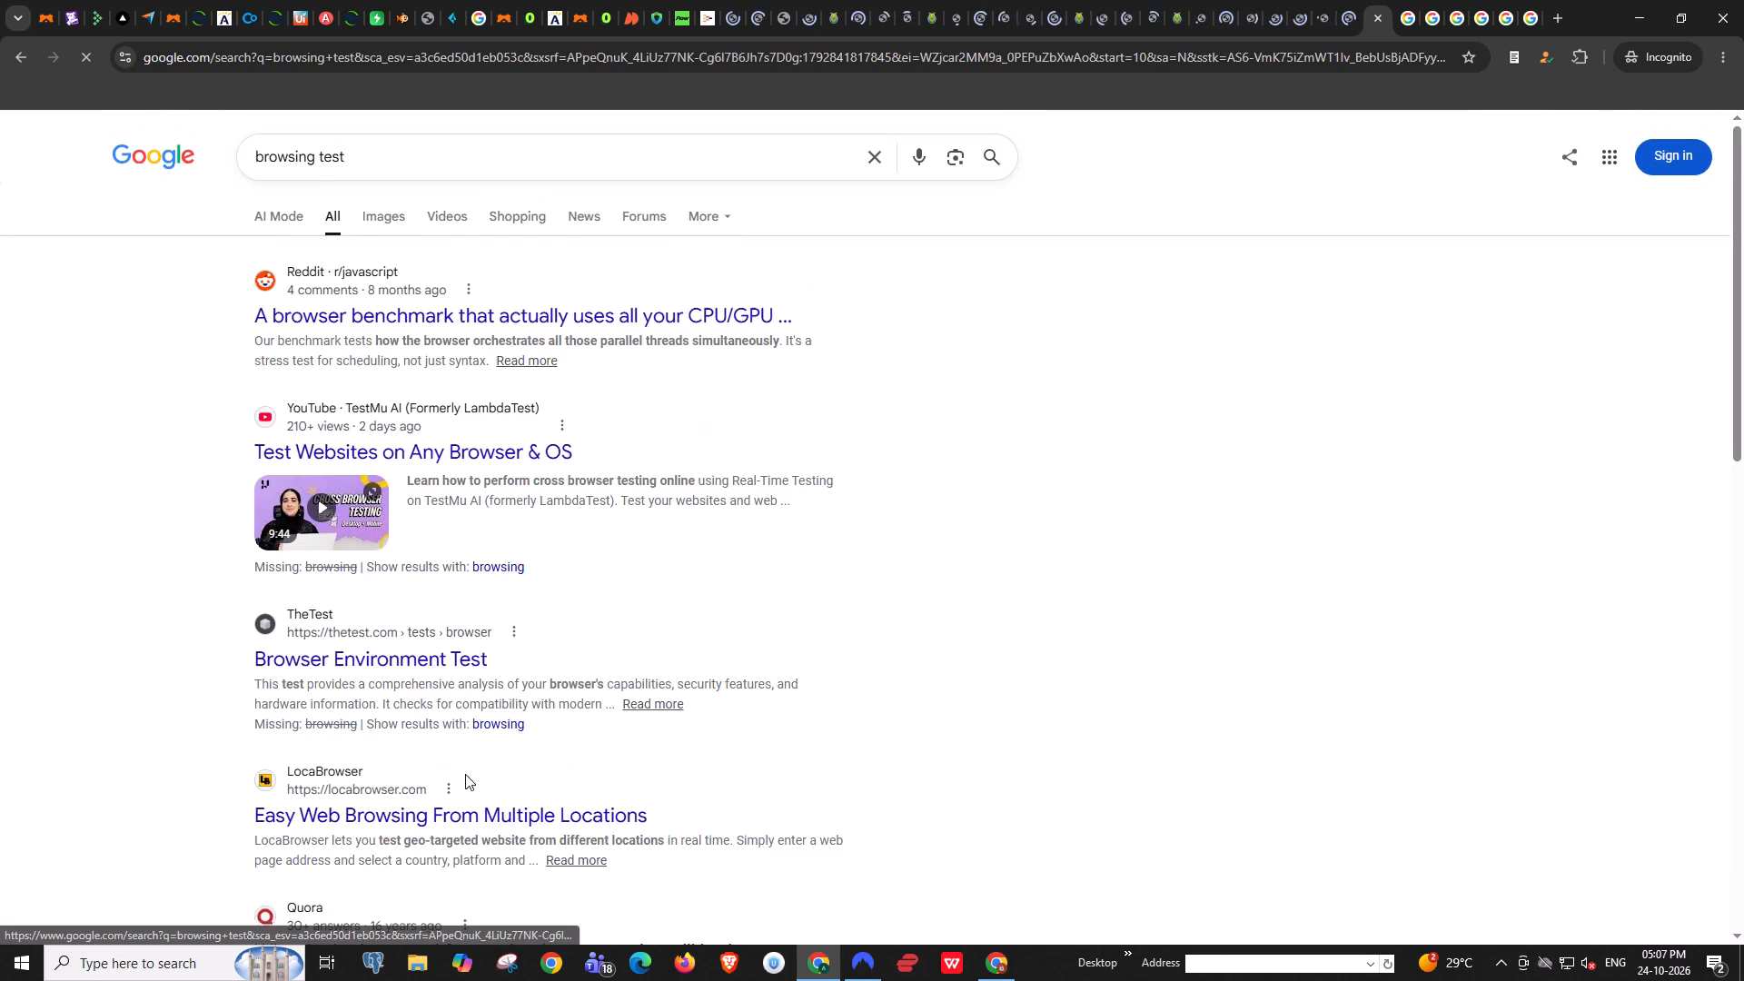
{"action": "scroll", "coordinate": [469, 497], "scroll_direction": "down", "scroll_amount": 17}
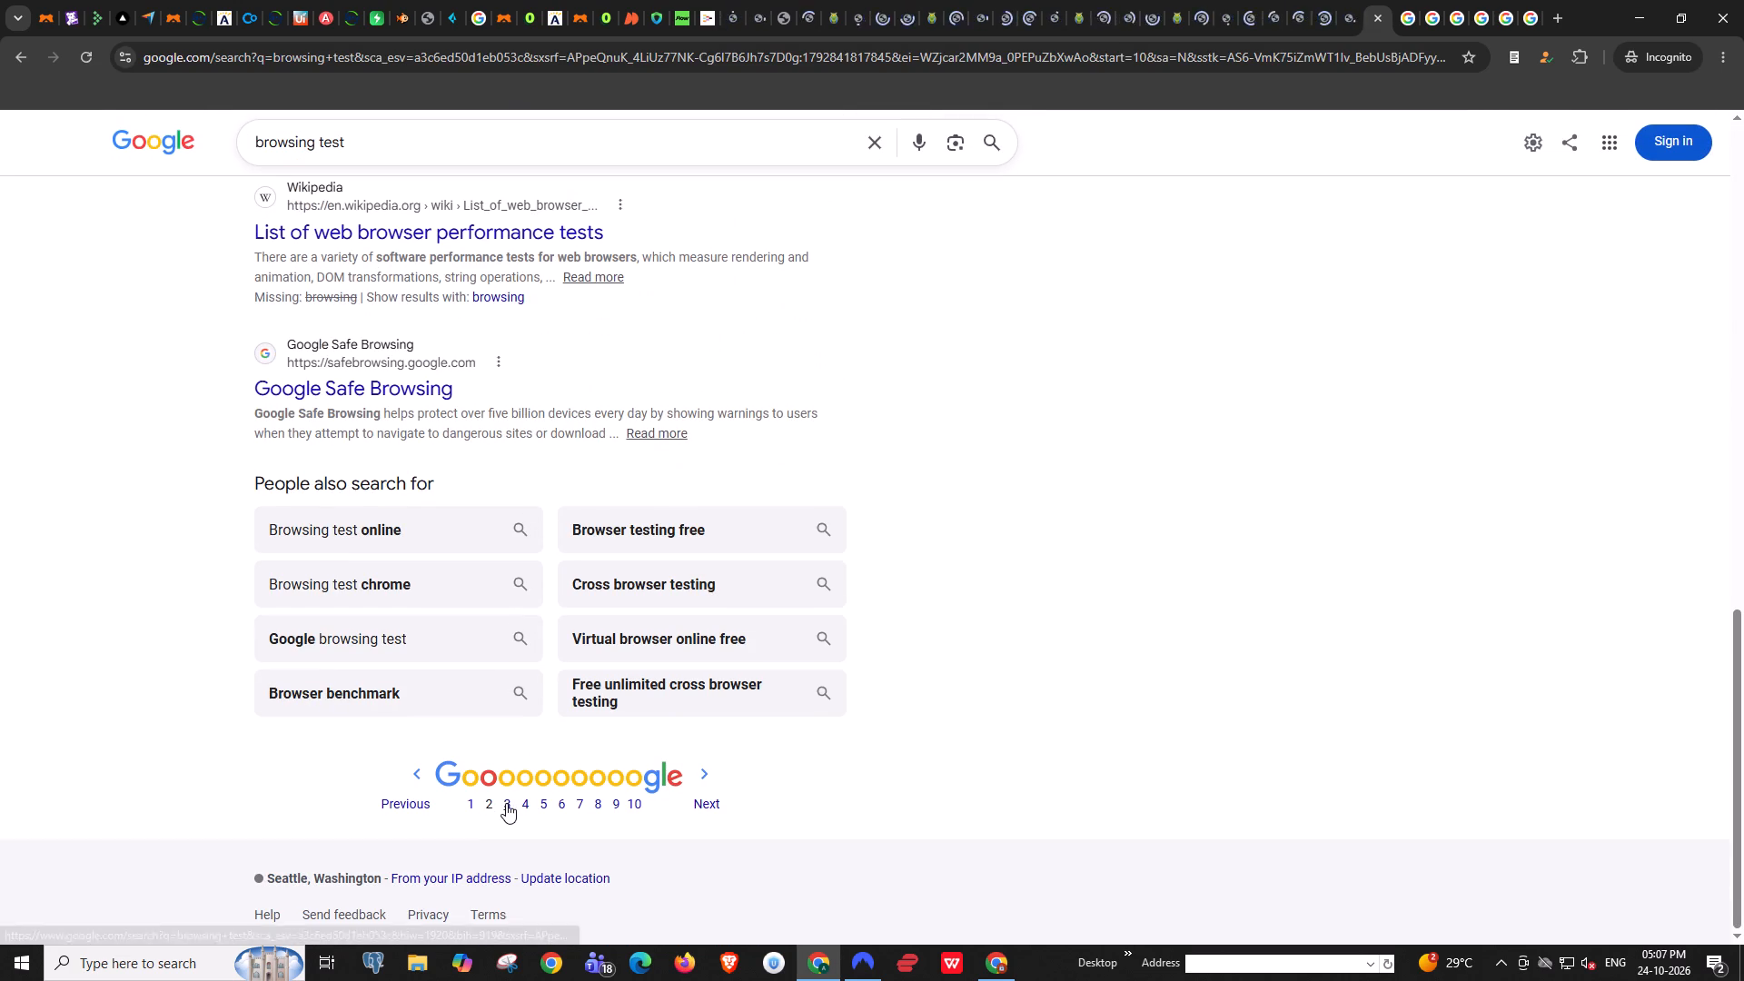
{"action": "left_click", "coordinate": [507, 801]}
{"action": "scroll", "coordinate": [503, 553], "scroll_direction": "down", "scroll_amount": 17}
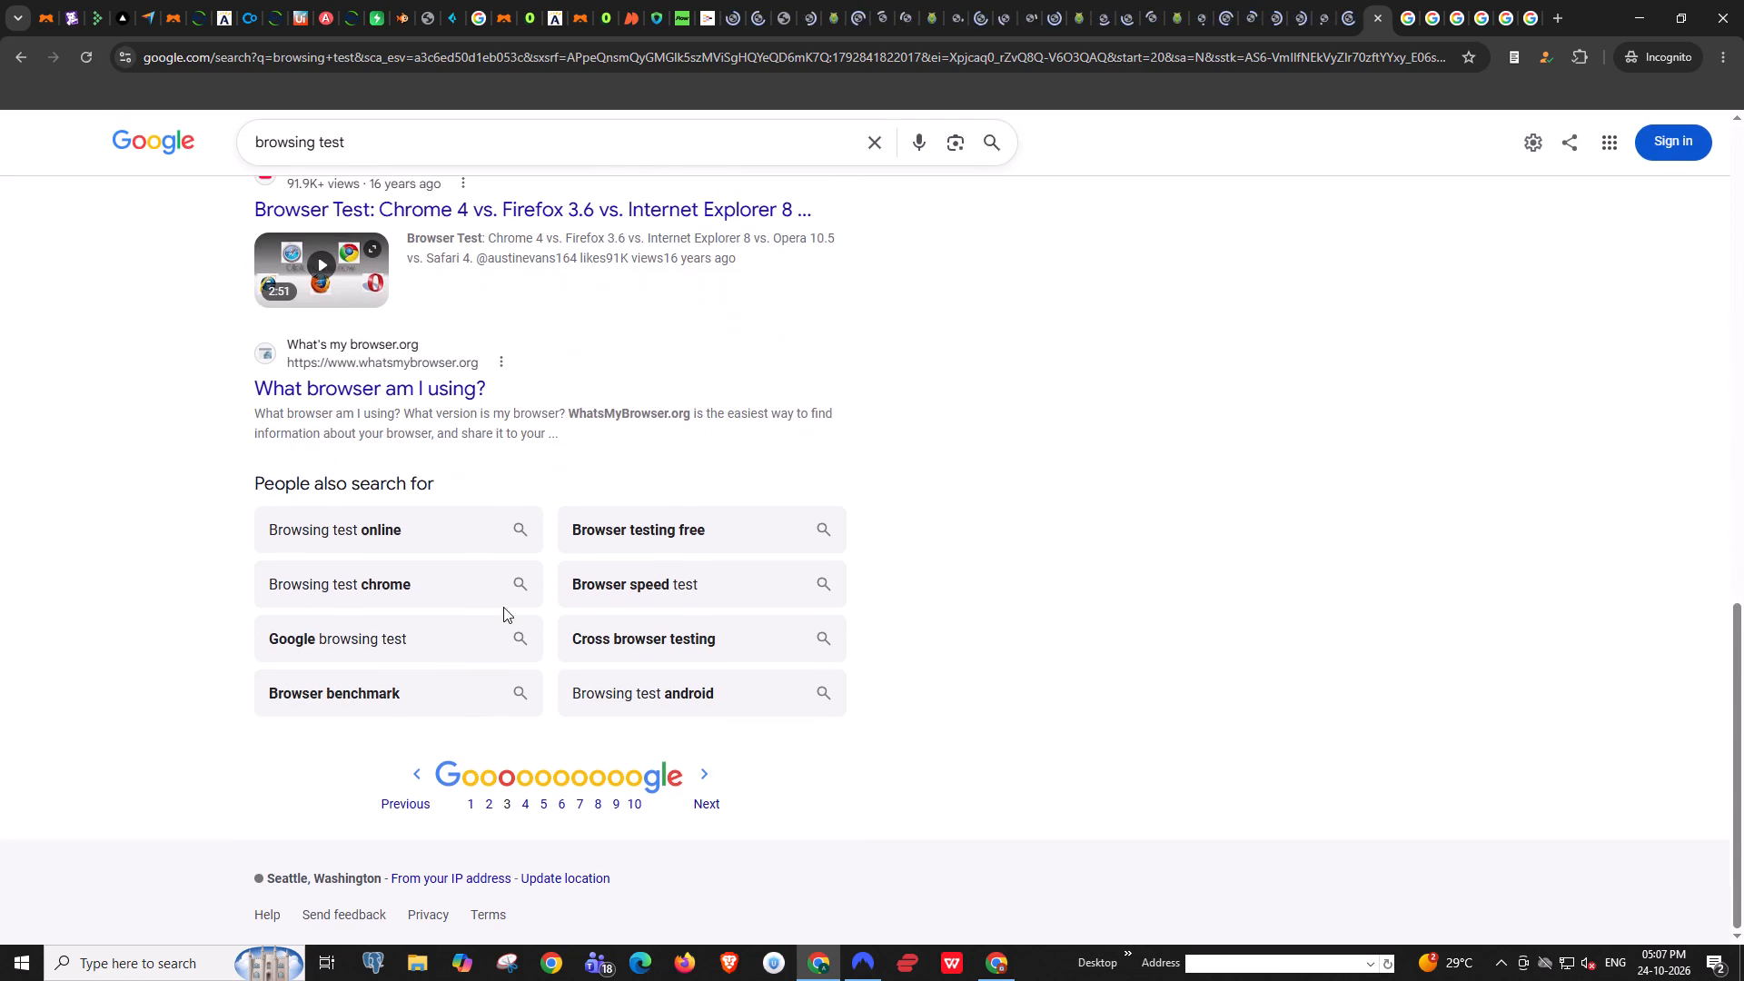
{"action": "left_click", "coordinate": [522, 801]}
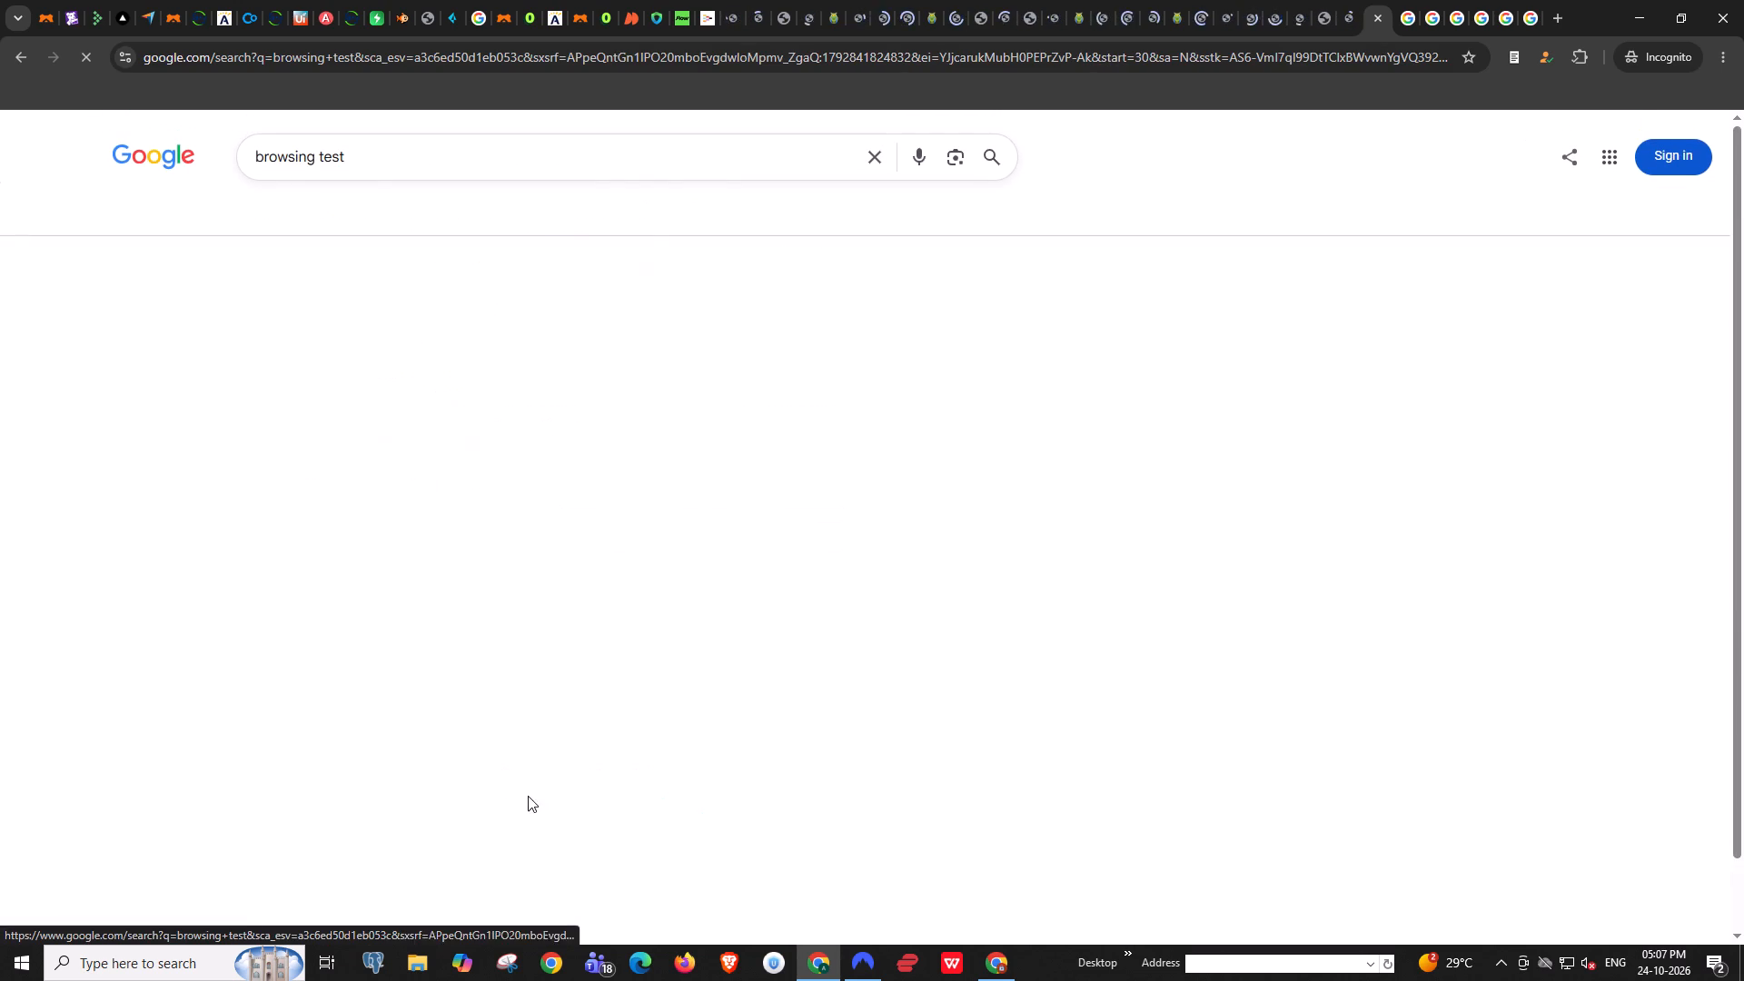
{"action": "scroll", "coordinate": [525, 728], "scroll_direction": "down", "scroll_amount": 17}
{"action": "key", "text": "ctrl+w"}
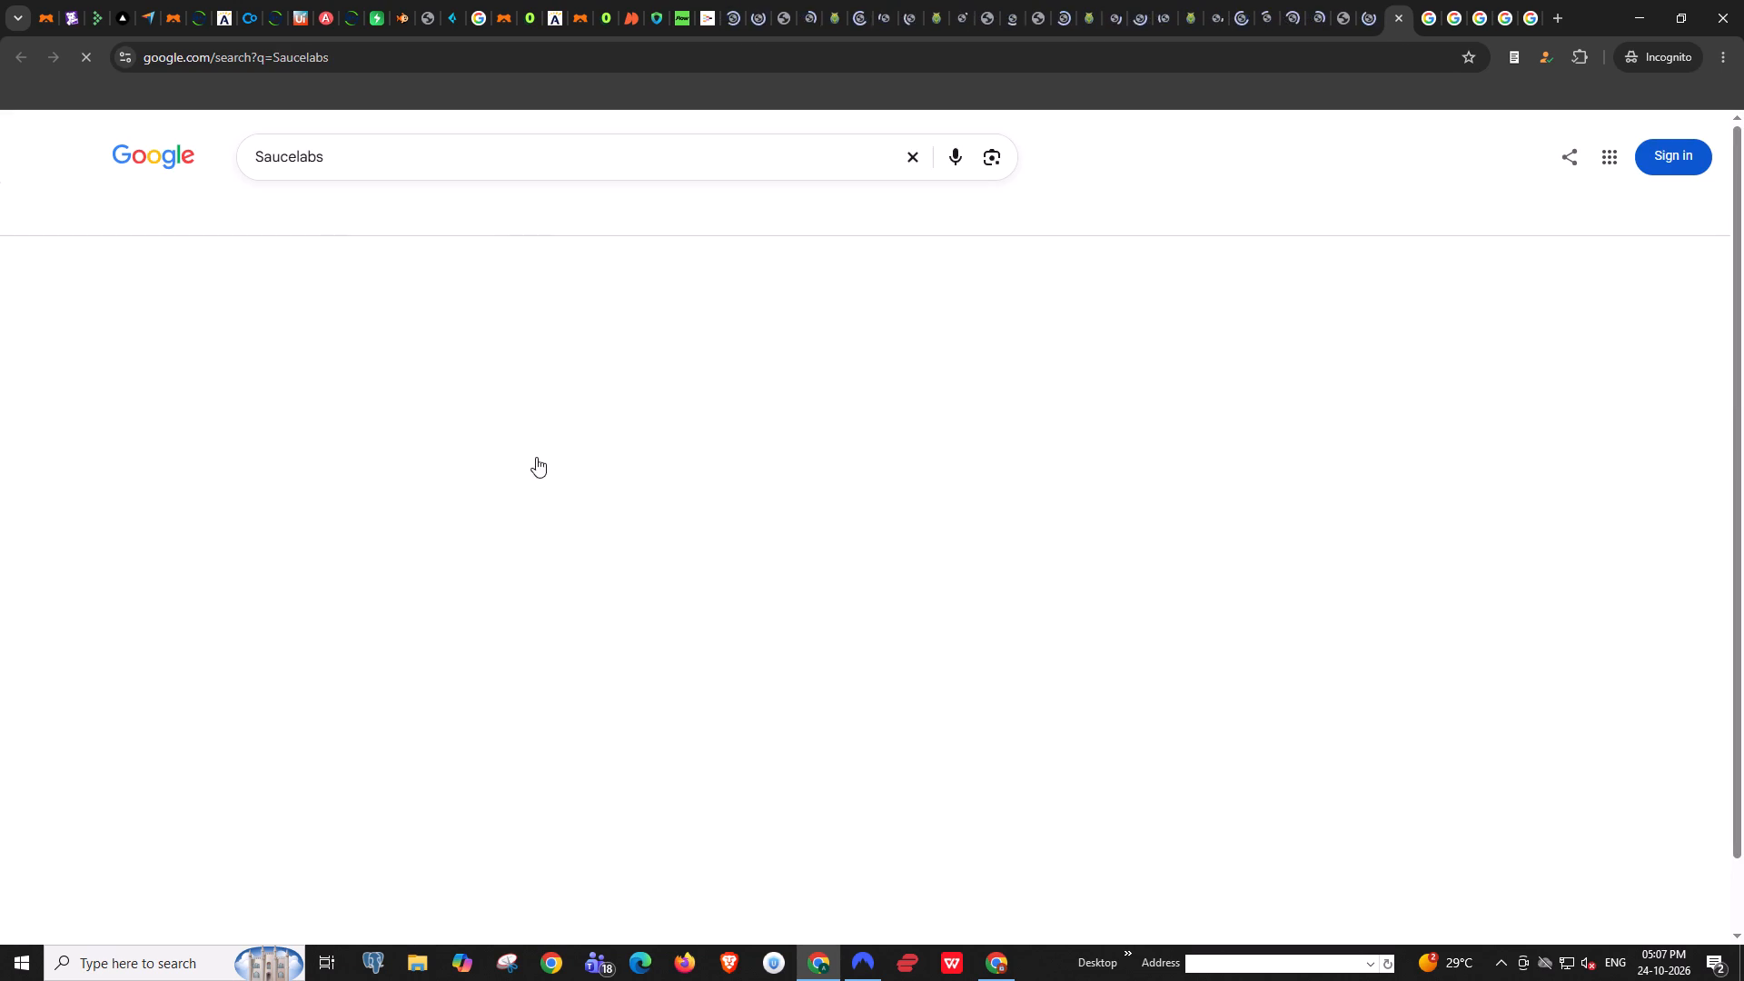
Open the top ad on page 1 and the Element34 ad on page 2 of "Saucelabs" in background tabs, and close the search tab.
{"action": "left_click", "coordinate": [371, 391], "text": "ctrl"}
{"action": "scroll", "coordinate": [402, 540], "scroll_direction": "down", "scroll_amount": 8}
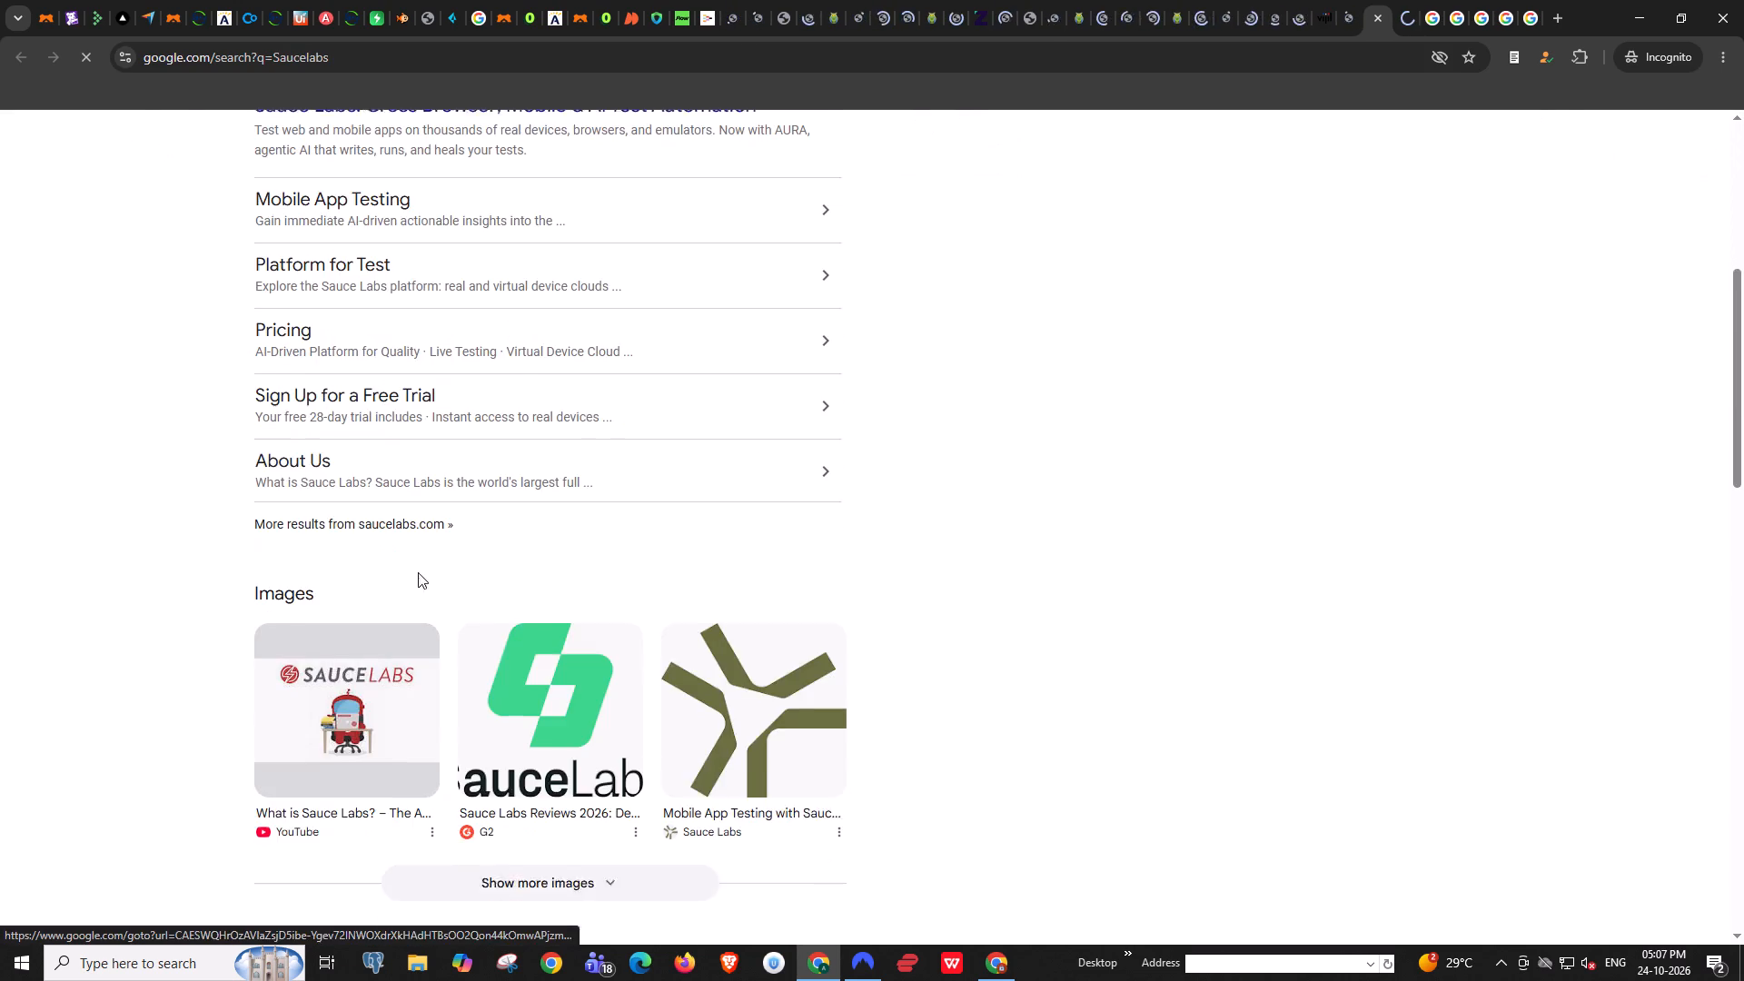
{"action": "scroll", "coordinate": [418, 572], "scroll_direction": "down", "scroll_amount": 20}
{"action": "scroll", "coordinate": [418, 572], "scroll_direction": "down", "scroll_amount": 1}
{"action": "left_click", "coordinate": [503, 803]}
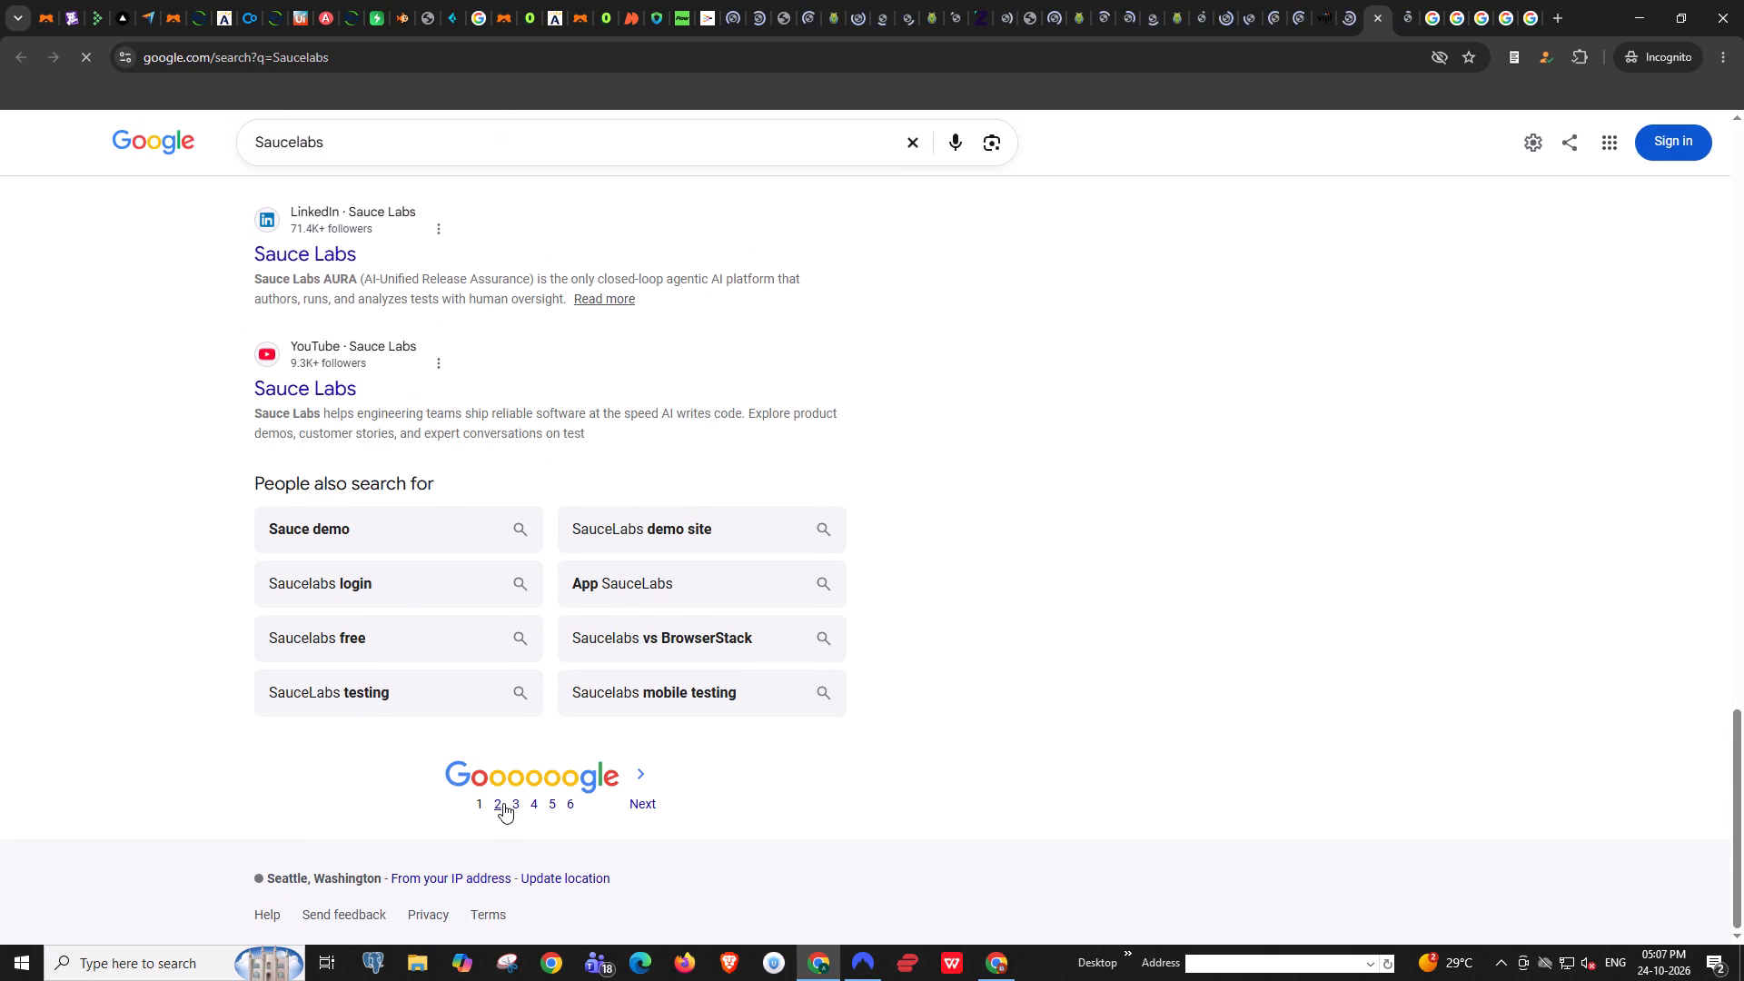
{"action": "scroll", "coordinate": [487, 558], "scroll_direction": "down", "scroll_amount": 16}
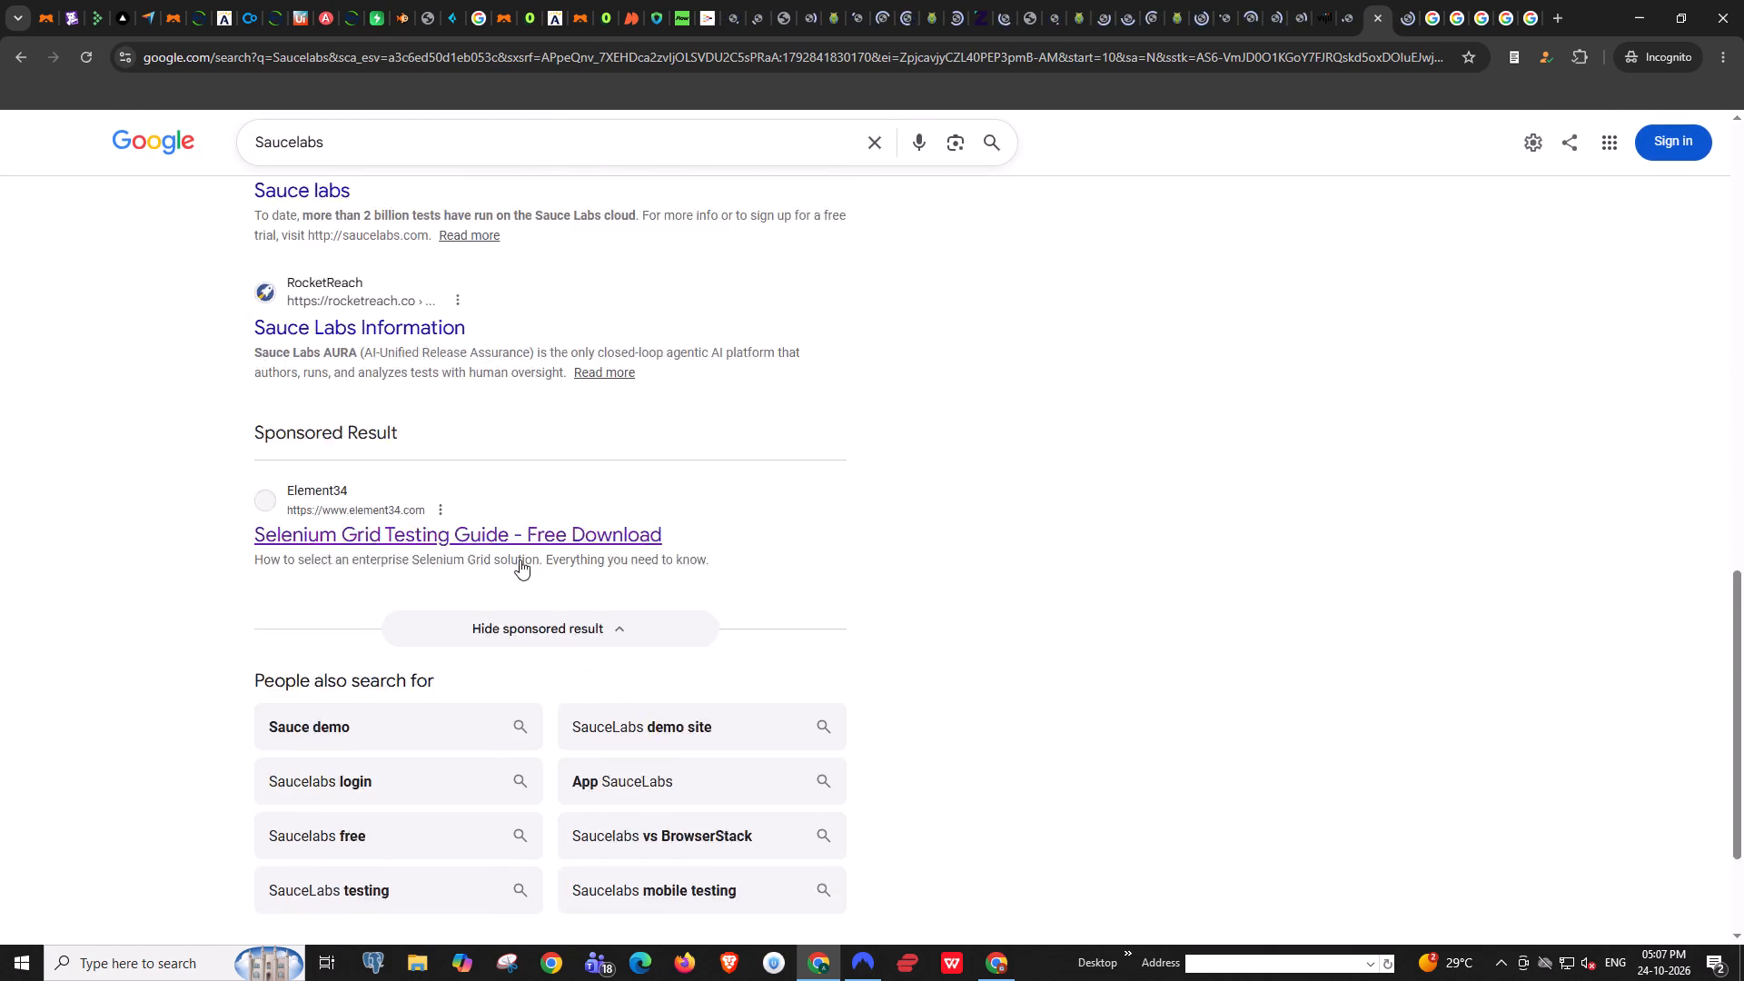
{"action": "left_click", "coordinate": [384, 360], "text": "ctrl"}
{"action": "scroll", "coordinate": [755, 520], "scroll_direction": "down", "scroll_amount": 11}
{"action": "key", "text": "ctrl+w"}
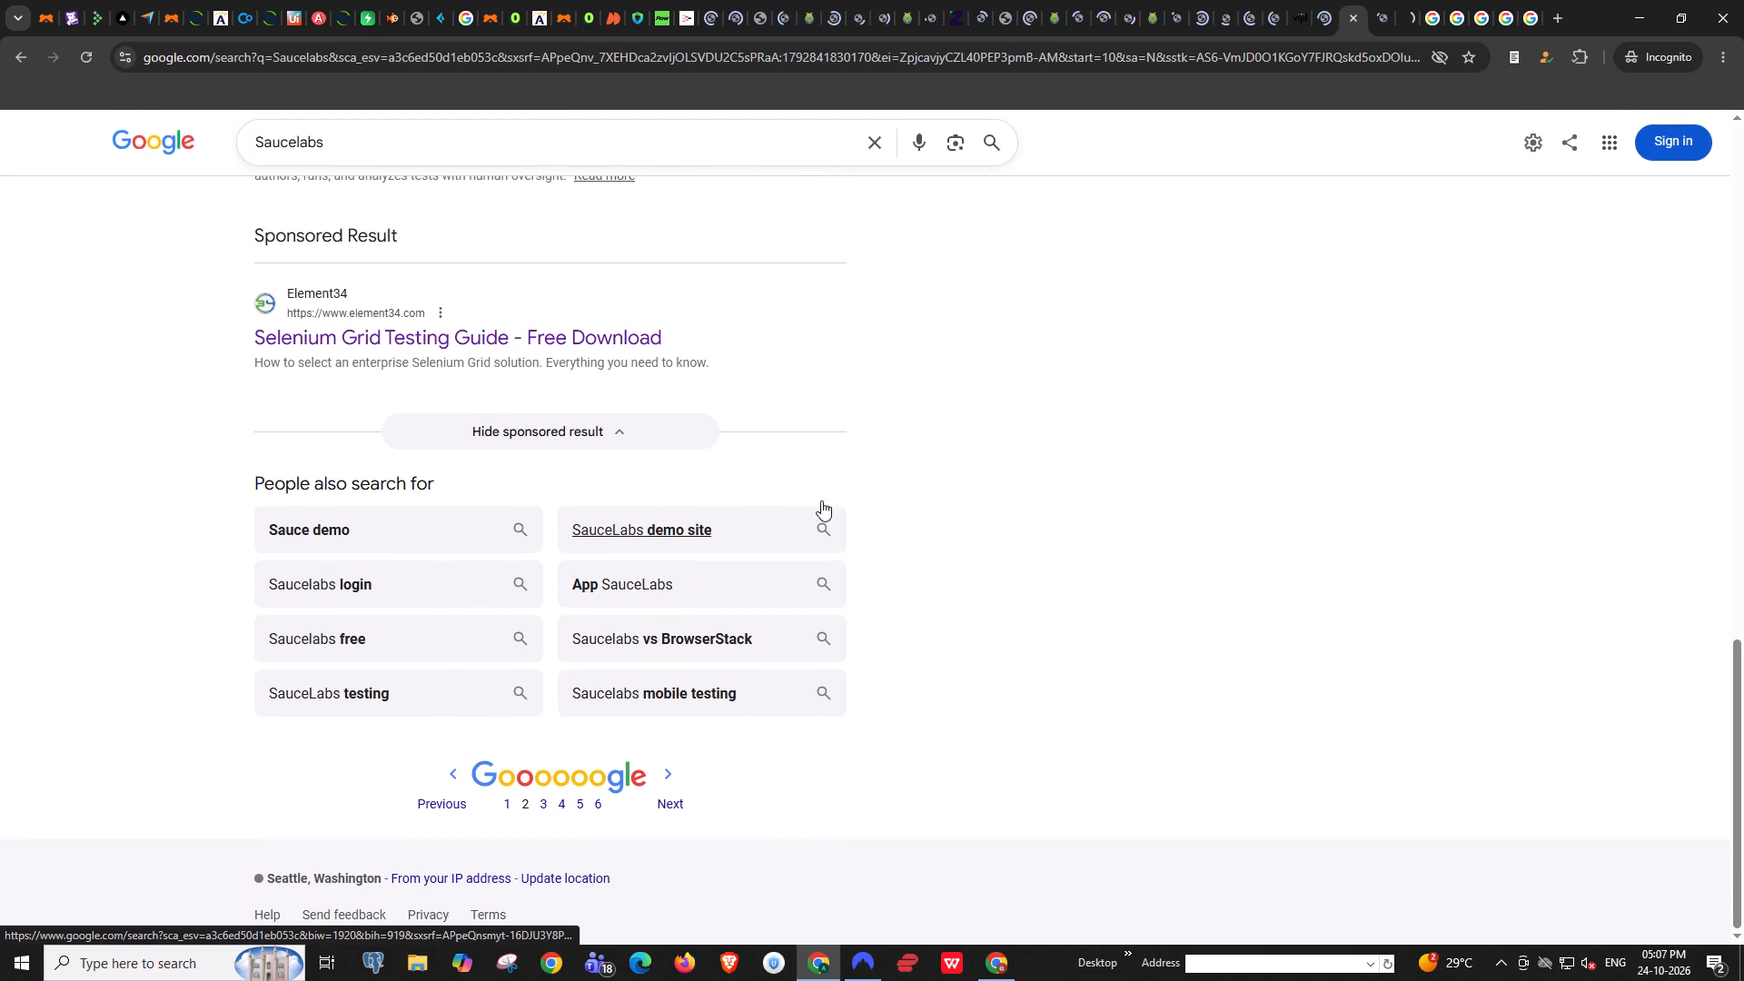
Switch to the "Applitools" search and open the applitools.com result and the intellistack.com and Freshworks ads in background tabs.
{"action": "left_click", "coordinate": [1436, 5]}
{"action": "scroll", "coordinate": [355, 328], "scroll_direction": "down", "scroll_amount": 3}
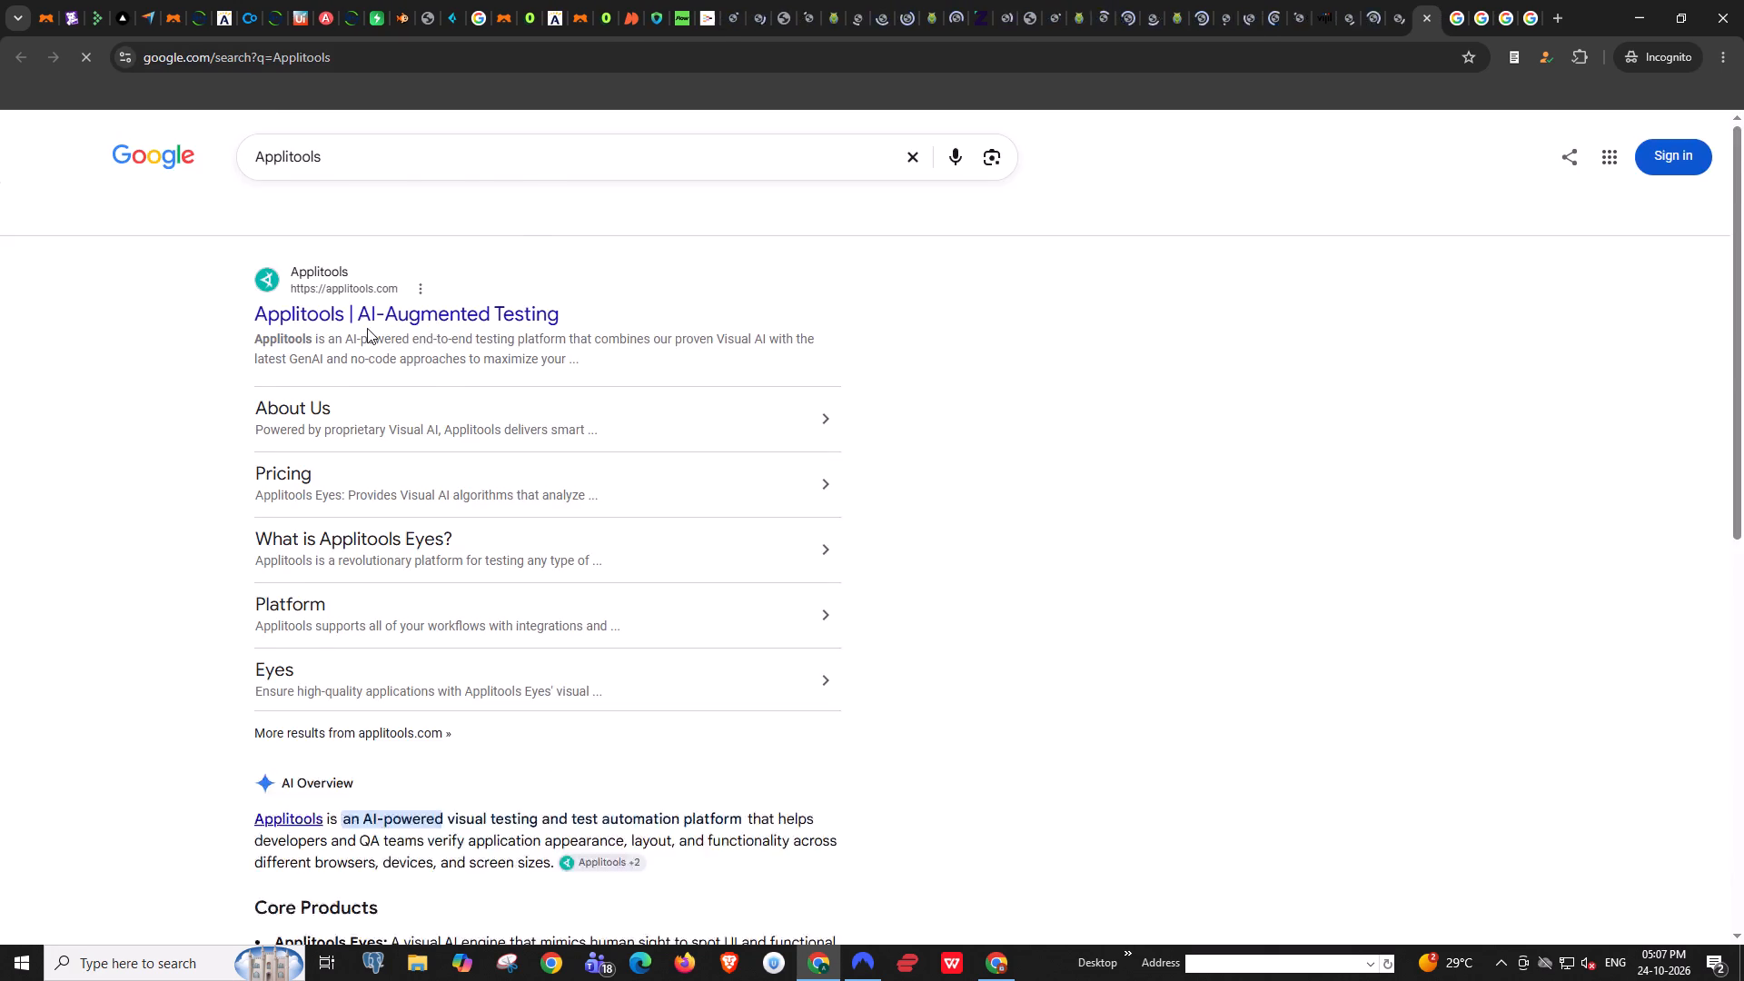
{"action": "scroll", "coordinate": [367, 328], "scroll_direction": "down", "scroll_amount": 1}
{"action": "scroll", "coordinate": [359, 314], "scroll_direction": "up", "scroll_amount": 6}
{"action": "left_click", "coordinate": [372, 312], "text": "ctrl"}
{"action": "scroll", "coordinate": [451, 383], "scroll_direction": "down", "scroll_amount": 4}
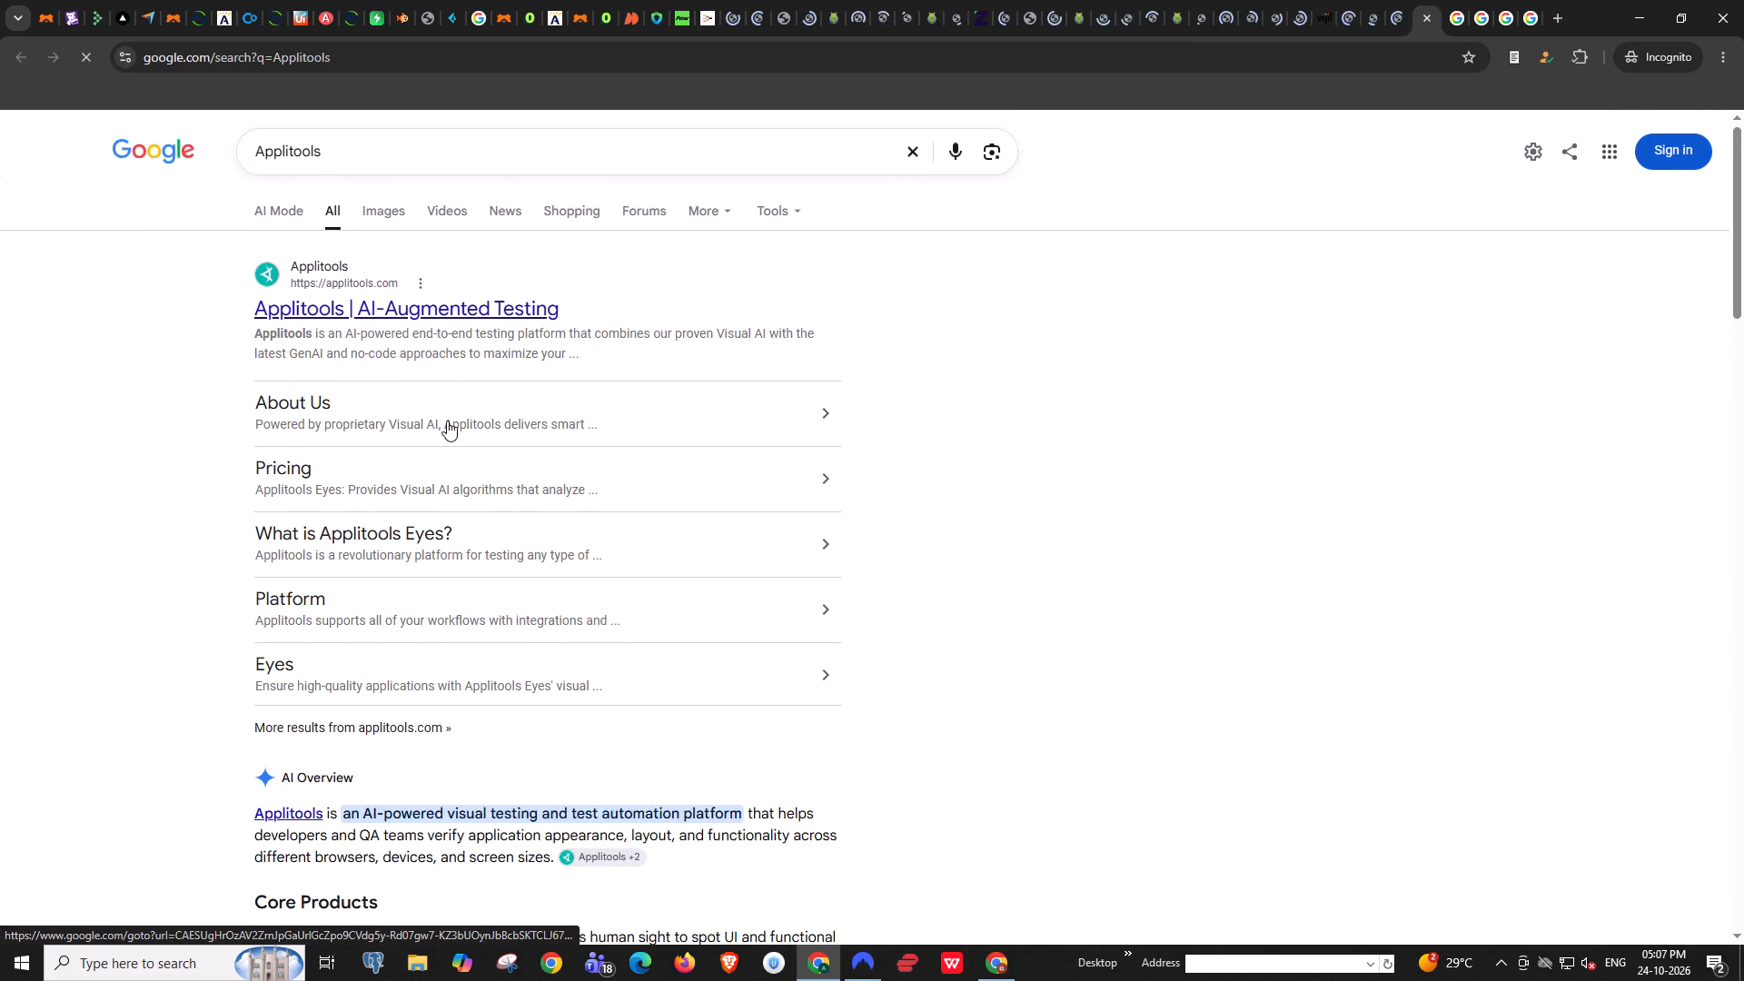
{"action": "scroll", "coordinate": [447, 421], "scroll_direction": "down", "scroll_amount": 12}
{"action": "scroll", "coordinate": [494, 512], "scroll_direction": "down", "scroll_amount": 5}
{"action": "scroll", "coordinate": [405, 481], "scroll_direction": "down", "scroll_amount": 4}
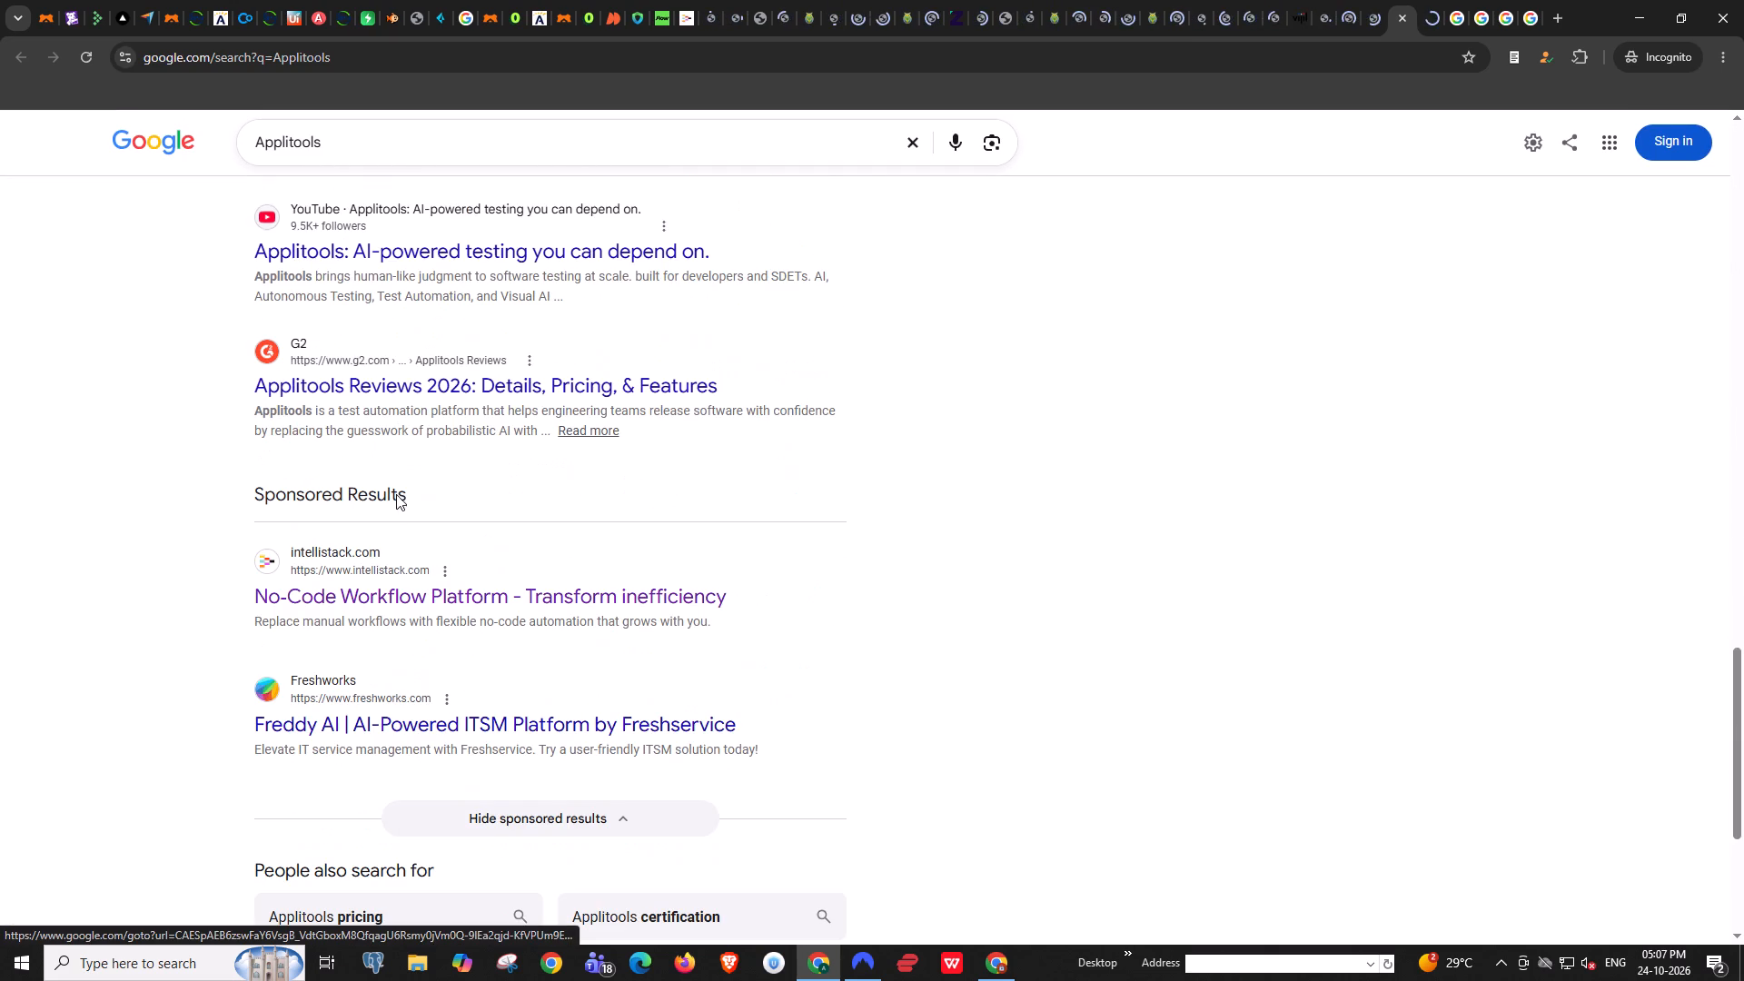
{"action": "left_click", "coordinate": [312, 590], "text": "ctrl"}
{"action": "left_click", "coordinate": [300, 716], "text": "ctrl"}
Go to page 2 of the "Applitools" results and open the top Micron and Pega ads in background tabs.
{"action": "scroll", "coordinate": [433, 722], "scroll_direction": "down", "scroll_amount": 4}
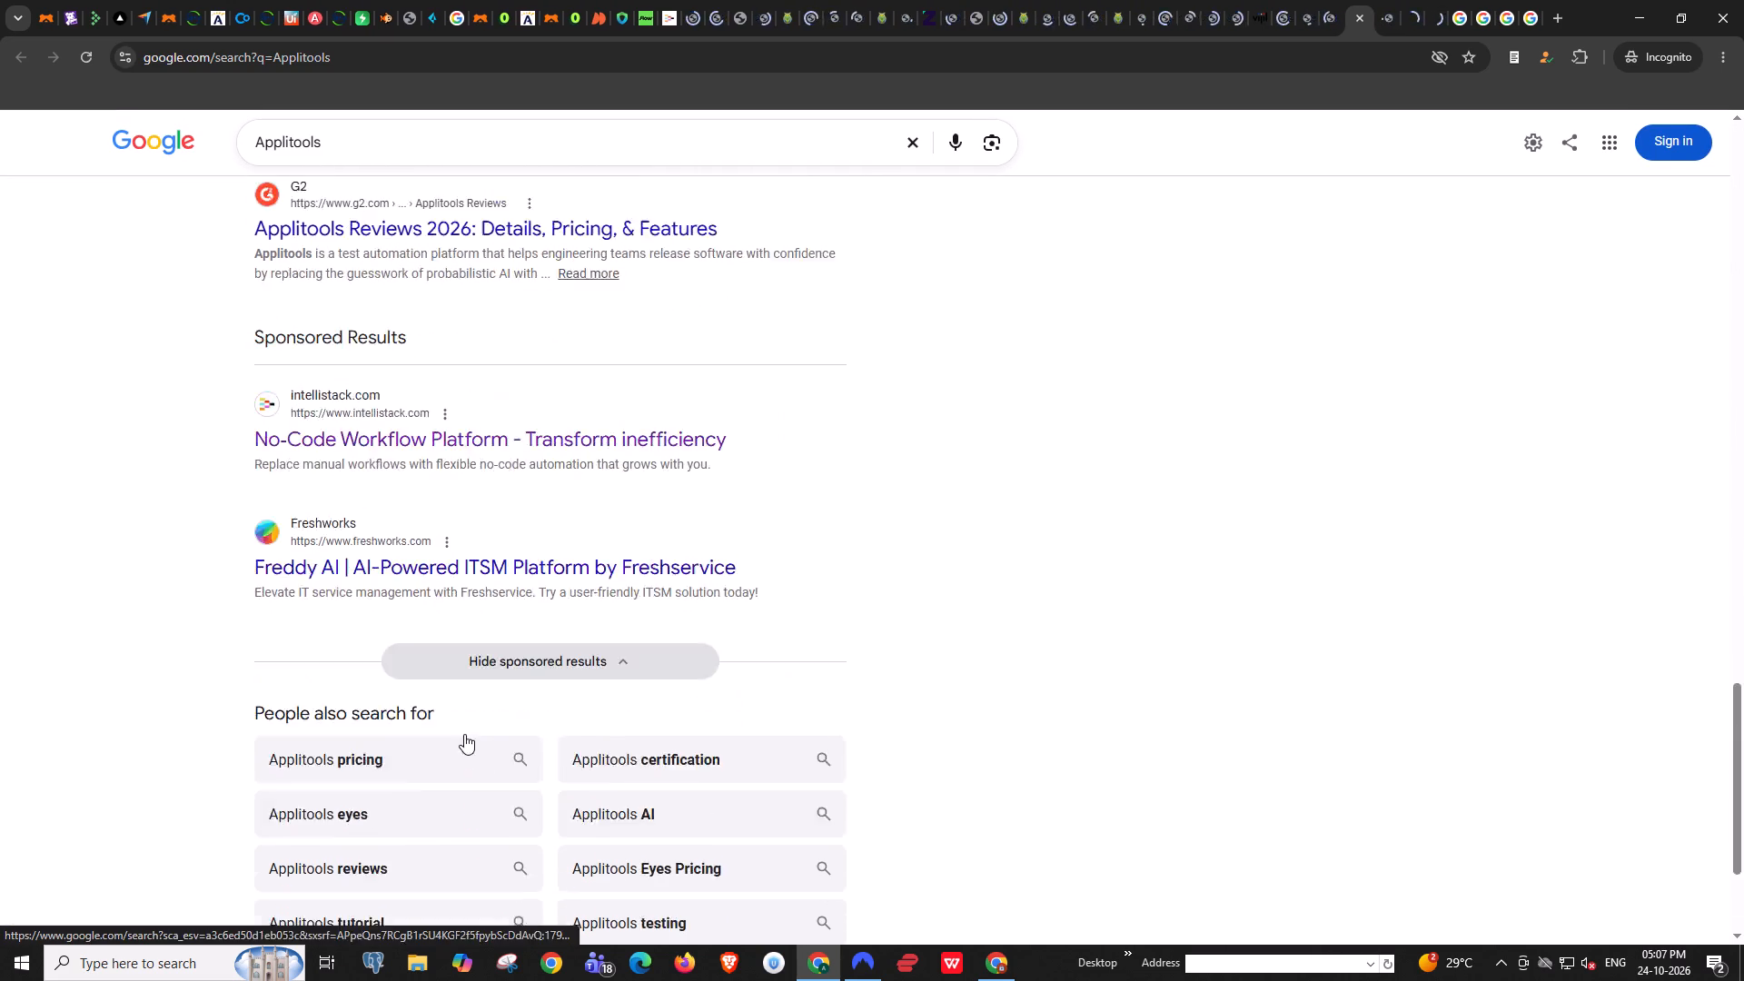
{"action": "scroll", "coordinate": [464, 734], "scroll_direction": "down", "scroll_amount": 7}
{"action": "left_click", "coordinate": [498, 804]}
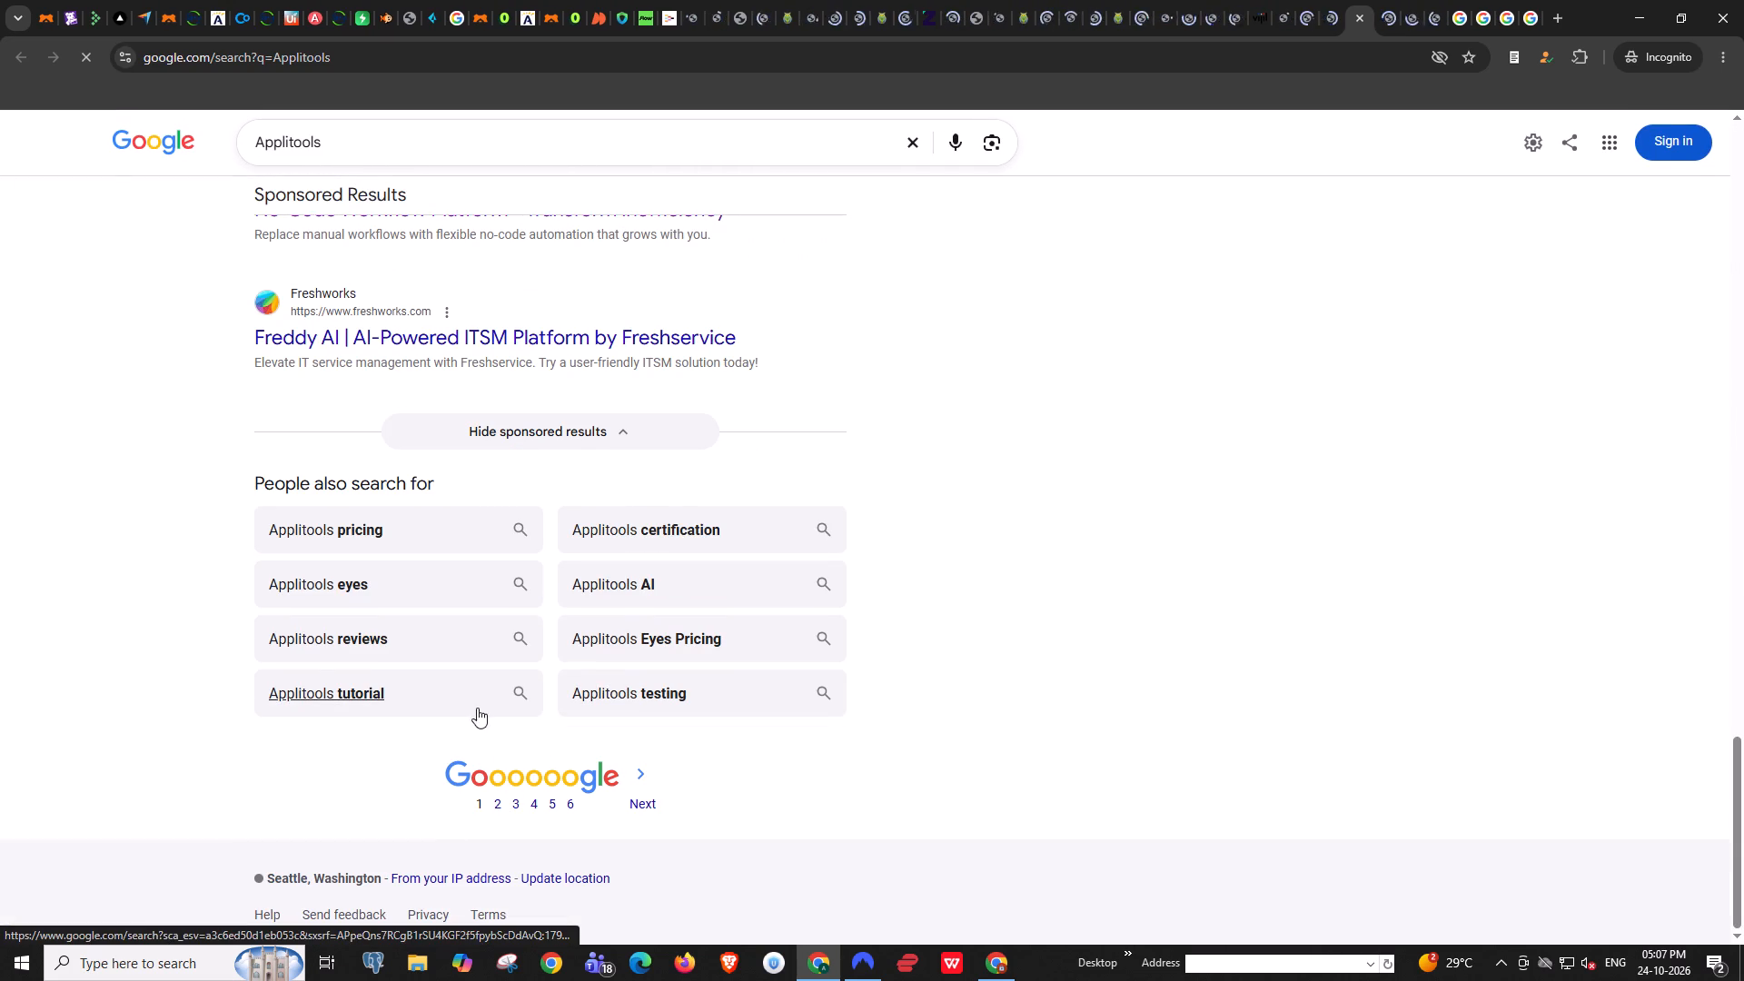
{"action": "left_click", "coordinate": [344, 391], "text": "ctrl"}
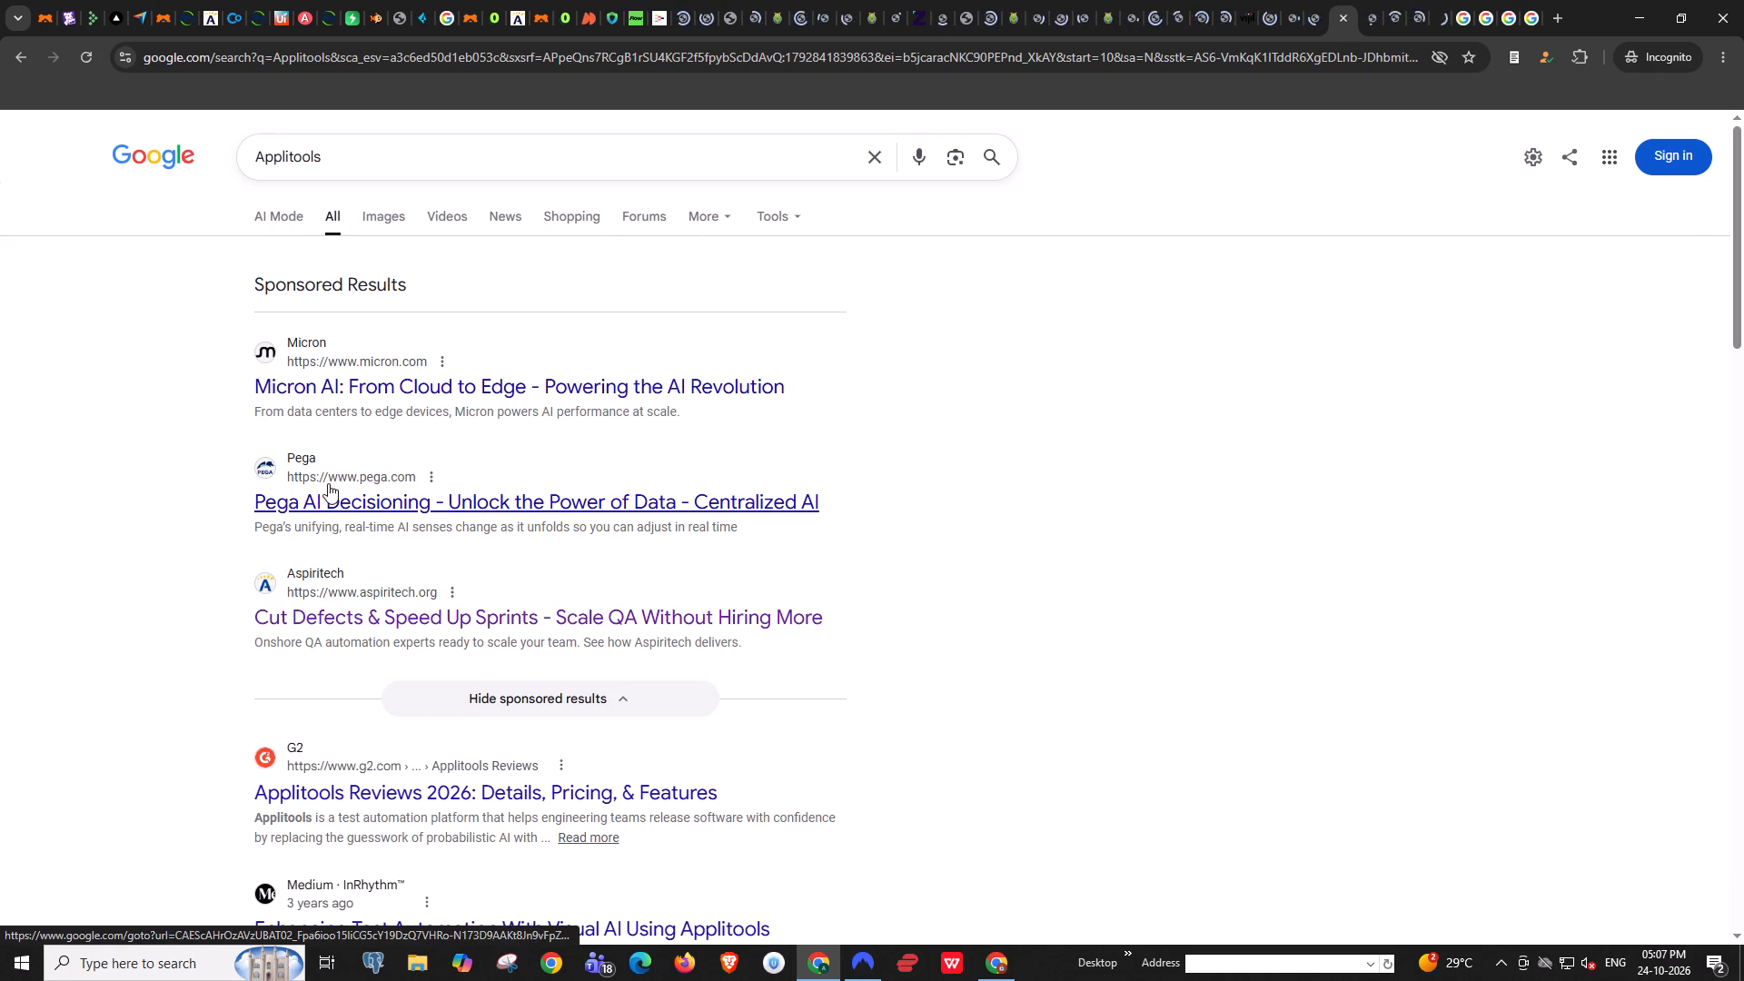
{"action": "left_click", "coordinate": [318, 498], "text": "ctrl"}
Open the Xerox ad from the lower sponsored results in a background tab, and close the "Applitools" search tab.
{"action": "scroll", "coordinate": [324, 635], "scroll_direction": "down", "scroll_amount": 15}
{"action": "scroll", "coordinate": [416, 524], "scroll_direction": "down", "scroll_amount": 3}
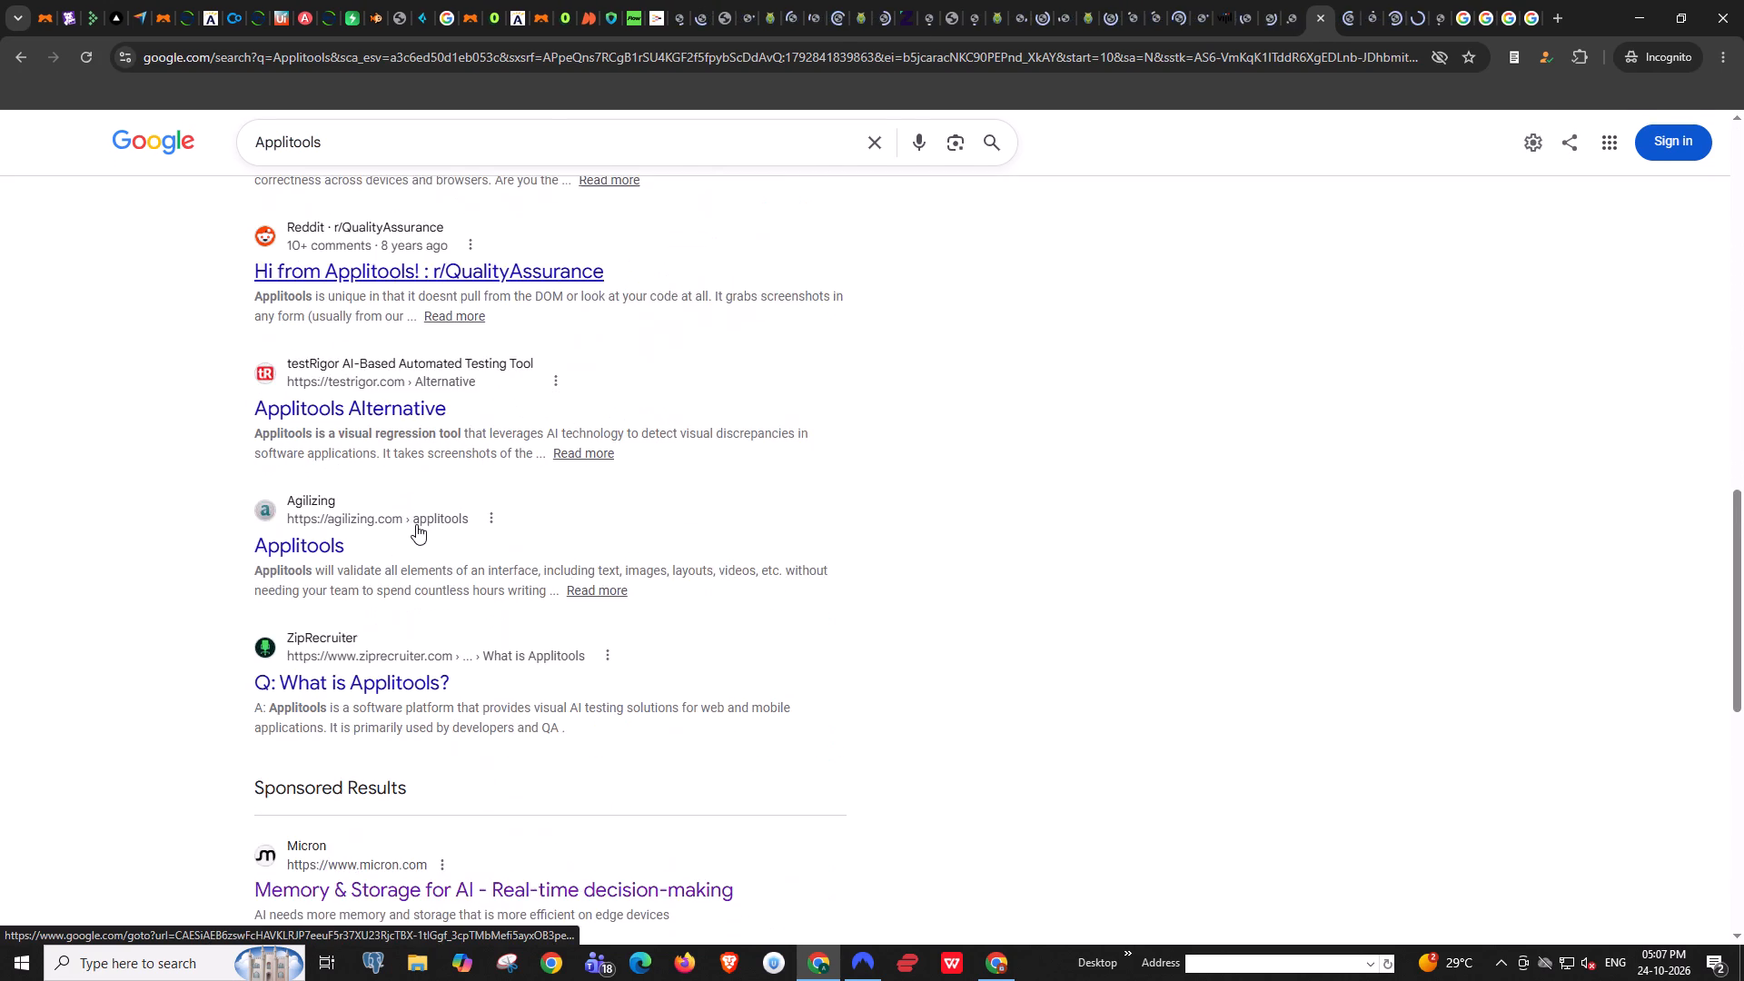
{"action": "scroll", "coordinate": [321, 746], "scroll_direction": "down", "scroll_amount": 3}
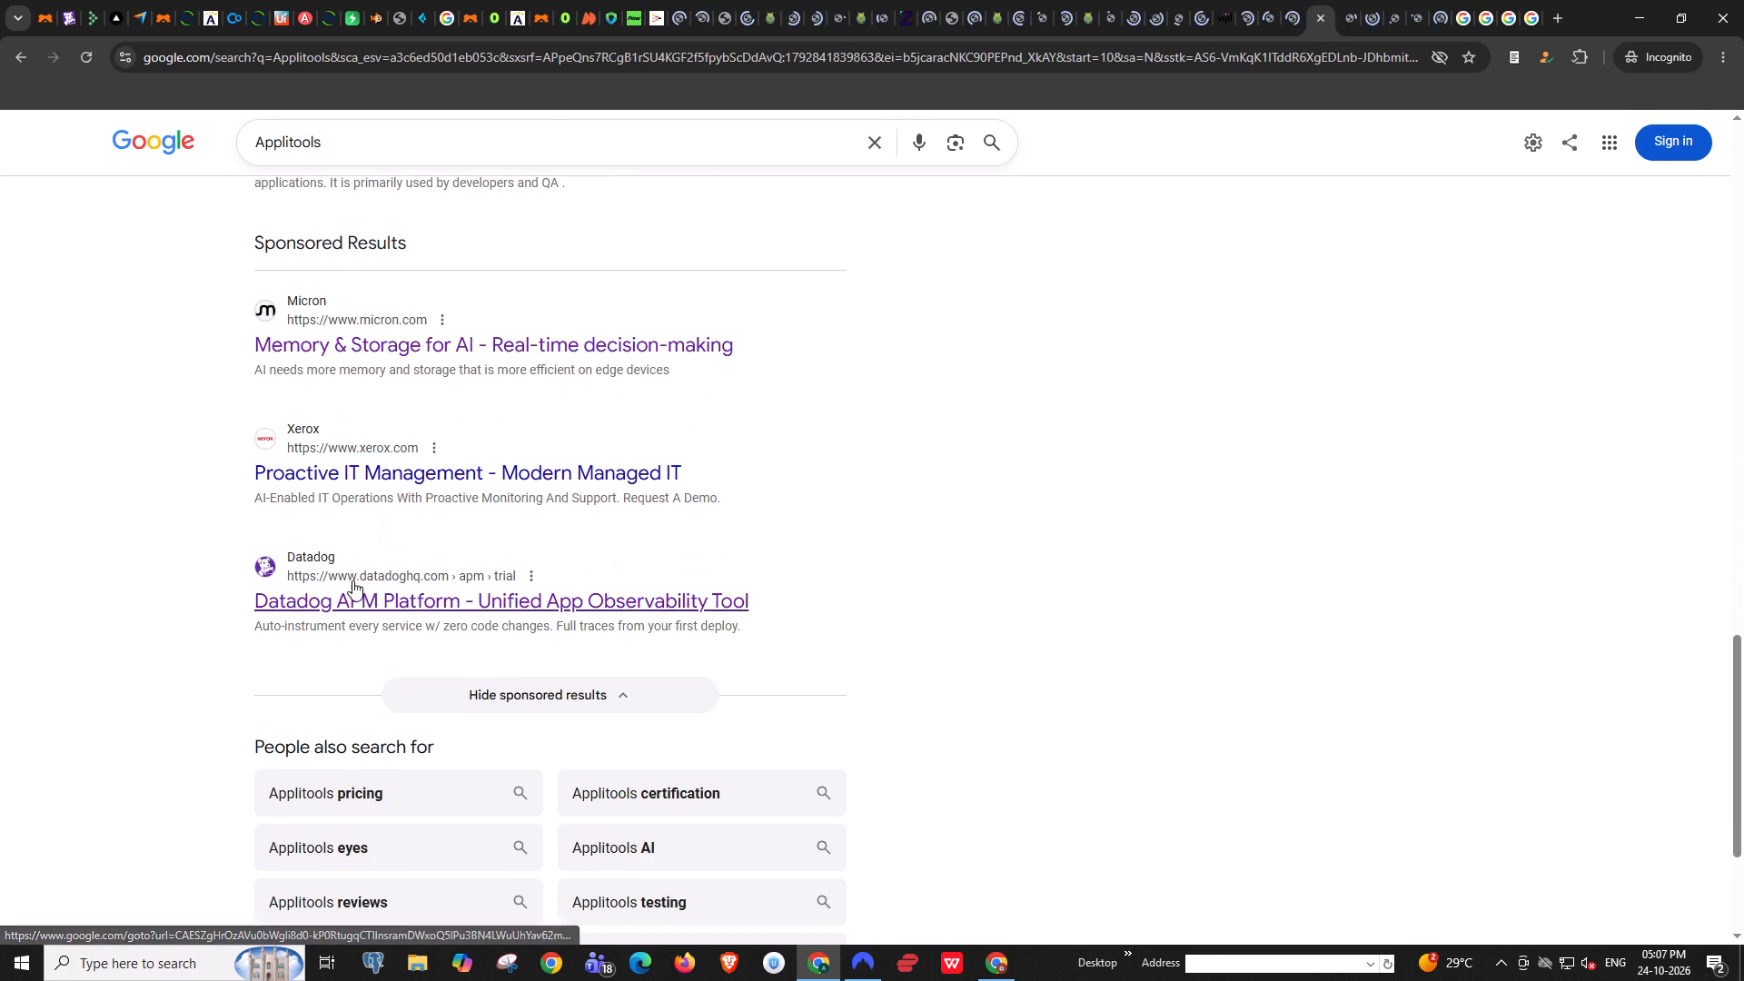
{"action": "left_click", "coordinate": [318, 472]}
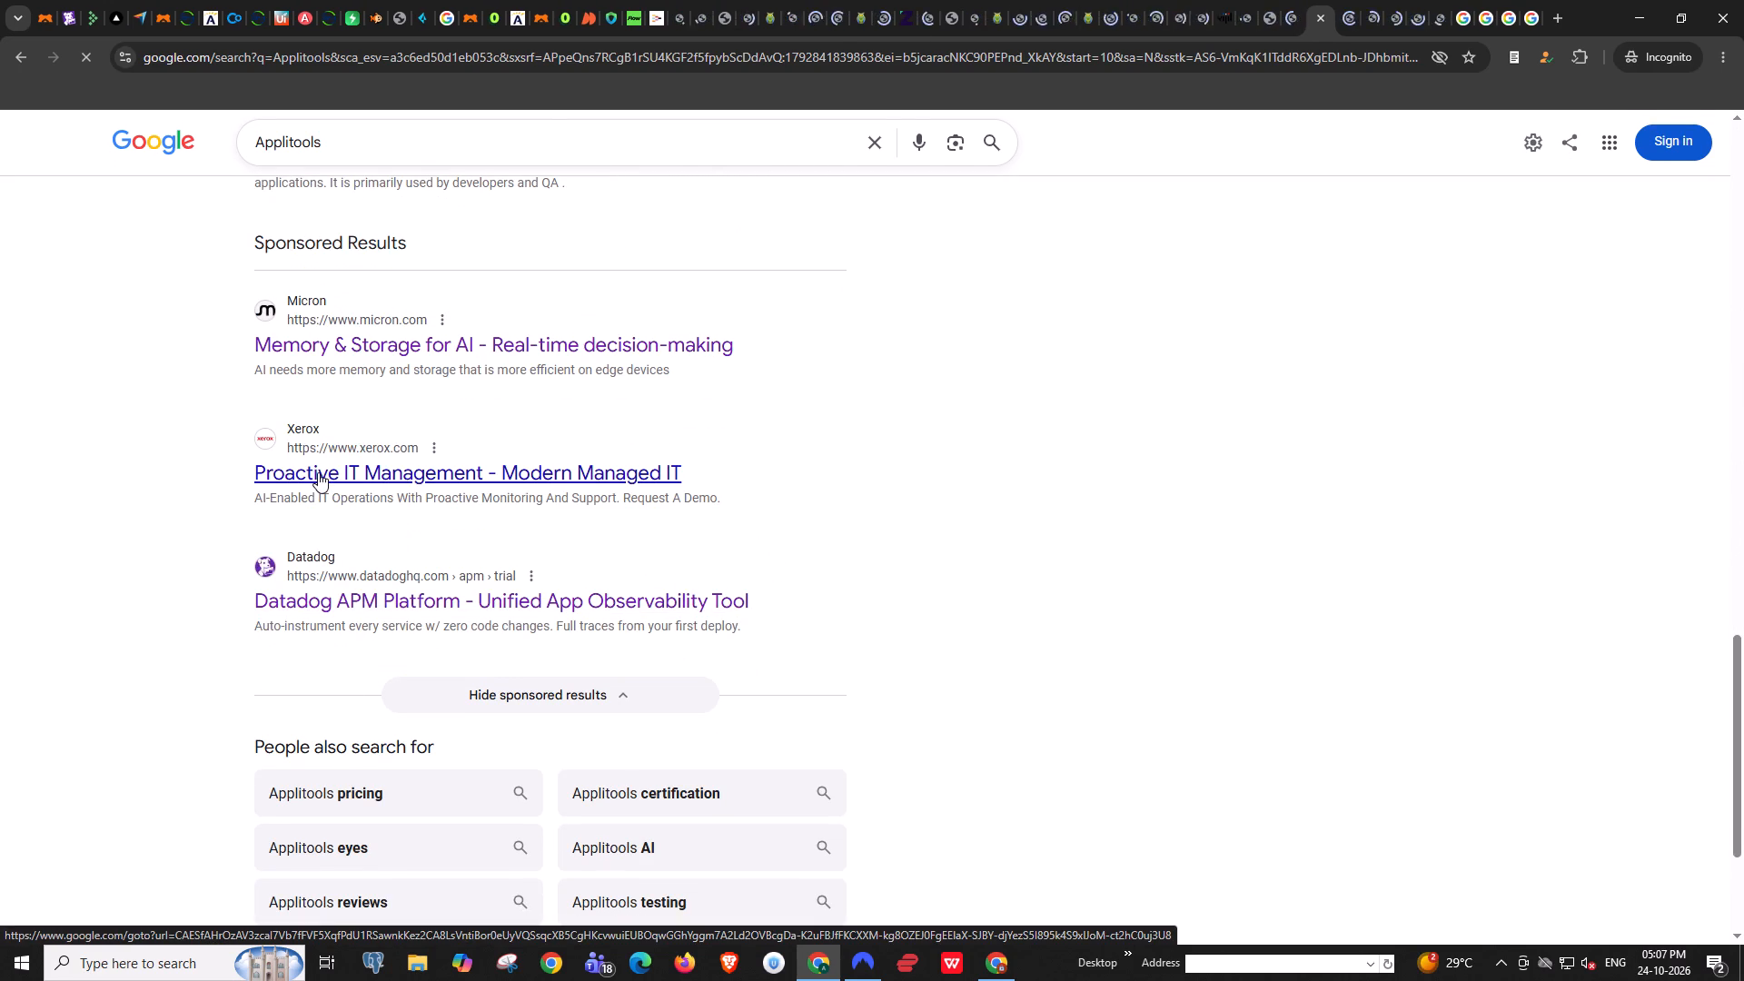
{"action": "left_click", "coordinate": [318, 472], "text": "ctrl"}
{"action": "scroll", "coordinate": [566, 617], "scroll_direction": "down", "scroll_amount": 6}
{"action": "key", "text": "ctrl+w"}
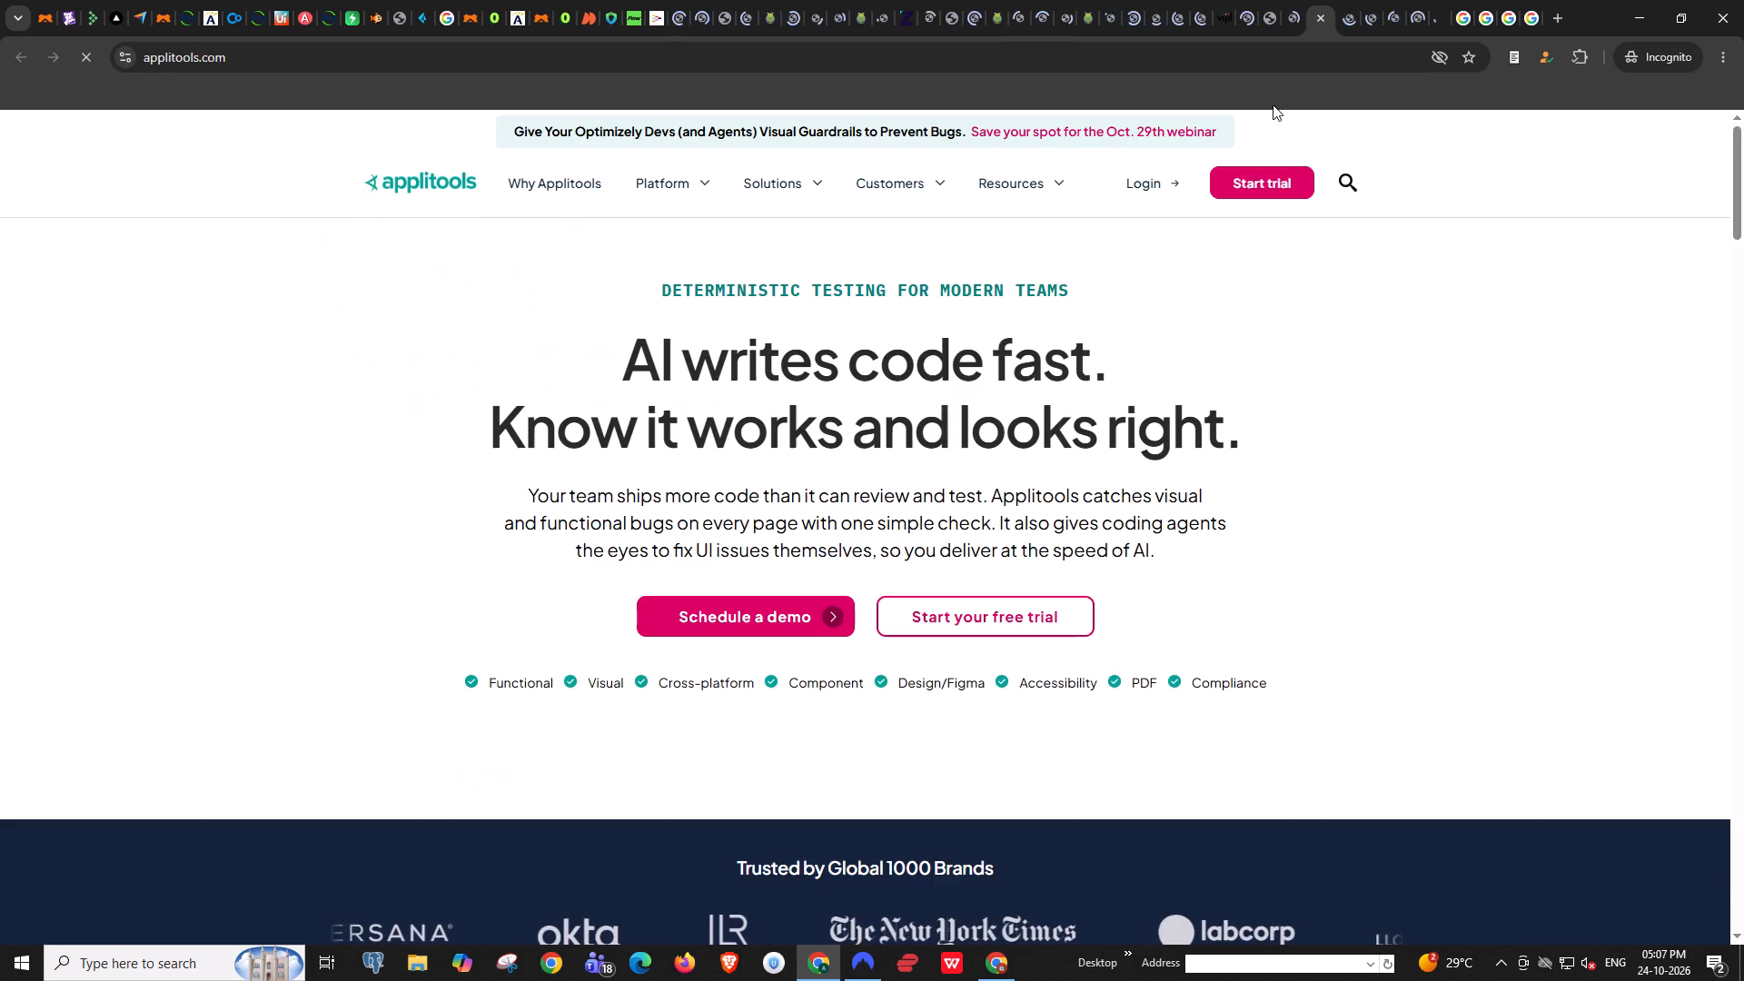
Switch to the "Testrail" search and open the top siemens.com and SmartBear ads and one lower sponsored ad in background tabs.
{"action": "left_click", "coordinate": [1459, 20]}
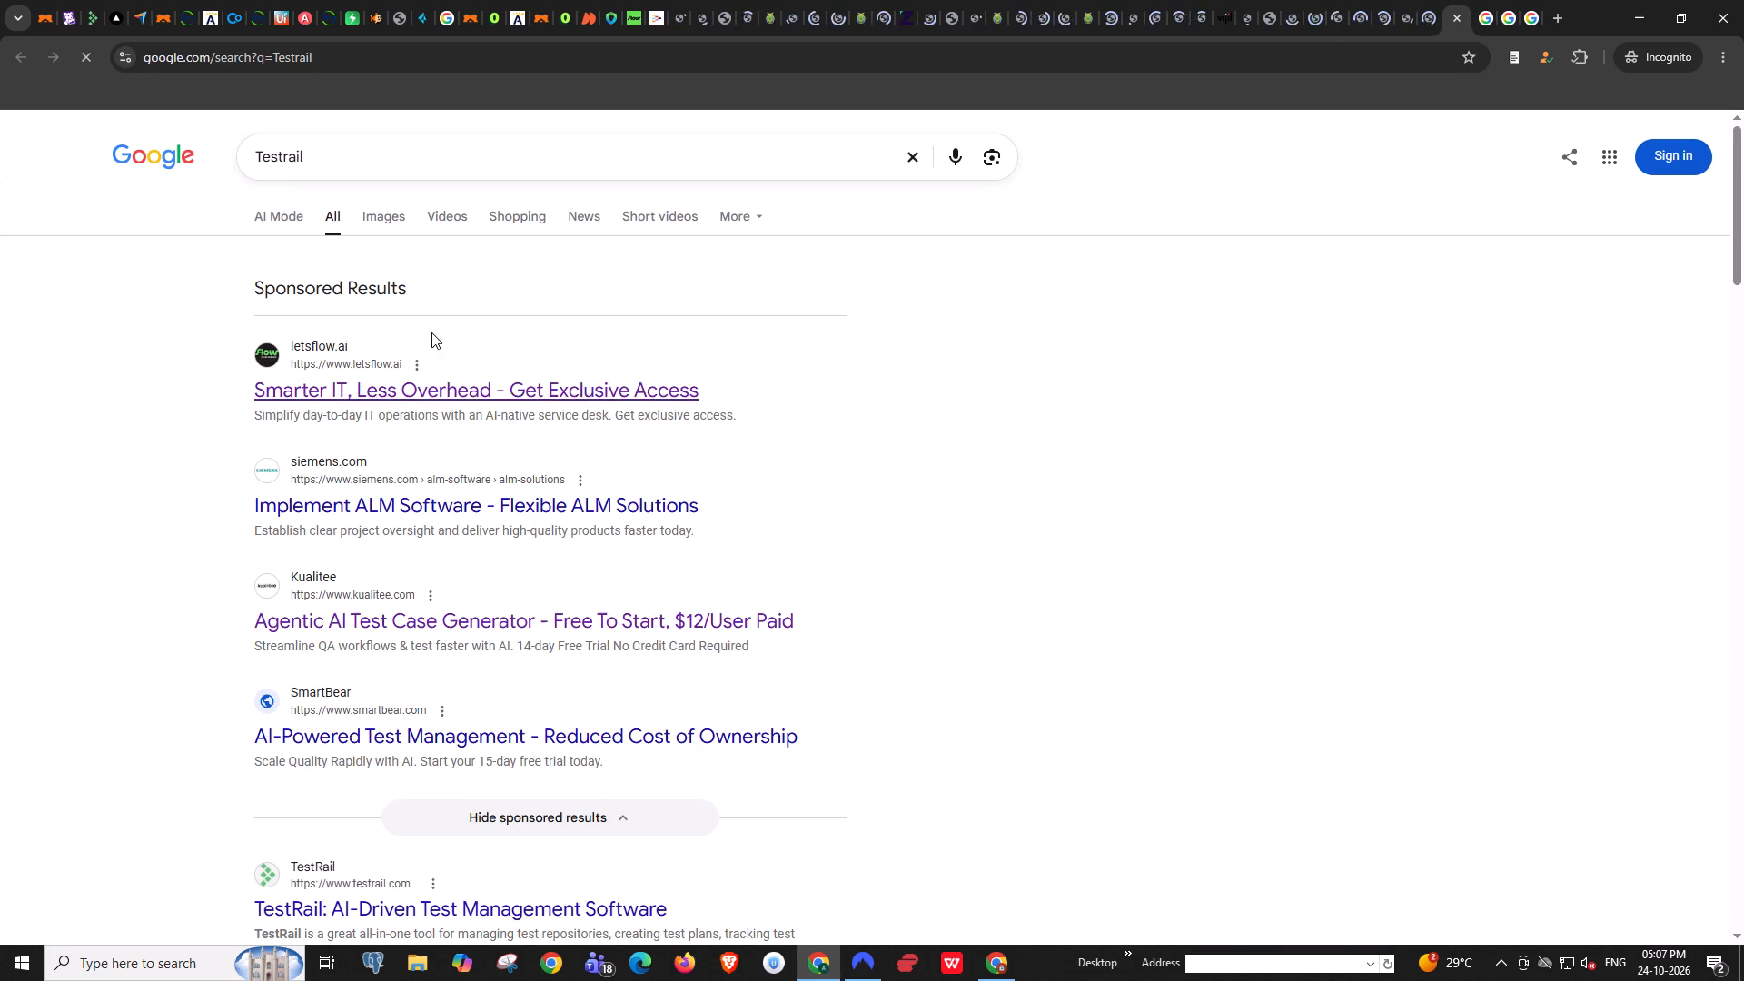
{"action": "left_click", "coordinate": [331, 509], "text": "ctrl"}
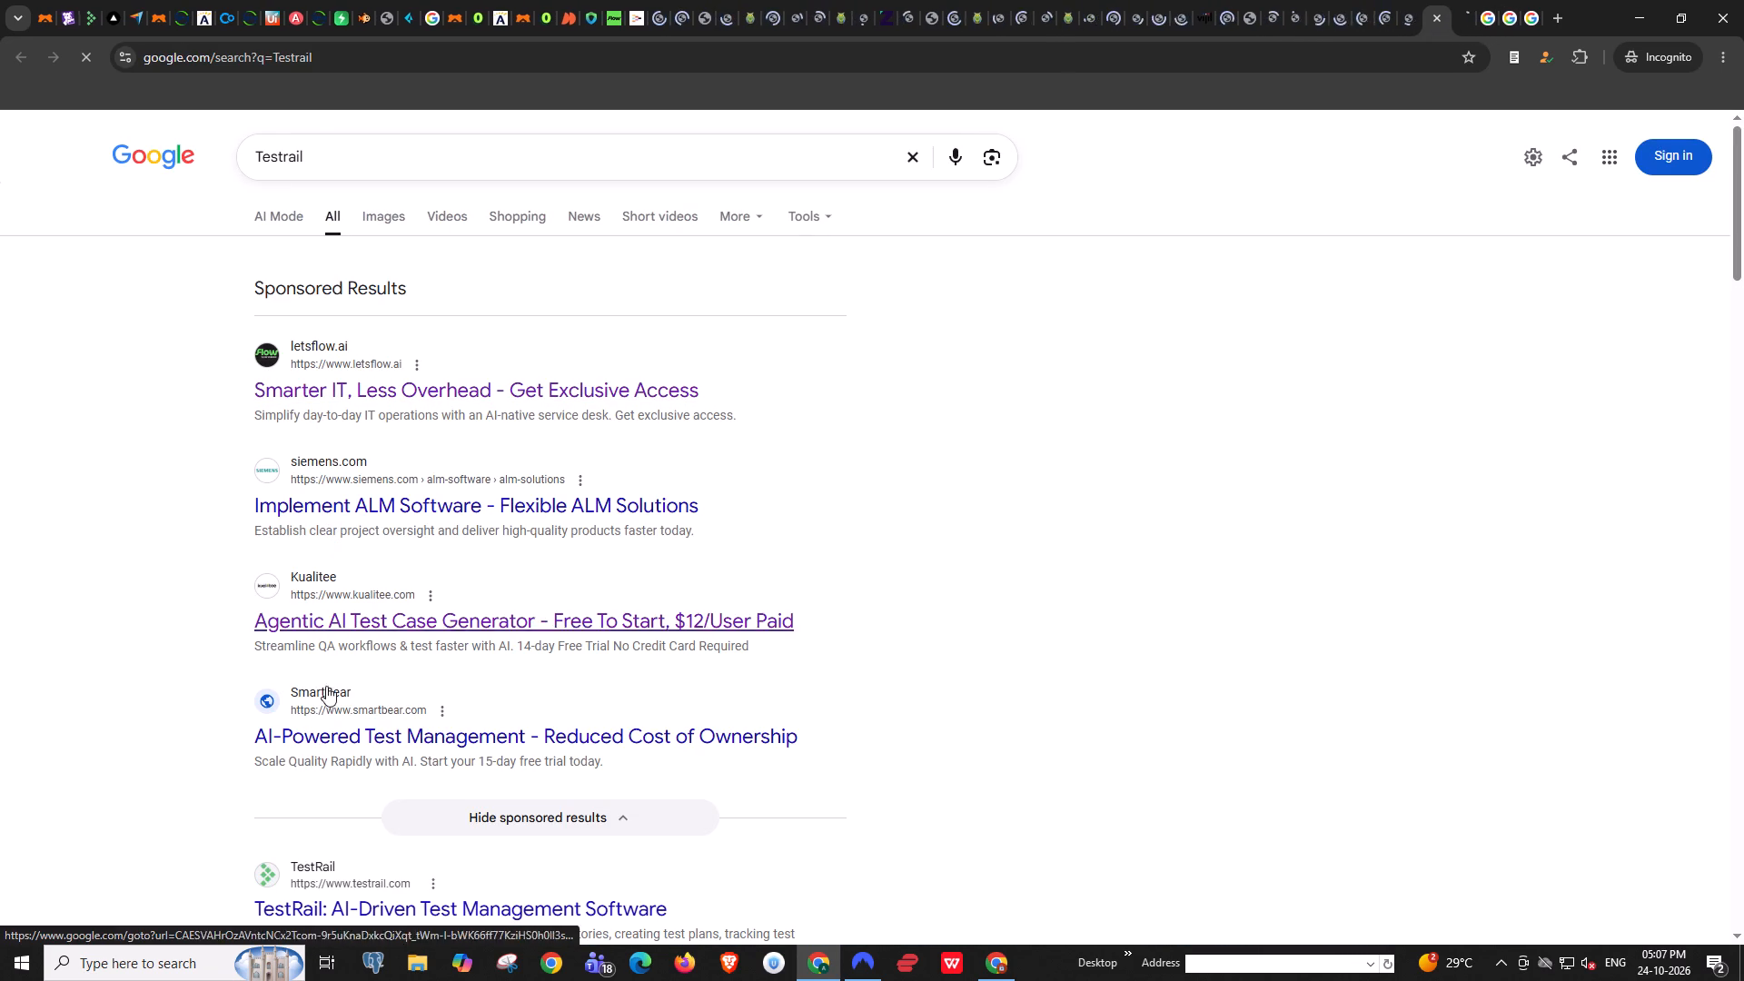
{"action": "left_click", "coordinate": [330, 735], "text": "ctrl"}
{"action": "scroll", "coordinate": [399, 762], "scroll_direction": "down", "scroll_amount": 19}
{"action": "scroll", "coordinate": [490, 675], "scroll_direction": "down", "scroll_amount": 2}
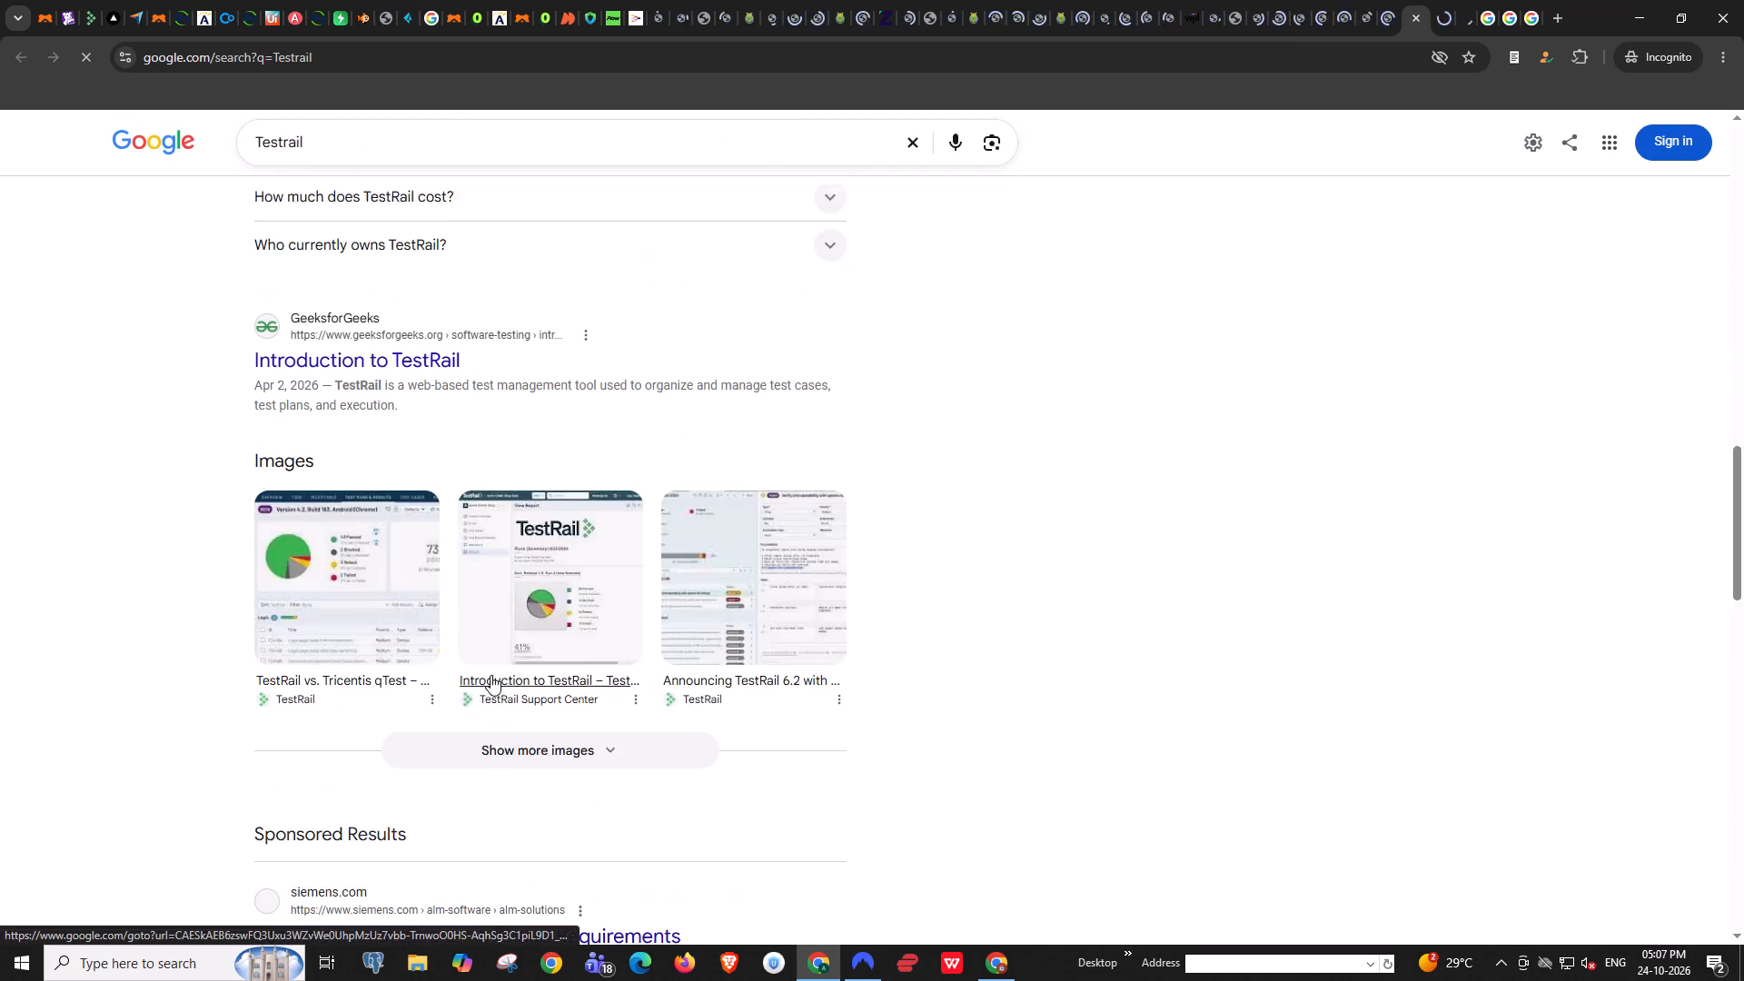
{"action": "scroll", "coordinate": [490, 675], "scroll_direction": "down", "scroll_amount": 3}
{"action": "left_click", "coordinate": [309, 479], "text": "ctrl"}
Go to page 2 of the "Testrail" results and open the NI and OneTrust ads in background tabs.
{"action": "scroll", "coordinate": [486, 683], "scroll_direction": "down", "scroll_amount": 11}
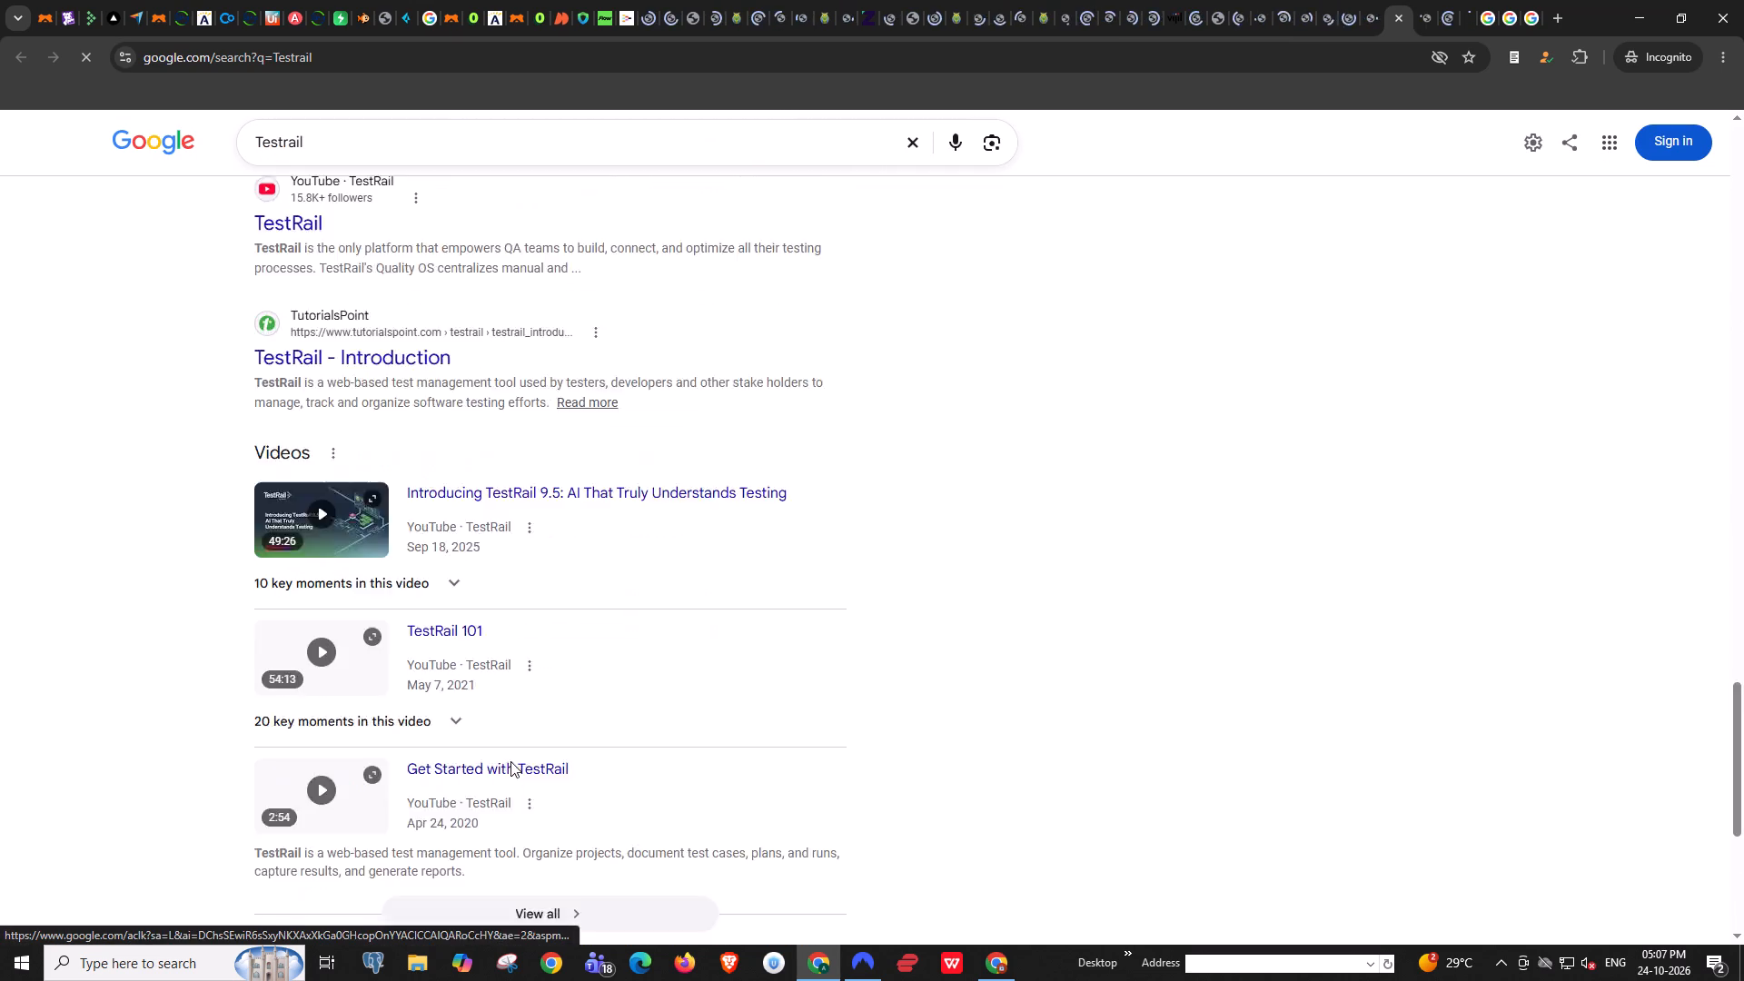
{"action": "scroll", "coordinate": [410, 811], "scroll_direction": "down", "scroll_amount": 16}
{"action": "left_click", "coordinate": [491, 804]}
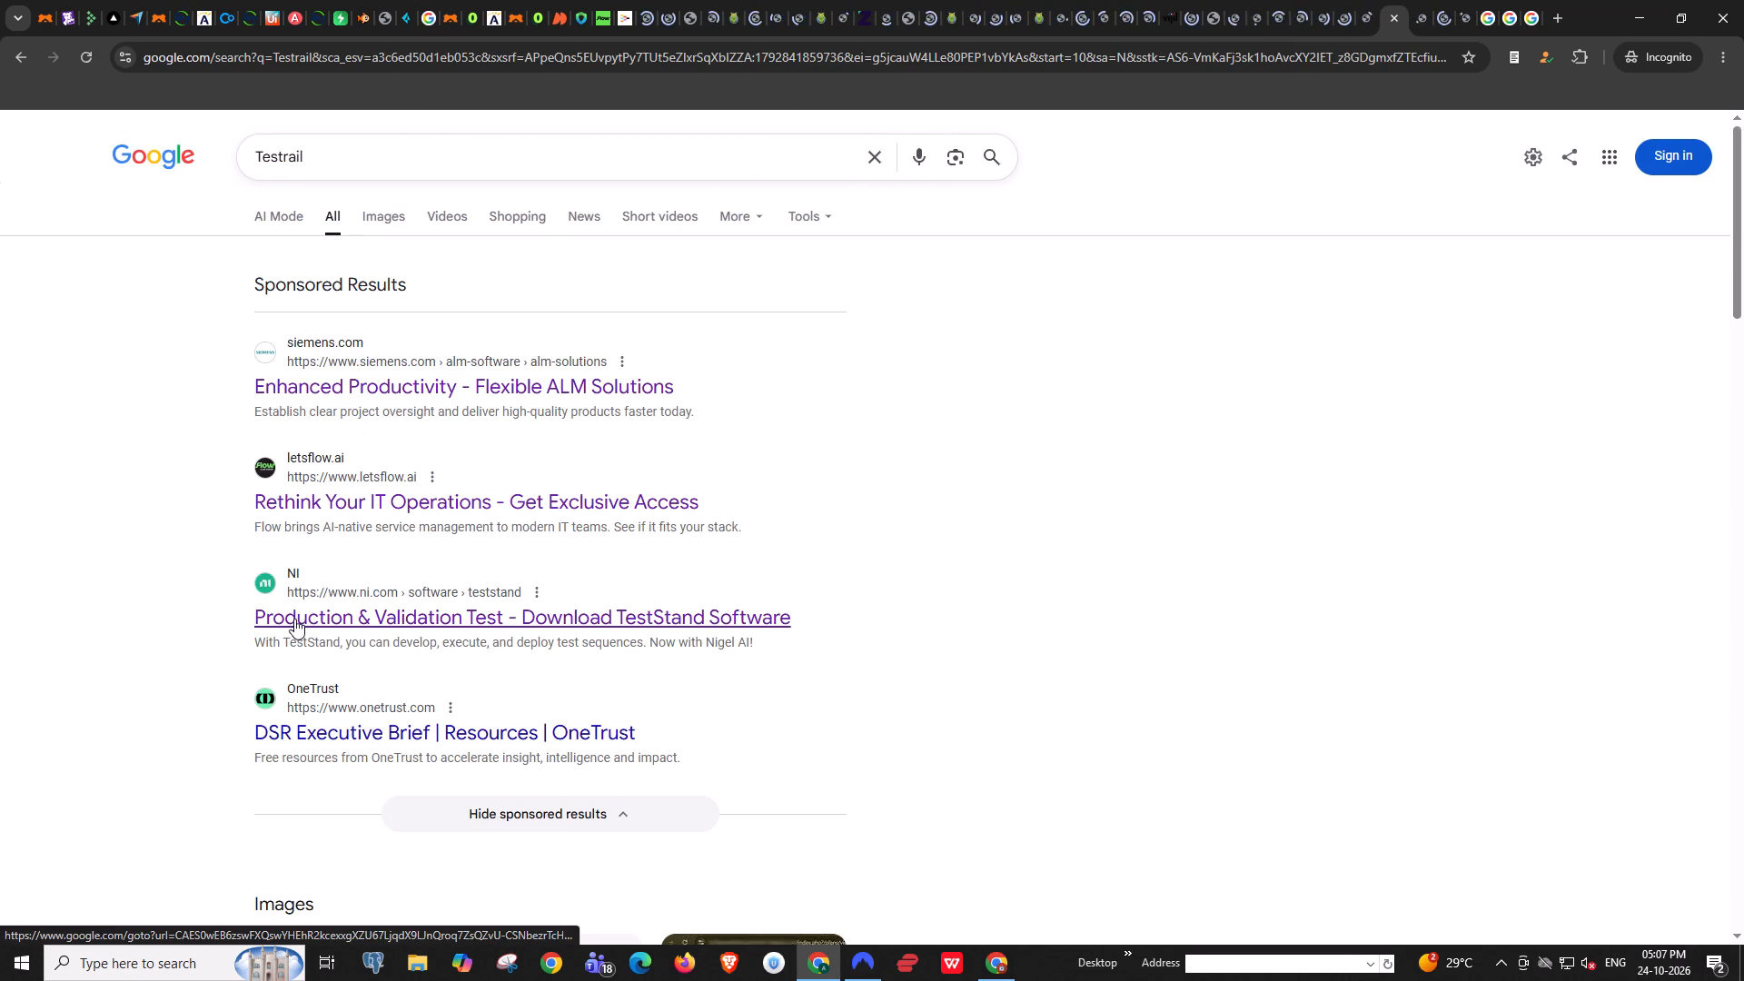
{"action": "left_click", "coordinate": [293, 622], "text": "ctrl"}
{"action": "left_click", "coordinate": [301, 734], "text": "ctrl"}
Go through the rest of the "Testrail" page 2 results without opening more ads, and close that search tab.
{"action": "scroll", "coordinate": [348, 612], "scroll_direction": "down", "scroll_amount": 12}
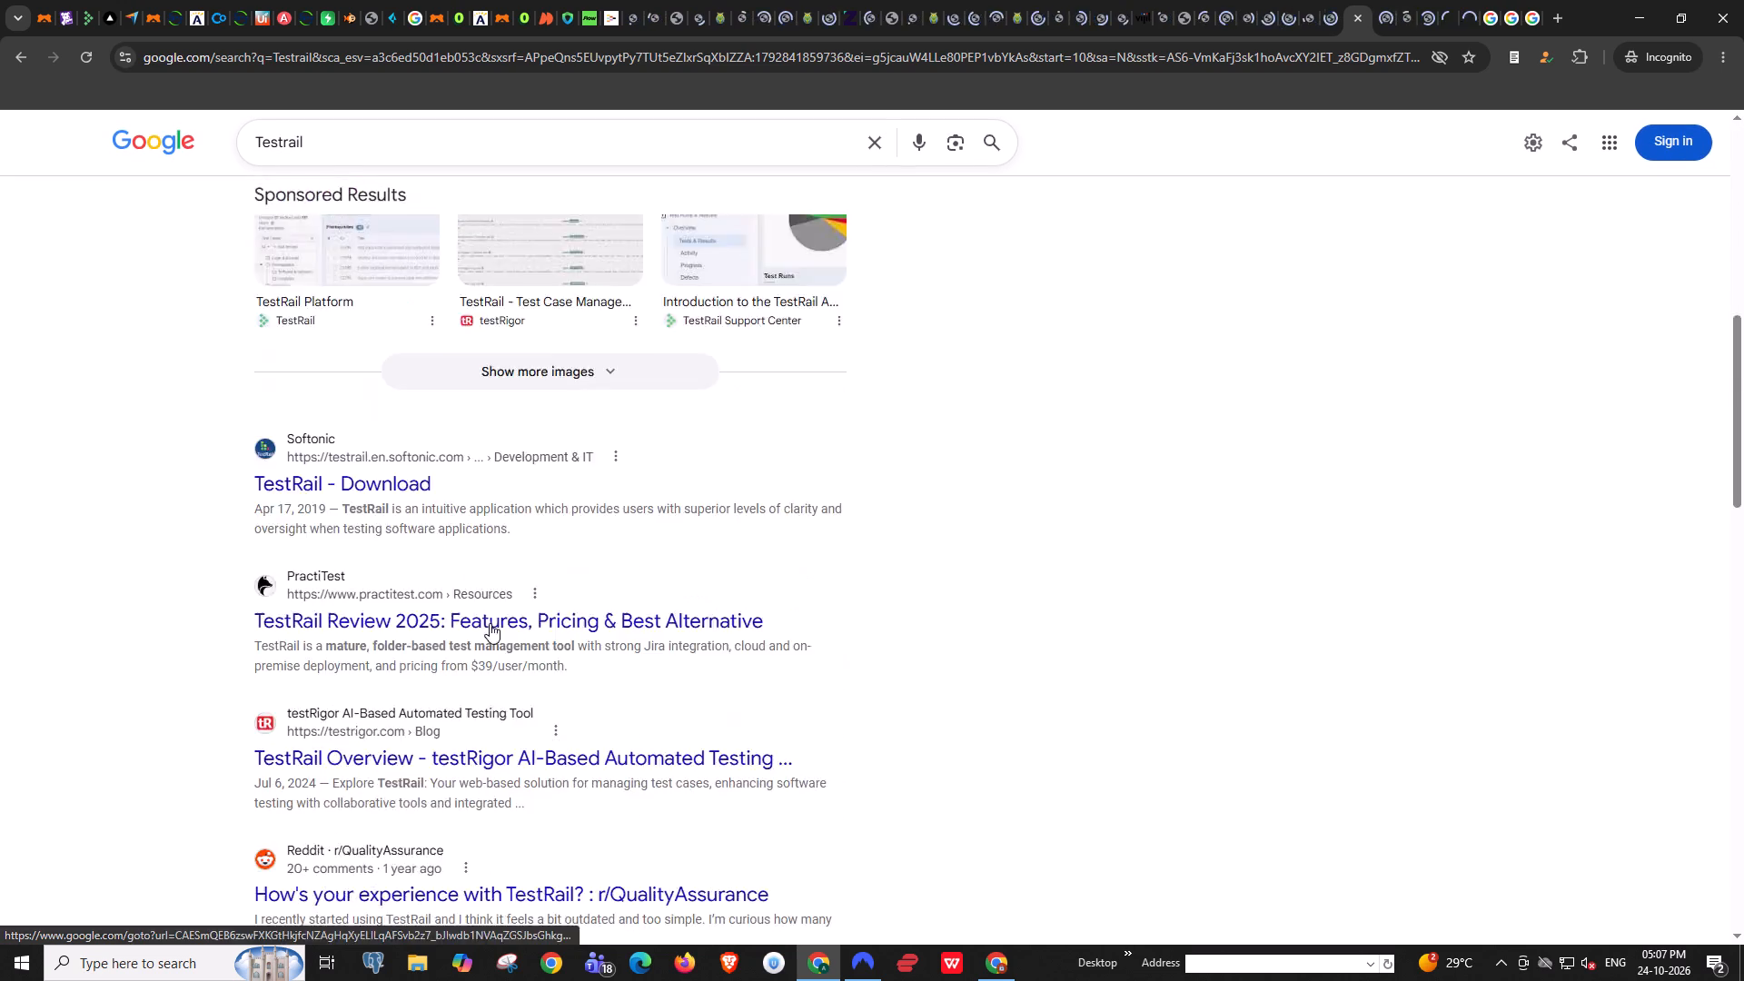
{"action": "scroll", "coordinate": [490, 623], "scroll_direction": "down", "scroll_amount": 14}
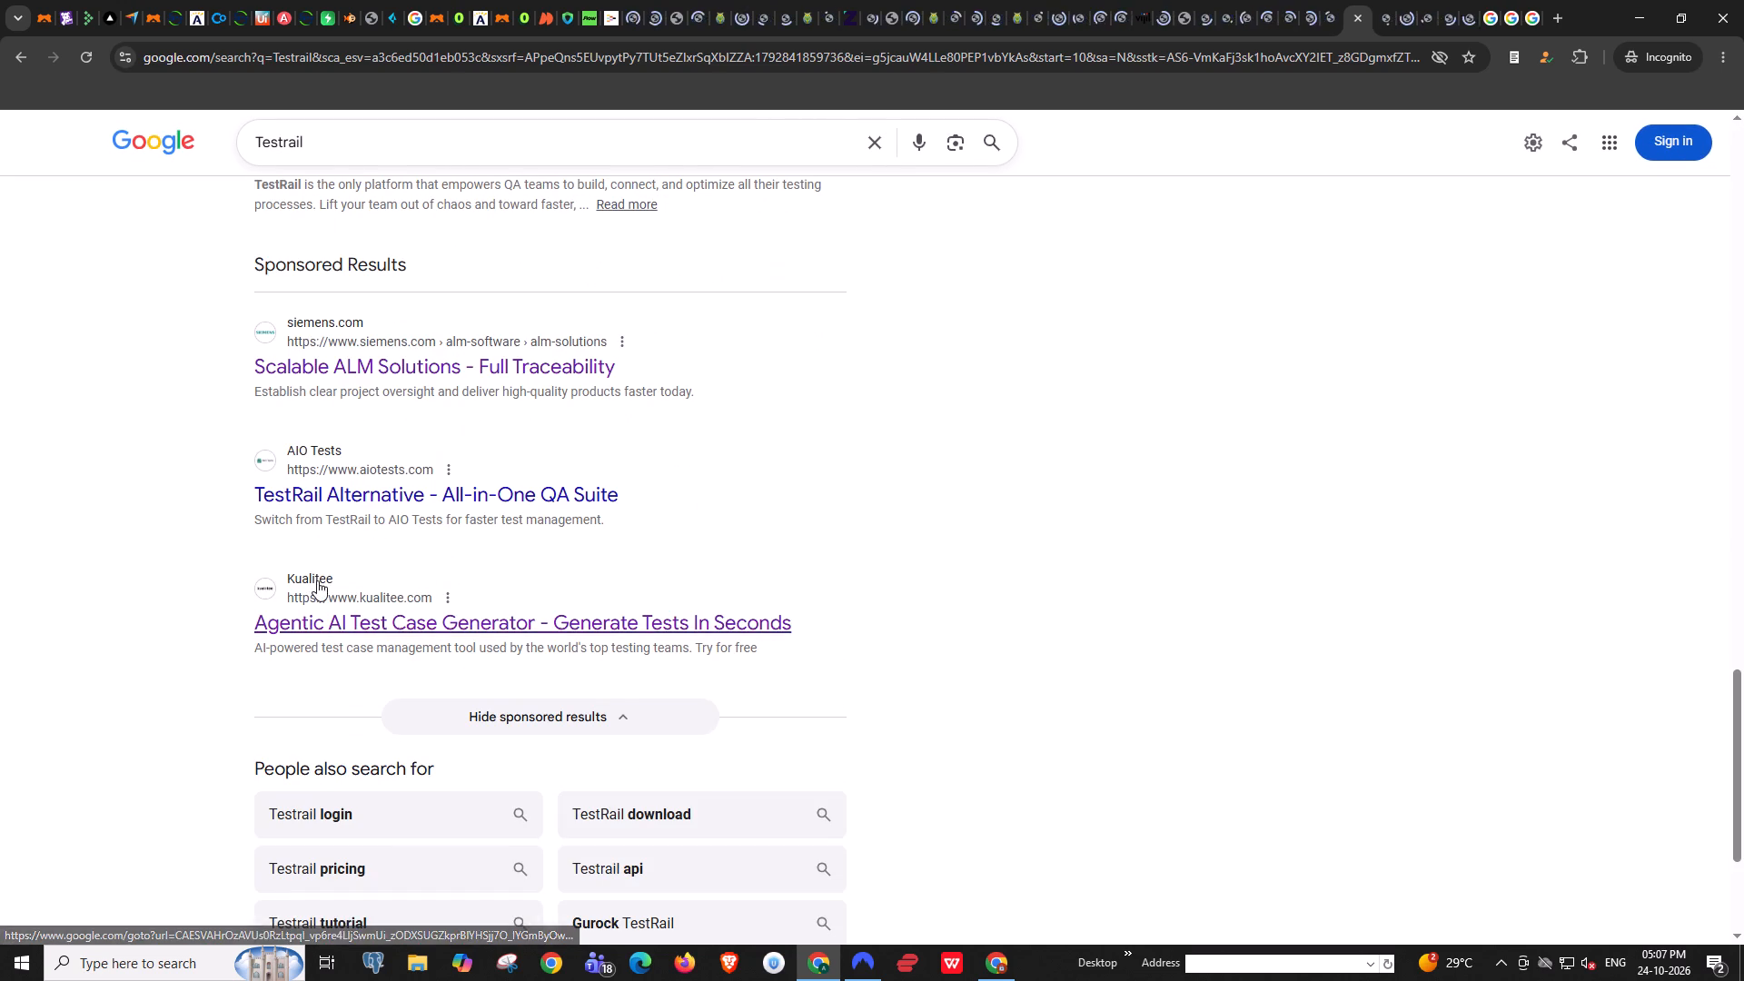
{"action": "key", "text": "ctrl+w"}
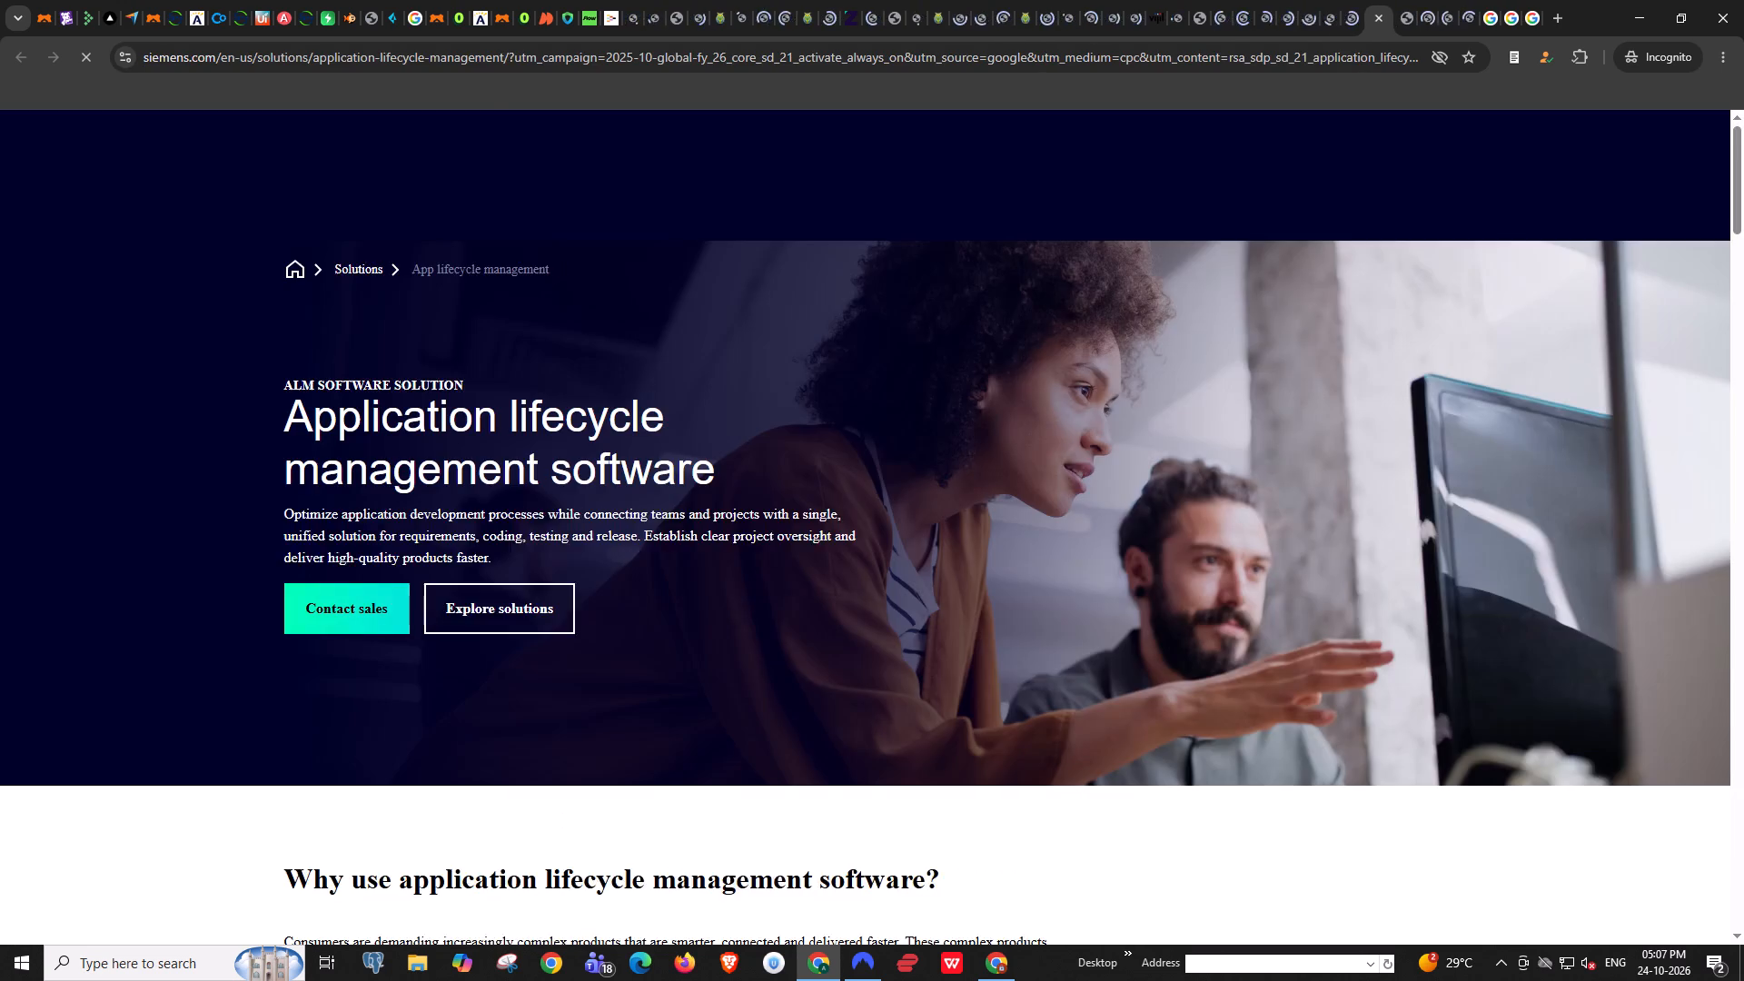
Switch to the "Testrigor" search and open the top Checkmarx and Altium ads in background tabs.
{"action": "scroll", "coordinate": [586, 439], "scroll_direction": "down", "scroll_amount": 5}
{"action": "left_click", "coordinate": [1502, 5]}
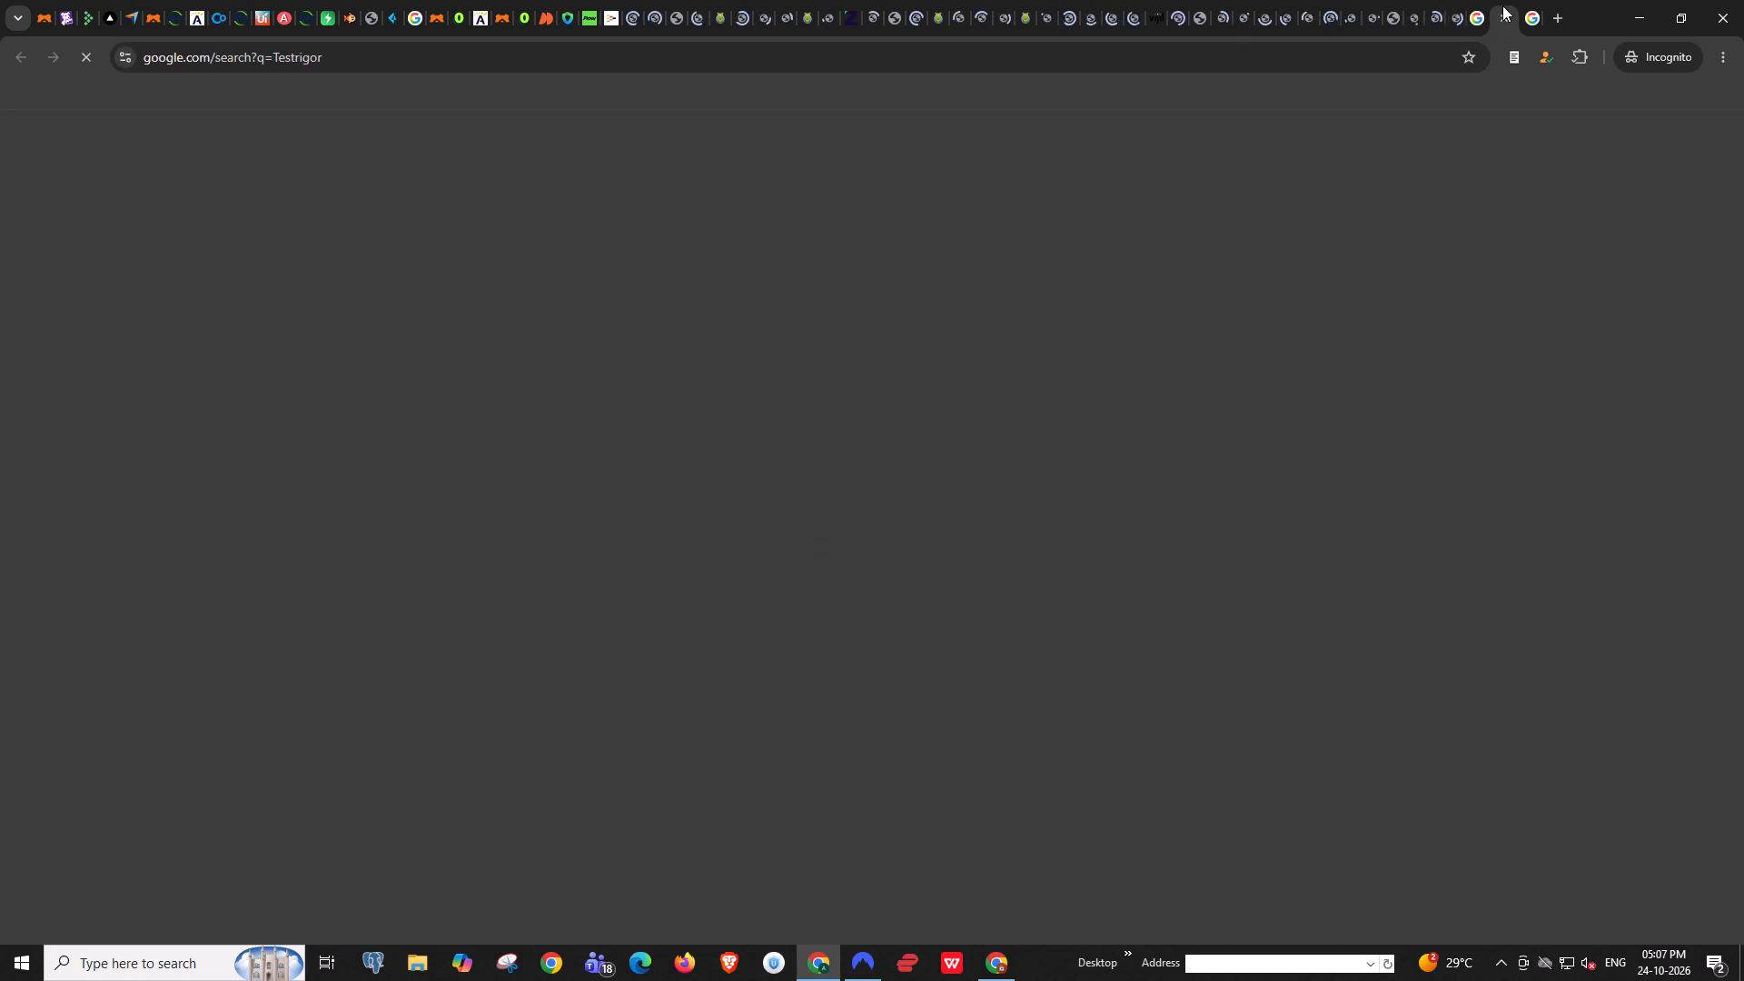
{"action": "scroll", "coordinate": [502, 276], "scroll_direction": "down", "scroll_amount": 1}
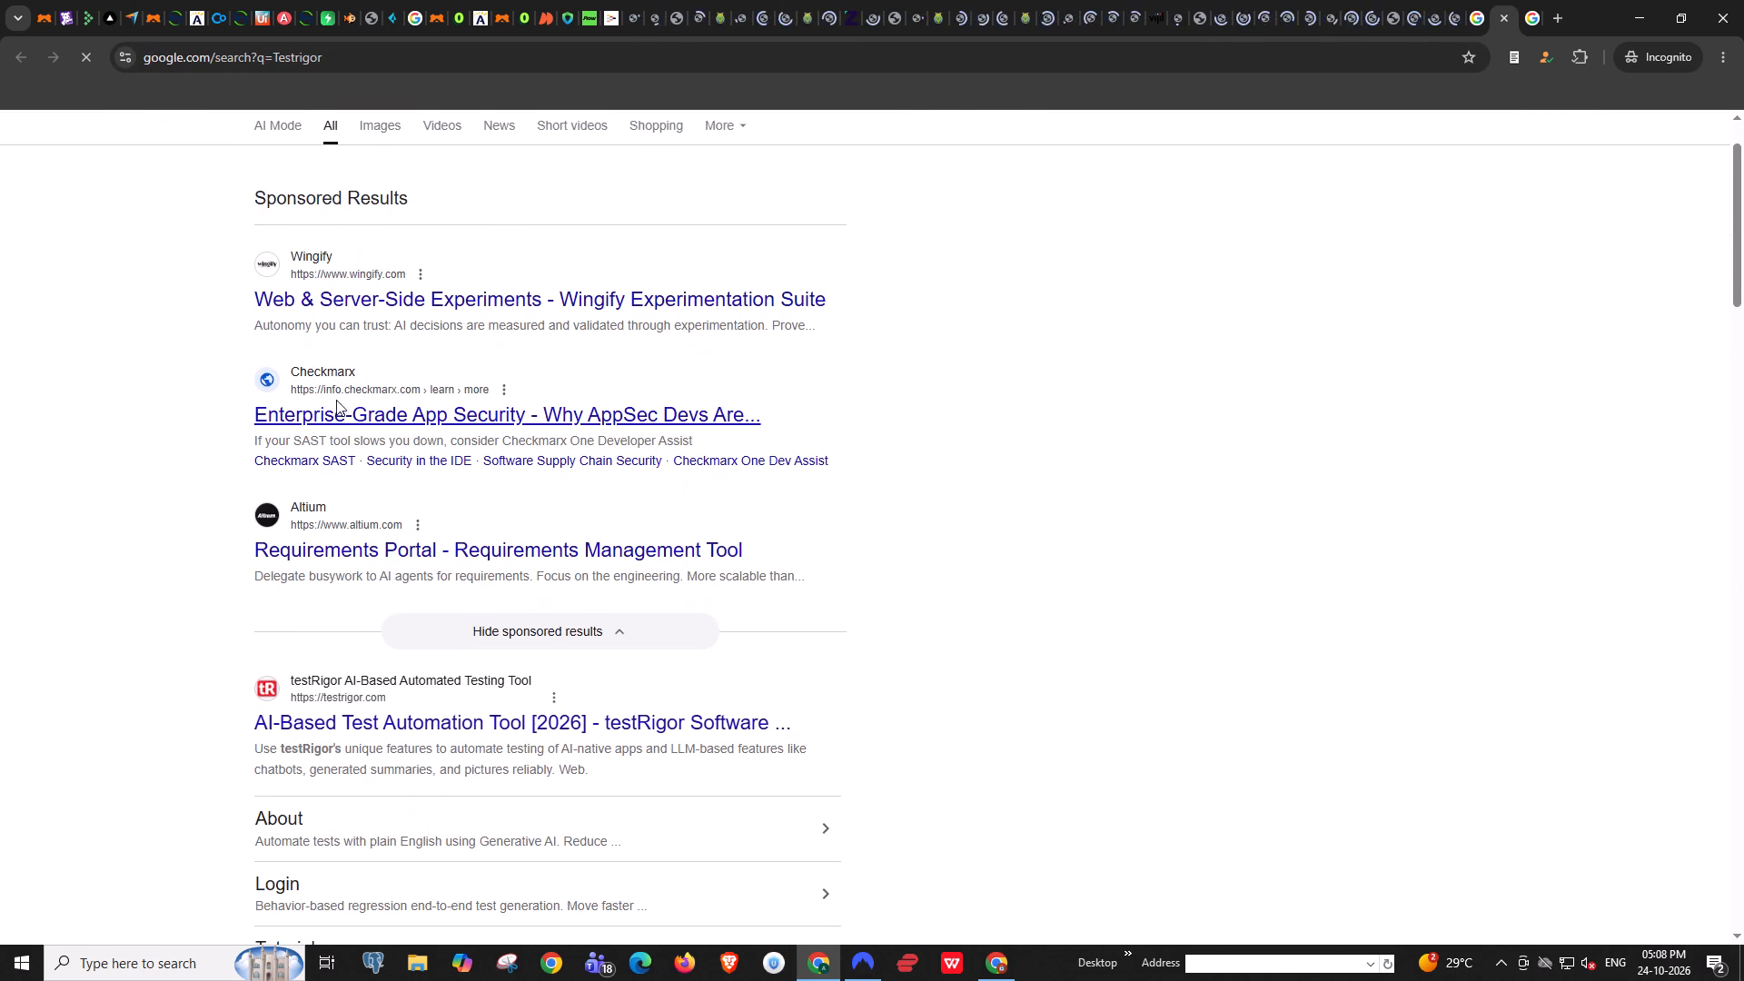
{"action": "left_click", "coordinate": [320, 410], "text": "ctrl"}
{"action": "left_click", "coordinate": [335, 547], "text": "ctrl"}
Open the Checkmarx Gartner report and Mintlify ads from the lower sponsored results of the "Testrigor" search in background tabs.
{"action": "scroll", "coordinate": [348, 553], "scroll_direction": "down", "scroll_amount": 10}
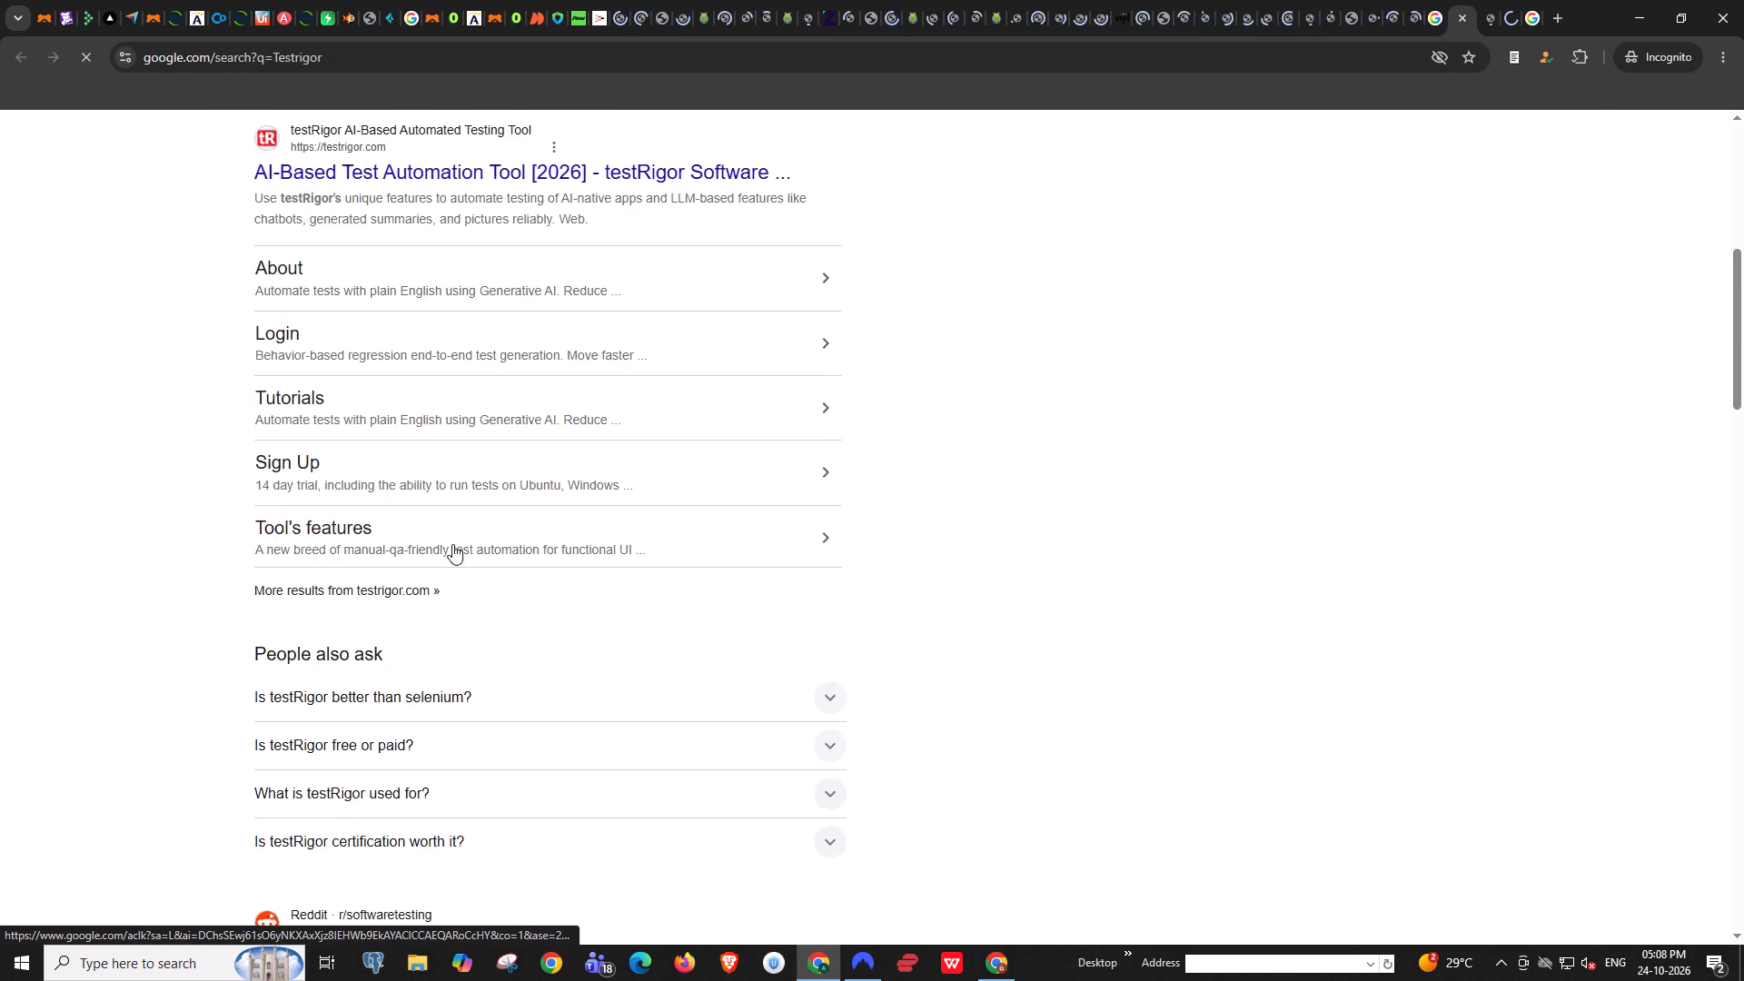
{"action": "scroll", "coordinate": [452, 544], "scroll_direction": "down", "scroll_amount": 8}
{"action": "scroll", "coordinate": [359, 573], "scroll_direction": "down", "scroll_amount": 4}
{"action": "scroll", "coordinate": [432, 619], "scroll_direction": "down", "scroll_amount": 13}
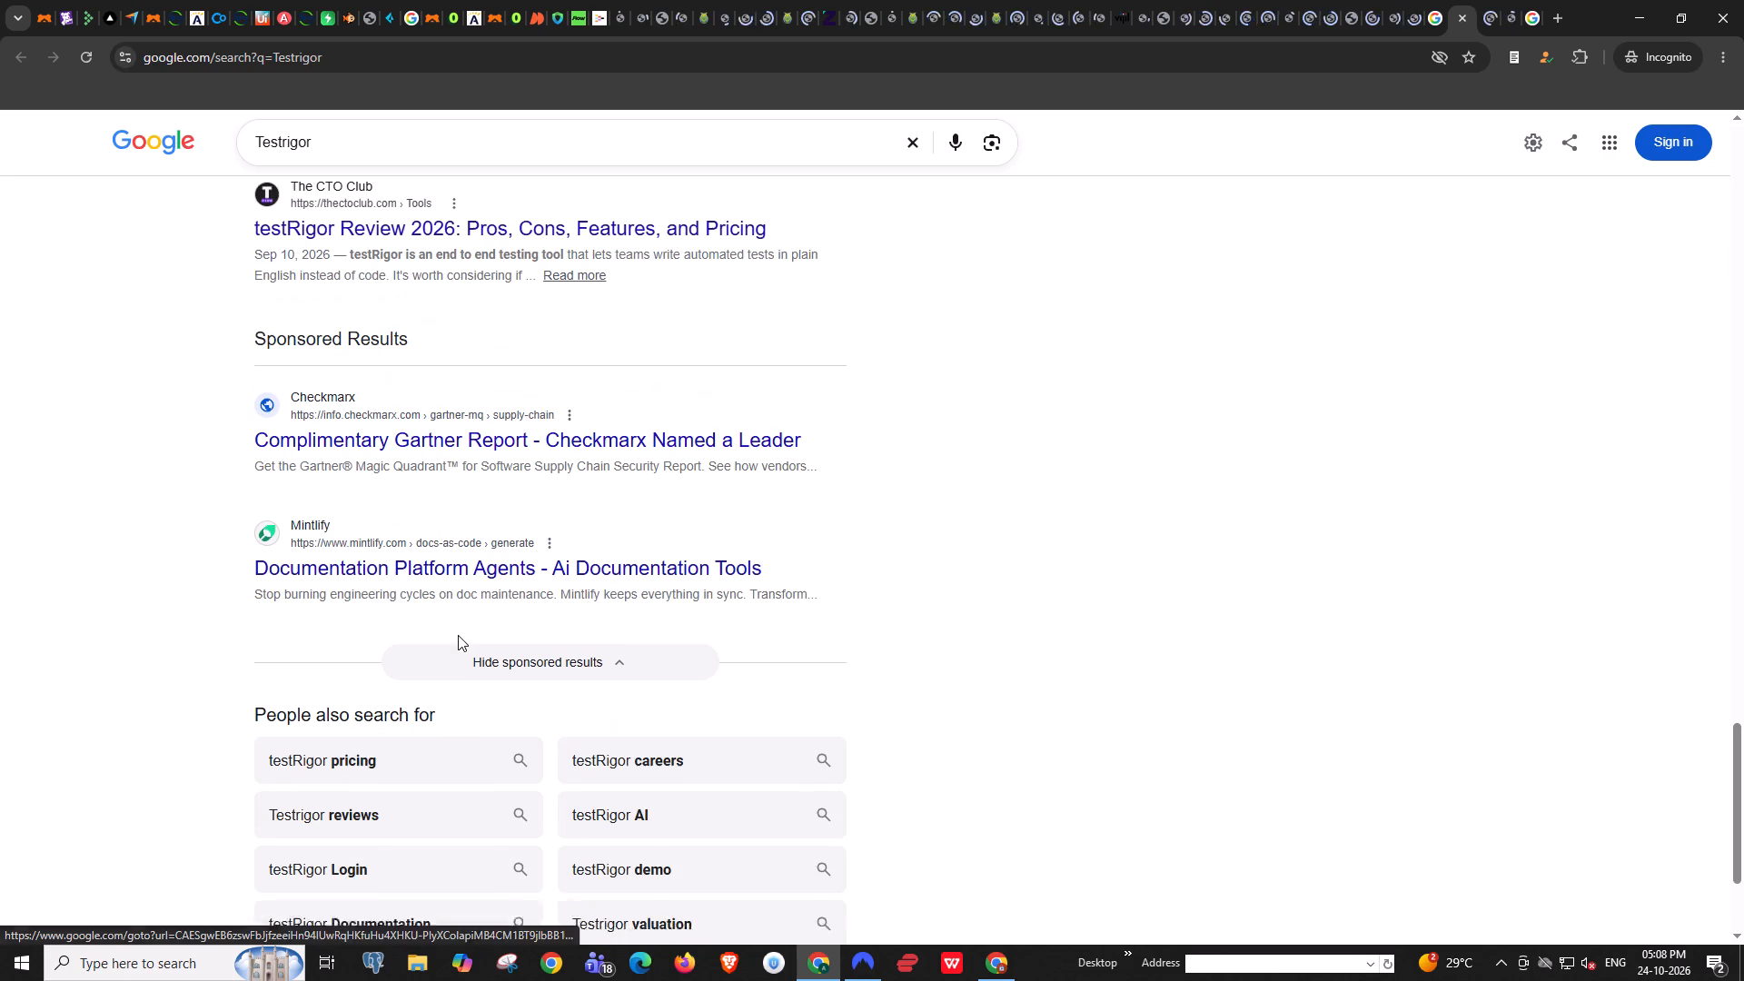
{"action": "left_click", "coordinate": [361, 282], "text": "ctrl"}
{"action": "left_click", "coordinate": [342, 407], "text": "ctrl"}
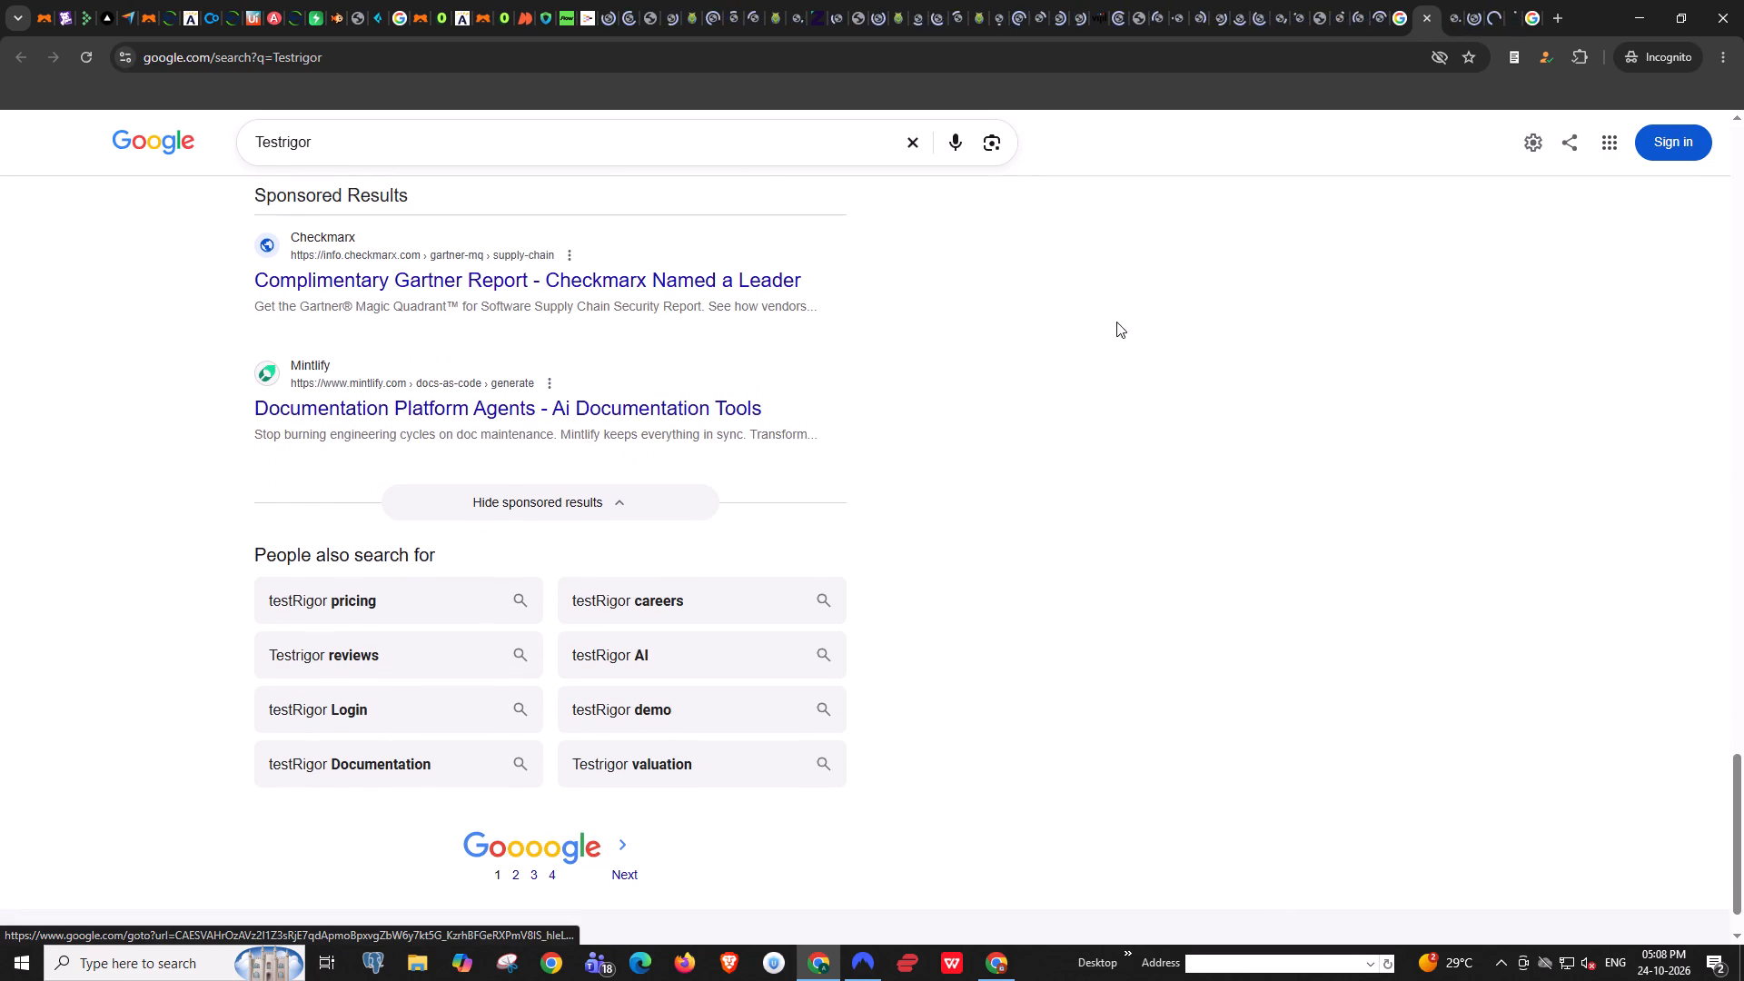
Go to page 2 of the "Testrigor" results and open the OX Security ad in a background tab.
{"action": "scroll", "coordinate": [1142, 274], "scroll_direction": "up", "scroll_amount": 5}
{"action": "scroll", "coordinate": [717, 511], "scroll_direction": "down", "scroll_amount": 11}
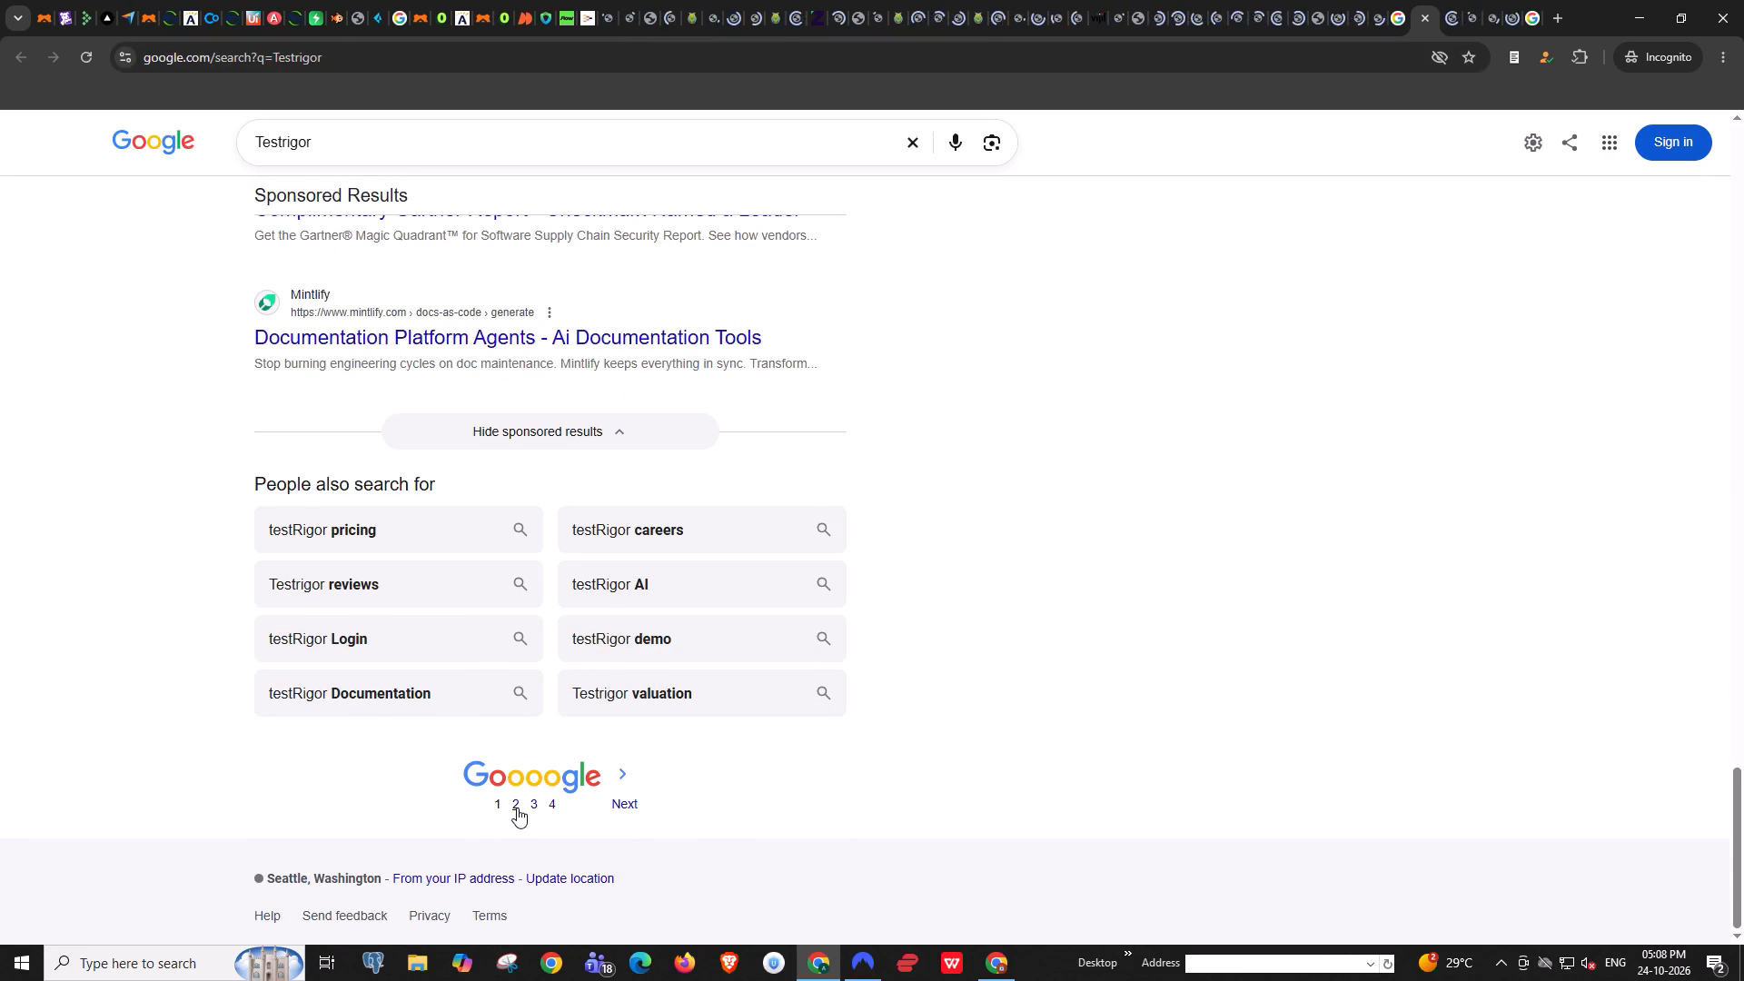
{"action": "left_click", "coordinate": [517, 808]}
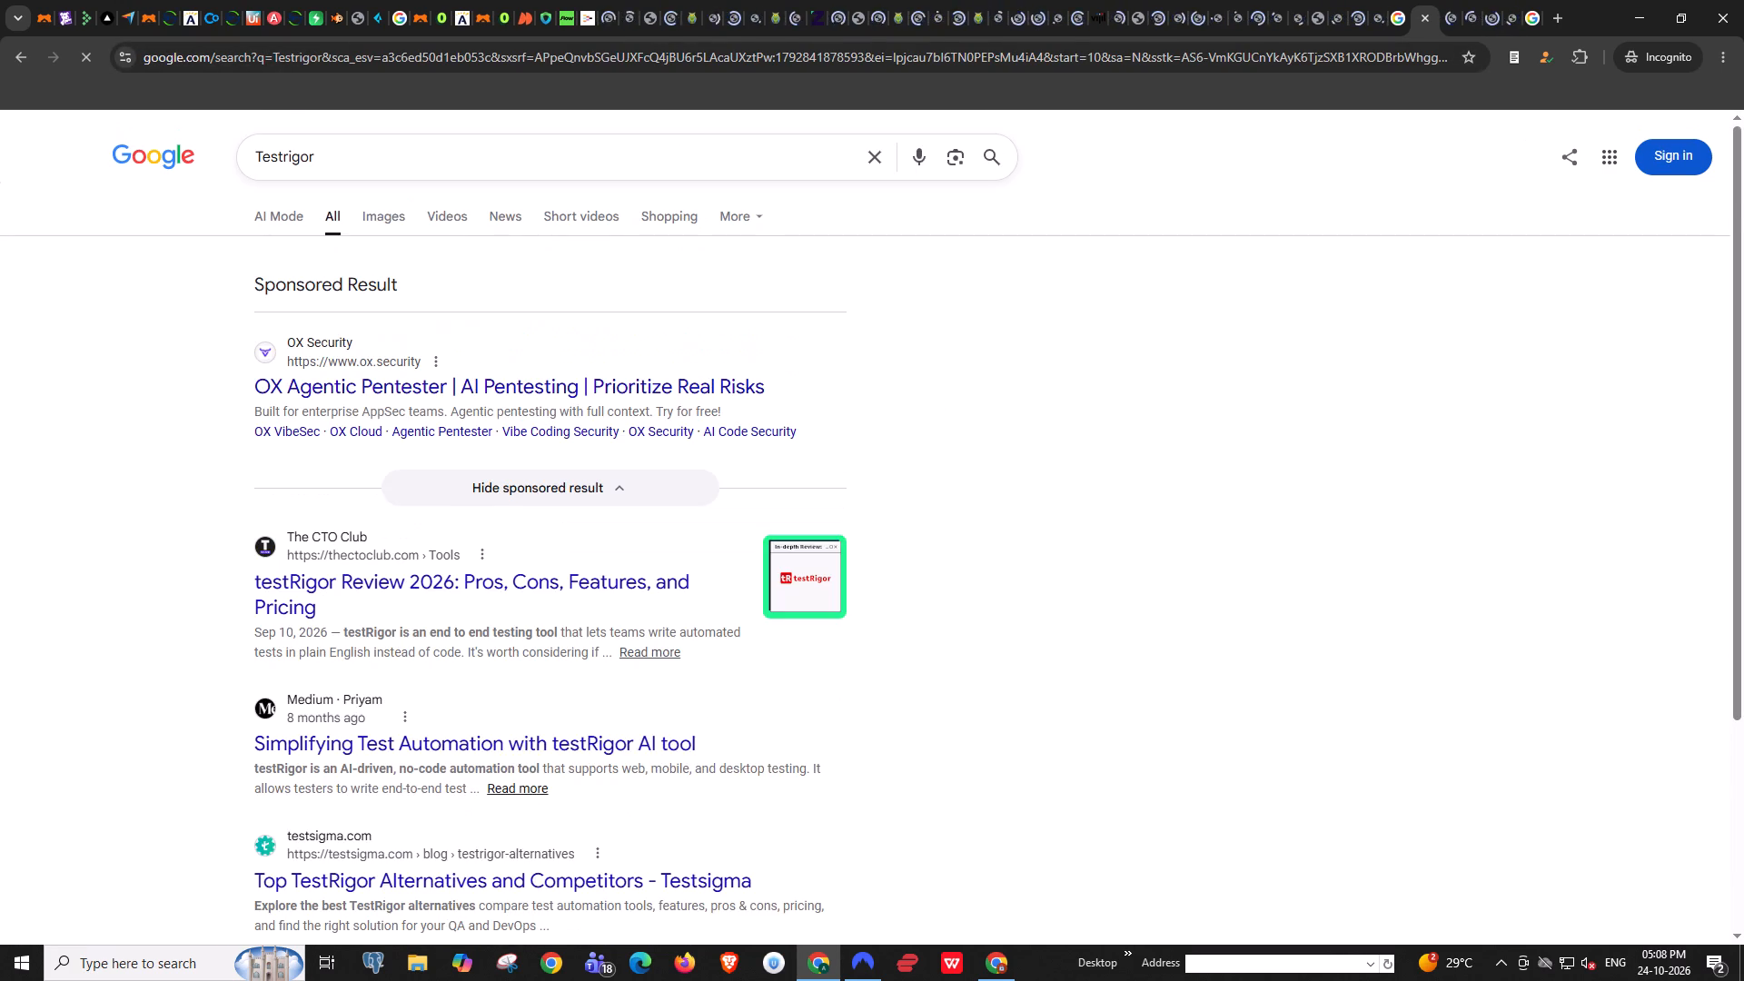
{"action": "scroll", "coordinate": [420, 473], "scroll_direction": "down", "scroll_amount": 3}
{"action": "scroll", "coordinate": [413, 451], "scroll_direction": "up", "scroll_amount": 3}
{"action": "left_click", "coordinate": [296, 381], "text": "ctrl"}
Open the lower Atlassian Jira, Wrike and intellistack.com ads in background tabs, and close the "Testrigor" search tab.
{"action": "scroll", "coordinate": [389, 597], "scroll_direction": "down", "scroll_amount": 2}
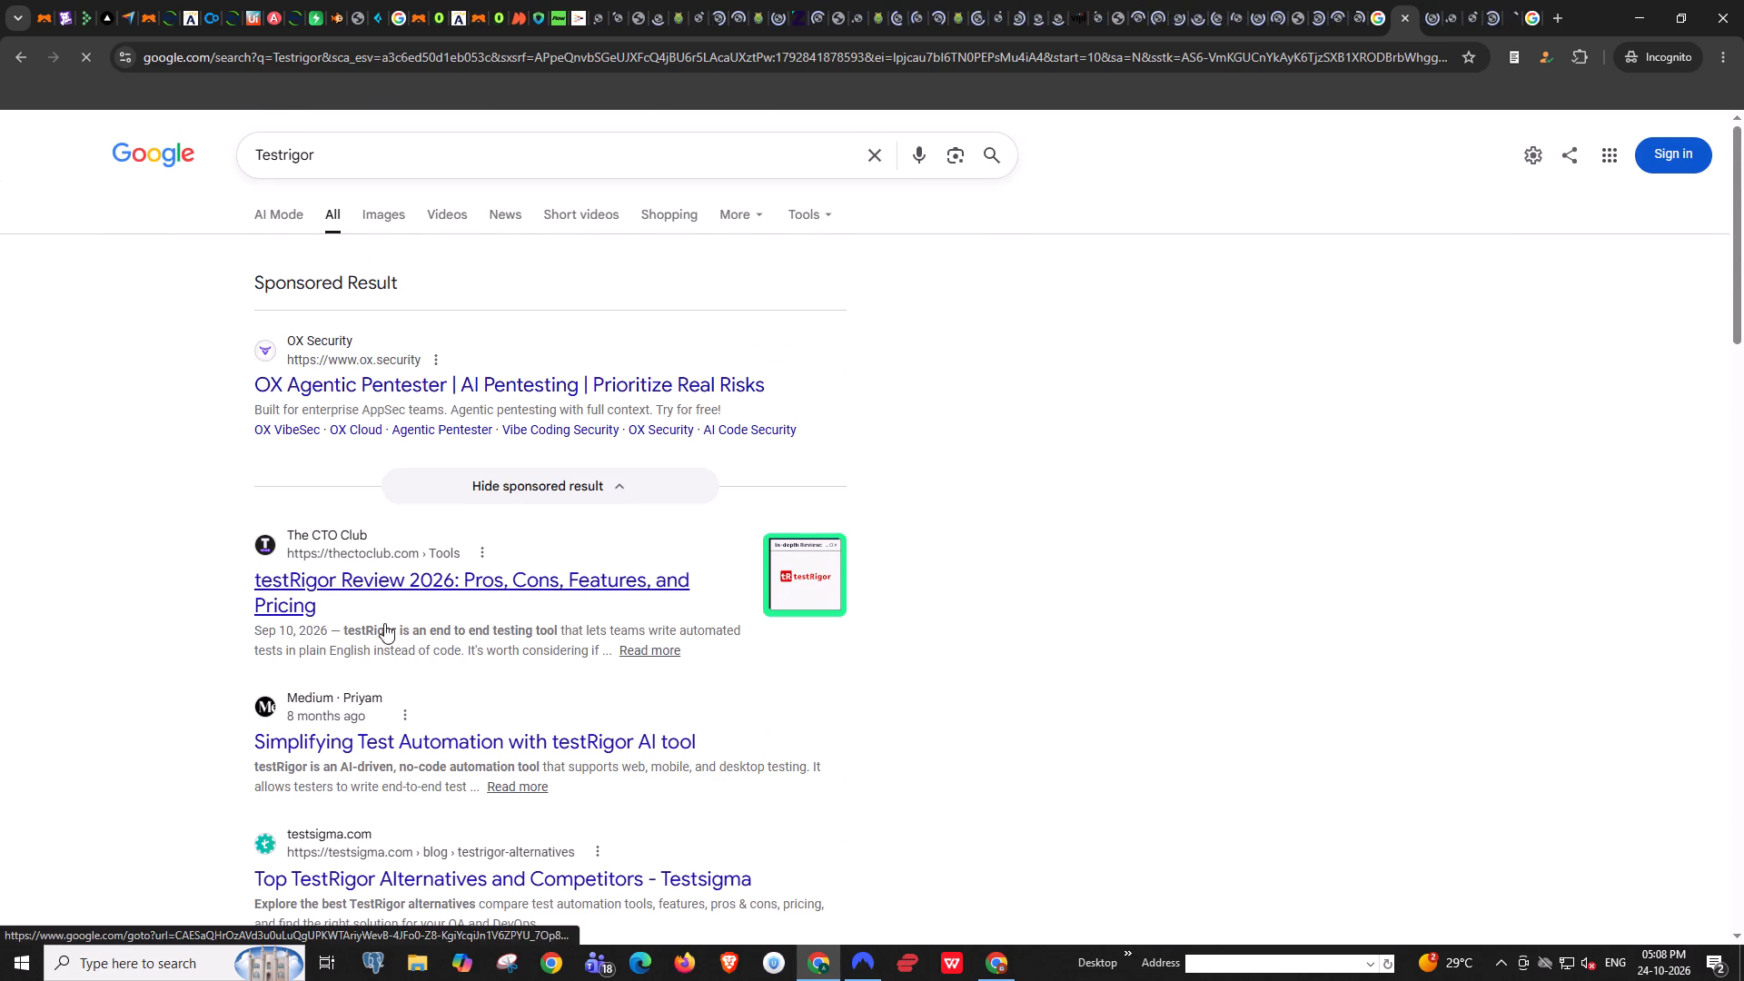
{"action": "scroll", "coordinate": [384, 623], "scroll_direction": "down", "scroll_amount": 20}
{"action": "scroll", "coordinate": [384, 623], "scroll_direction": "down", "scroll_amount": 3}
{"action": "scroll", "coordinate": [430, 462], "scroll_direction": "up", "scroll_amount": 3}
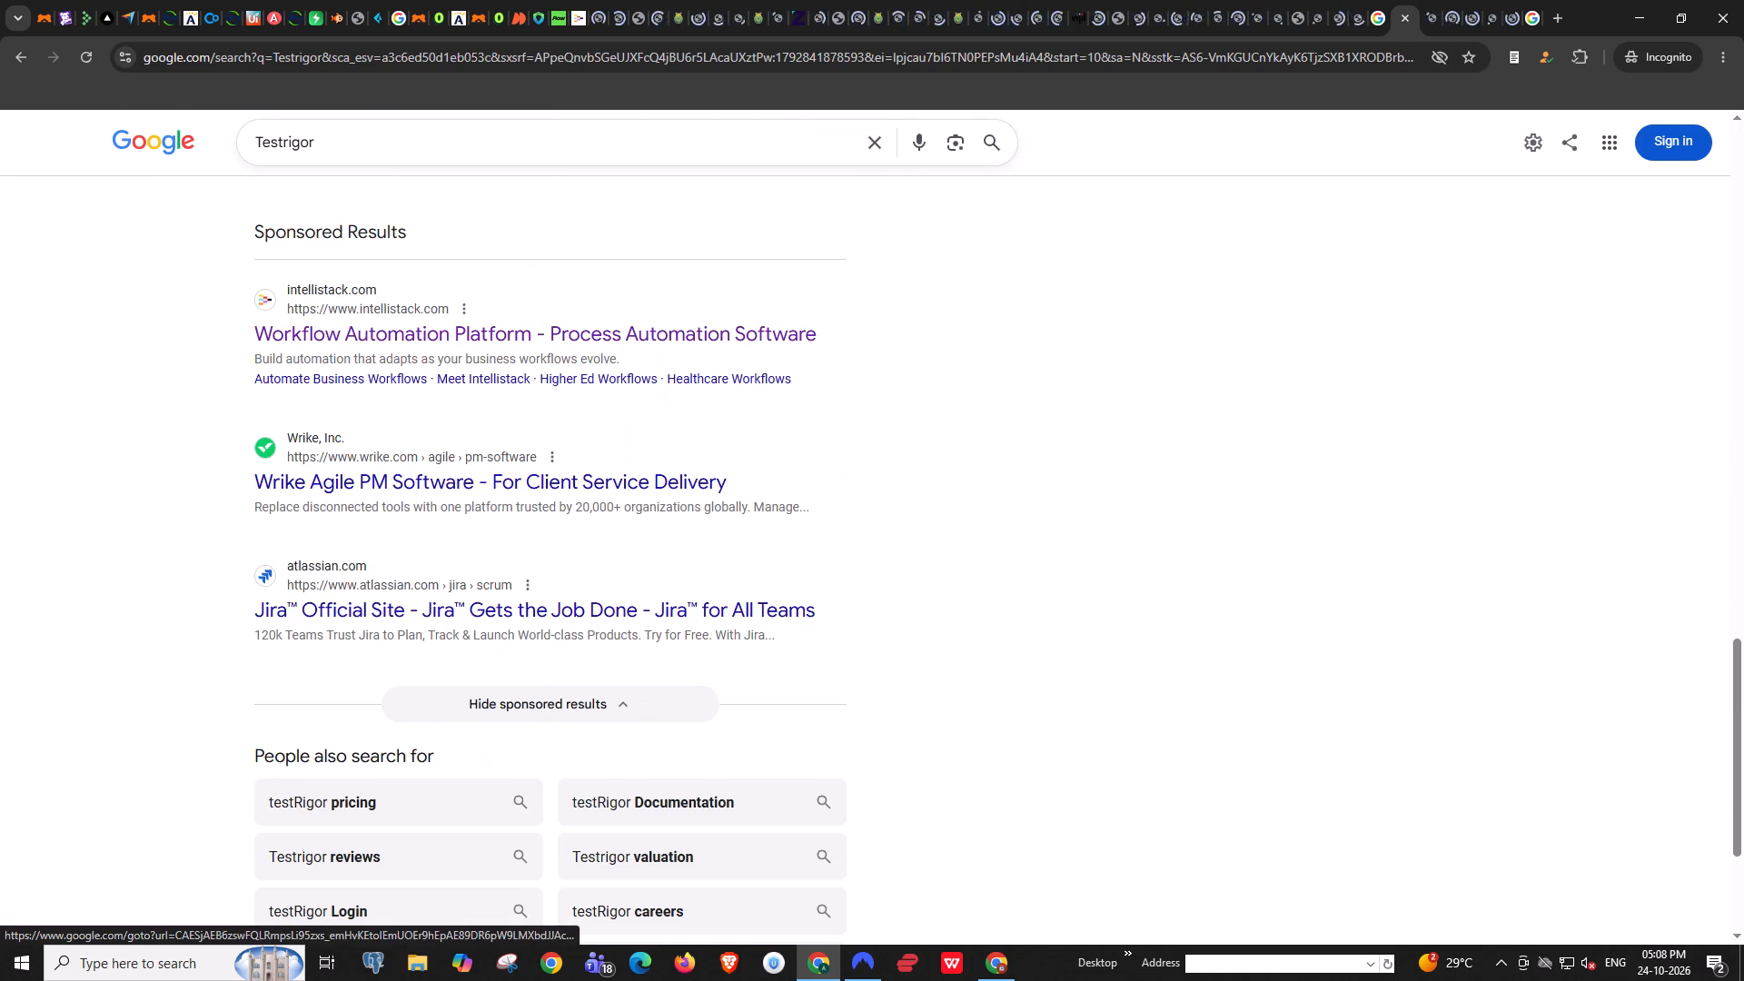
{"action": "left_click", "coordinate": [292, 597], "text": "ctrl"}
{"action": "left_click", "coordinate": [322, 472], "text": "ctrl"}
{"action": "left_click", "coordinate": [341, 333], "text": "ctrl"}
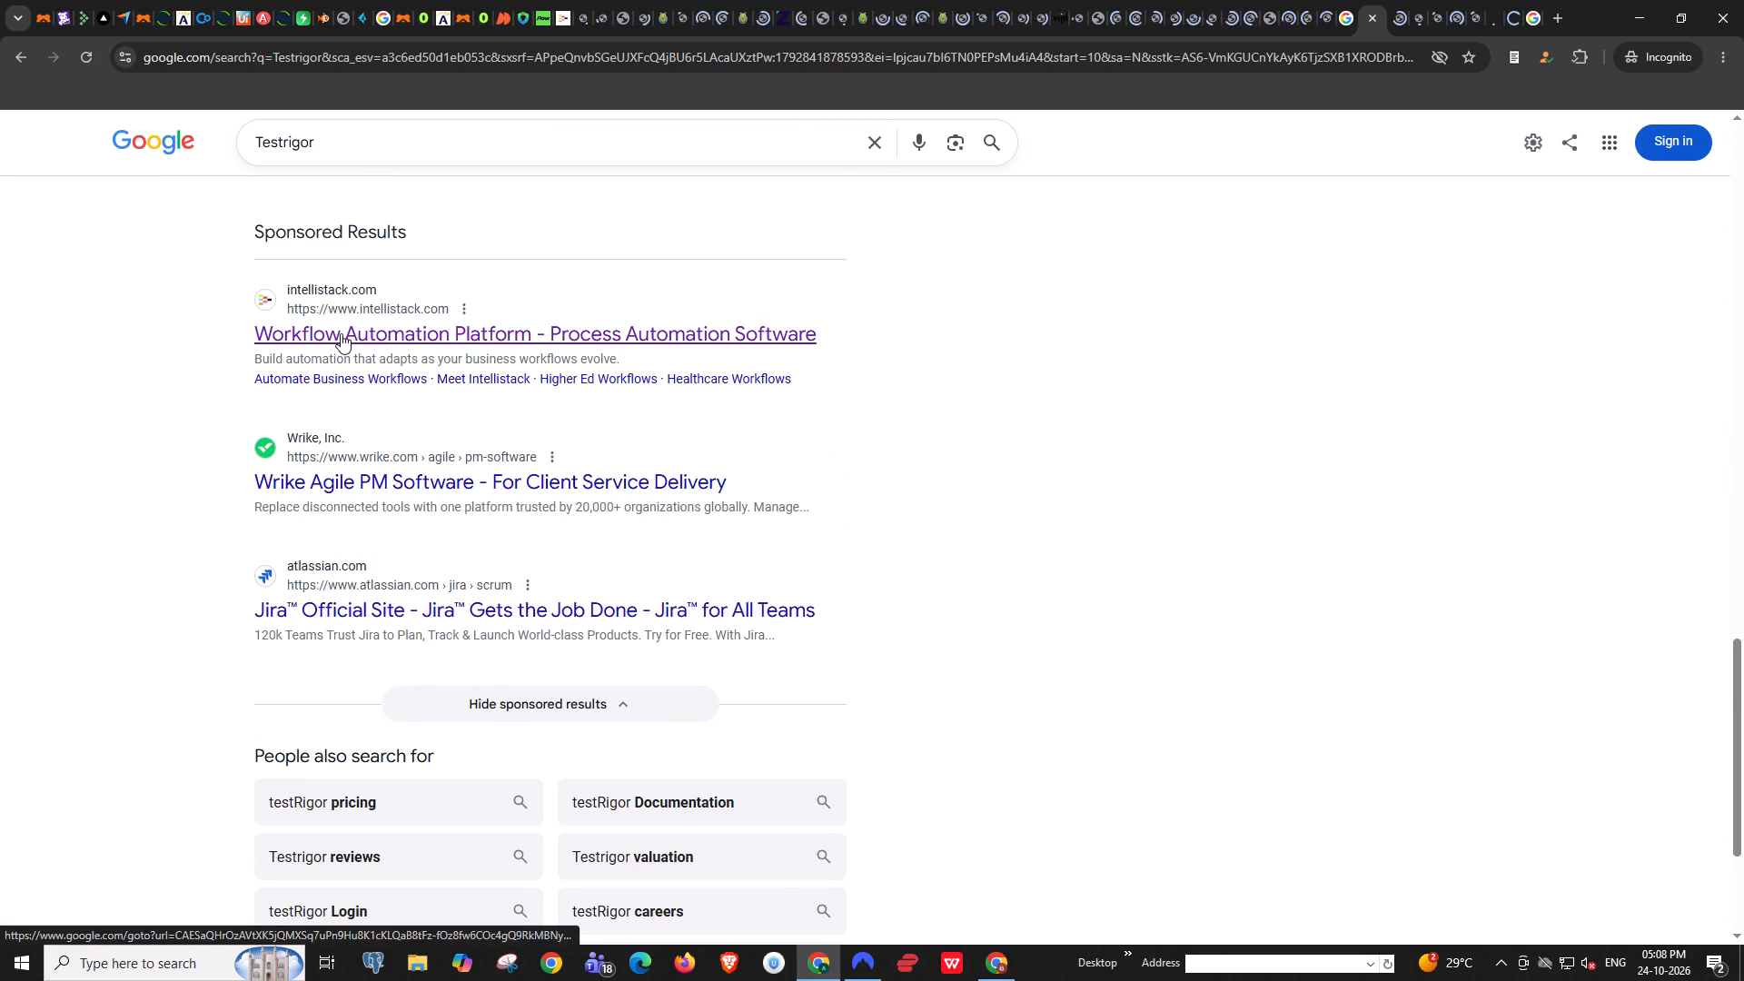
{"action": "key", "text": "ctrl+w"}
Switch to the "MABL" search and open the mabl.com result in a background tab.
{"action": "left_click", "coordinate": [1349, 13]}
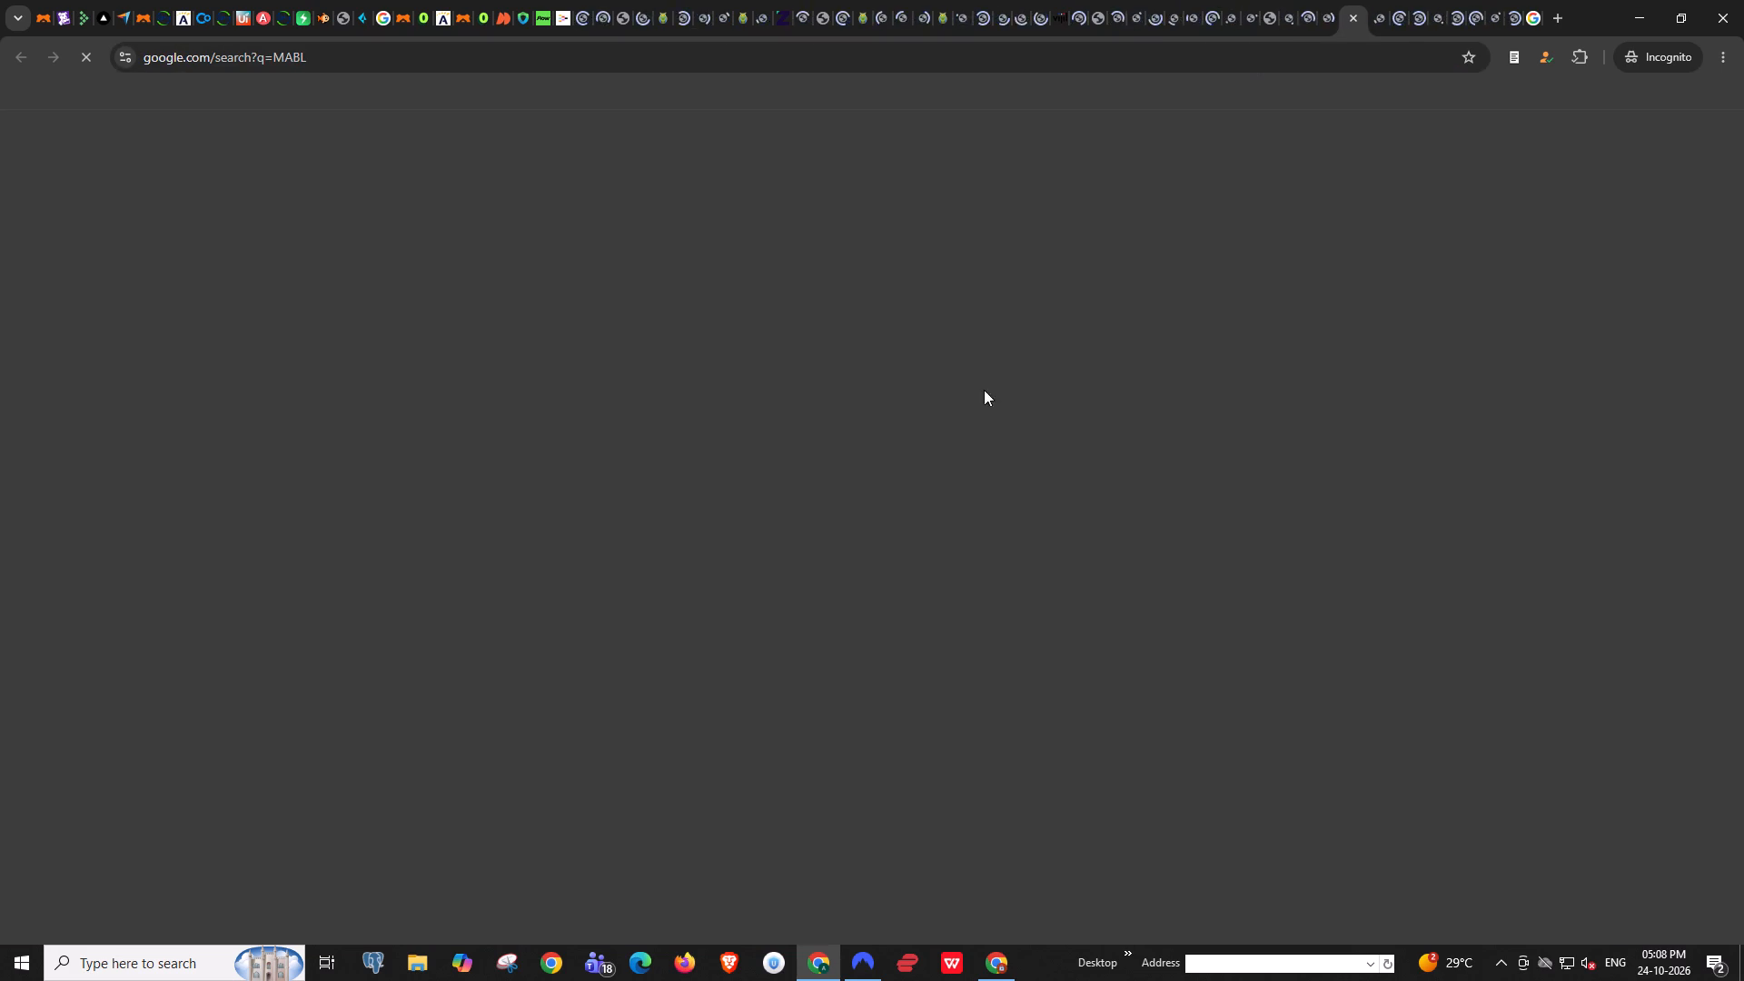
{"action": "scroll", "coordinate": [359, 337], "scroll_direction": "down", "scroll_amount": 5}
{"action": "scroll", "coordinate": [352, 319], "scroll_direction": "up", "scroll_amount": 5}
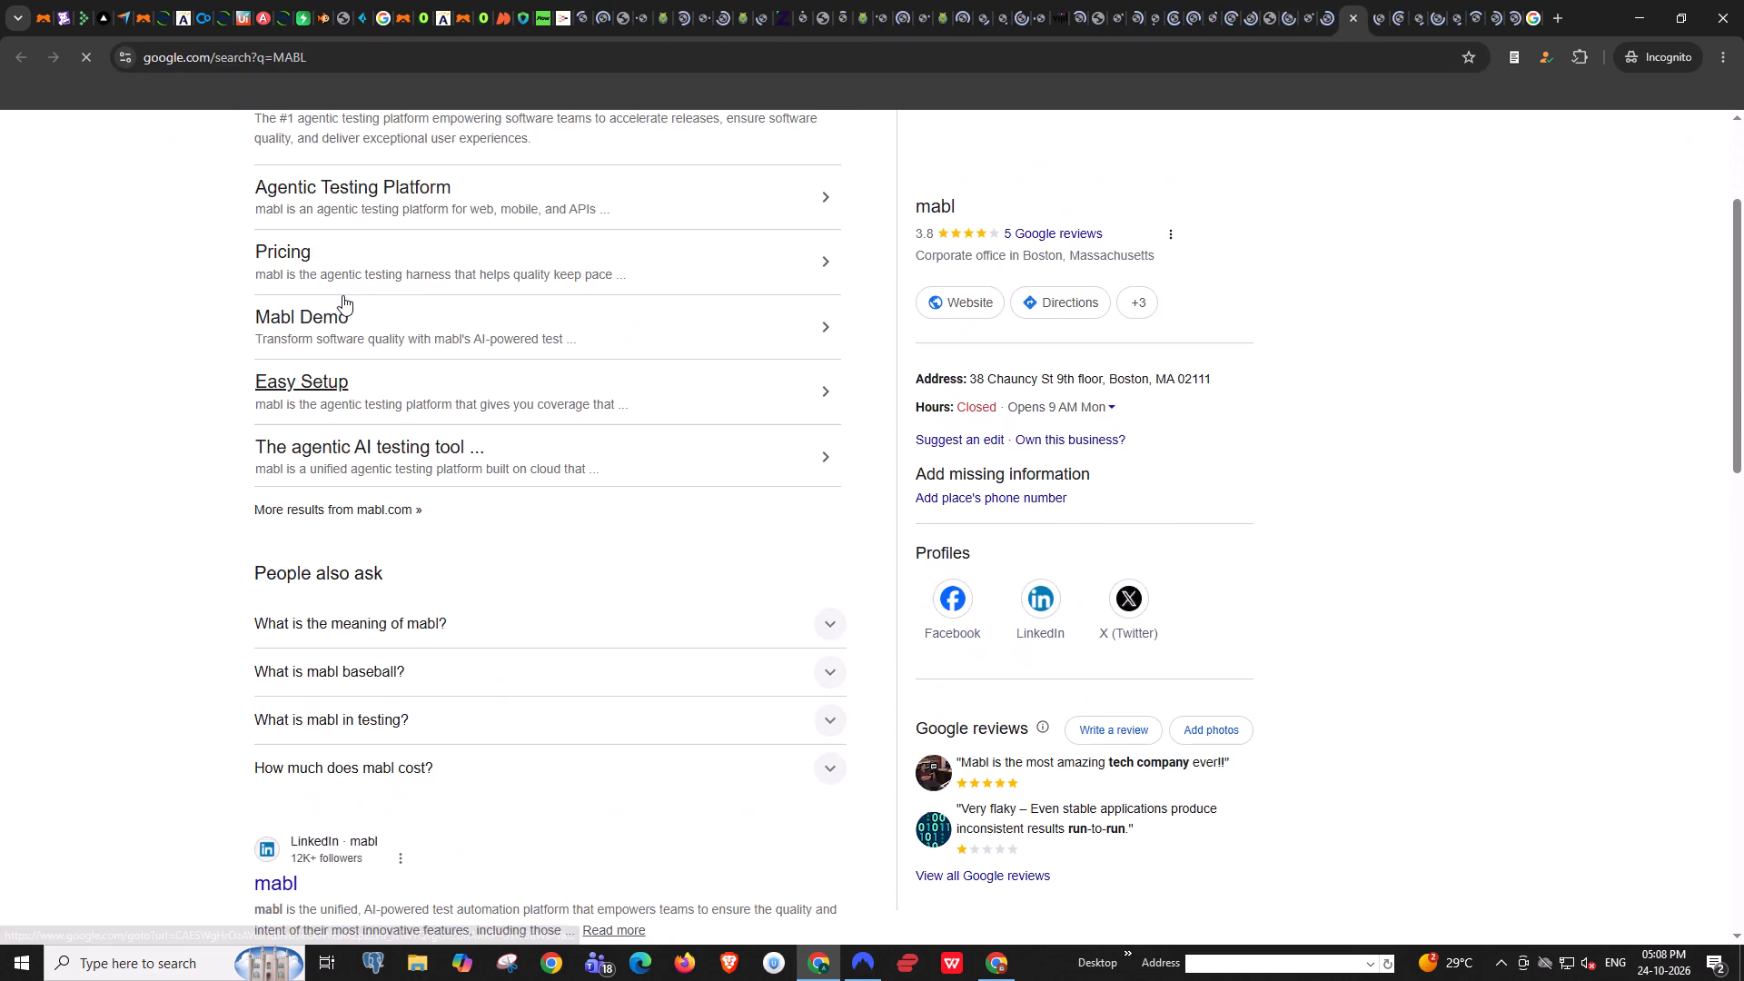
{"action": "left_click", "coordinate": [295, 305], "text": "ctrl"}
Go to page 2 of the "MABL" results and open the ThinkingAI ad in a background tab.
{"action": "scroll", "coordinate": [365, 494], "scroll_direction": "down", "scroll_amount": 17}
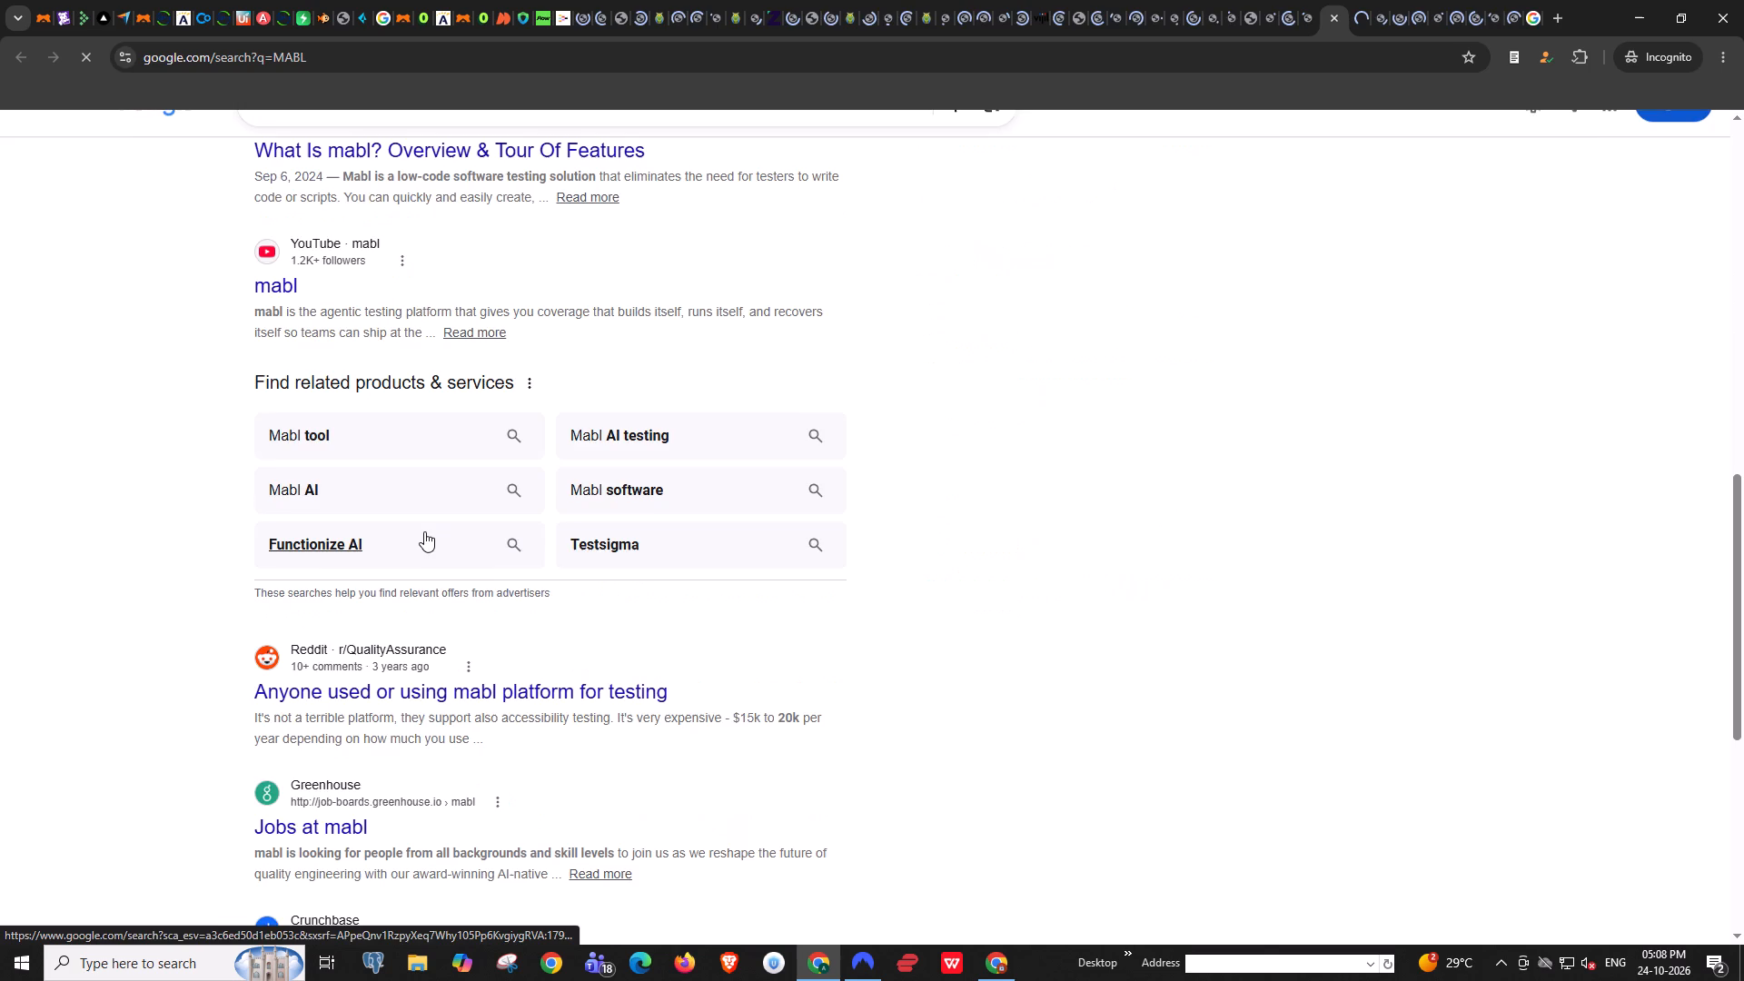
{"action": "scroll", "coordinate": [429, 538], "scroll_direction": "down", "scroll_amount": 10}
{"action": "left_click", "coordinate": [513, 804]}
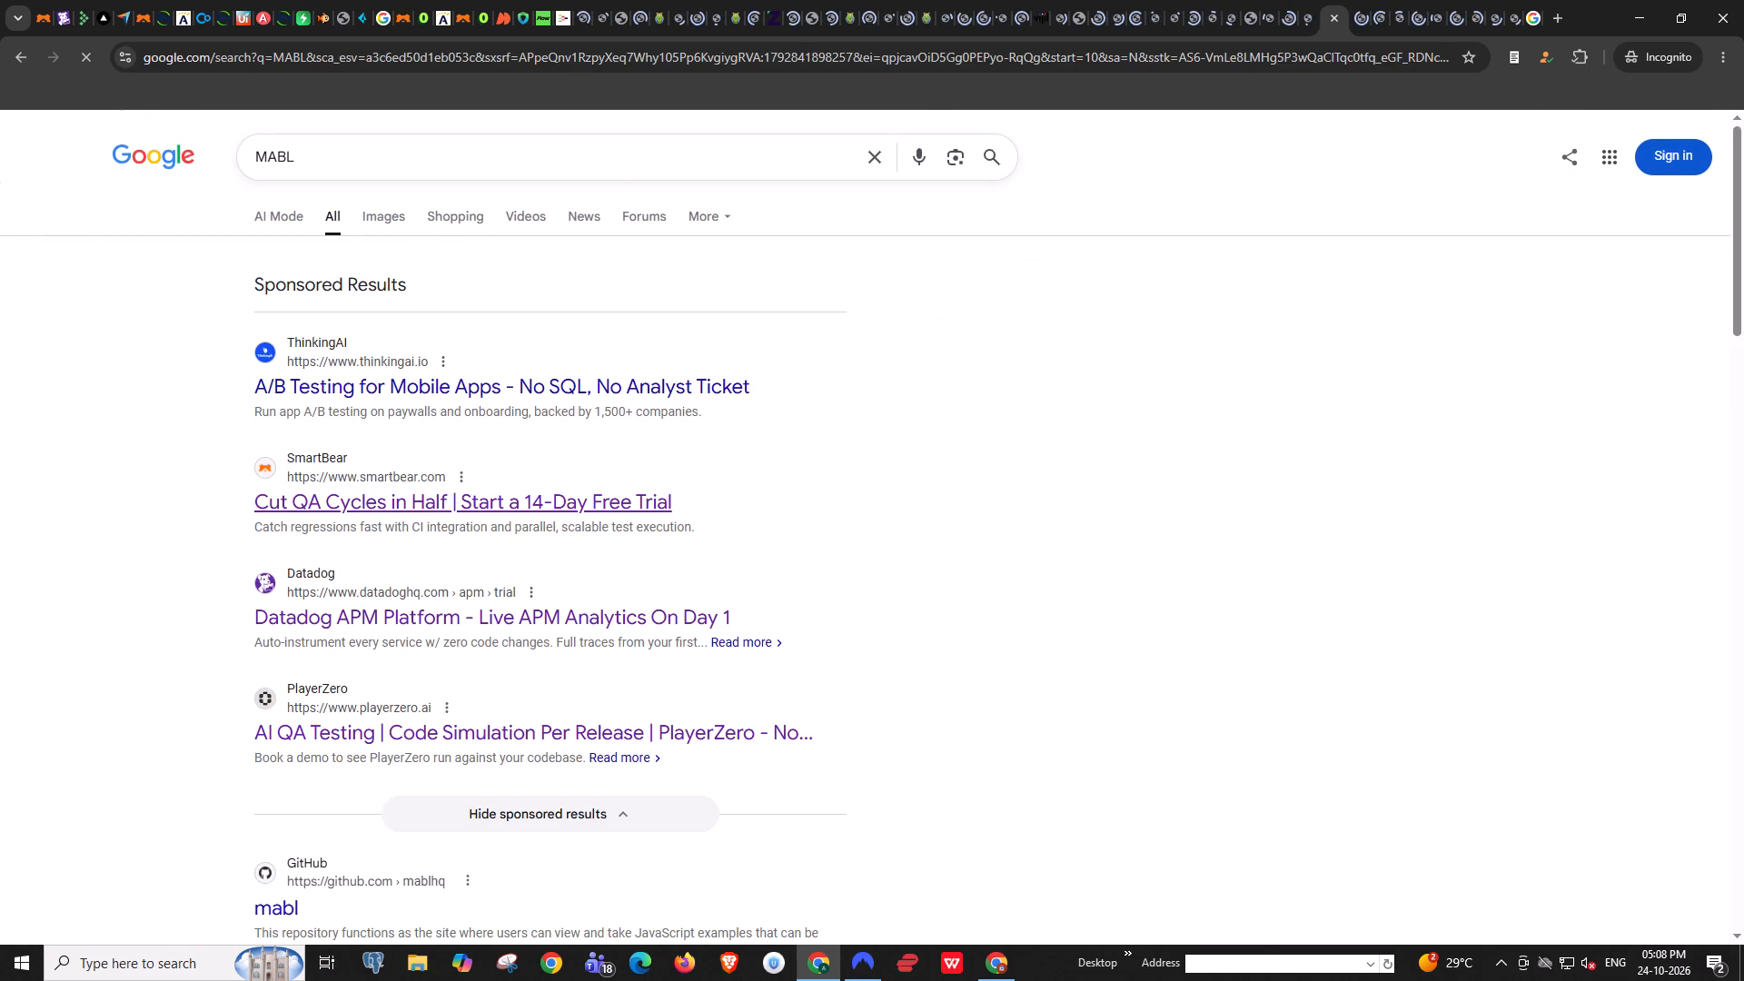
{"action": "left_click", "coordinate": [332, 387], "text": "ctrl"}
Open the OpenLogic and CrowdStrike ads from the lower sponsored results in background tabs, and close the "MABL" search tab.
{"action": "scroll", "coordinate": [372, 491], "scroll_direction": "down", "scroll_amount": 18}
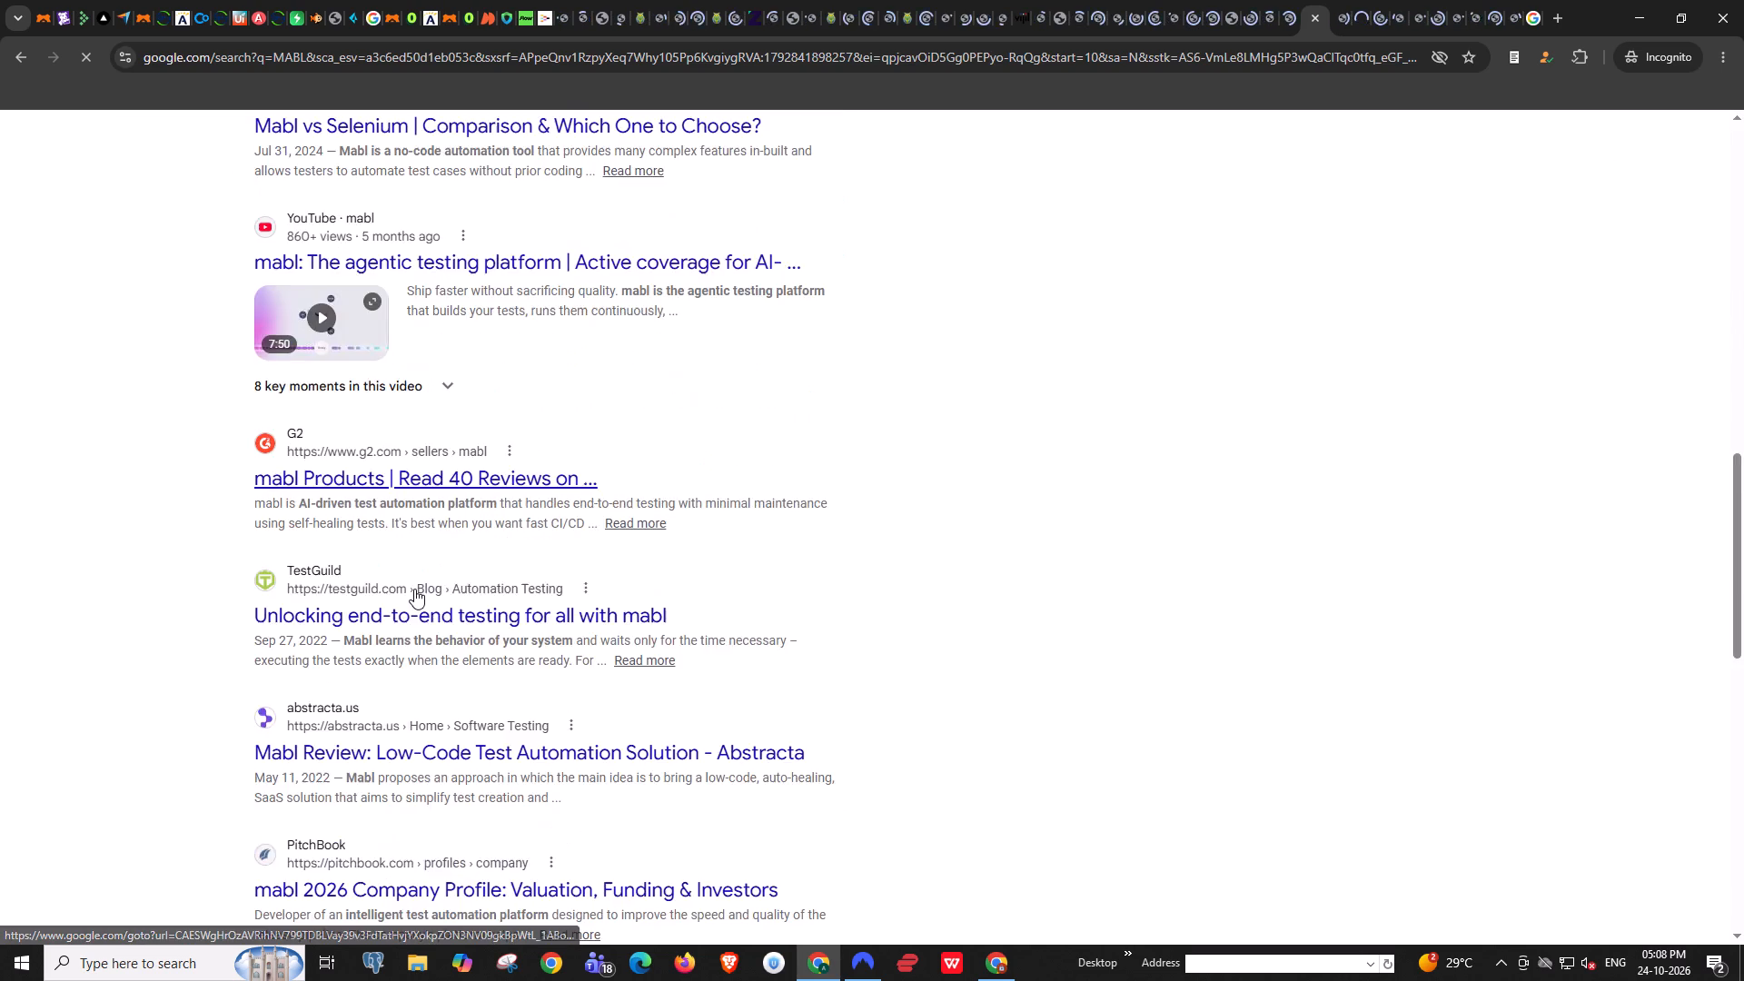
{"action": "scroll", "coordinate": [414, 589], "scroll_direction": "down", "scroll_amount": 4}
{"action": "left_click", "coordinate": [321, 580], "text": "ctrl"}
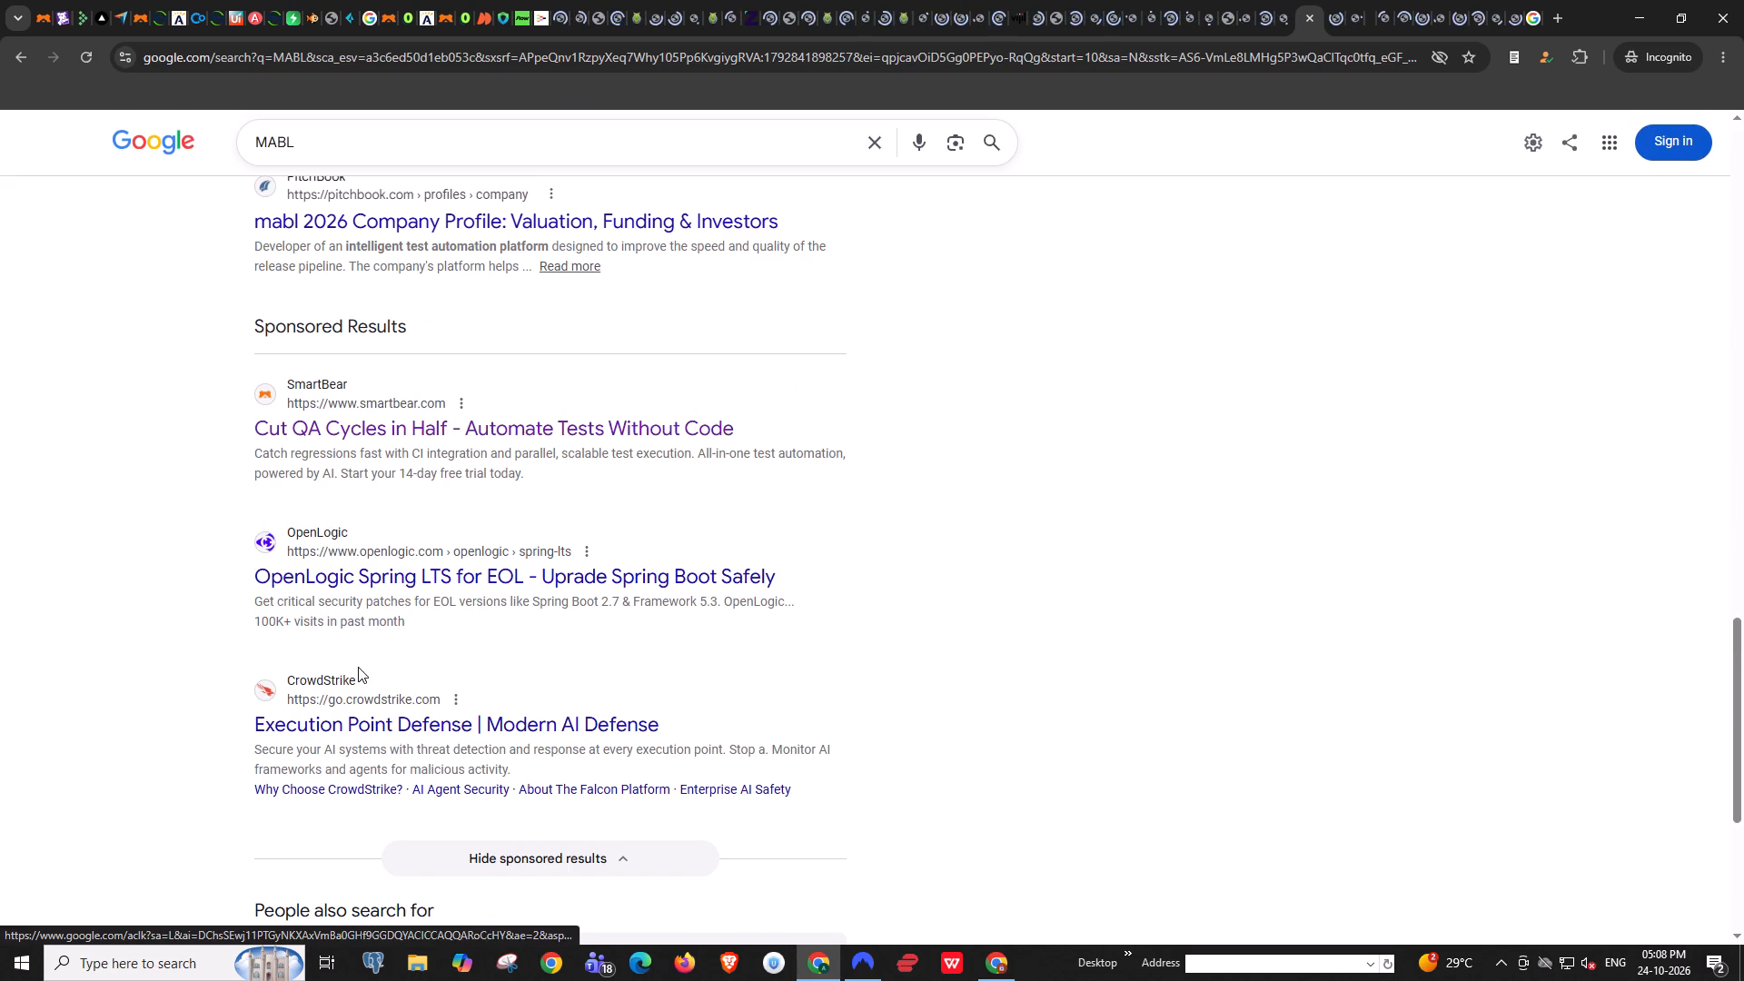
{"action": "left_click", "coordinate": [312, 713], "text": "ctrl"}
{"action": "scroll", "coordinate": [409, 714], "scroll_direction": "down", "scroll_amount": 6}
{"action": "key", "text": "ctrl+w"}
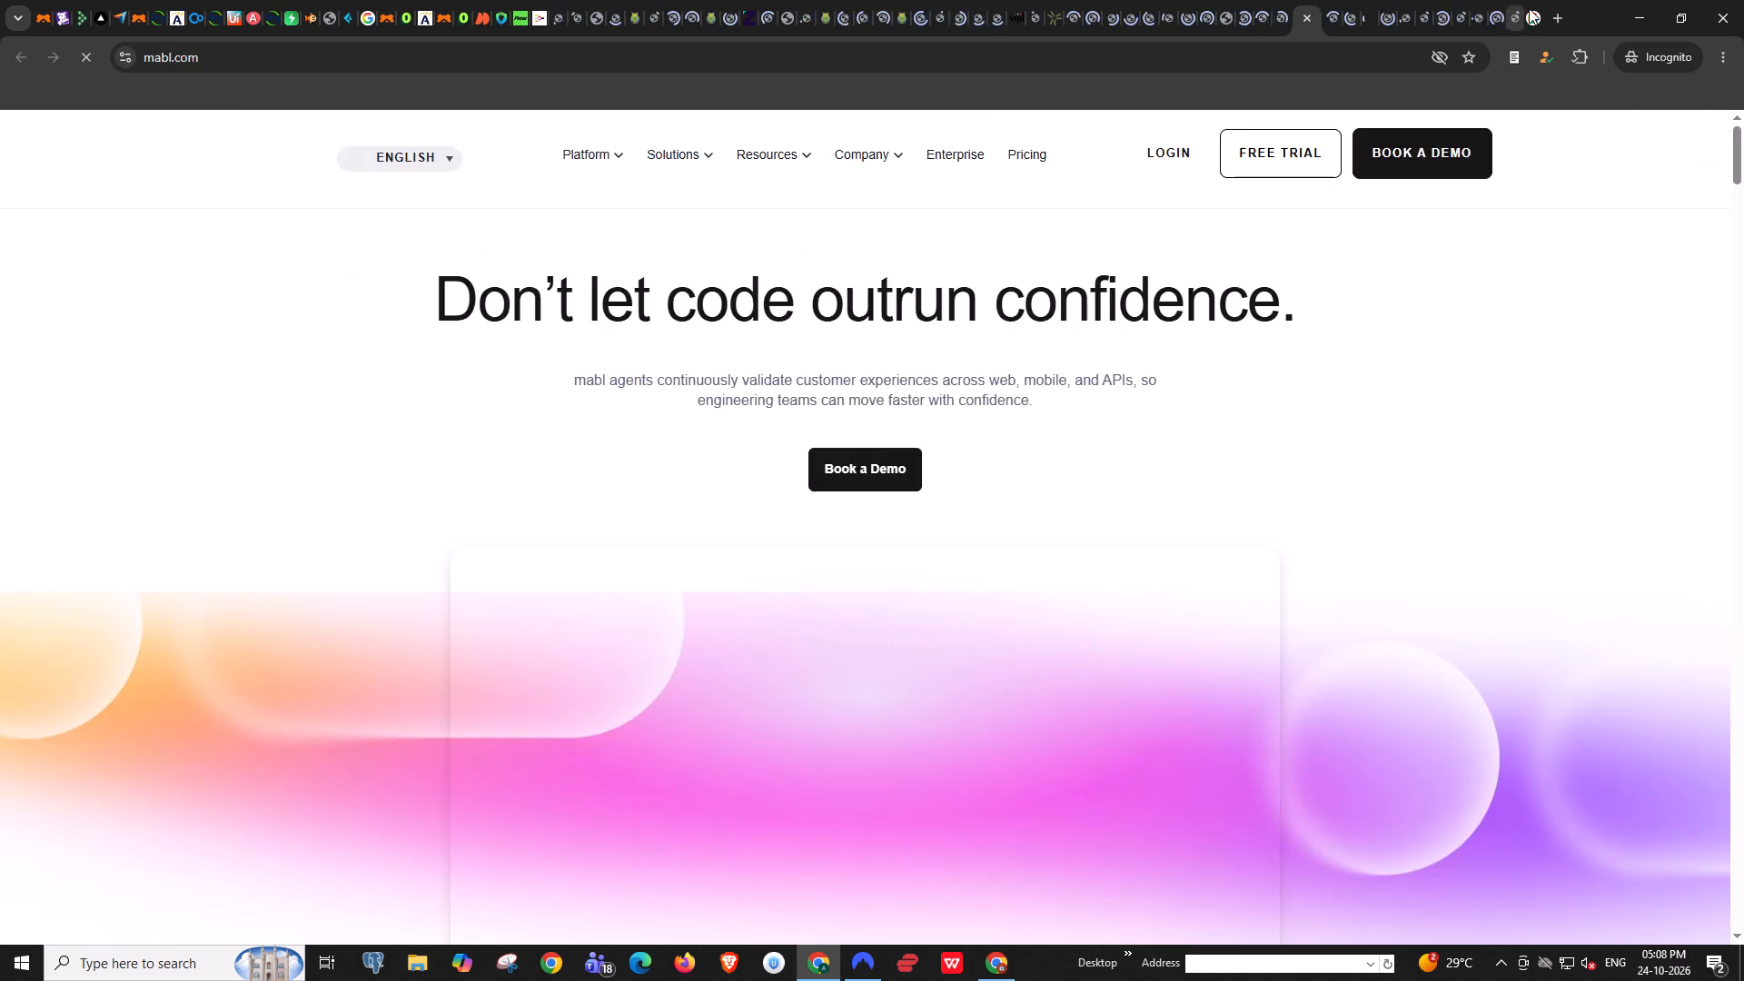
Switch to the "Zephyr" search, skim its results for ads, and close that search tab.
{"action": "left_click", "coordinate": [1529, 8]}
{"action": "scroll", "coordinate": [352, 296], "scroll_direction": "down", "scroll_amount": 10}
{"action": "key", "text": "ctrl+w"}
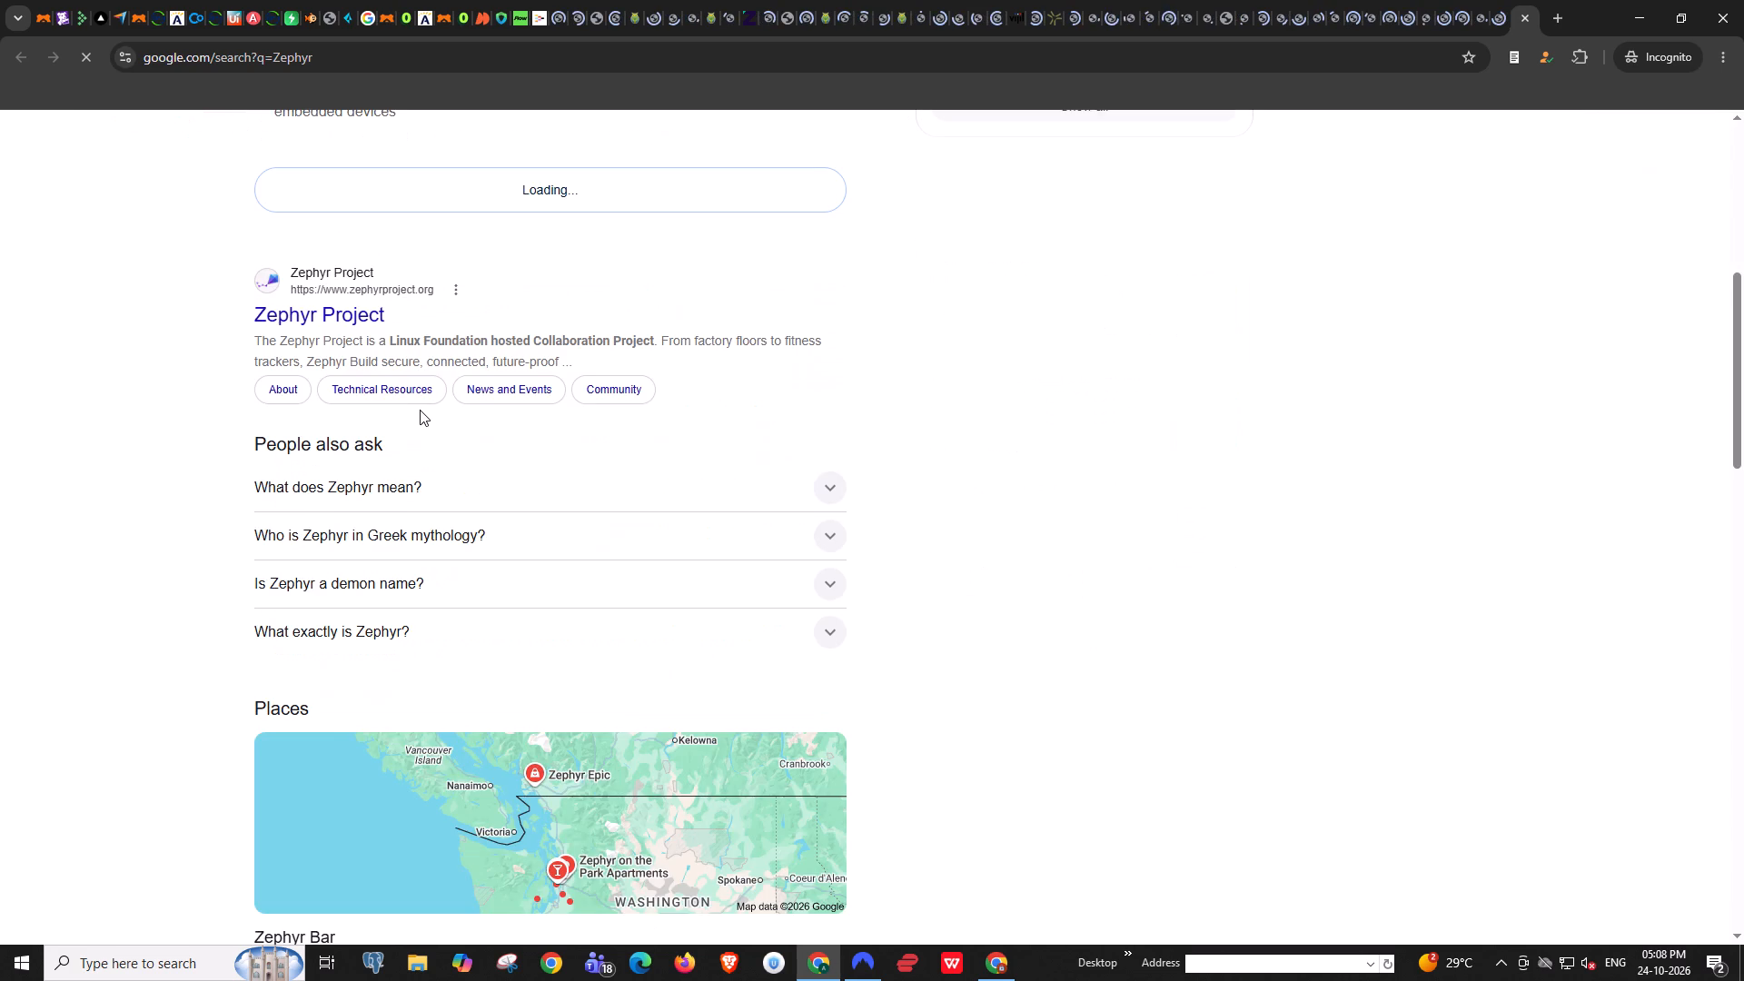
Open the pinned document-style browser extension while on the intellistack.com page.
{"action": "left_click", "coordinate": [1511, 57]}
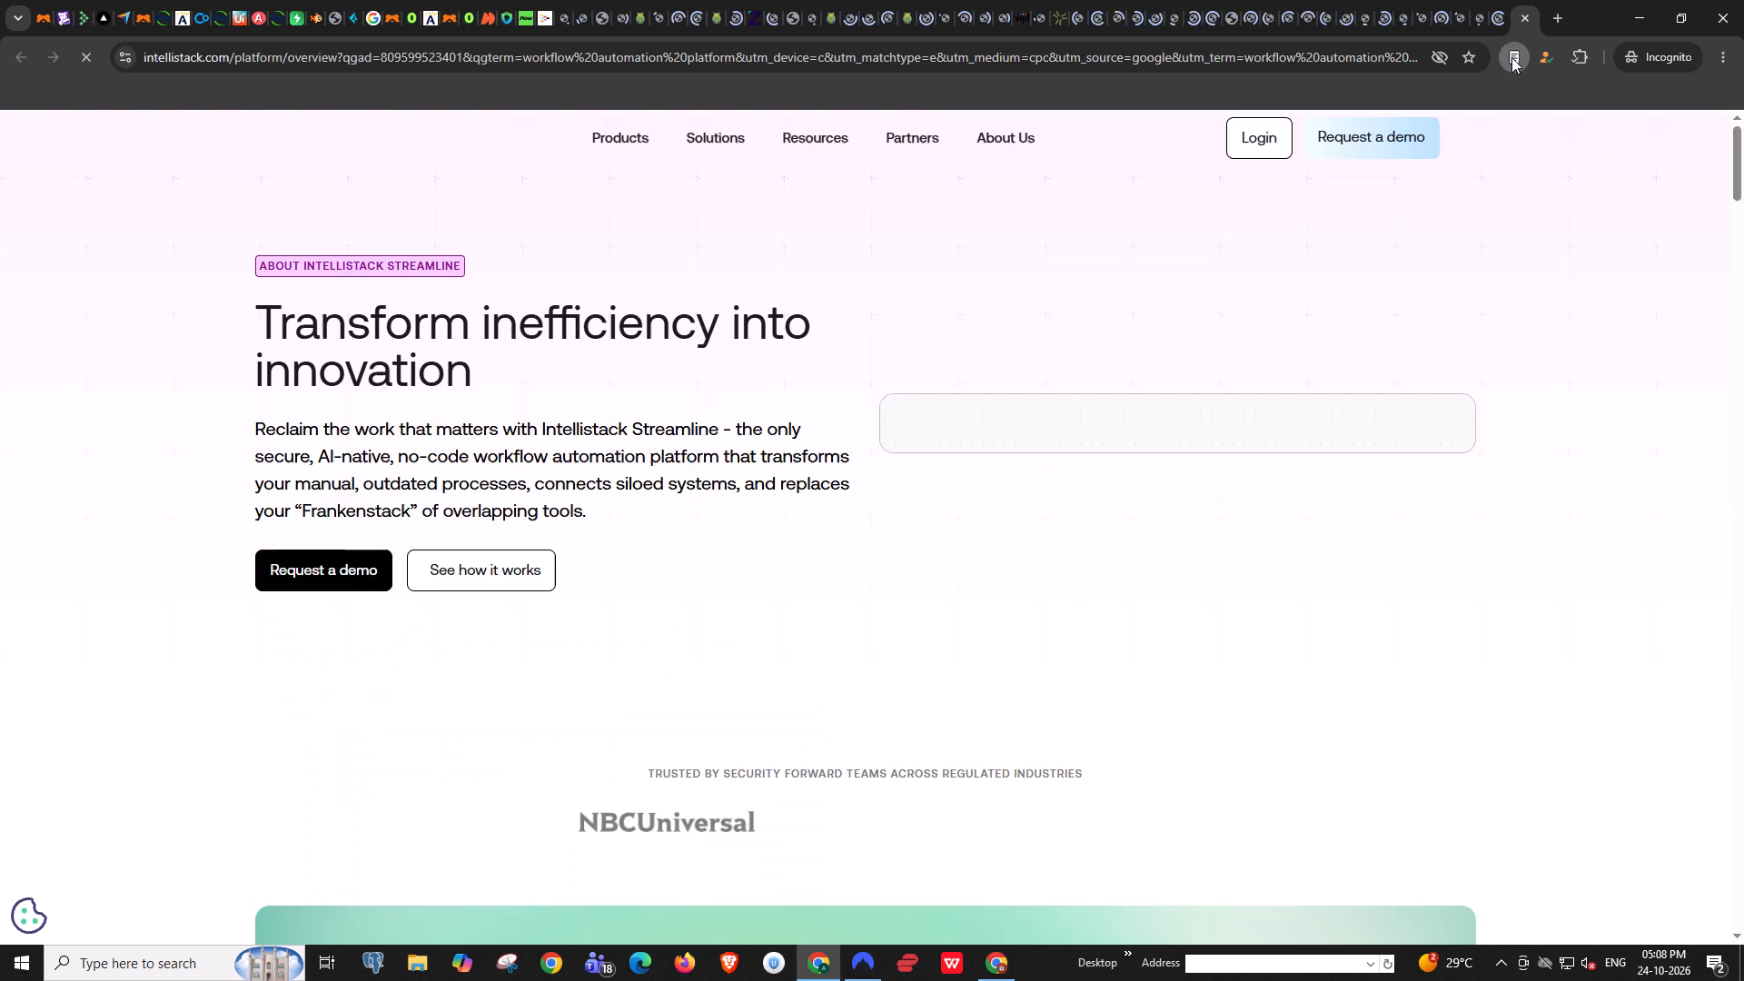
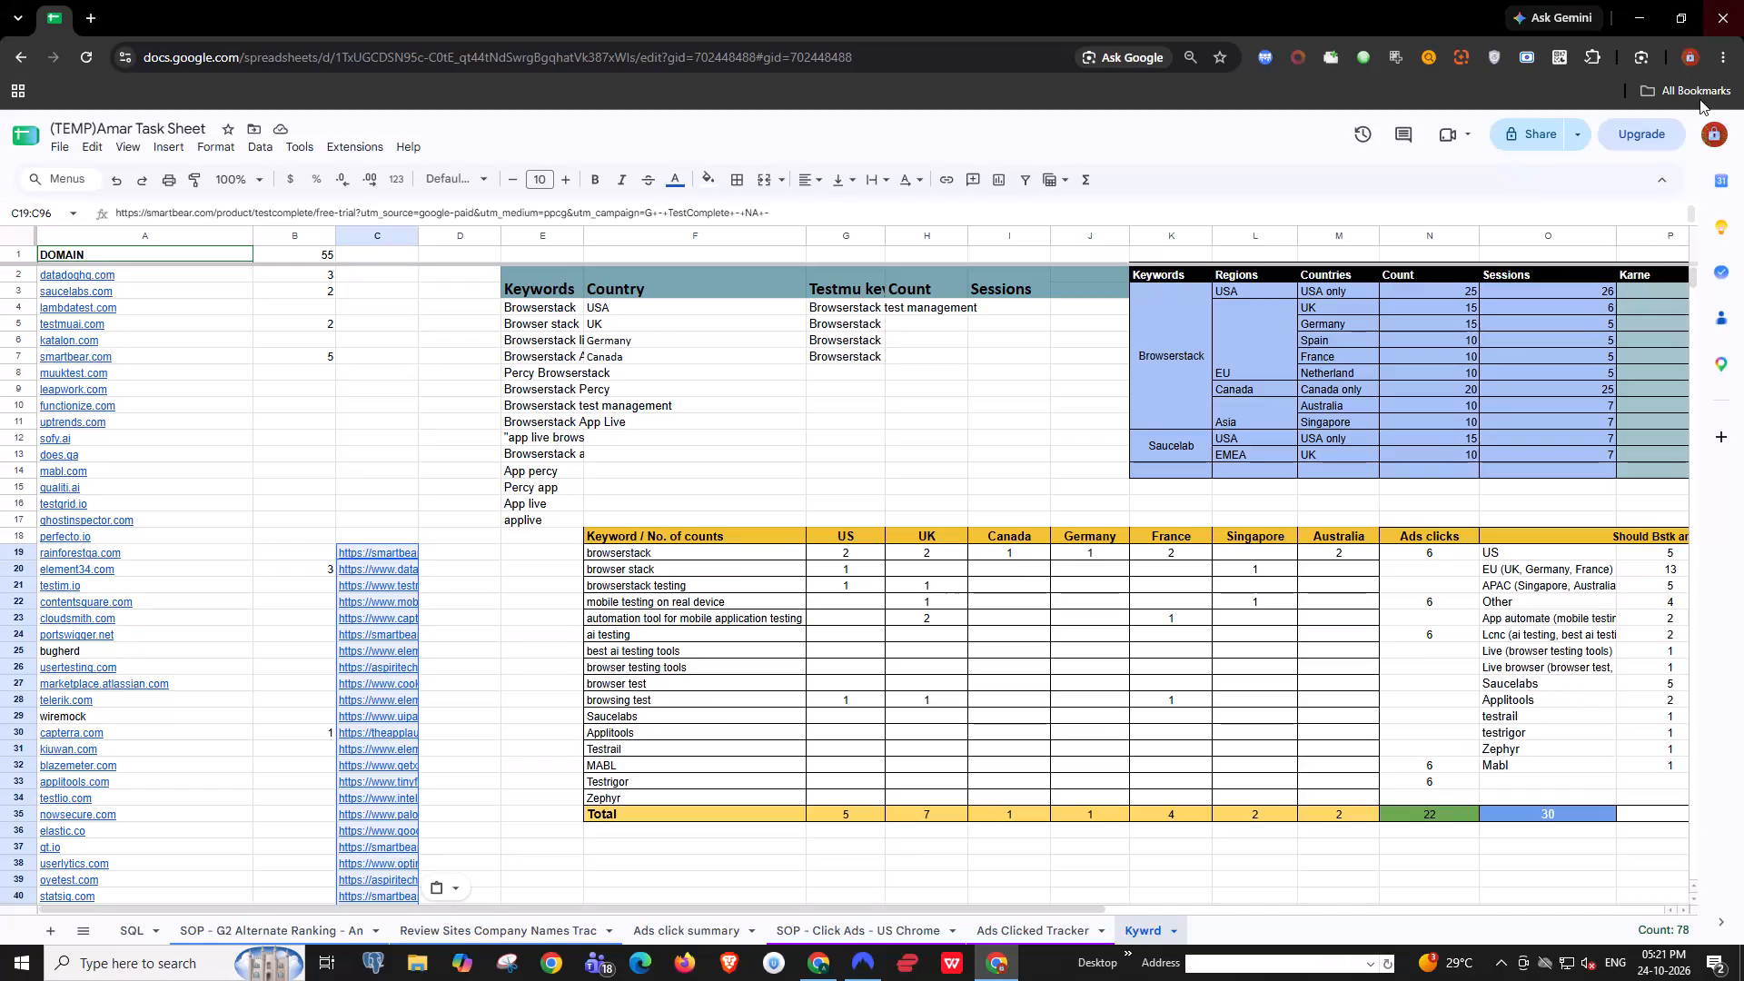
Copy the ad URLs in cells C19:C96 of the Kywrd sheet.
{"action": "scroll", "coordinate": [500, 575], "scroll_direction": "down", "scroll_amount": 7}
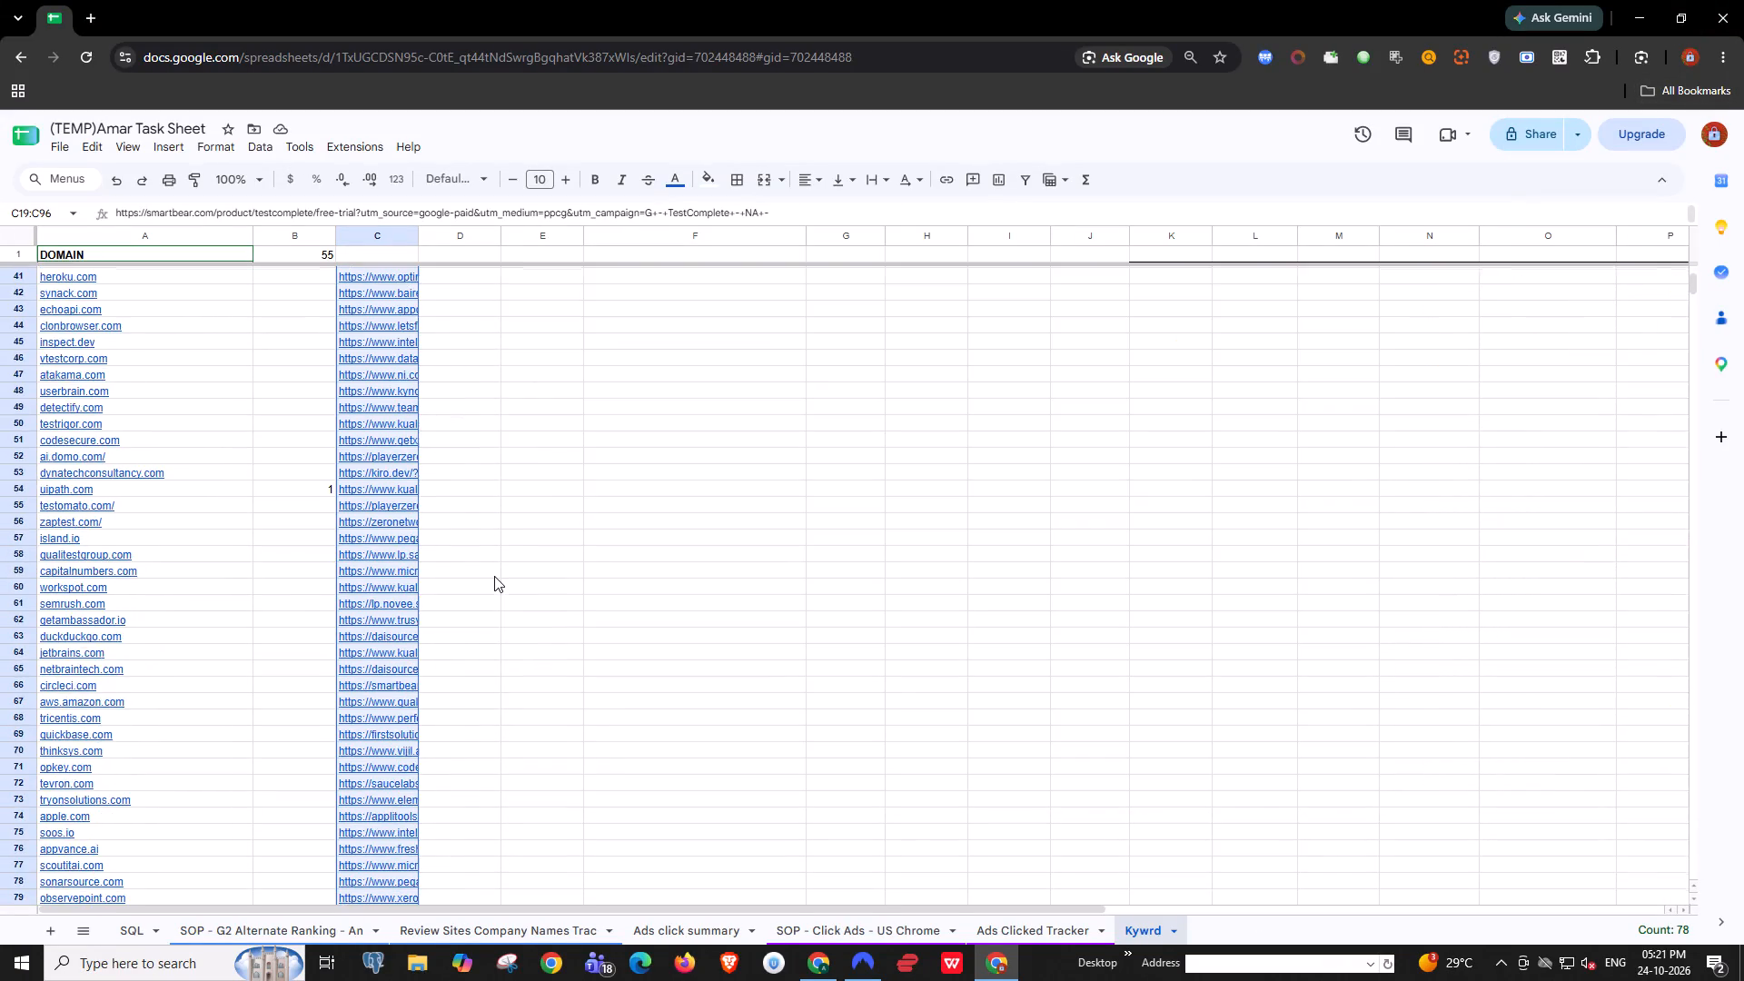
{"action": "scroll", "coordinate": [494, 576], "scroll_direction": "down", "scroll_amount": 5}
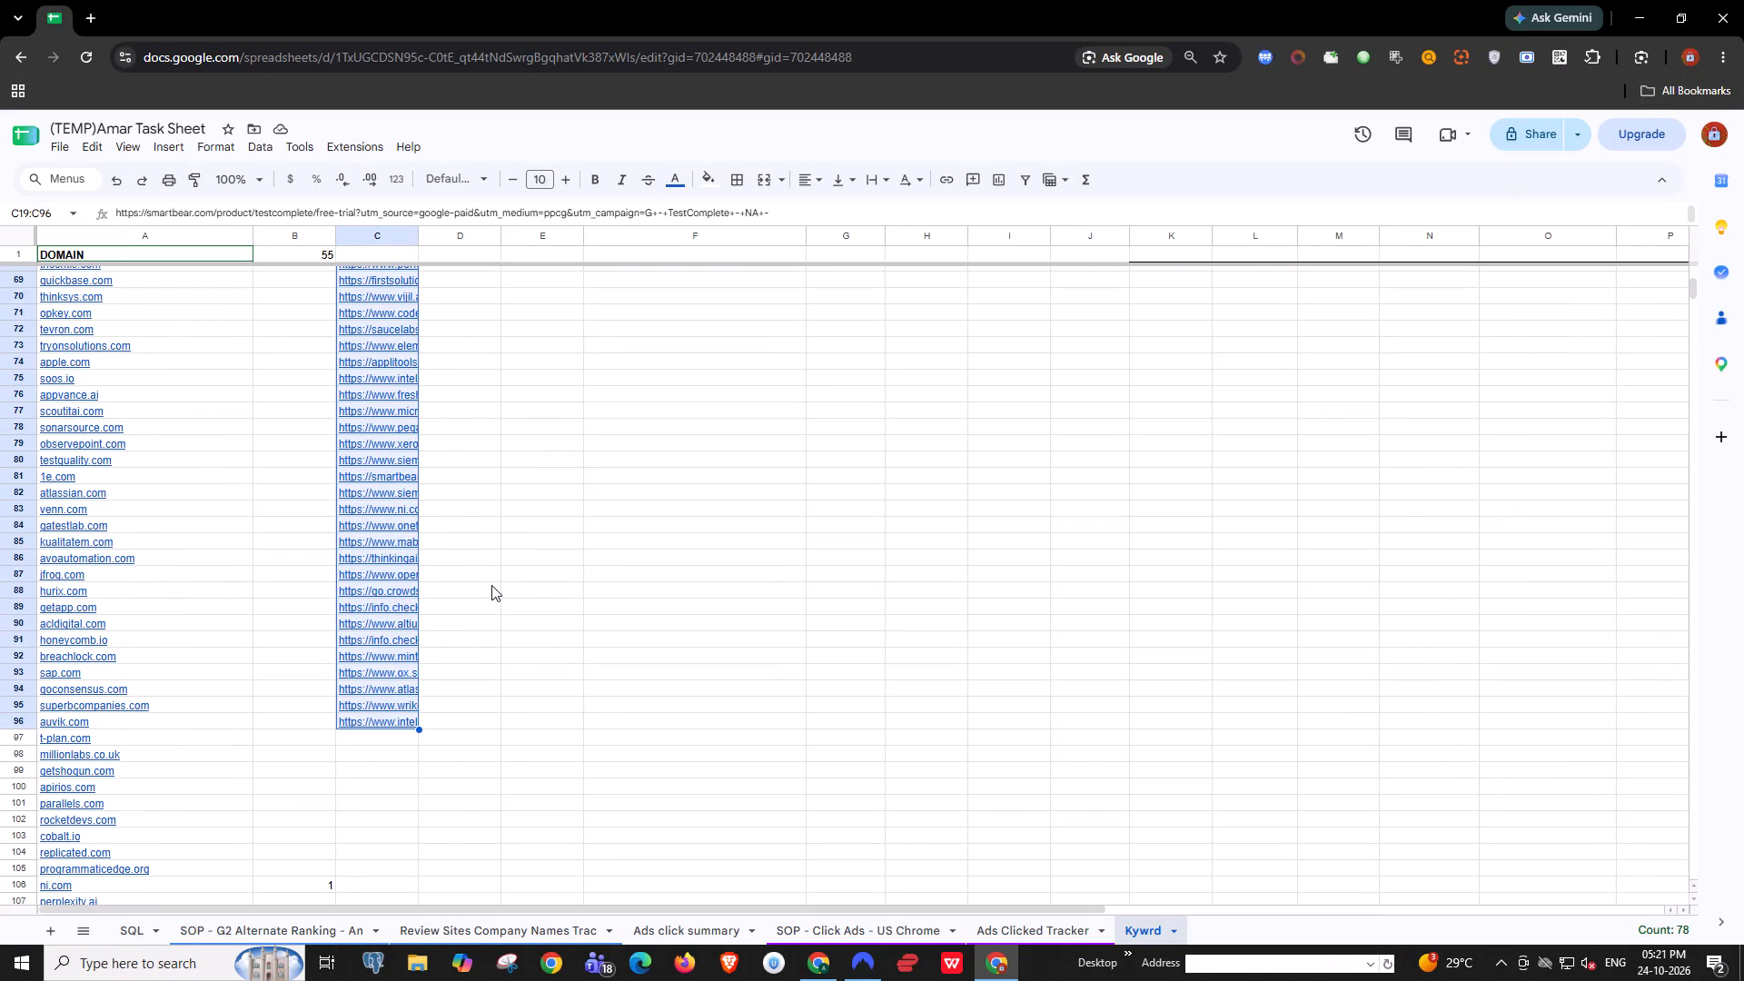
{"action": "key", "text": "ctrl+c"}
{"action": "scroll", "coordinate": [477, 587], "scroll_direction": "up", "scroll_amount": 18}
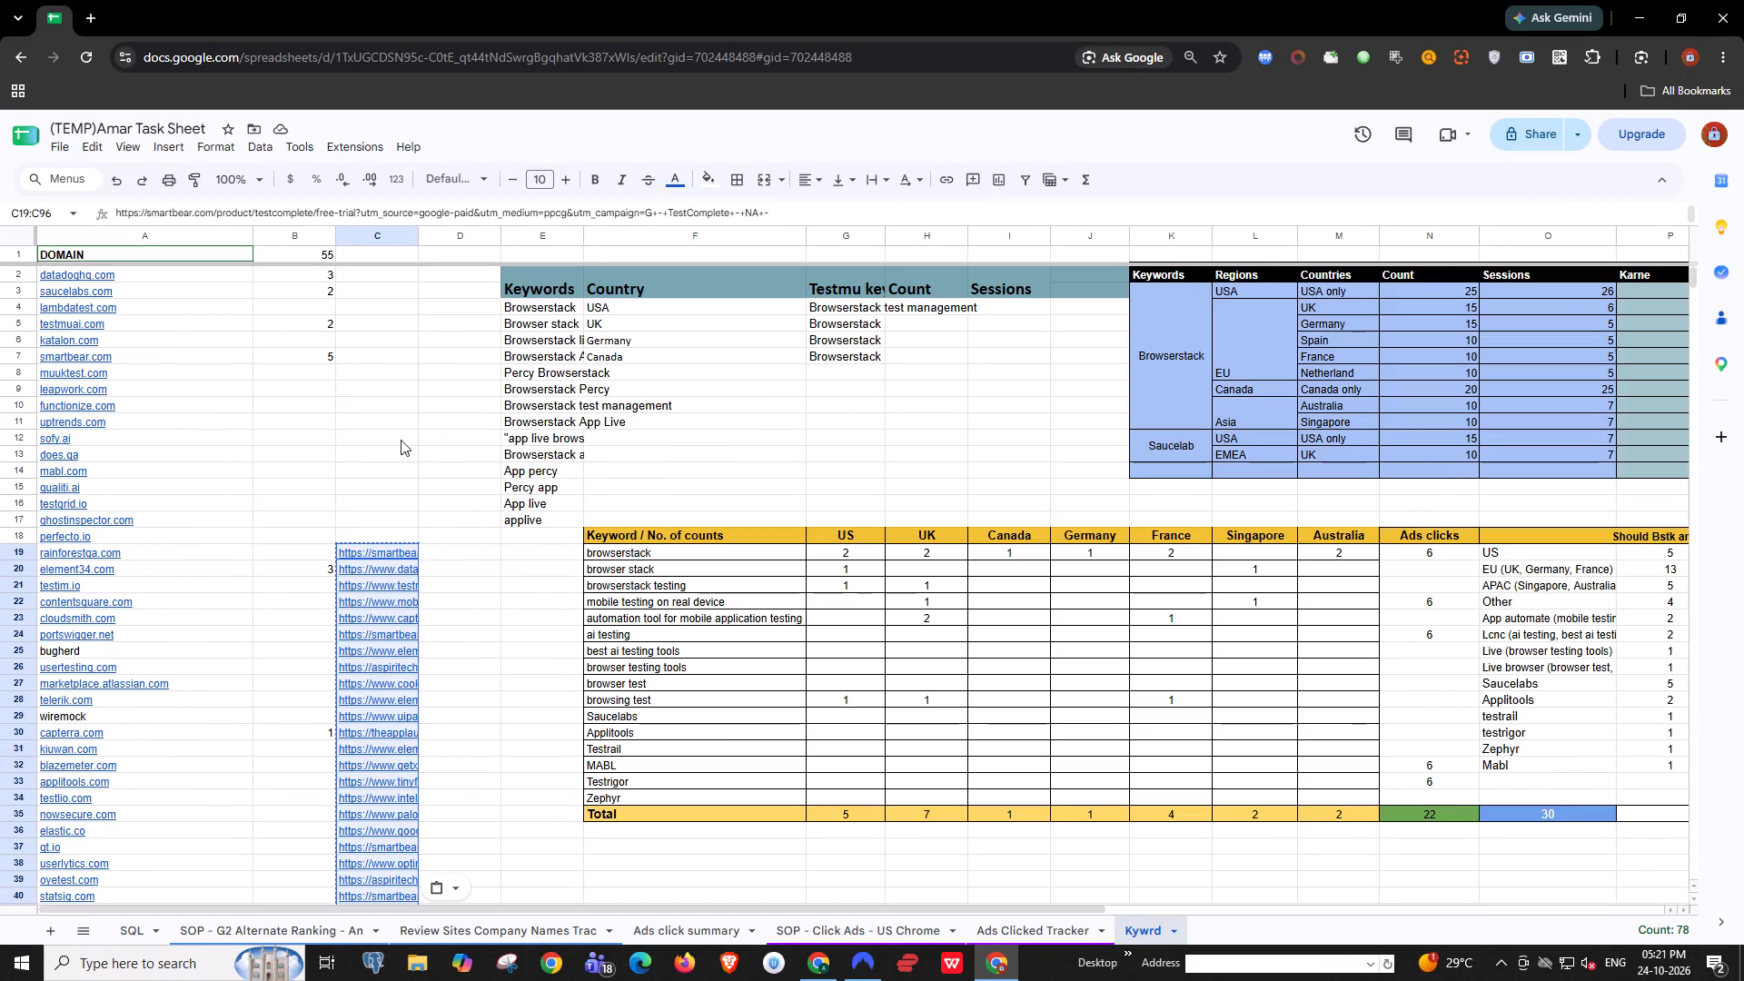
Copy the ad URLs in C60:C96 and paste them in column C starting at C2, beside the domain list.
{"action": "scroll", "coordinate": [447, 598], "scroll_direction": "down", "scroll_amount": 7}
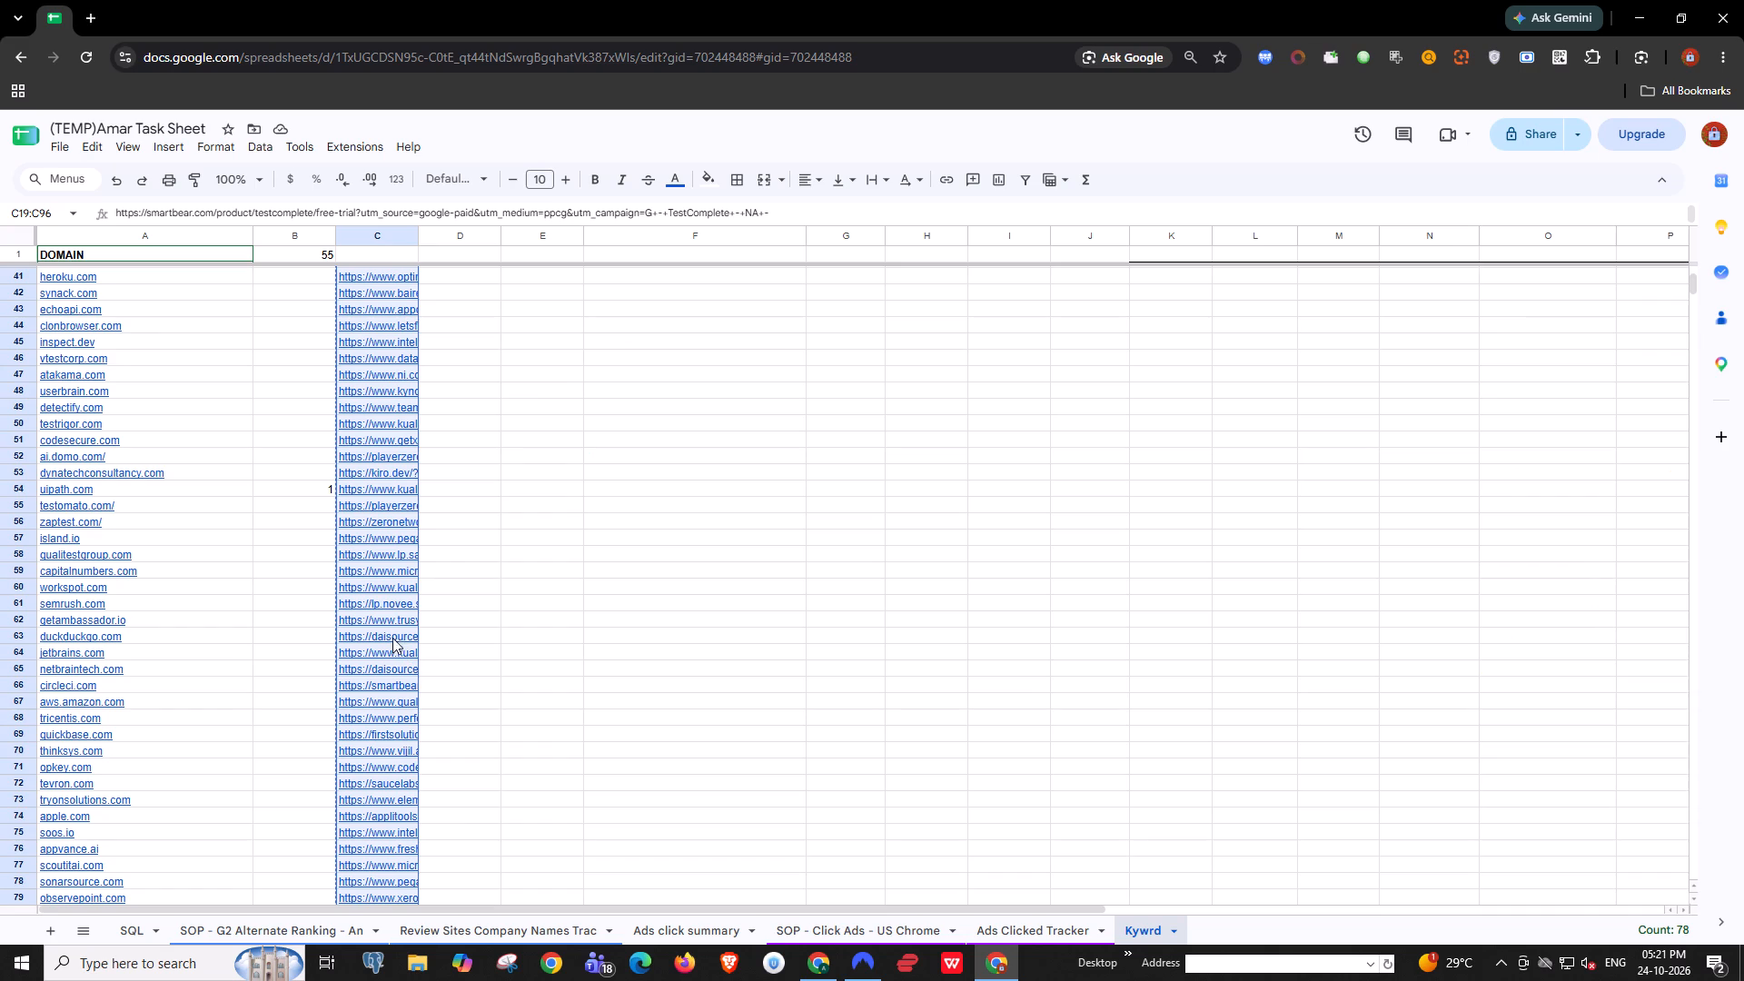
{"action": "left_click_drag", "start_coordinate": [365, 589], "coordinate": [381, 980]}
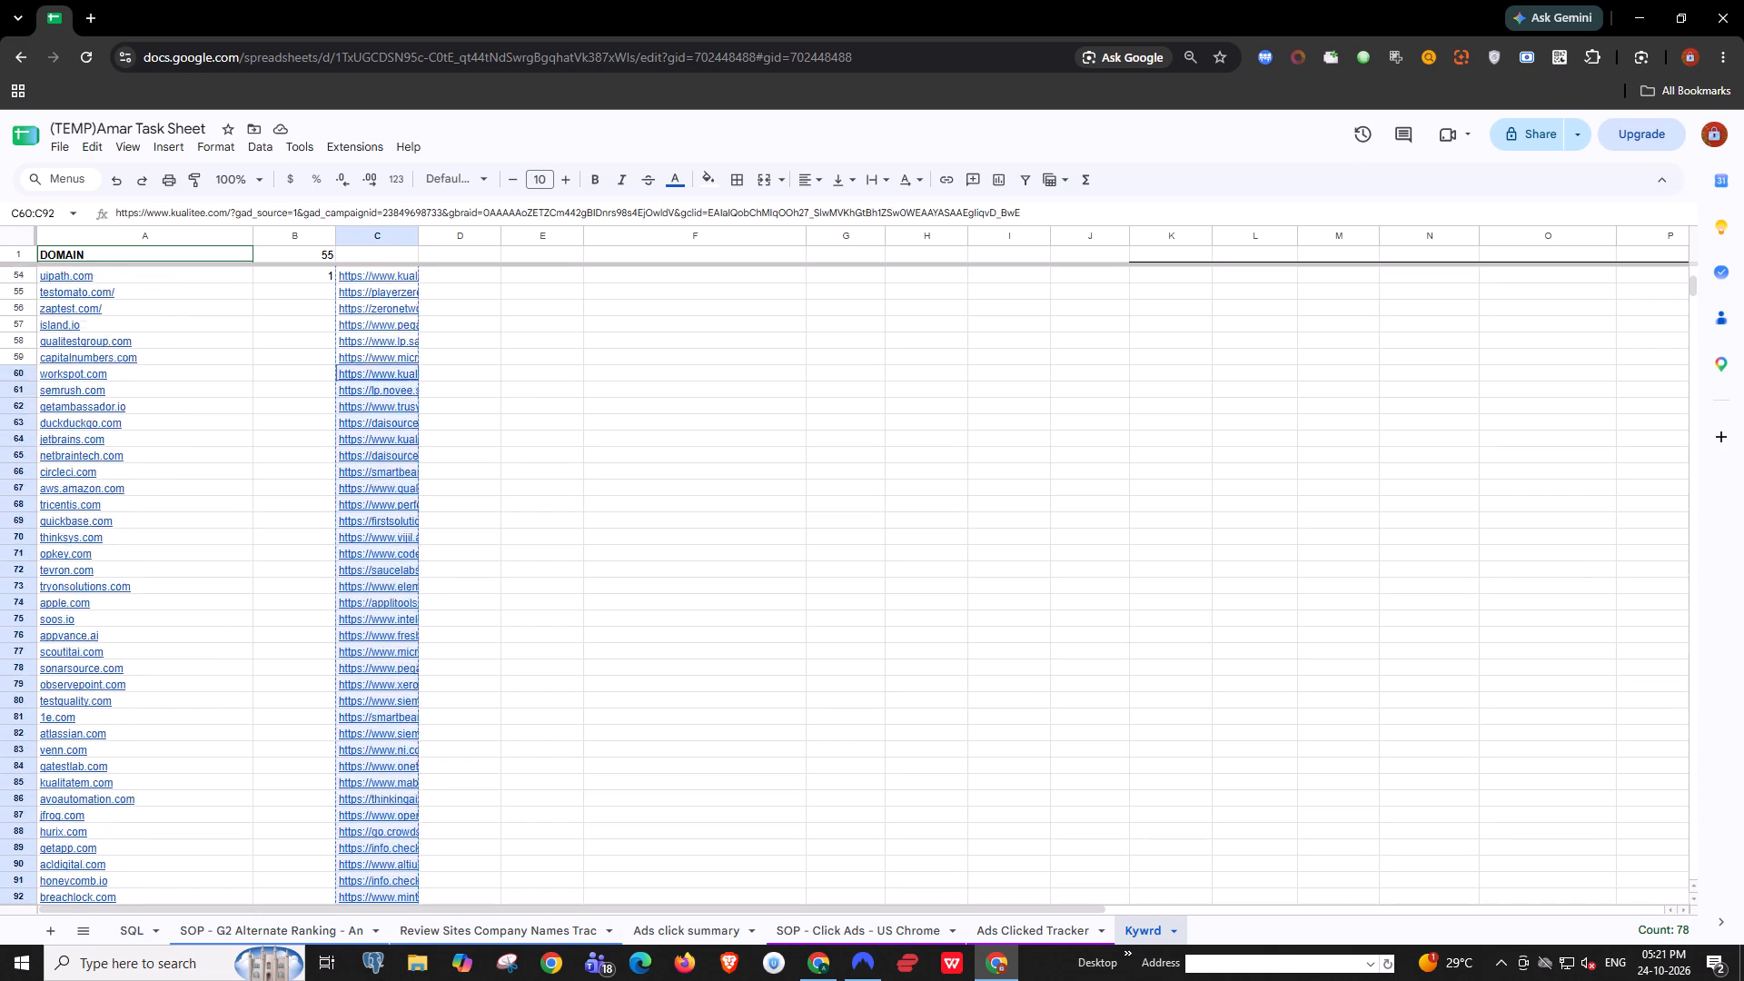
{"action": "left_click_drag", "start_coordinate": [381, 980], "coordinate": [387, 586]}
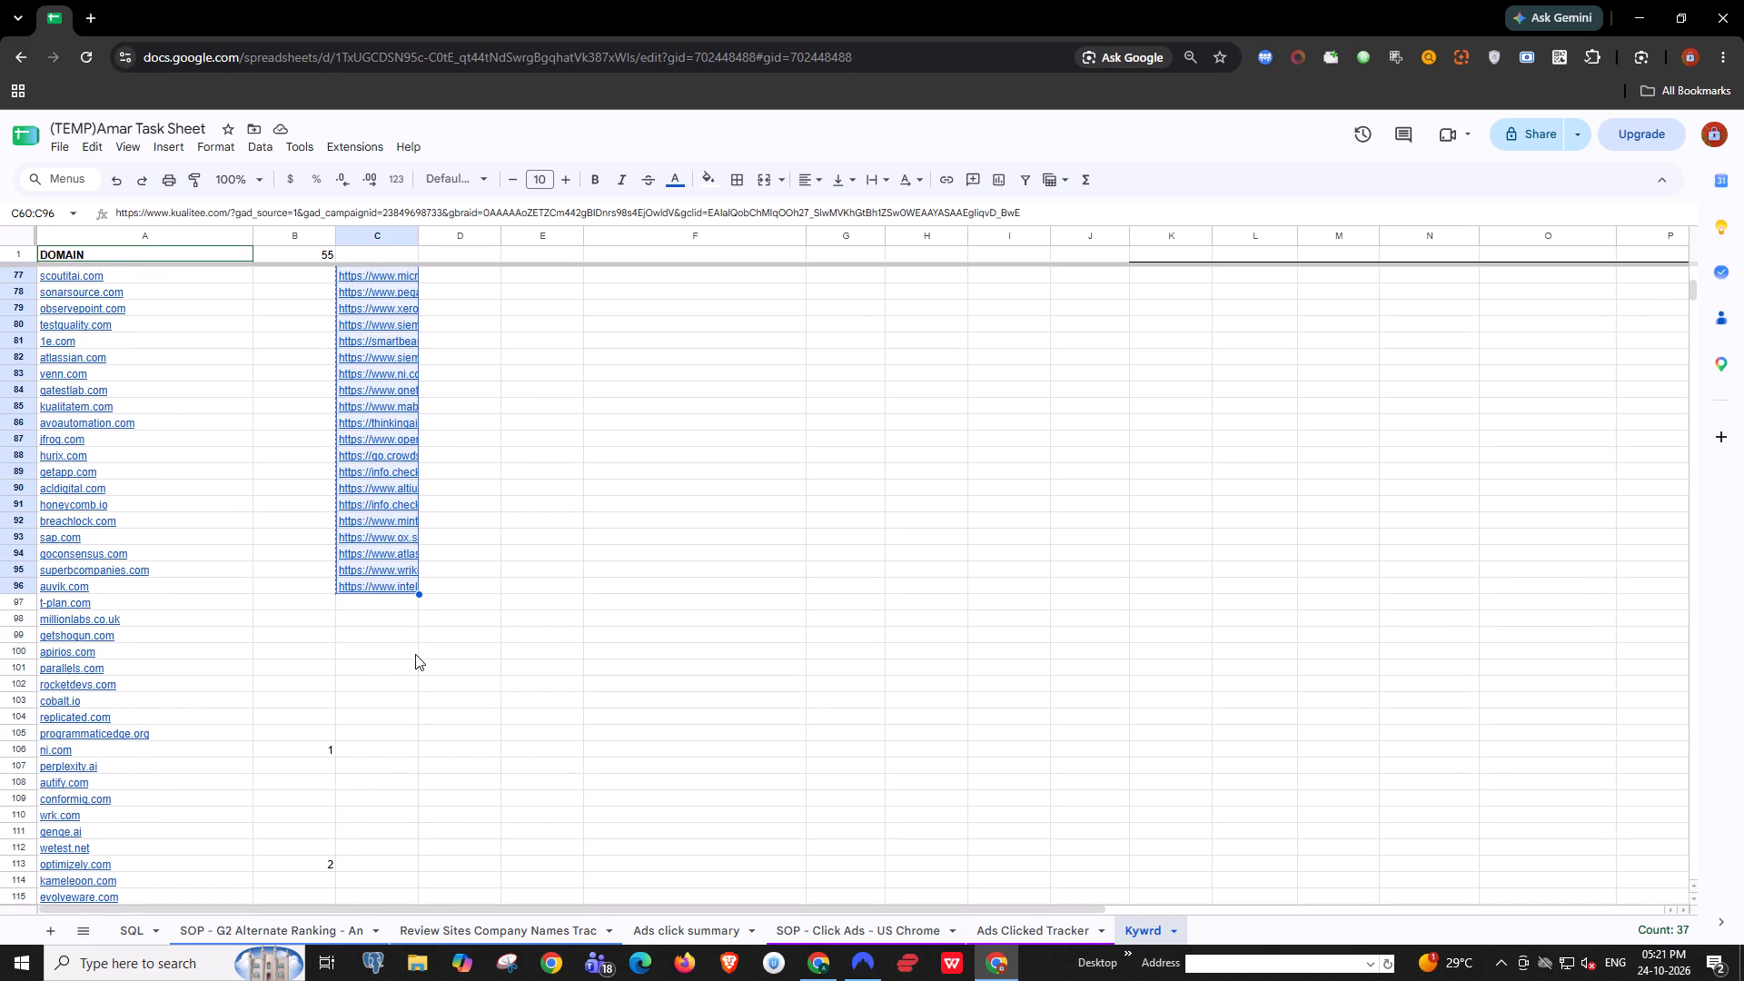
{"action": "key", "text": "ctrl+c"}
{"action": "scroll", "coordinate": [430, 744], "scroll_direction": "up", "scroll_amount": 20}
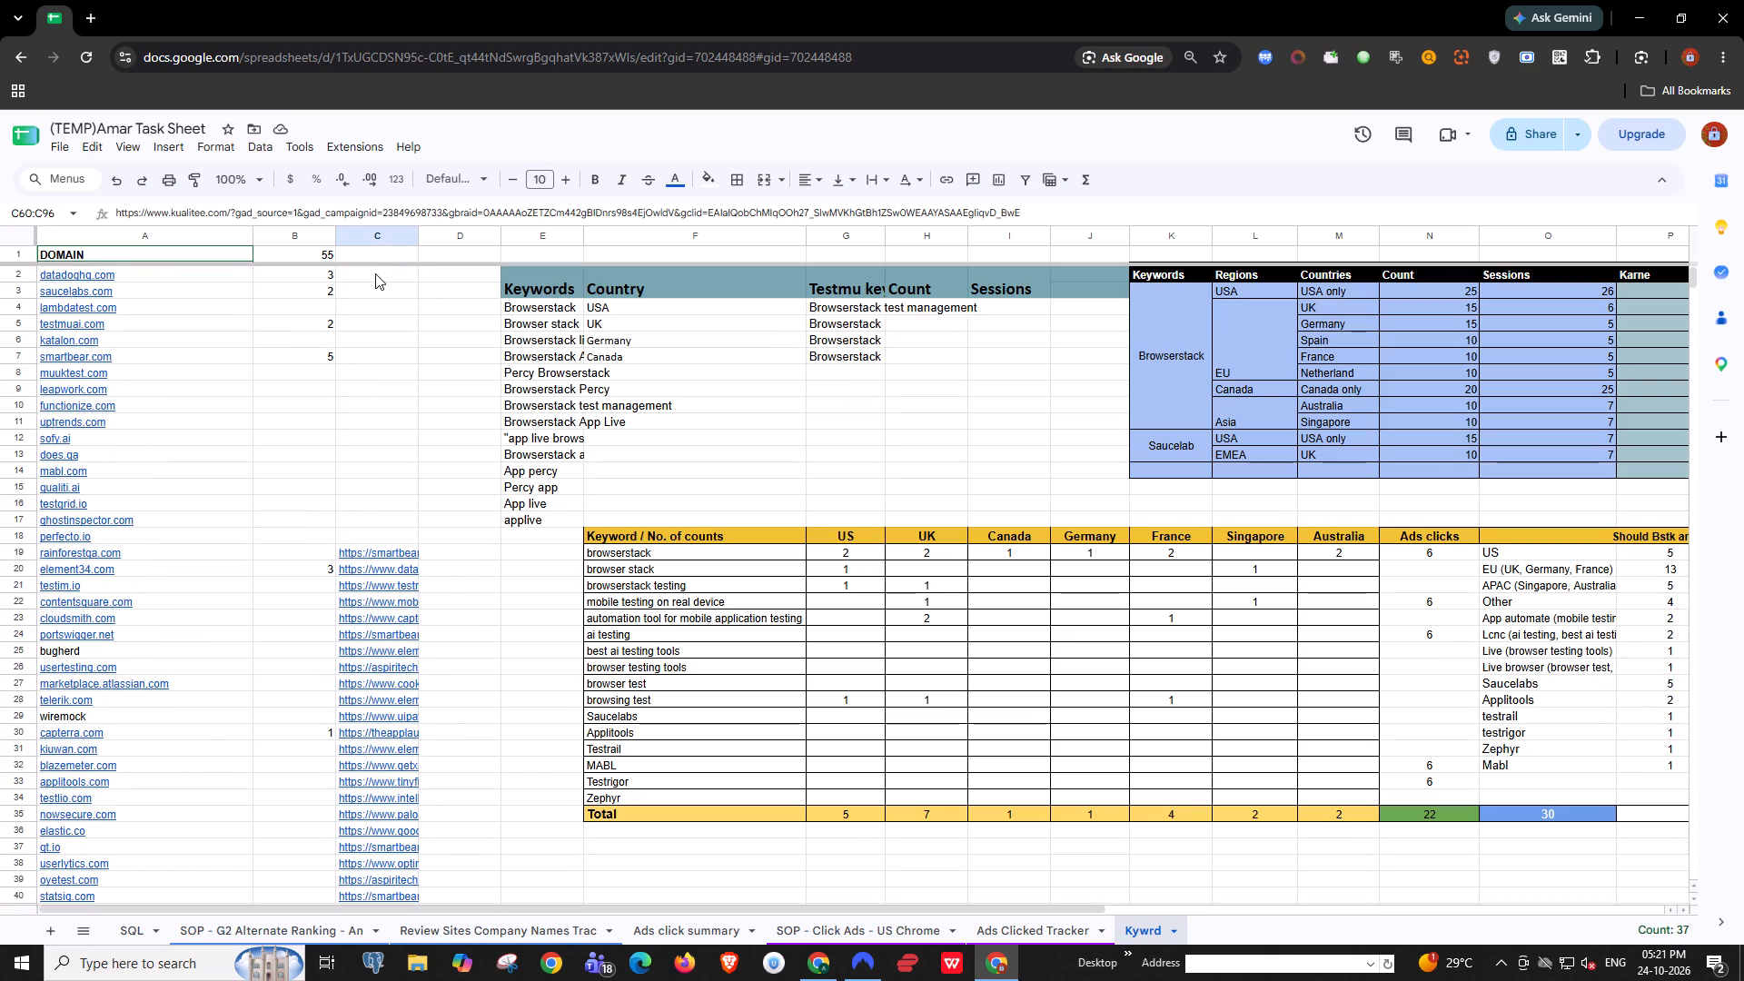
{"action": "left_click", "coordinate": [375, 273]}
{"action": "key", "text": "ctrl+v"}
Delete the leftover ad URLs in cells C43:C84 below the pasted block.
{"action": "scroll", "coordinate": [450, 675], "scroll_direction": "down", "scroll_amount": 5}
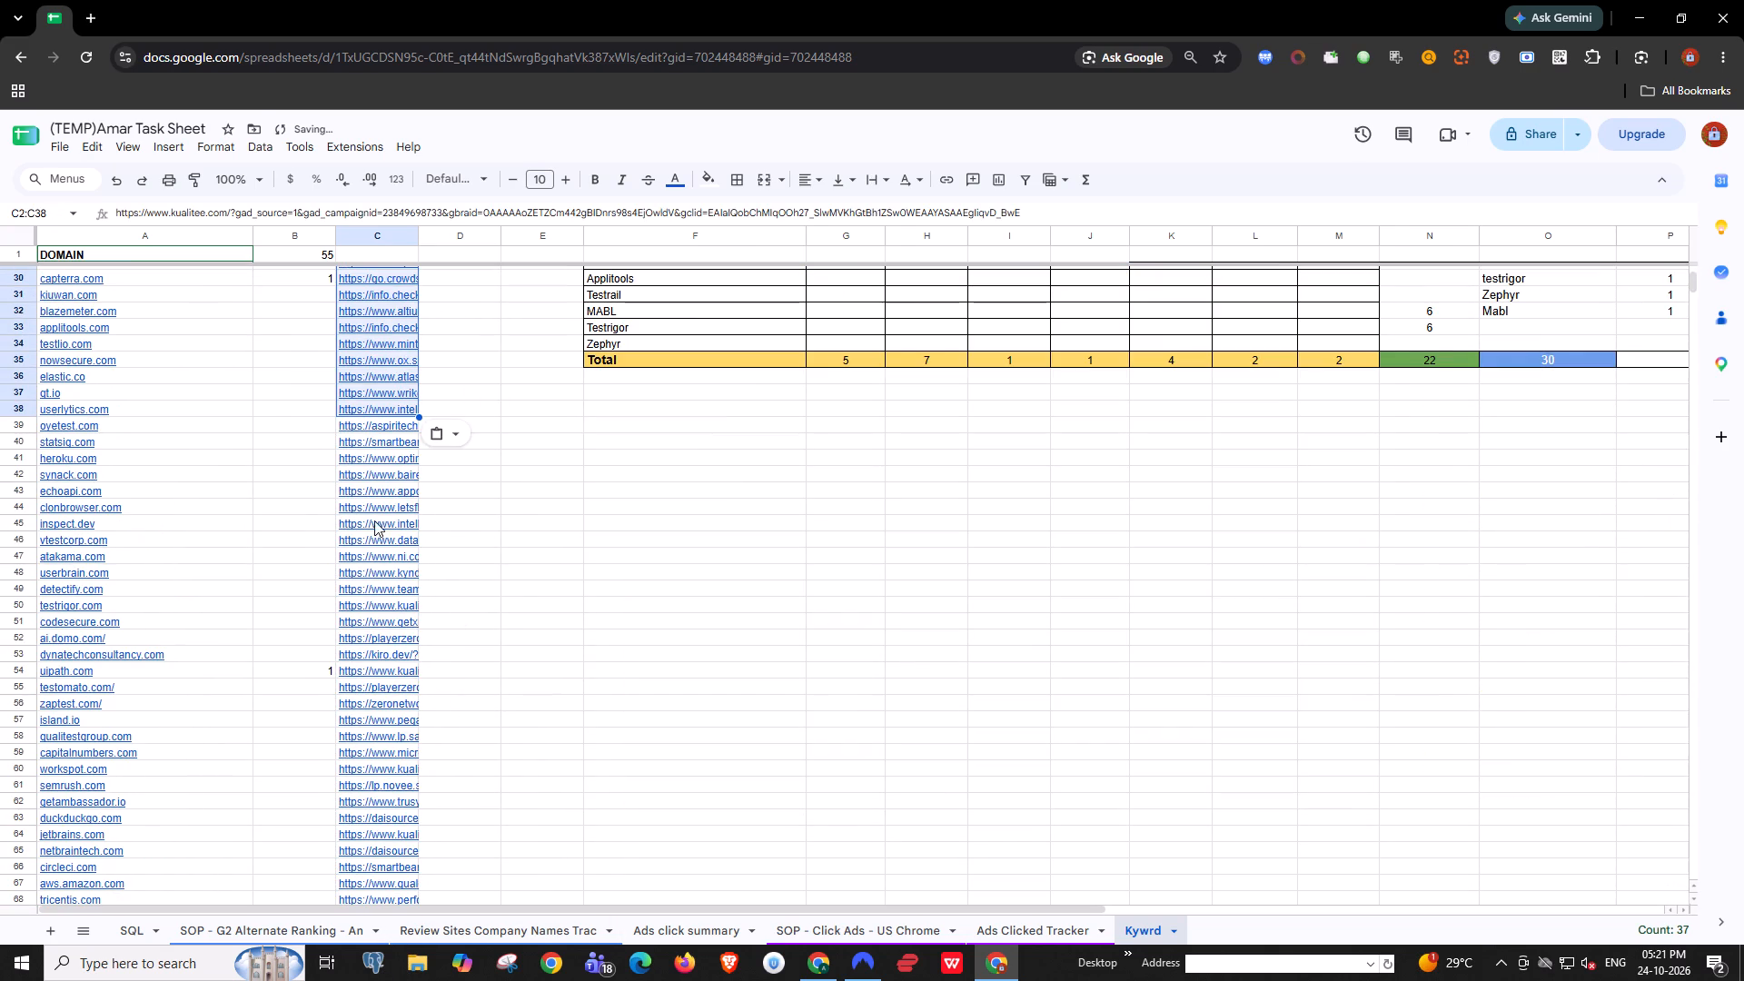
{"action": "left_click_drag", "start_coordinate": [381, 496], "coordinate": [400, 980]}
{"action": "key", "text": "Delete"}
{"action": "scroll", "coordinate": [561, 714], "scroll_direction": "up", "scroll_amount": 4}
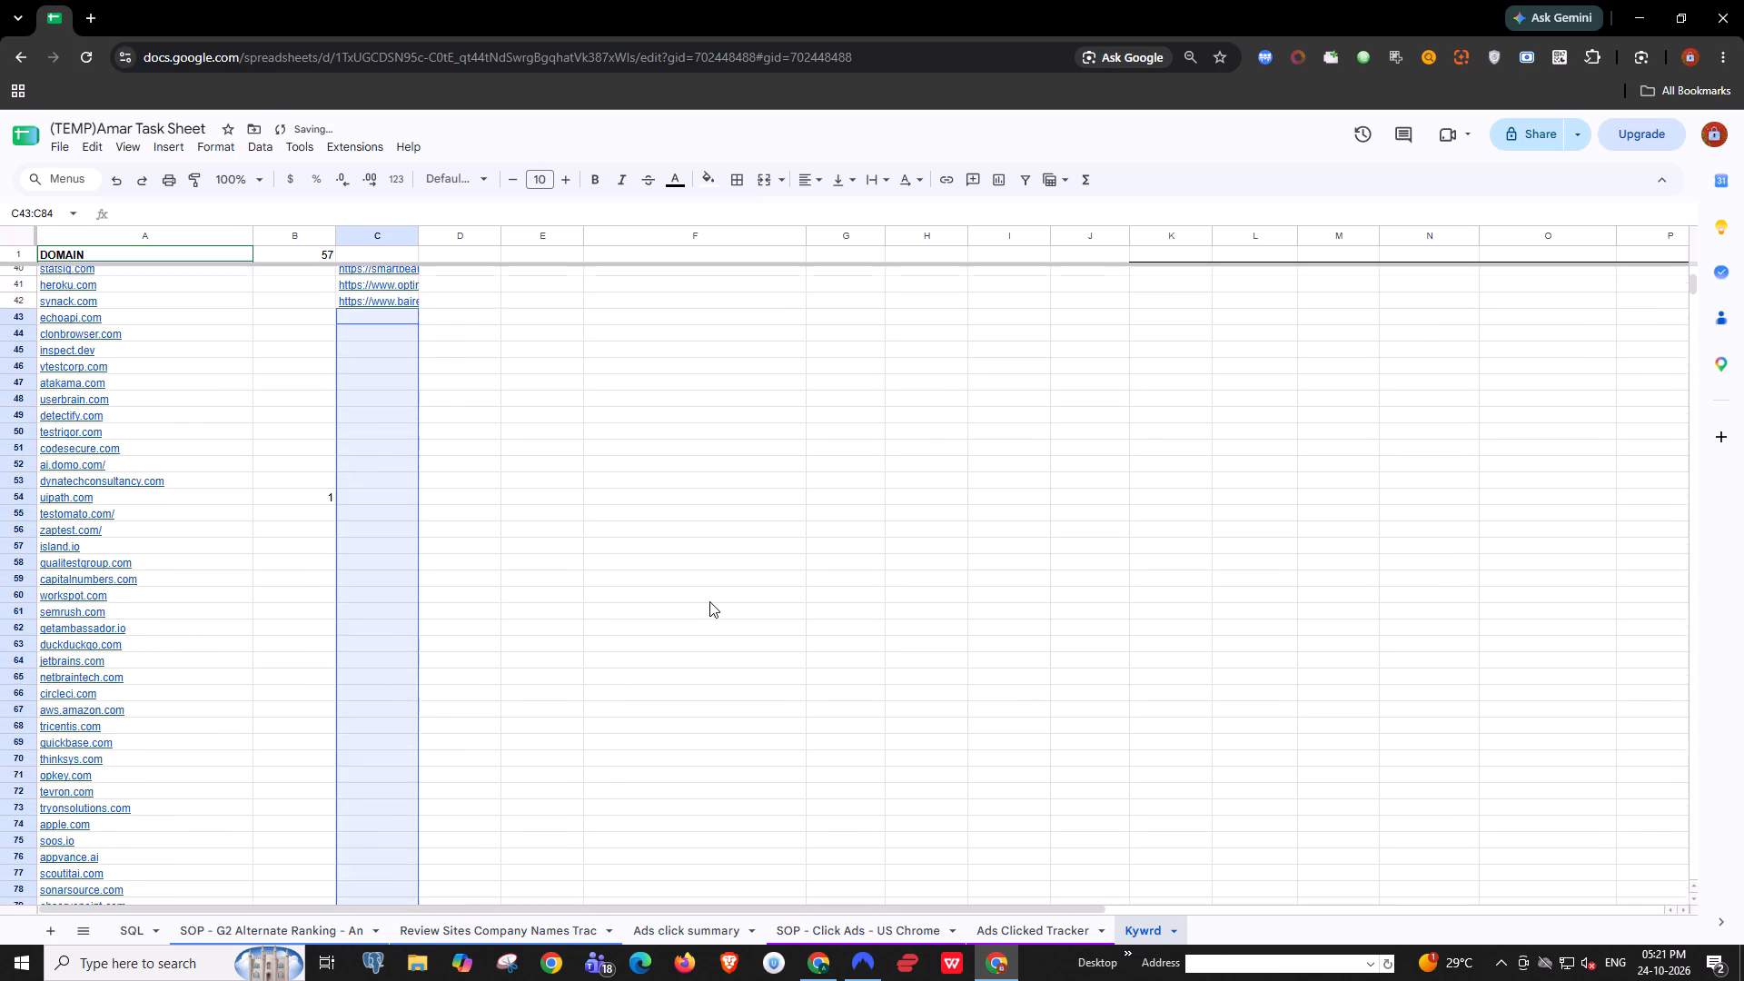
{"action": "scroll", "coordinate": [709, 601], "scroll_direction": "up", "scroll_amount": 9}
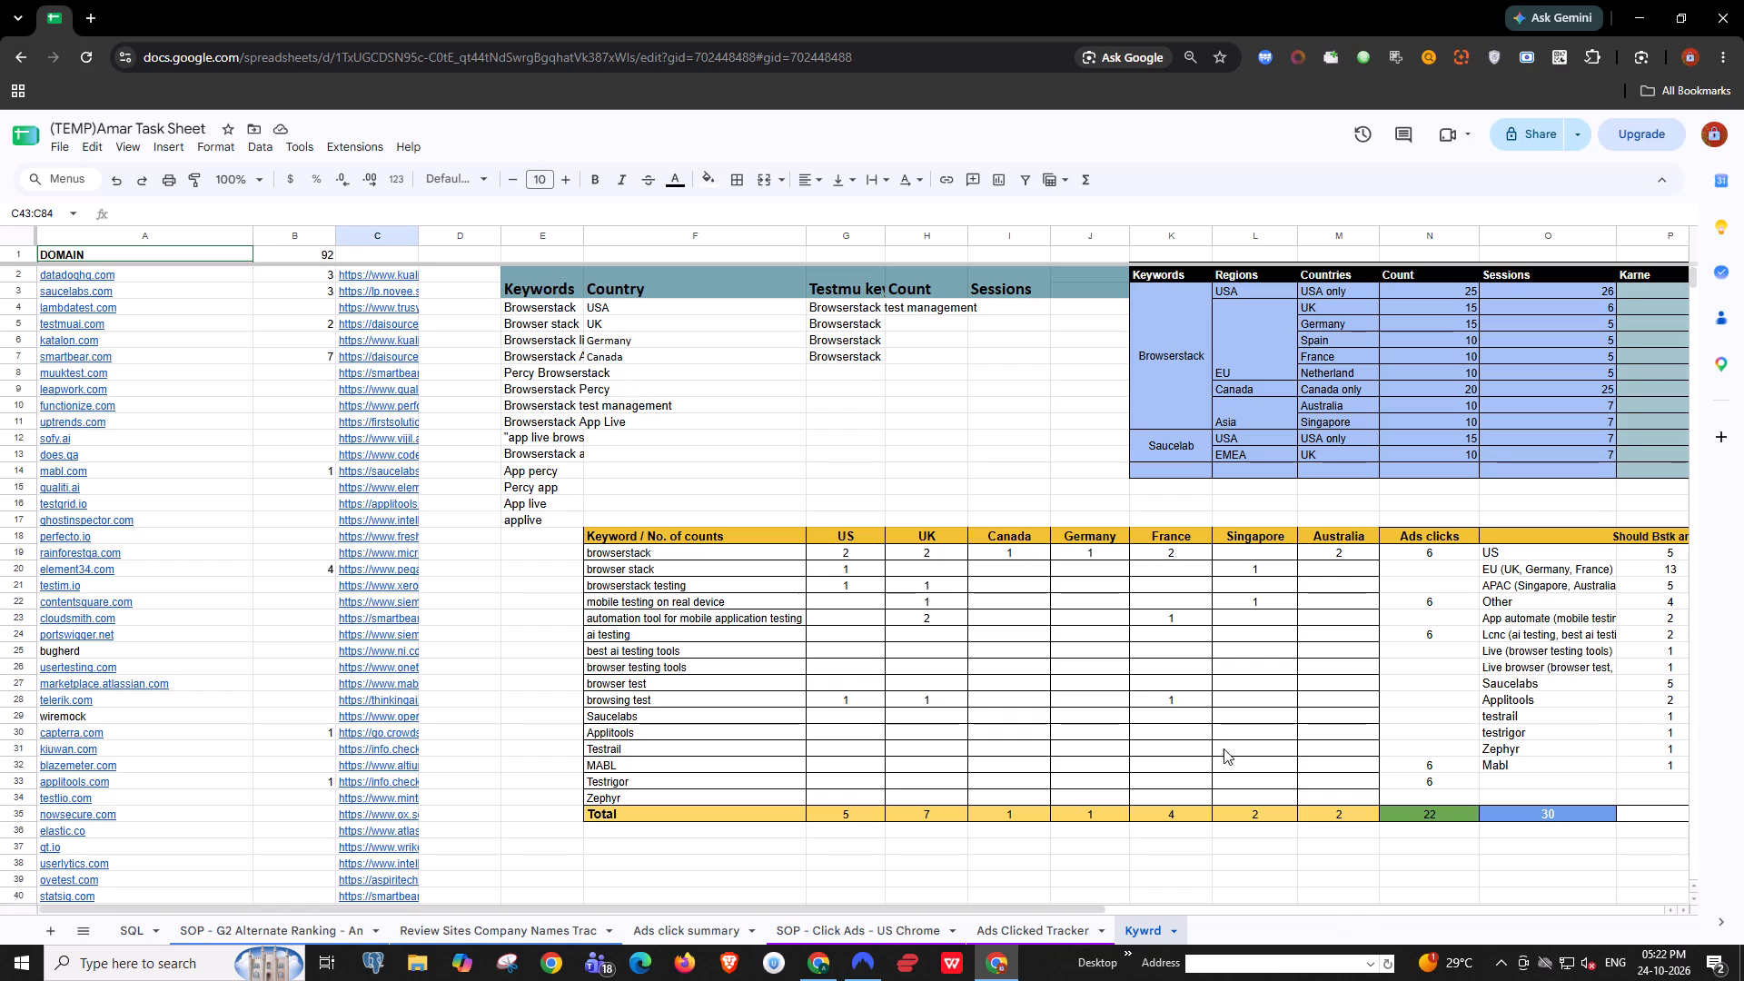
Enter a count of 1 for Germany and 1 for France in the "best ai testing tools" row.
{"action": "left_click", "coordinate": [1085, 656]}
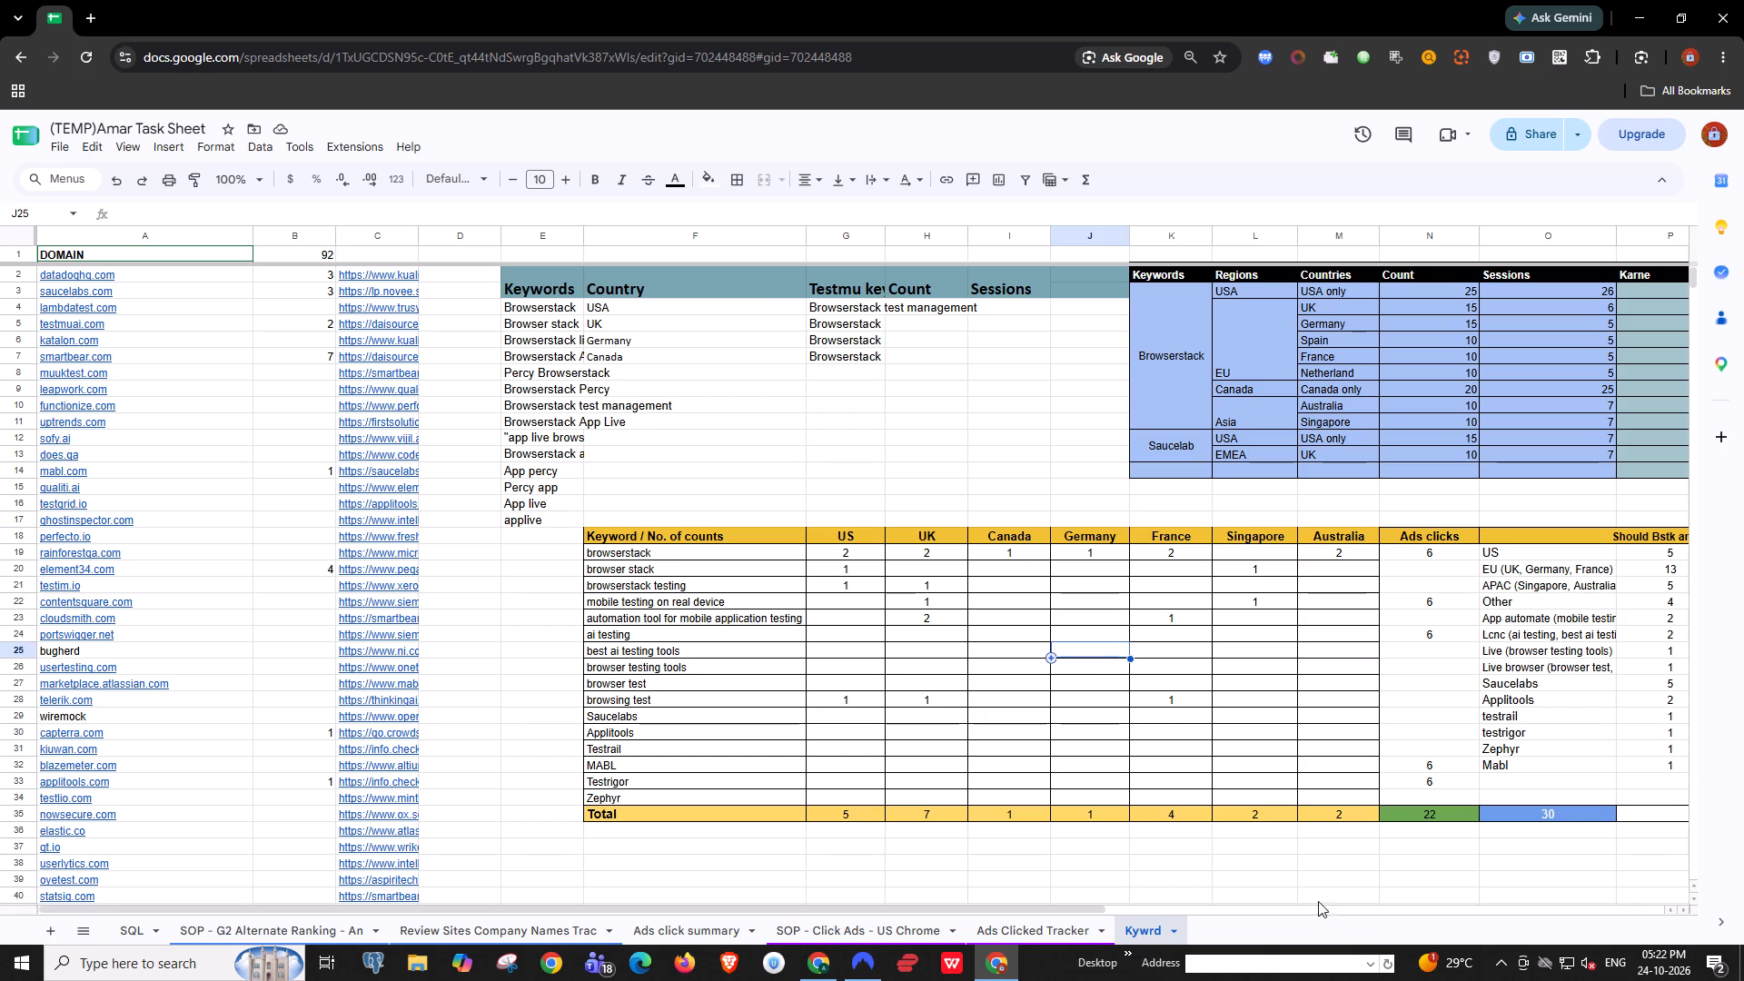
{"action": "key", "text": "1"}
{"action": "key", "text": "Right"}
{"action": "key", "text": "1"}
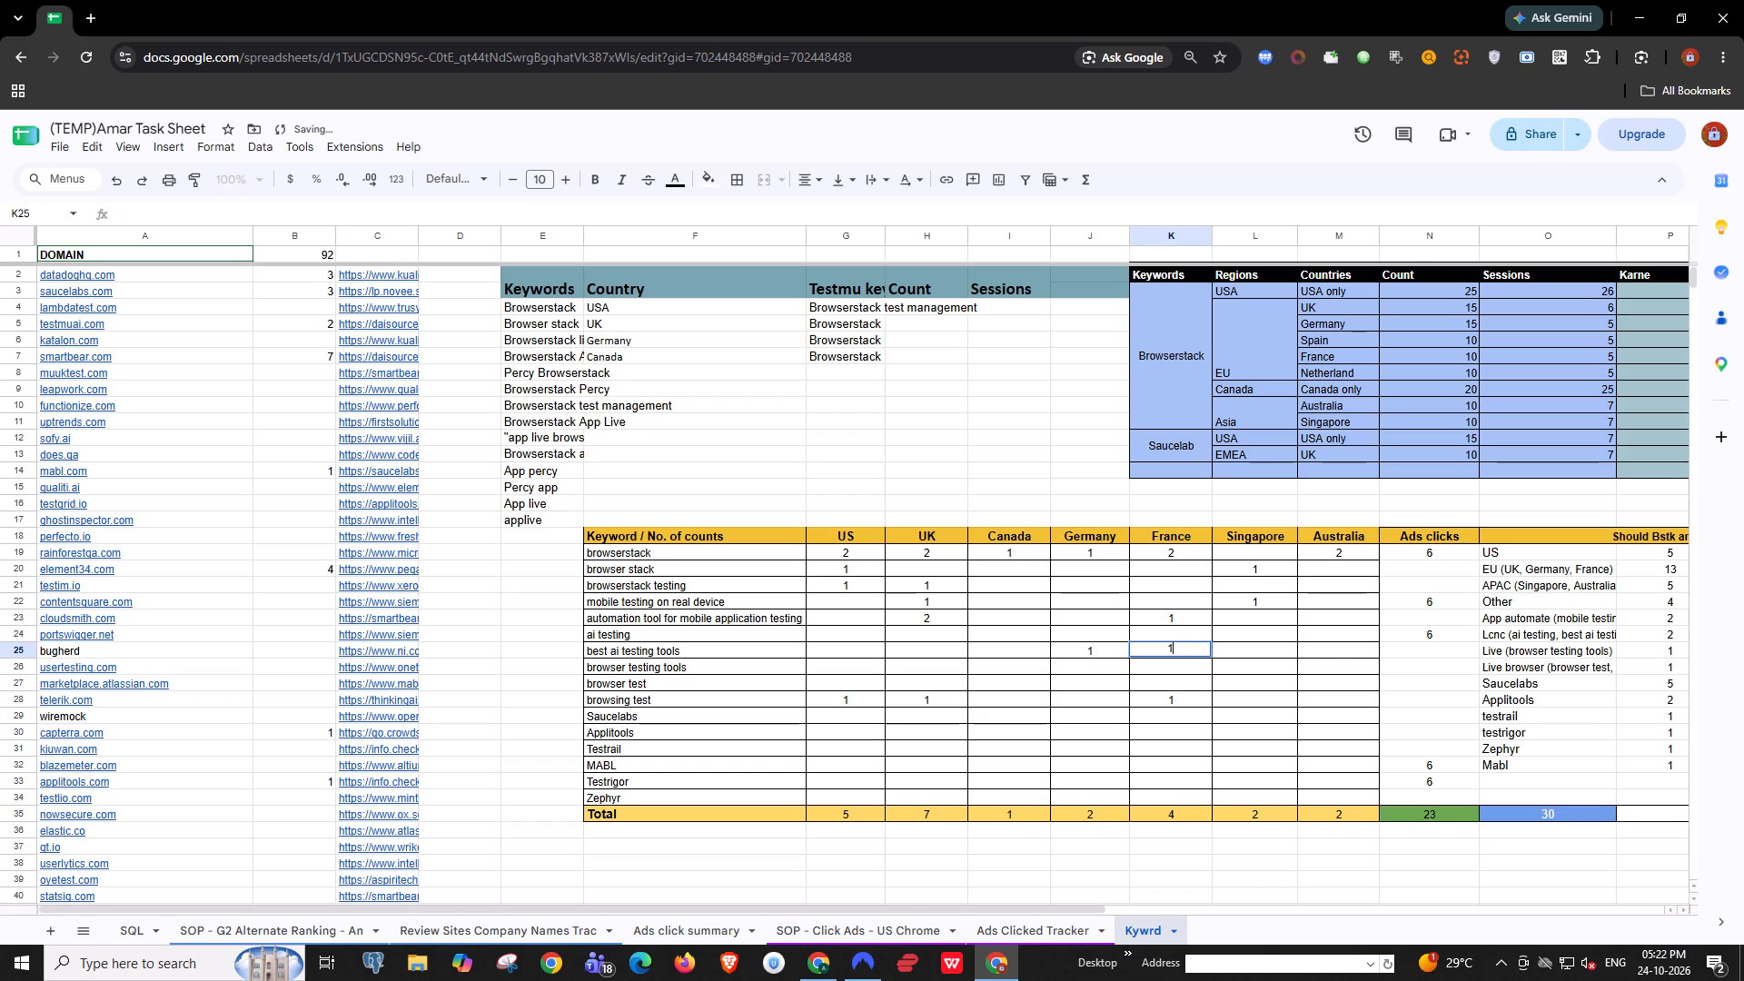
{"action": "key", "text": "Return"}
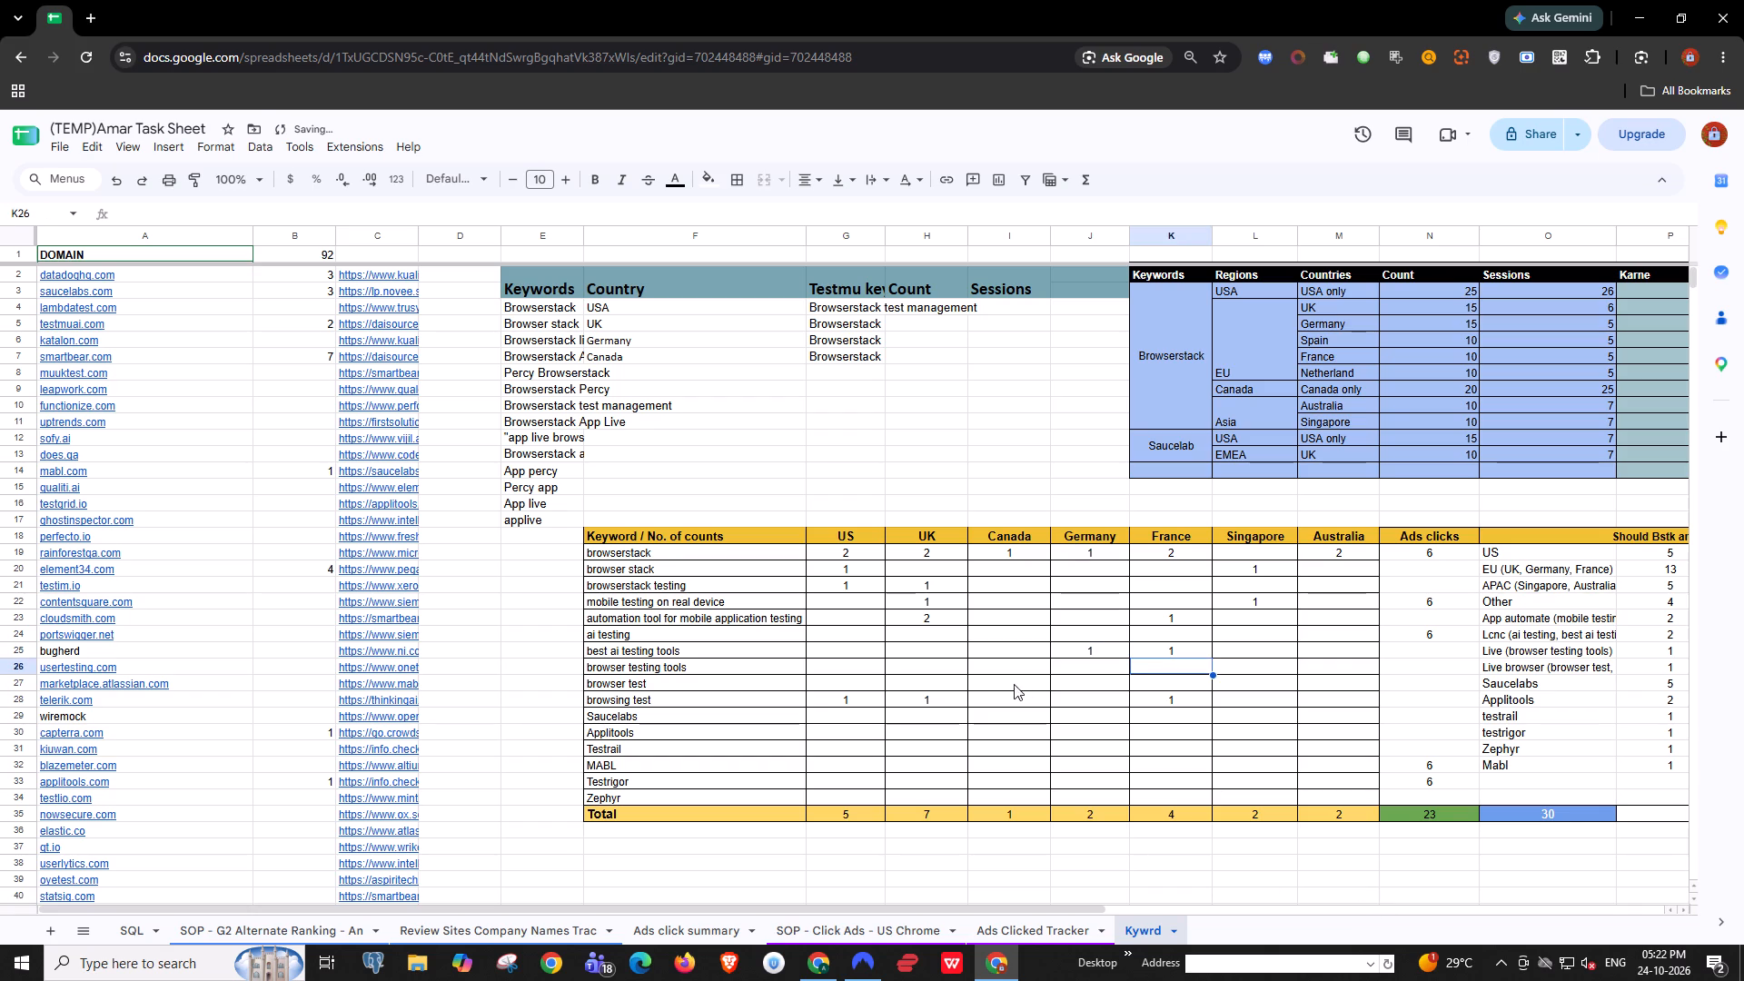
Enter a count of 1 for the UK in the "browser testing tools" row.
{"action": "left_click", "coordinate": [928, 670]}
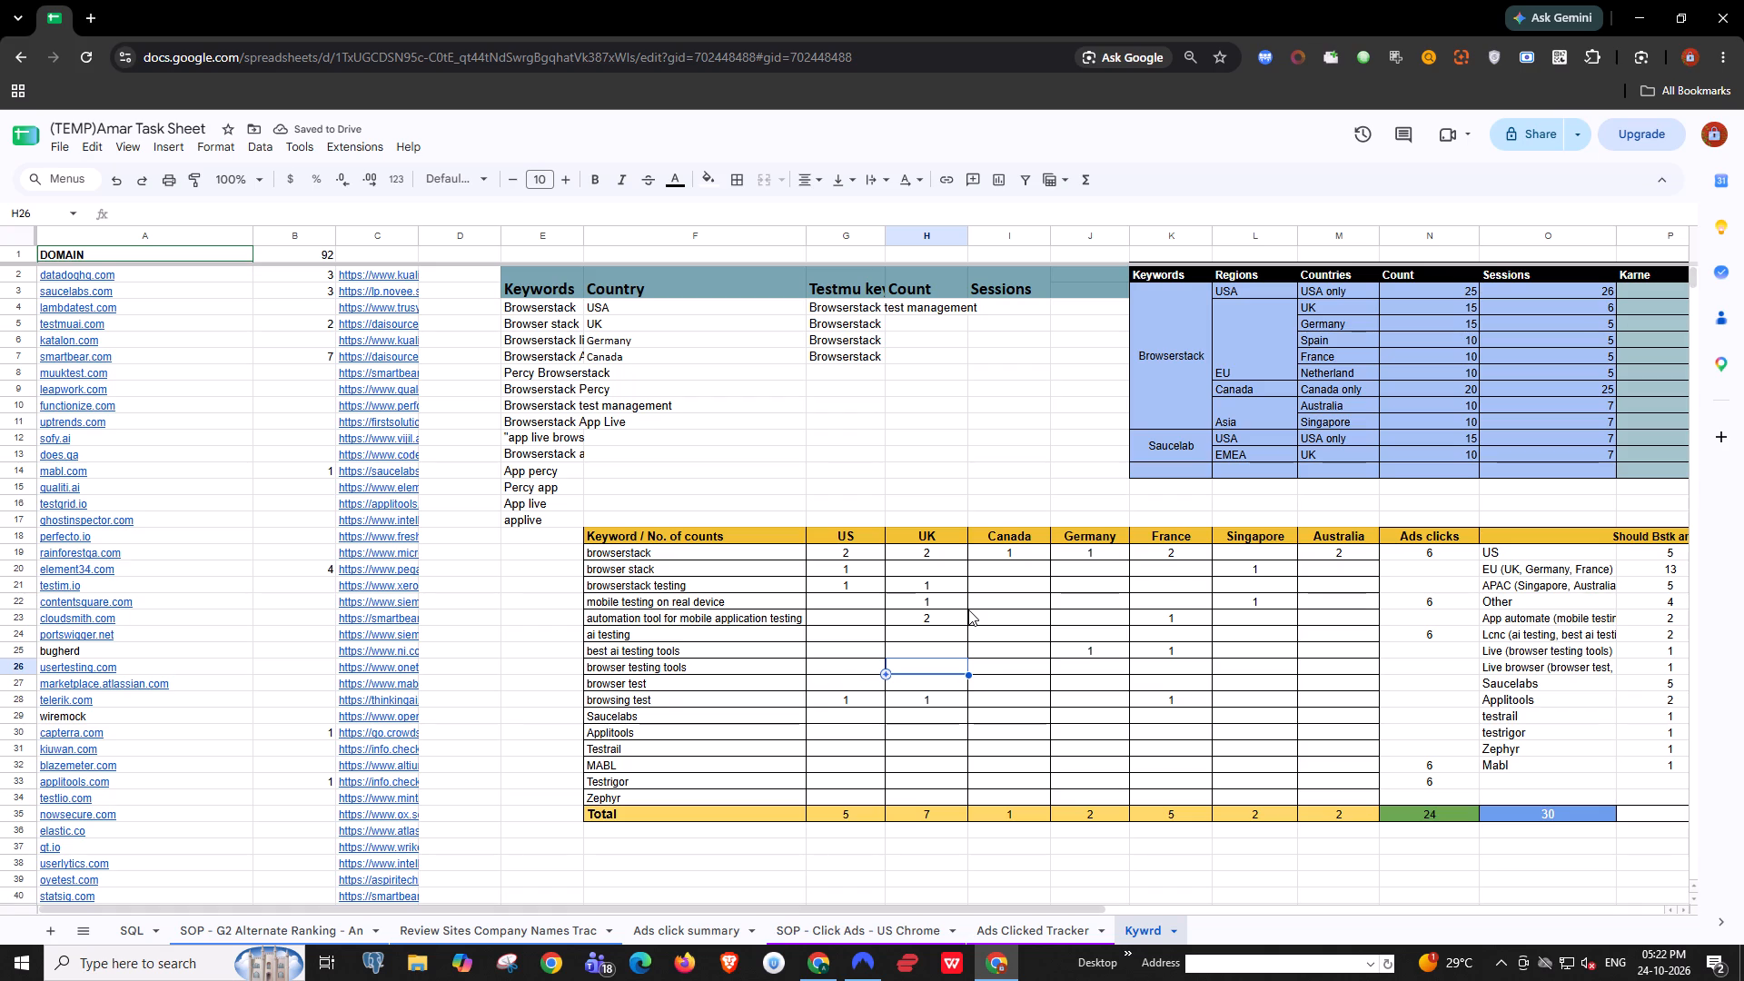
{"action": "key", "text": "Up"}
{"action": "key", "text": "Return"}
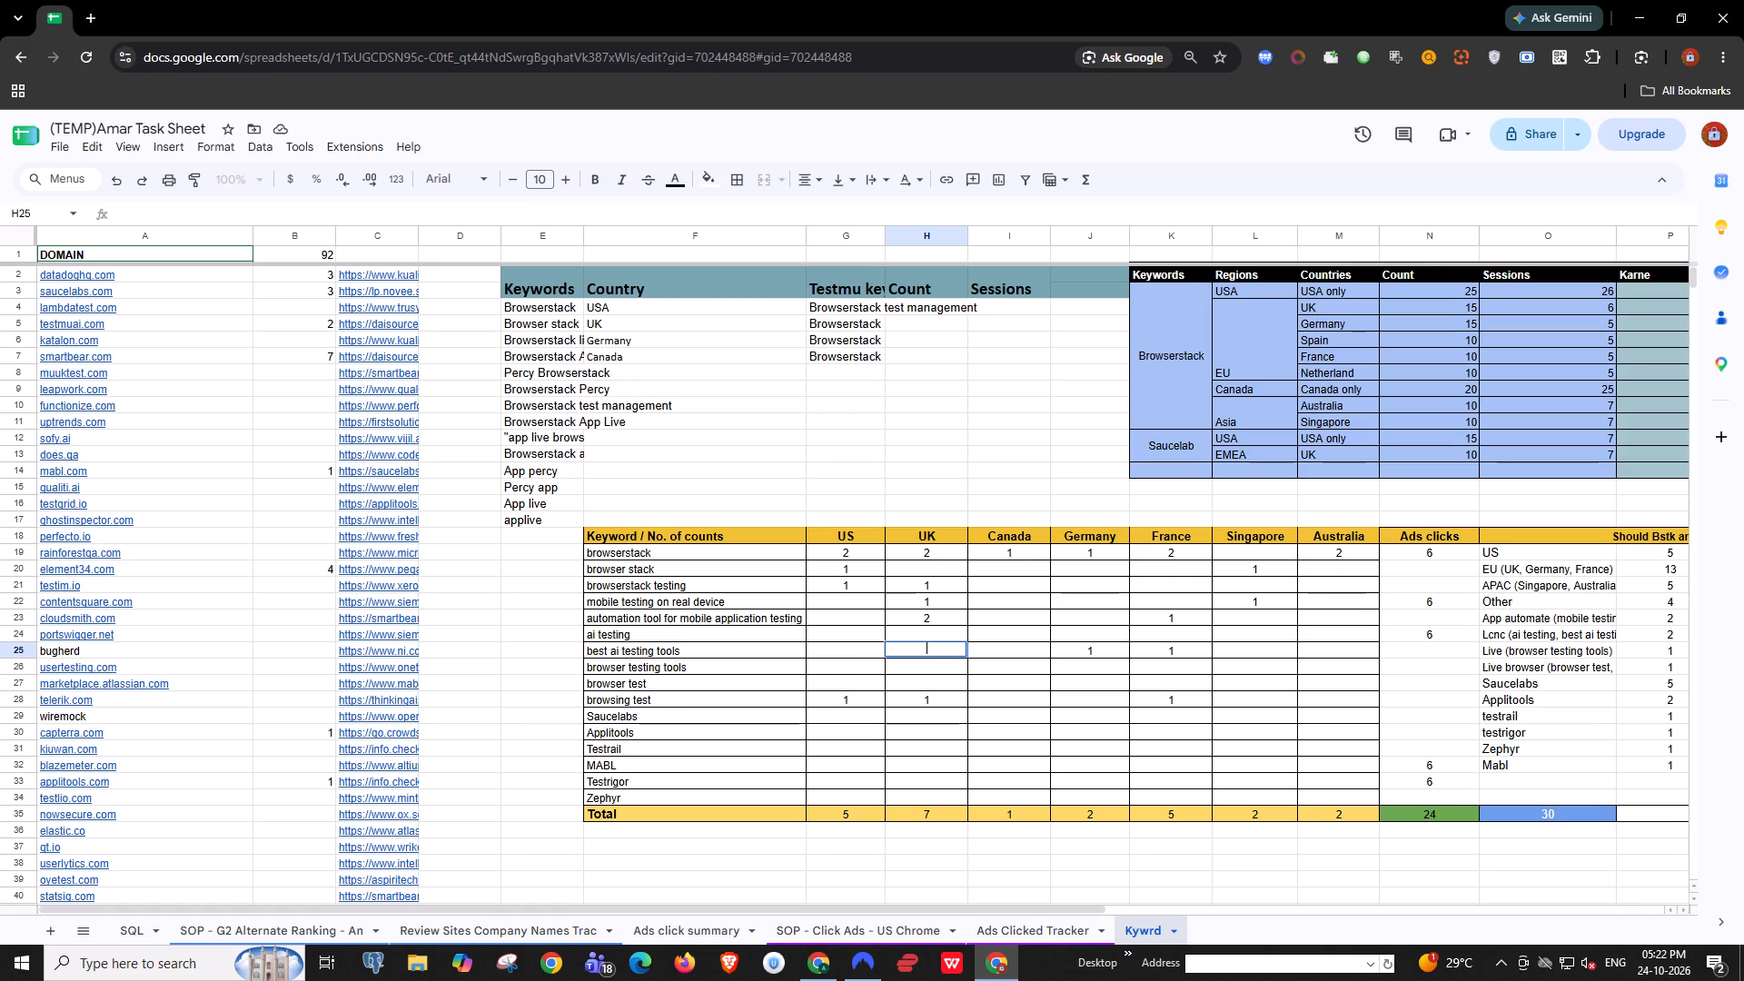
{"action": "key", "text": "Return"}
{"action": "key", "text": "Return"}
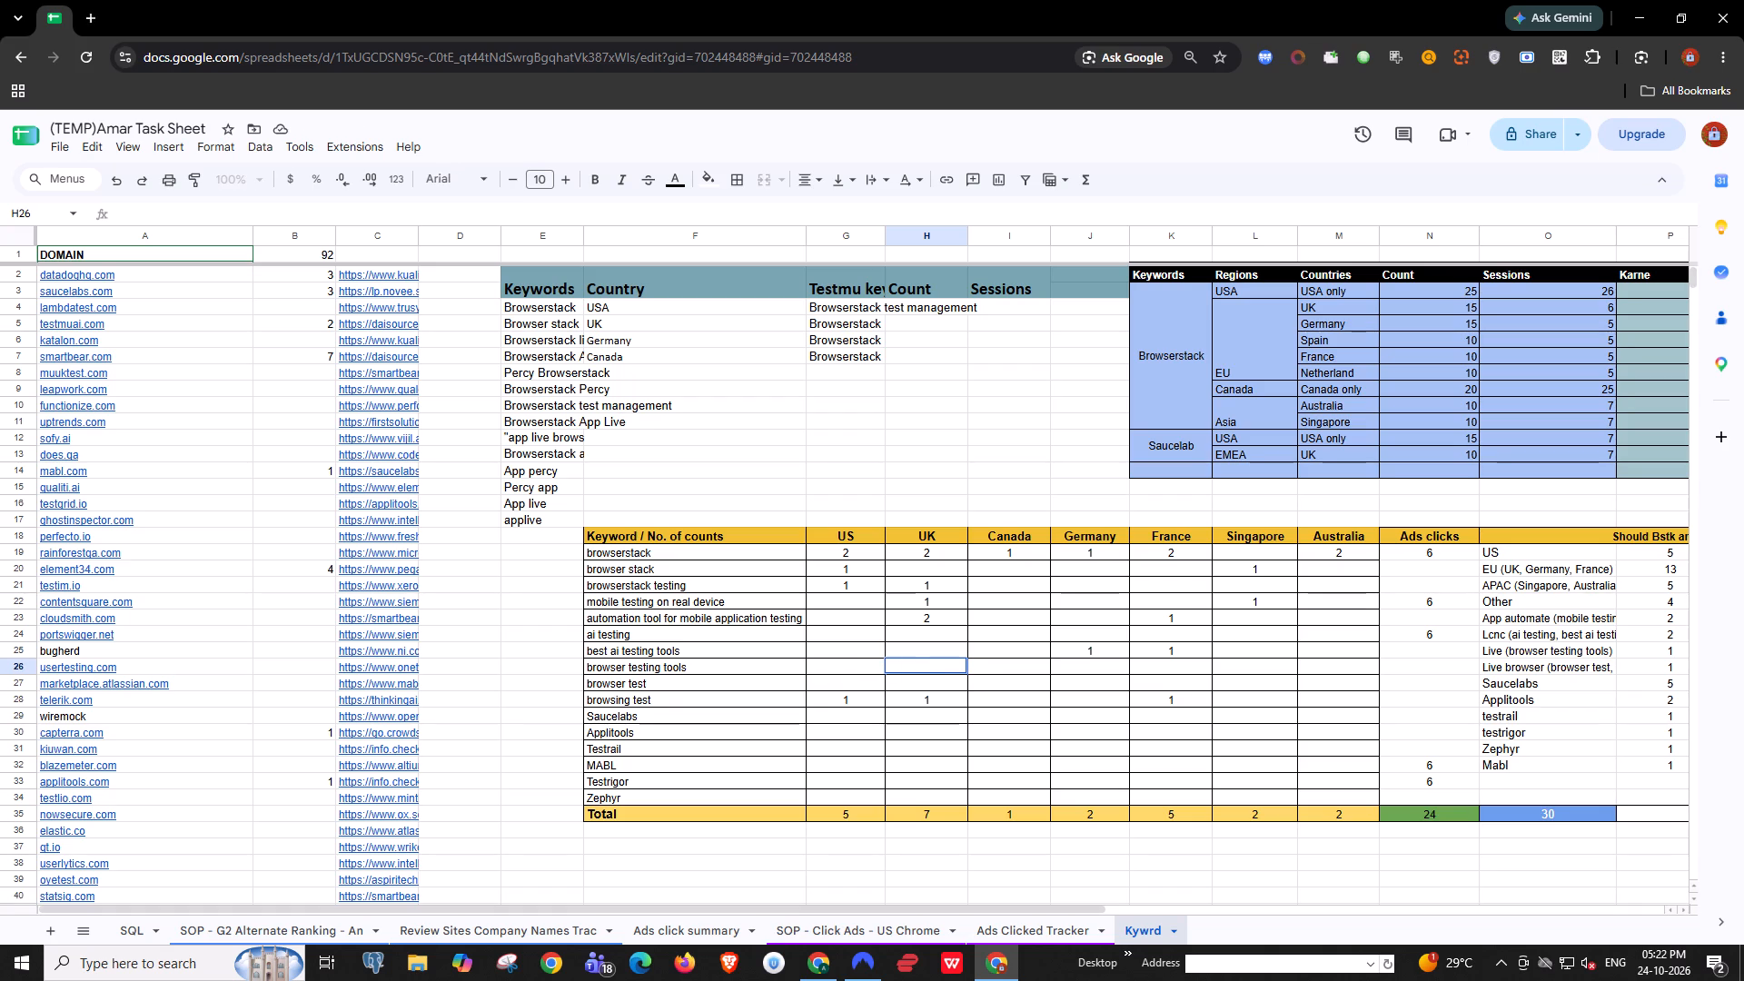
{"action": "key", "text": "1"}
{"action": "key", "text": "Return"}
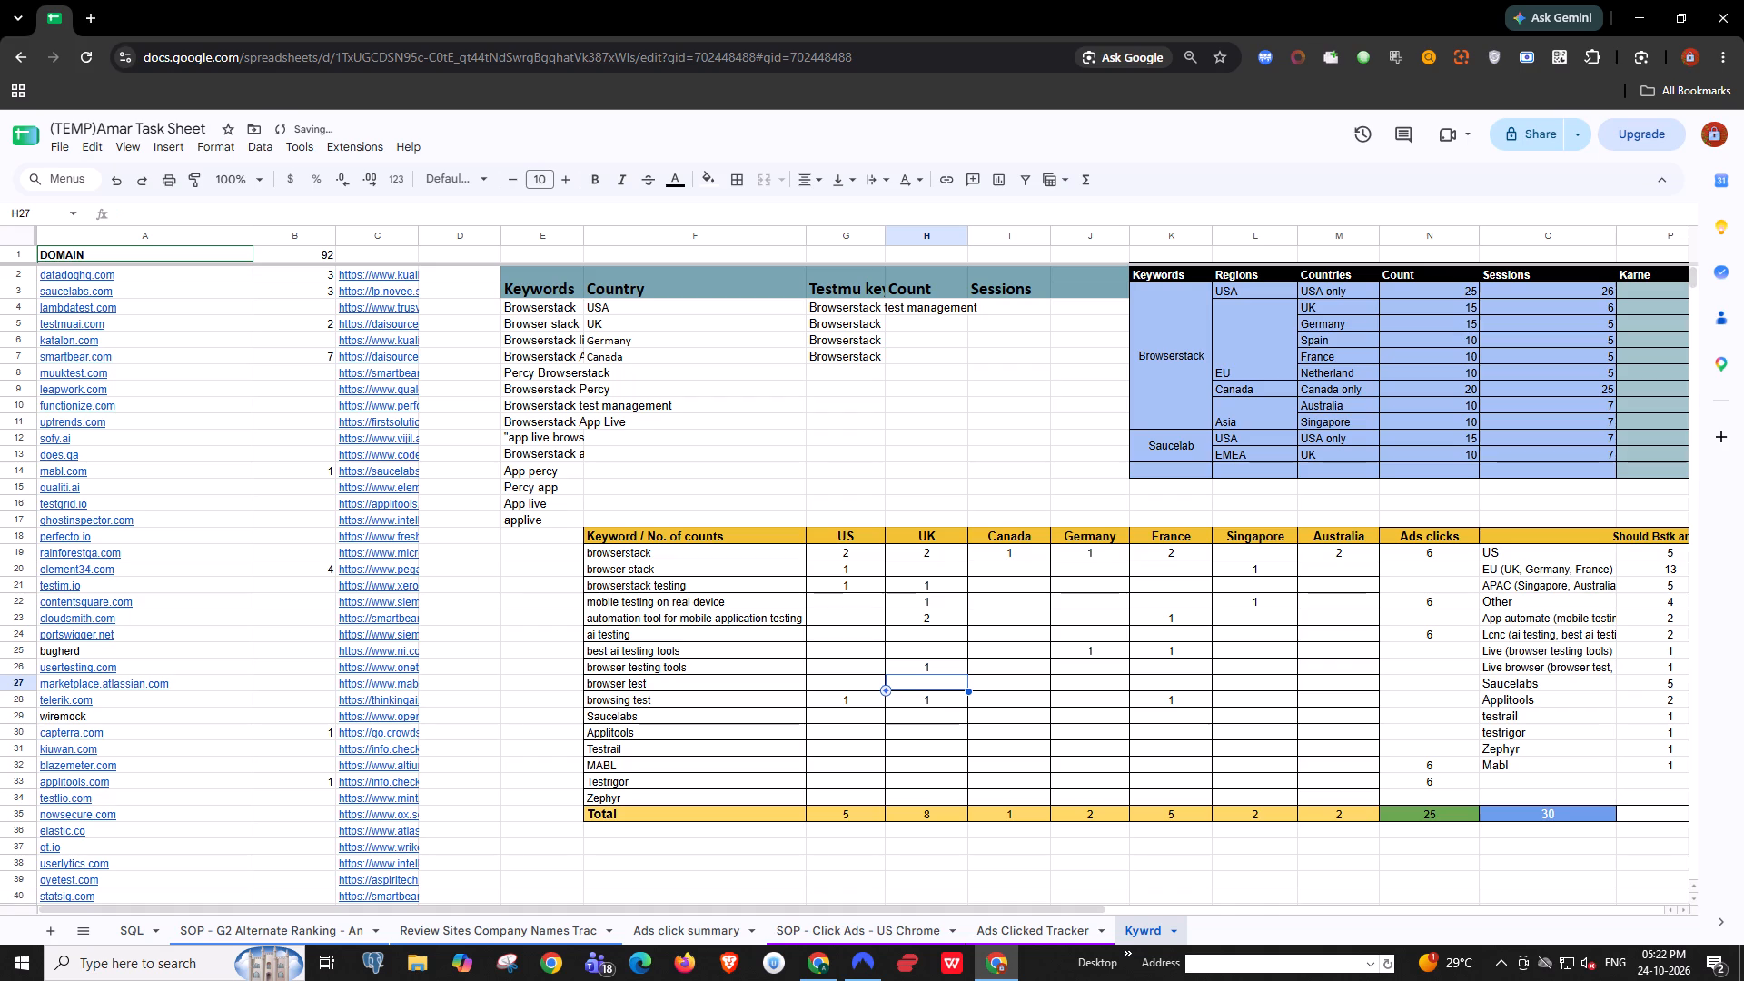
Enter a count of 1 for the UK and 1 for France in the Applitools row.
{"action": "left_click", "coordinate": [907, 734]}
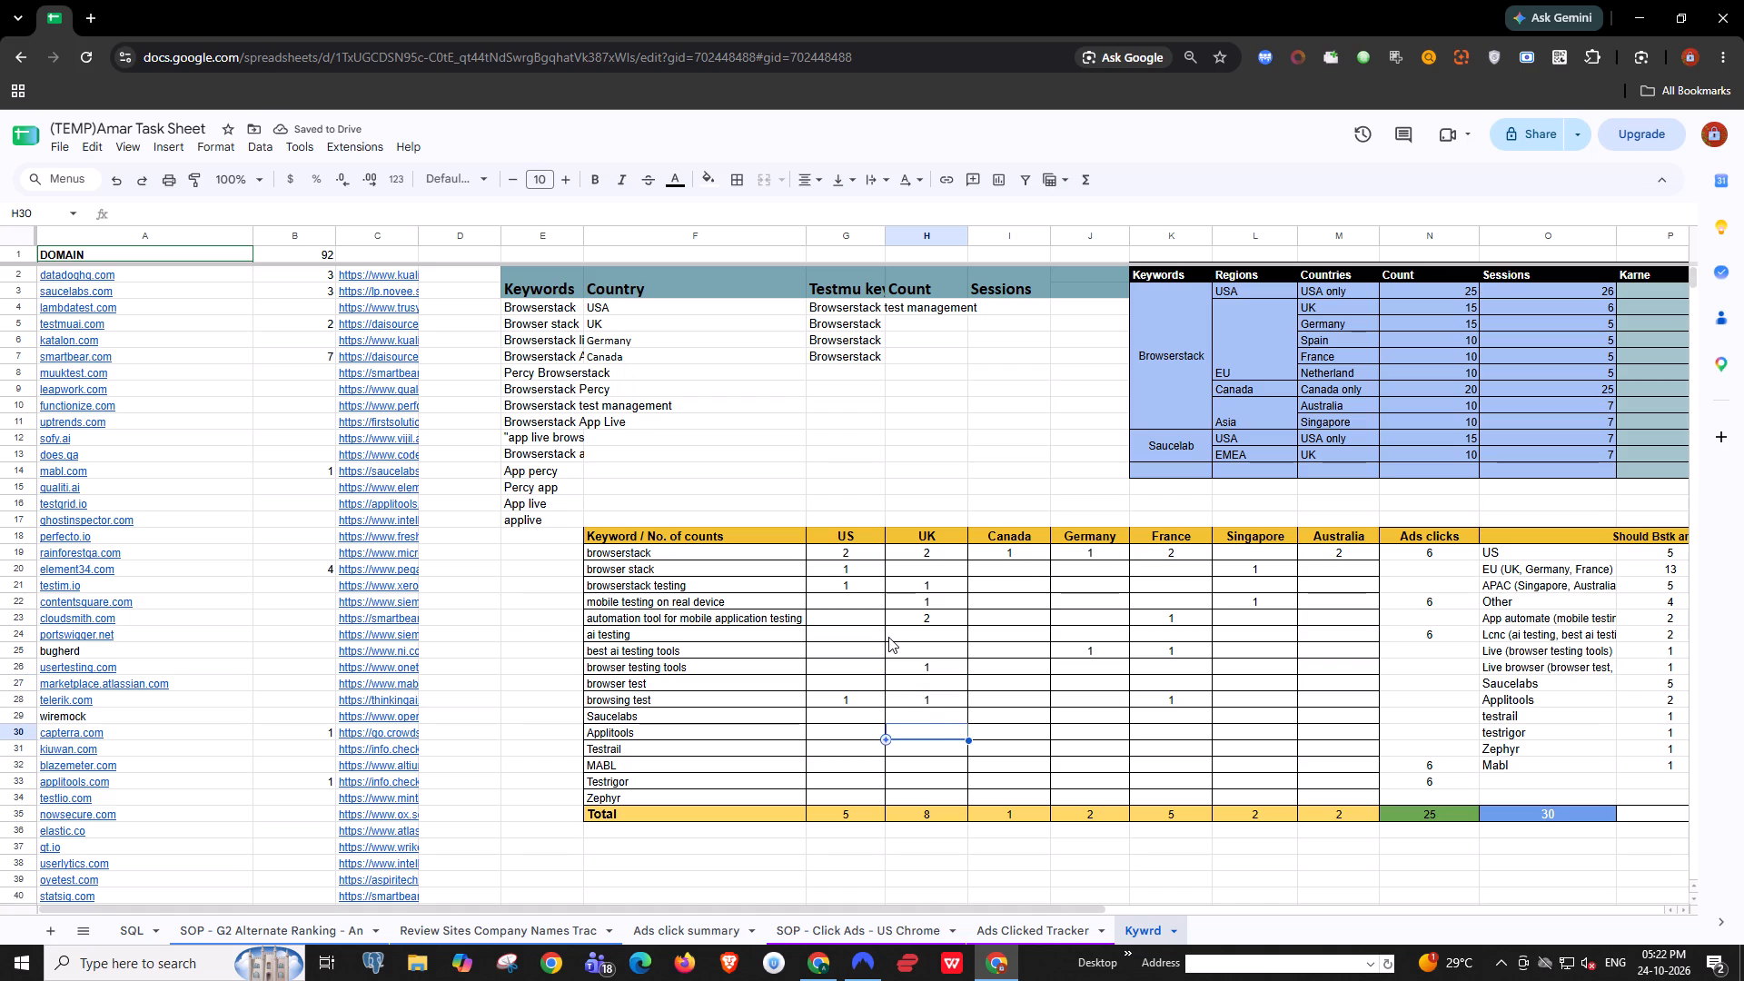
{"action": "key", "text": "1"}
{"action": "key", "text": "Right"}
{"action": "key", "text": "Right"}
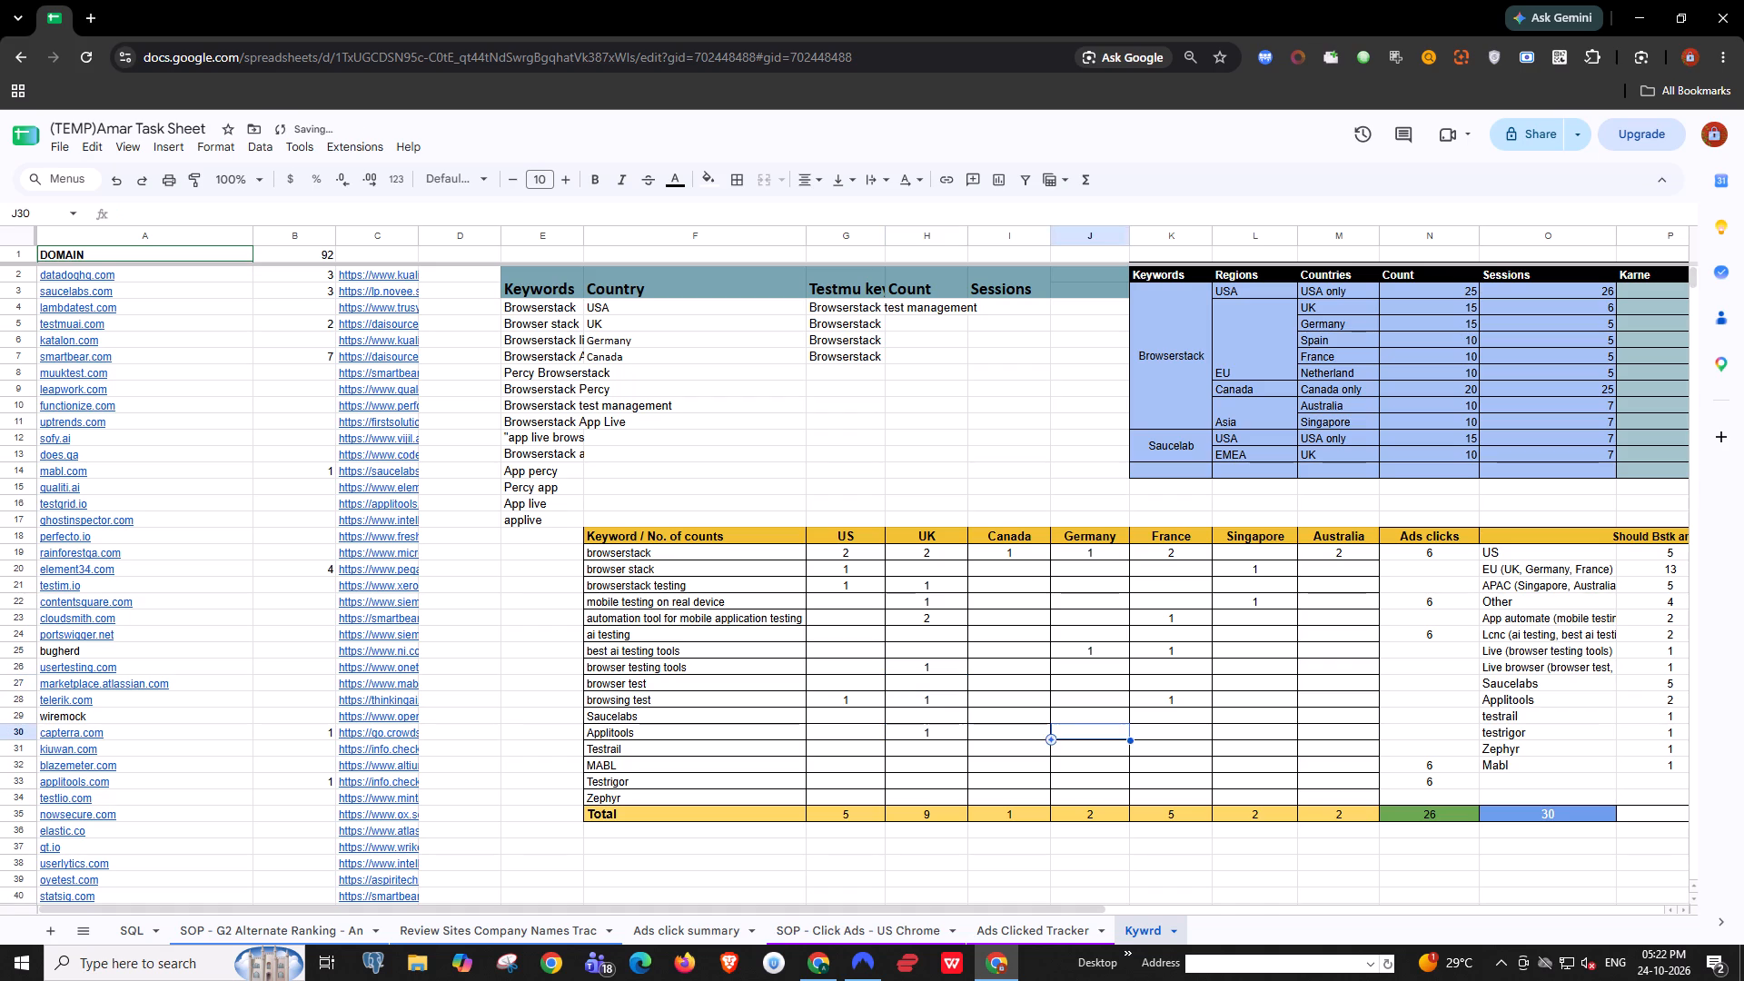
{"action": "key", "text": "Right"}
{"action": "key", "text": "1"}
{"action": "key", "text": "Return"}
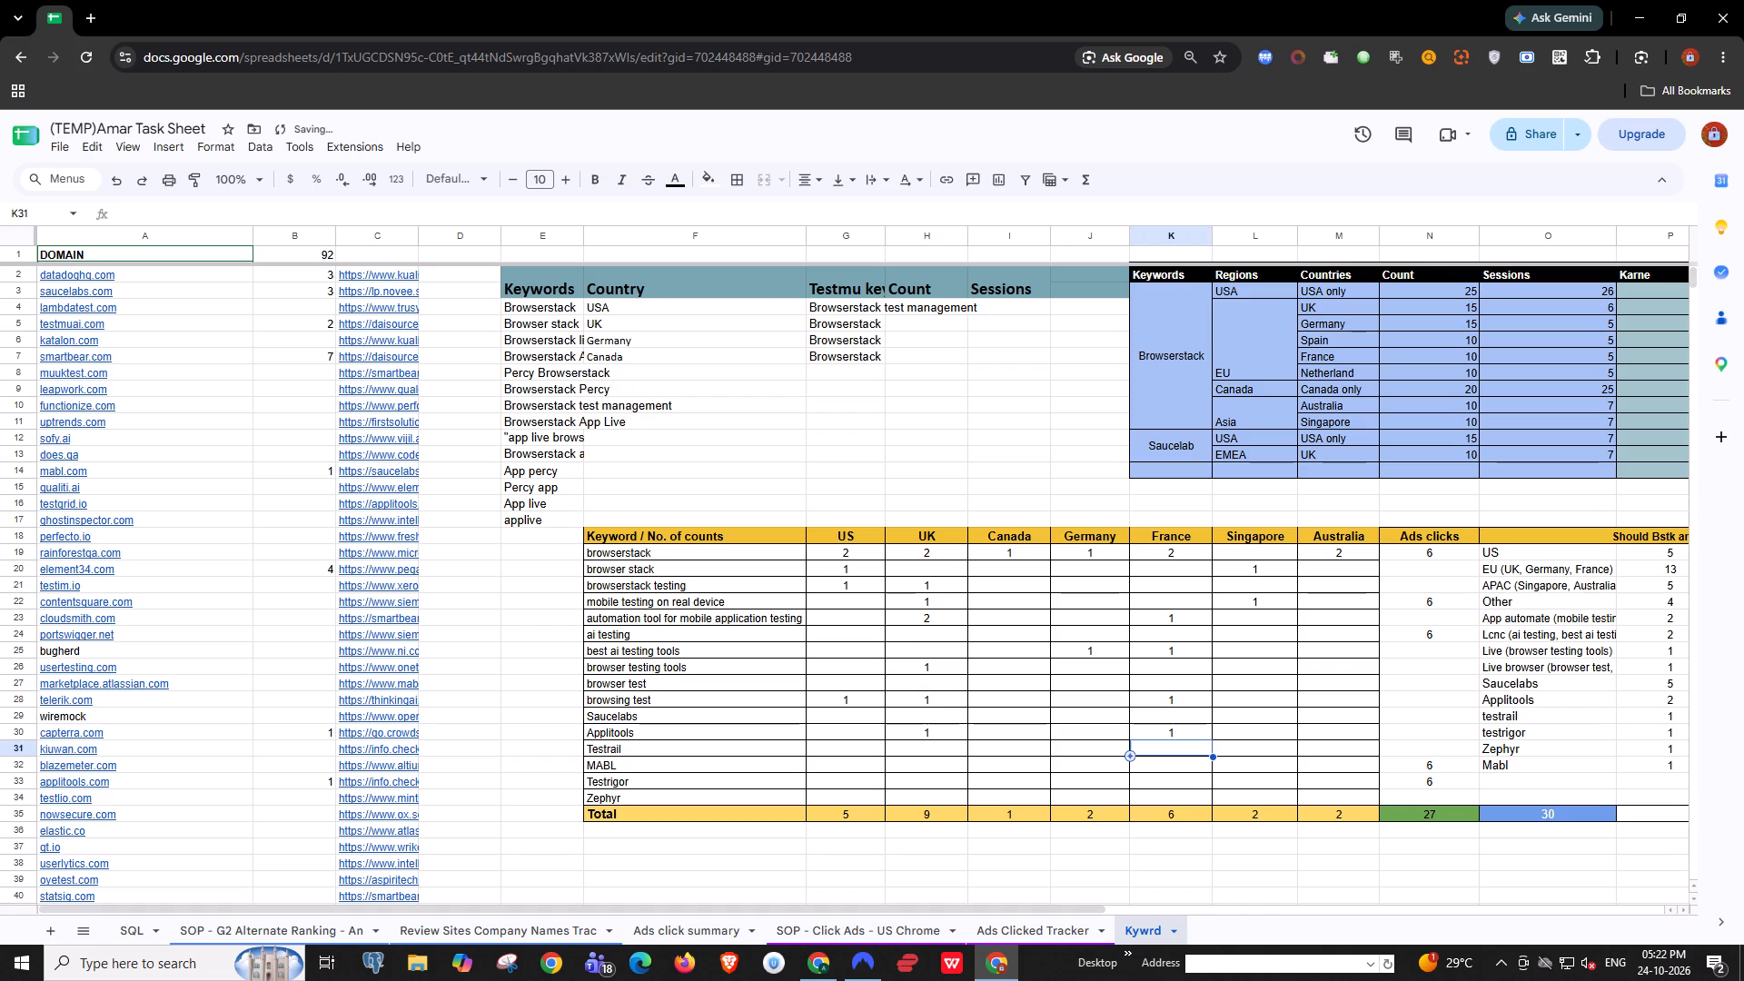
Enter a count of 1 for France in the Testrail row.
{"action": "left_click", "coordinate": [665, 681]}
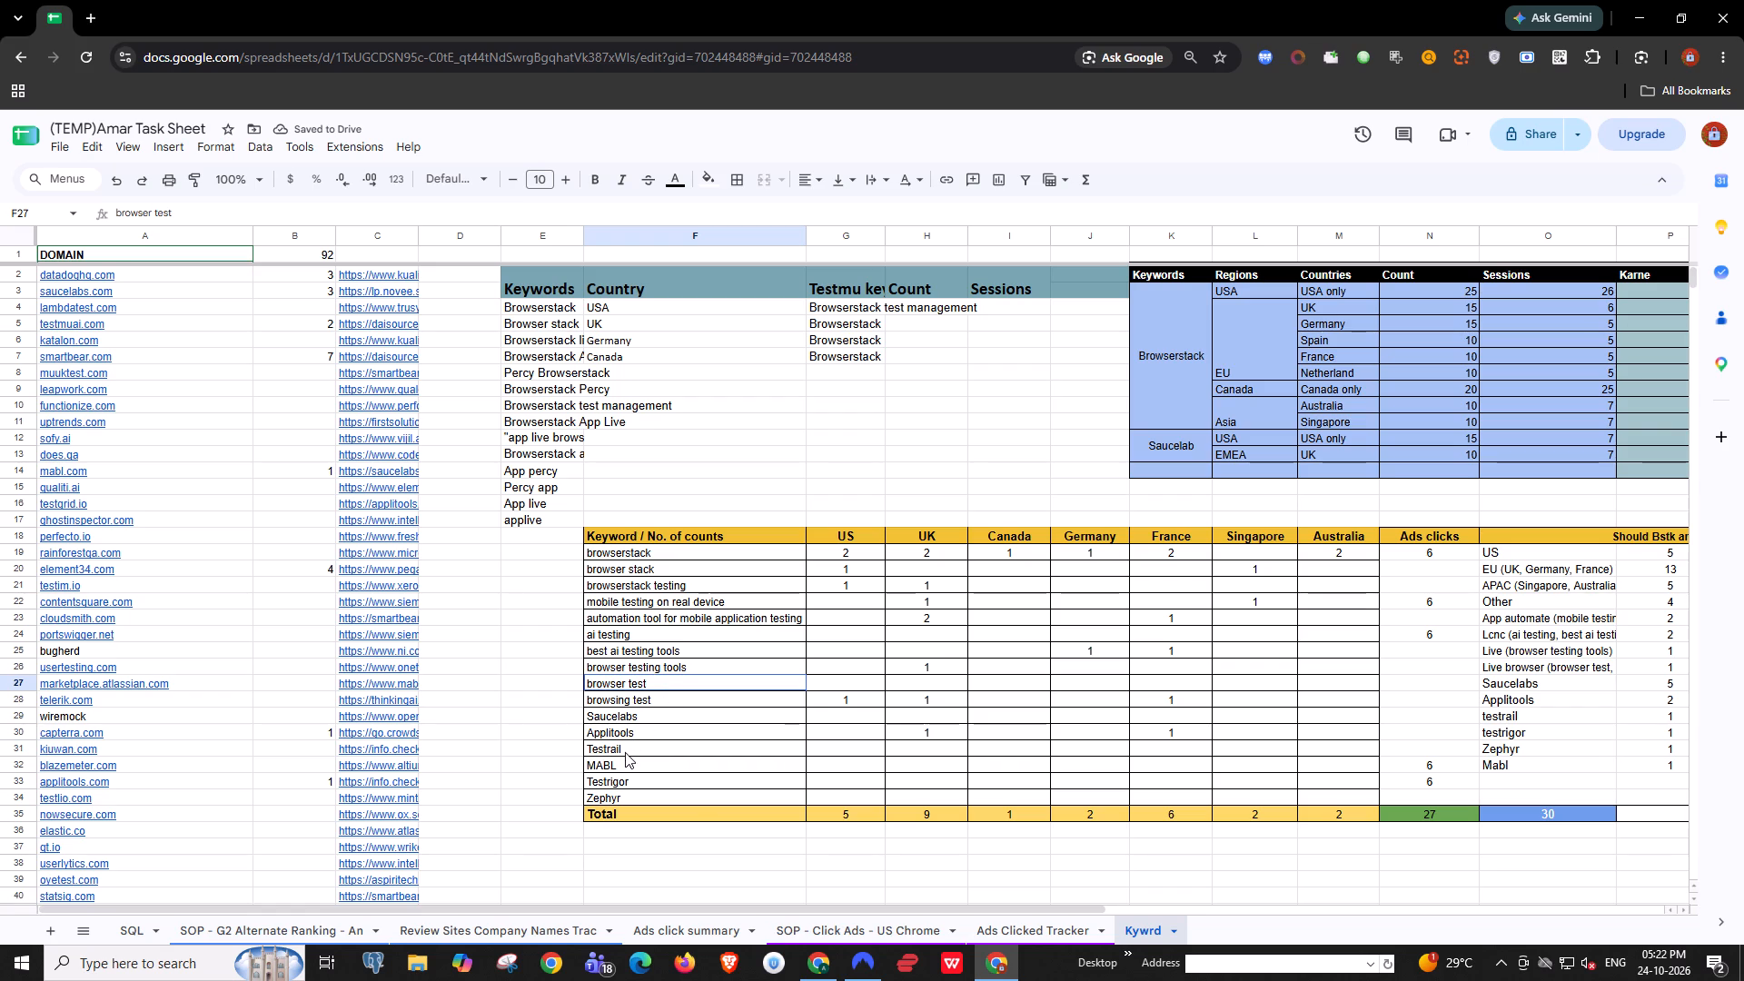
{"action": "left_click", "coordinate": [625, 752]}
{"action": "left_click", "coordinate": [1169, 749]}
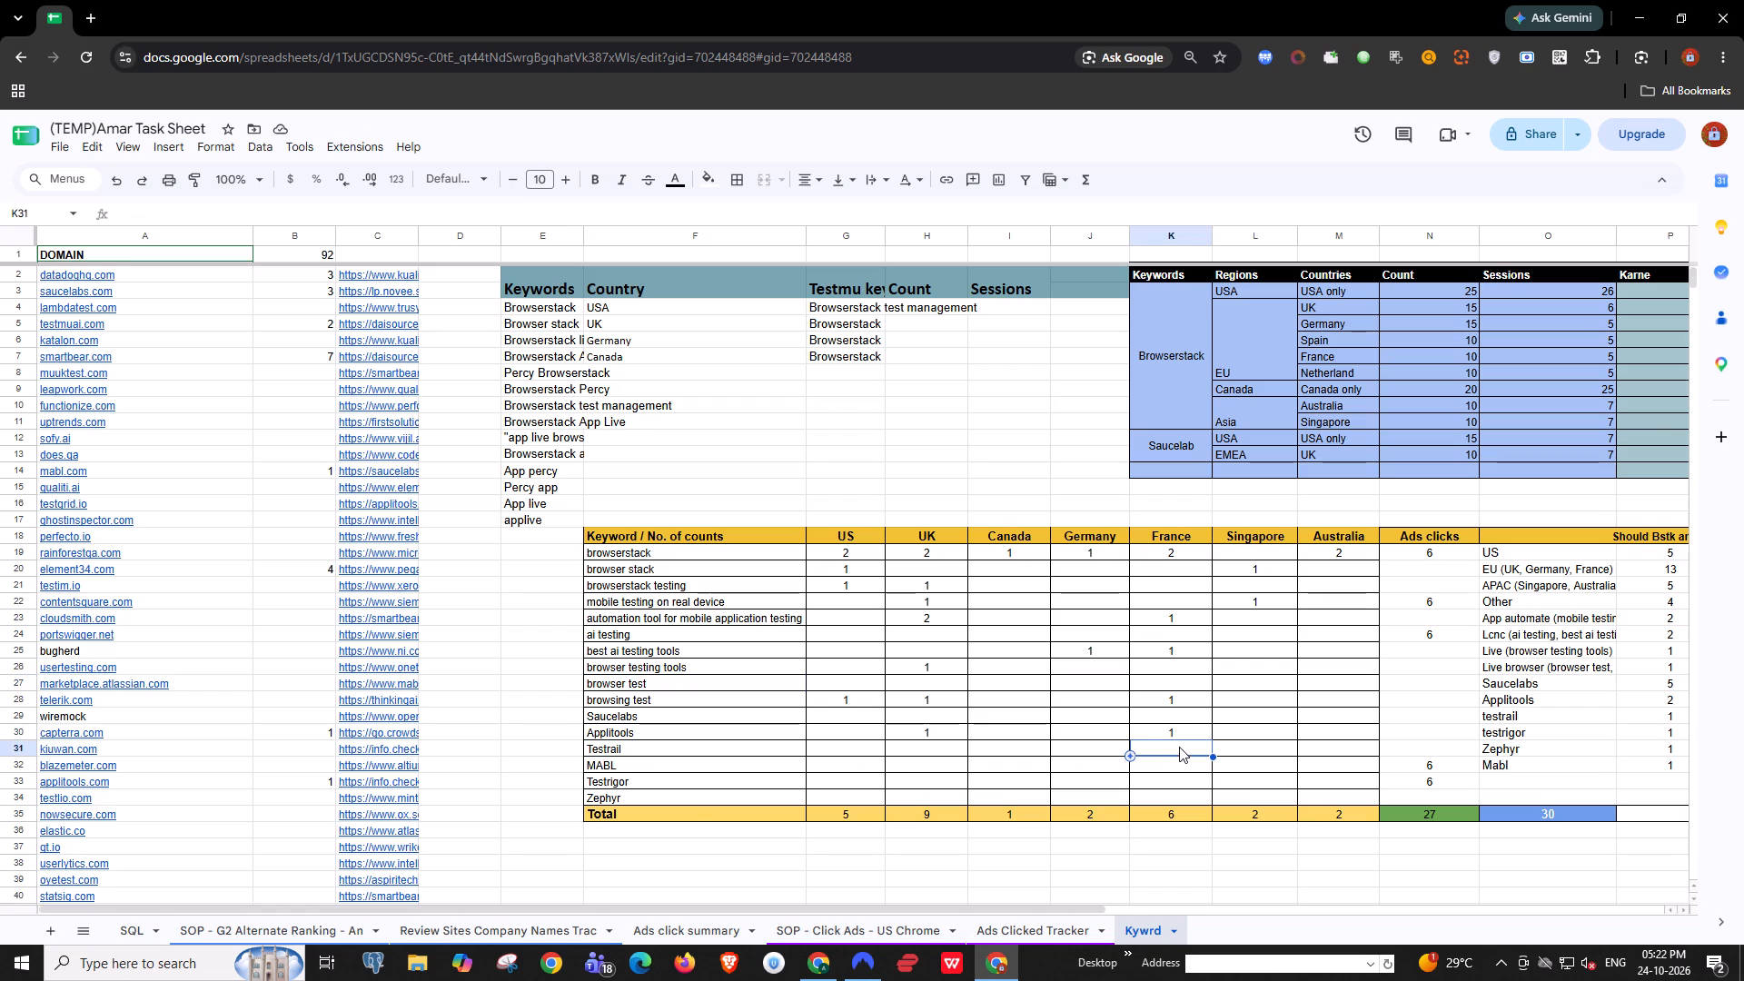
{"action": "key", "text": "1"}
{"action": "key", "text": "Return"}
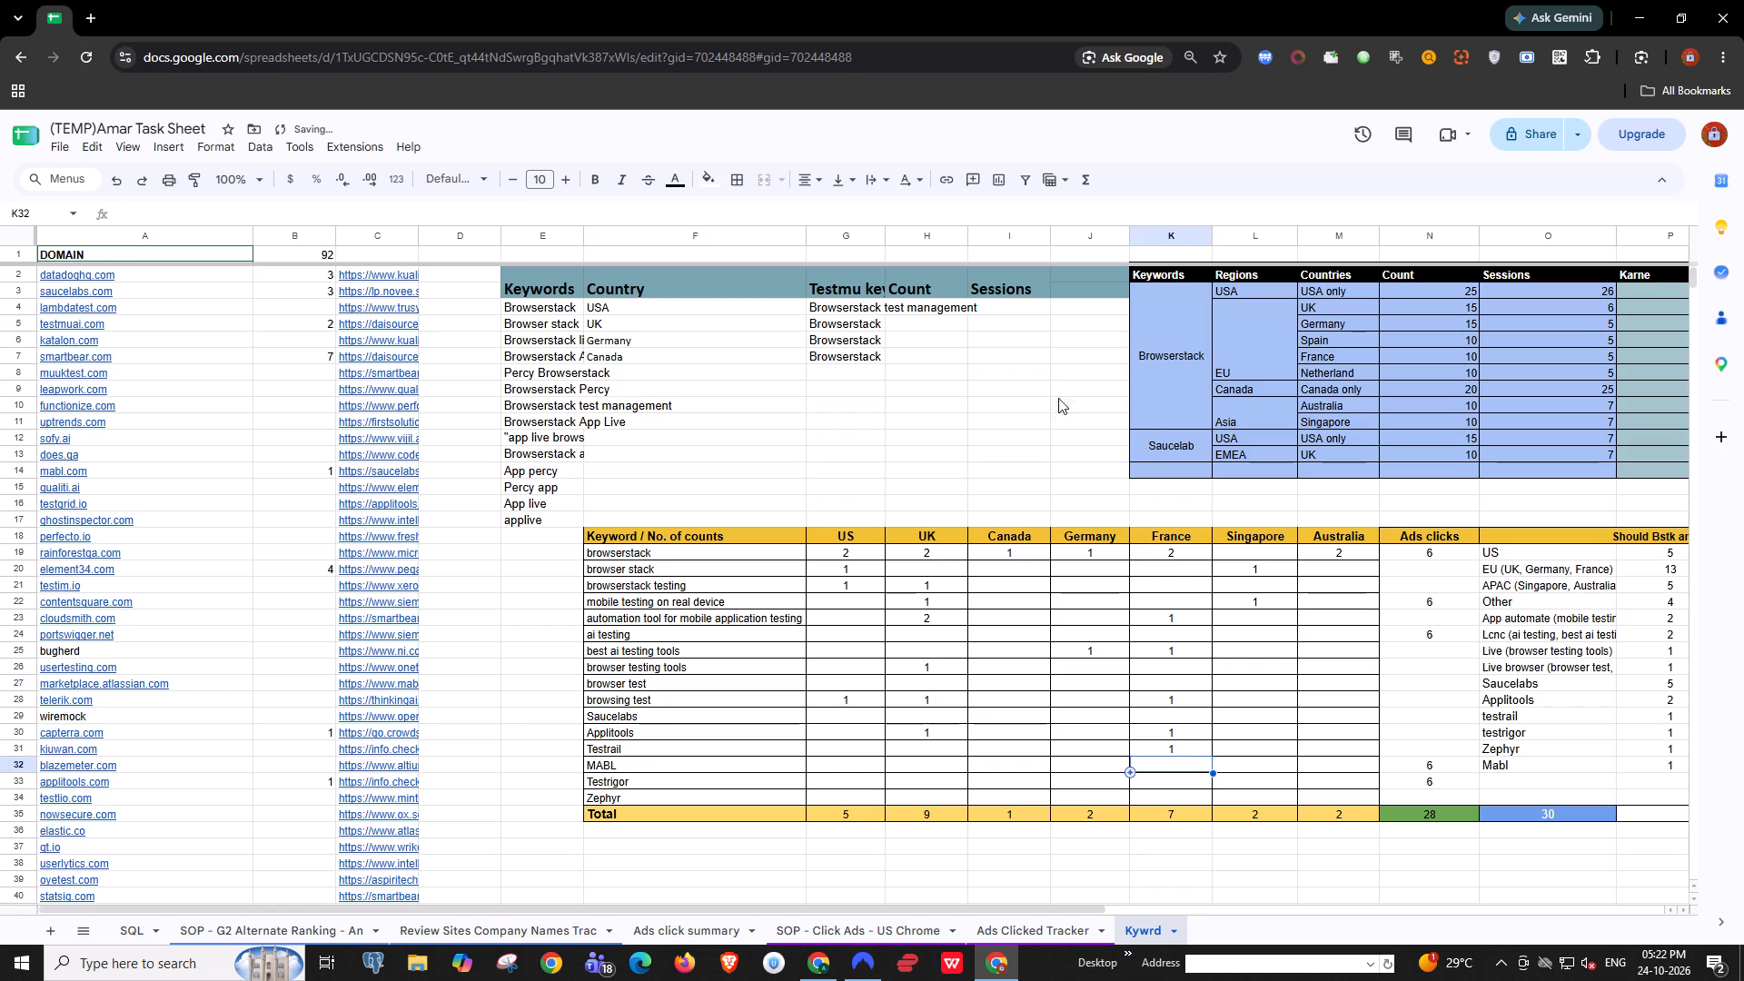
Fill the Saucelabs row with counts of 1 for US, 2 for France, 1 for Australia and 1 for Canada.
{"action": "left_click", "coordinate": [853, 716]}
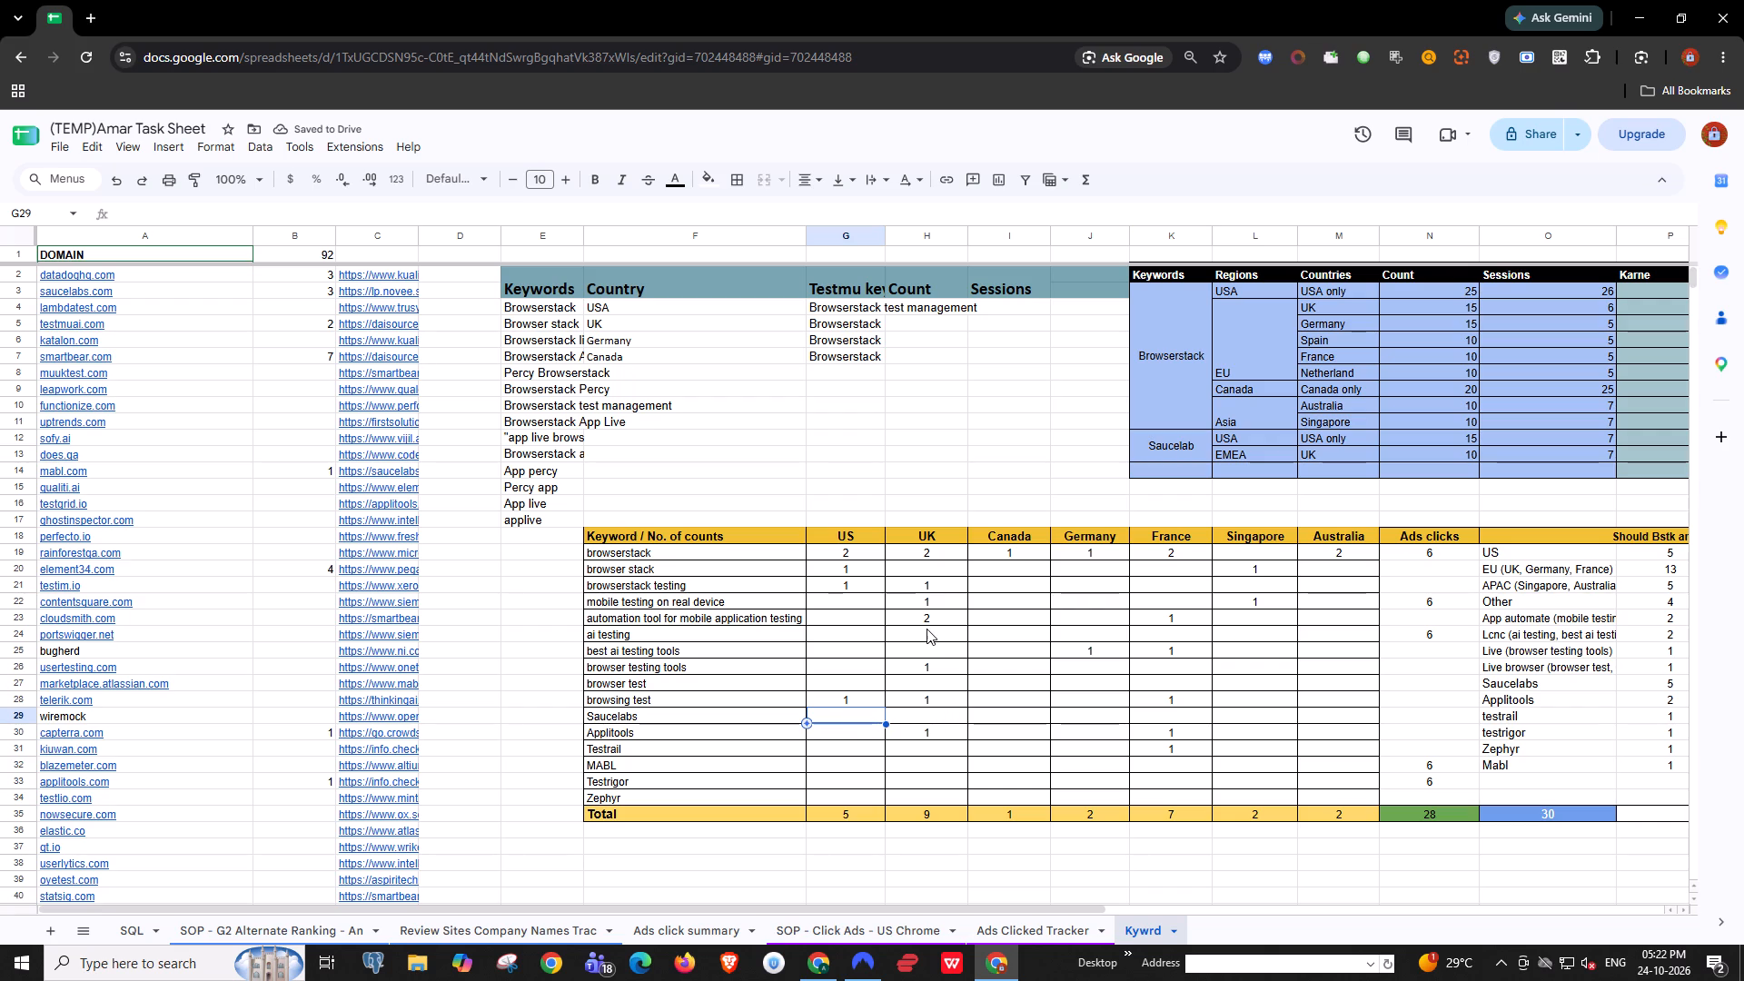
{"action": "key", "text": "1"}
{"action": "key", "text": "Right"}
{"action": "key", "text": "Right"}
{"action": "key", "text": "Right"}
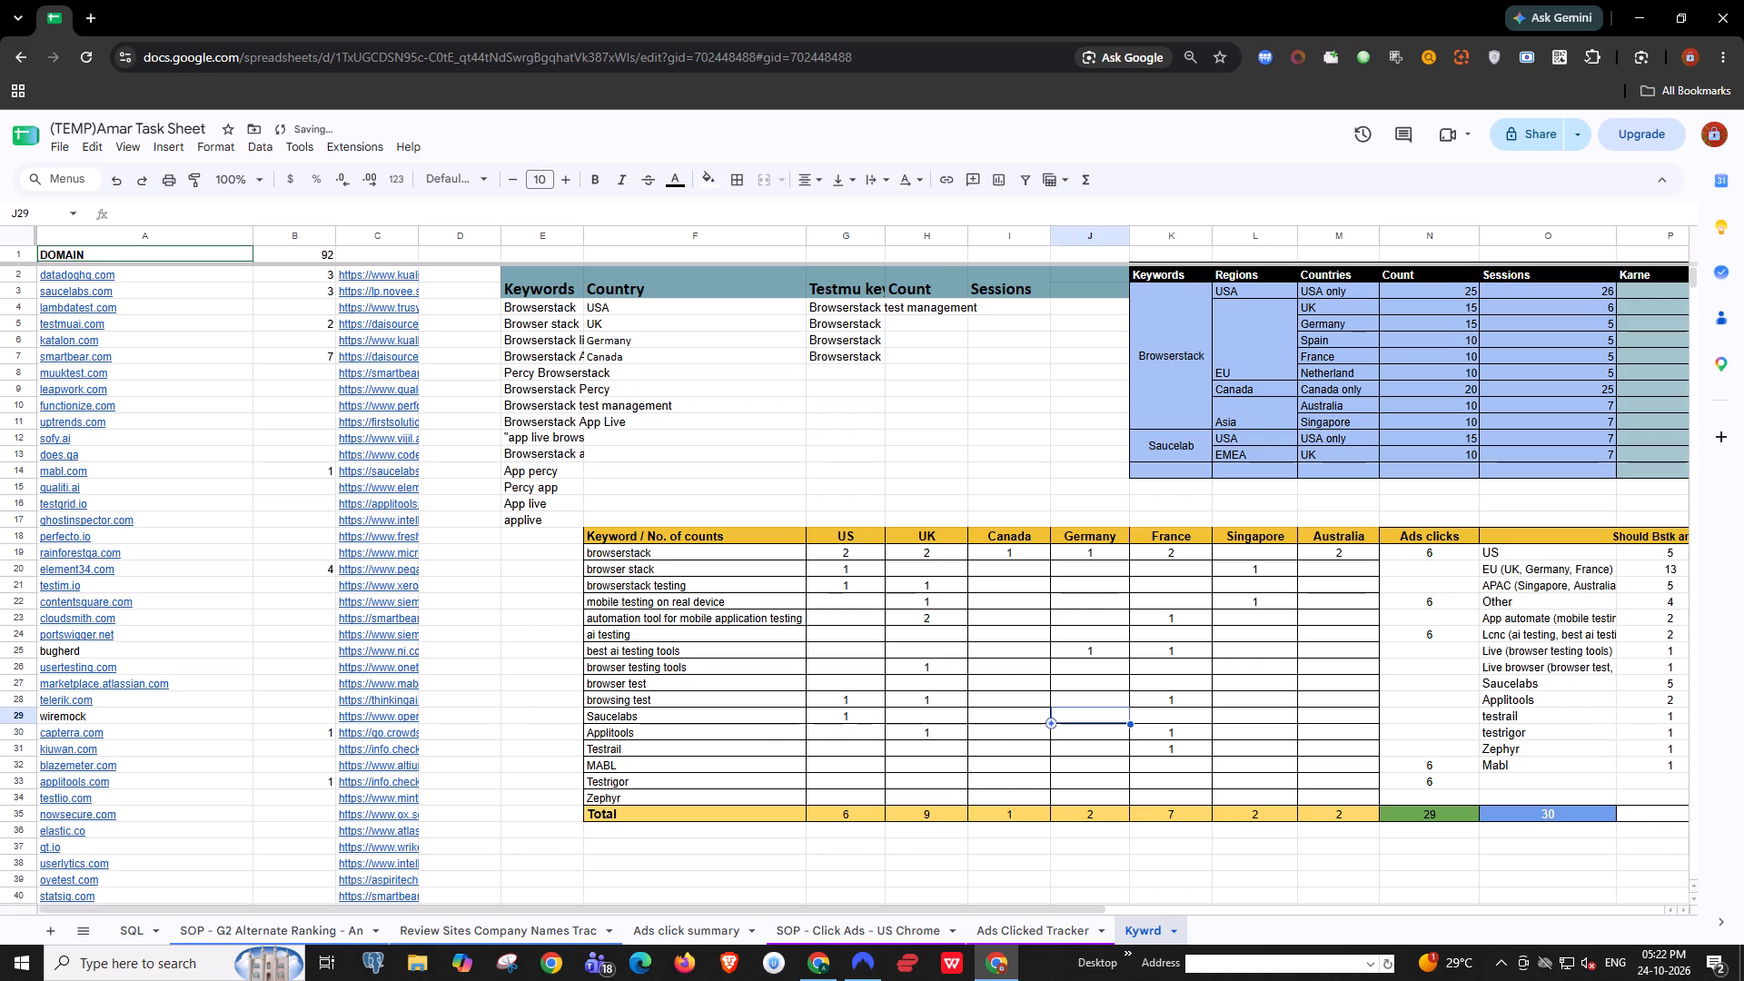
{"action": "key", "text": "Right"}
{"action": "key", "text": "2"}
{"action": "key", "text": "Right"}
{"action": "key", "text": "Right"}
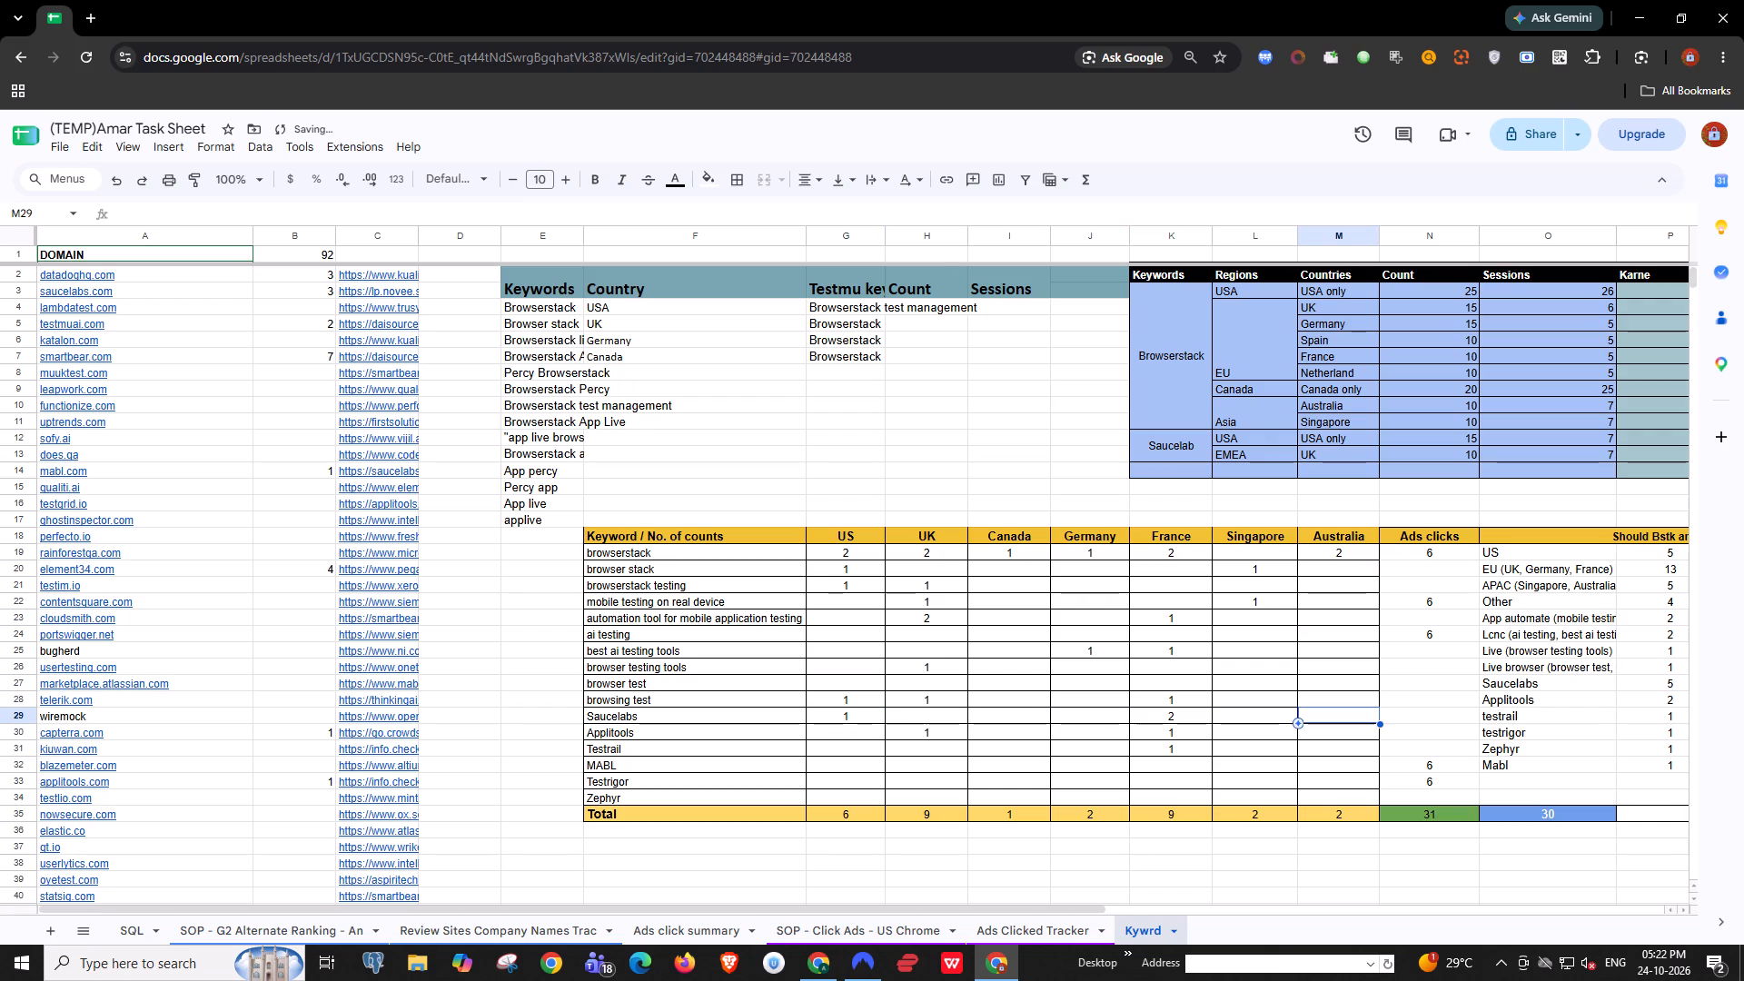
{"action": "key", "text": "1"}
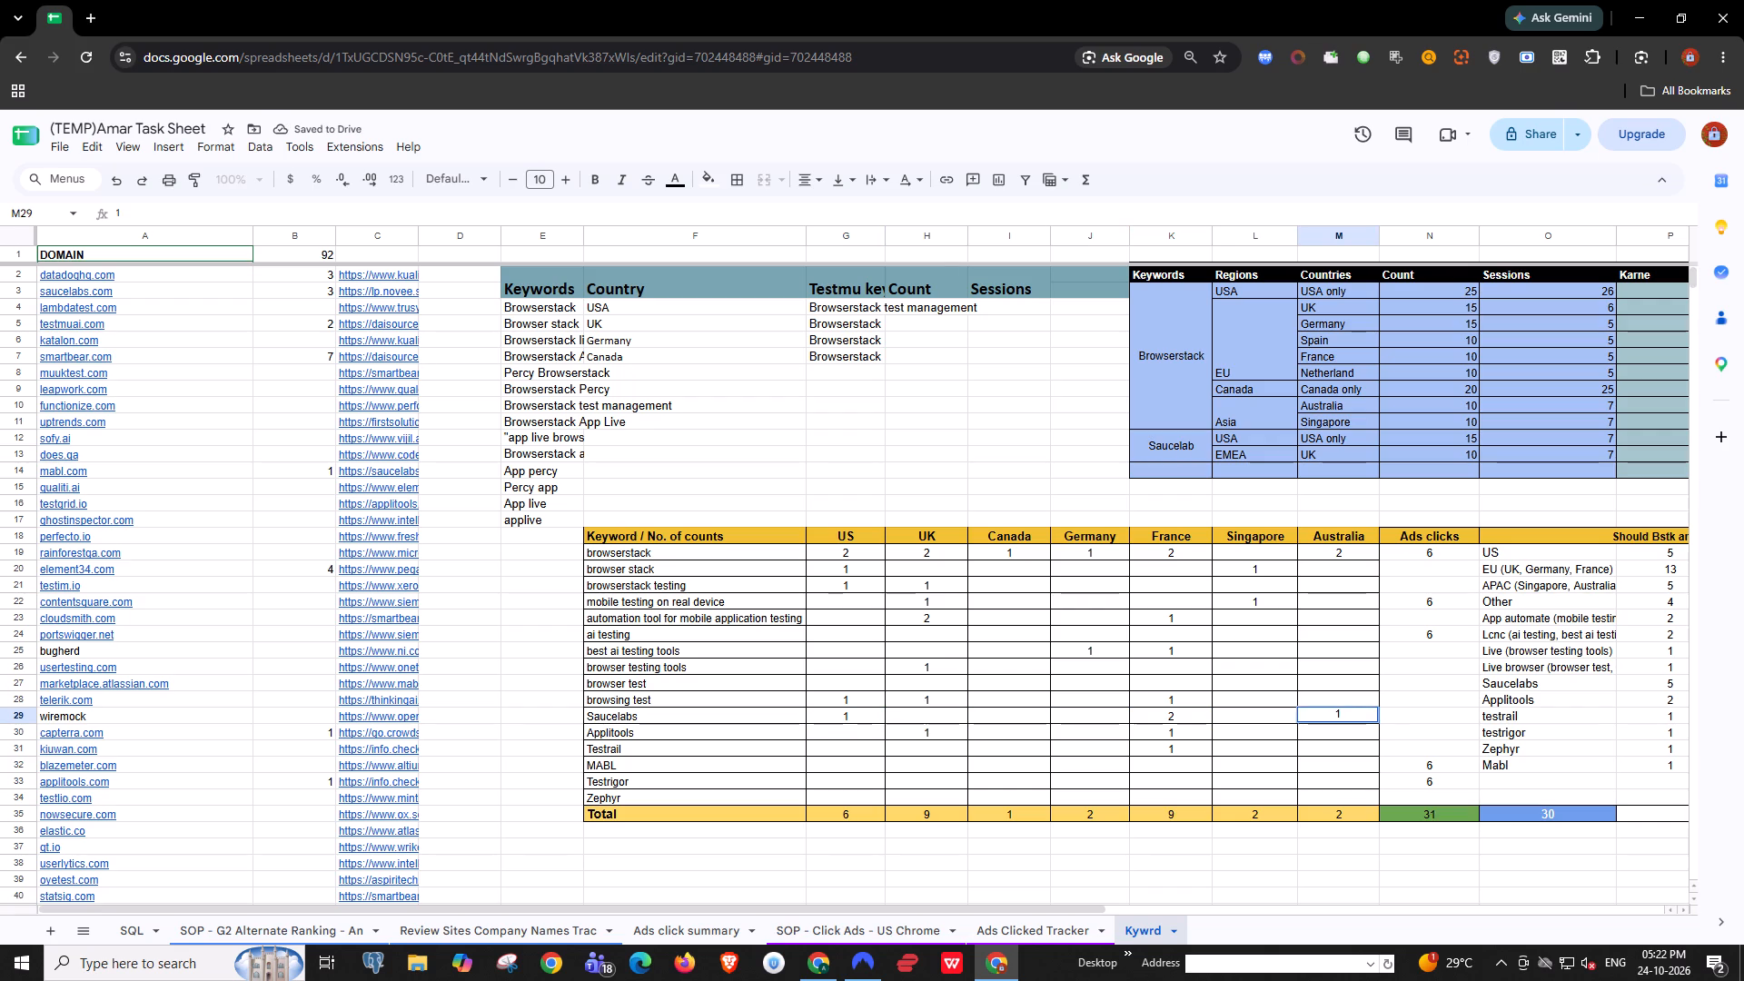
{"action": "key", "text": "Left"}
{"action": "key", "text": "Left"}
{"action": "key", "text": "Left"}
{"action": "key", "text": "Left"}
{"action": "key", "text": "1"}
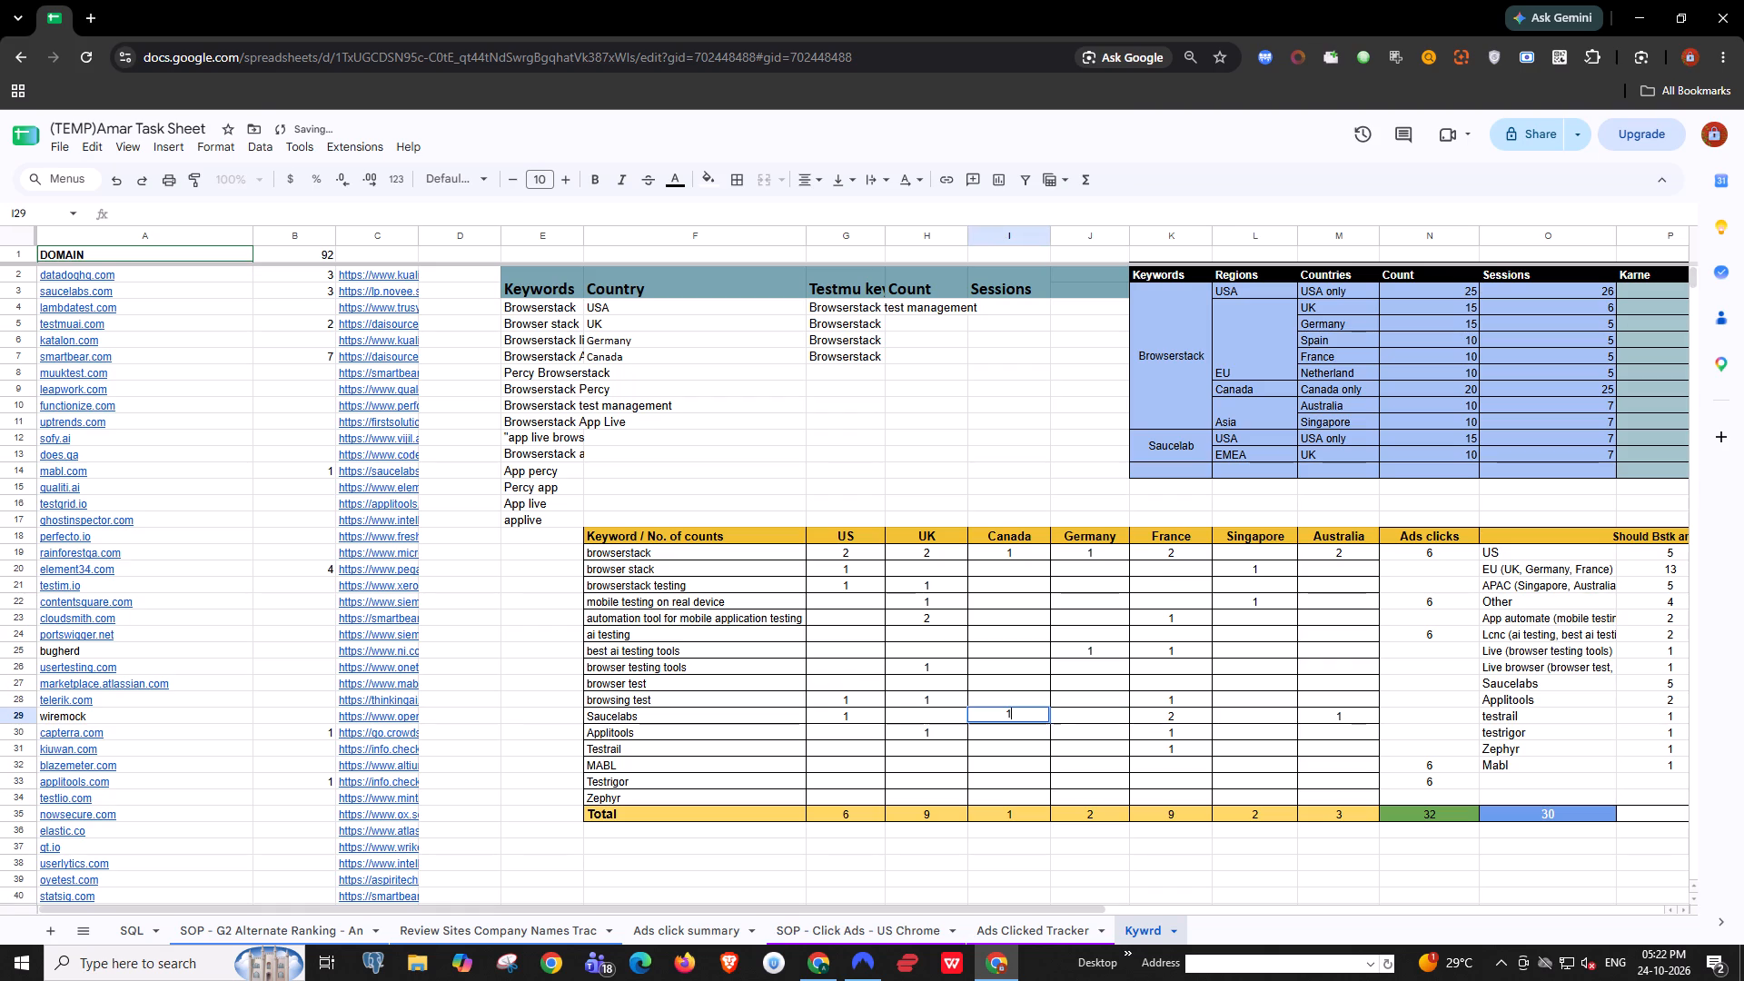
{"action": "key", "text": "Return"}
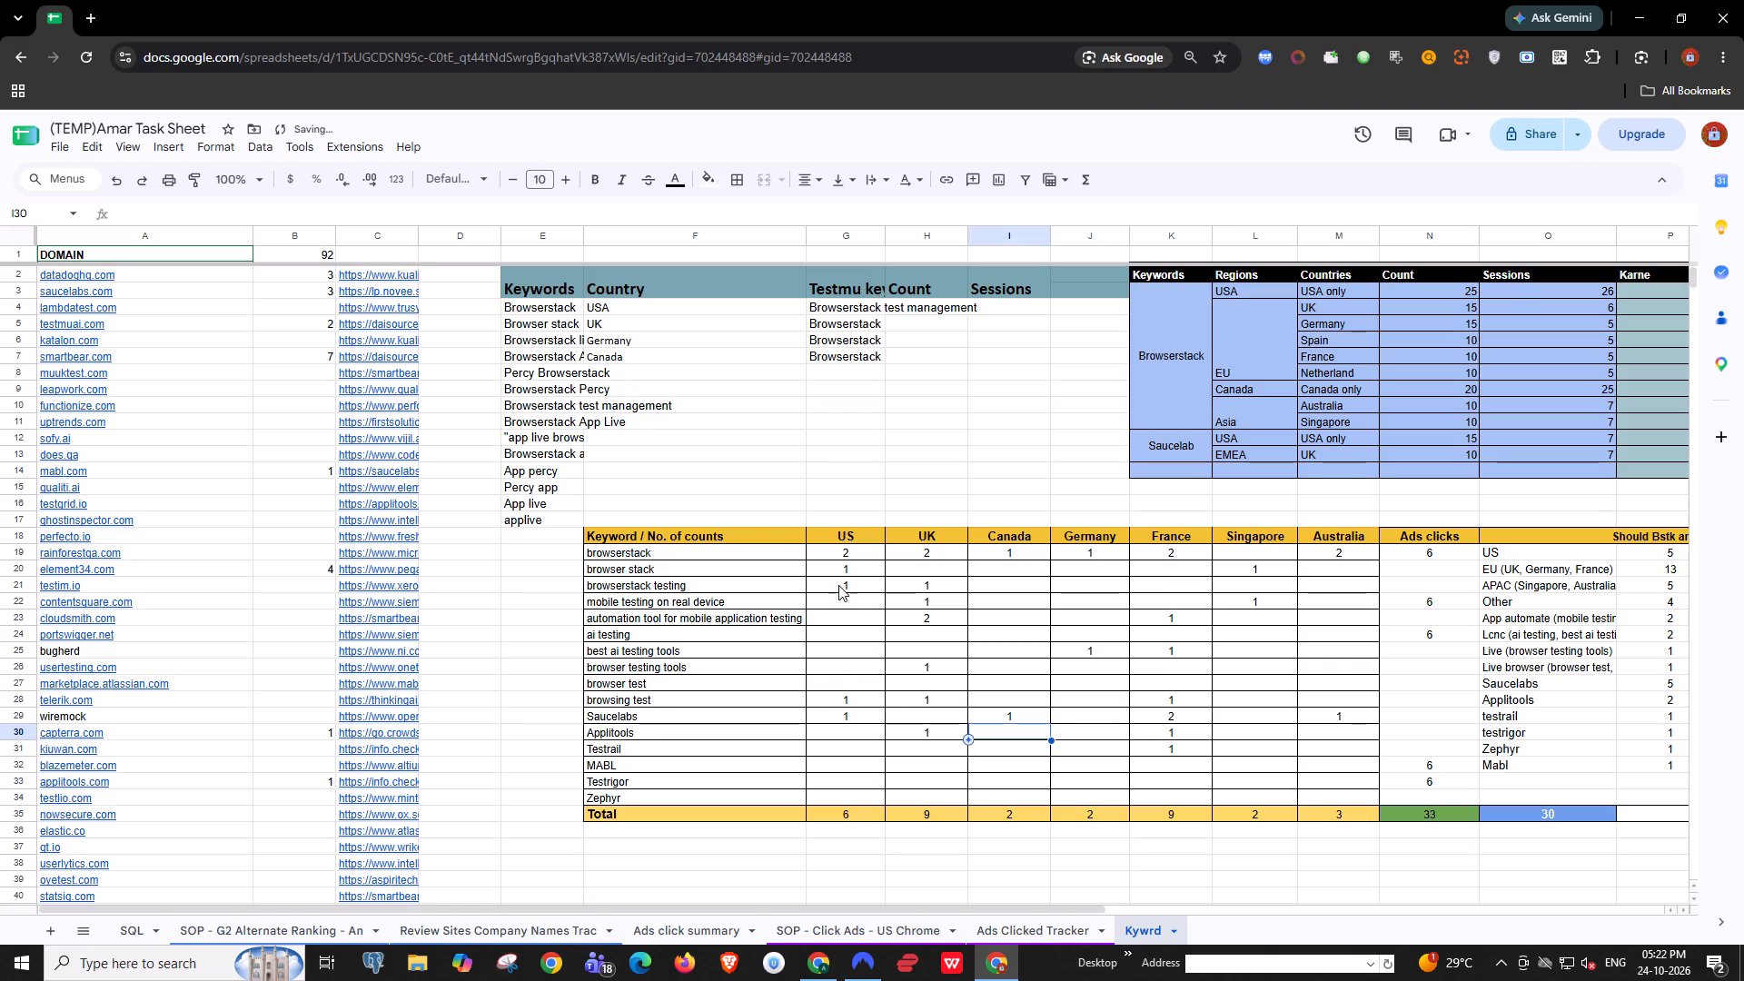
Set the France counts in the browserstack and Saucelabs rows to 1 each.
{"action": "left_click", "coordinate": [1410, 816]}
{"action": "left_click", "coordinate": [1173, 552]}
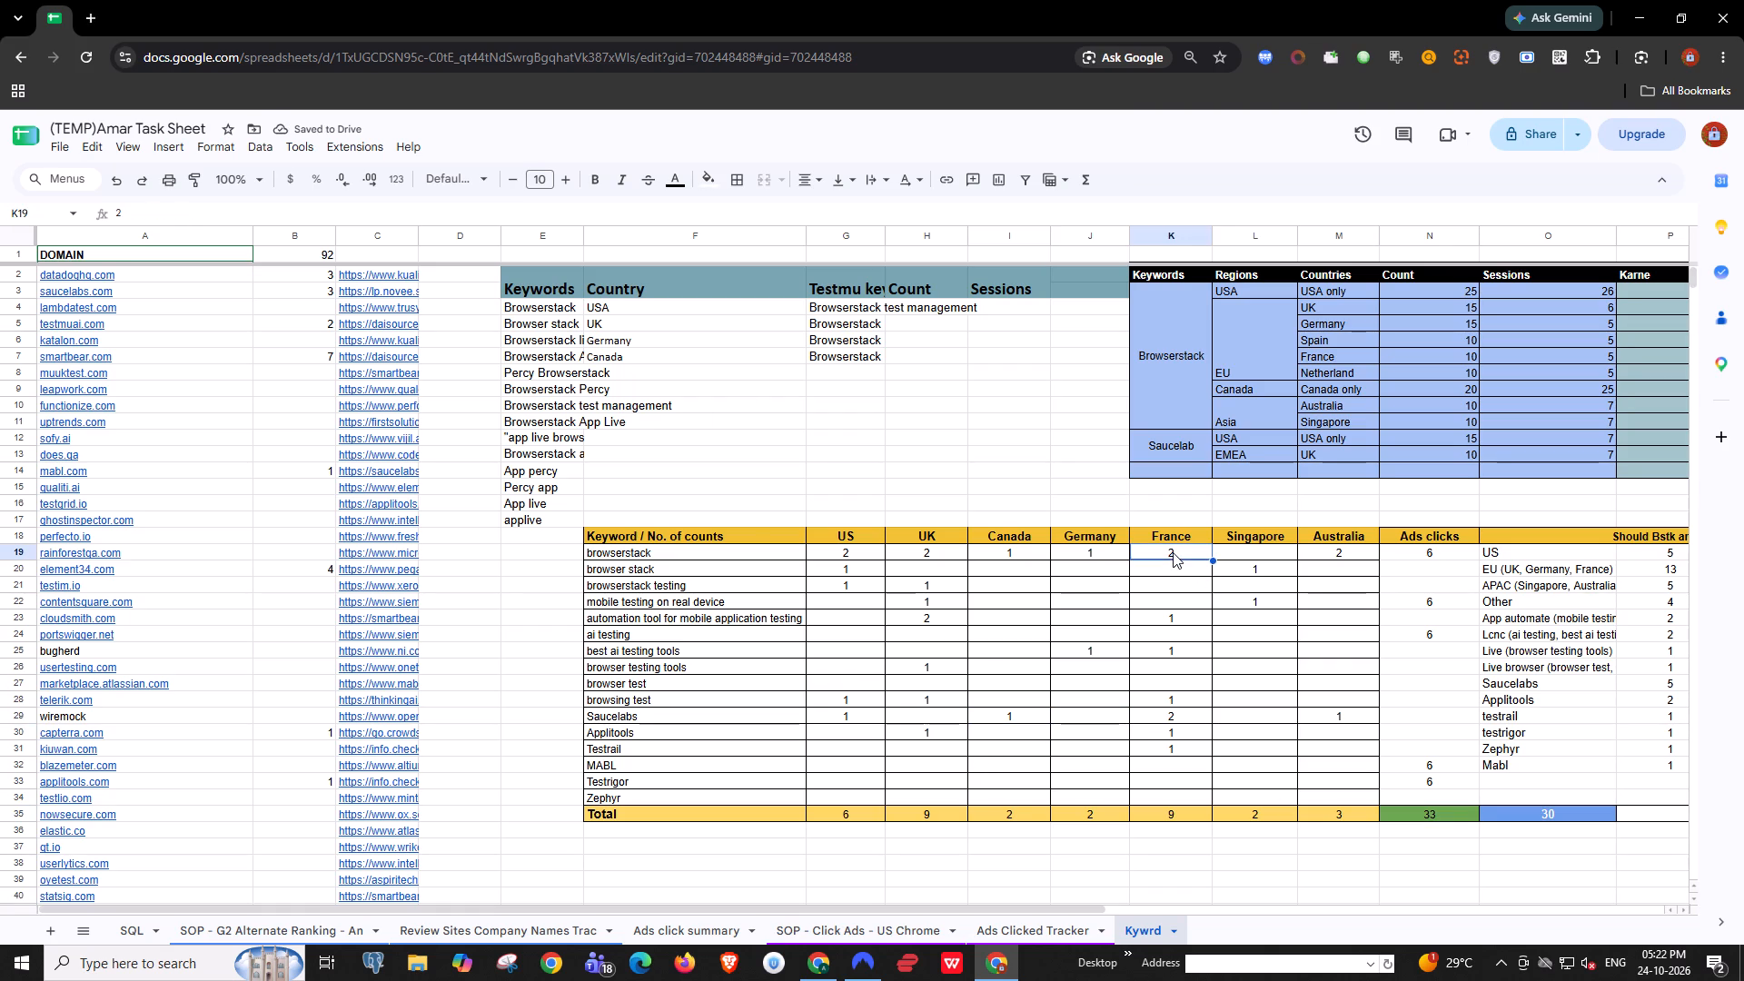
{"action": "key", "text": "1"}
{"action": "key", "text": "Return"}
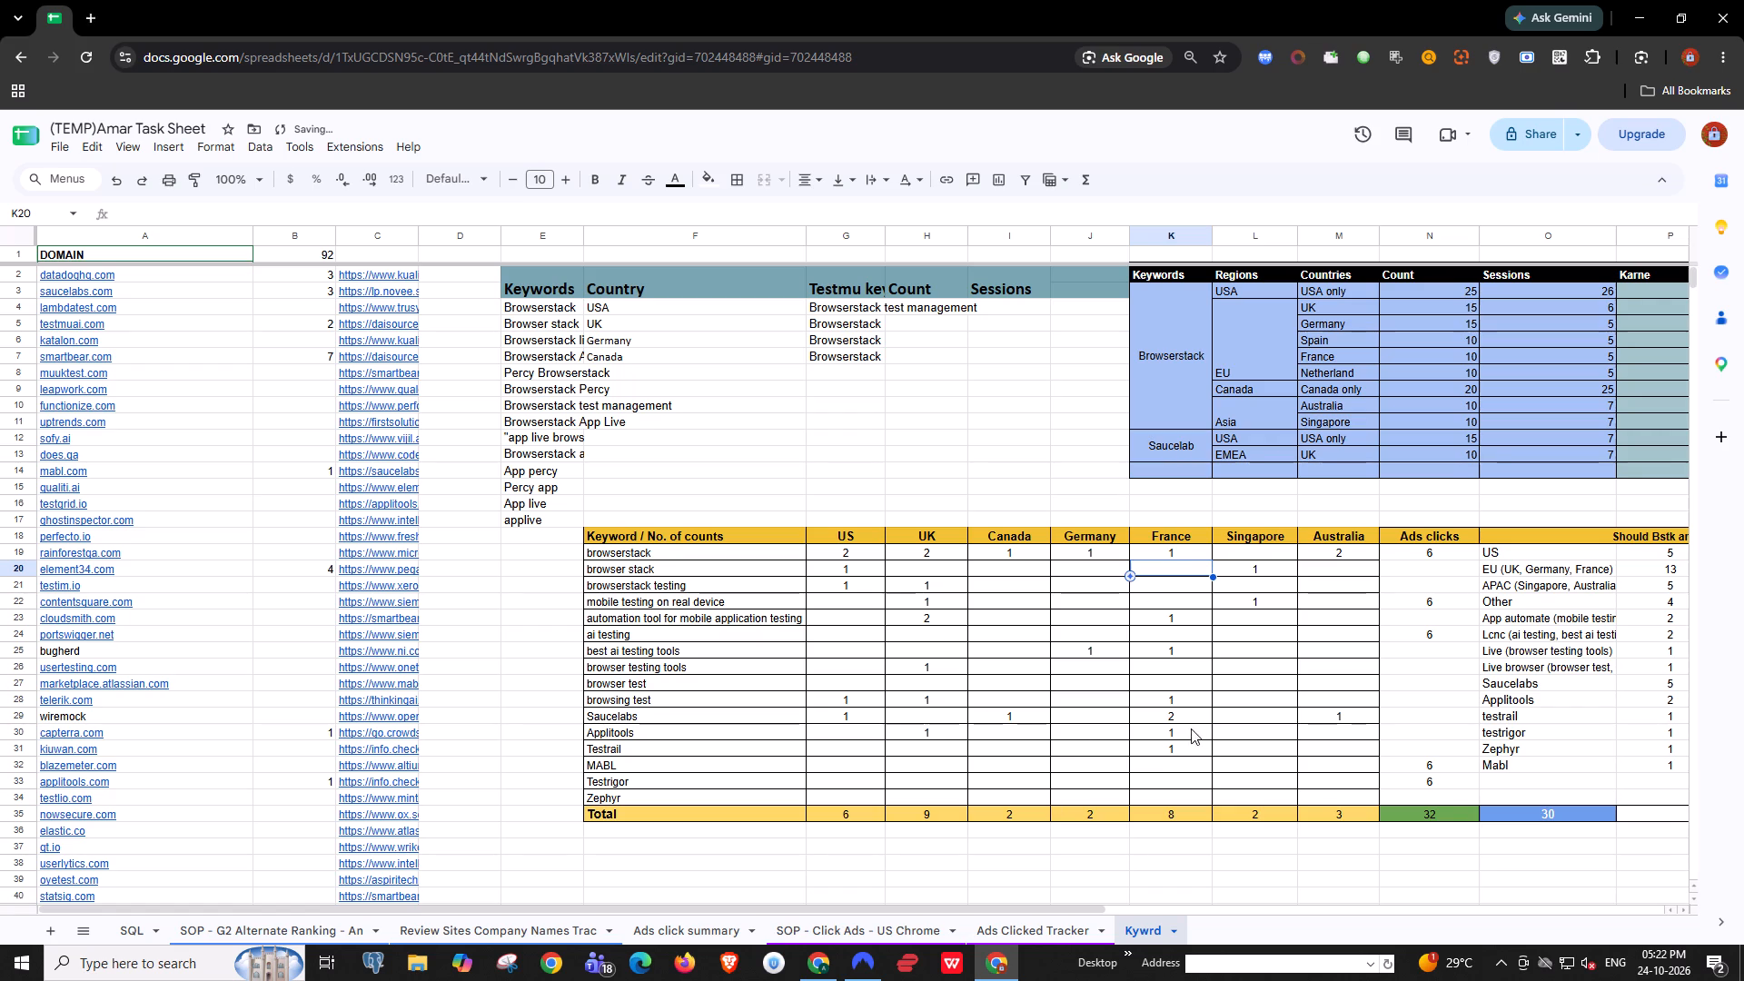
{"action": "left_click", "coordinate": [1190, 712]}
{"action": "key", "text": "1"}
{"action": "key", "text": "Return"}
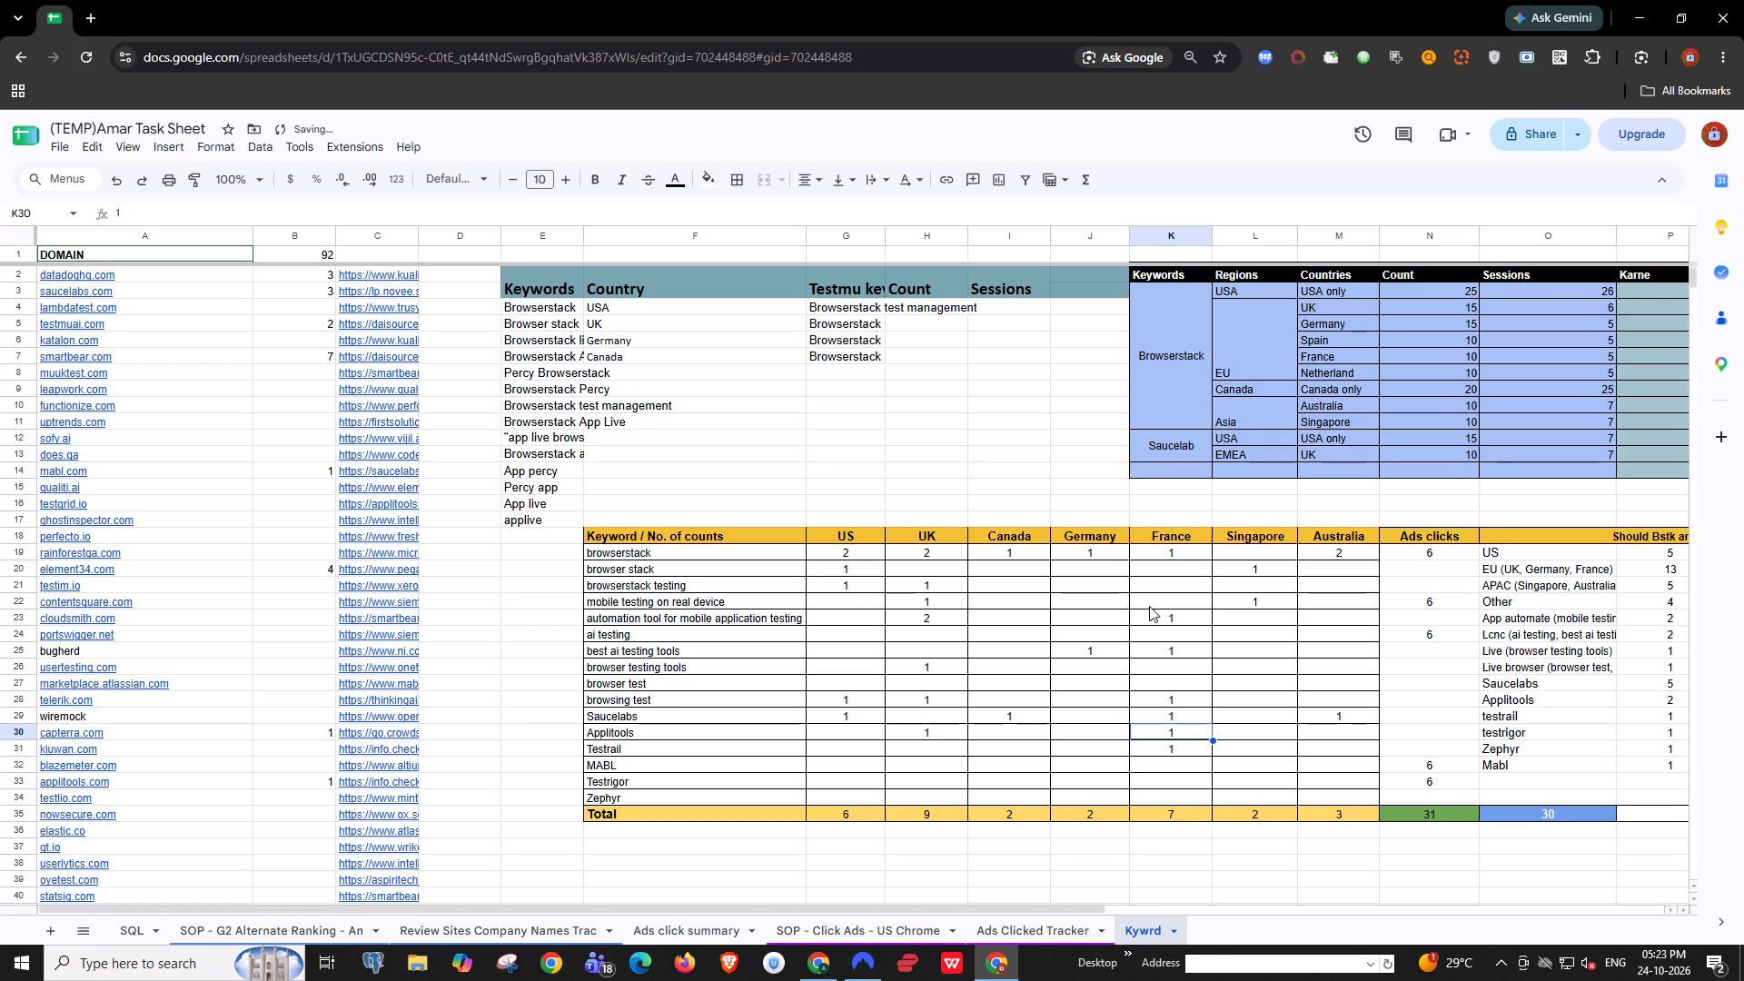
Clear the UK count in the Applitools row.
{"action": "left_click", "coordinate": [931, 731]}
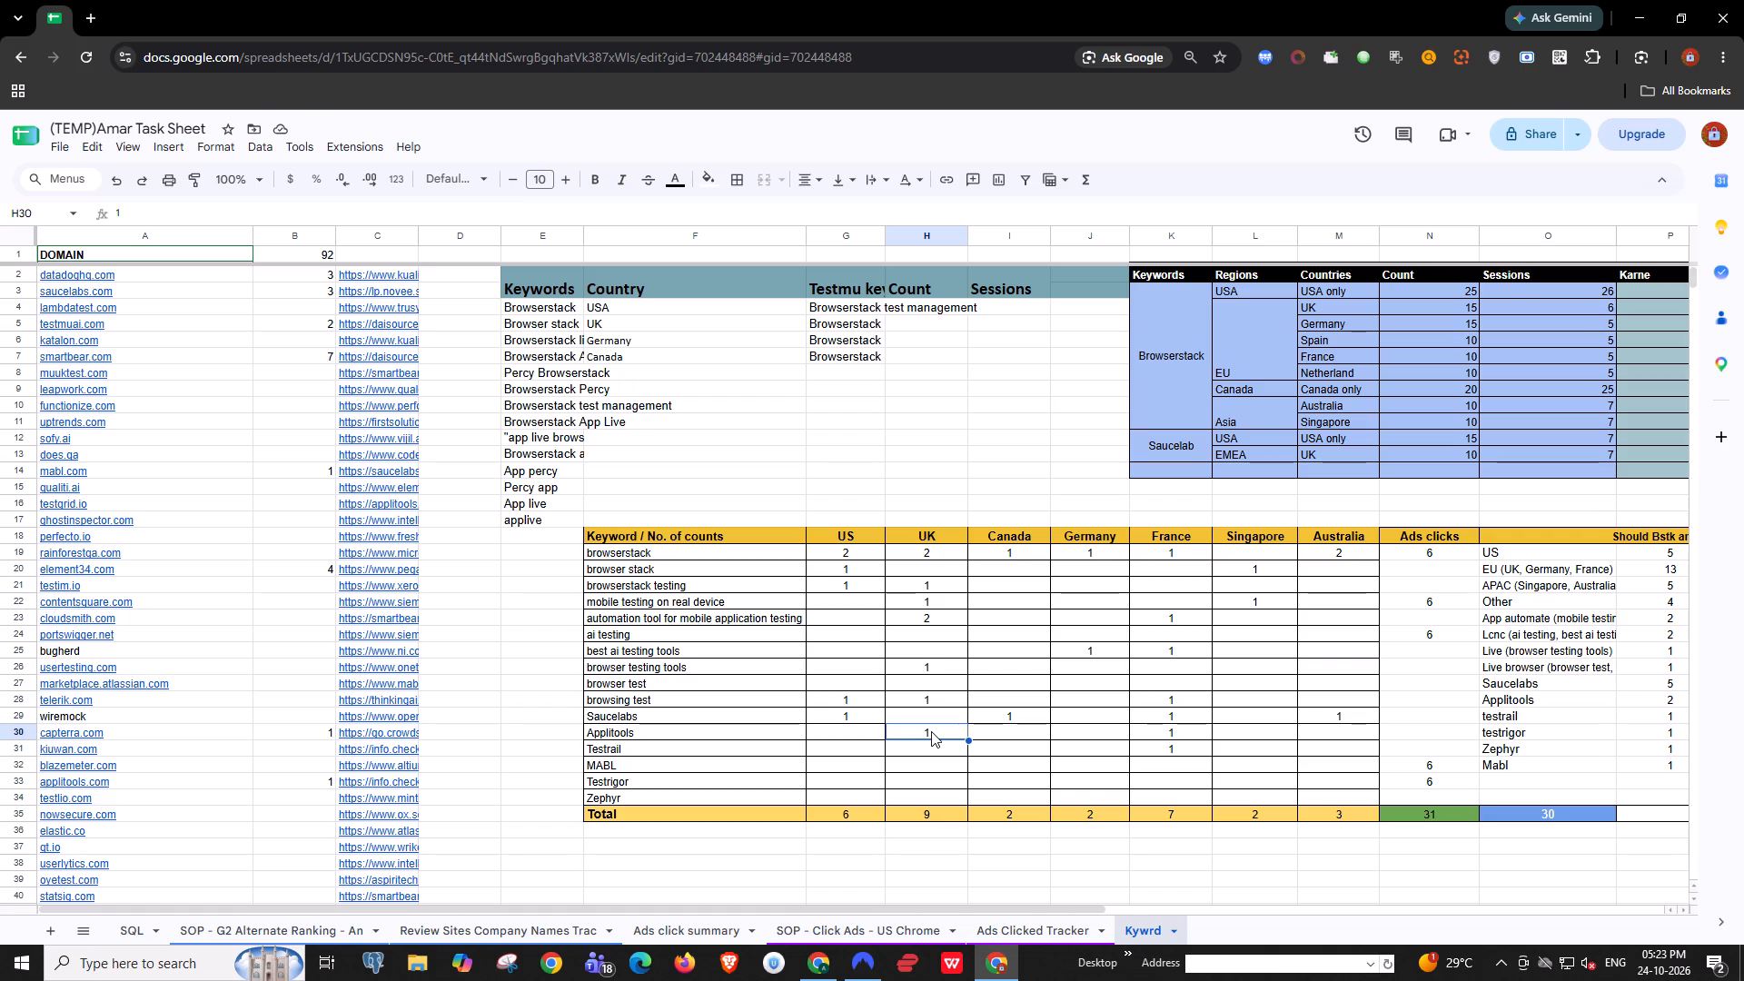
{"action": "key", "text": "BackSpace"}
{"action": "key", "text": "Return"}
{"action": "left_click", "coordinate": [918, 767]}
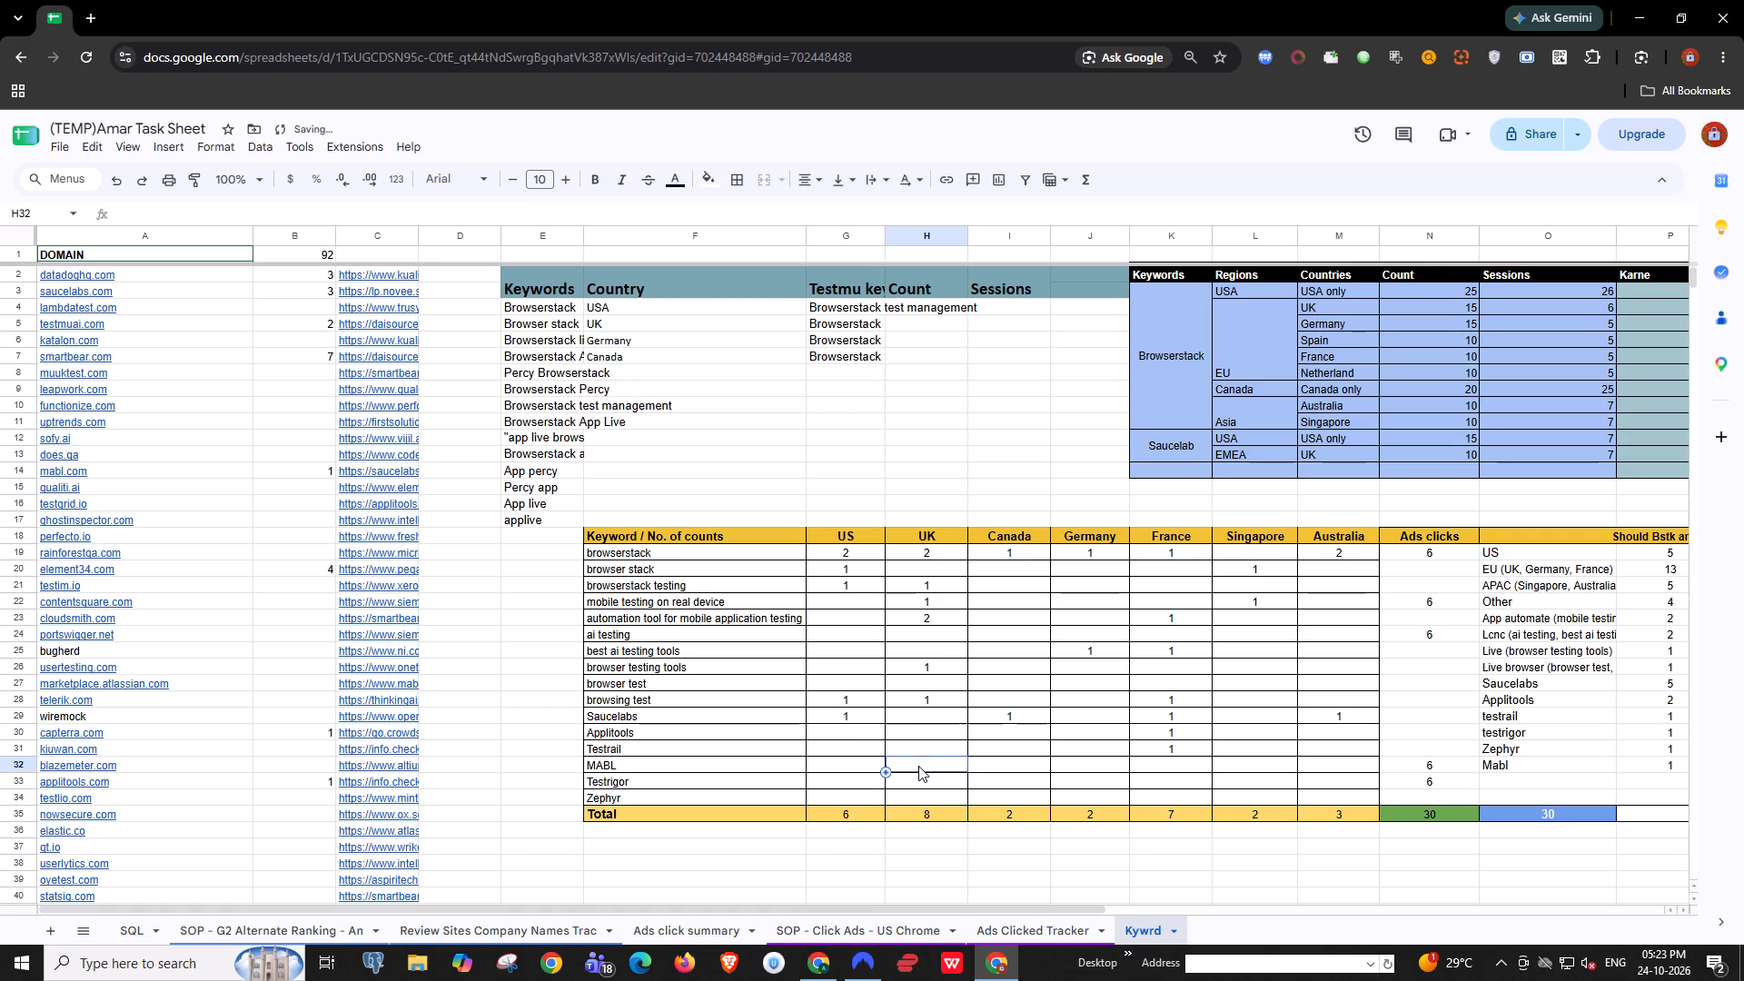
Clear the US count in the browserstack testing row of the keyword table.
{"action": "left_click", "coordinate": [857, 586]}
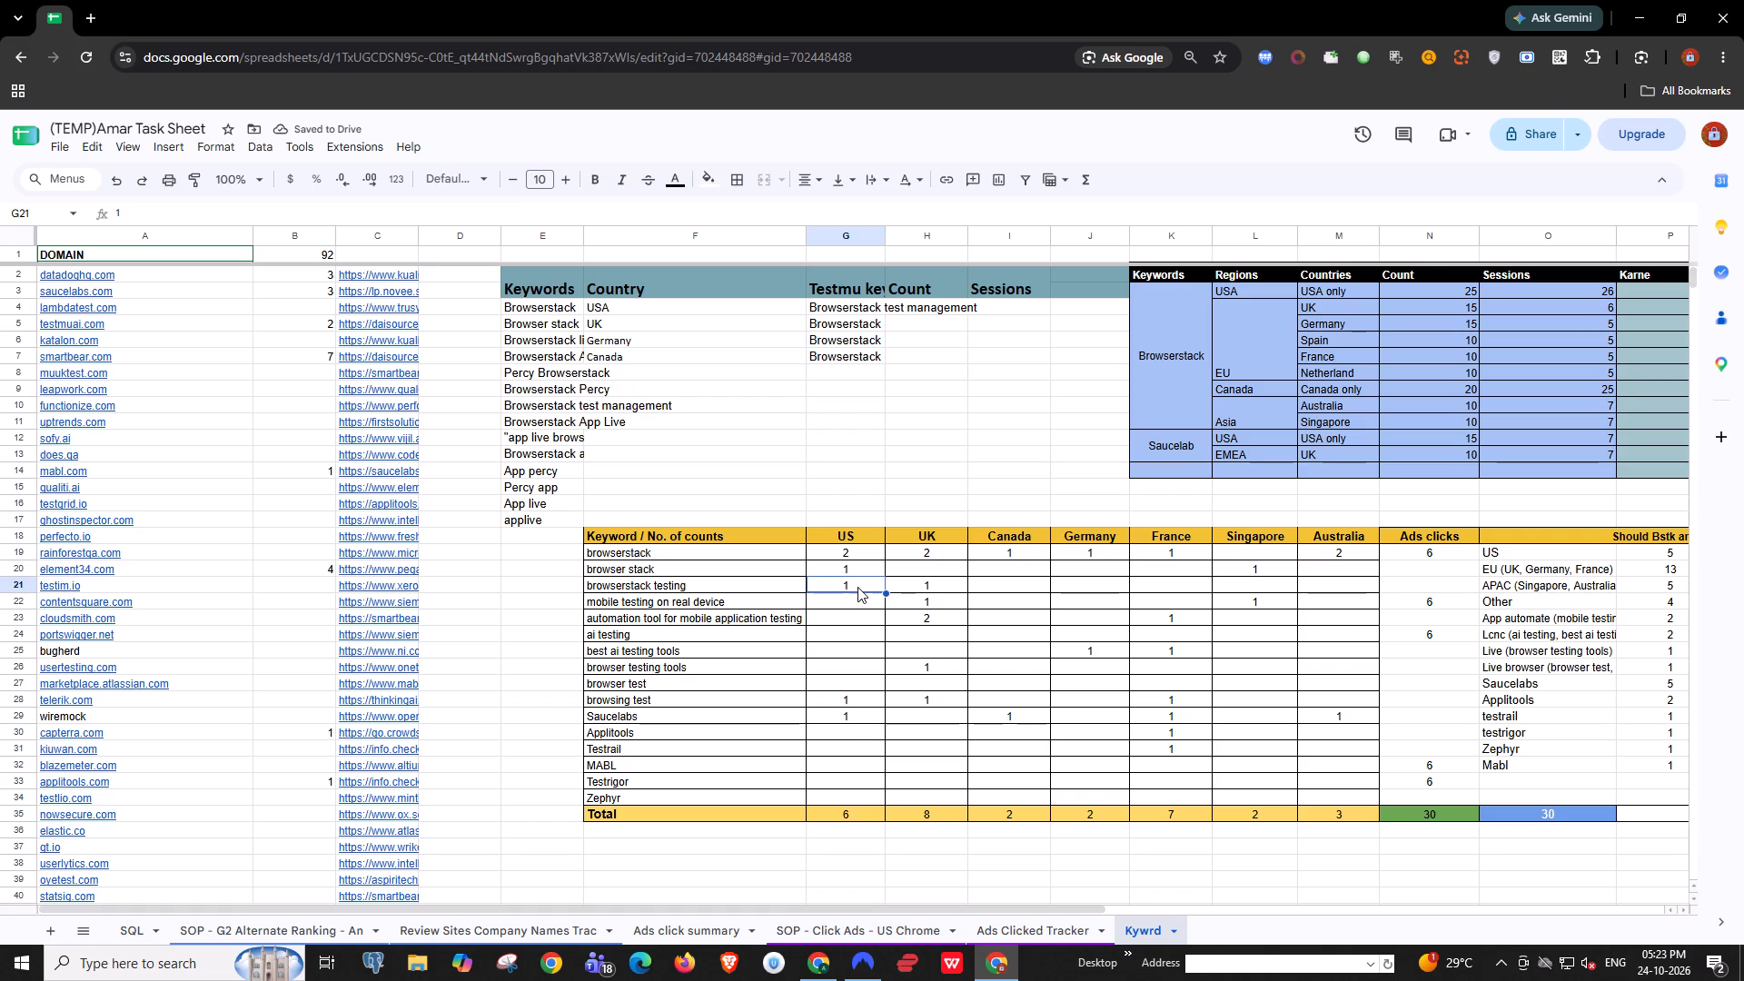
{"action": "key", "text": "0"}
{"action": "key", "text": "Return"}
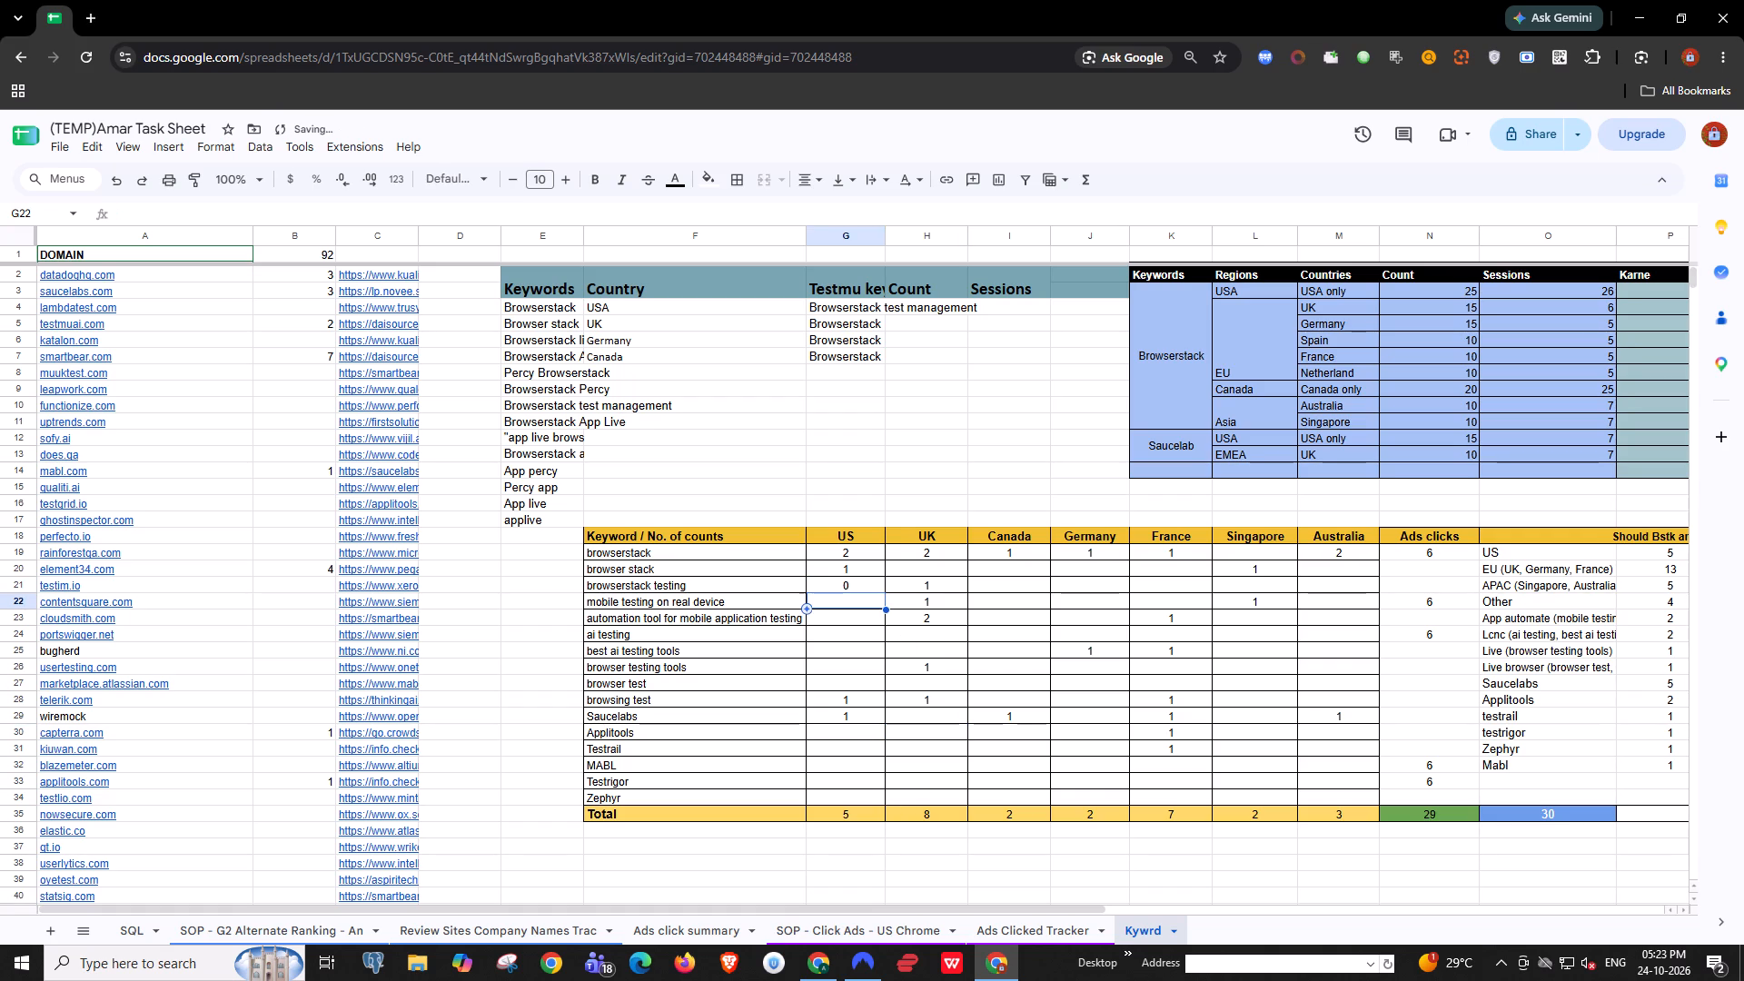
{"action": "key", "text": "Up"}
{"action": "key", "text": "Delete"}
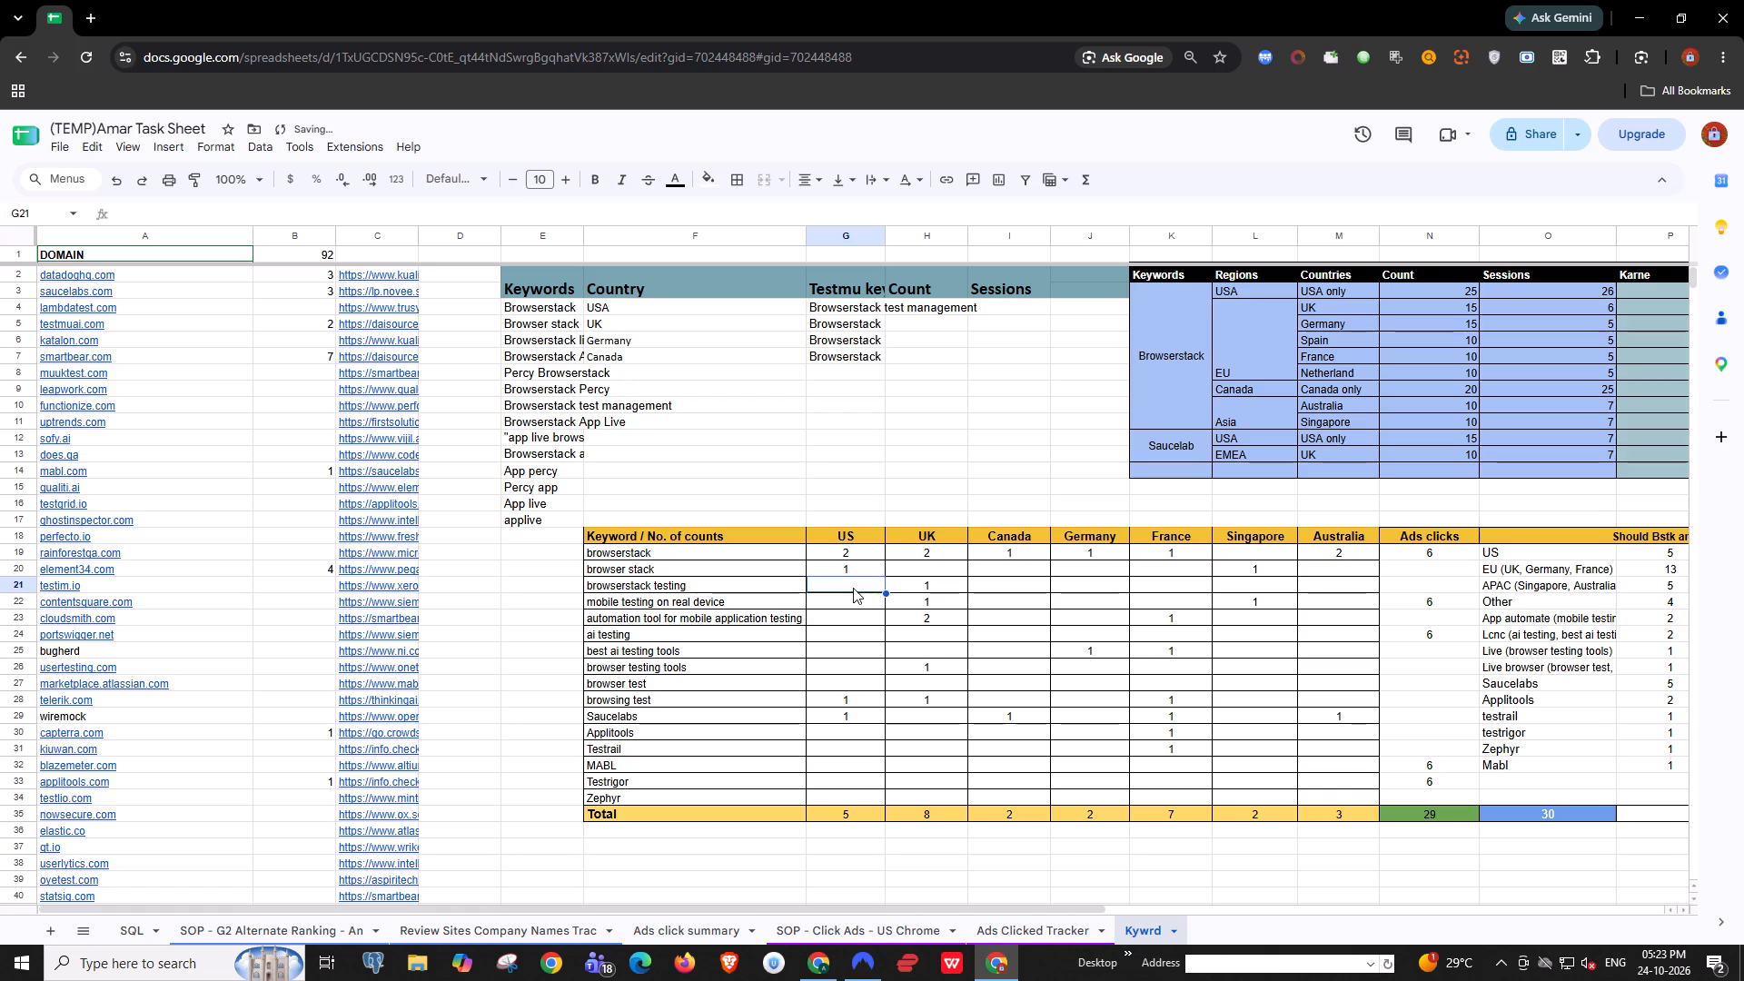
{"action": "key", "text": "Return"}
{"action": "key", "text": "Return"}
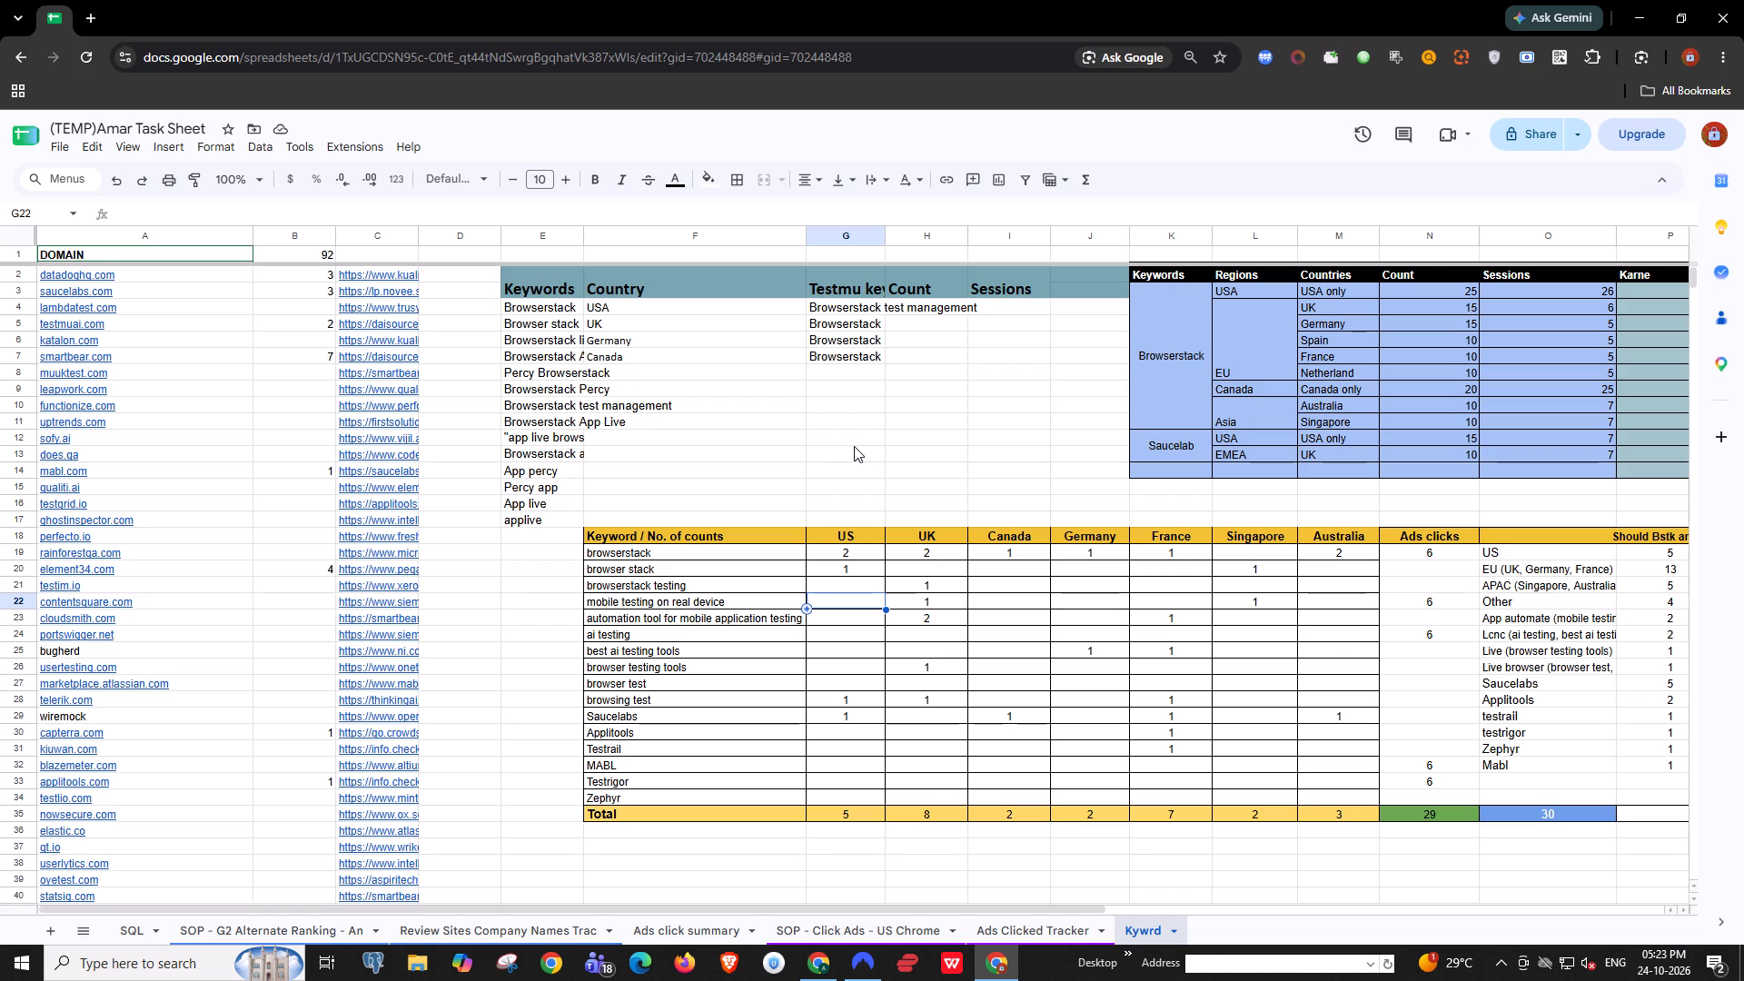
Clear the France count in the browsing test row of the keyword table.
{"action": "left_click", "coordinate": [1178, 704]}
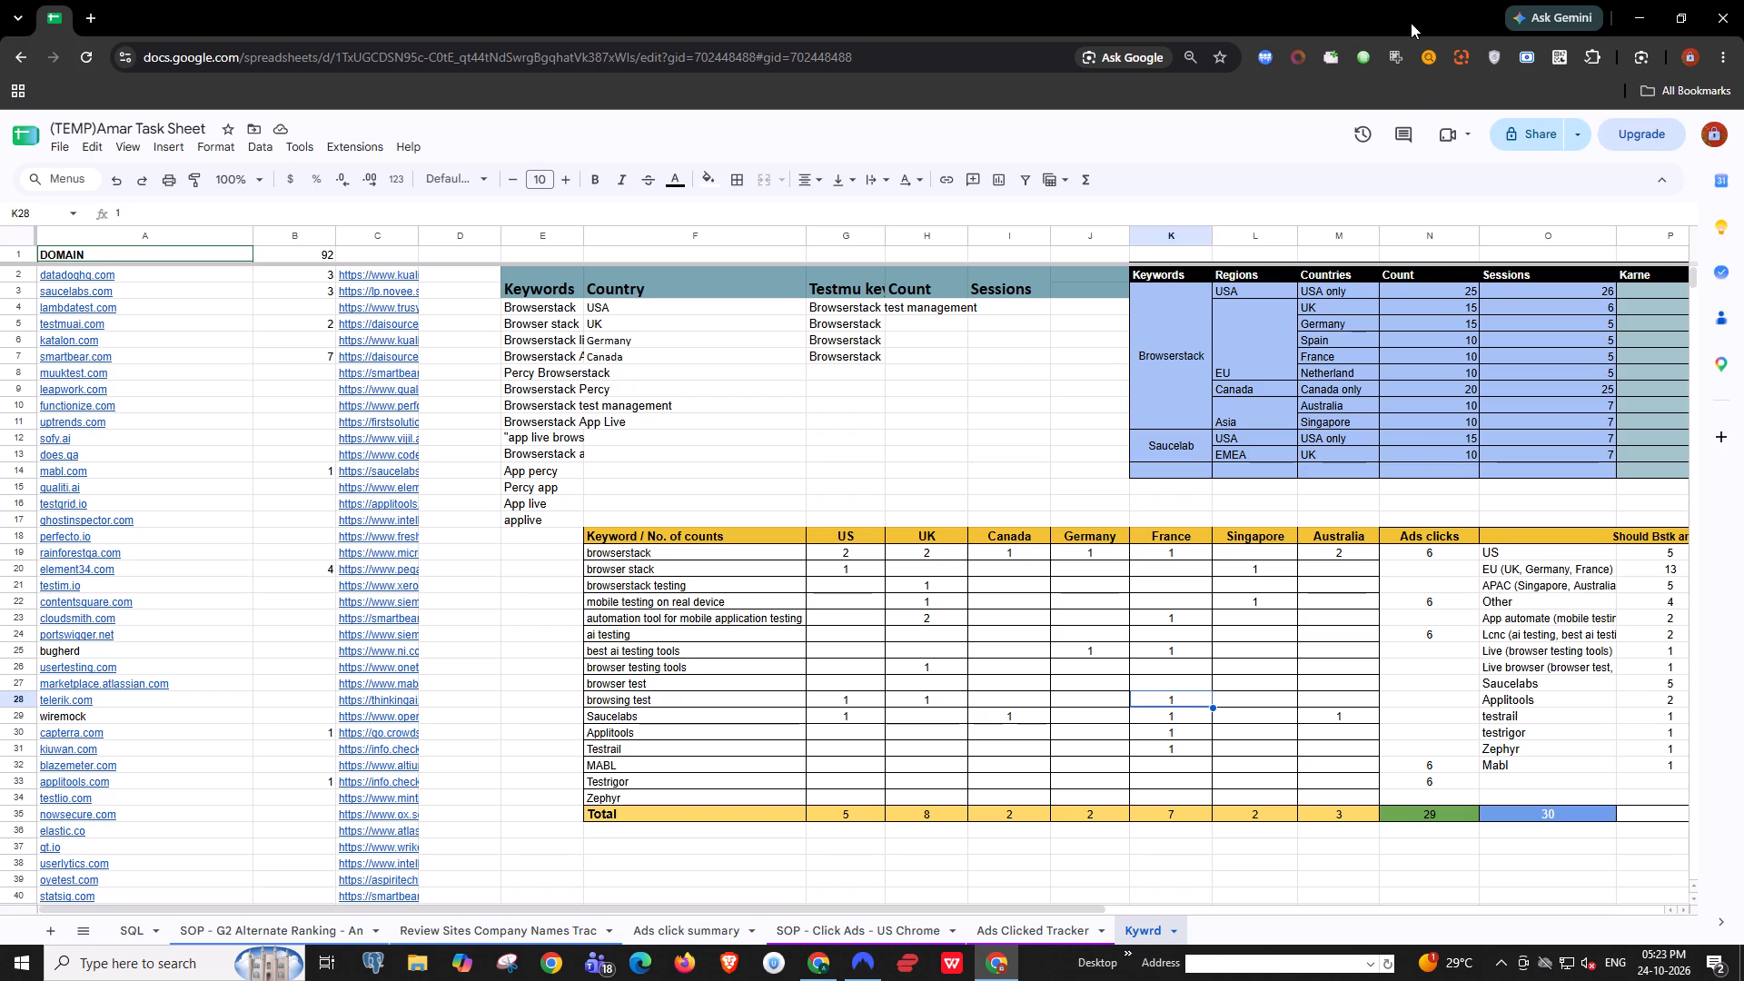
{"action": "key", "text": "Delete"}
{"action": "key", "text": "Return"}
{"action": "key", "text": "Return"}
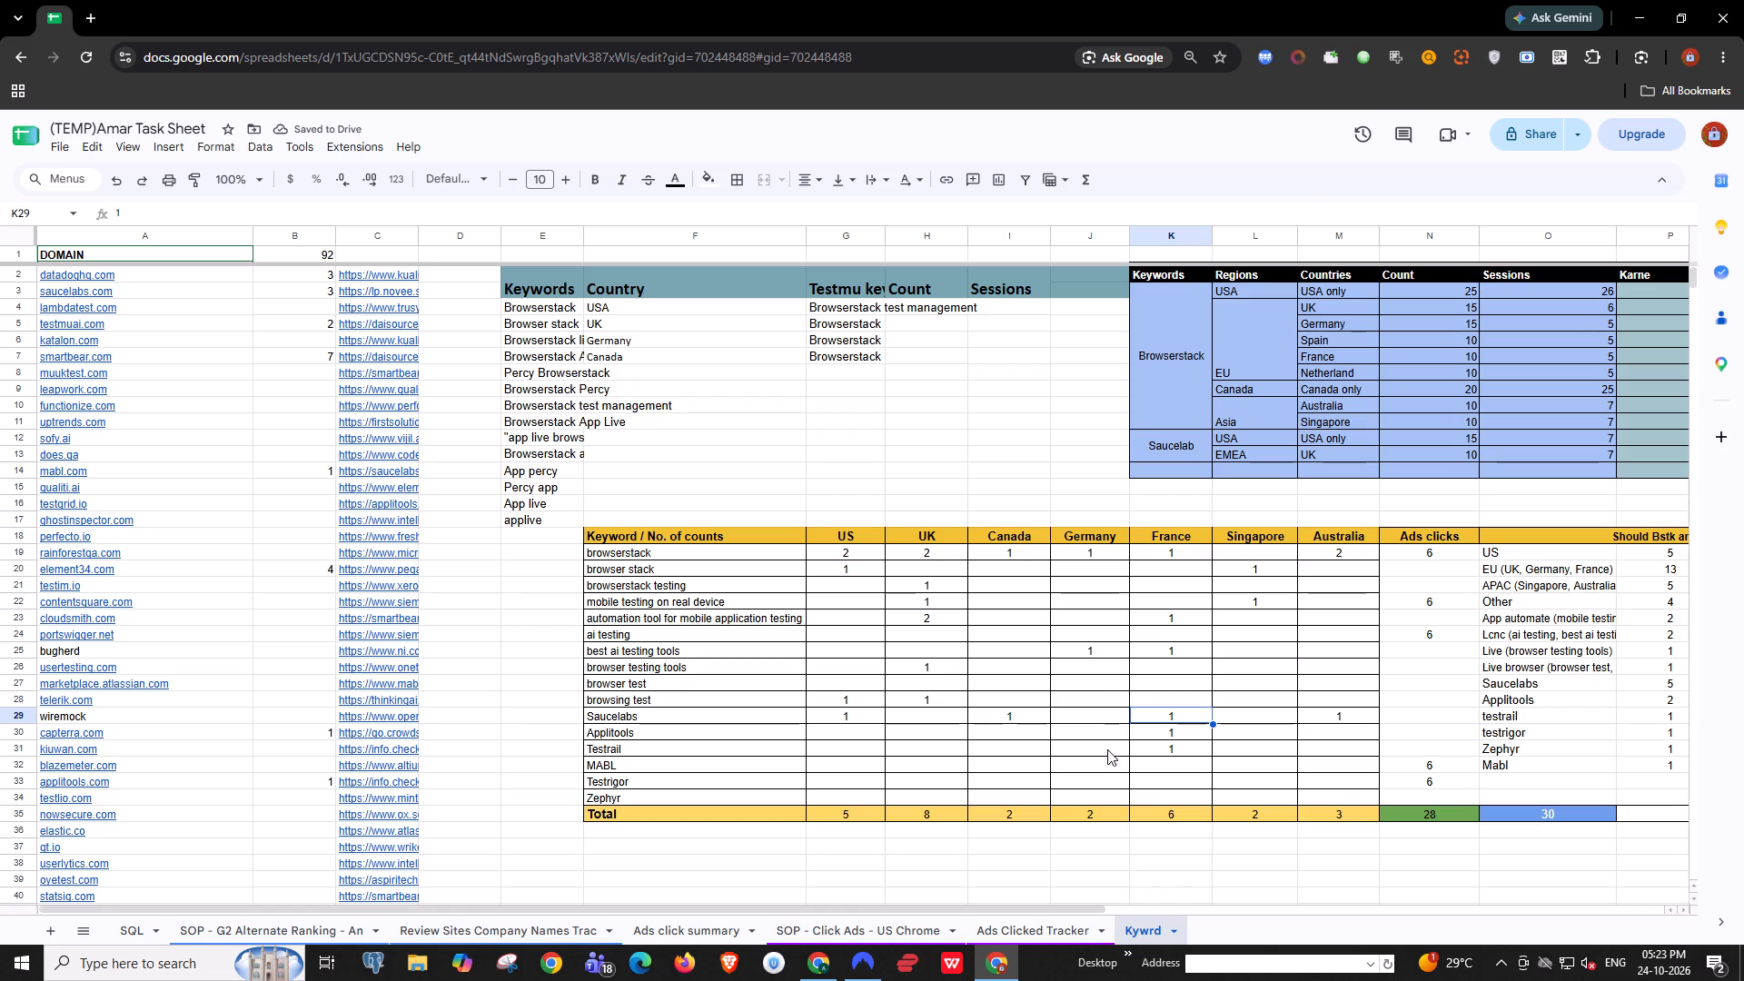
{"action": "left_click", "coordinate": [1115, 867]}
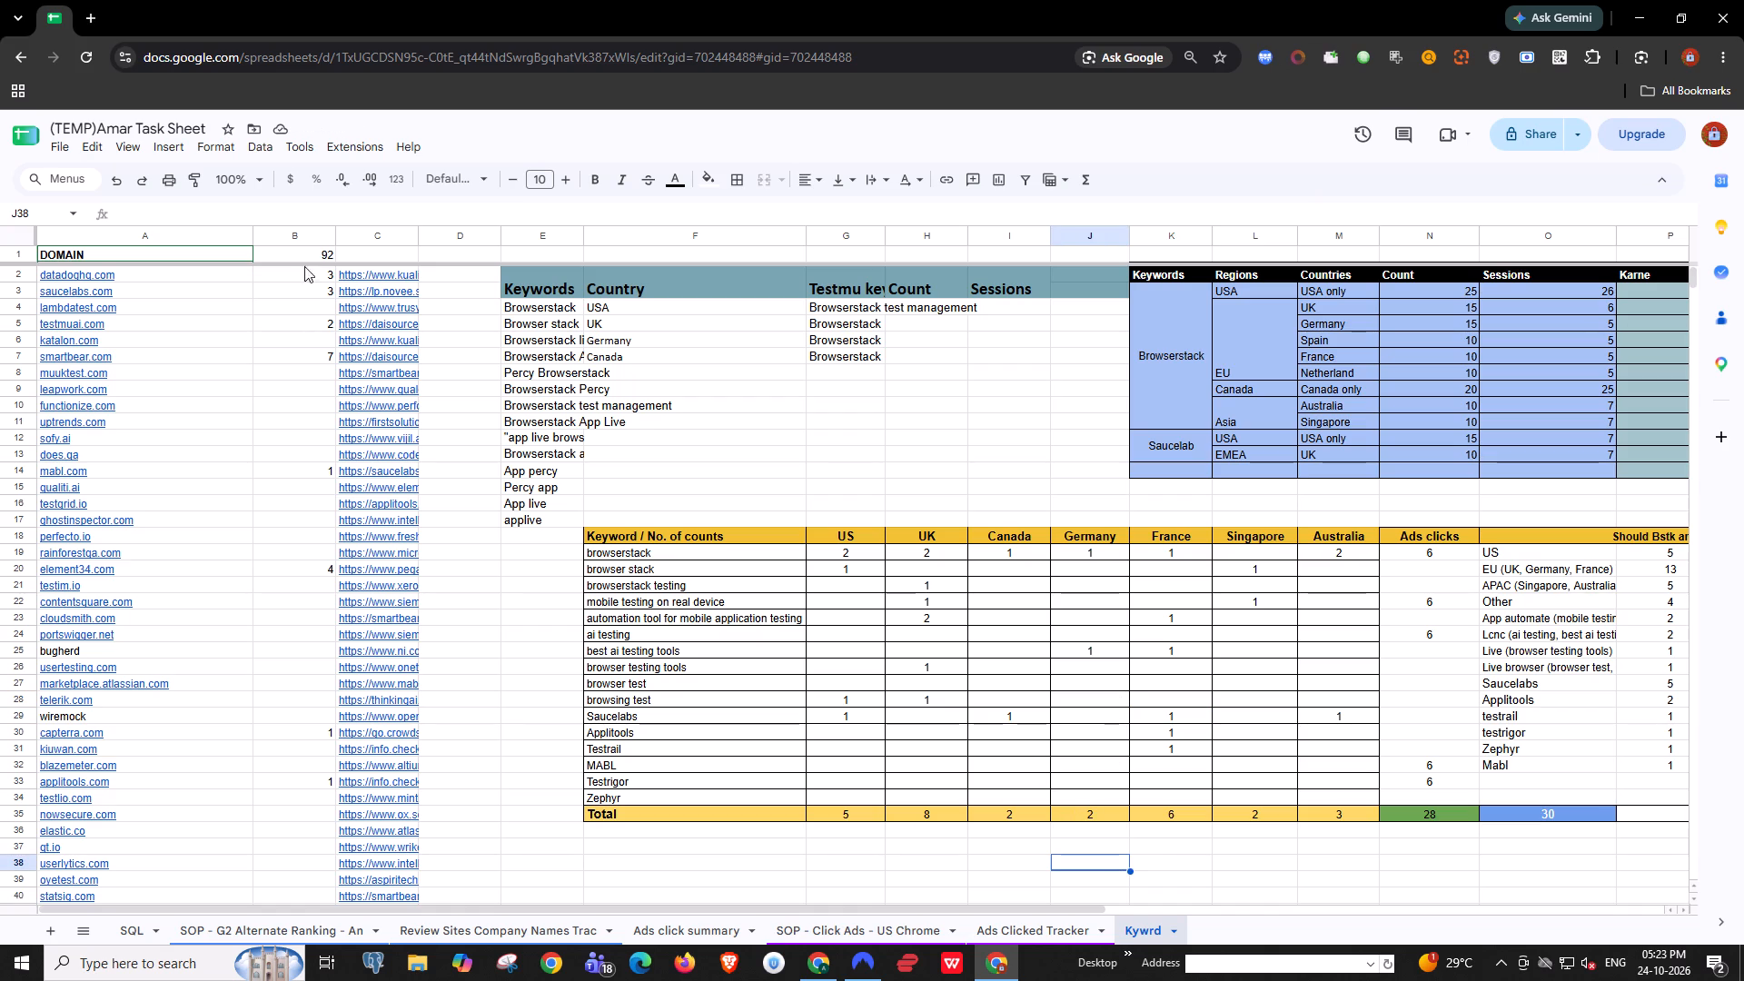
Delete all the collected ad URLs from column C beside the domain list.
{"action": "left_click_drag", "start_coordinate": [393, 281], "coordinate": [331, 980]}
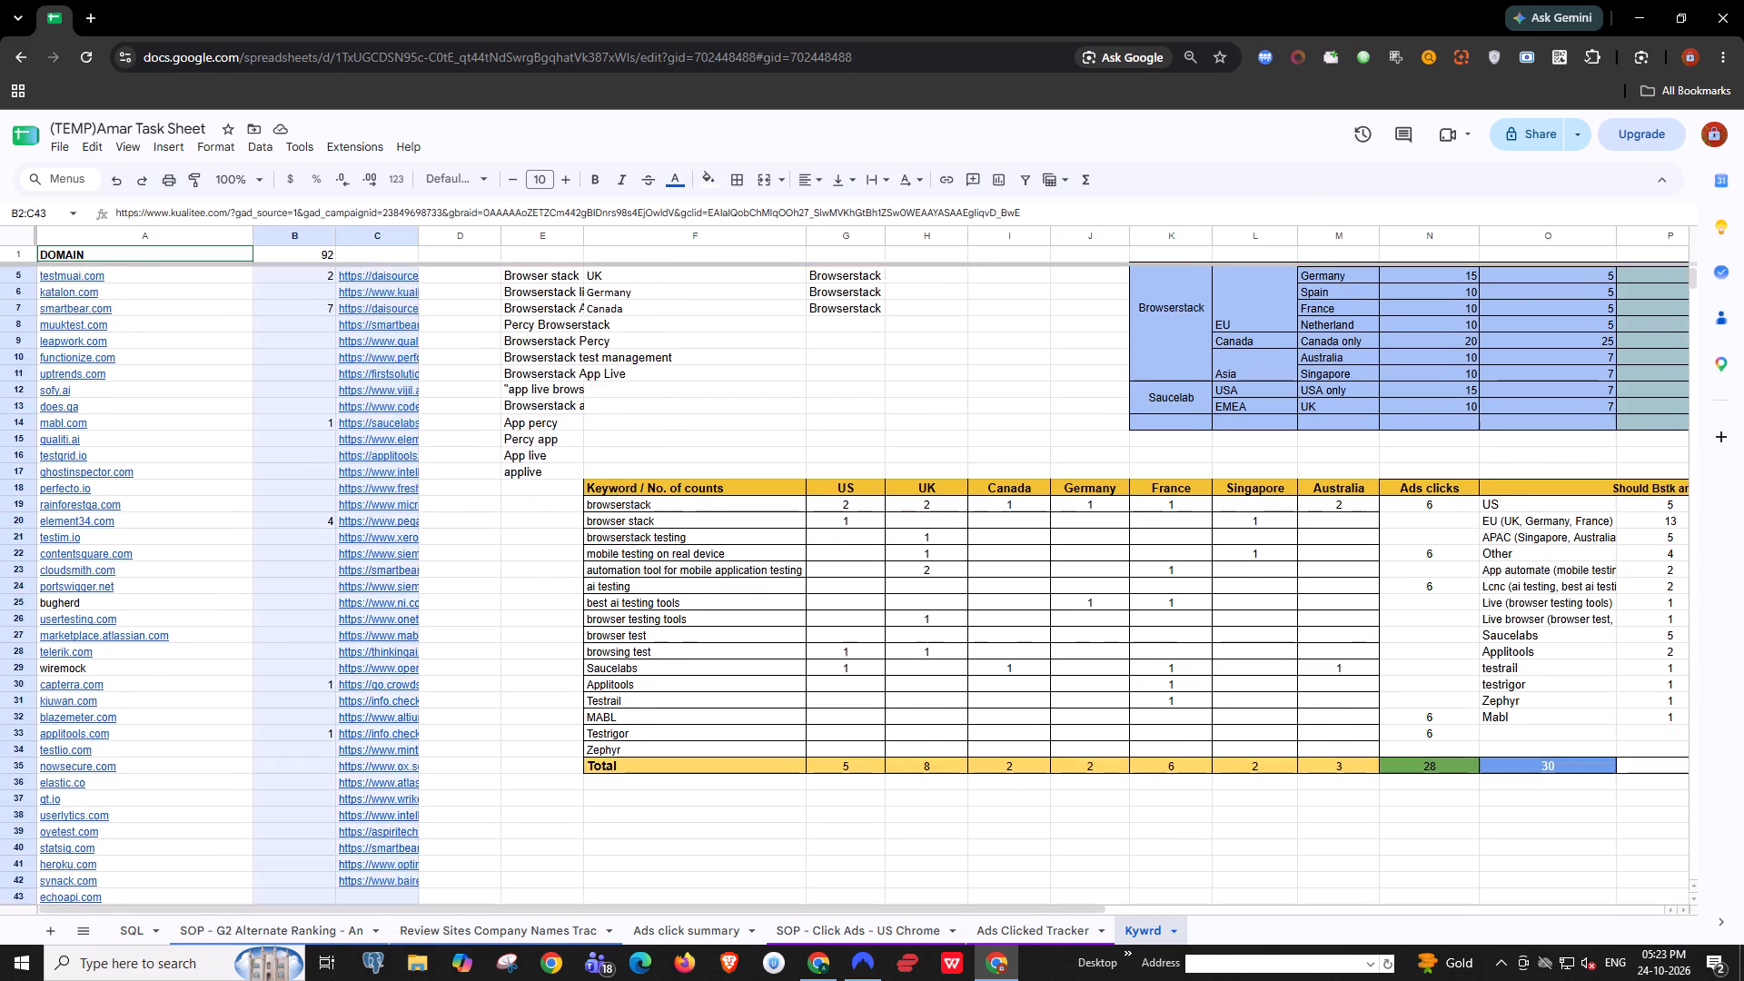
{"action": "left_click_drag", "start_coordinate": [331, 980], "coordinate": [395, 710]}
{"action": "key", "text": "Delete"}
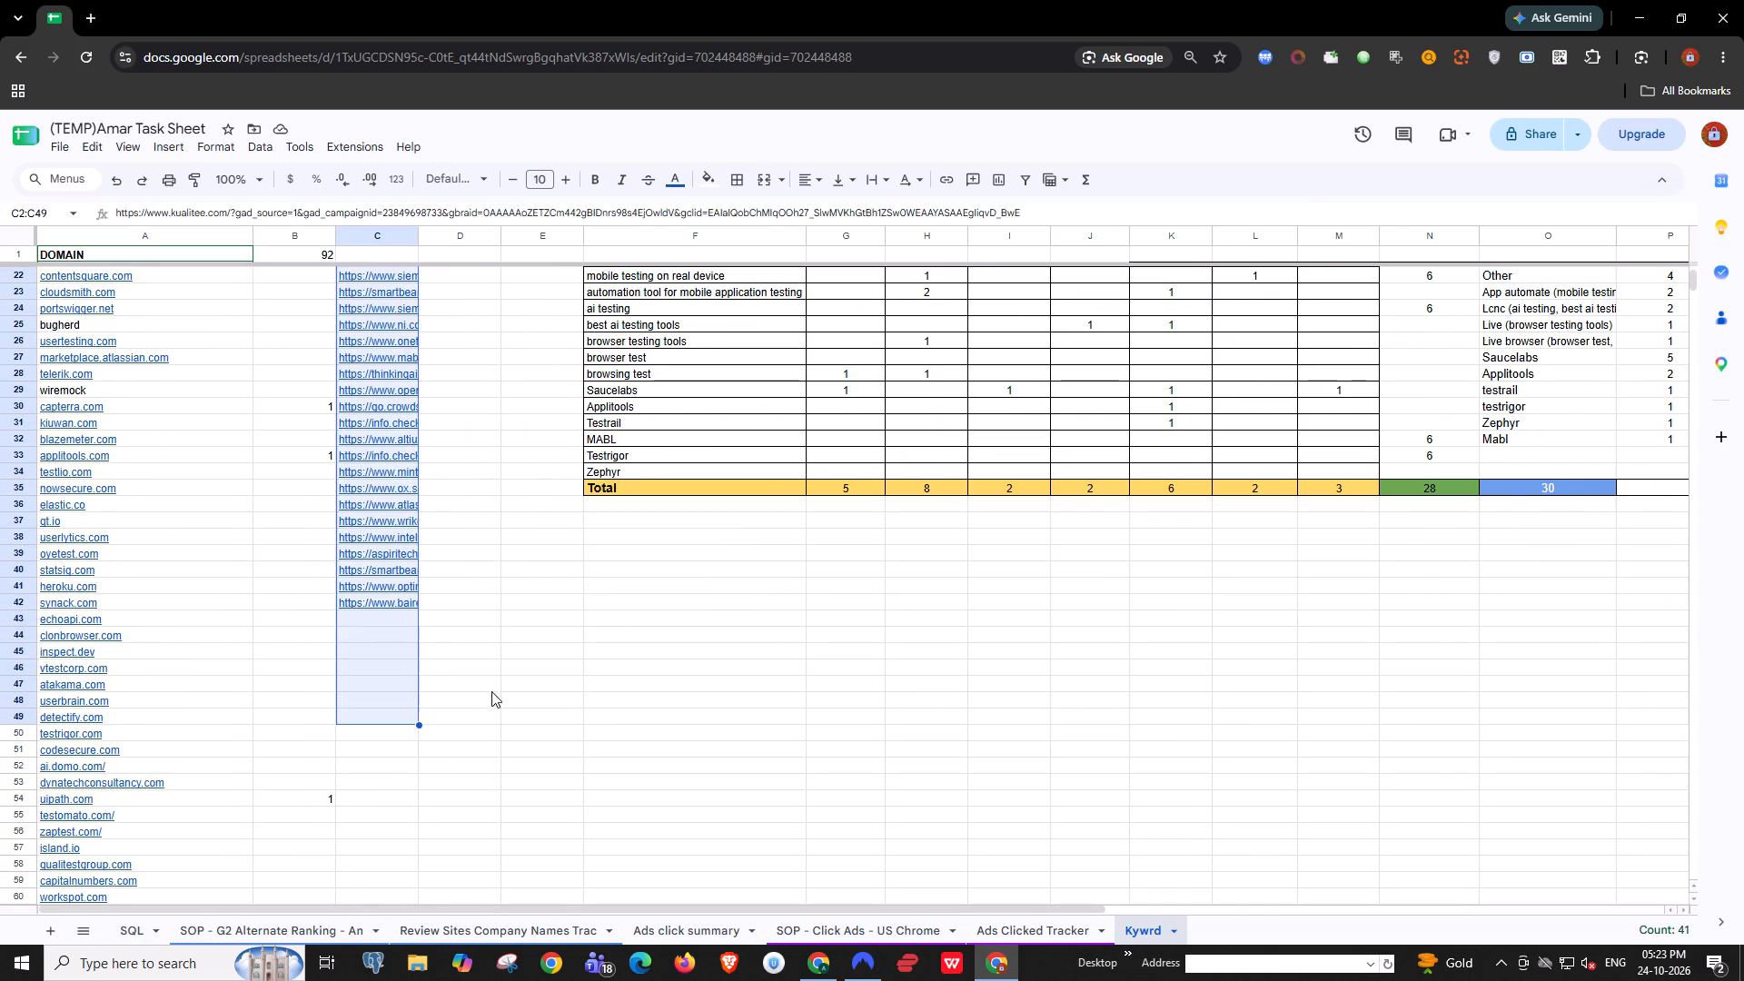
{"action": "scroll", "coordinate": [523, 673], "scroll_direction": "up", "scroll_amount": 3}
{"action": "left_click", "coordinate": [629, 687]}
Switch to the incognito window and close all of its open ad tabs.
{"action": "left_click", "coordinate": [814, 956]}
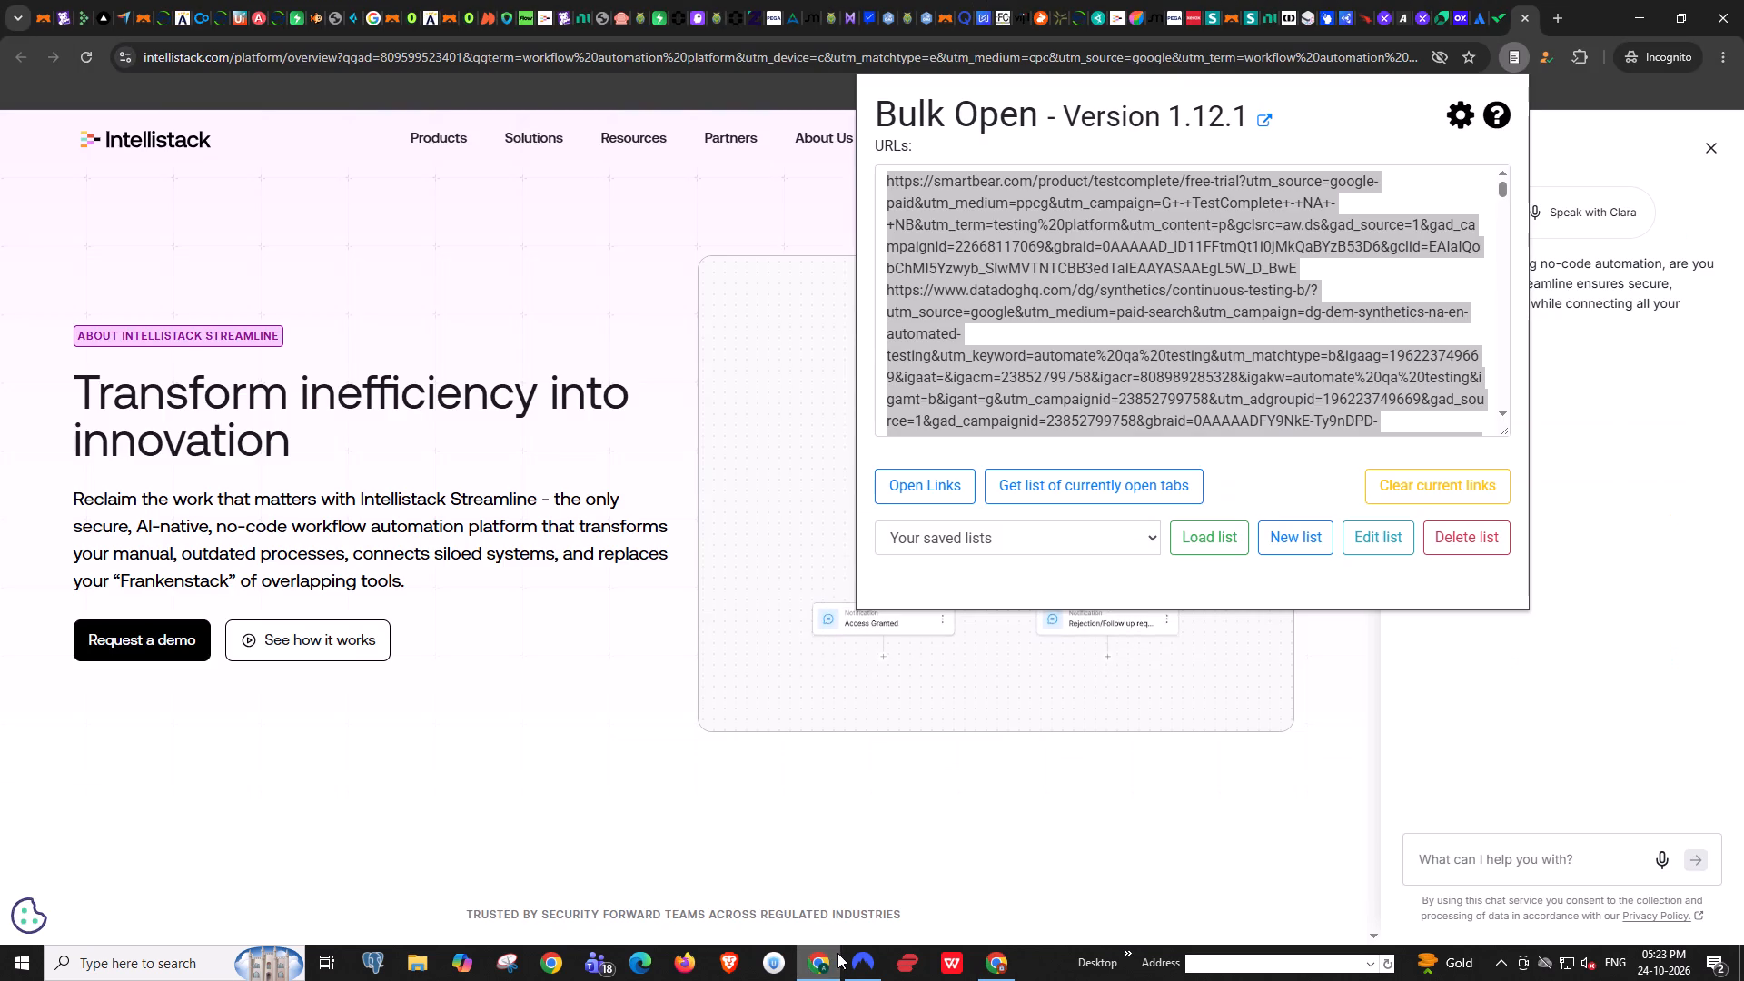
{"action": "right_click", "coordinate": [45, 15]}
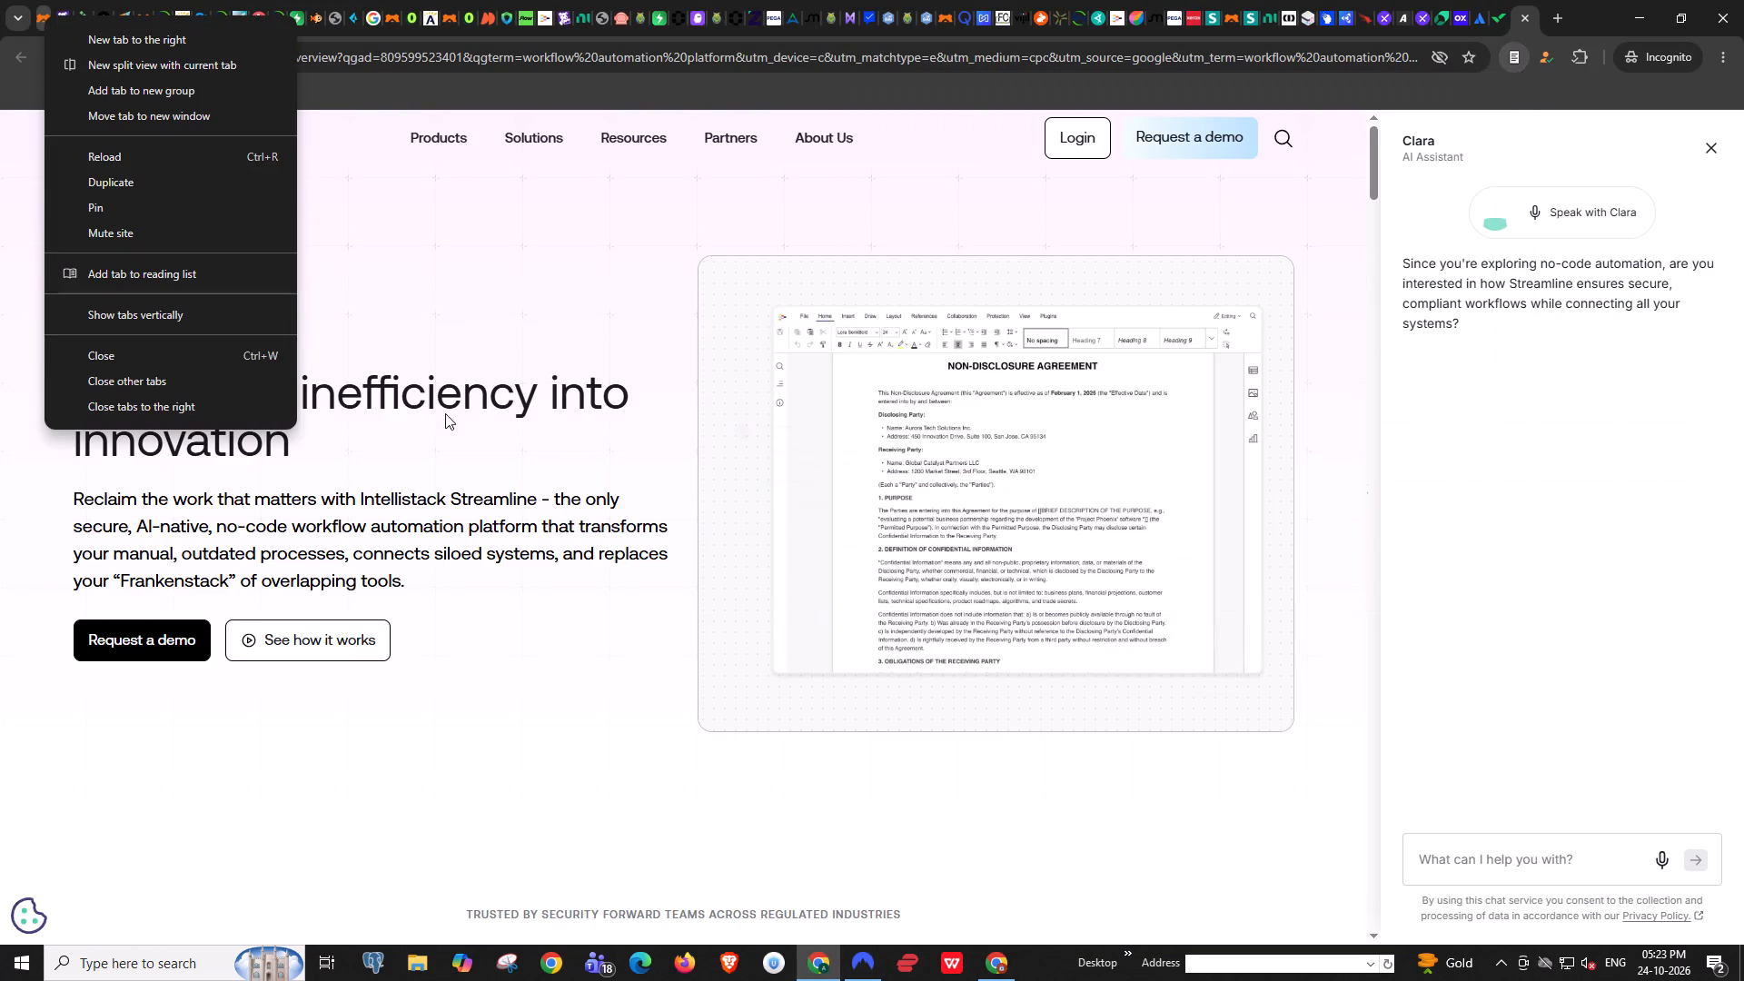
{"action": "left_click", "coordinate": [141, 403]}
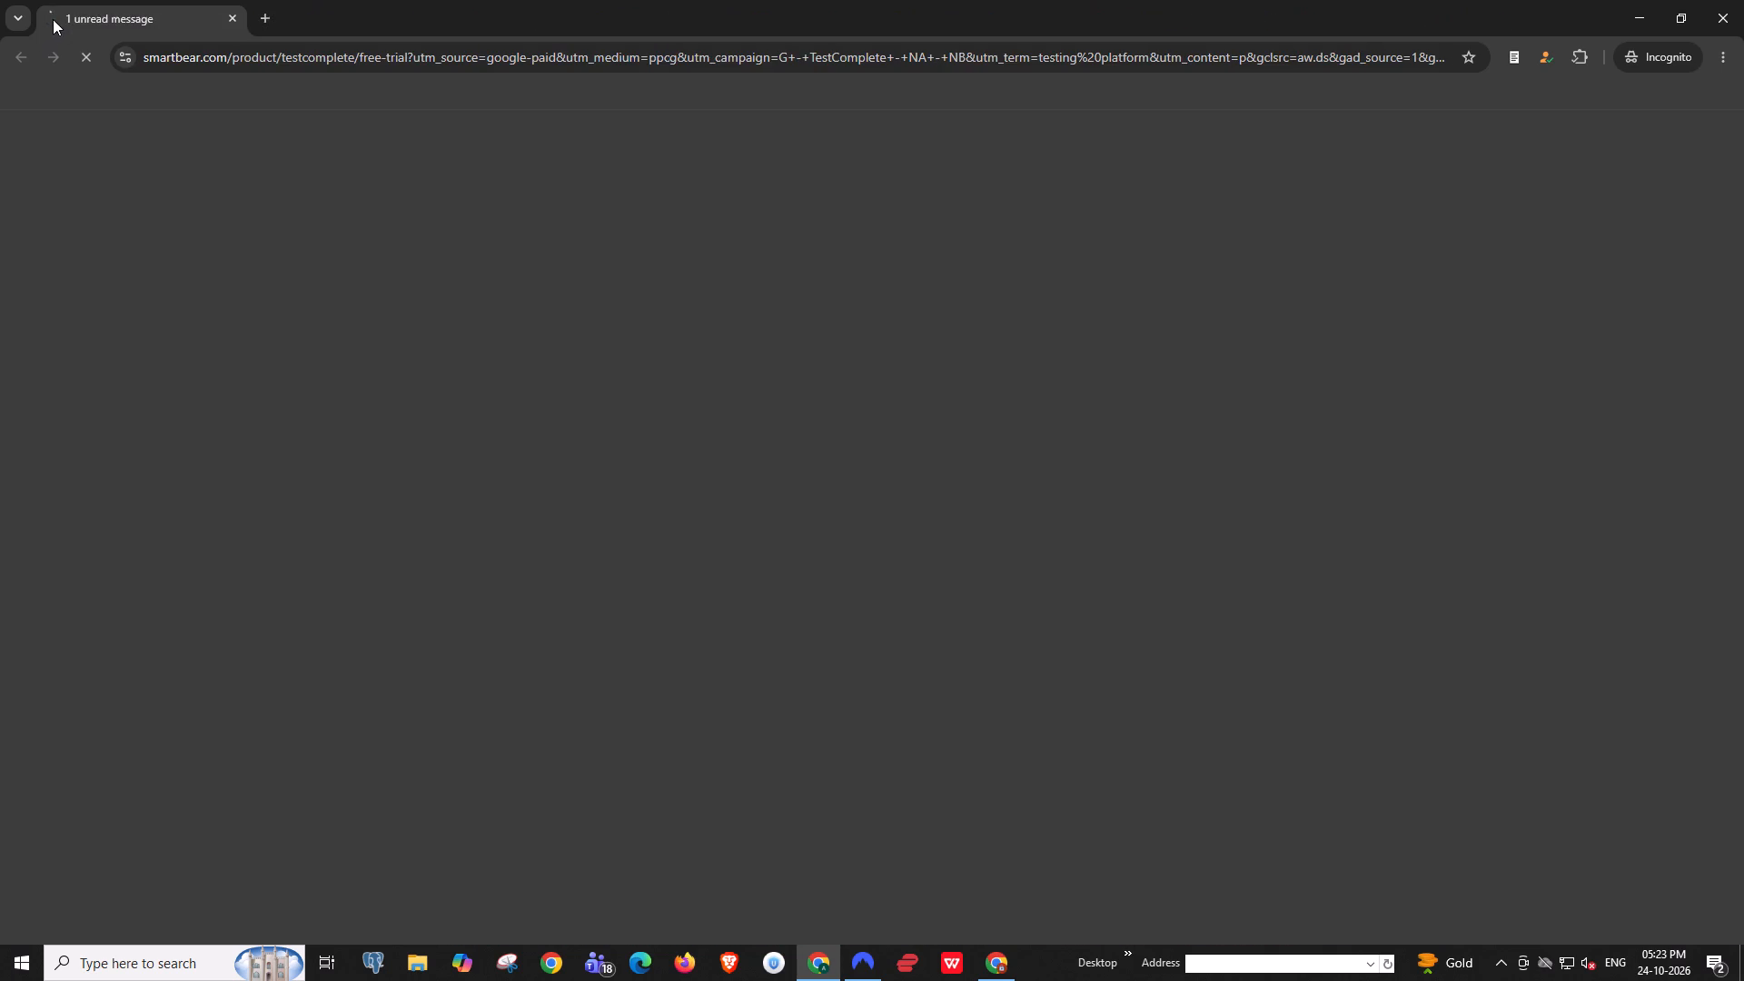
{"action": "middle_click", "coordinate": [104, 5]}
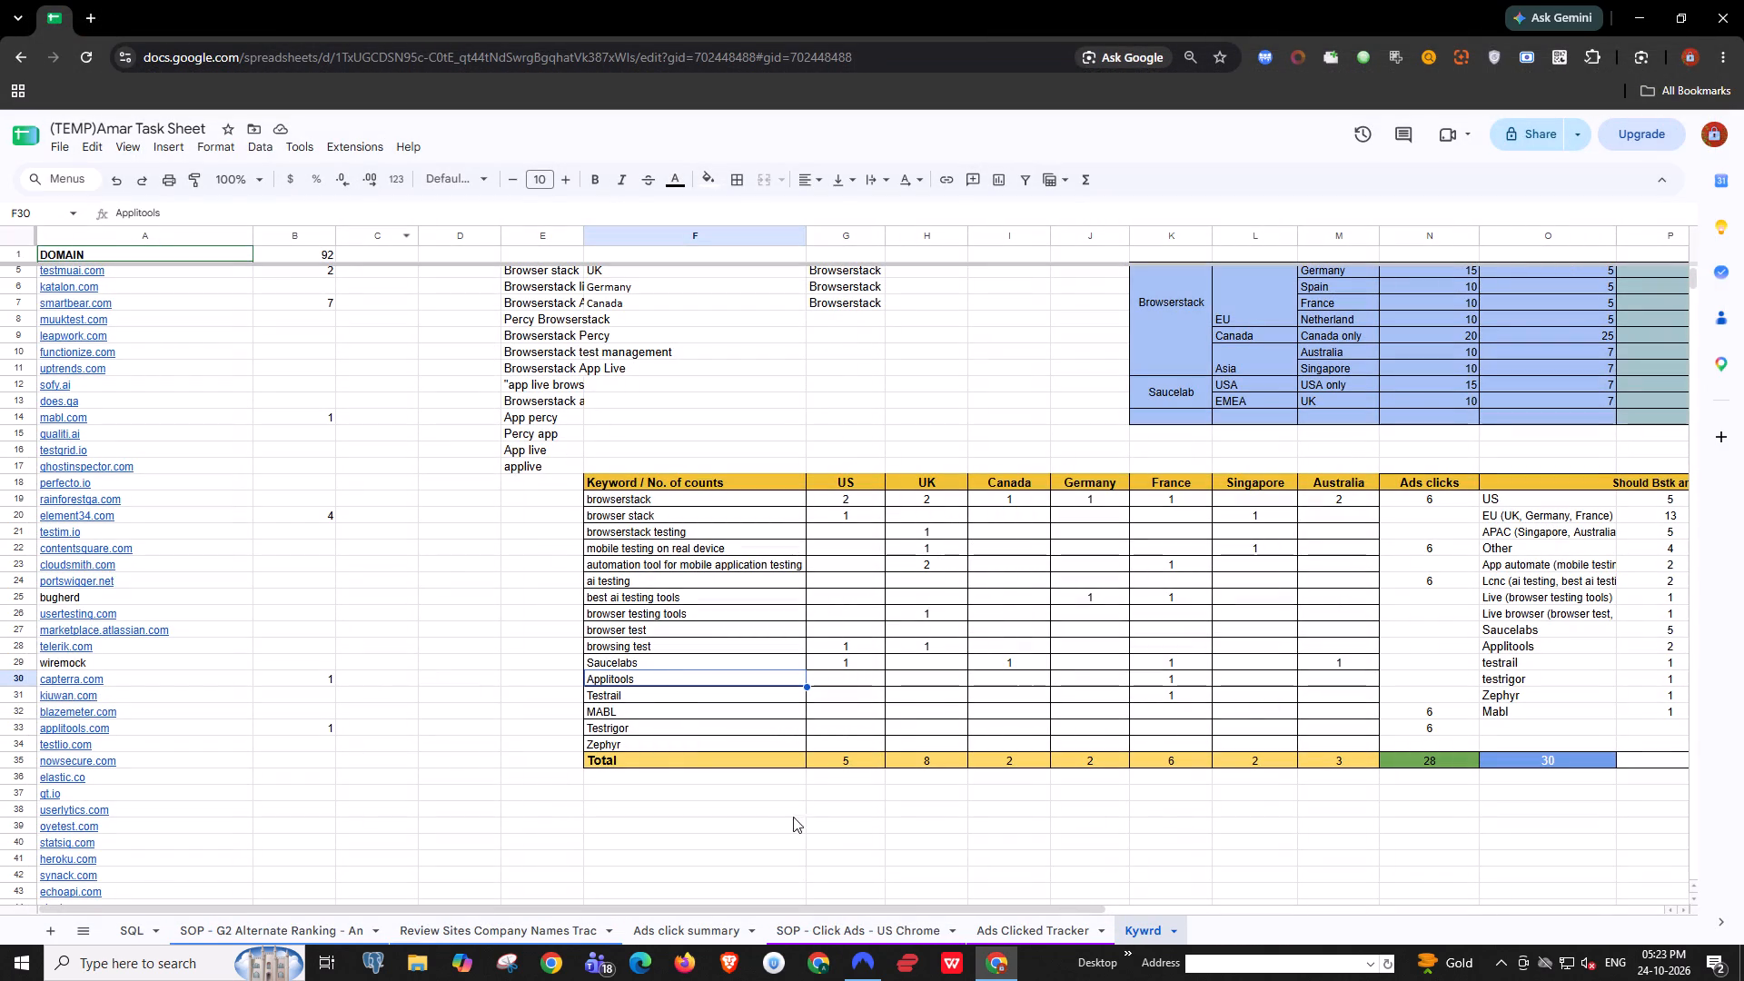
In NordVPN, disconnect from the United States, dismiss the promotional banners and connect to France.
{"action": "left_click", "coordinate": [856, 967]}
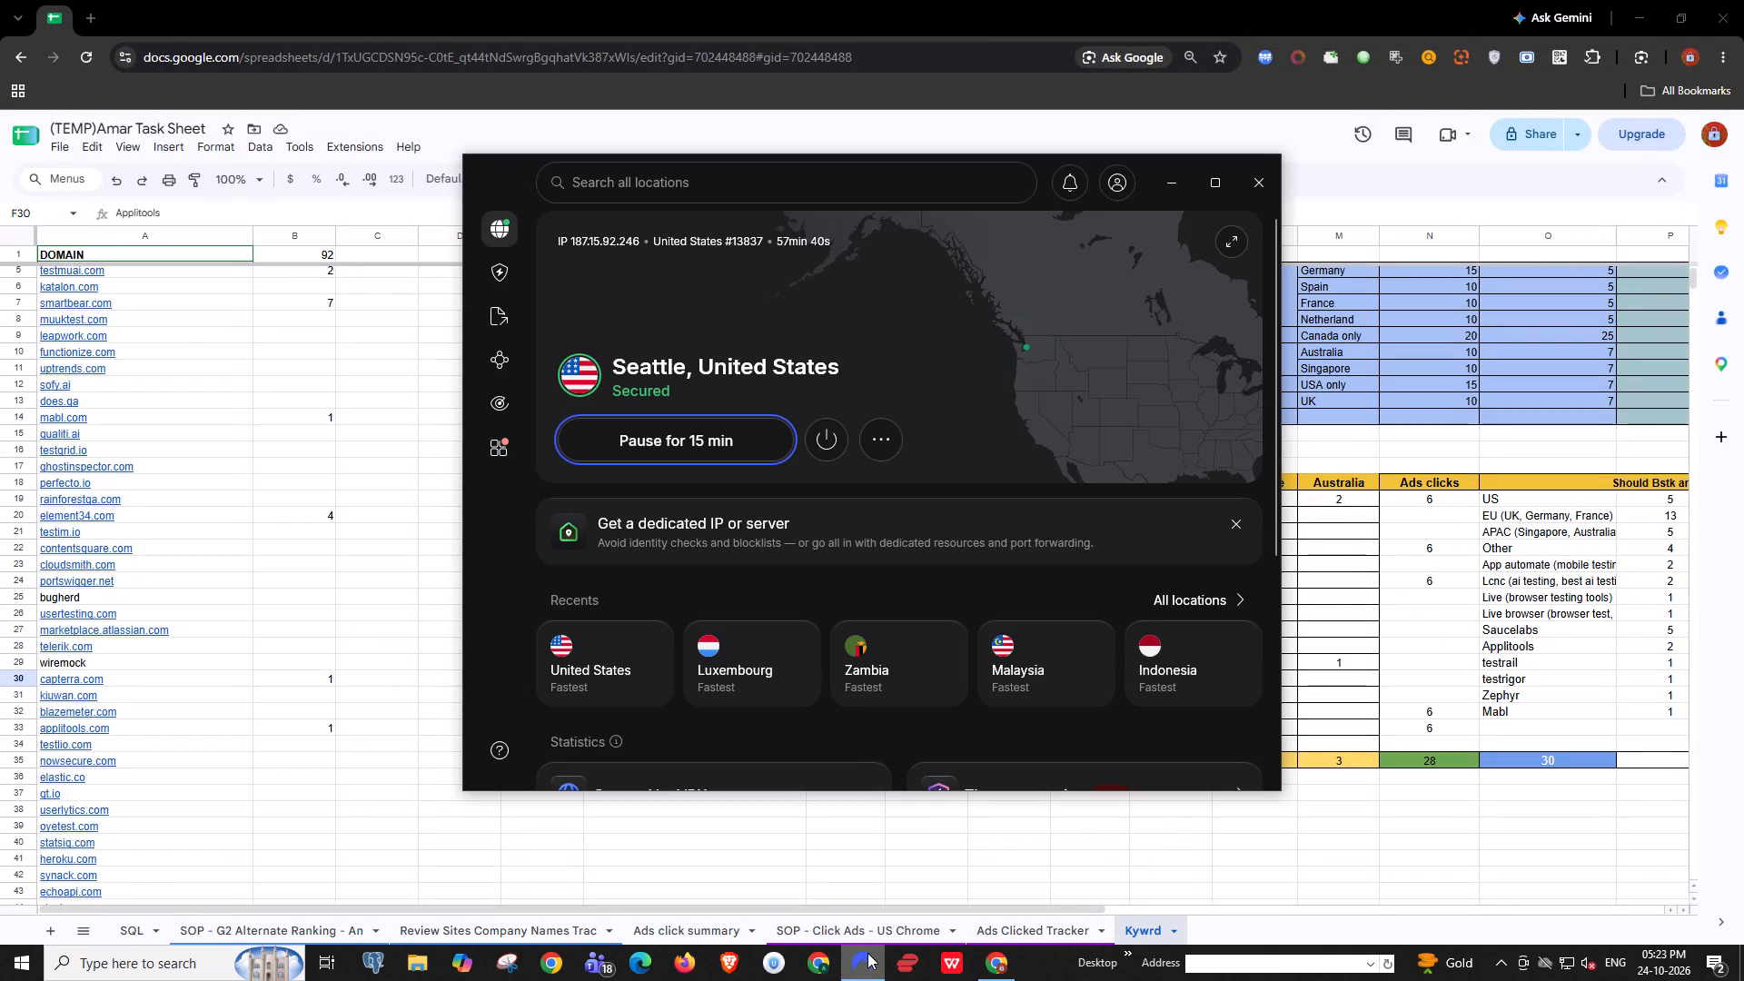
{"action": "left_click", "coordinate": [827, 441]}
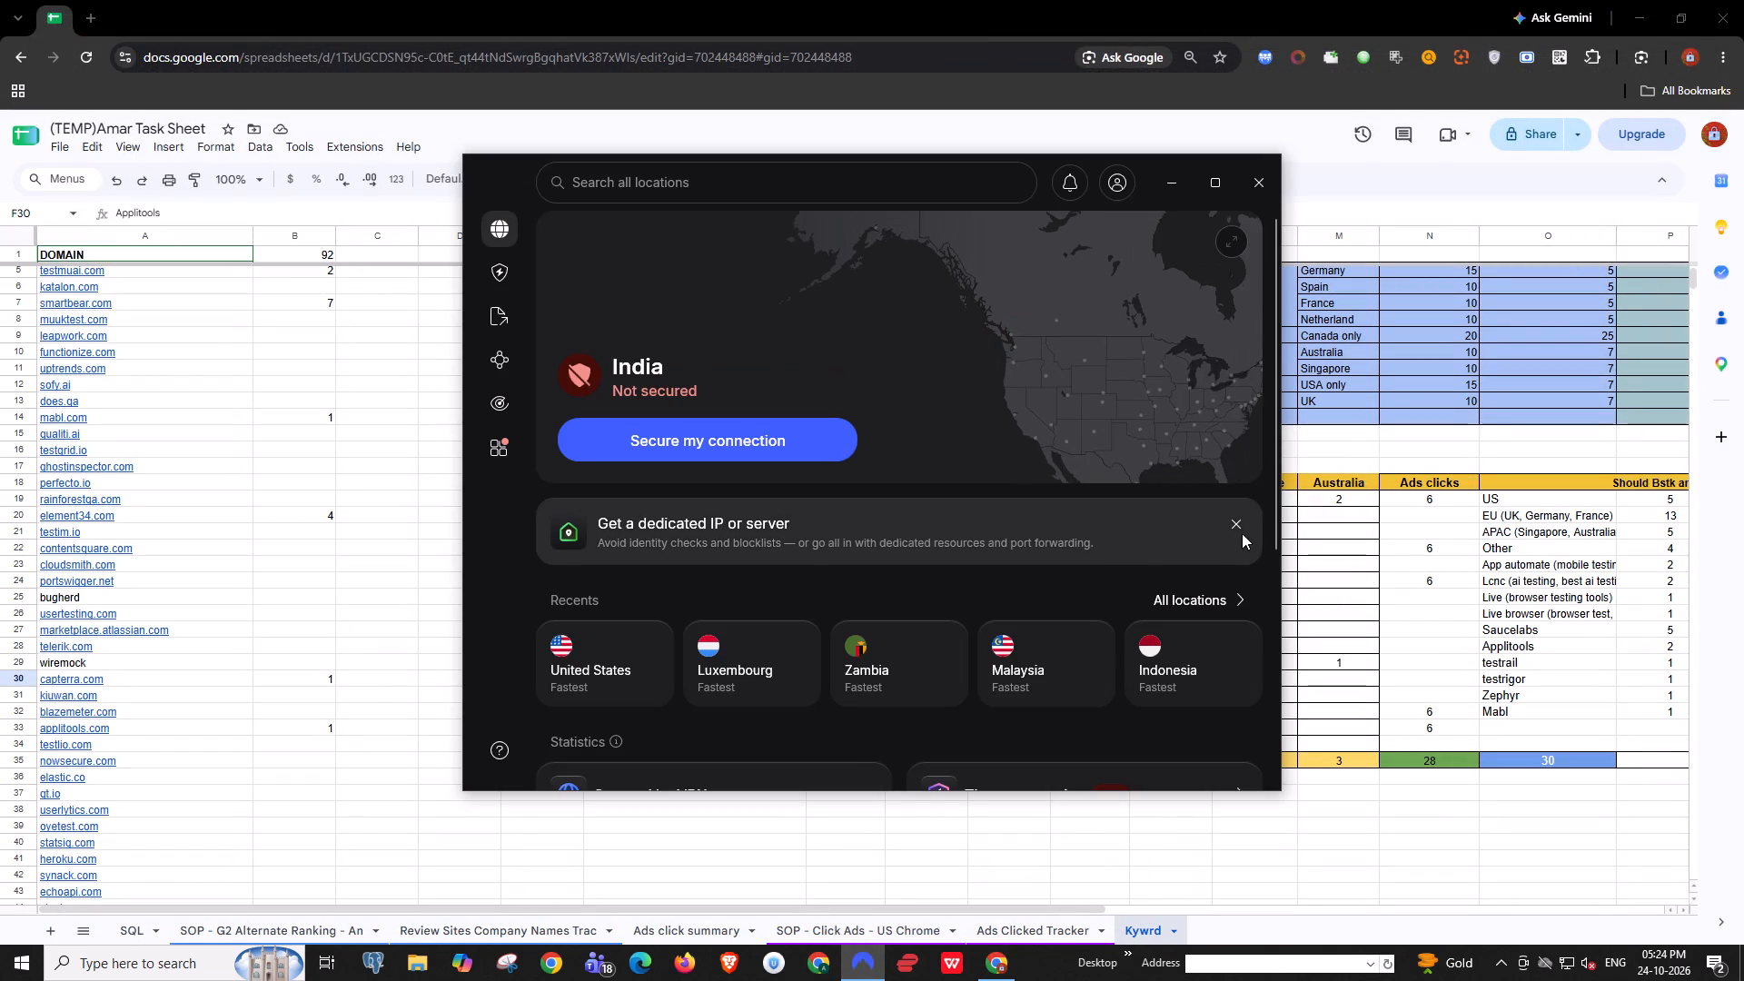
{"action": "left_click", "coordinate": [1241, 530]}
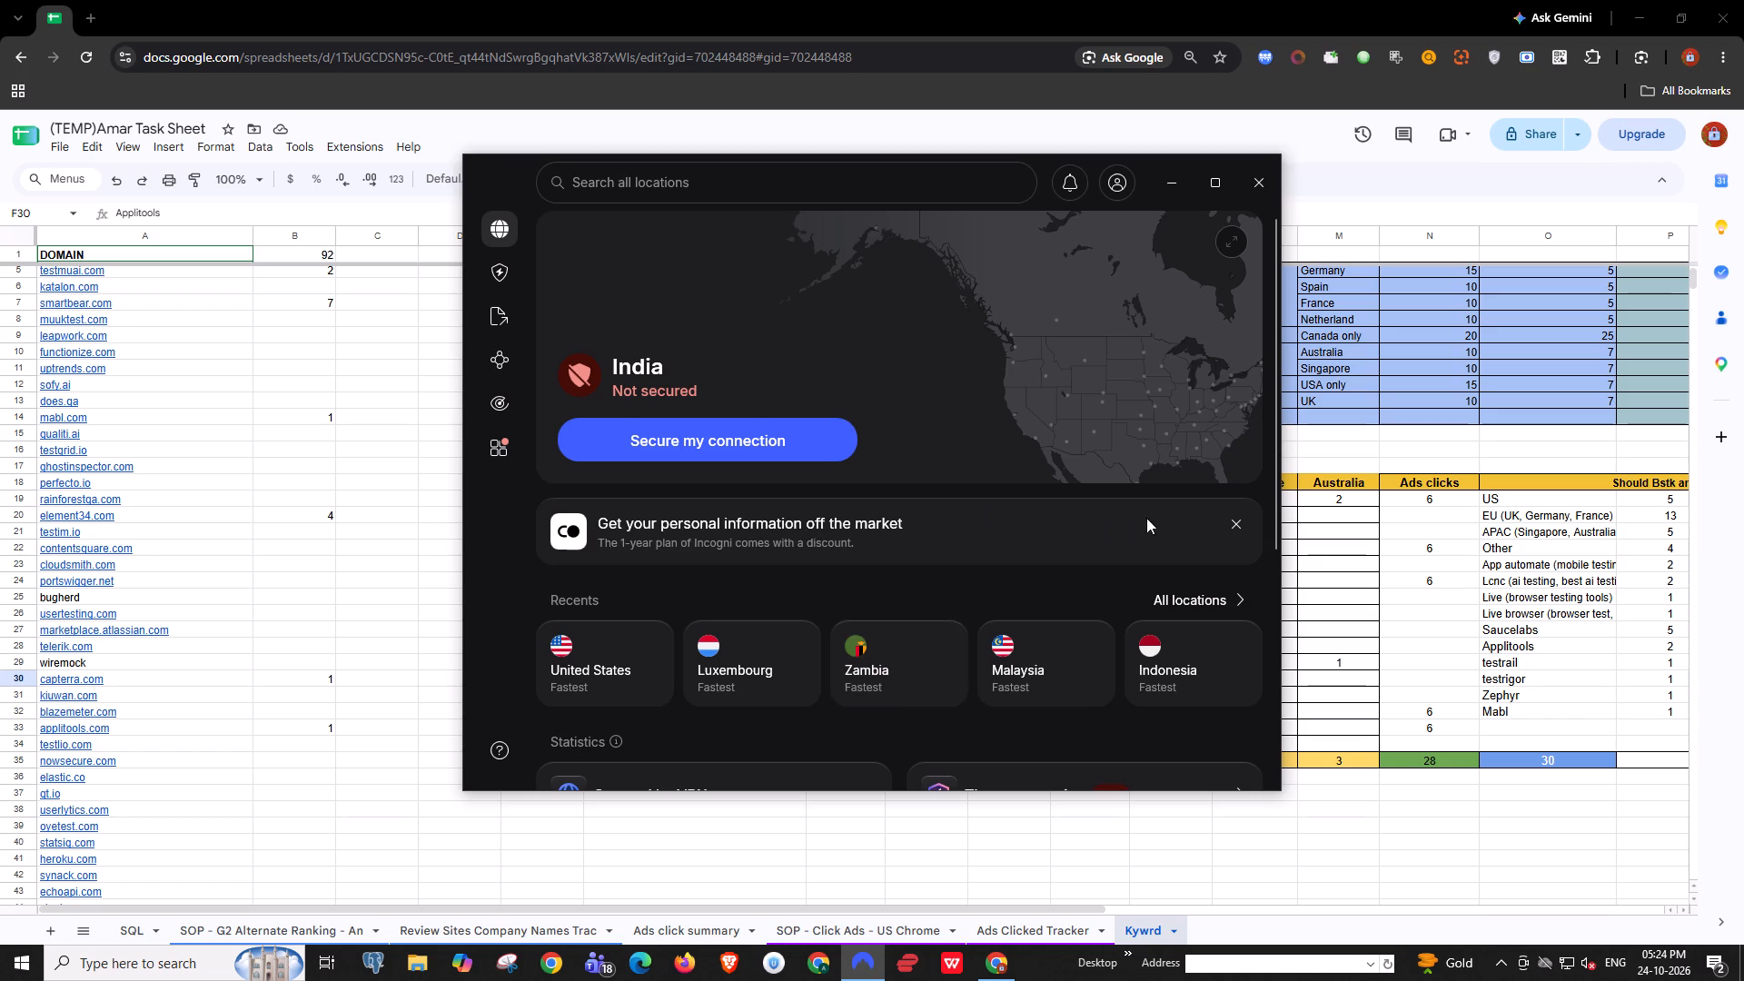
{"action": "left_click", "coordinate": [1240, 523]}
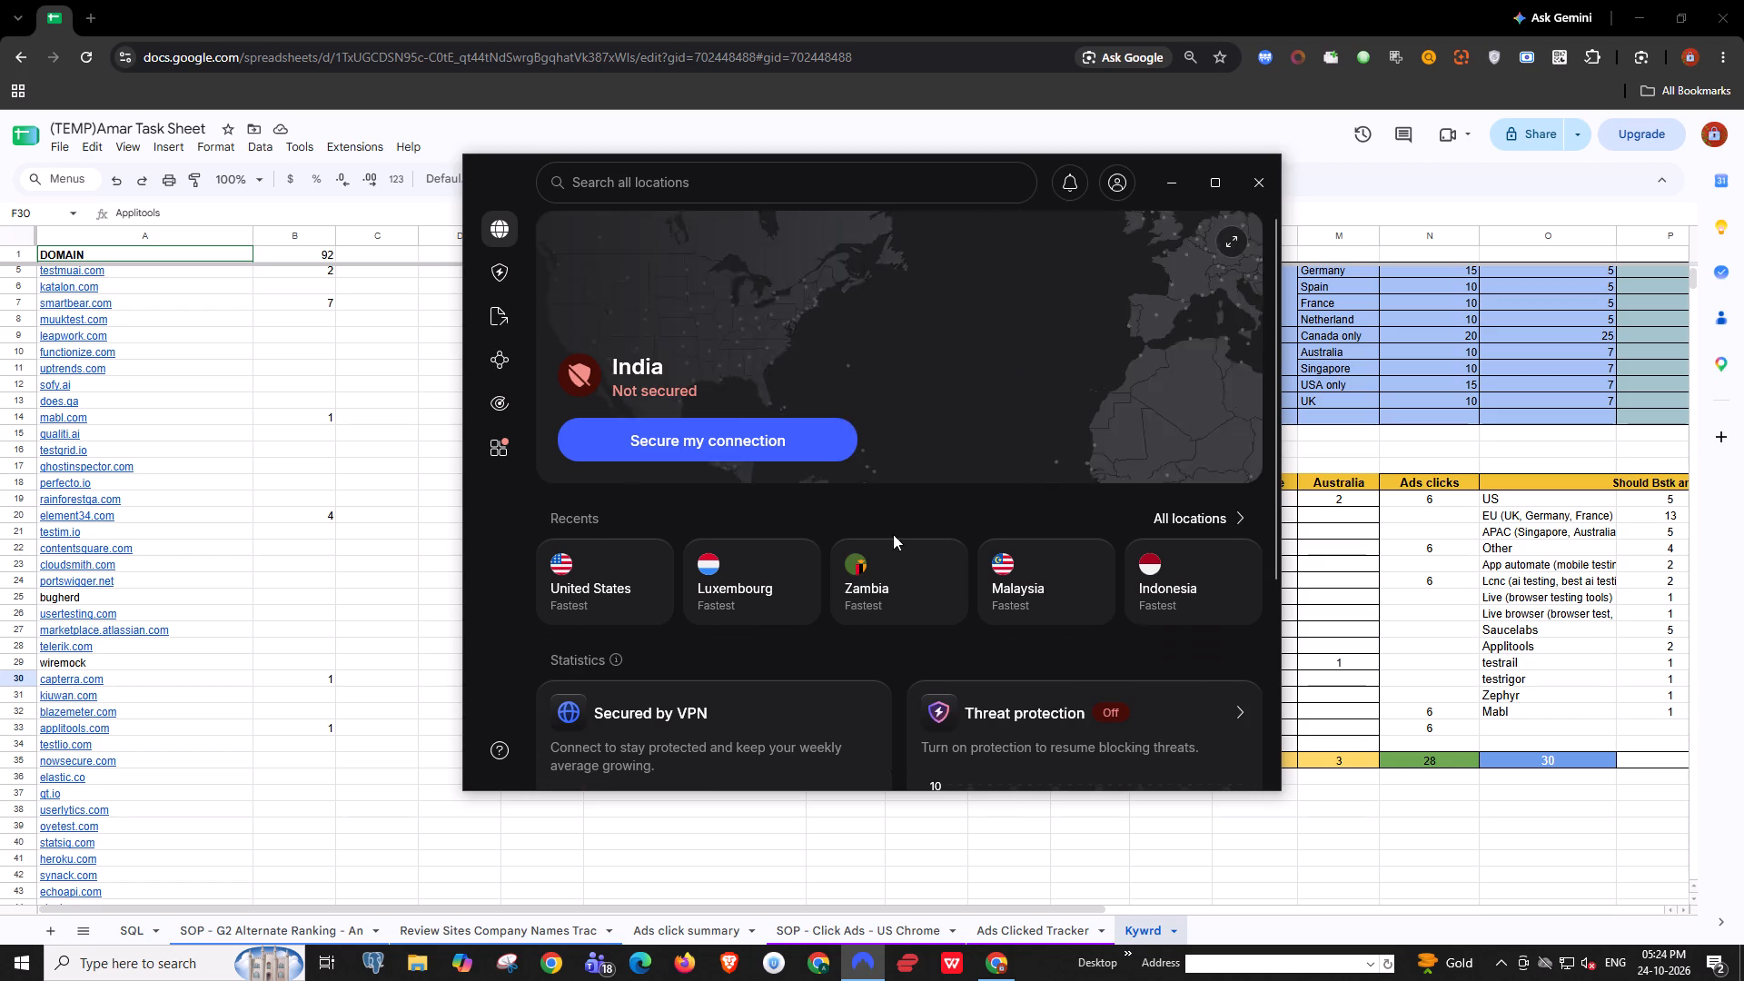
{"action": "left_click", "coordinate": [1224, 521]}
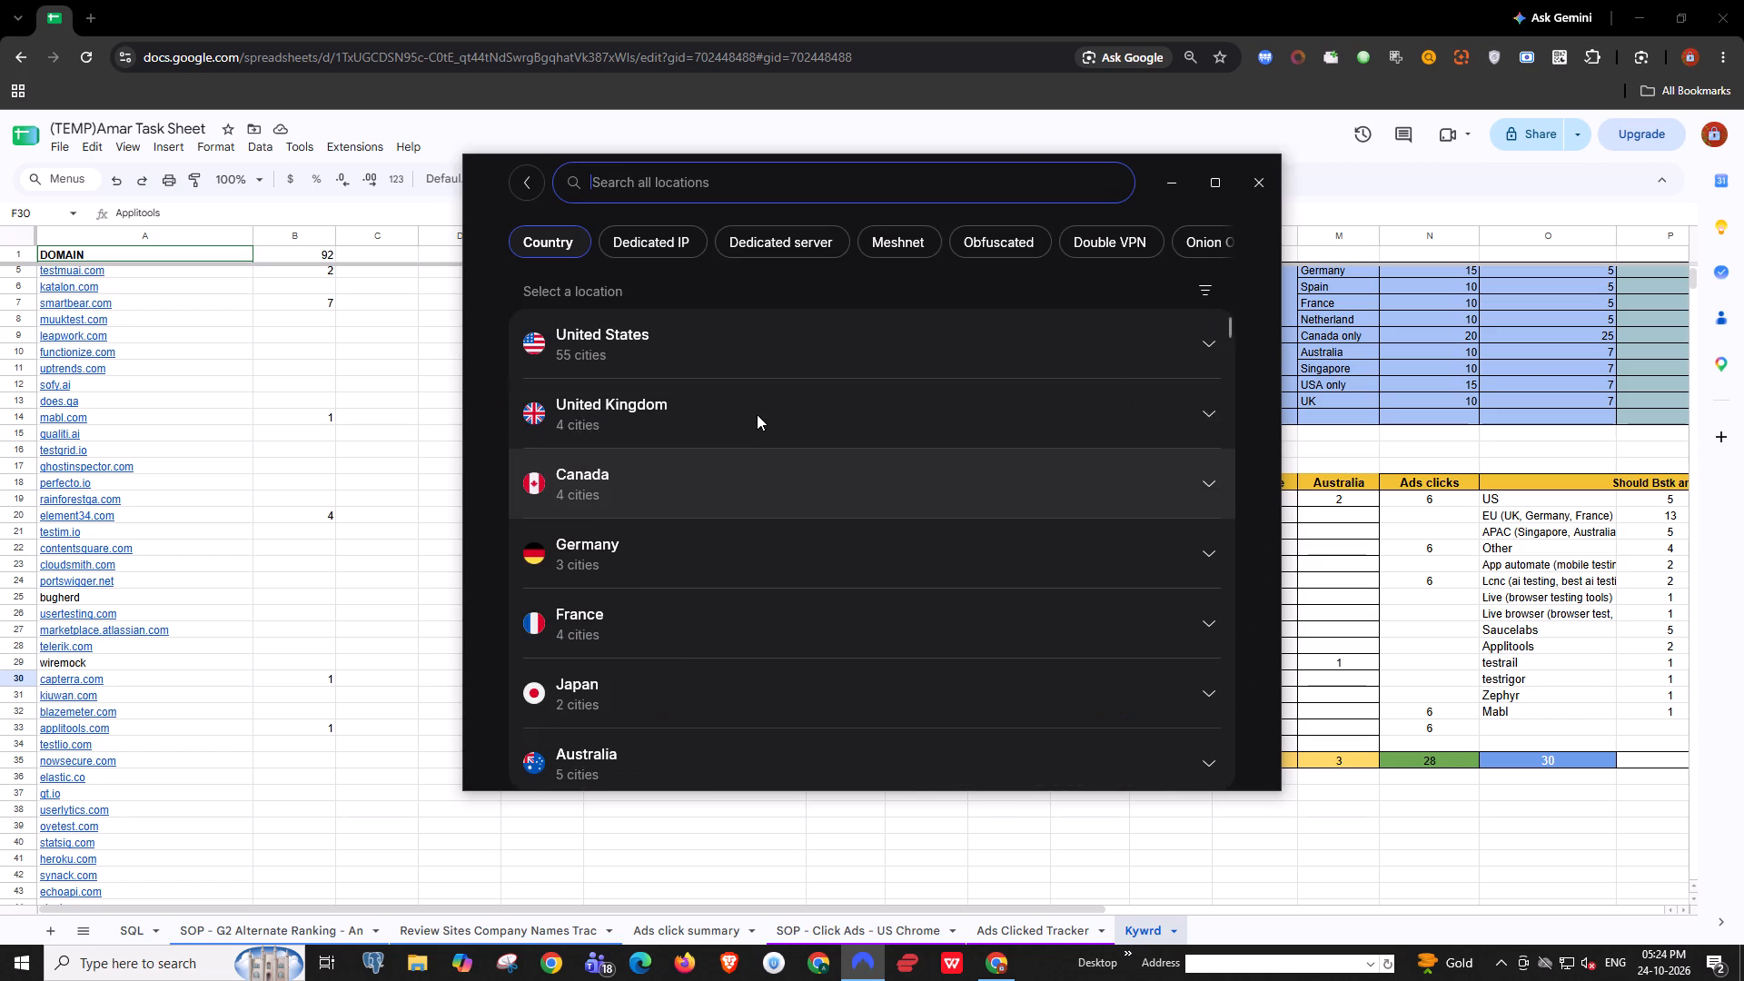
{"action": "left_click", "coordinate": [581, 628]}
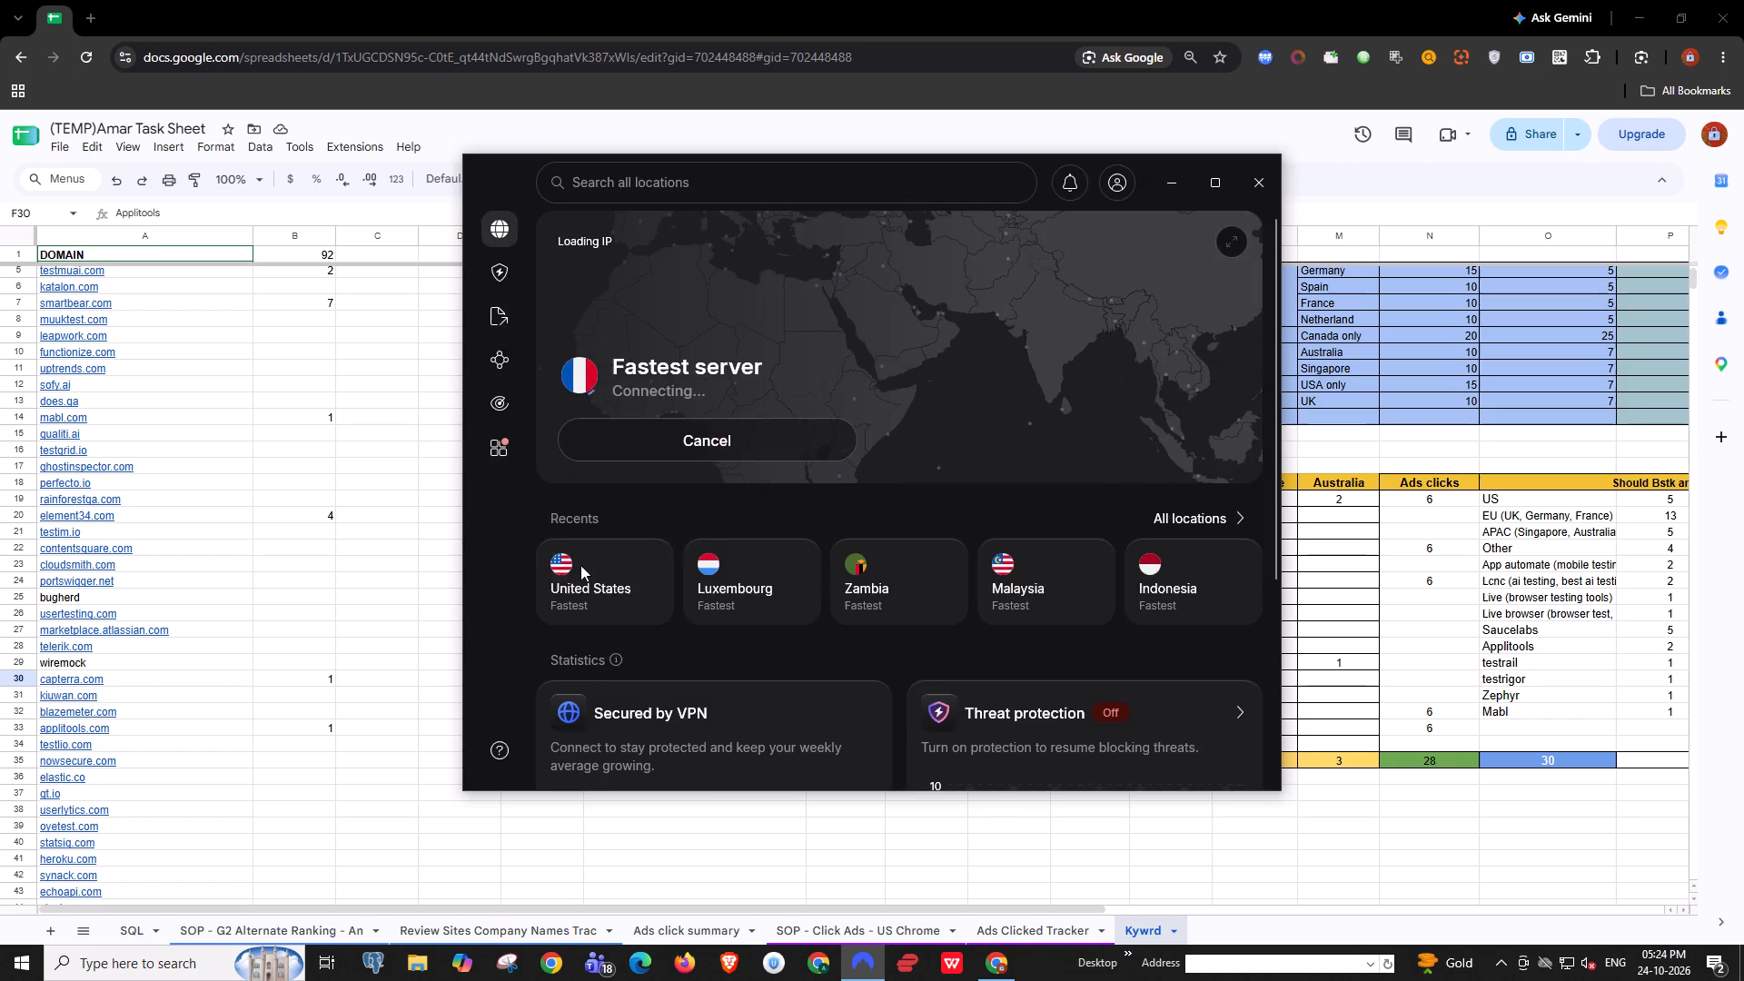
{"action": "key", "text": "alt+Tab"}
{"action": "key", "text": "alt+Tab"}
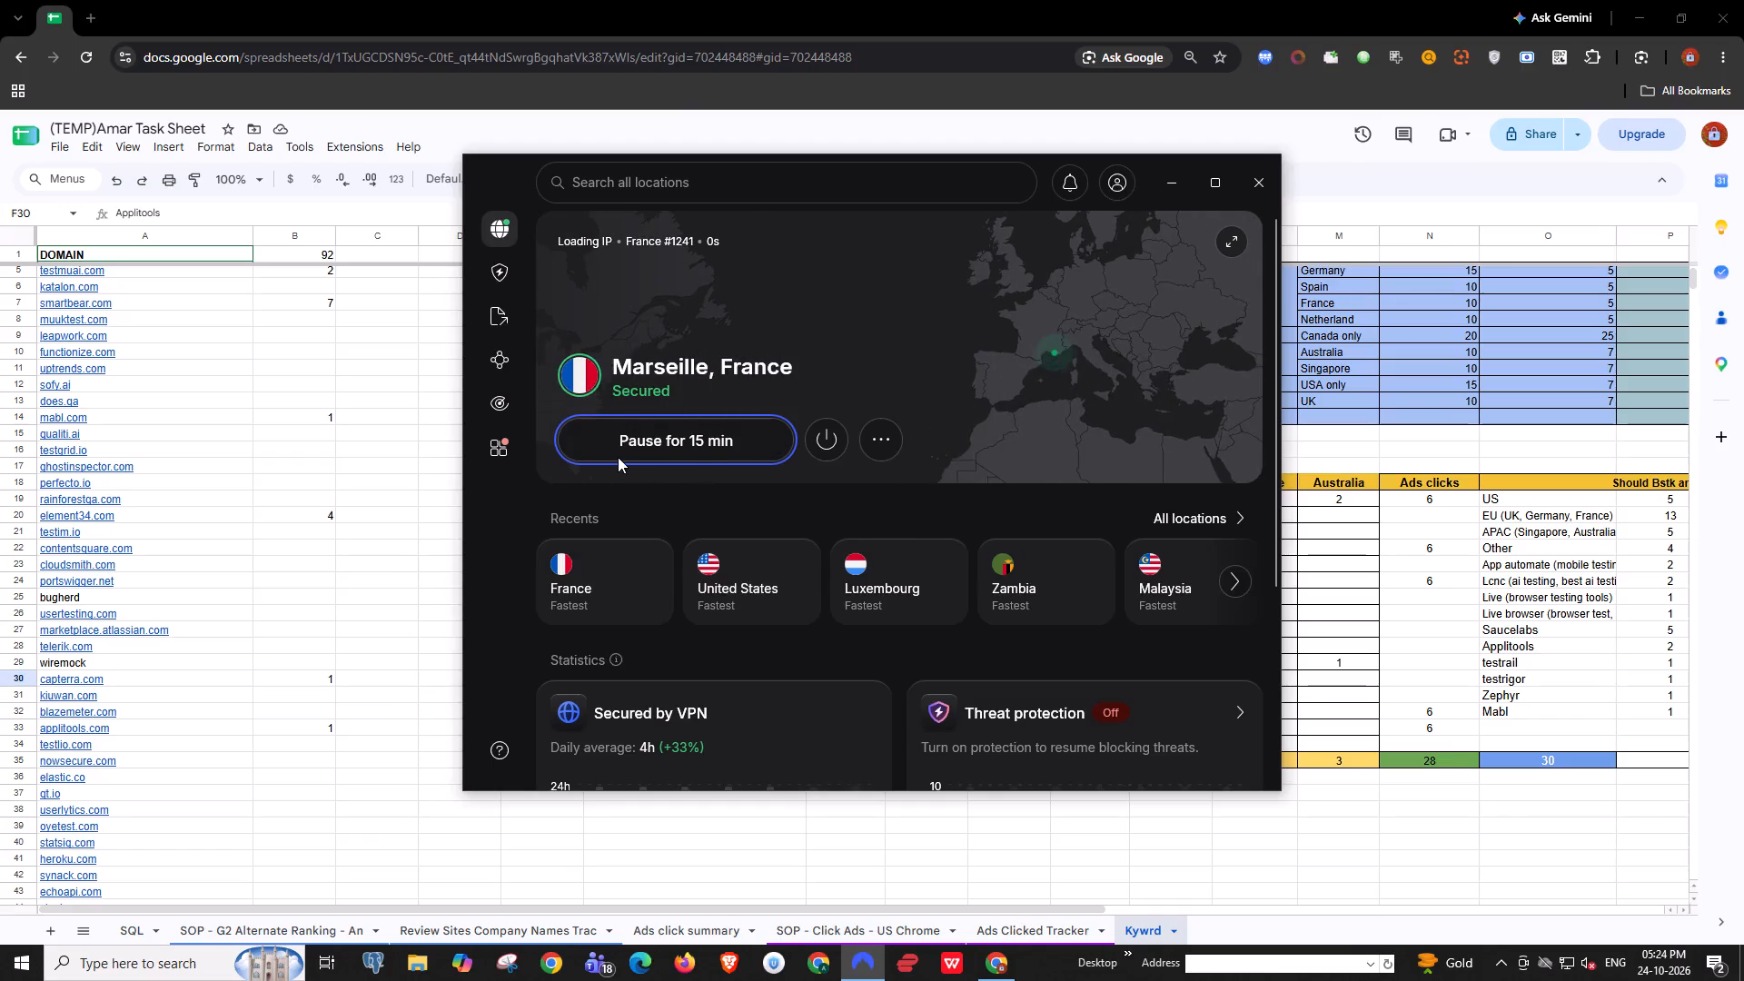
{"action": "key", "text": "alt+Tab"}
Open a new incognito Chrome window.
{"action": "right_click", "coordinate": [813, 957]}
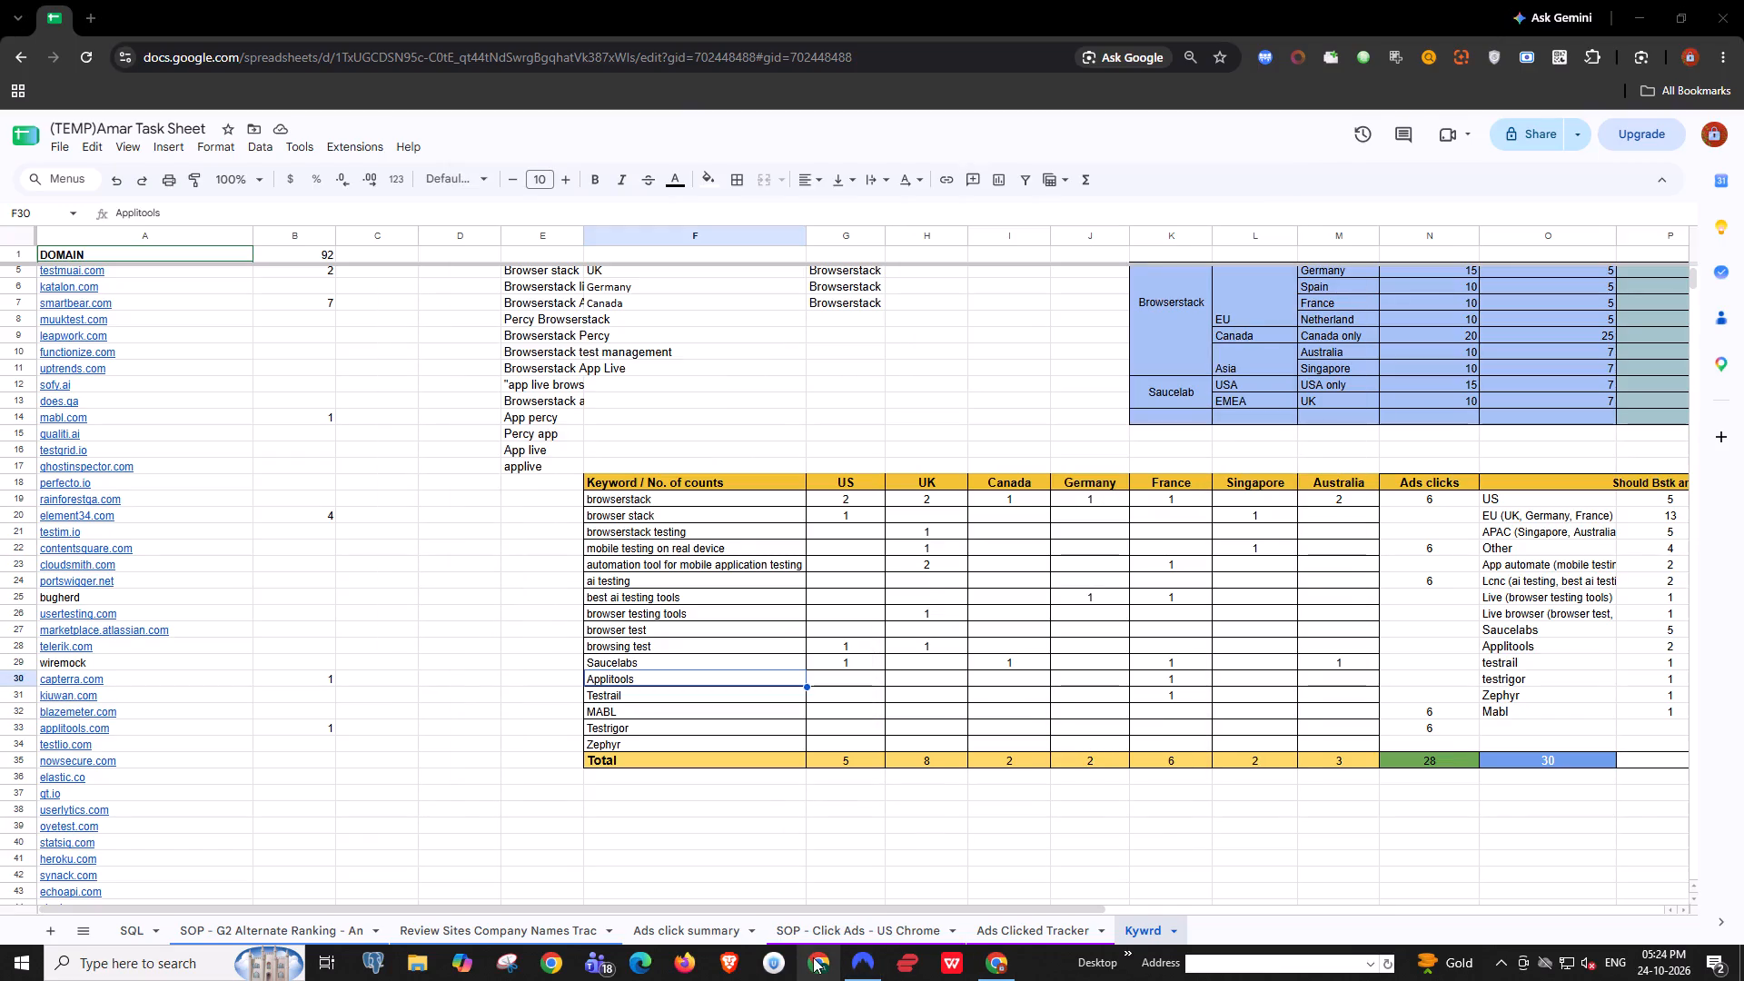
{"action": "scroll", "coordinate": [427, 610], "scroll_direction": "up", "scroll_amount": 4}
{"action": "scroll", "coordinate": [339, 530], "scroll_direction": "up", "scroll_amount": 4}
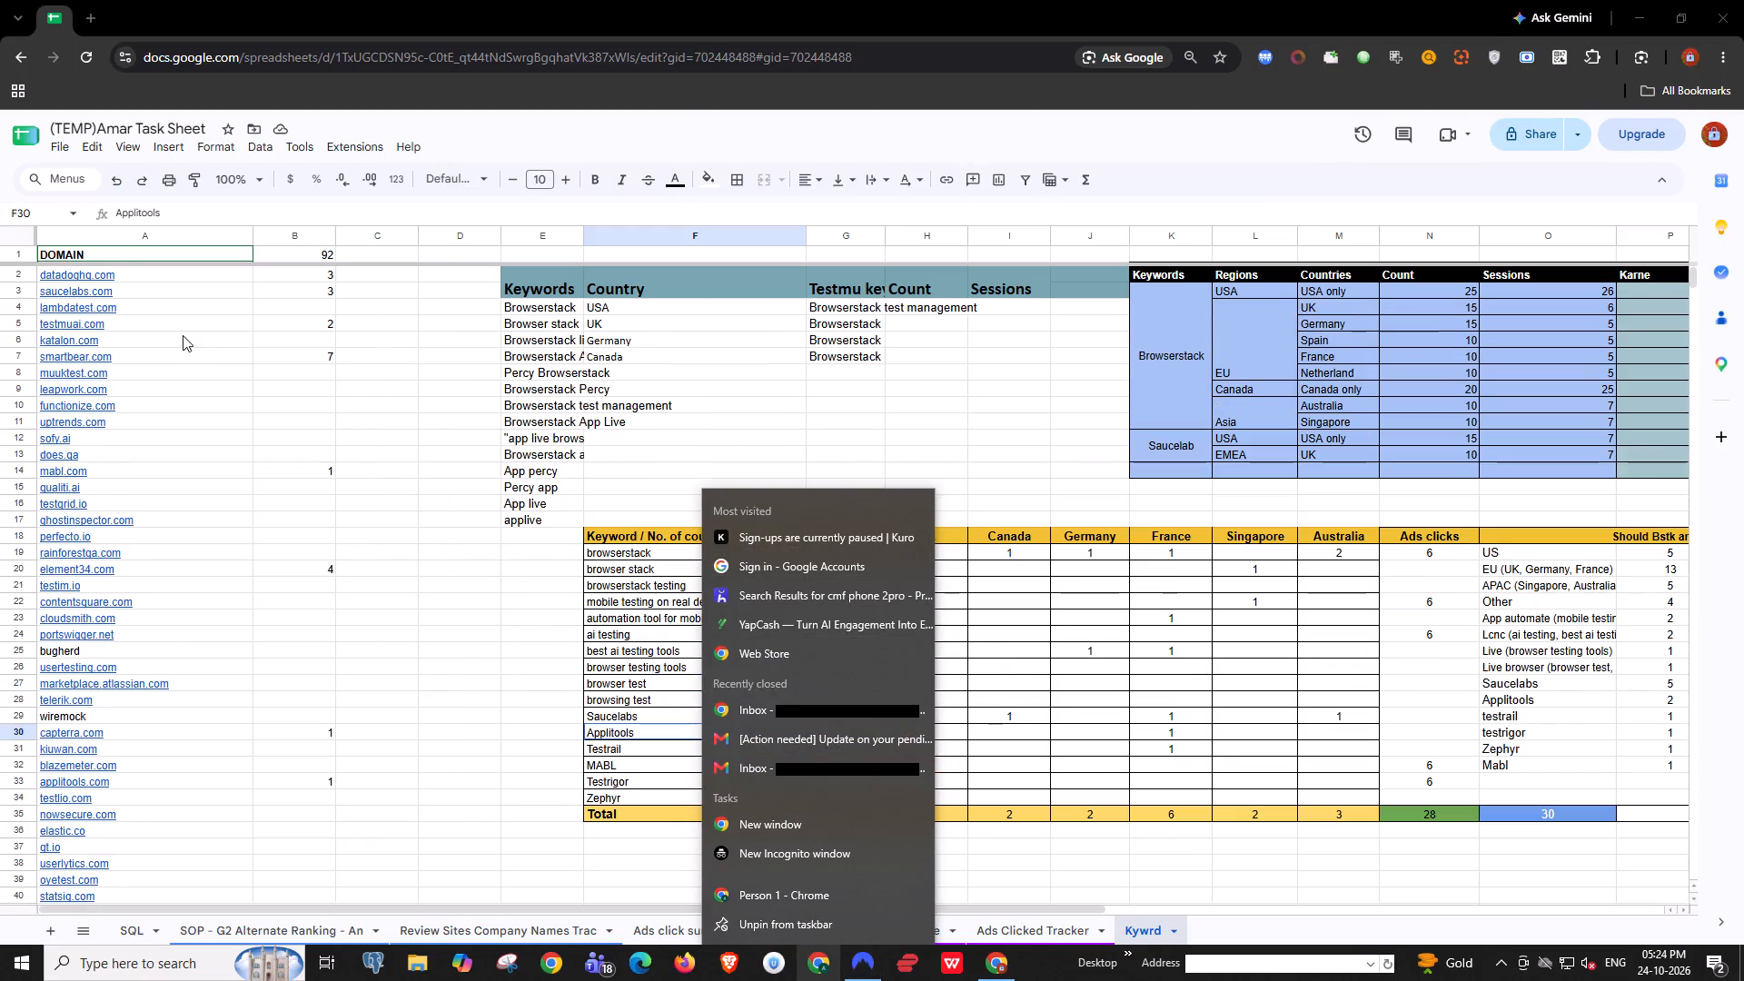
{"action": "left_click", "coordinate": [798, 864]}
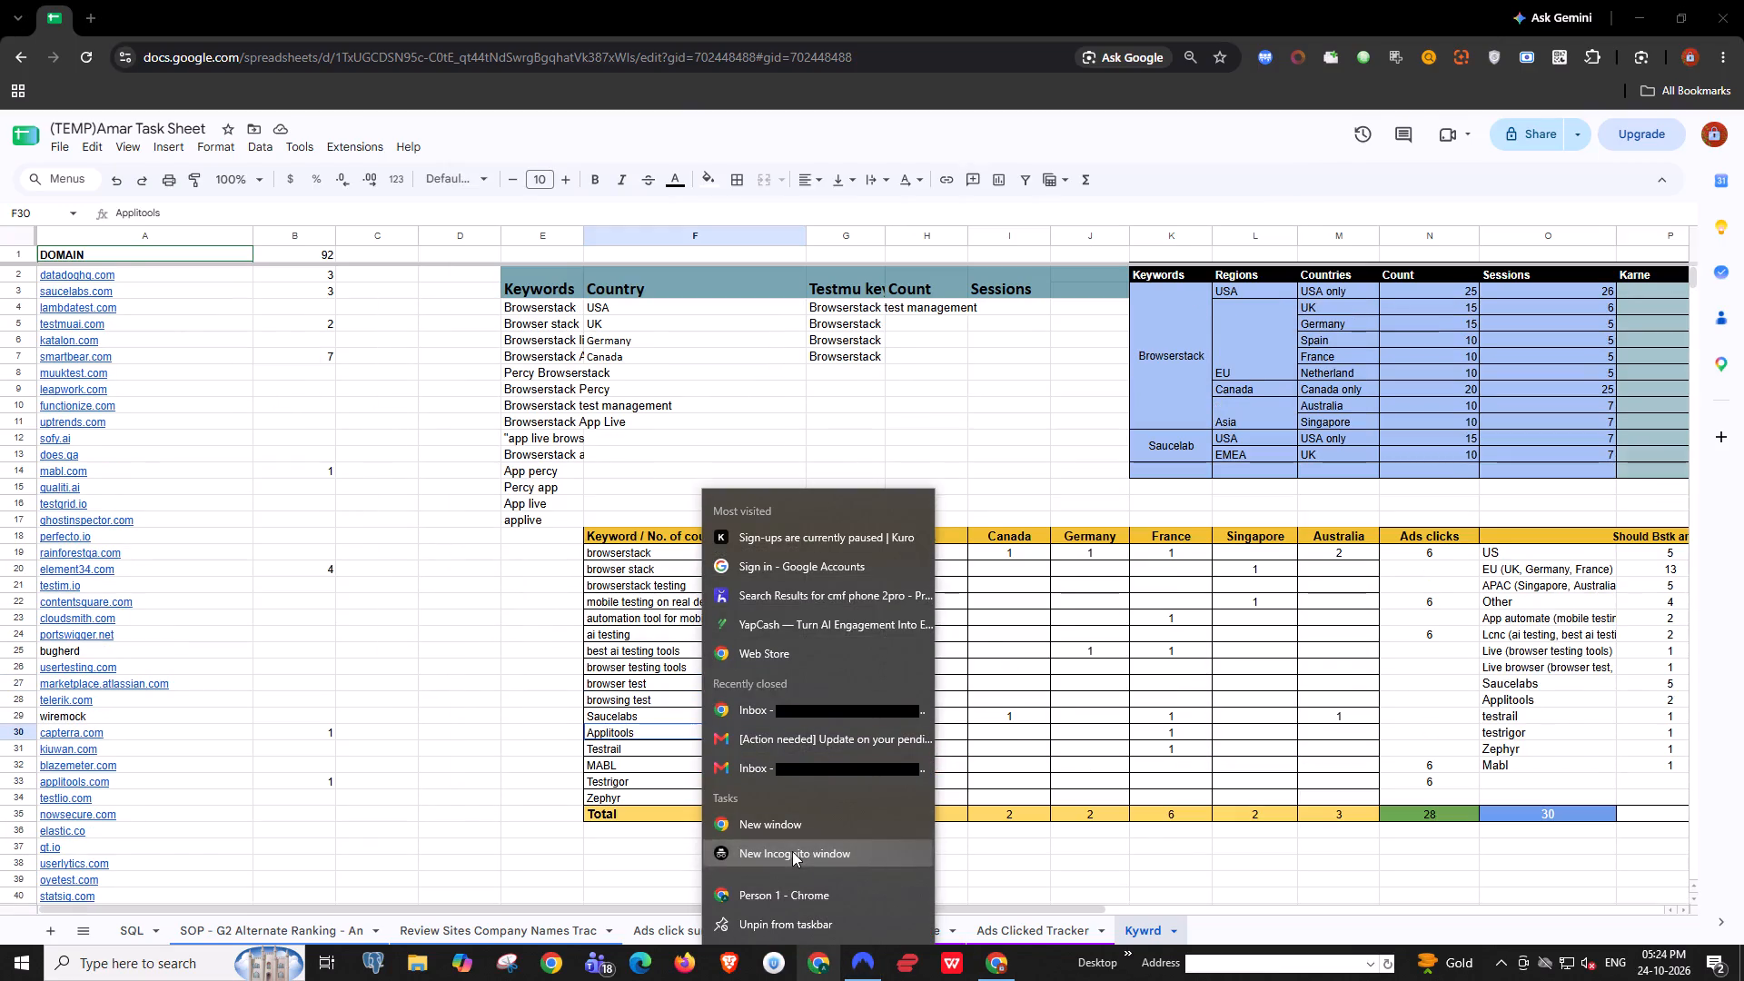
Search Google for "app testing" in the incognito window.
{"action": "type", "text": "apa"}
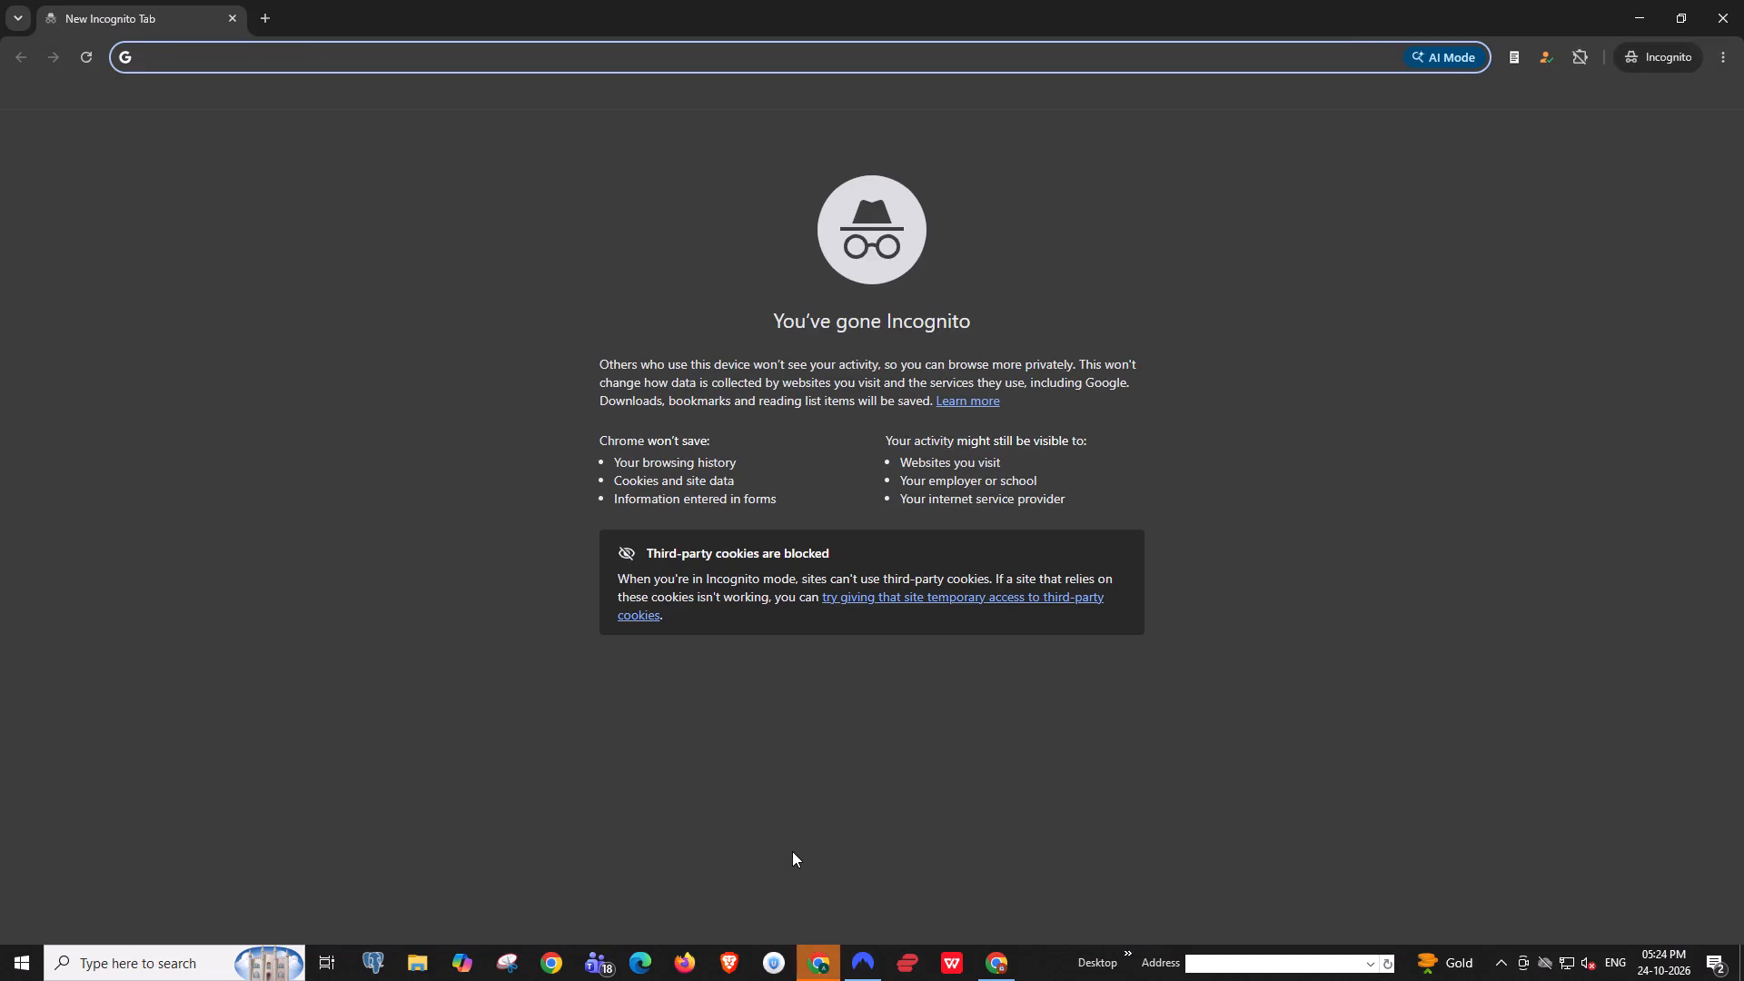
{"action": "key", "text": "alt+Tab"}
{"action": "key", "text": "alt+Tab"}
{"action": "key", "text": "alt+Tab"}
{"action": "type", "text": "appp"}
{"action": "key", "text": "space"}
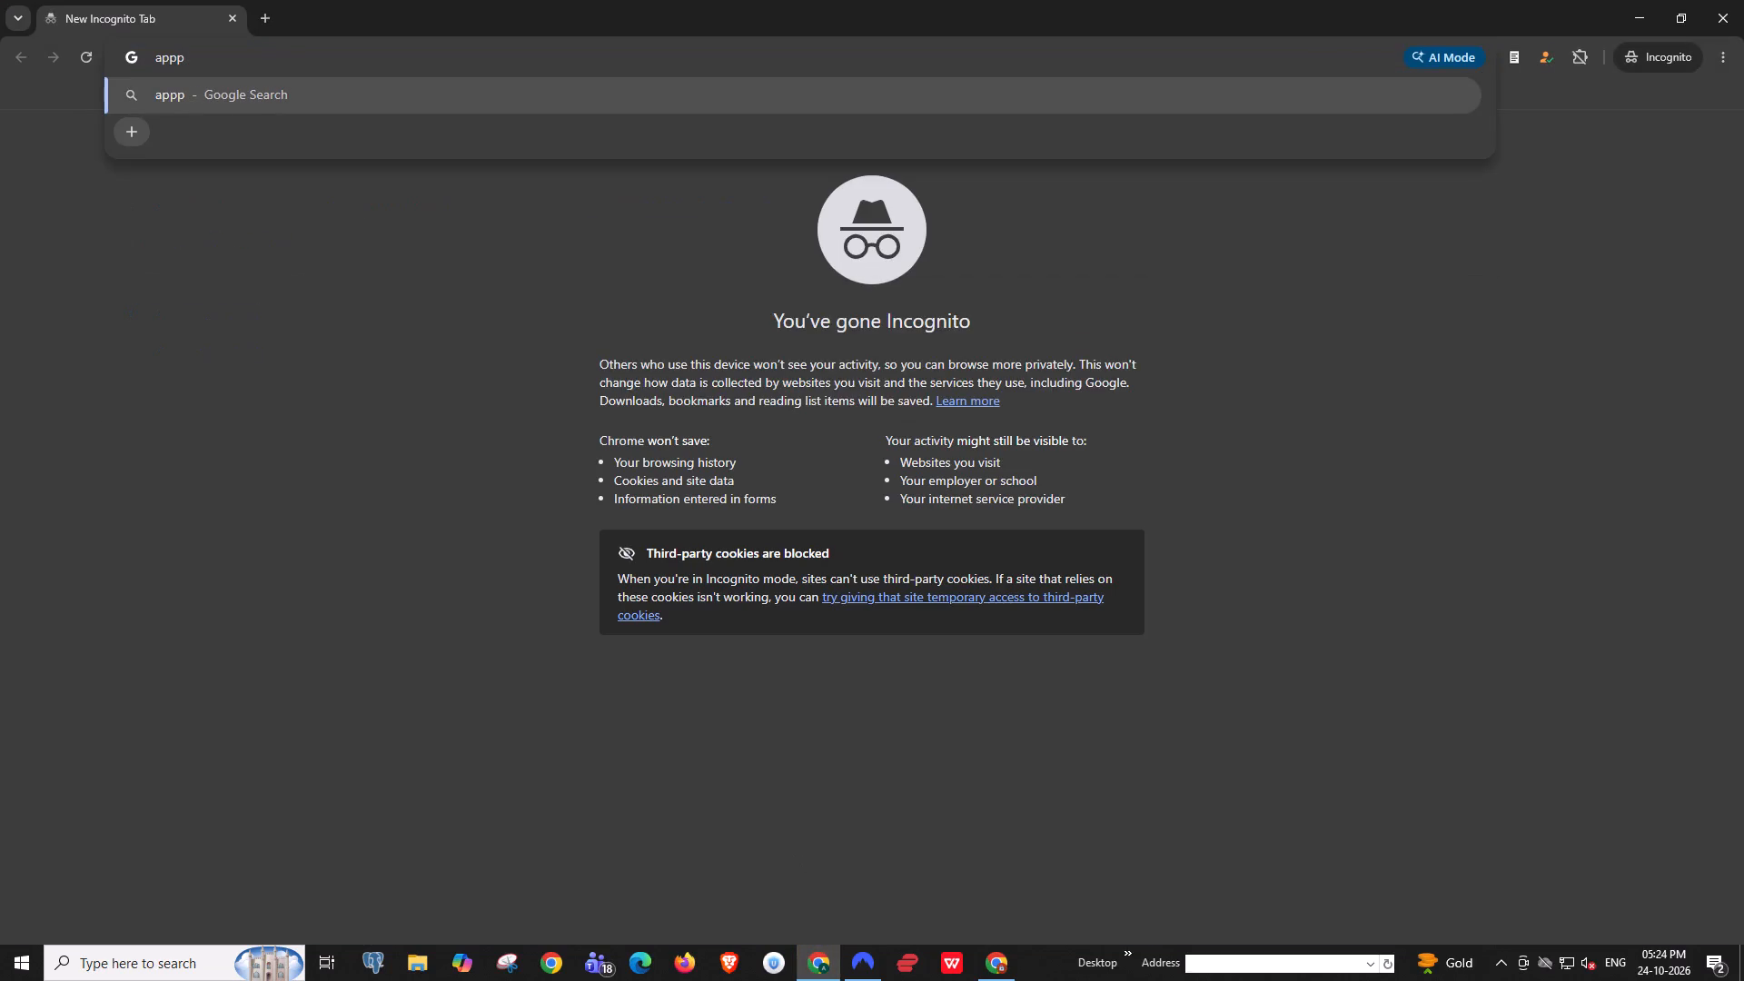
{"action": "key", "text": "Insert"}
{"action": "key", "text": "BackSpace"}
{"action": "key", "text": "BackSpace"}
{"action": "key", "text": "space"}
{"action": "type", "text": "testing"}
{"action": "key", "text": "space"}
{"action": "key", "text": "Return"}
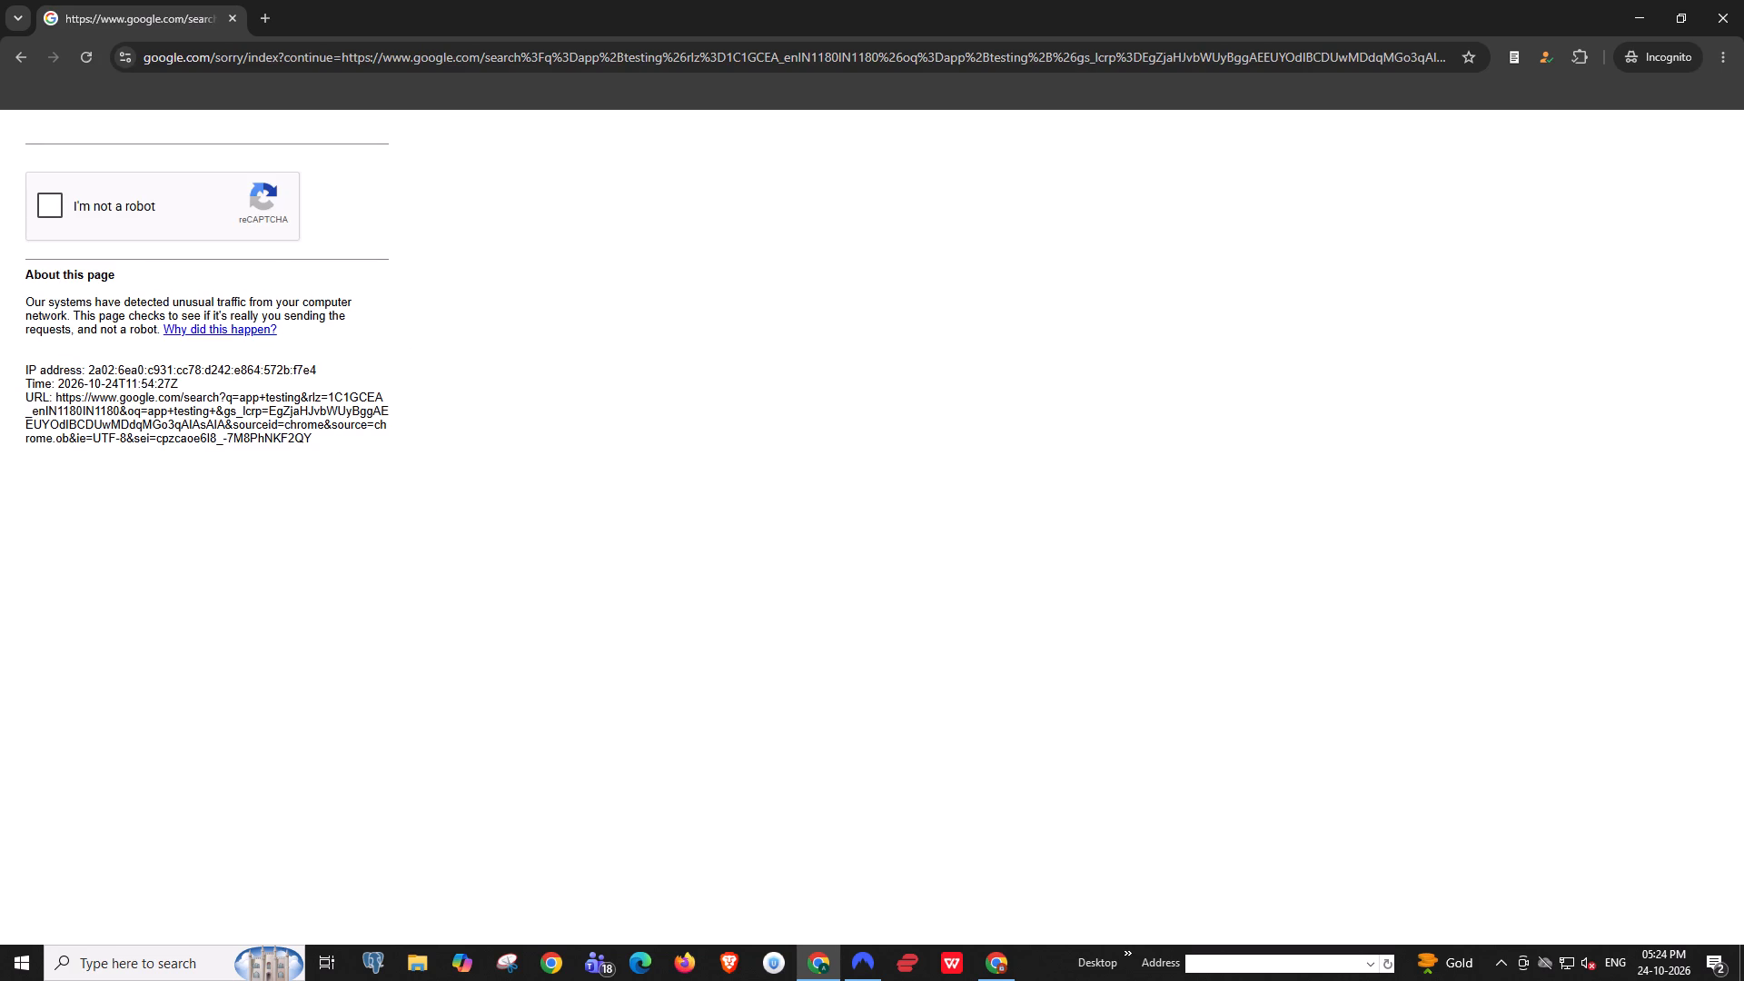
Complete the reCAPTCHA by selecting all images with crosswalks and submitting the verification.
{"action": "left_click", "coordinate": [123, 203]}
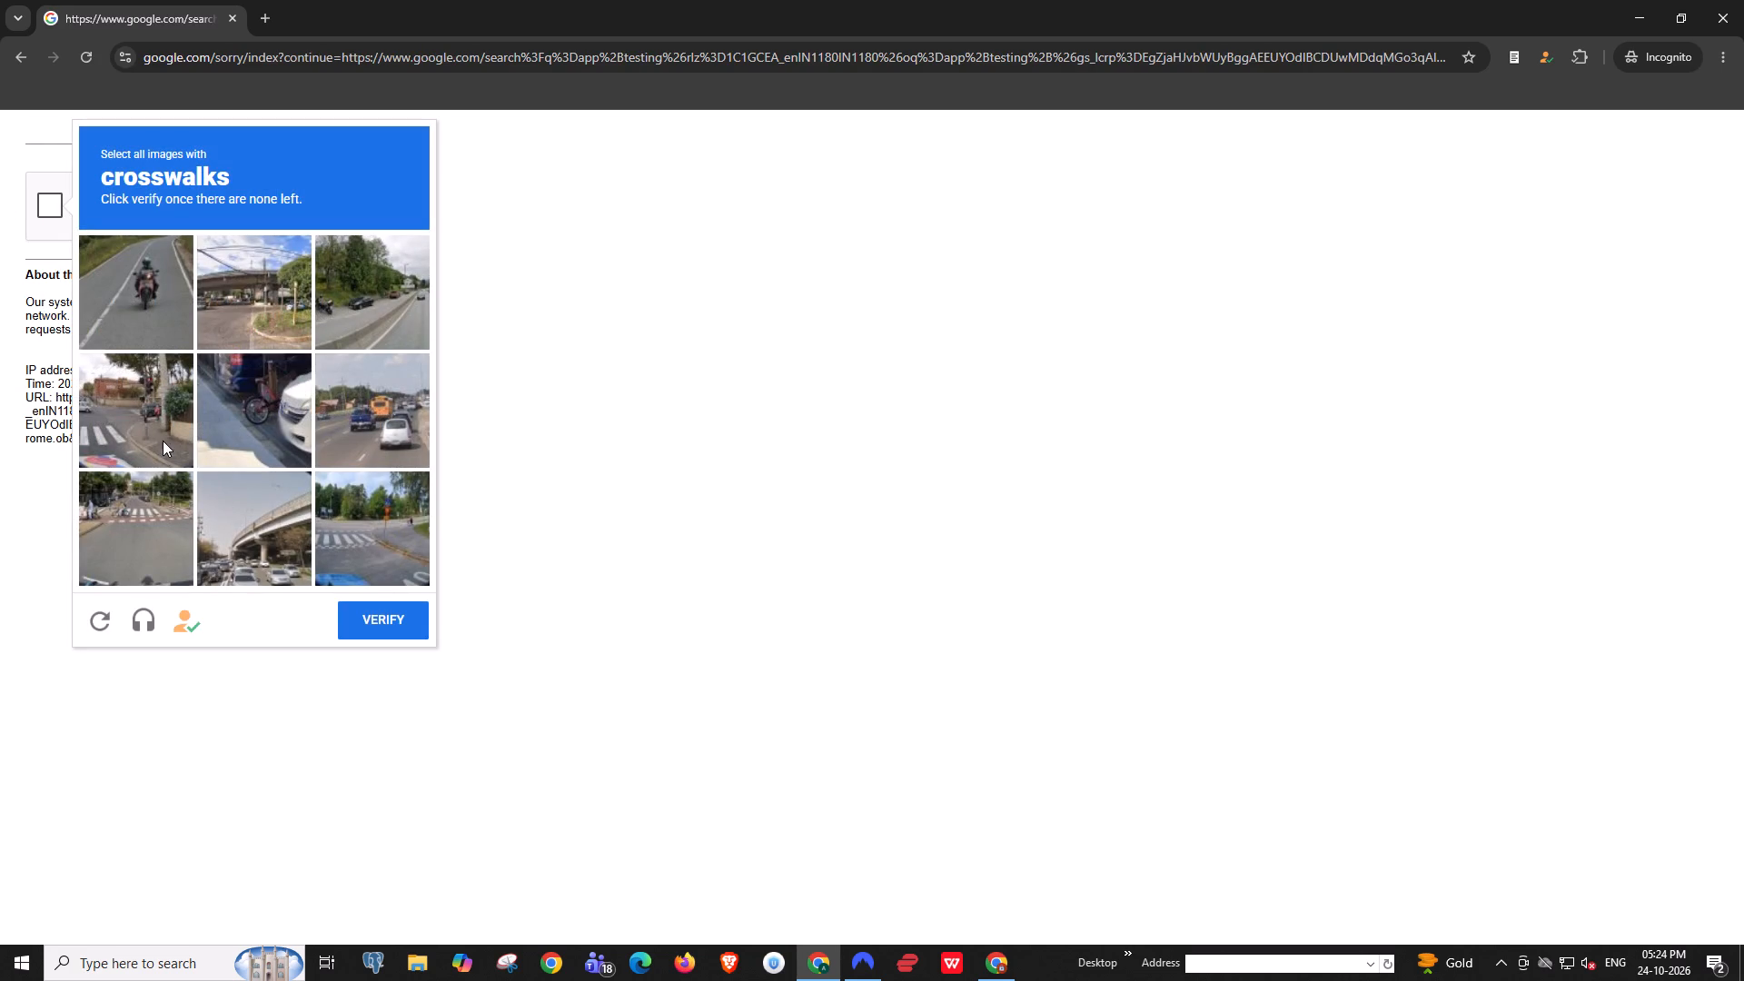
{"action": "left_click_drag", "start_coordinate": [163, 441], "coordinate": [165, 432]}
{"action": "left_click", "coordinate": [159, 521]}
{"action": "left_click", "coordinate": [351, 546]}
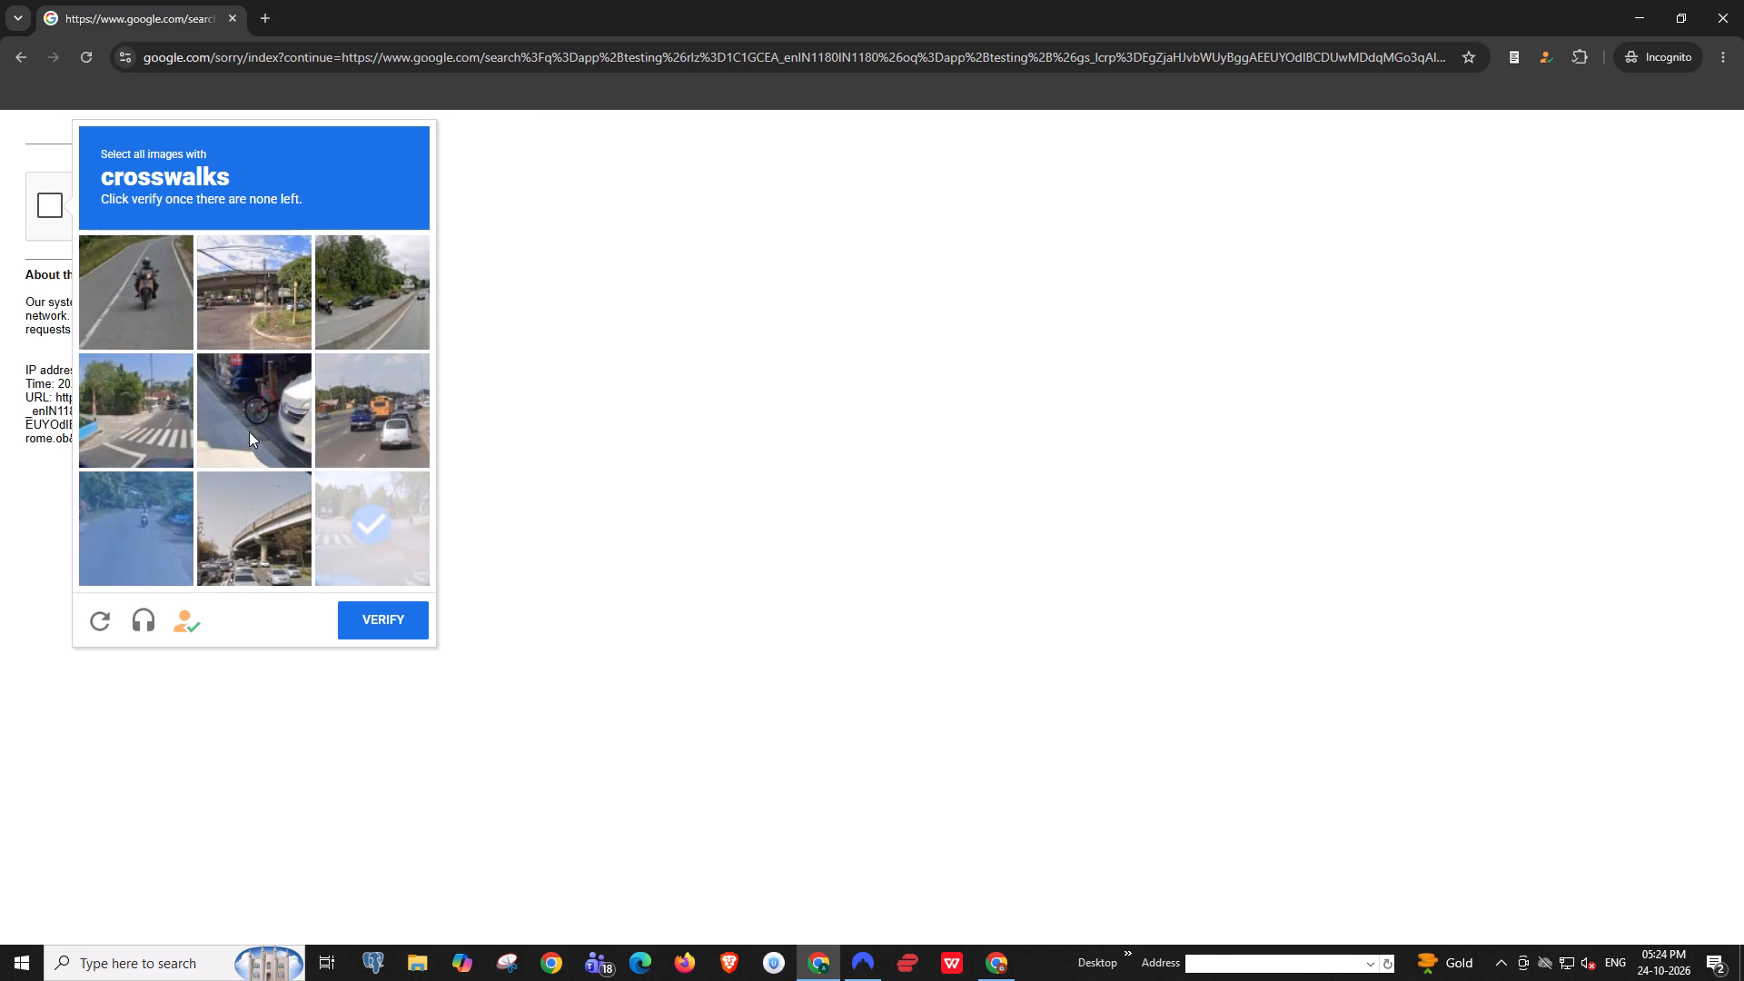
{"action": "left_click", "coordinate": [167, 407]}
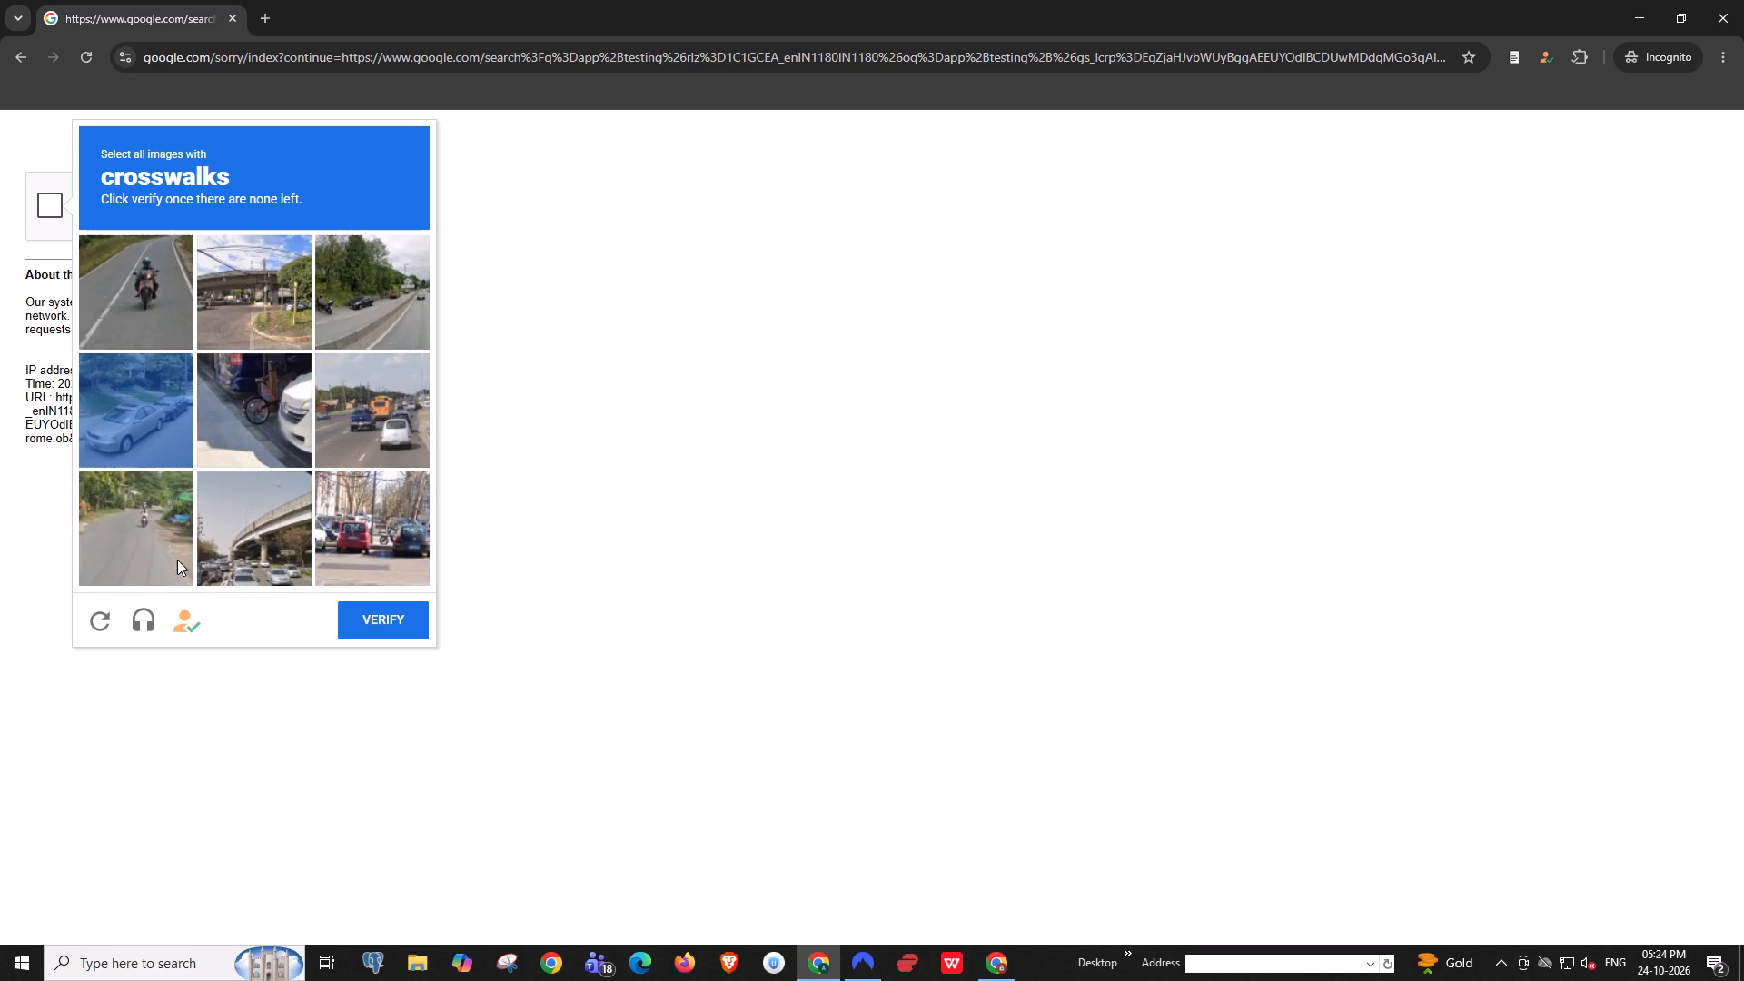
{"action": "left_click", "coordinate": [398, 619]}
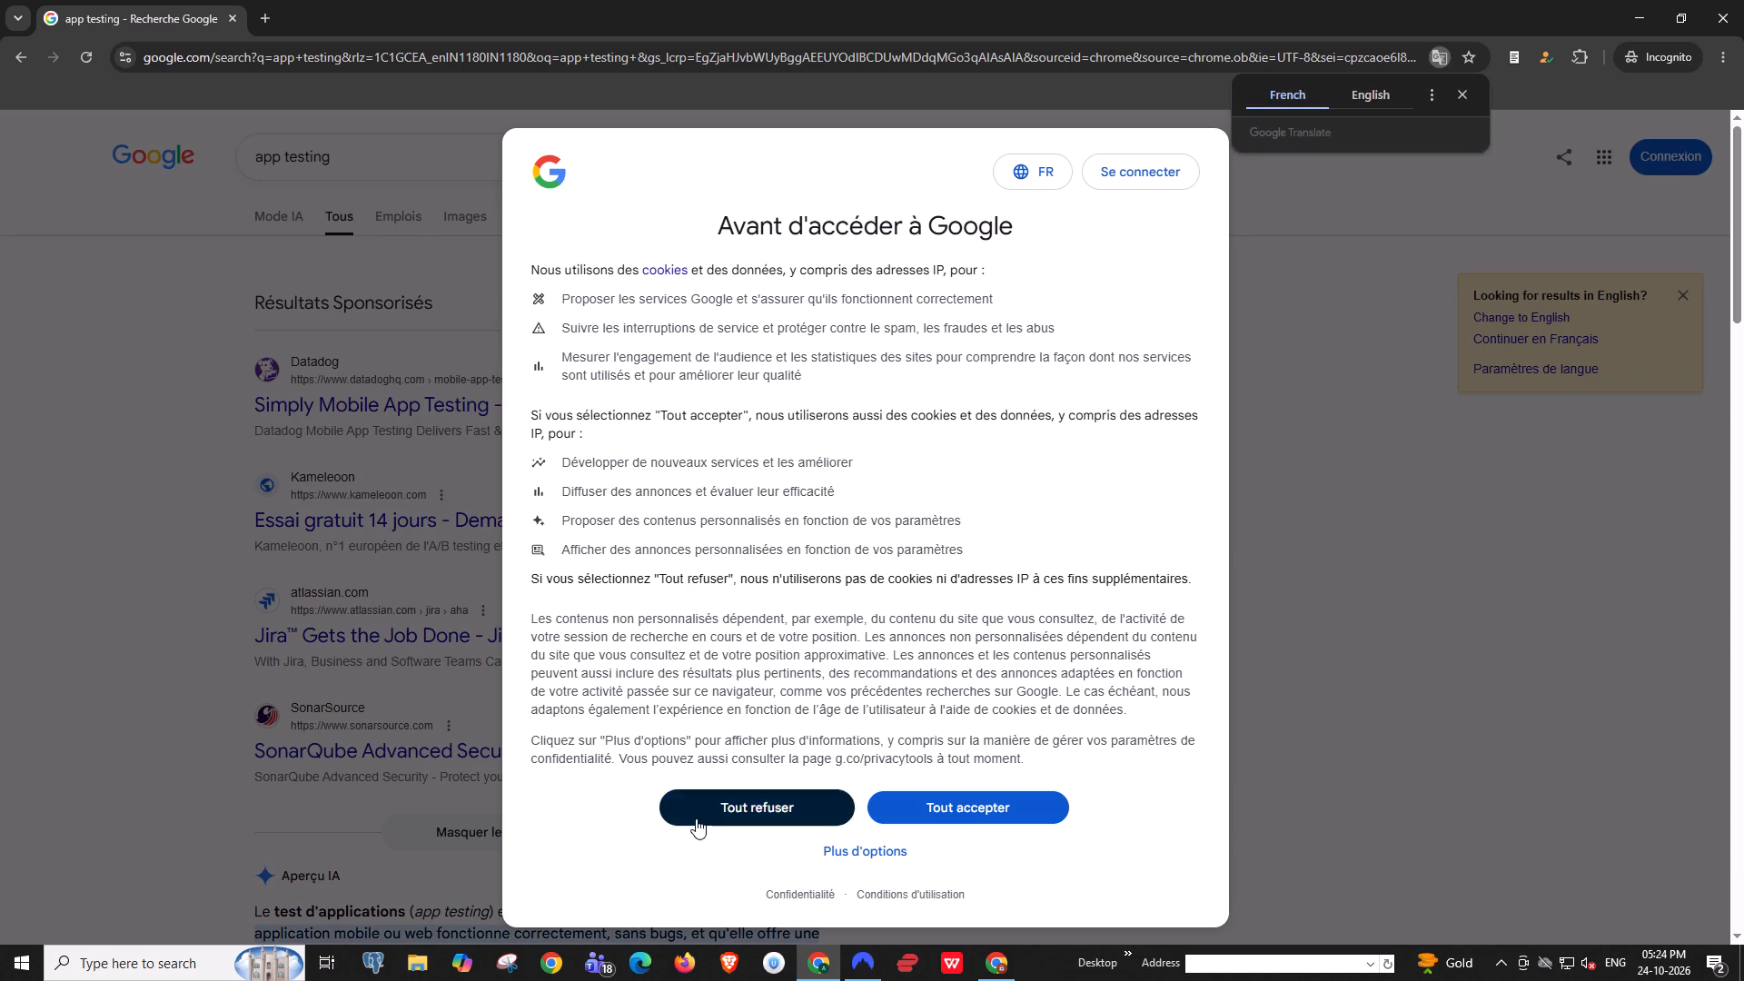
Refuse all optional cookies in Google's consent dialog and look through the app testing results.
{"action": "left_click", "coordinate": [696, 818]}
{"action": "scroll", "coordinate": [581, 704], "scroll_direction": "down", "scroll_amount": 18}
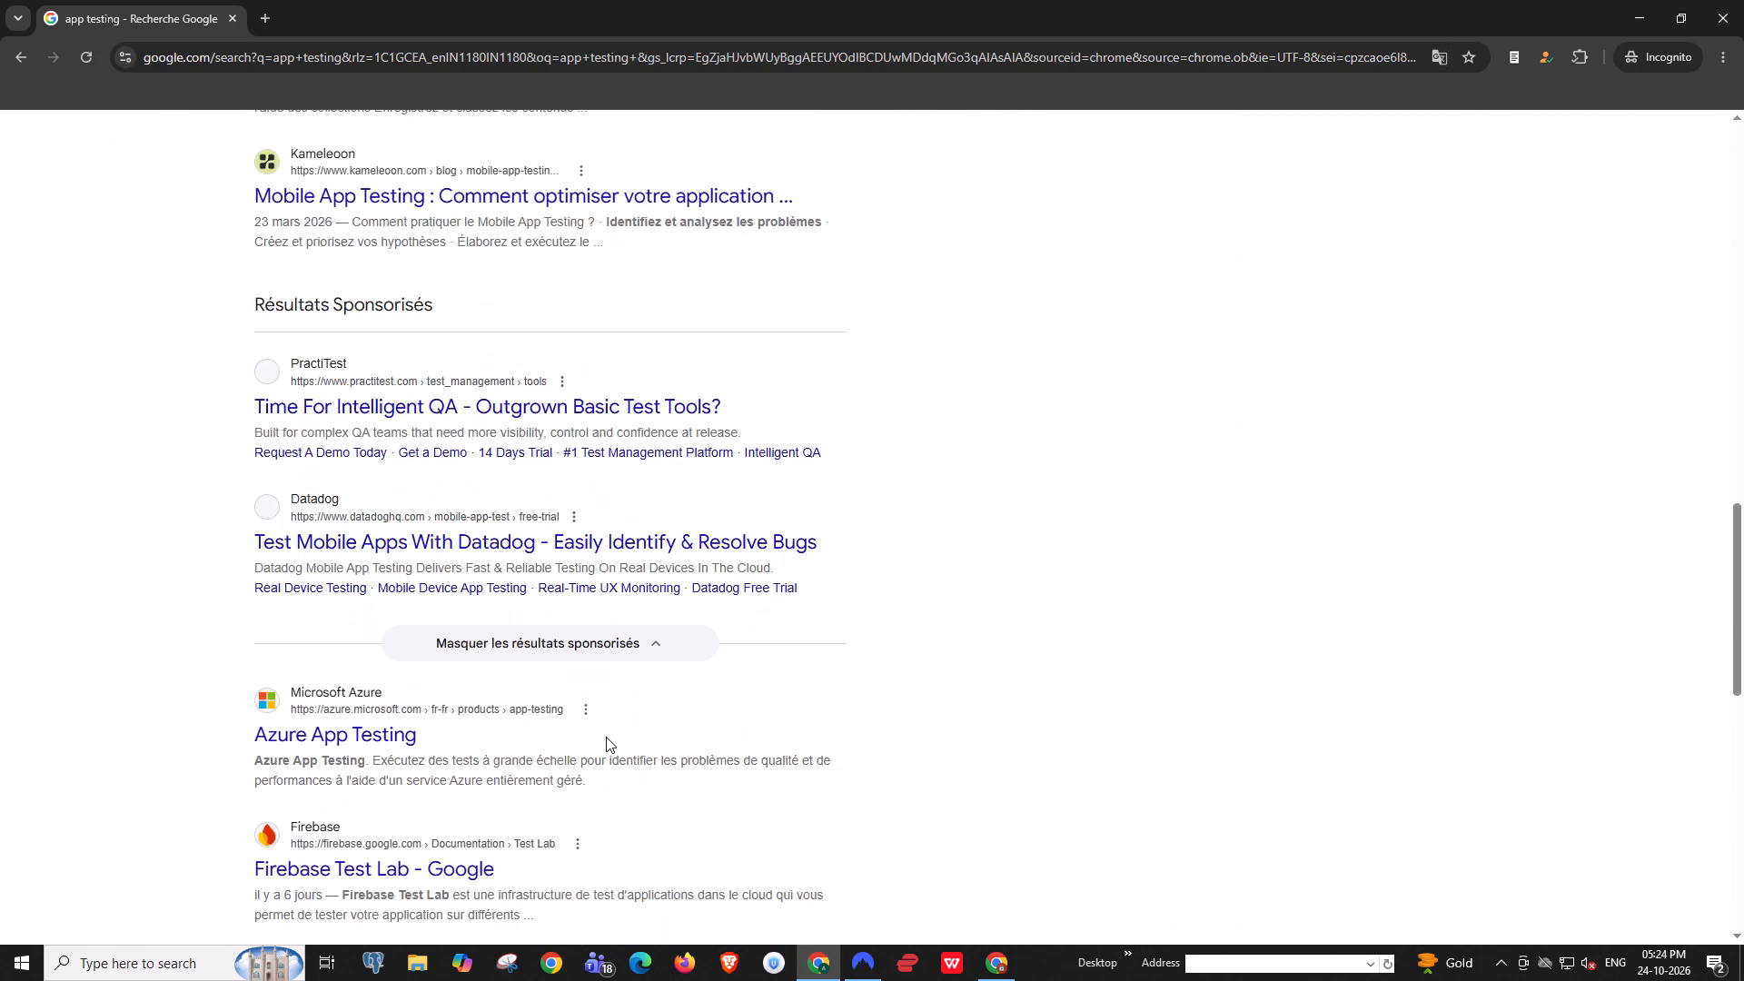
{"action": "scroll", "coordinate": [609, 737], "scroll_direction": "down", "scroll_amount": 11}
Copy the keyword list from browserstack through Zephyr in the Keyword / No. of counts table of the tracking sheet.
{"action": "left_click", "coordinate": [1519, 64]}
{"action": "key", "text": "alt+Tab"}
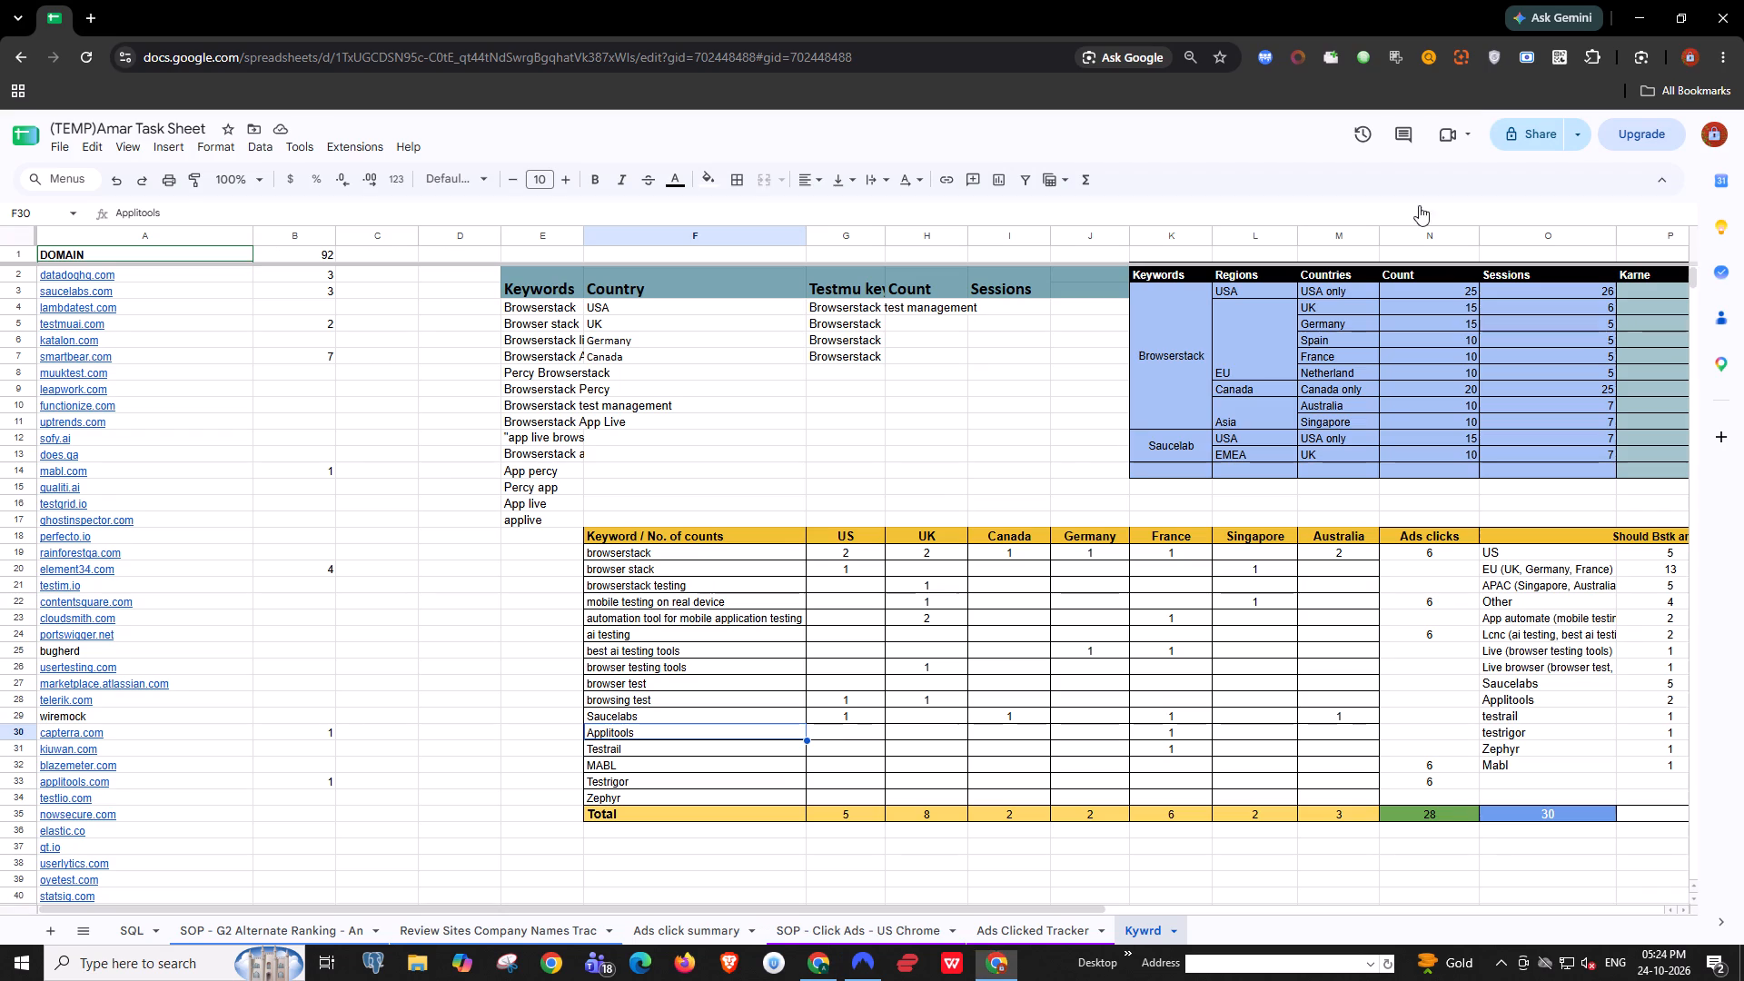
{"action": "left_click_drag", "start_coordinate": [718, 558], "coordinate": [685, 768]}
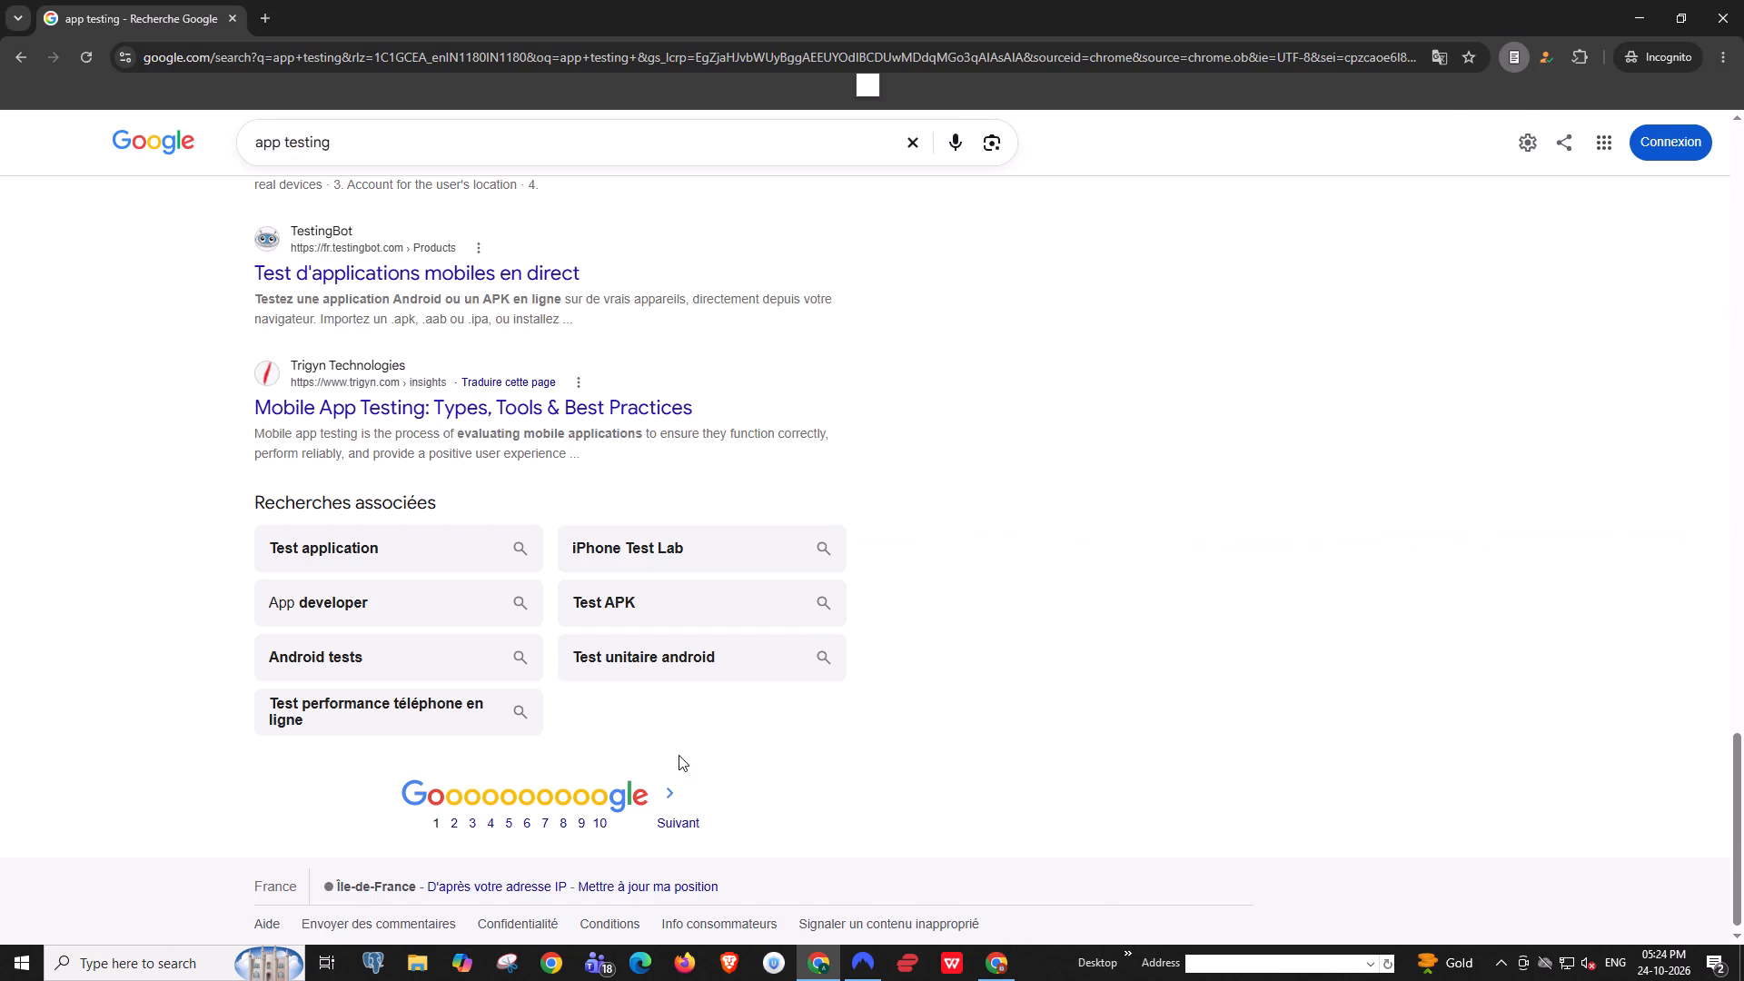
{"action": "key", "text": "alt+Tab"}
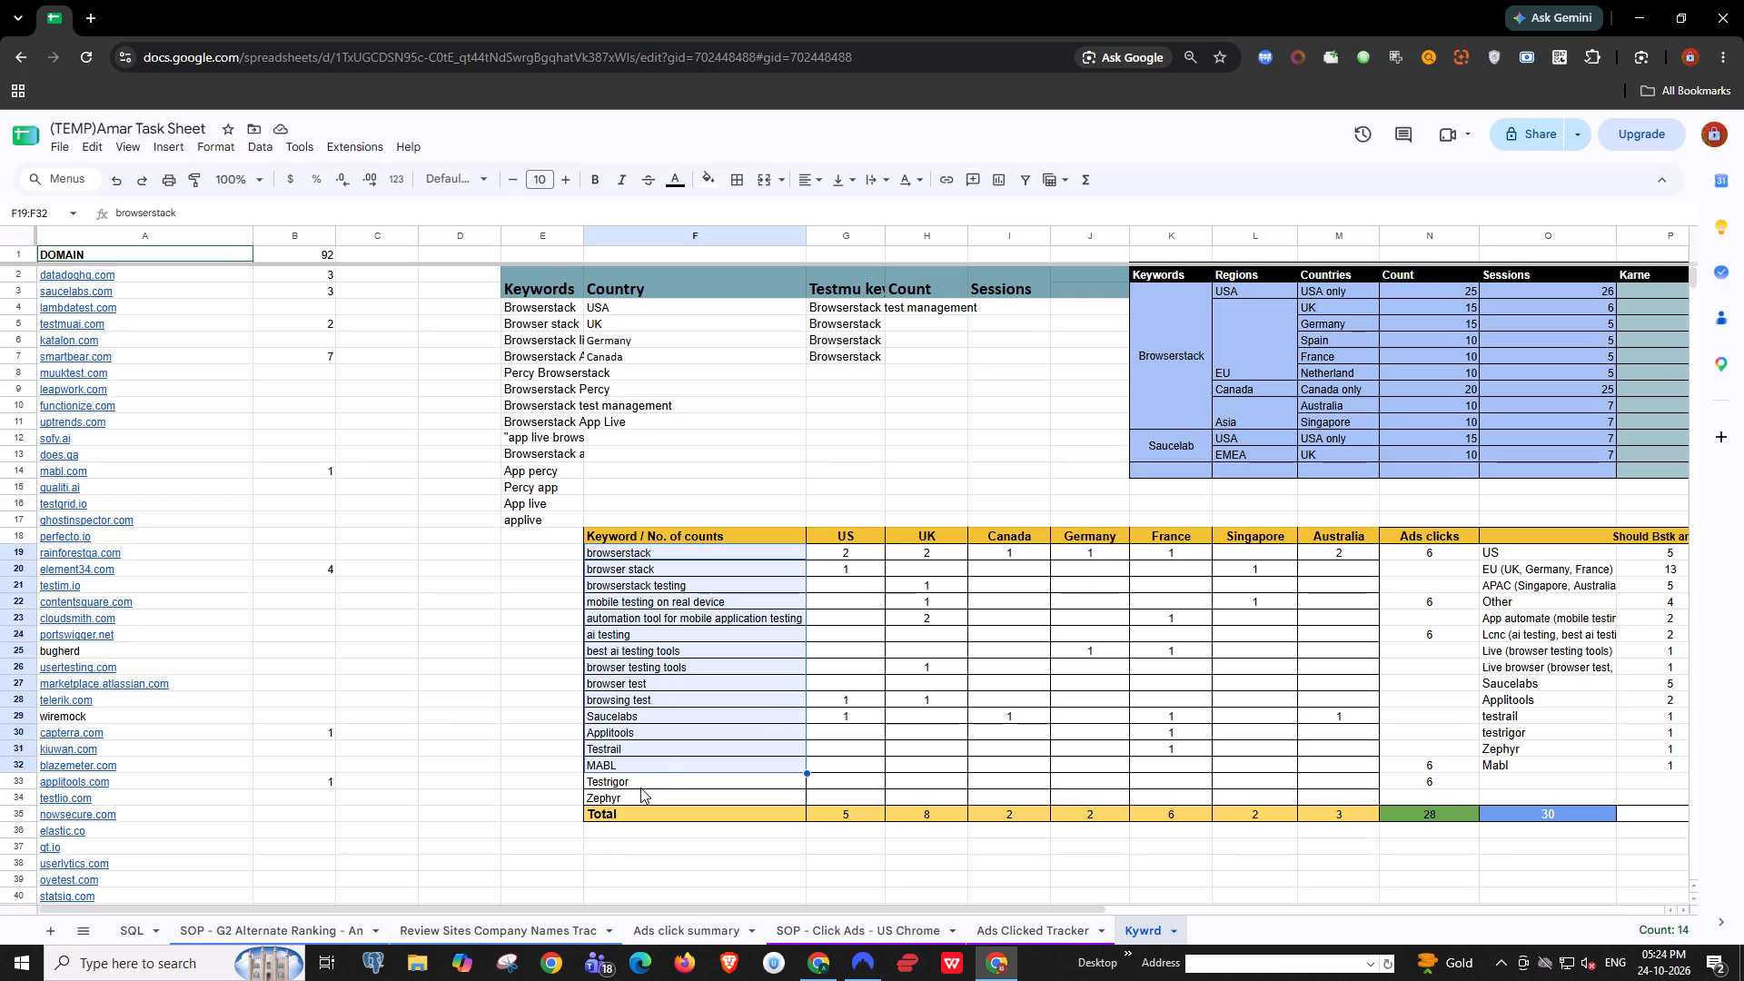
{"action": "left_click_drag", "start_coordinate": [638, 791], "coordinate": [638, 546]}
{"action": "key", "text": "ctrl+c"}
{"action": "key", "text": "ctrl+c"}
Bulk-open Google searches for the copied keywords in the incognito window with Bulk Open and close the app testing tab.
{"action": "key", "text": "alt+Tab"}
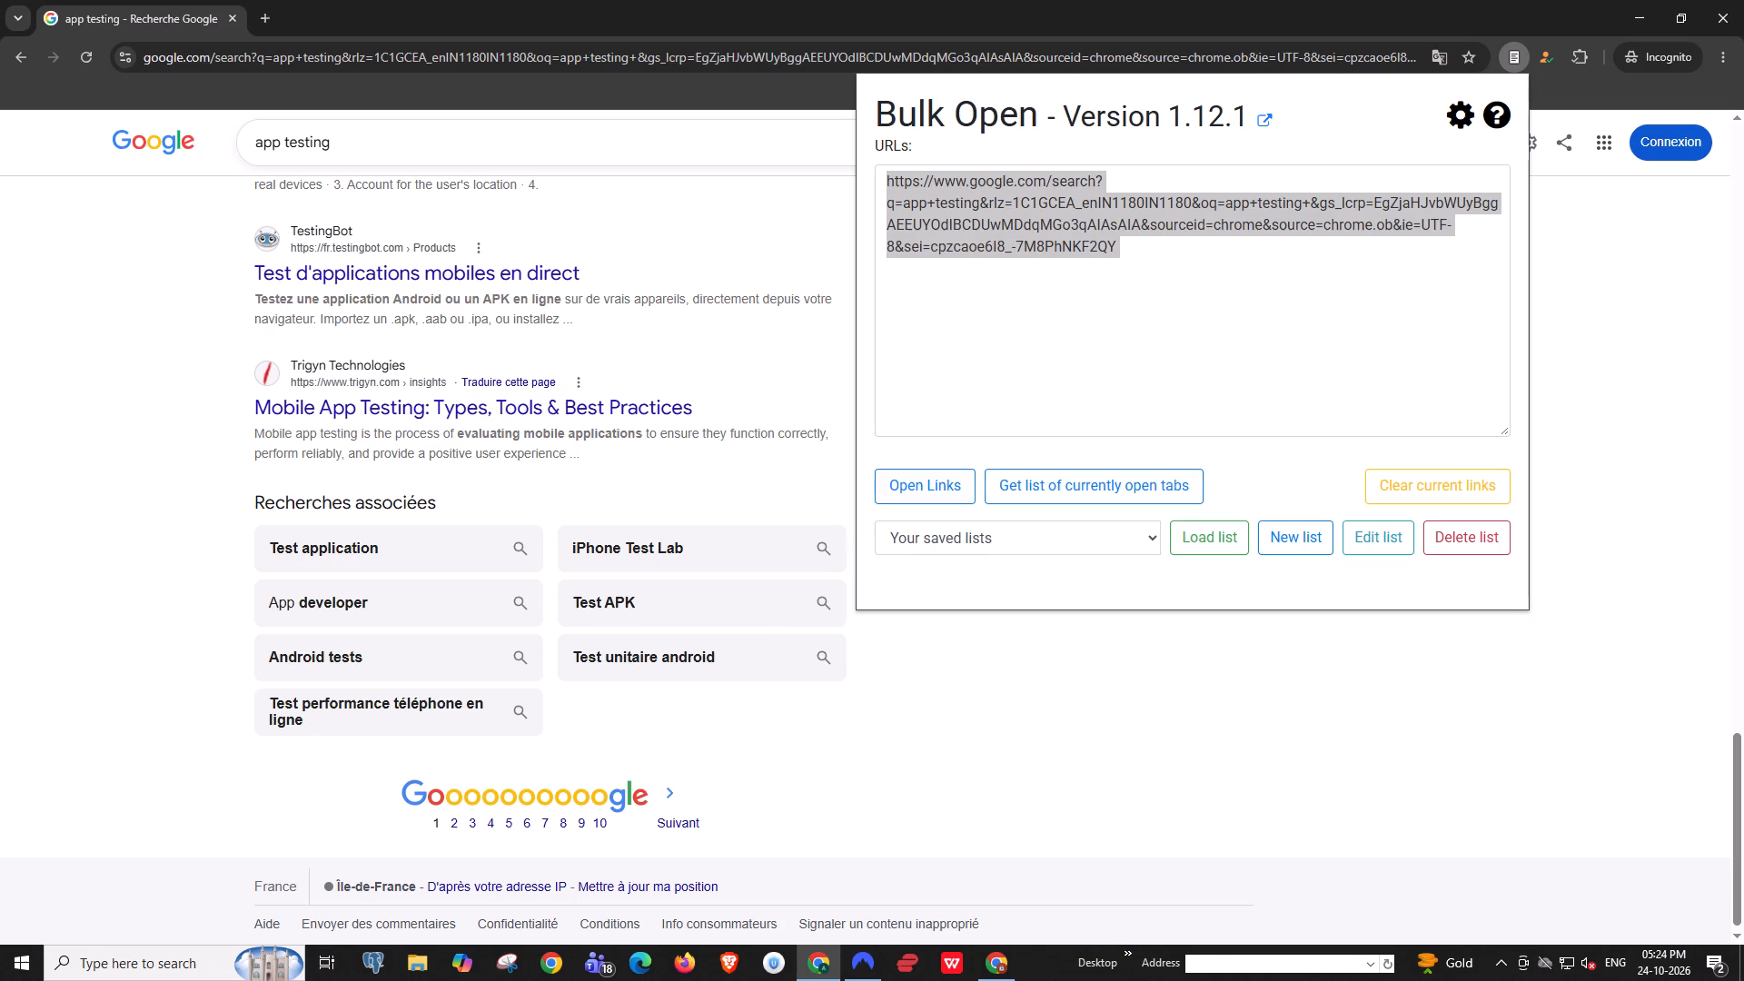
{"action": "key", "text": "ctrl+v"}
{"action": "left_click", "coordinate": [1506, 61]}
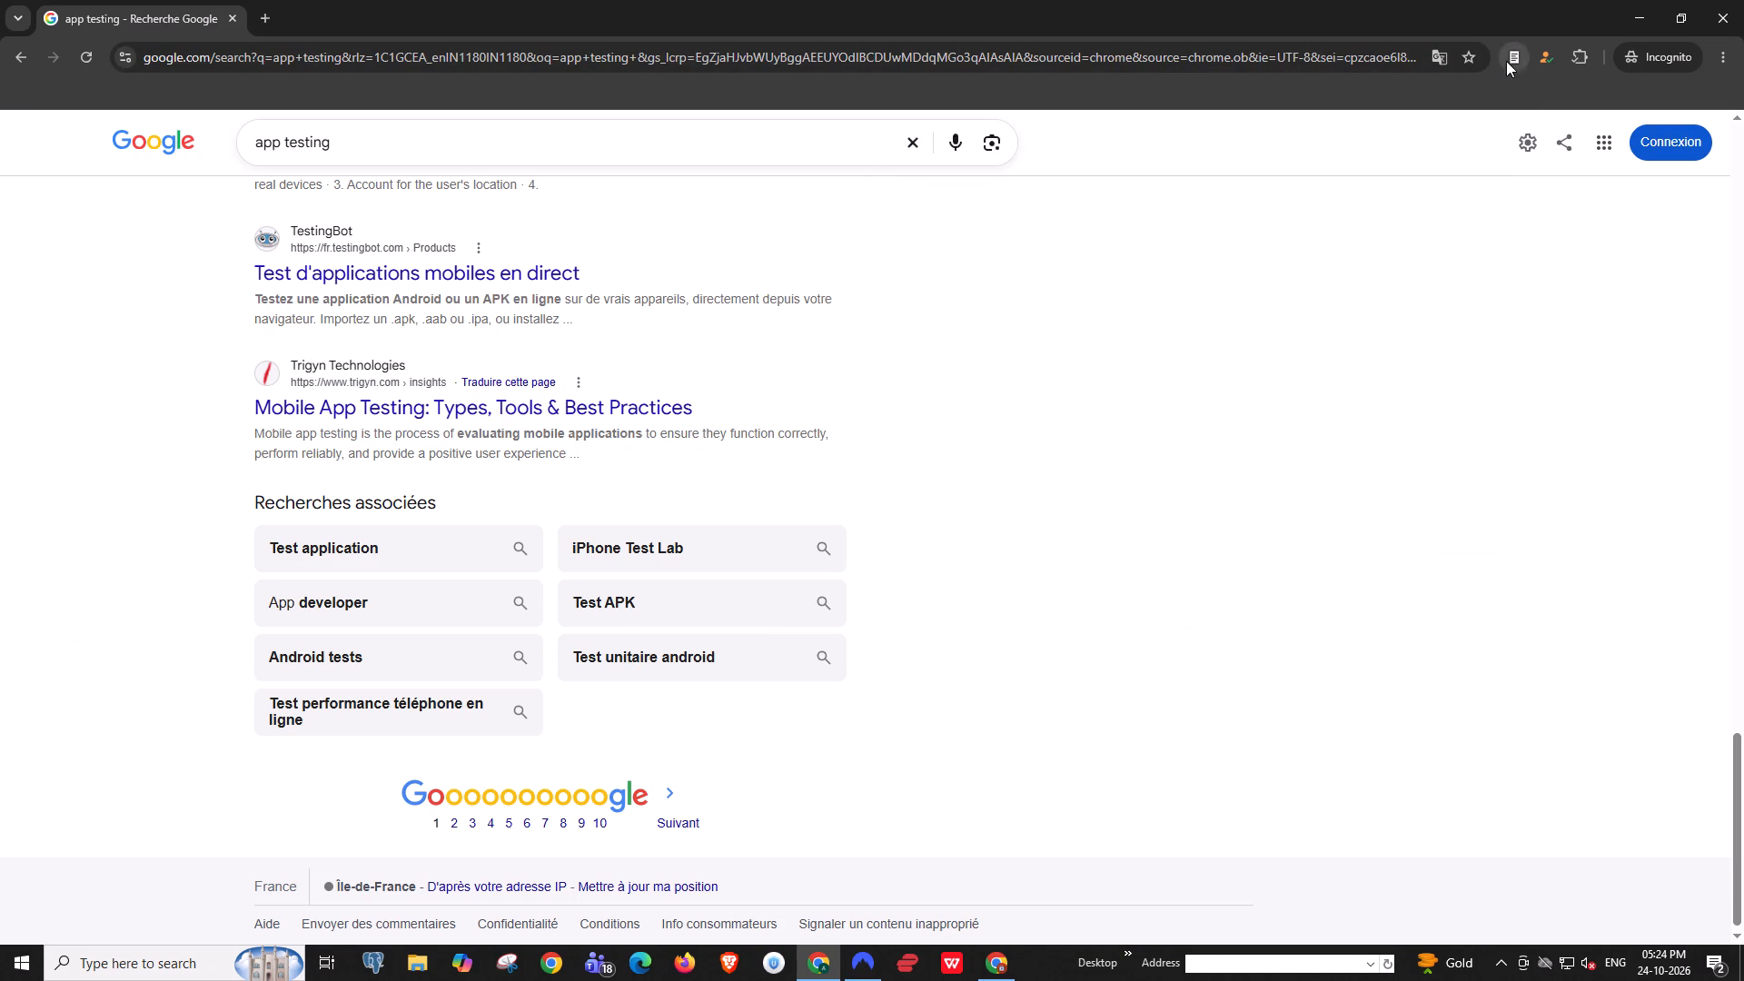
{"action": "key", "text": "ctrl+v"}
{"action": "key", "text": "ctrl+v"}
{"action": "left_click", "coordinate": [945, 490]}
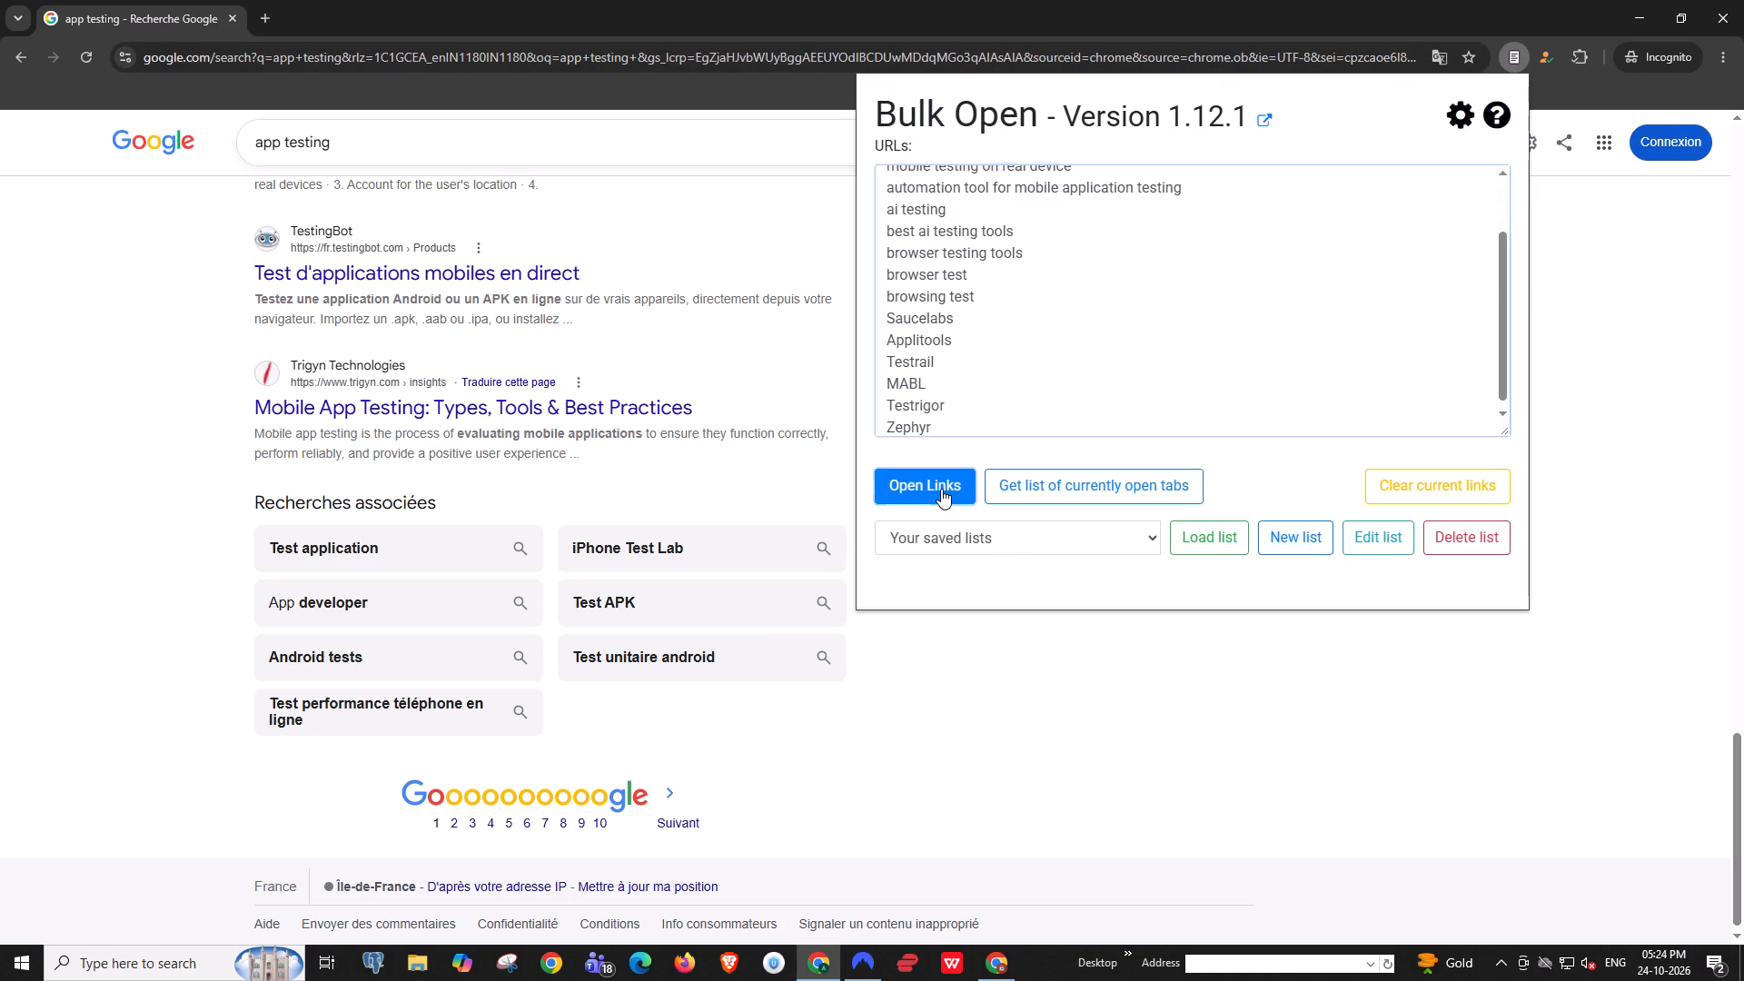
{"action": "middle_click", "coordinate": [76, 2]}
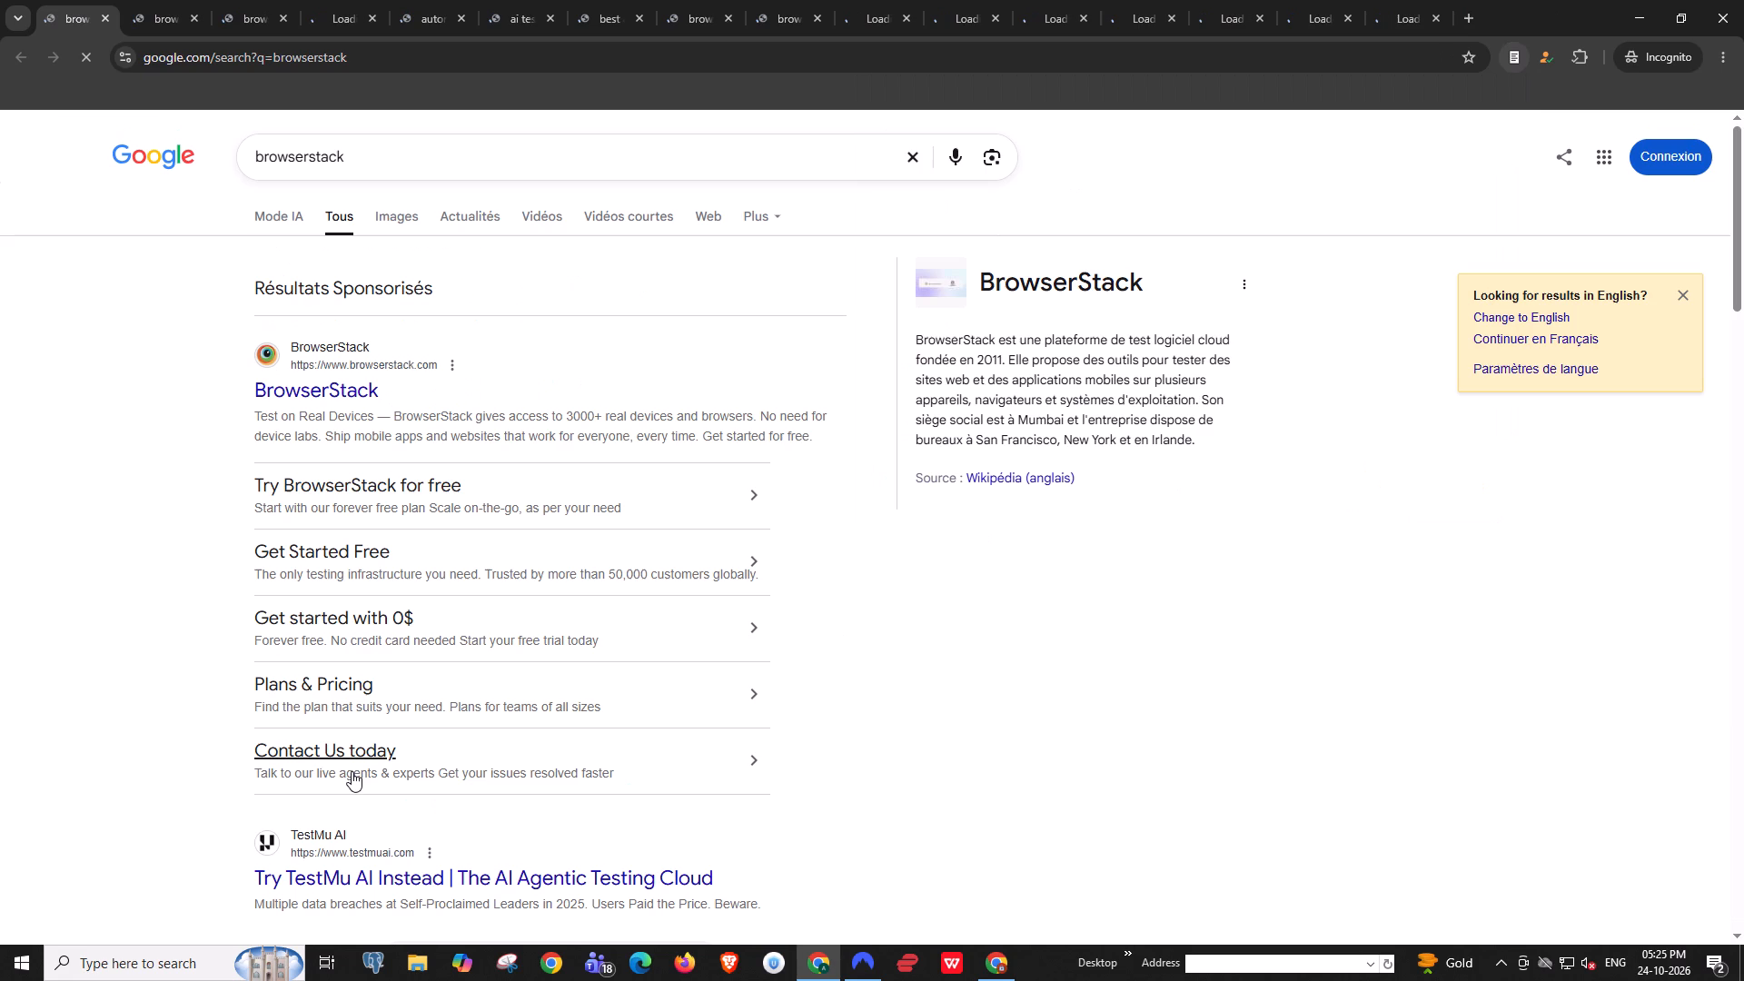
Open the TestMu AI ad and the SmartBear TestComplete ad from the first page of browserstack results in new tabs.
{"action": "scroll", "coordinate": [473, 624], "scroll_direction": "down", "scroll_amount": 2}
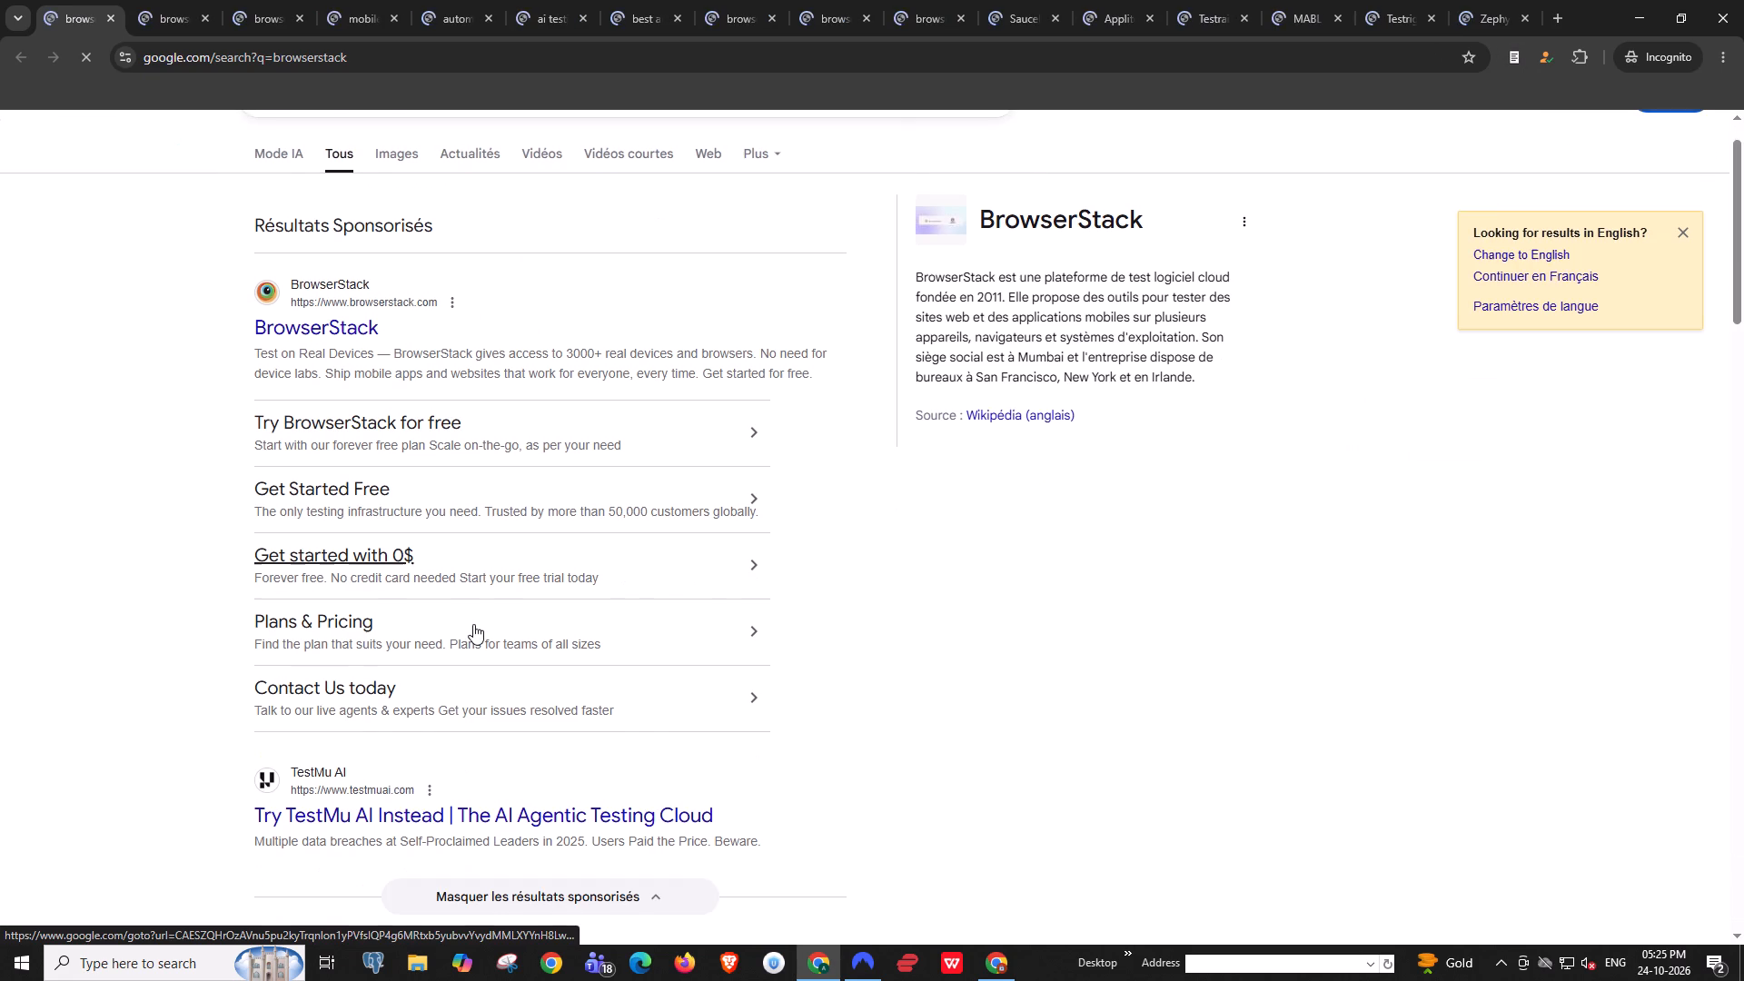
{"action": "left_click", "coordinate": [332, 694], "text": "ctrl"}
{"action": "scroll", "coordinate": [332, 691], "scroll_direction": "down", "scroll_amount": 20}
{"action": "scroll", "coordinate": [332, 691], "scroll_direction": "down", "scroll_amount": 4}
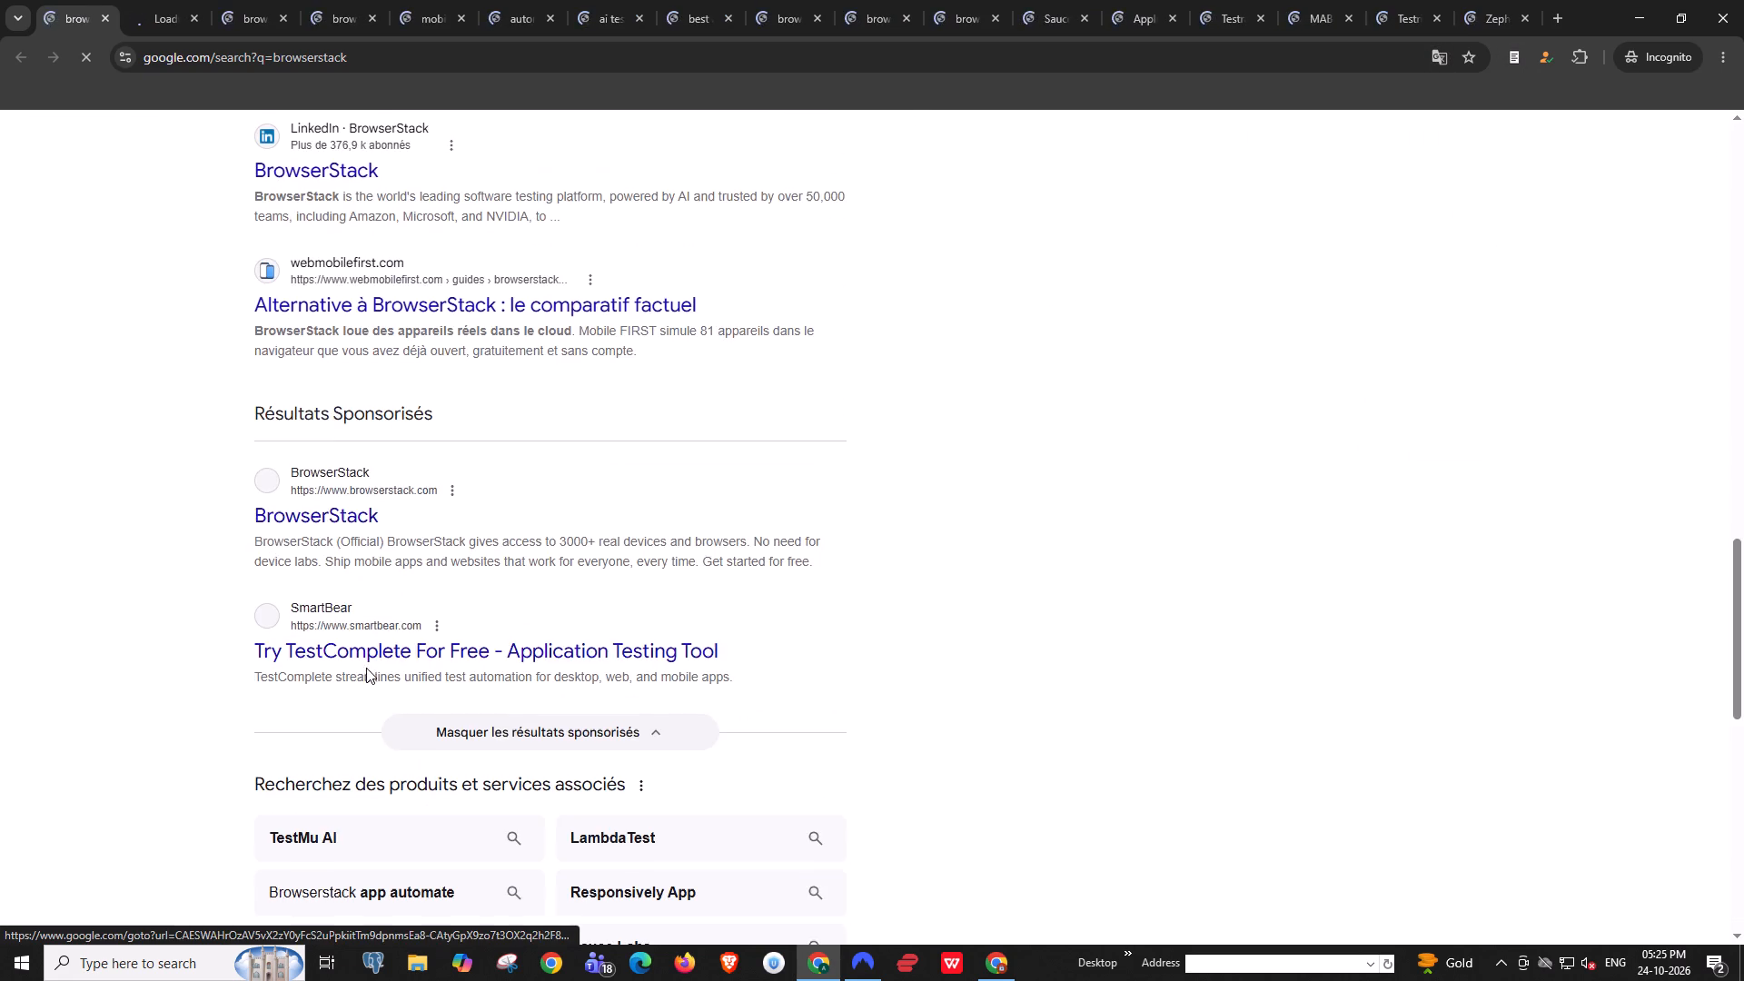
{"action": "scroll", "coordinate": [376, 610], "scroll_direction": "up", "scroll_amount": 3}
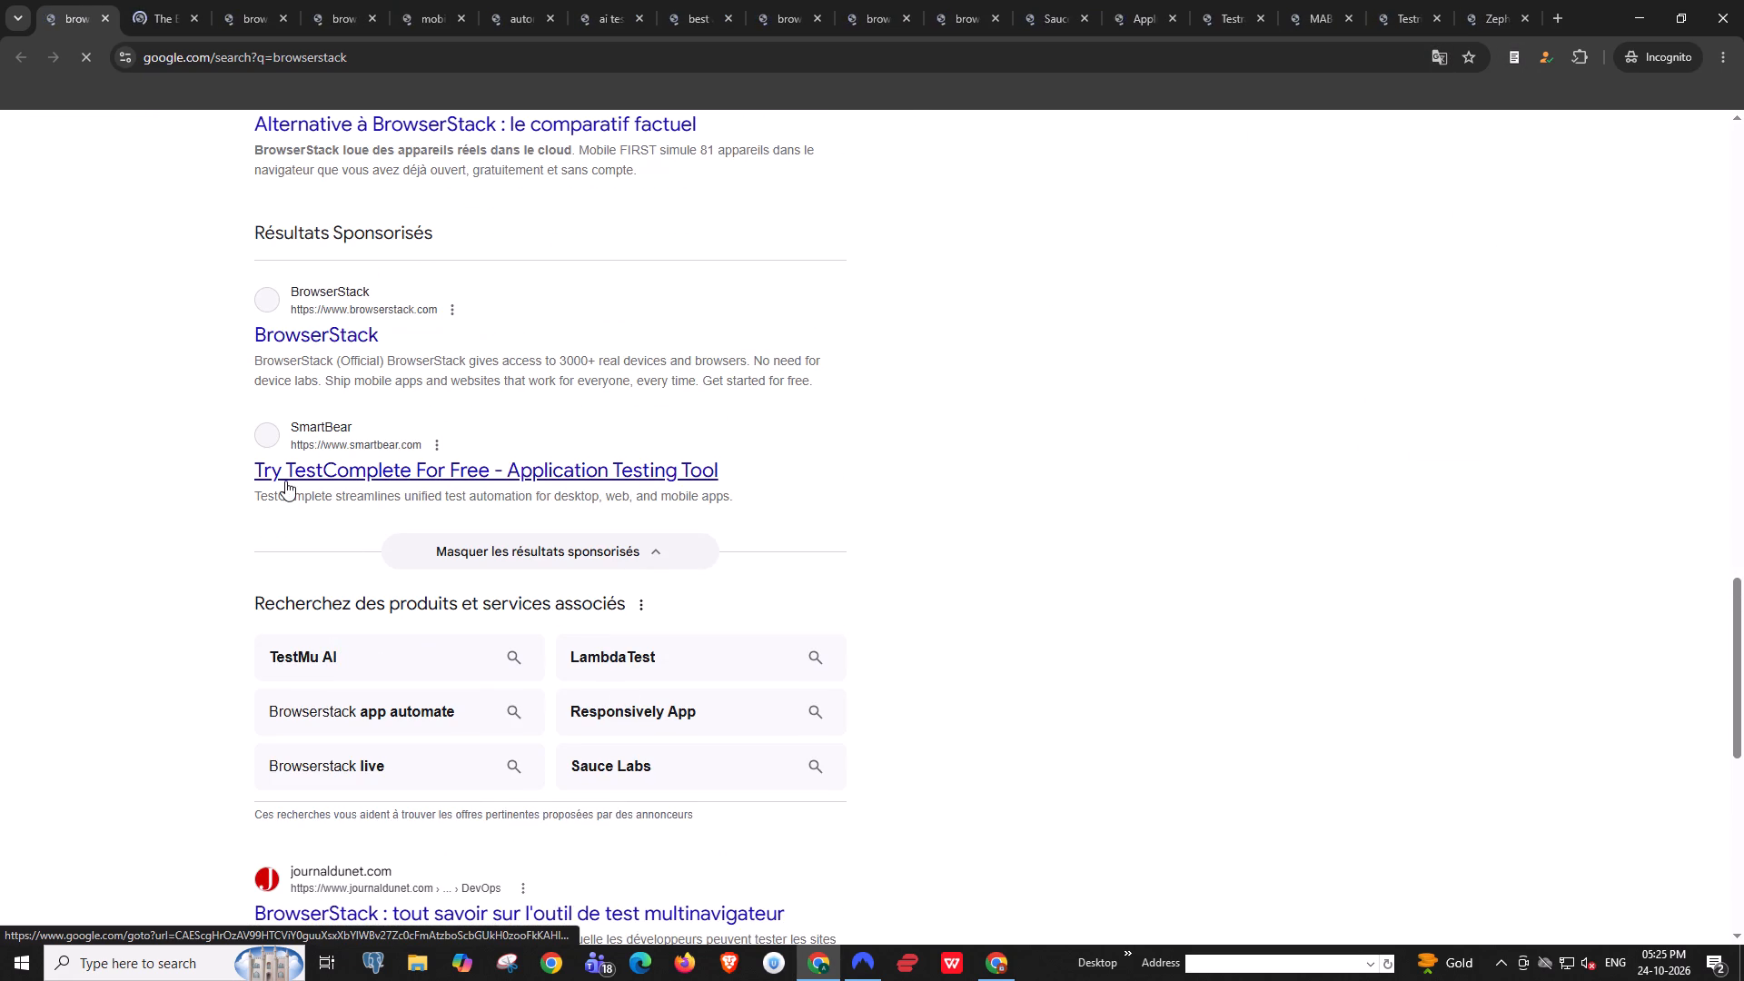
{"action": "left_click", "coordinate": [287, 465], "text": "ctrl"}
{"action": "scroll", "coordinate": [405, 634], "scroll_direction": "down", "scroll_amount": 15}
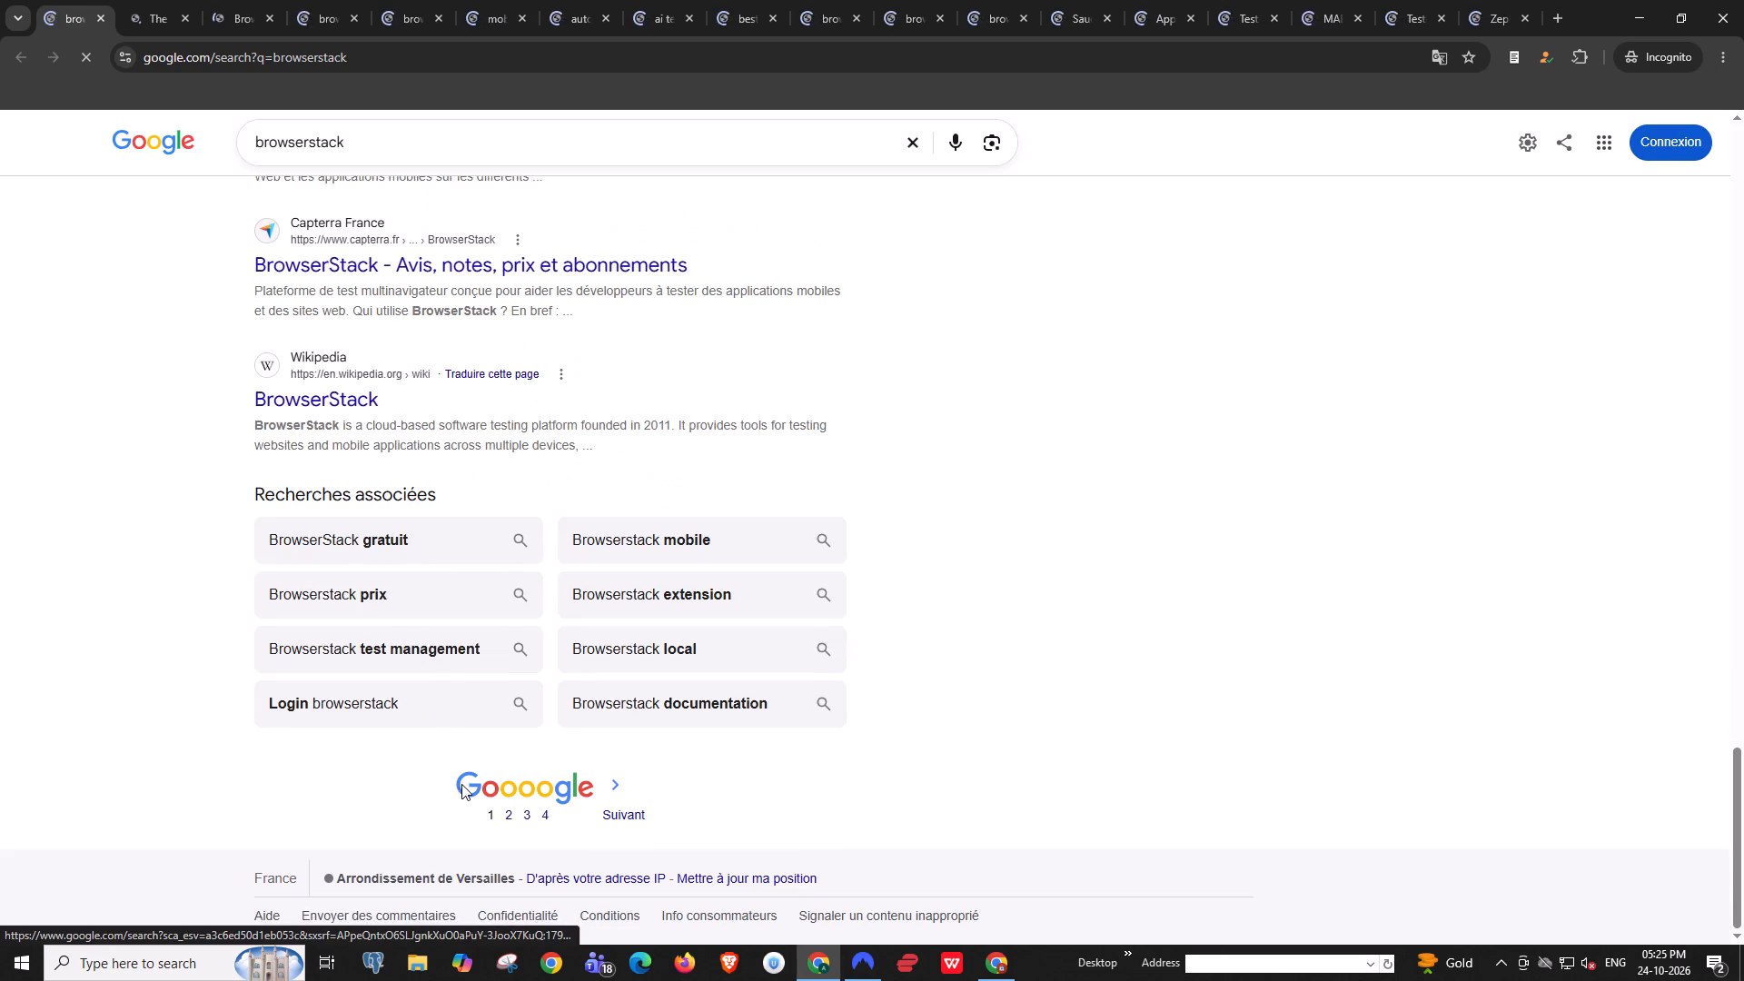
On page 2 of the browserstack results, open the TestMu AI ad in a new tab and close the results tab.
{"action": "left_click", "coordinate": [510, 818]}
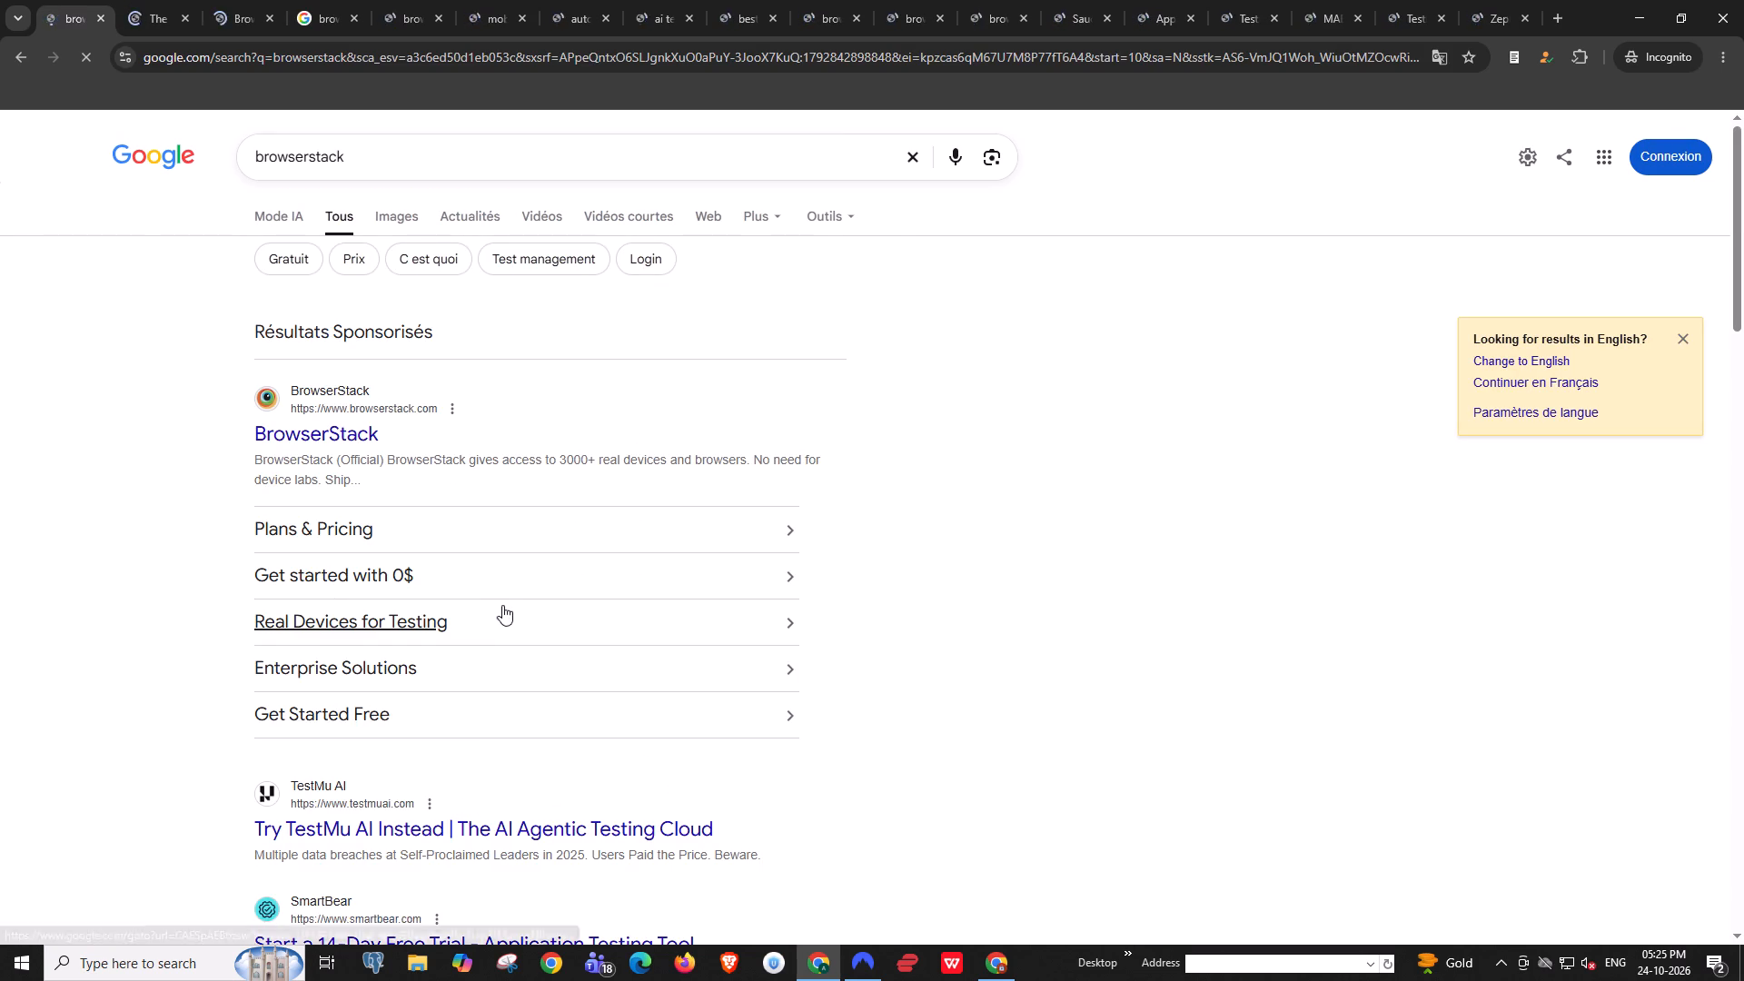
{"action": "scroll", "coordinate": [672, 459], "scroll_direction": "up", "scroll_amount": 1}
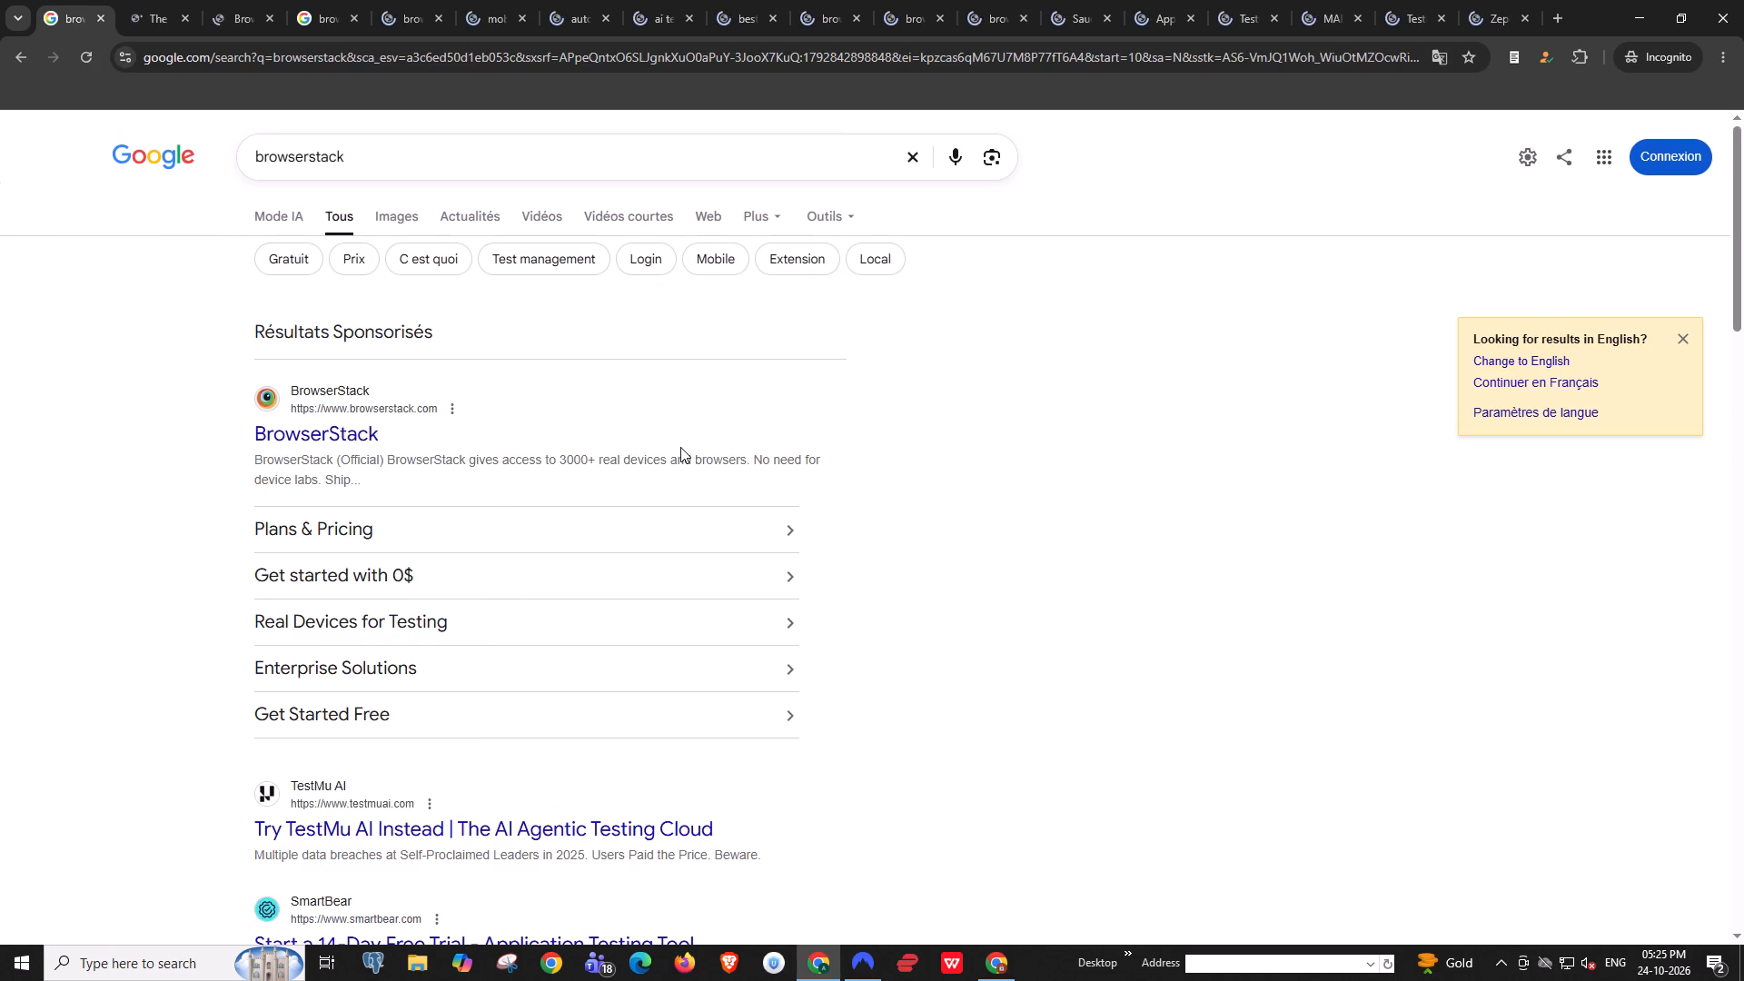
{"action": "scroll", "coordinate": [718, 420], "scroll_direction": "down", "scroll_amount": 20}
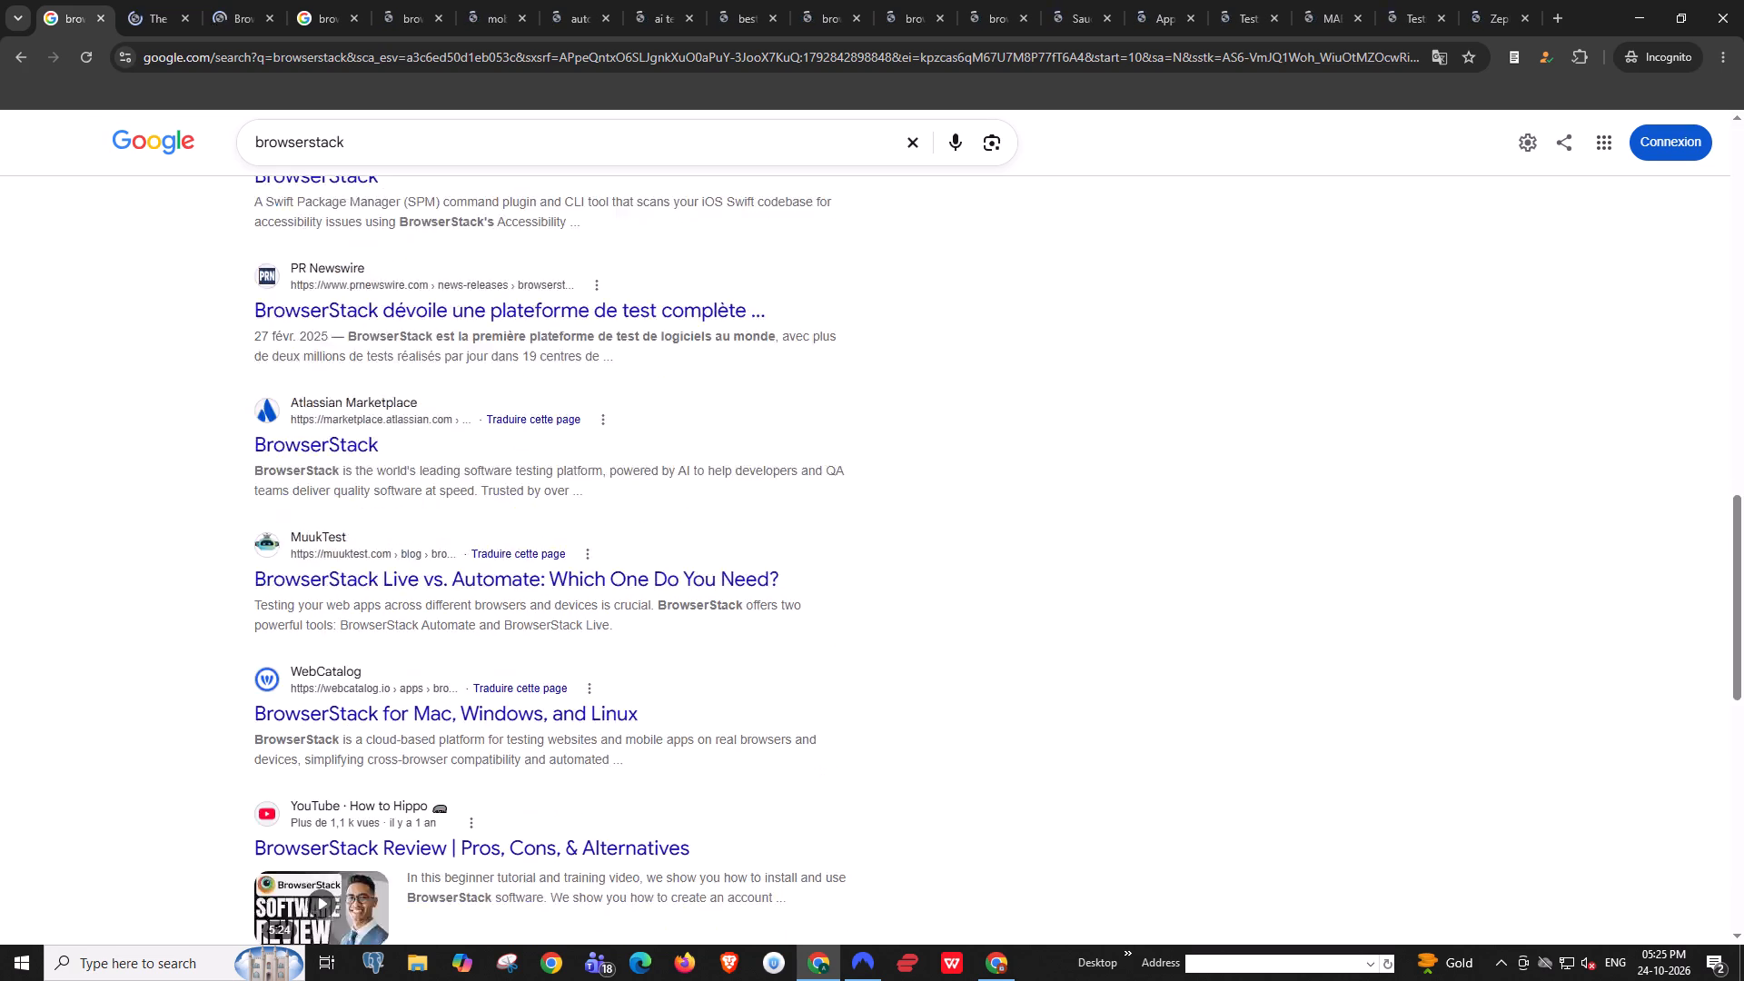
{"action": "scroll", "coordinate": [503, 649], "scroll_direction": "down", "scroll_amount": 9}
{"action": "scroll", "coordinate": [474, 360], "scroll_direction": "down", "scroll_amount": 5}
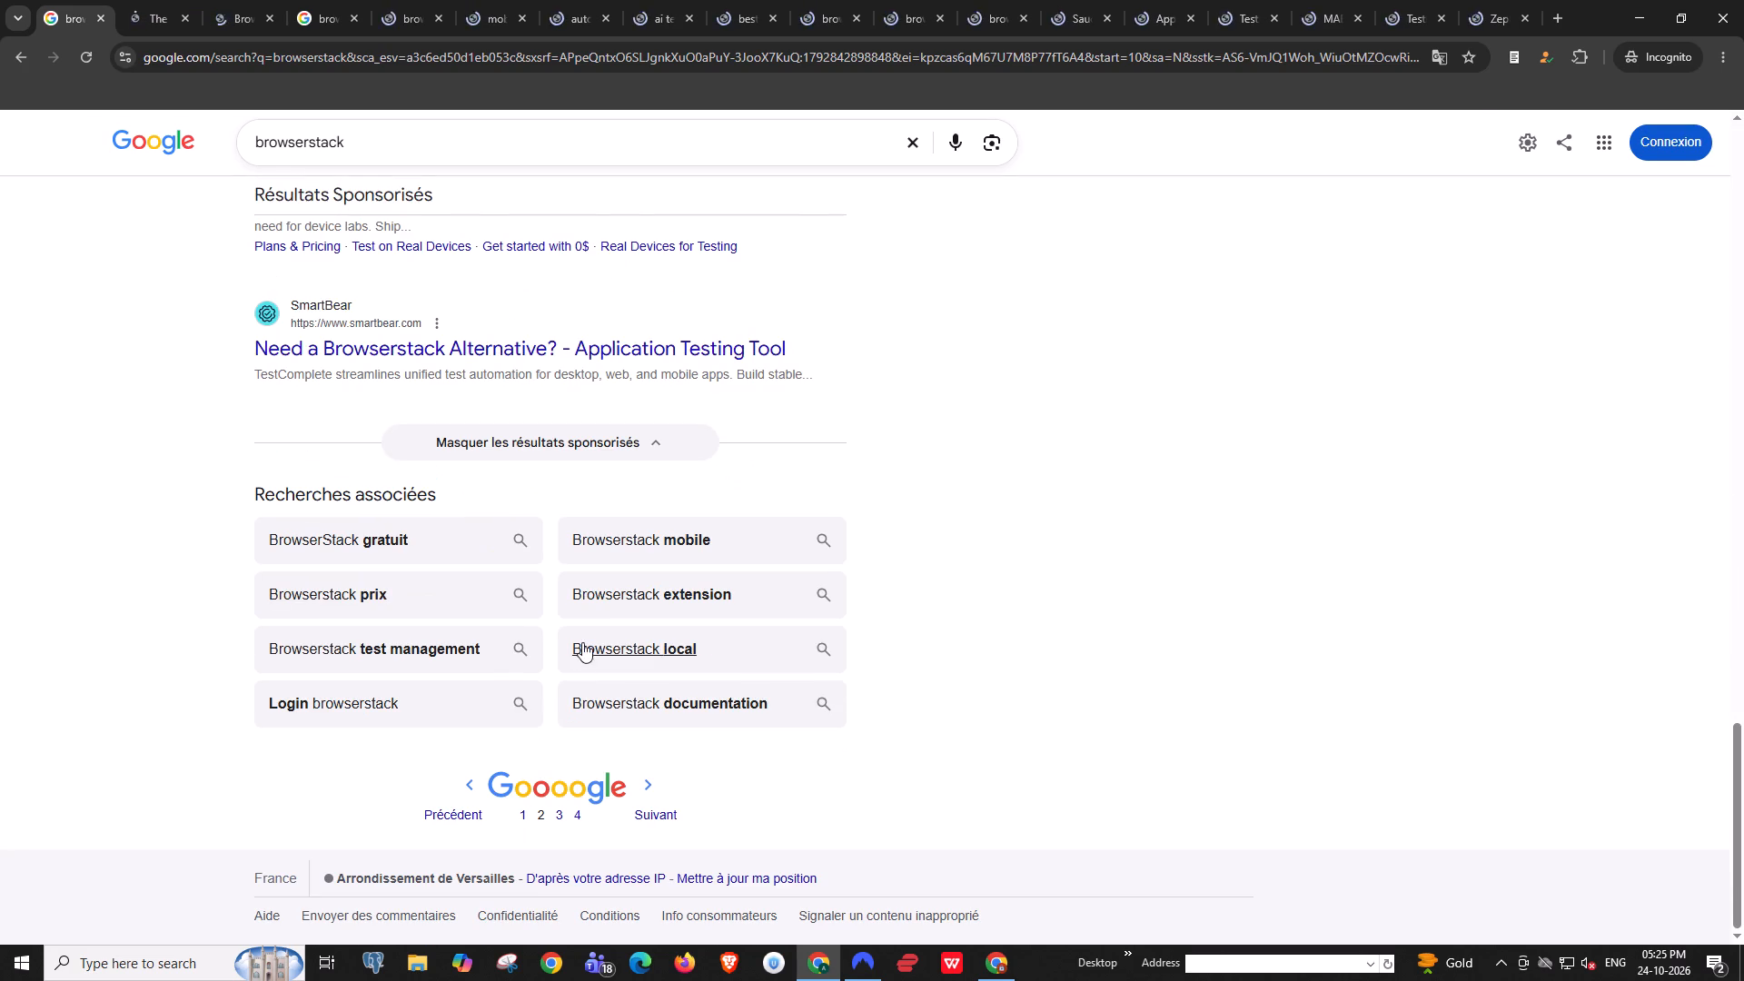
{"action": "scroll", "coordinate": [582, 642], "scroll_direction": "down", "scroll_amount": 1, "text": "ctrl"}
{"action": "scroll", "coordinate": [411, 282], "scroll_direction": "up", "scroll_amount": 14}
{"action": "scroll", "coordinate": [365, 292], "scroll_direction": "up", "scroll_amount": 8}
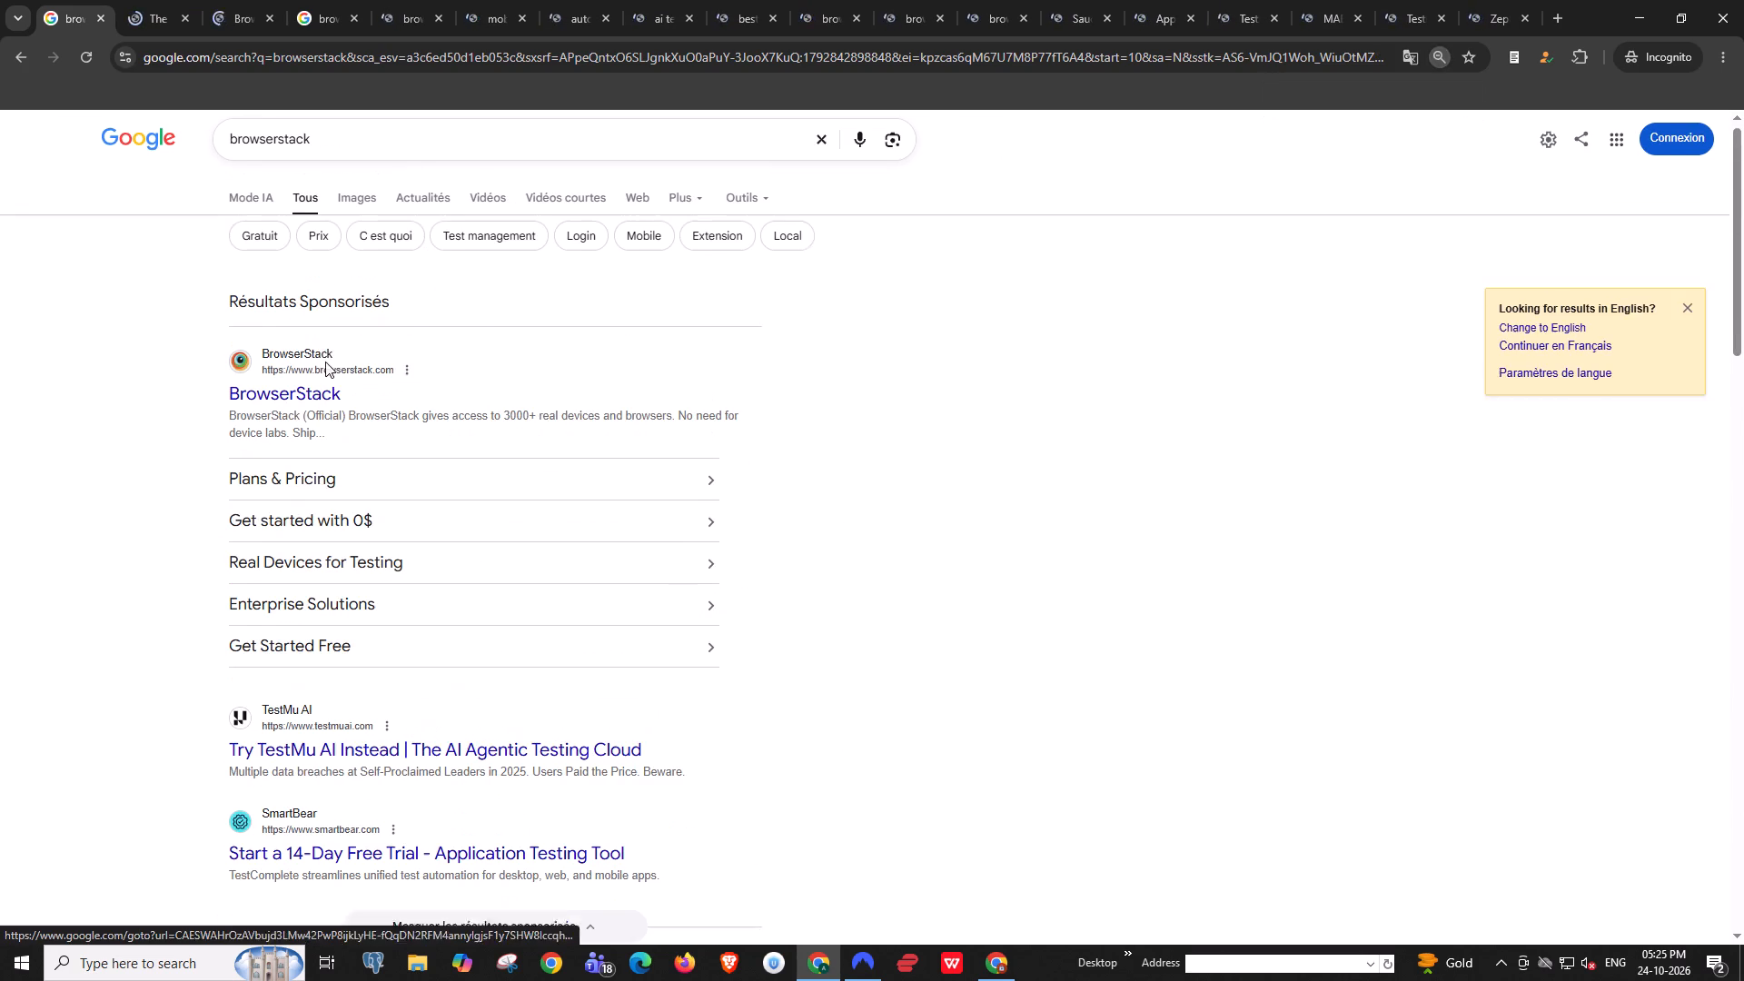
{"action": "left_click", "coordinate": [296, 758], "text": "ctrl"}
{"action": "key", "text": "ctrl+w"}
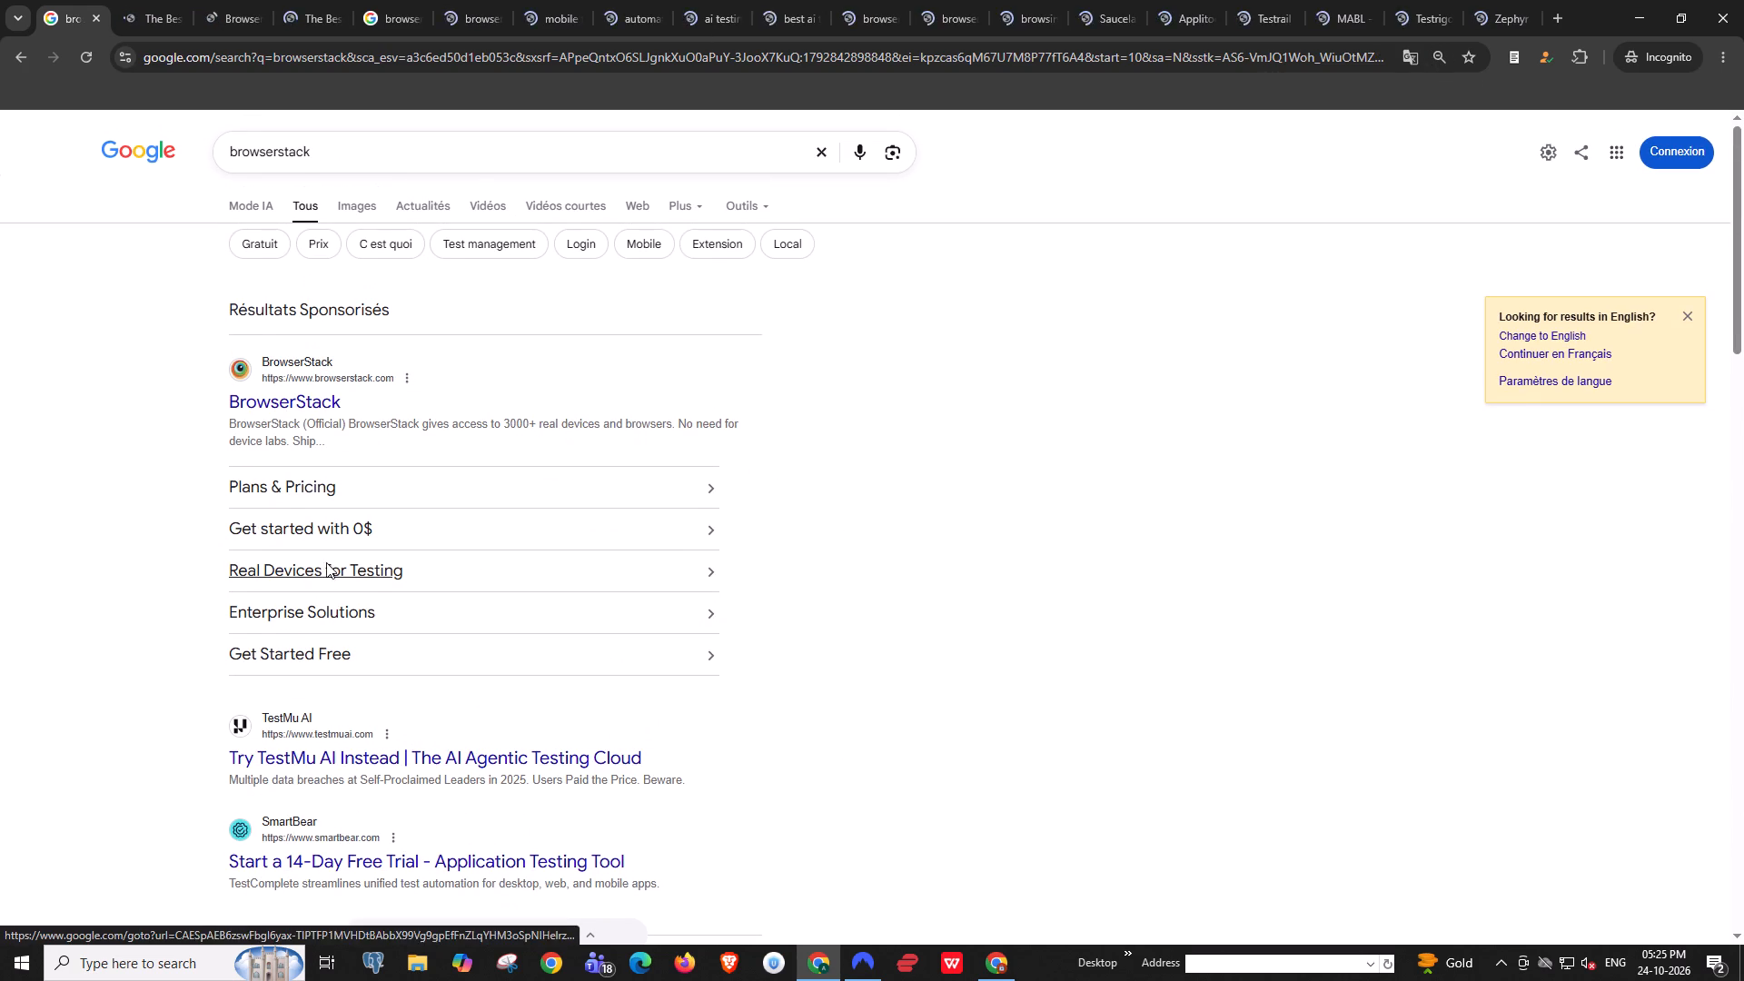
Open the TestMu AI ad from the "browser stack" search results in a new tab.
{"action": "left_click", "coordinate": [314, 20]}
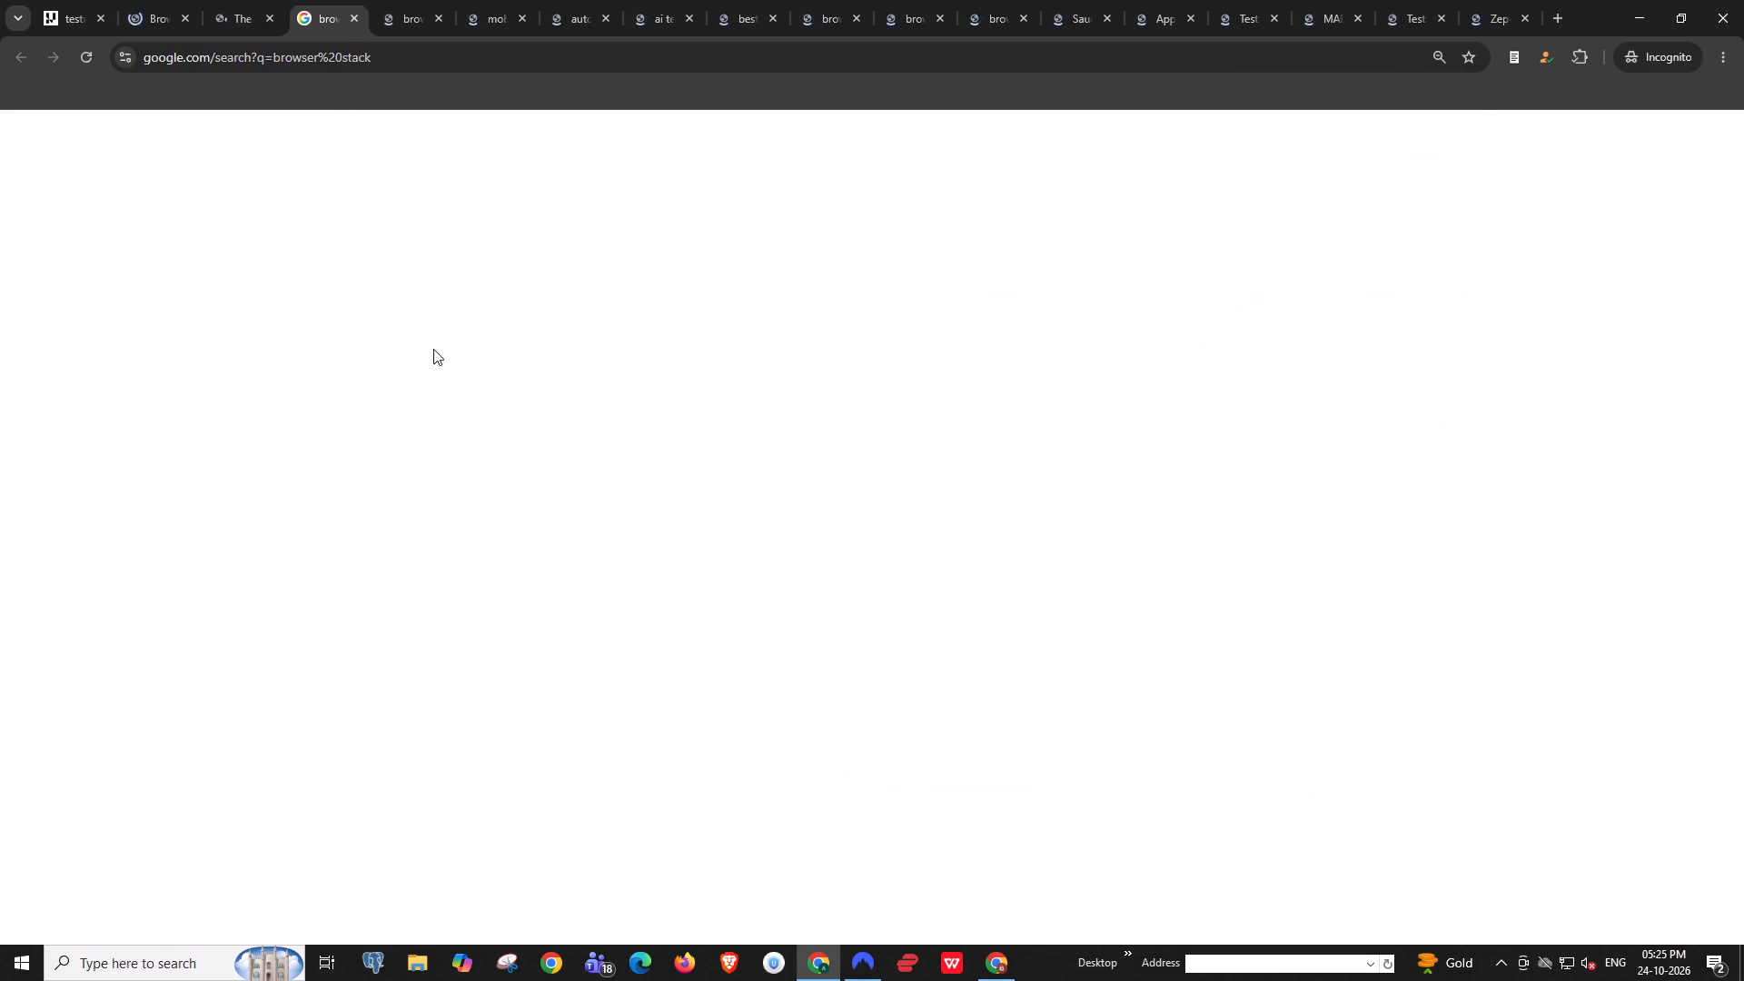
{"action": "scroll", "coordinate": [399, 353], "scroll_direction": "down", "scroll_amount": 13}
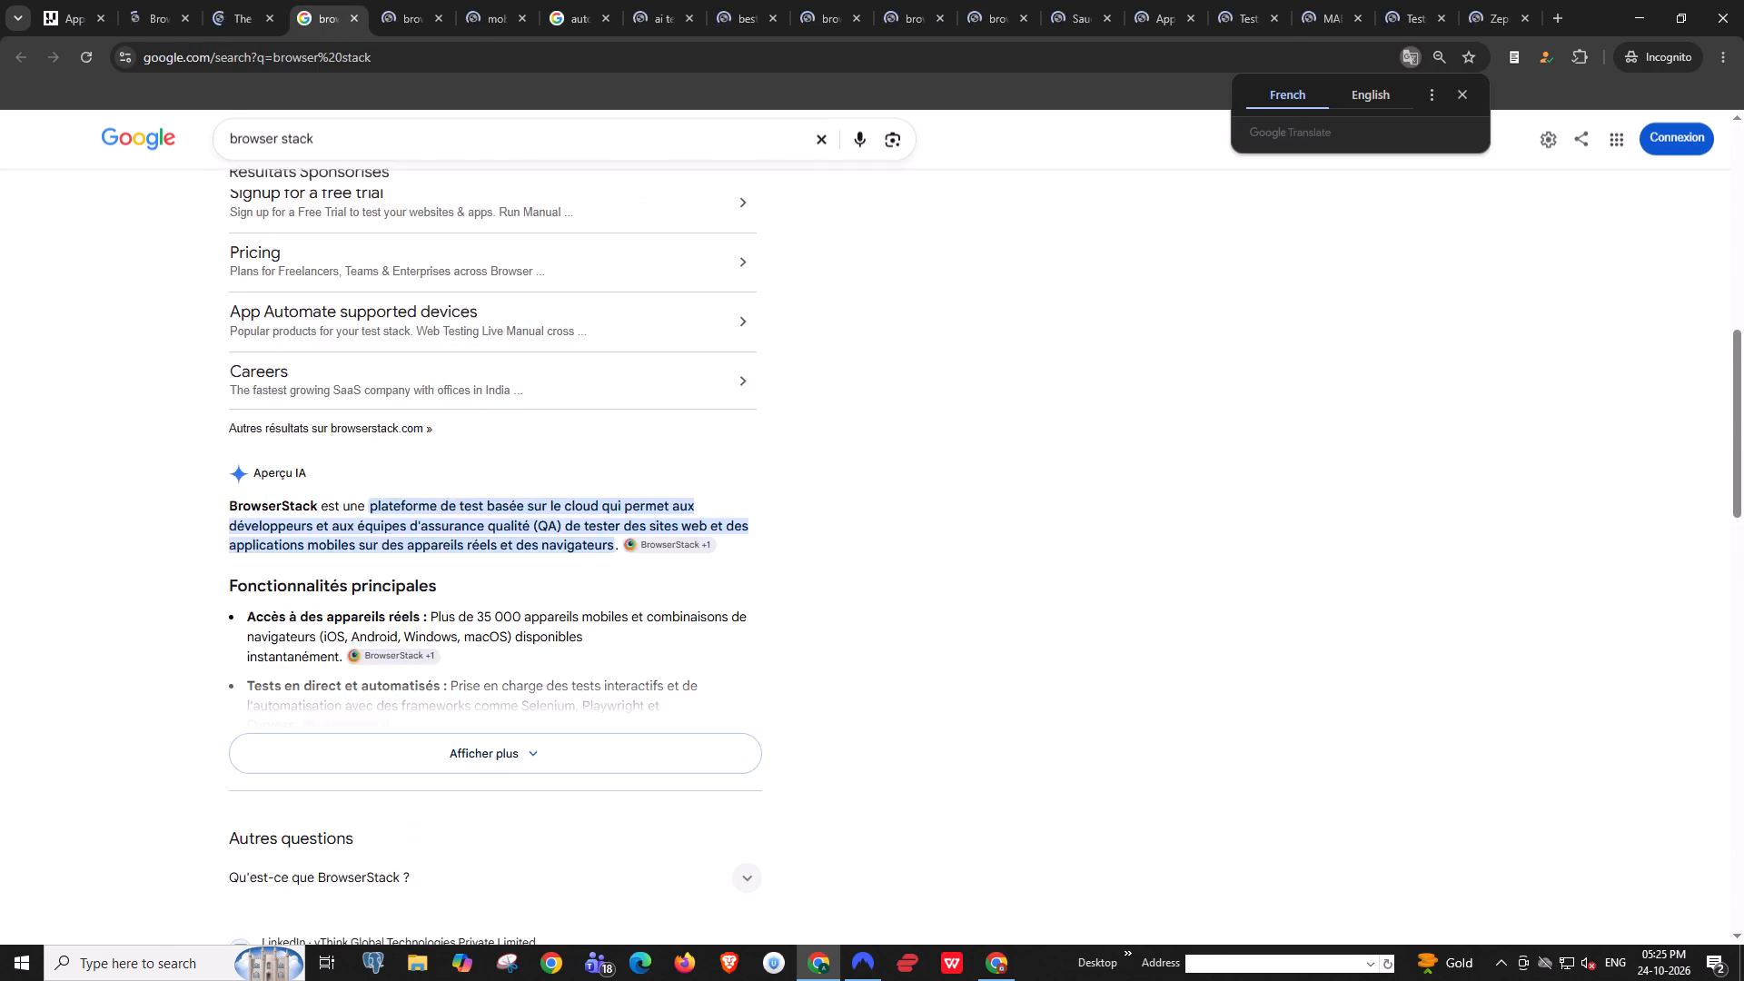
{"action": "scroll", "coordinate": [460, 500], "scroll_direction": "down", "scroll_amount": 17}
{"action": "scroll", "coordinate": [509, 494], "scroll_direction": "down", "scroll_amount": 5}
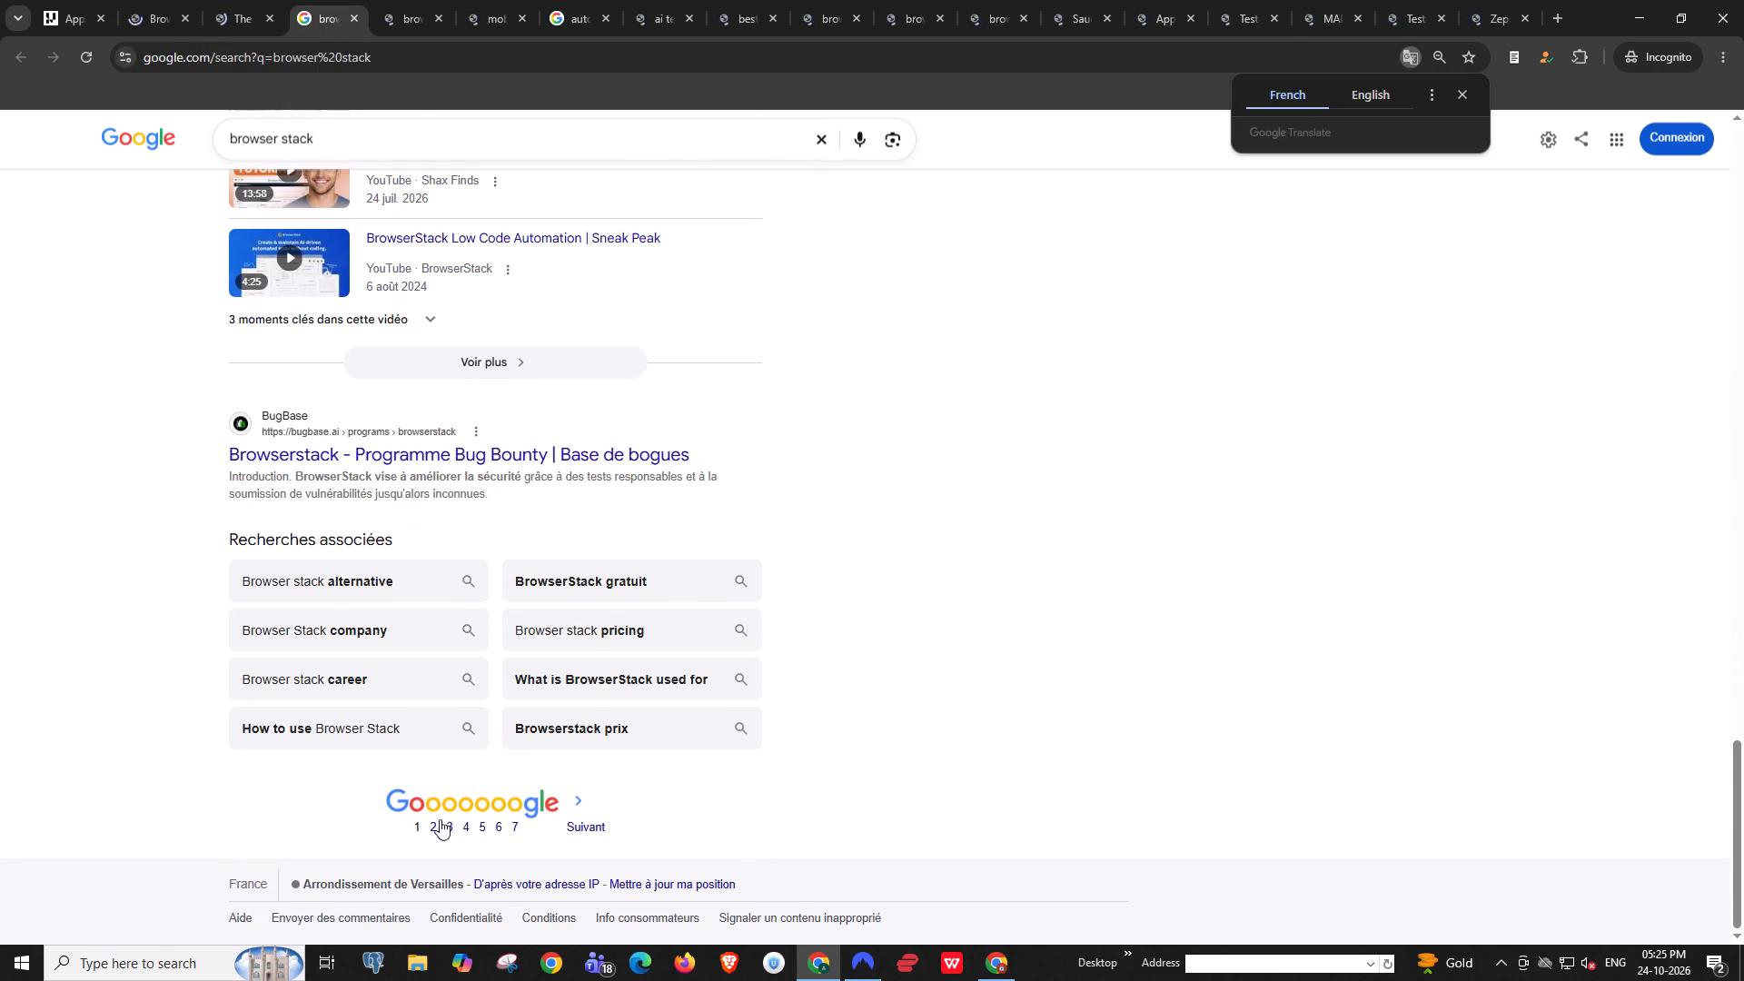
{"action": "scroll", "coordinate": [359, 558], "scroll_direction": "up", "scroll_amount": 20}
{"action": "scroll", "coordinate": [359, 558], "scroll_direction": "up", "scroll_amount": 3}
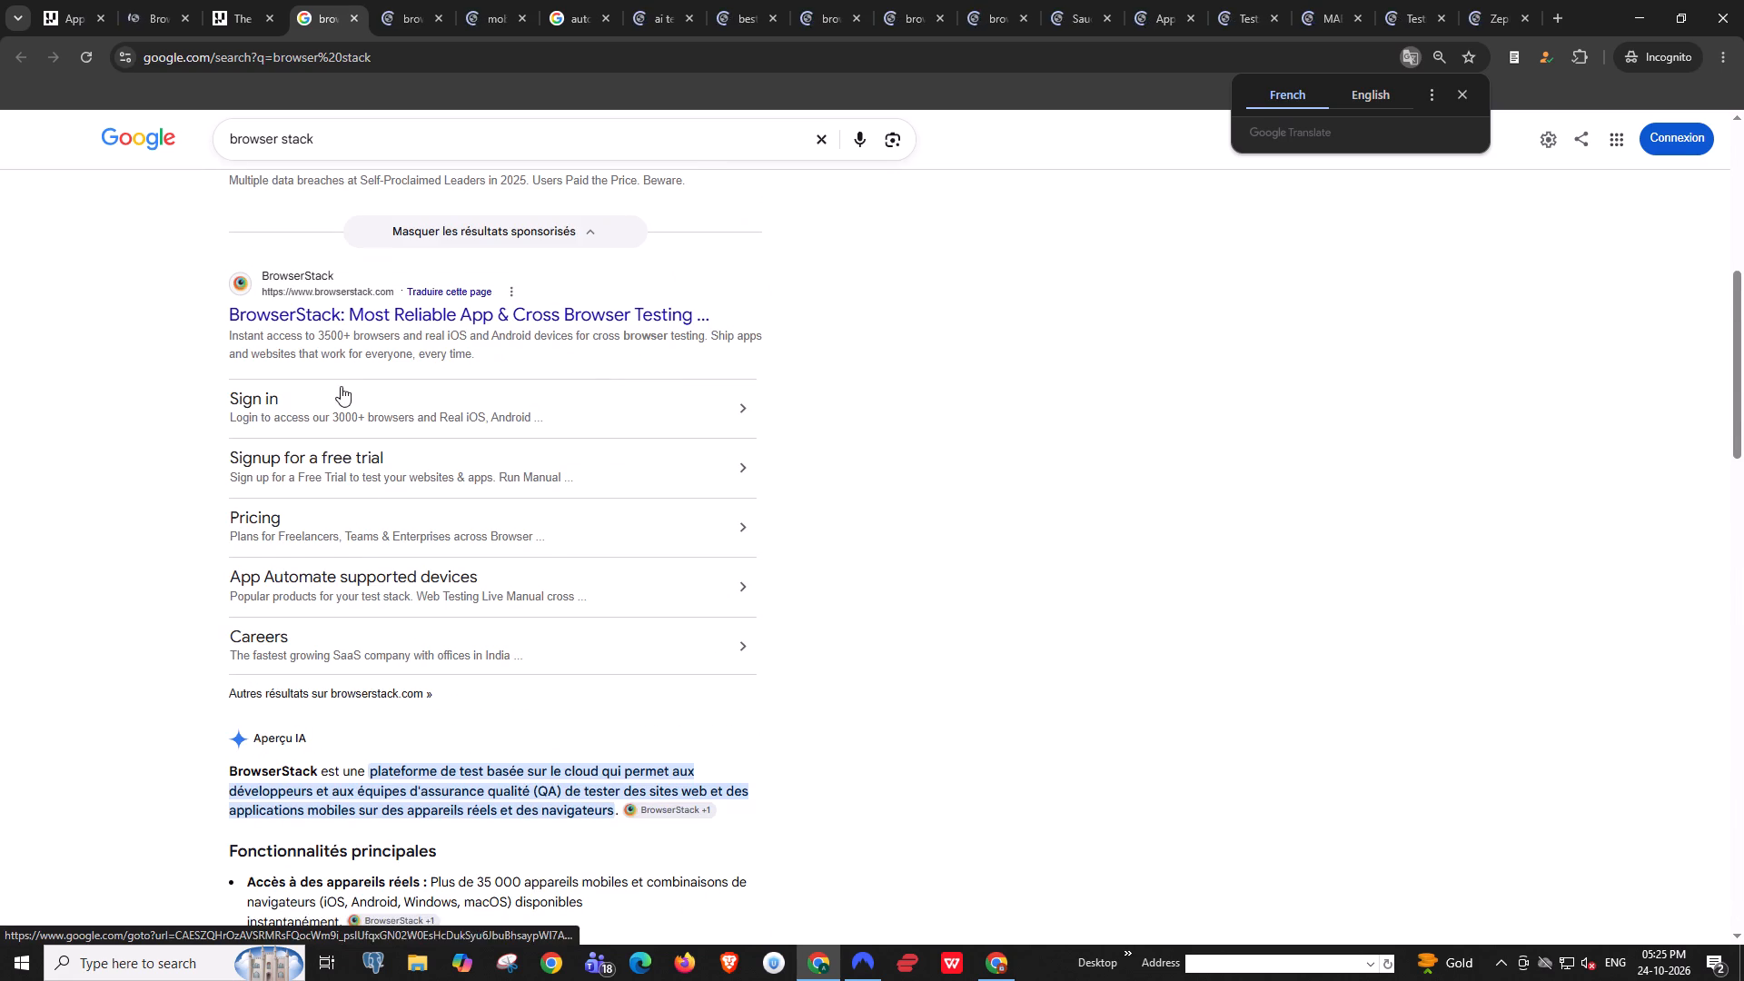
{"action": "scroll", "coordinate": [323, 308], "scroll_direction": "up", "scroll_amount": 5}
{"action": "left_click", "coordinate": [279, 609], "text": "ctrl"}
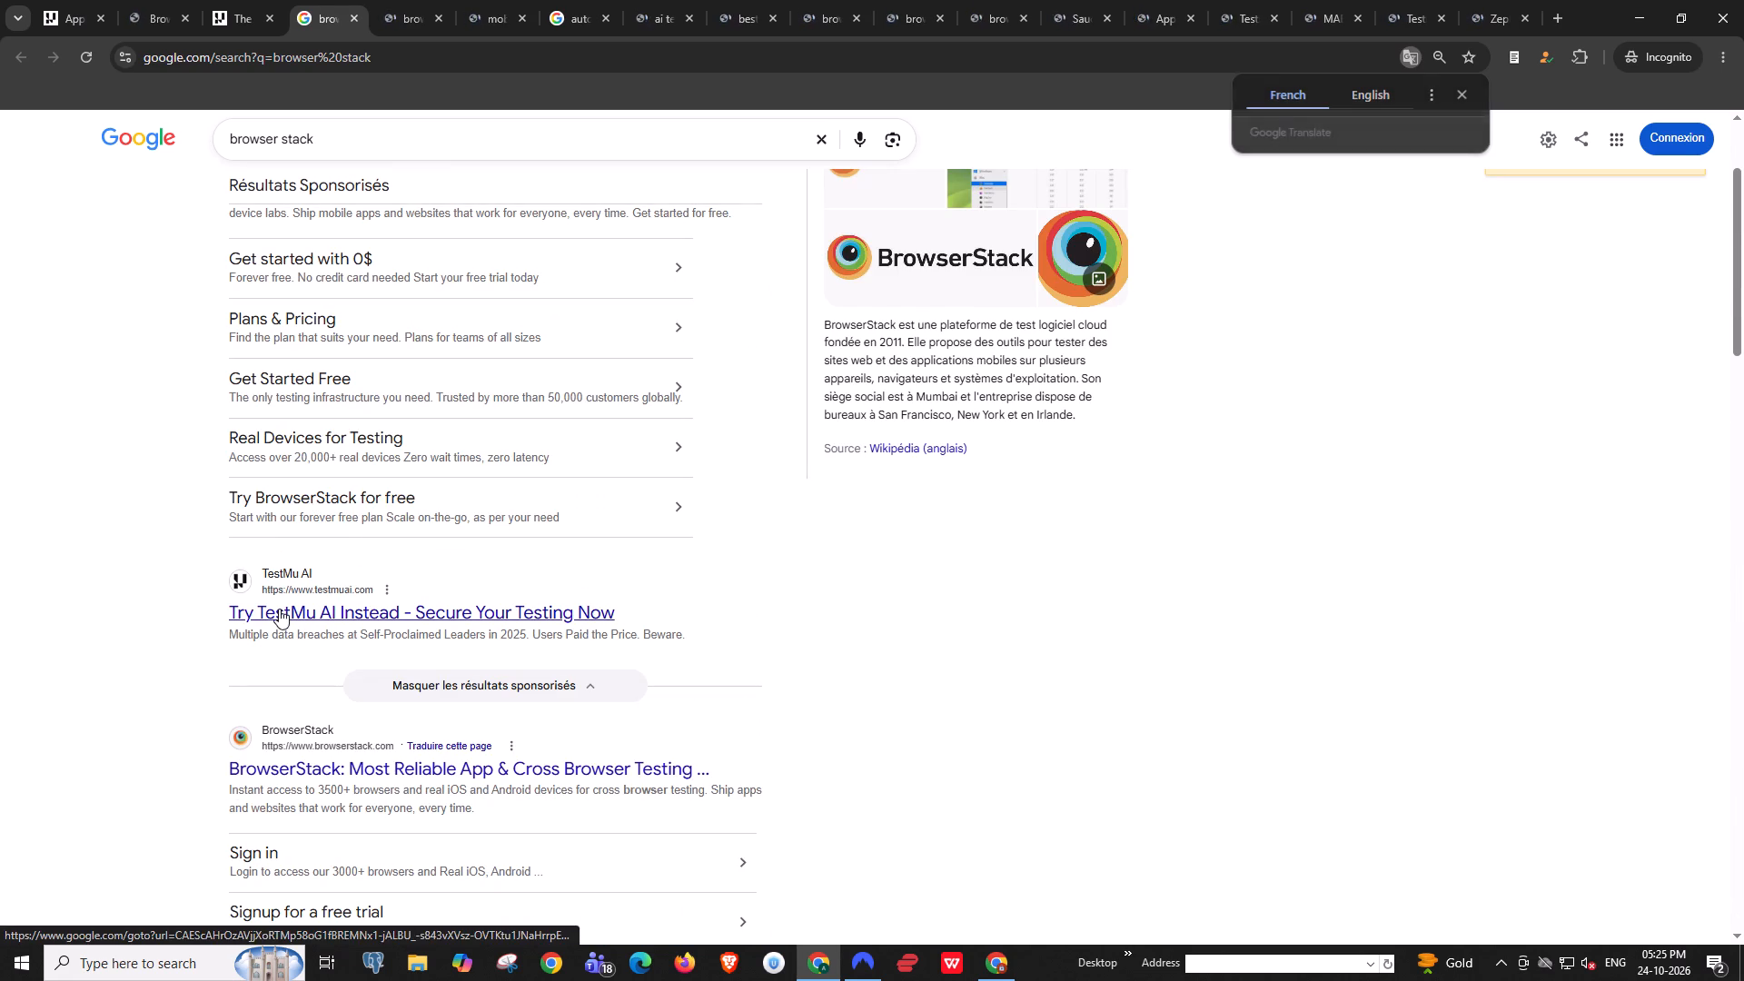
Check page 2 of the "browser stack" results for competitor ads and close the results tab.
{"action": "scroll", "coordinate": [359, 674], "scroll_direction": "down", "scroll_amount": 20}
{"action": "scroll", "coordinate": [359, 674], "scroll_direction": "down", "scroll_amount": 17}
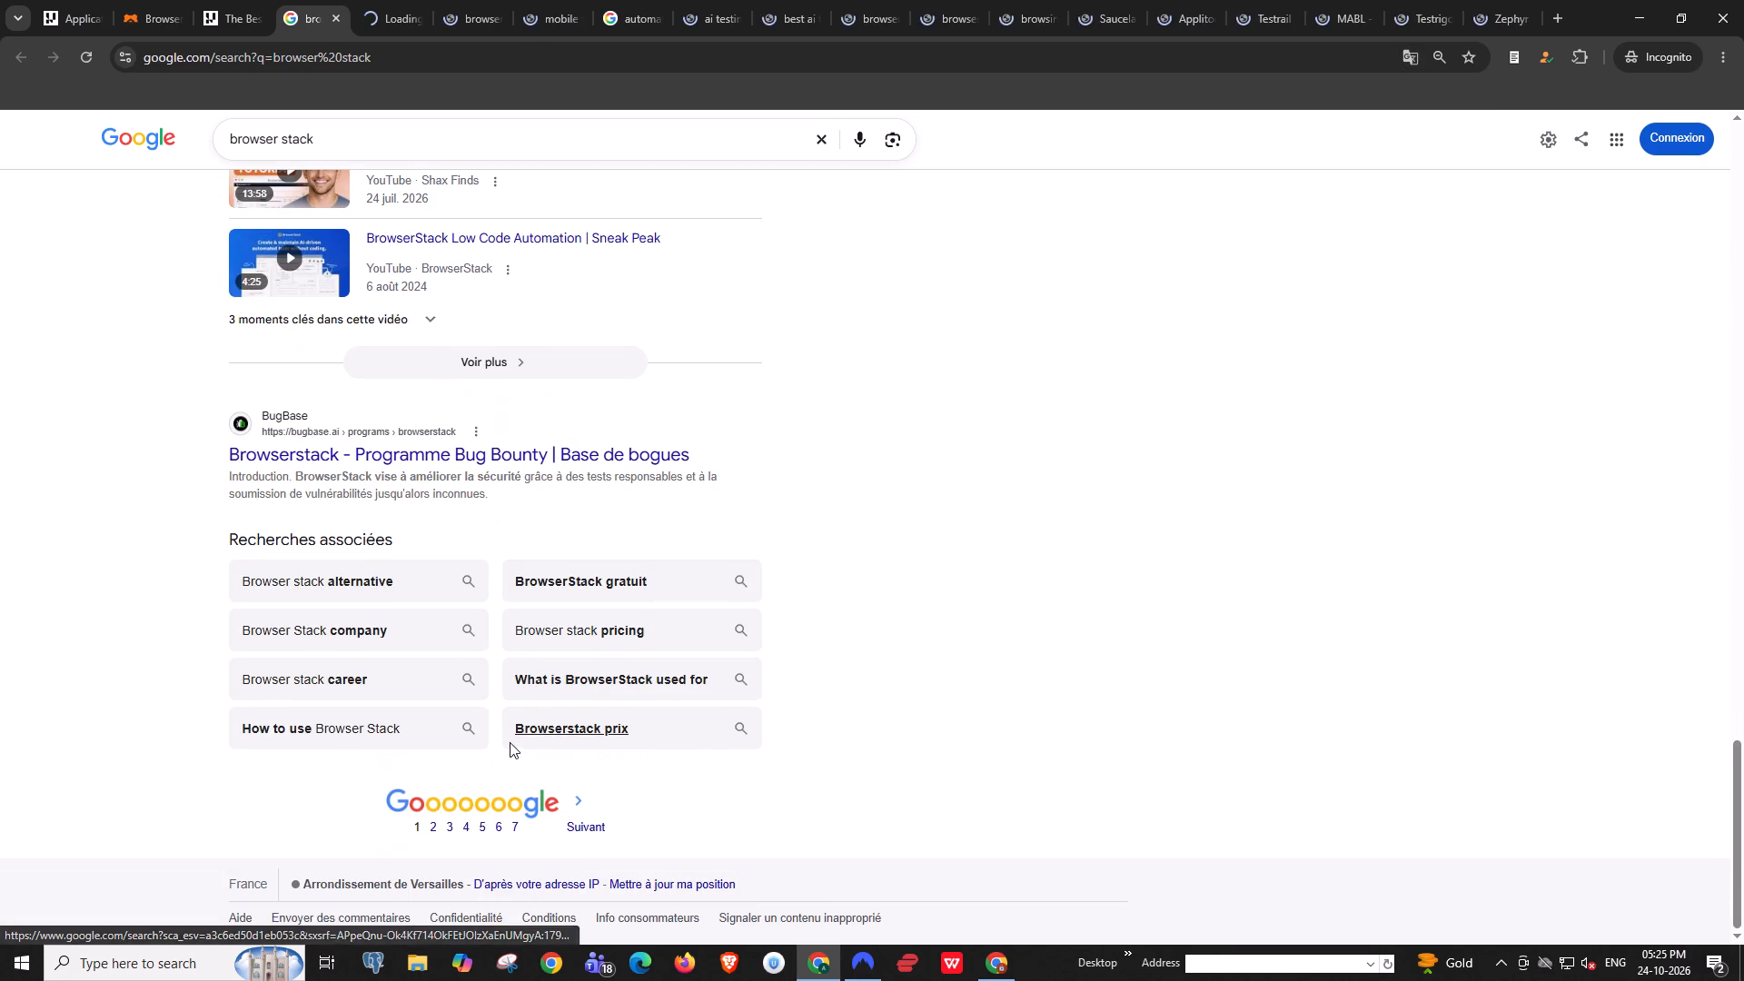
{"action": "left_click", "coordinate": [430, 827]}
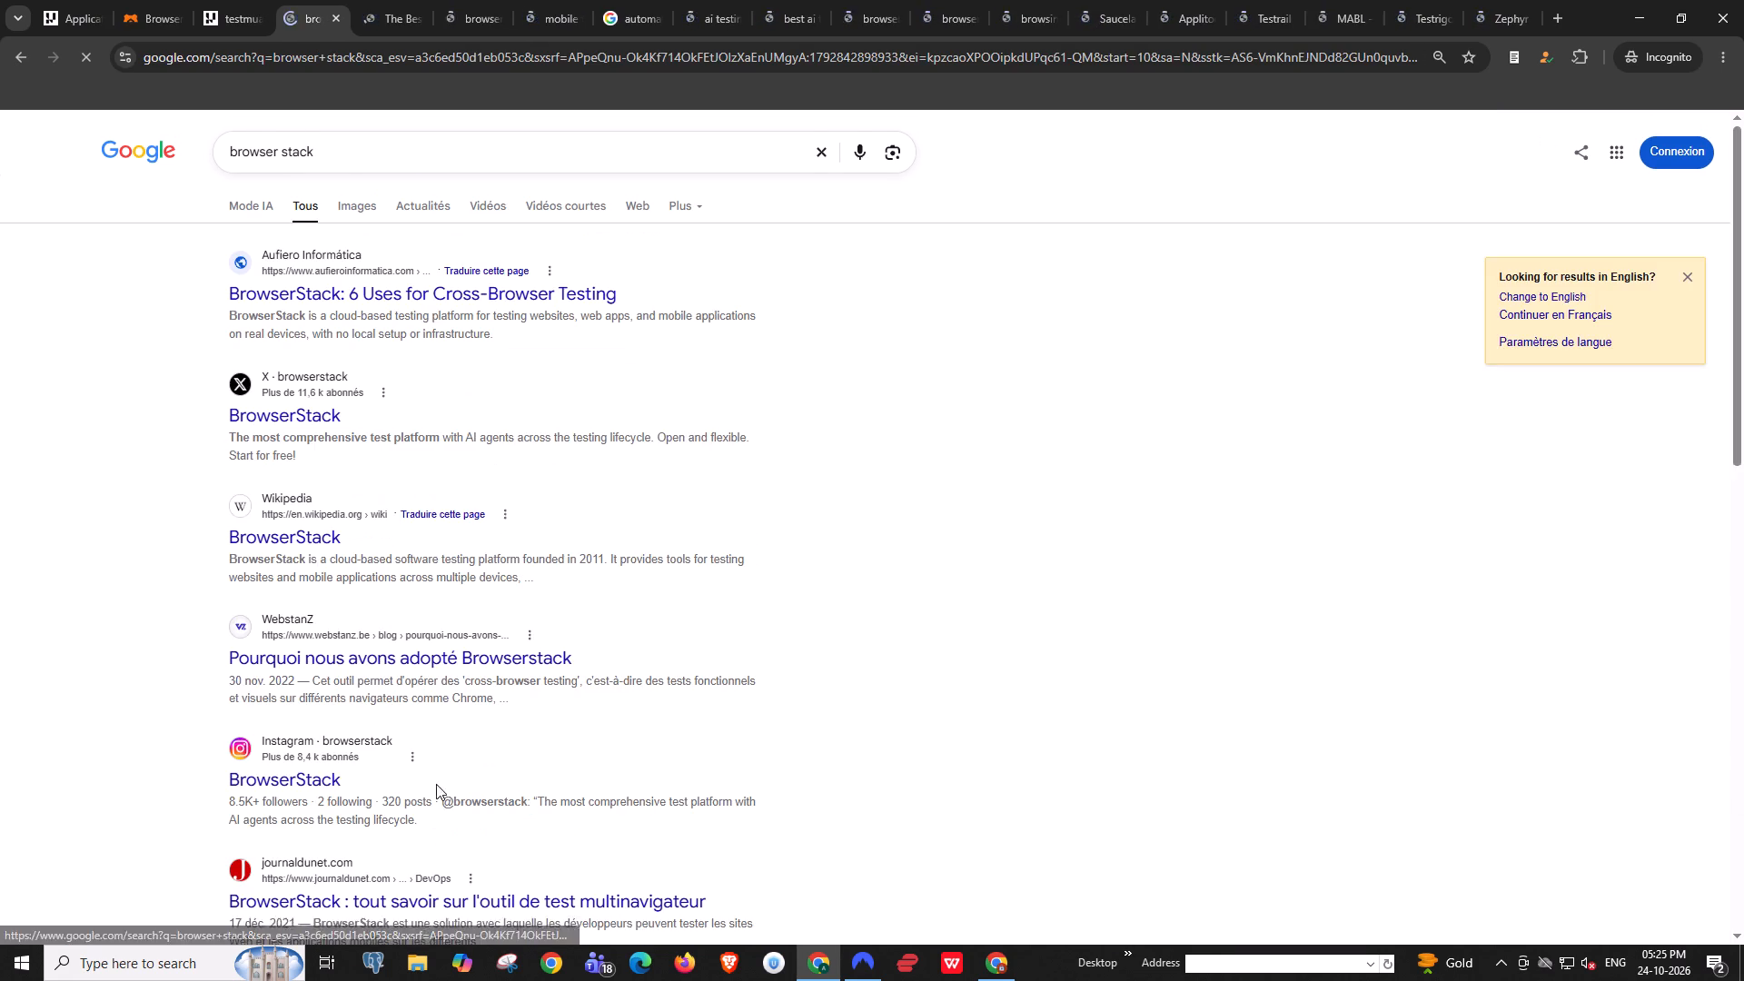
{"action": "scroll", "coordinate": [423, 694], "scroll_direction": "down", "scroll_amount": 13}
{"action": "scroll", "coordinate": [484, 565], "scroll_direction": "down", "scroll_amount": 4}
{"action": "key", "text": "ctrl+w"}
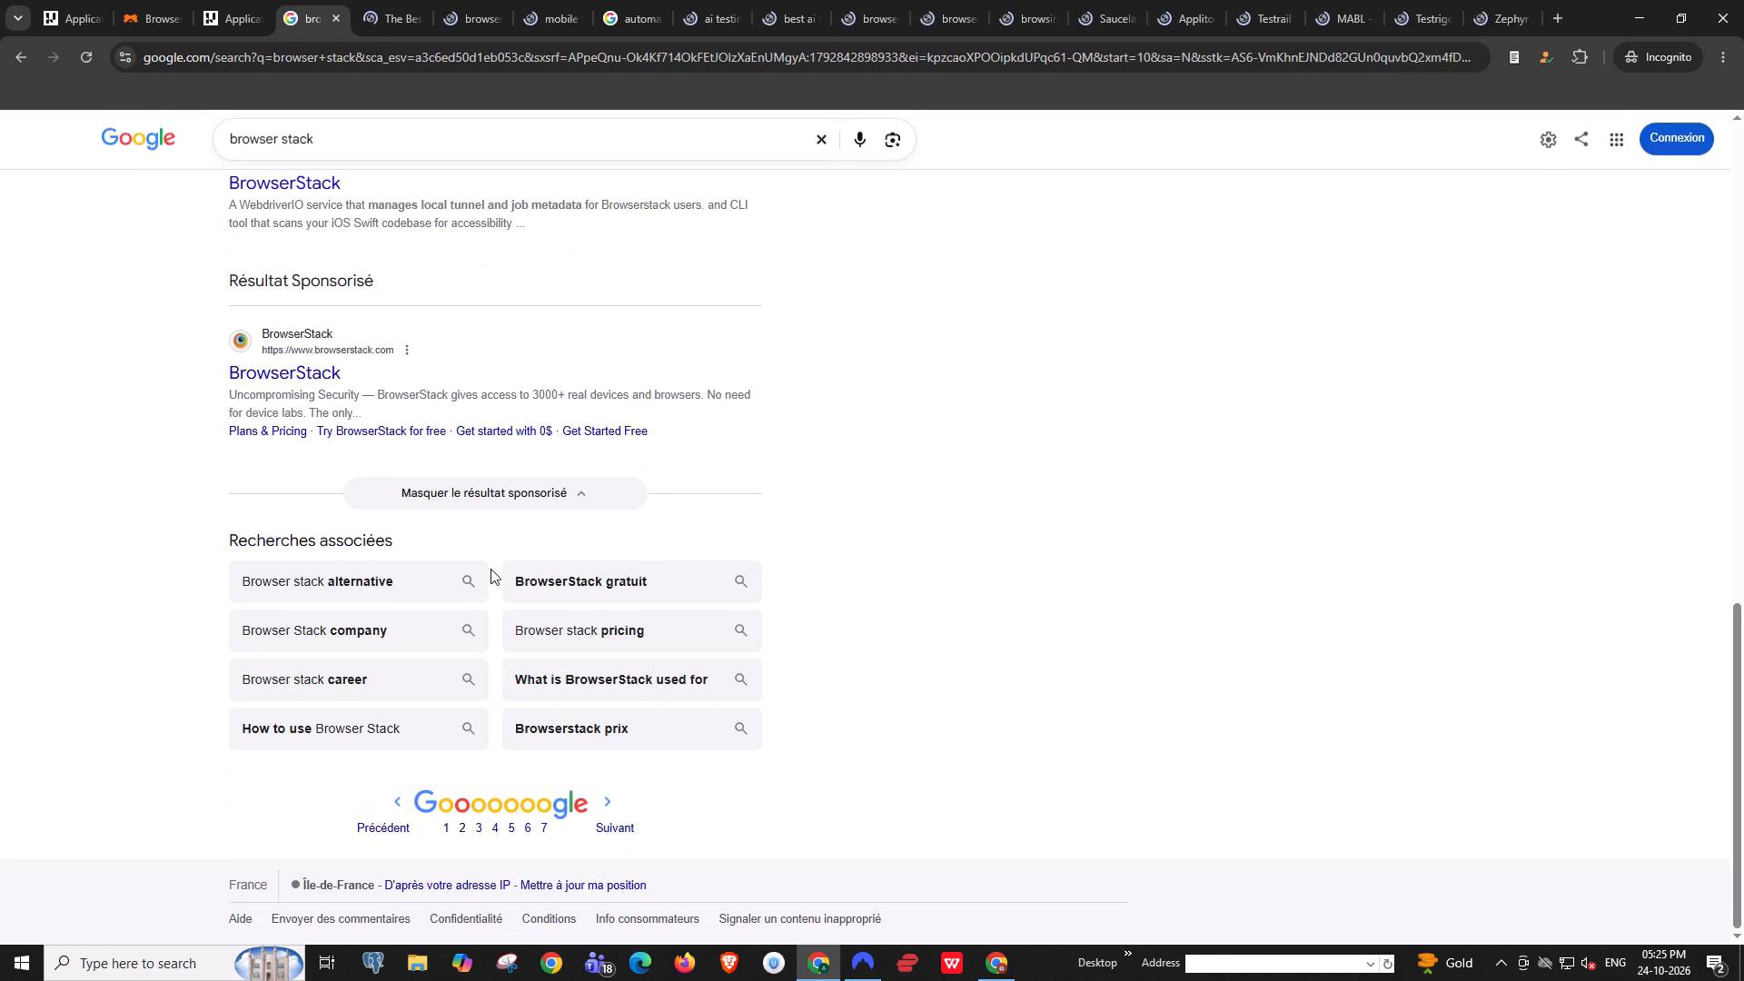
Switch the "automation tool for mobile application testing" search results to English.
{"action": "left_click", "coordinate": [549, 10]}
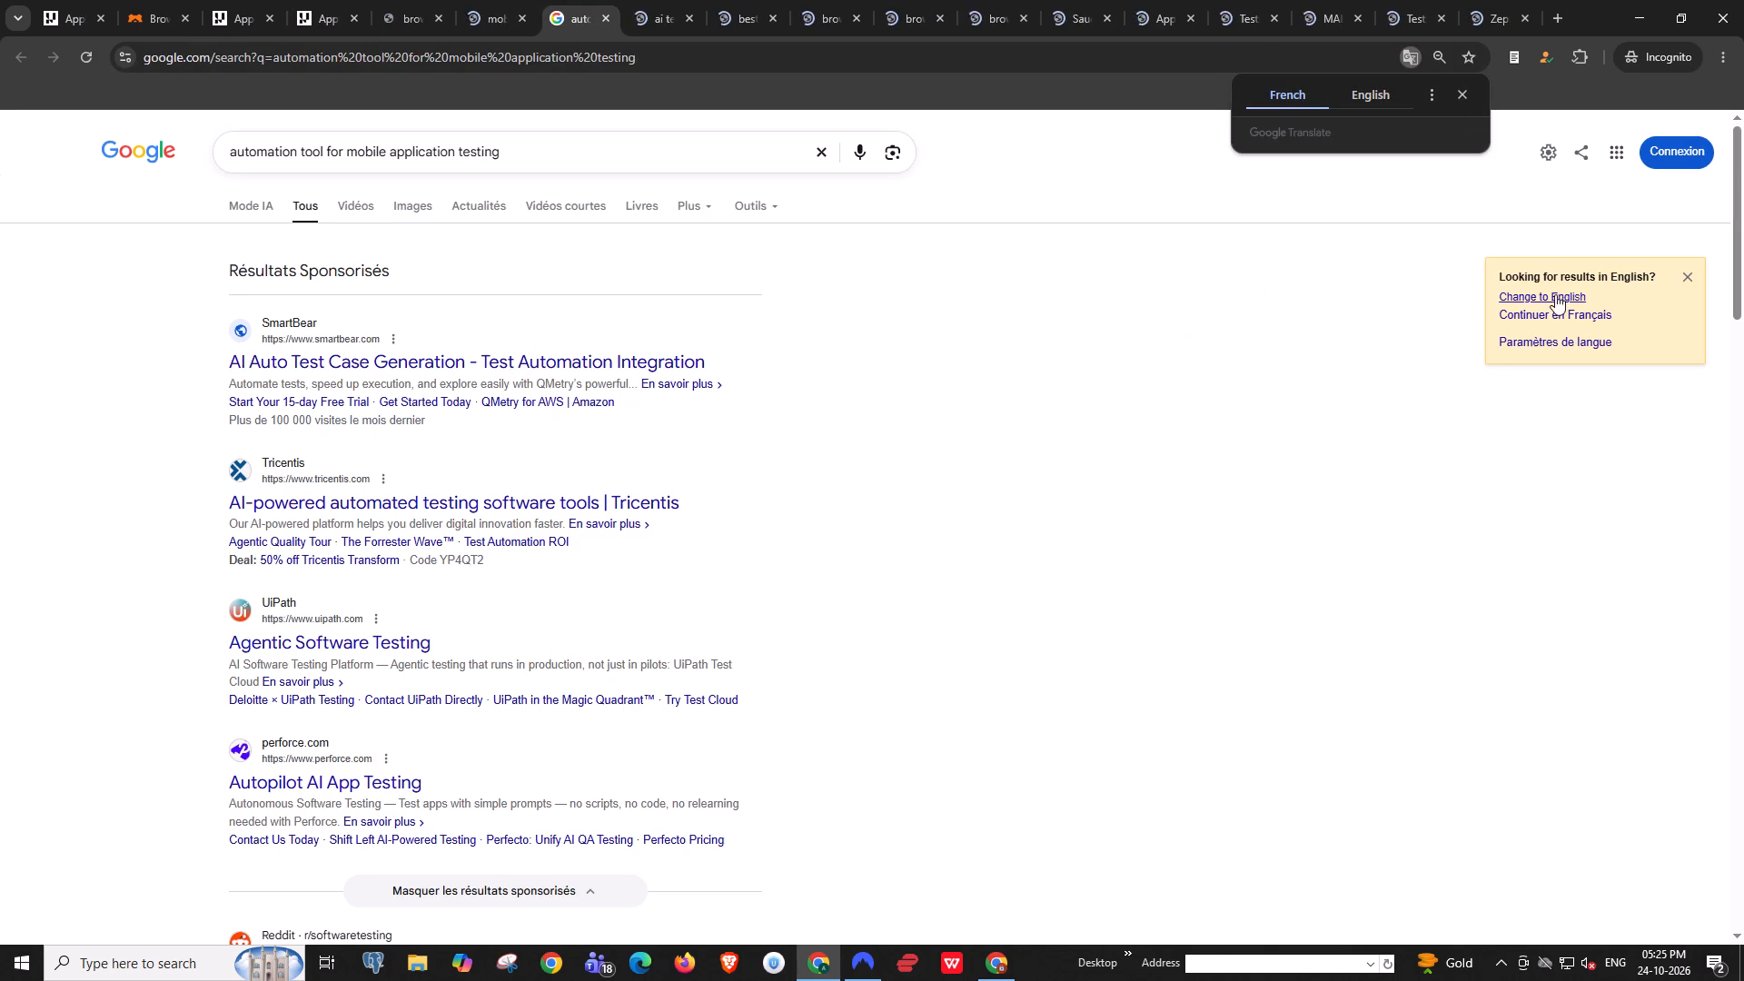
{"action": "left_click", "coordinate": [1550, 298]}
Open the Cymulate and UiPath ads near the bottom of the "automation tool for mobile application testing" results in new tabs.
{"action": "scroll", "coordinate": [353, 386], "scroll_direction": "down", "scroll_amount": 5}
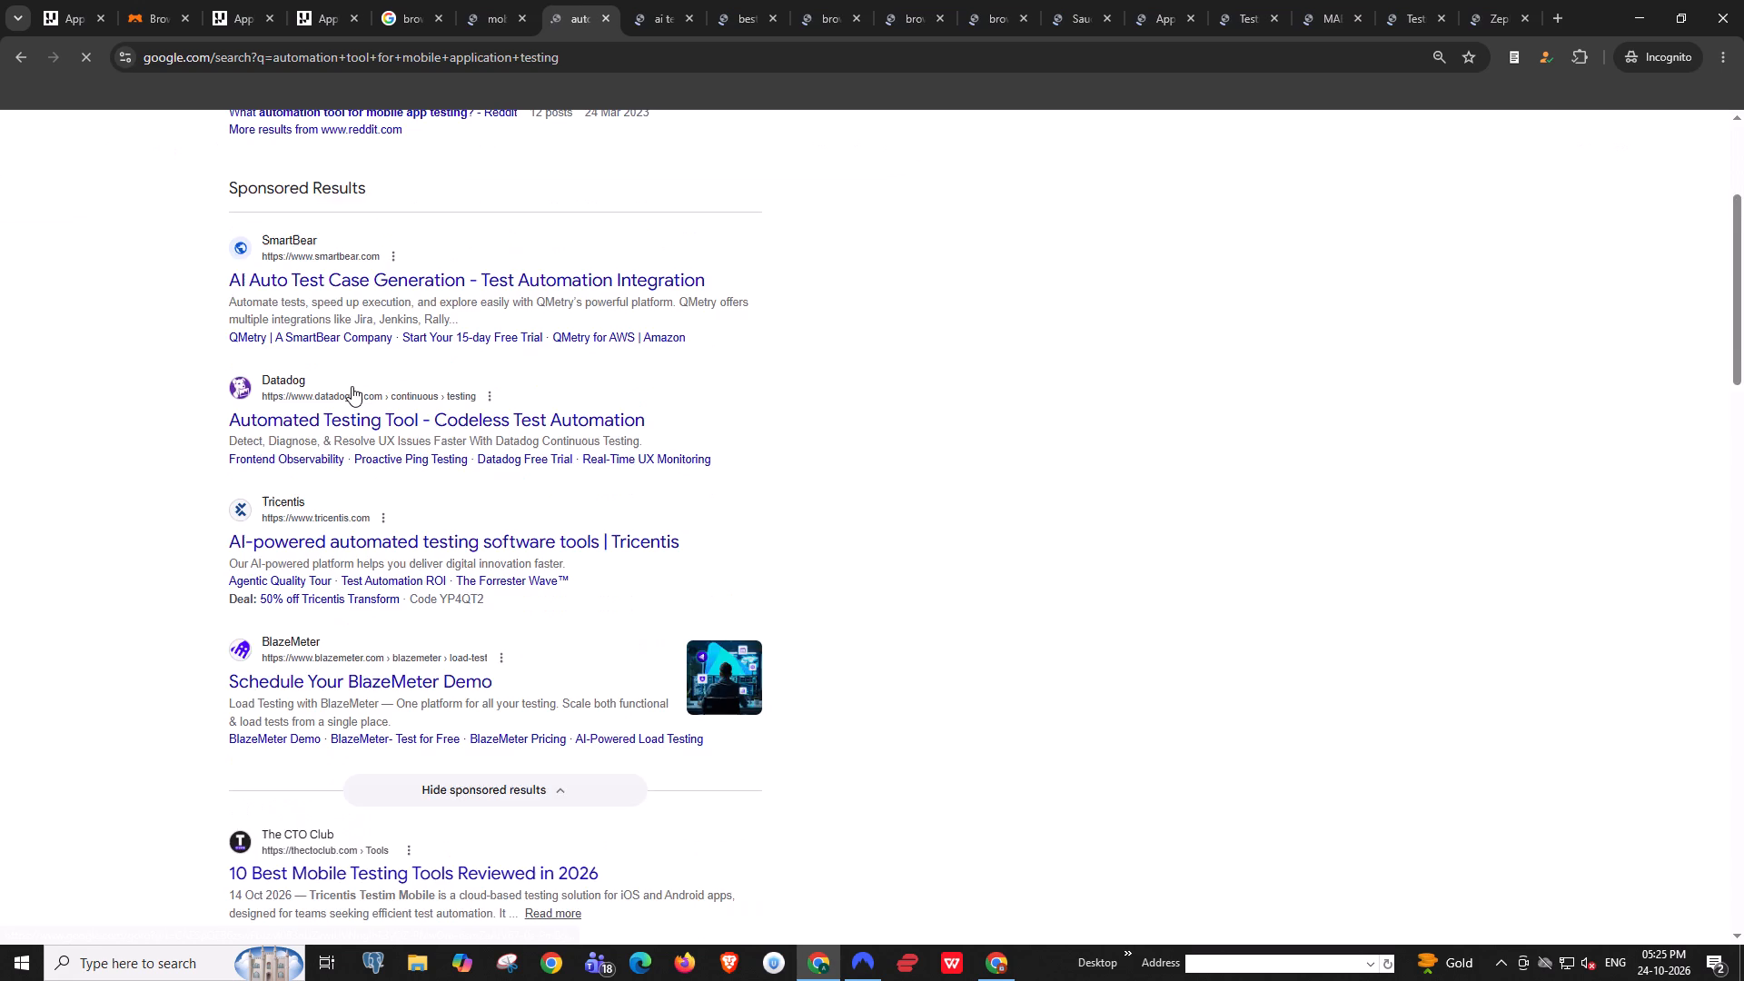
{"action": "scroll", "coordinate": [337, 380], "scroll_direction": "down", "scroll_amount": 16}
{"action": "scroll", "coordinate": [471, 514], "scroll_direction": "down", "scroll_amount": 4}
{"action": "scroll", "coordinate": [408, 632], "scroll_direction": "down", "scroll_amount": 3}
{"action": "left_click", "coordinate": [338, 480], "text": "ctrl"}
{"action": "left_click", "coordinate": [311, 586], "text": "ctrl"}
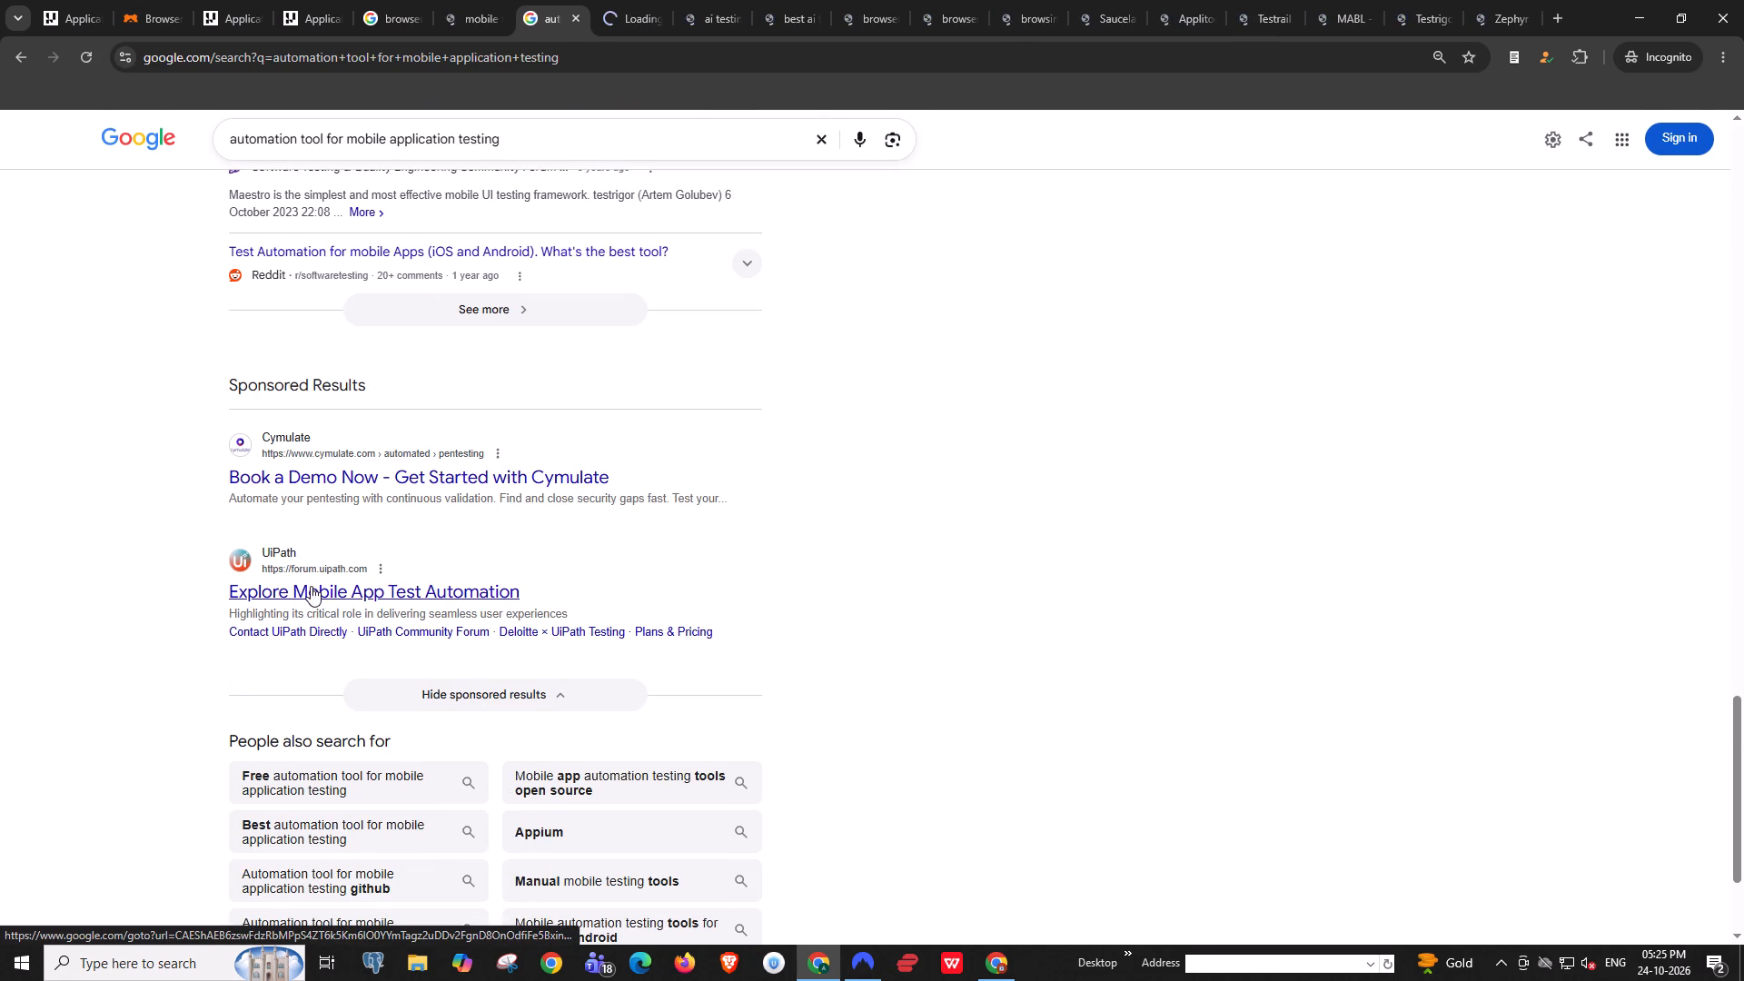
On page 2 of the "automation tool for mobile application testing" results, open the top SmartBear and BlazeMeter ads in new tabs.
{"action": "scroll", "coordinate": [411, 642], "scroll_direction": "down", "scroll_amount": 12}
{"action": "left_click", "coordinate": [421, 823]}
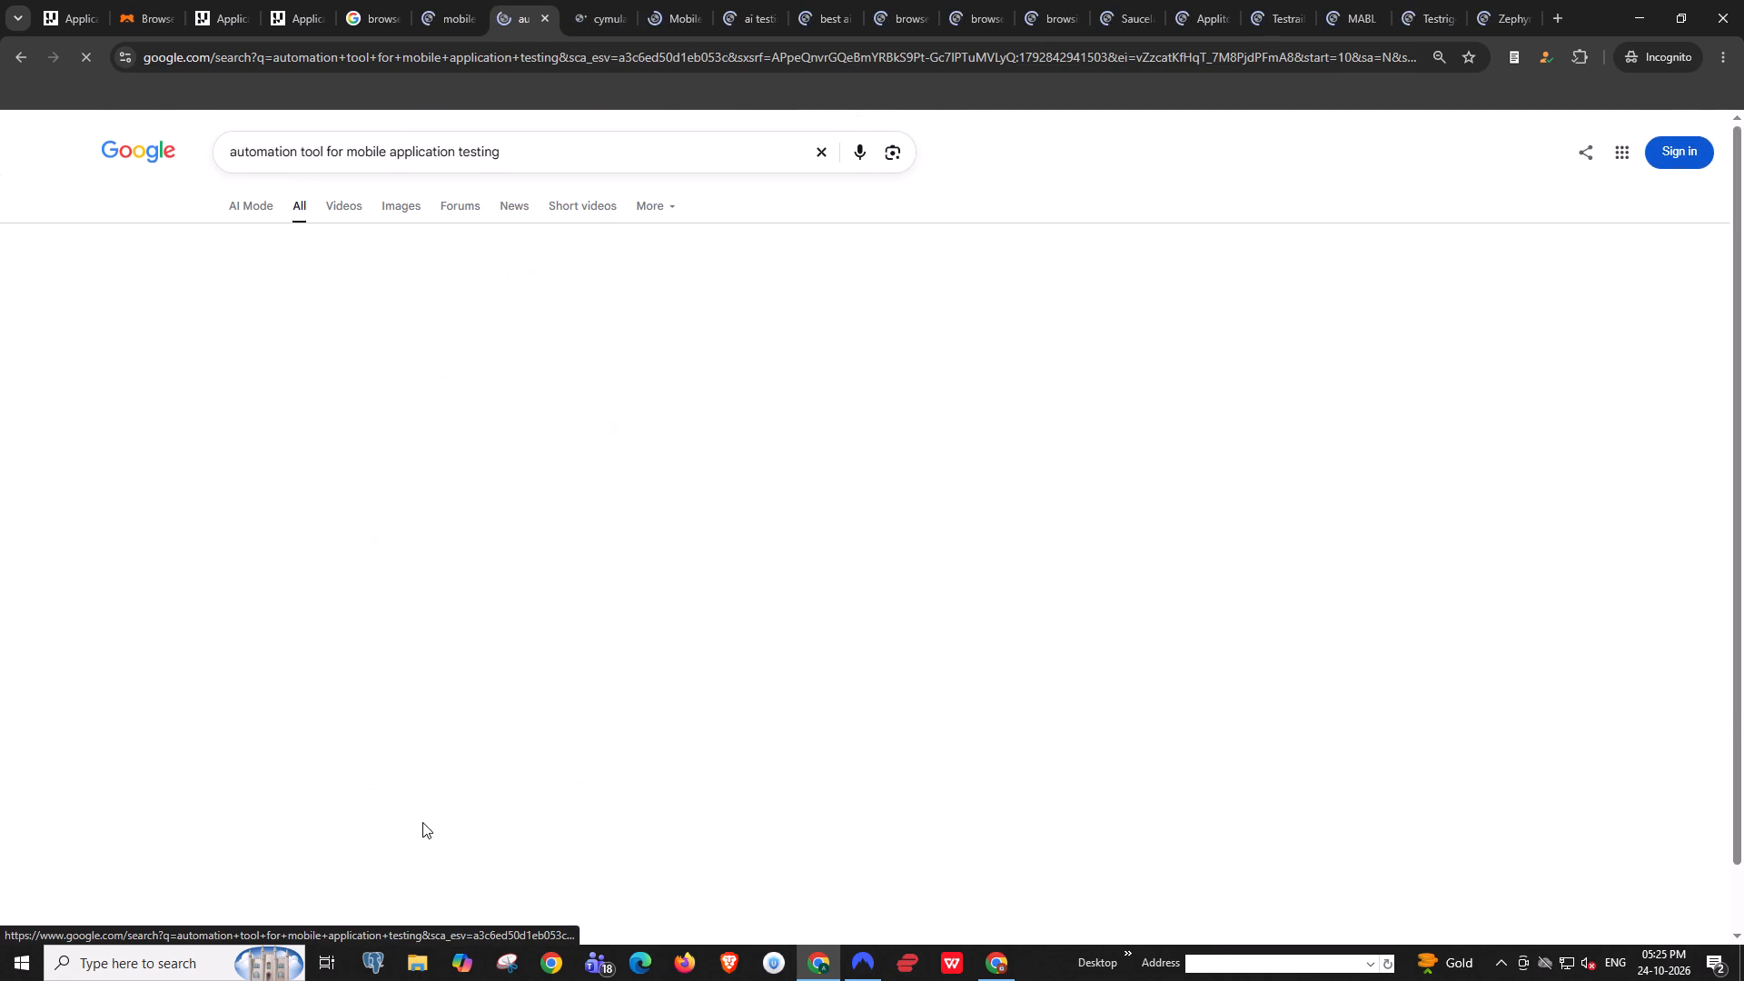
{"action": "left_click", "coordinate": [309, 518], "text": "ctrl"}
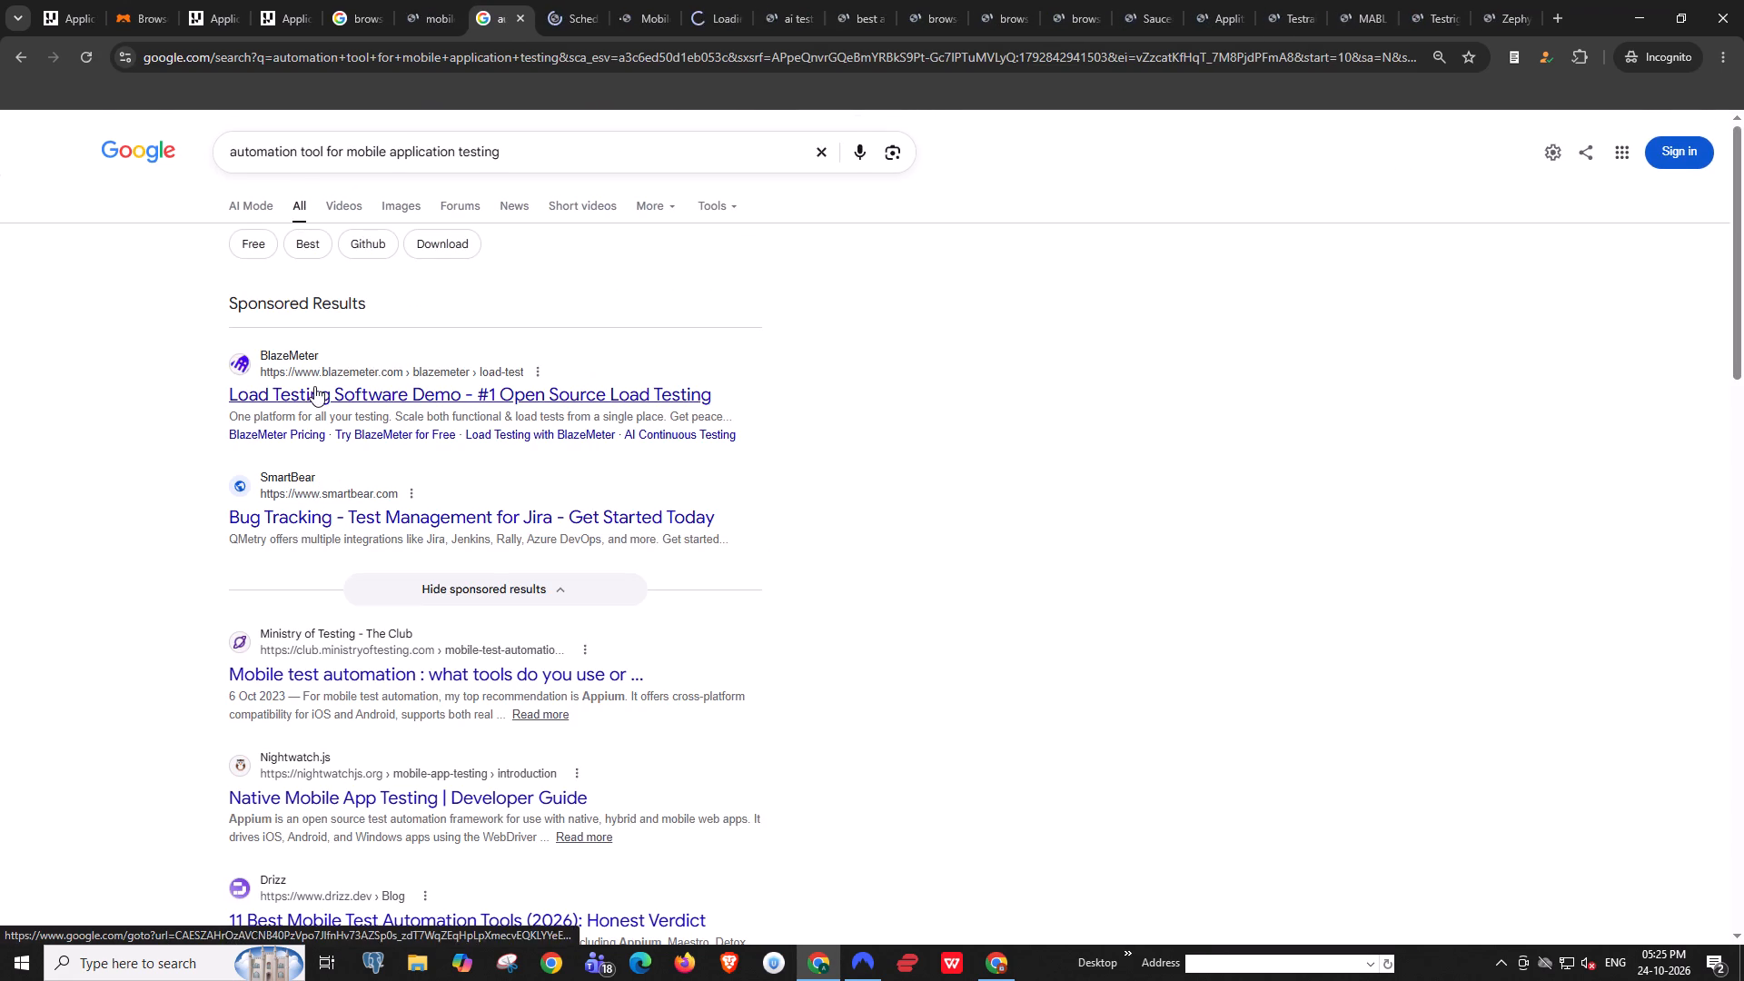
{"action": "left_click", "coordinate": [314, 386], "text": "ctrl"}
Open the BlazeMeter and Datadog ads at the bottom of page 2 in new tabs and close the results tab.
{"action": "scroll", "coordinate": [313, 479], "scroll_direction": "down", "scroll_amount": 18}
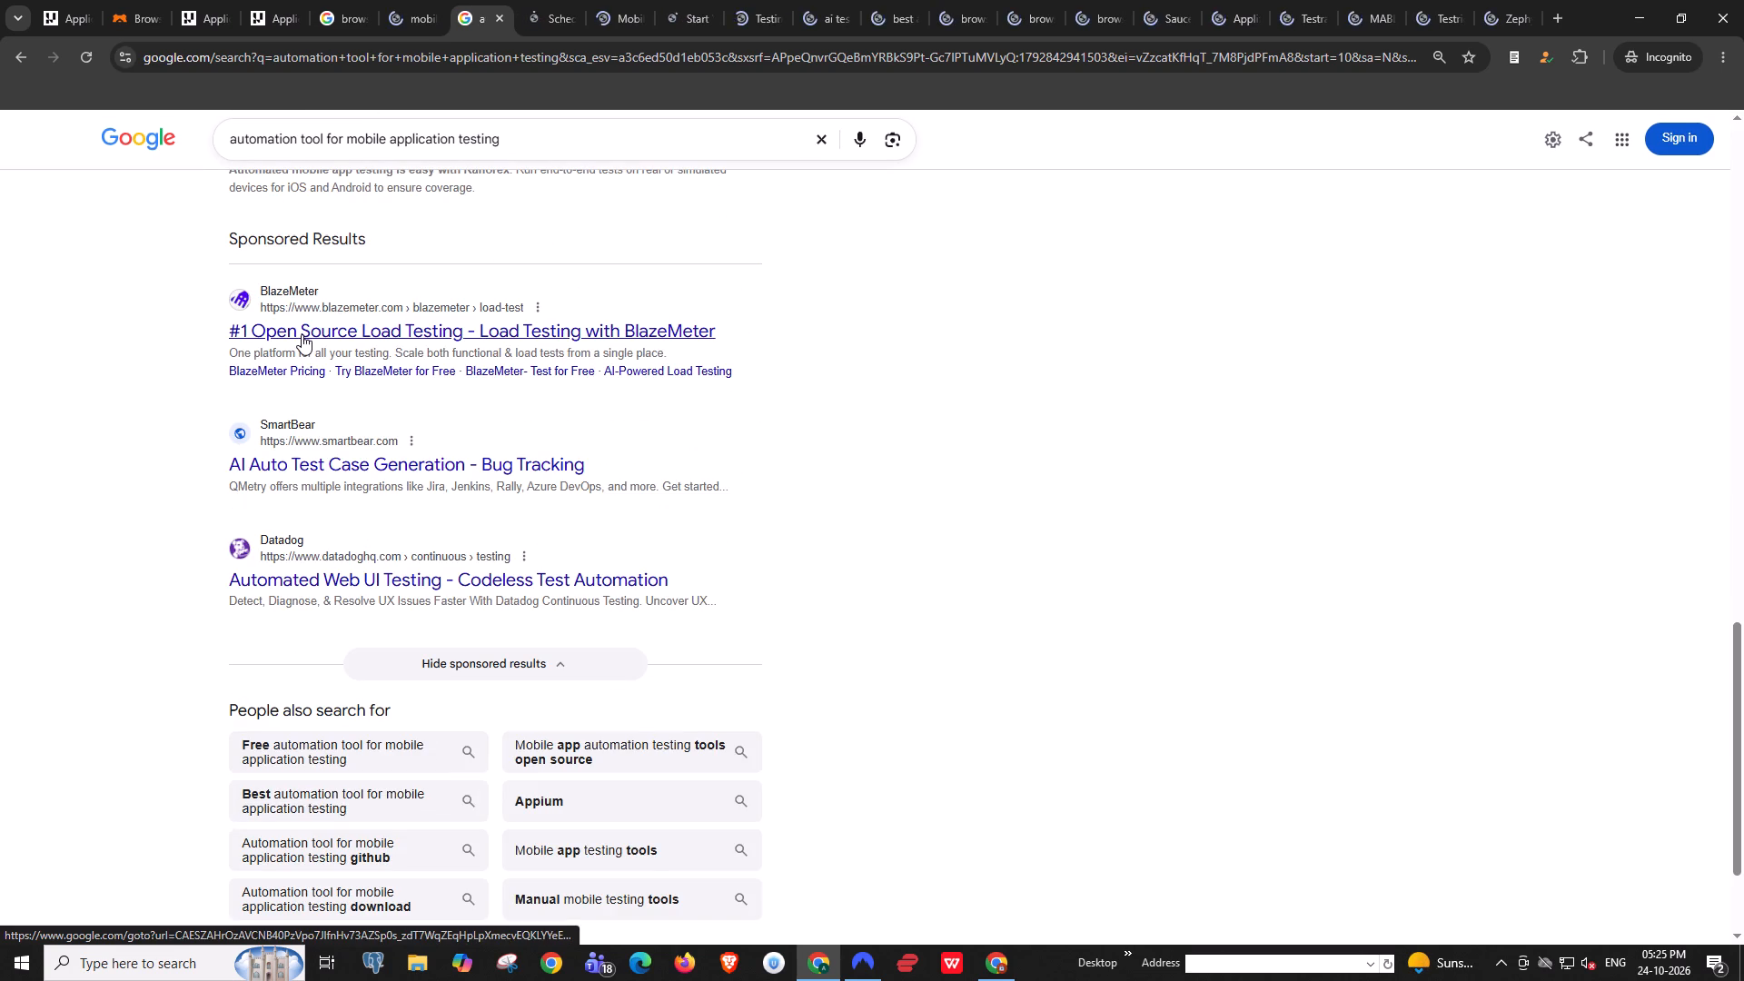
{"action": "left_click", "coordinate": [302, 334], "text": "ctrl"}
{"action": "left_click", "coordinate": [272, 571], "text": "ctrl"}
{"action": "scroll", "coordinate": [633, 660], "scroll_direction": "down", "scroll_amount": 4}
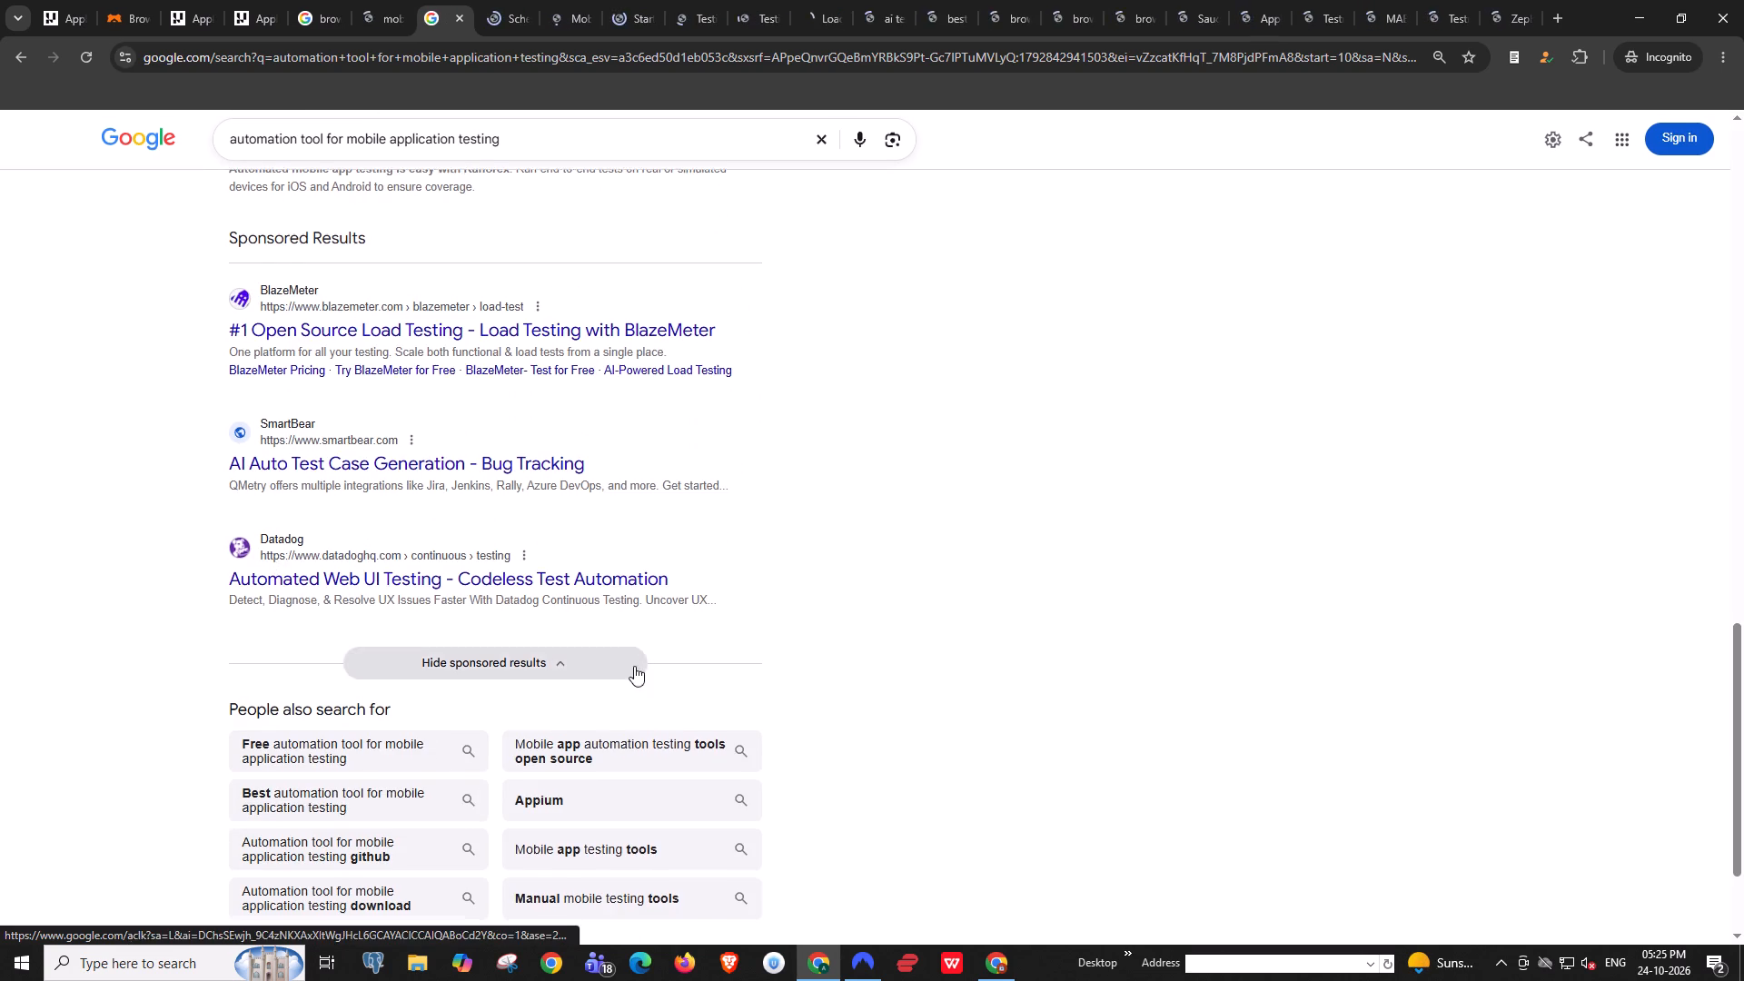
{"action": "scroll", "coordinate": [634, 666], "scroll_direction": "down", "scroll_amount": 10}
{"action": "key", "text": "ctrl+w"}
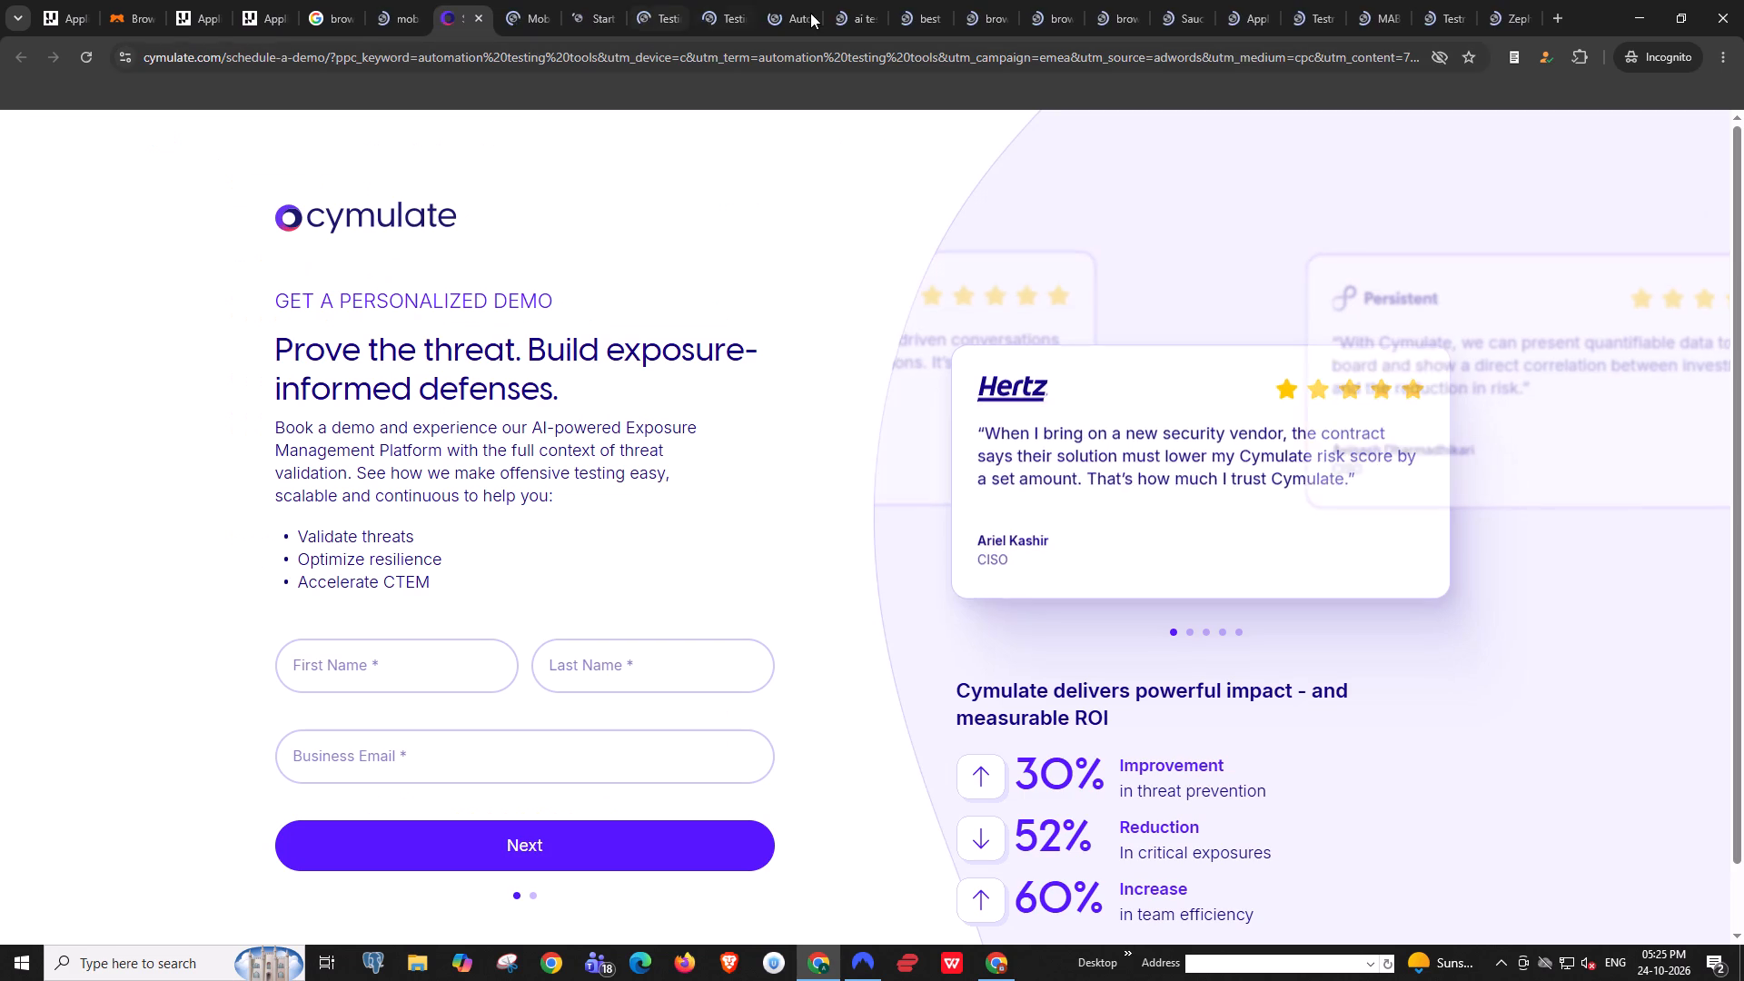
Look through the opened ad landing pages and bring up the "ai testing" search results.
{"action": "left_click", "coordinate": [605, 4]}
{"action": "left_click", "coordinate": [646, 4]}
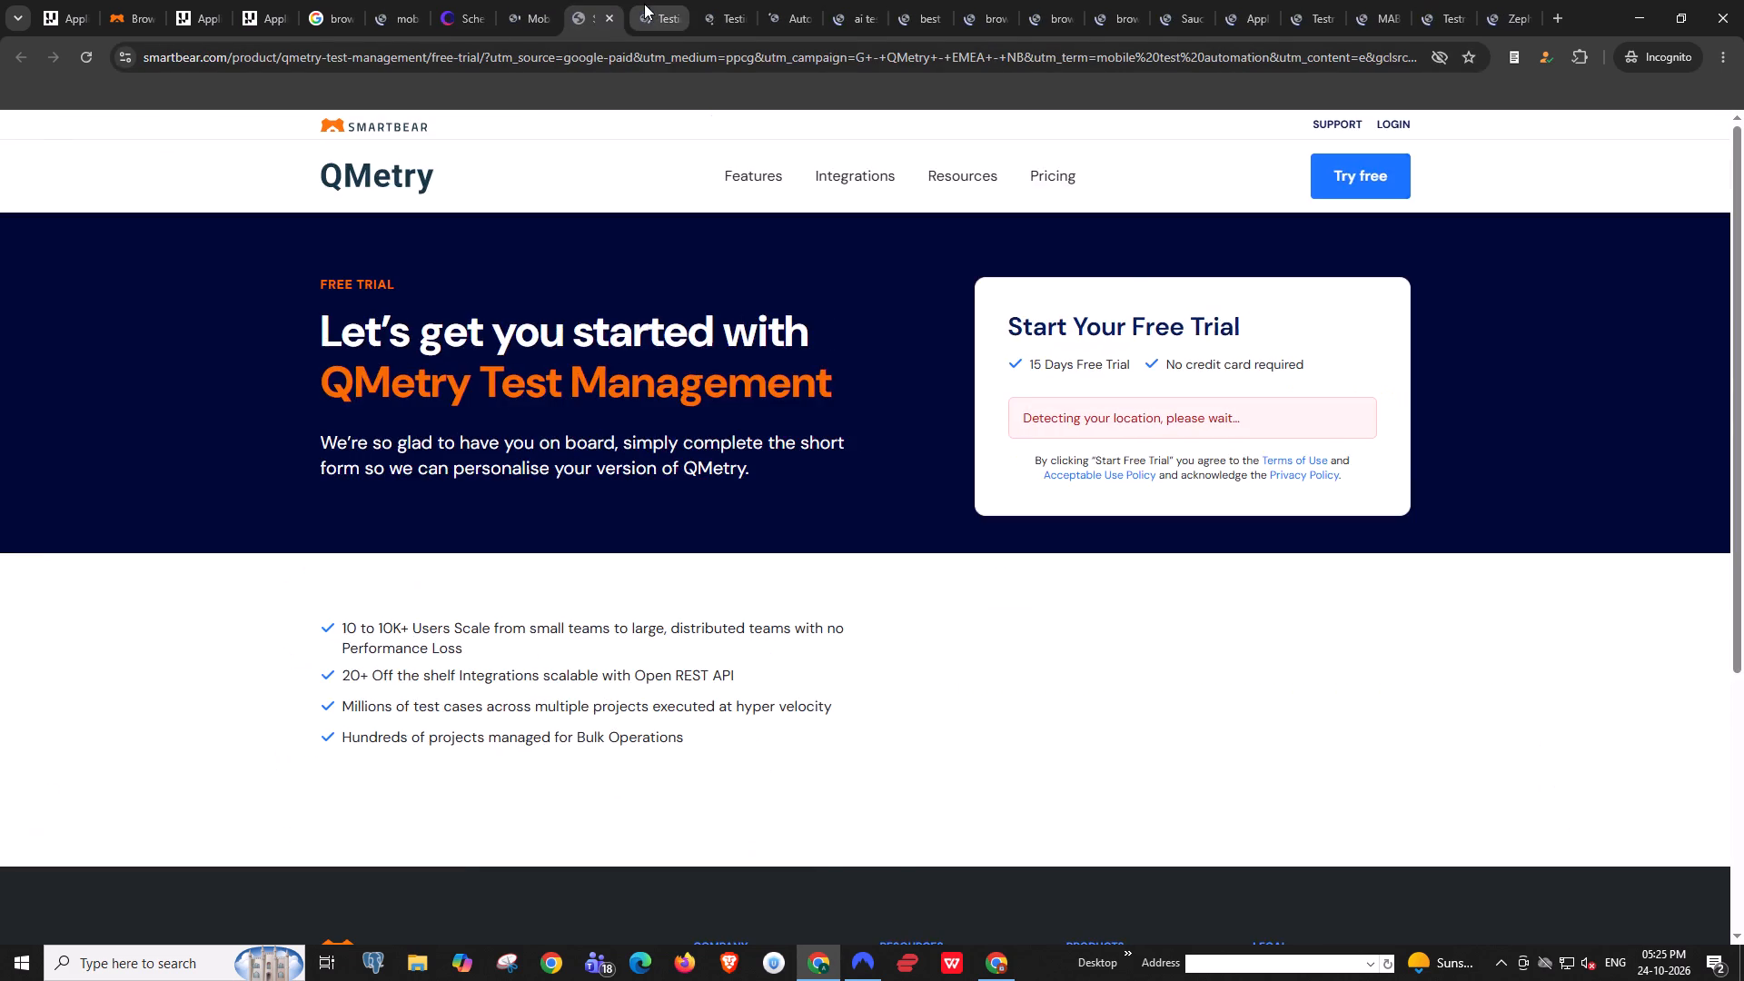
{"action": "left_click", "coordinate": [704, 6]}
{"action": "left_click", "coordinate": [782, 6]}
{"action": "left_click", "coordinate": [869, 19]}
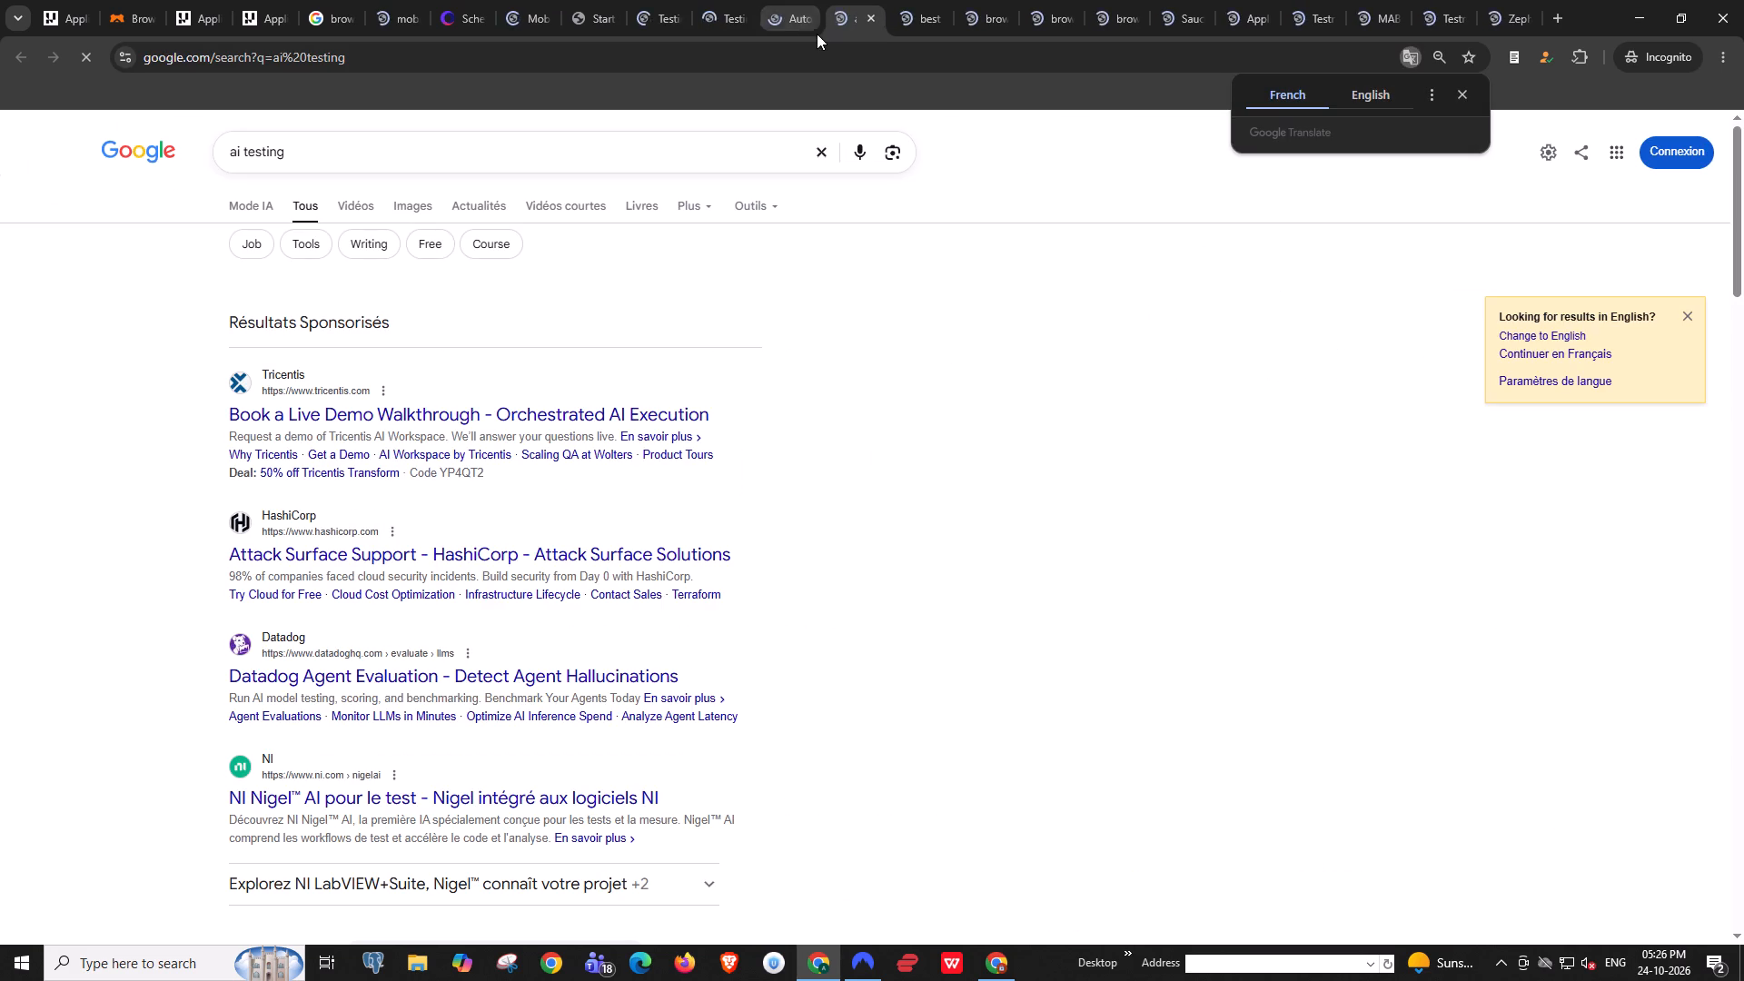
Open the Tricentis, Datadog, NI and HashiCorp ads at the top of the "ai testing" results in new tabs.
{"action": "left_click", "coordinate": [772, 16]}
{"action": "left_click", "coordinate": [838, 14]}
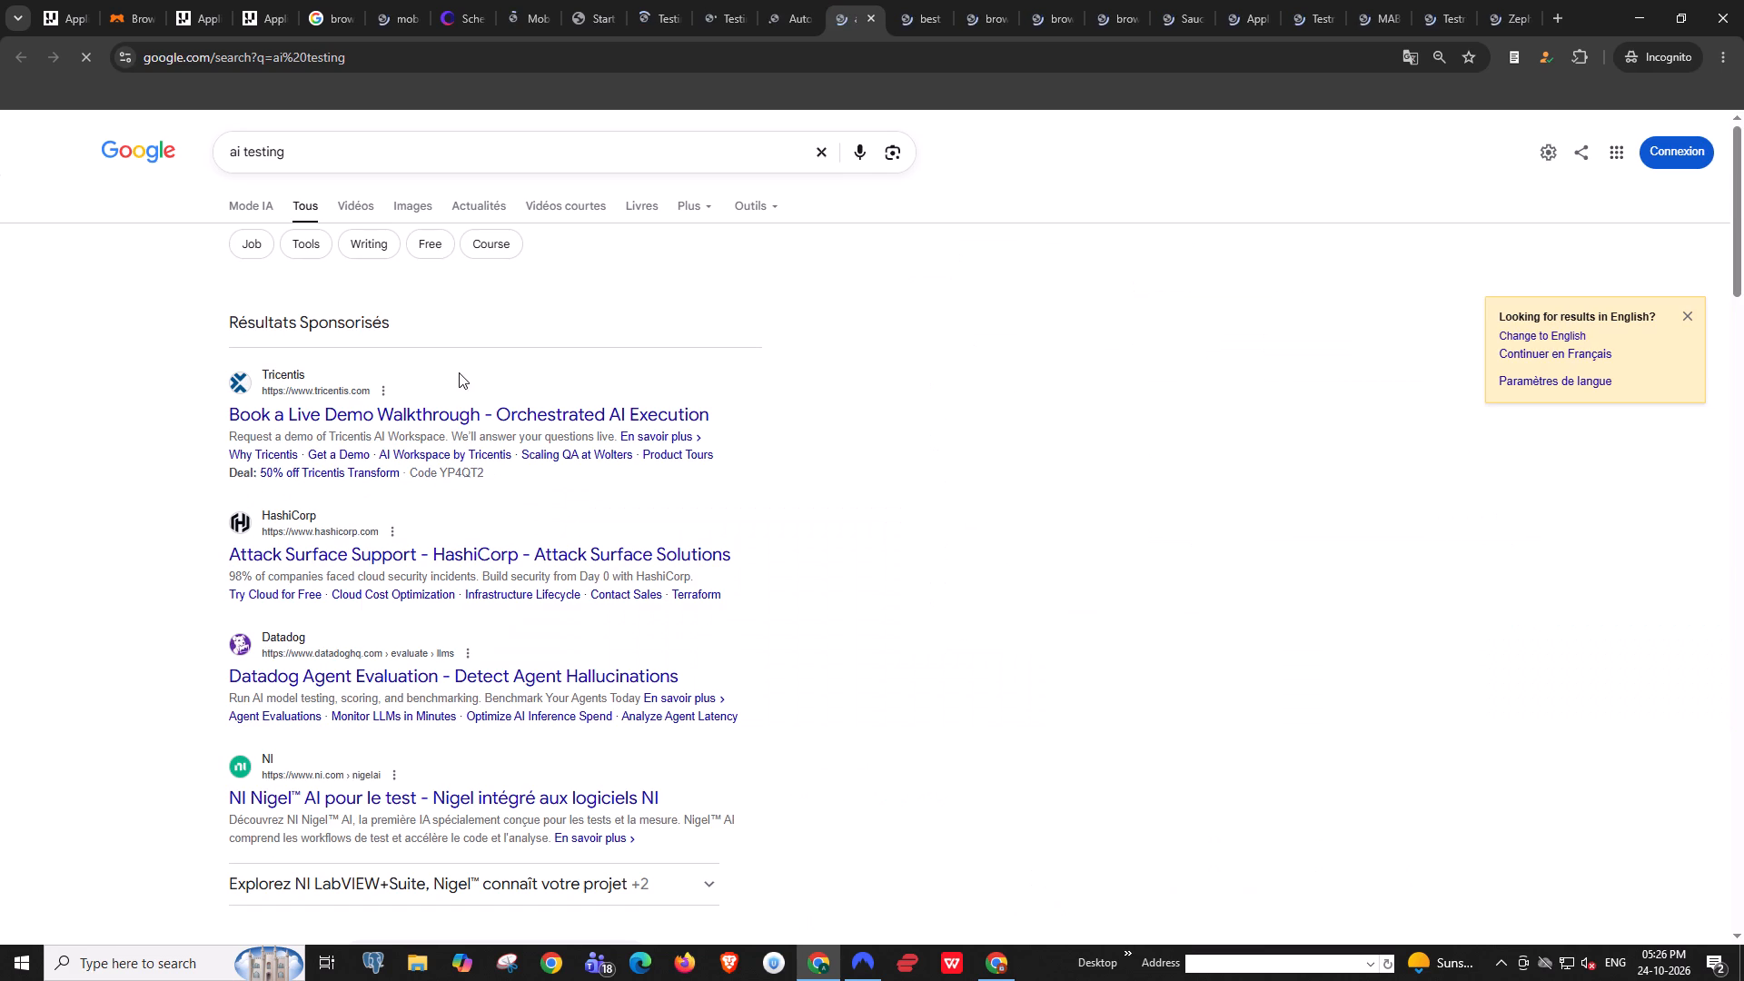
{"action": "scroll", "coordinate": [468, 363], "scroll_direction": "down", "scroll_amount": 8}
{"action": "scroll", "coordinate": [413, 415], "scroll_direction": "up", "scroll_amount": 7}
{"action": "scroll", "coordinate": [303, 318], "scroll_direction": "up", "scroll_amount": 1}
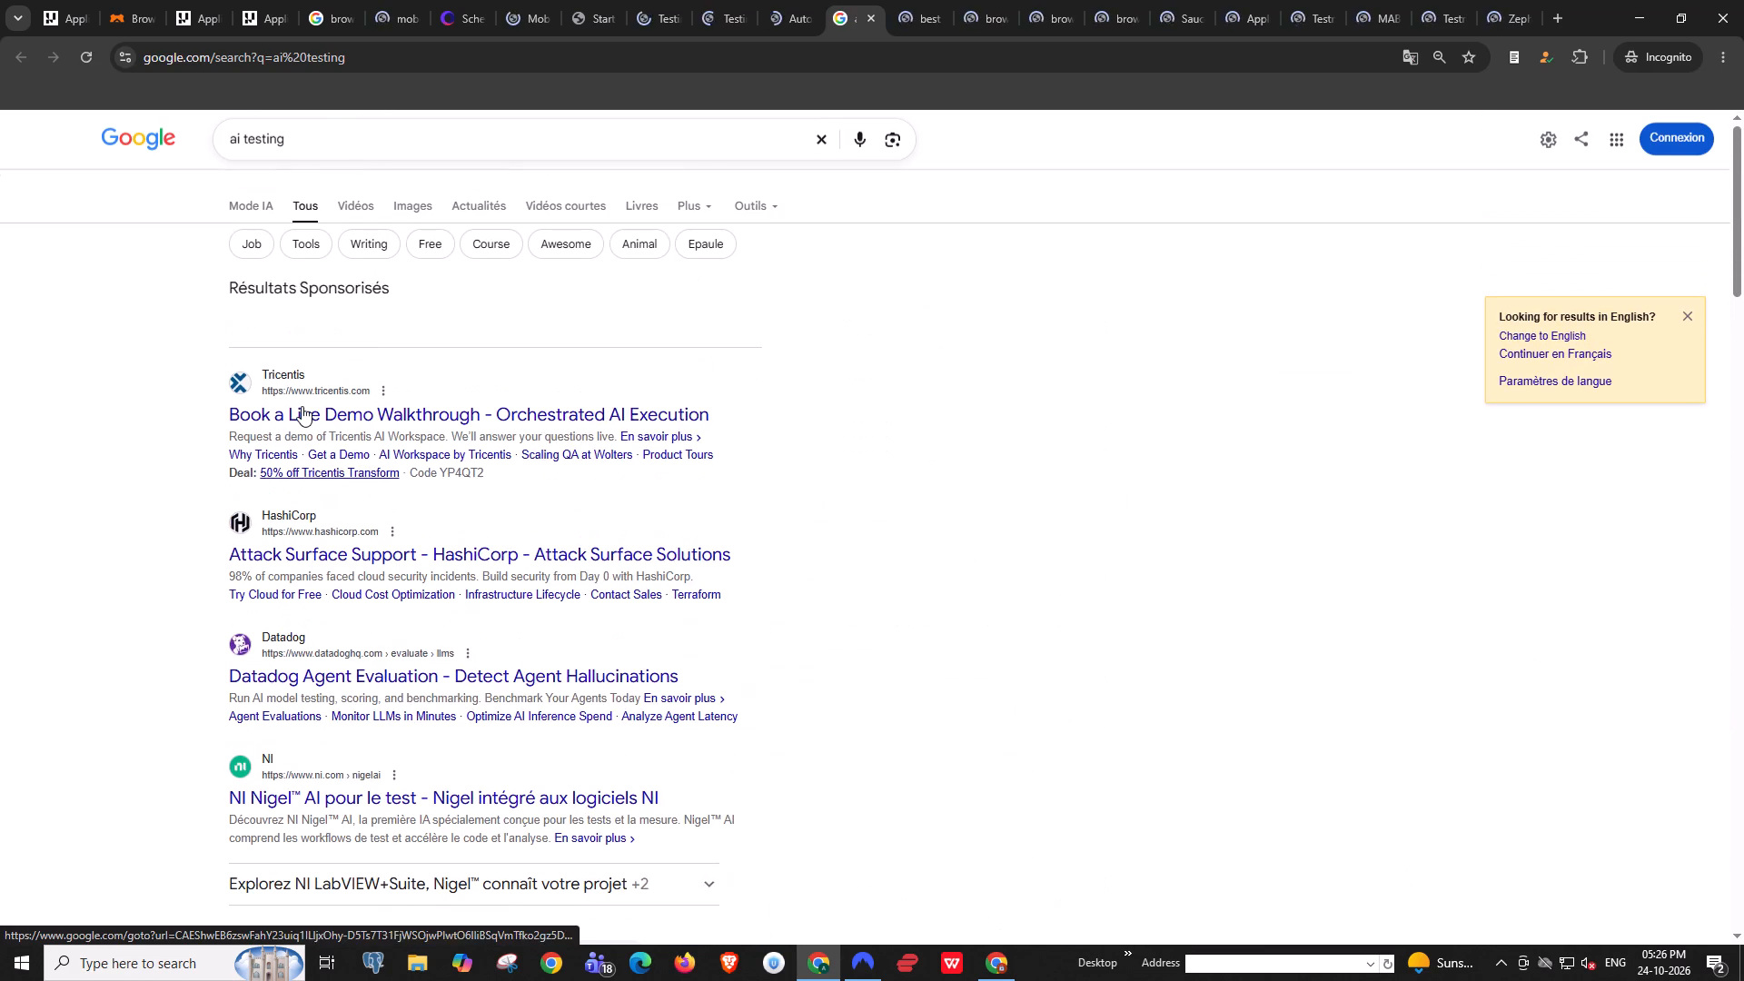
{"action": "left_click", "coordinate": [302, 406], "text": "ctrl"}
{"action": "left_click", "coordinate": [267, 671], "text": "ctrl"}
{"action": "left_click", "coordinate": [278, 789], "text": "ctrl"}
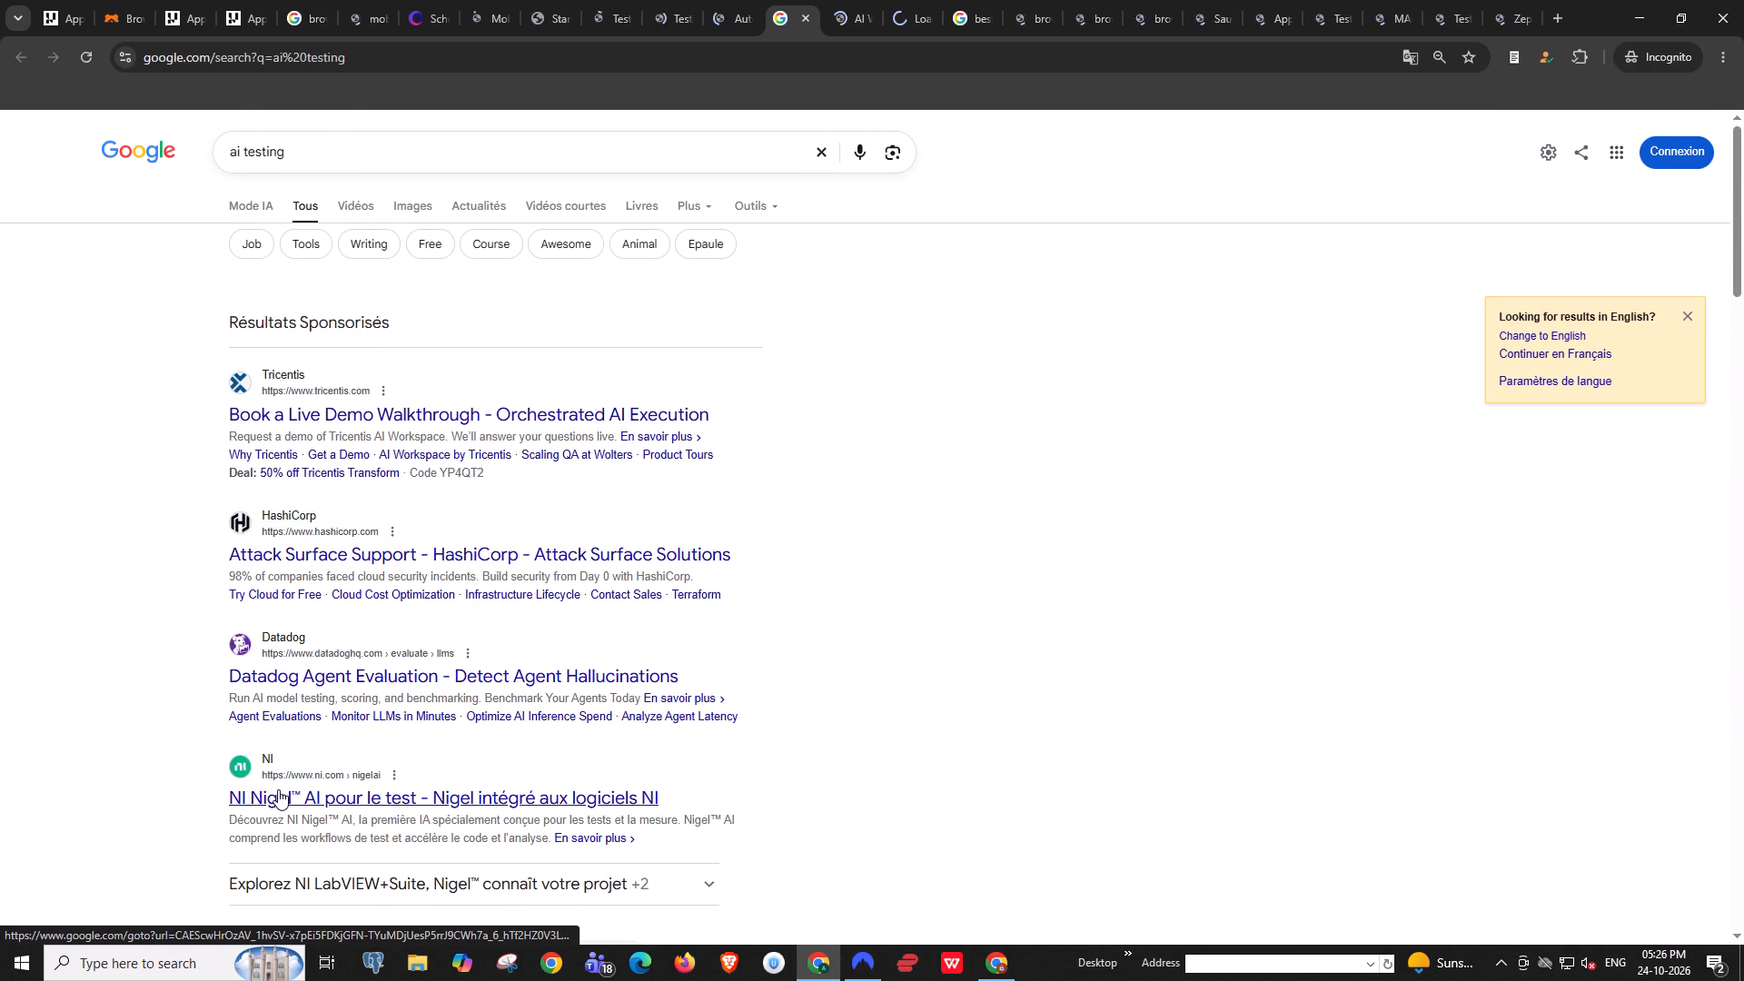
{"action": "left_click", "coordinate": [320, 556], "text": "ctrl"}
{"action": "scroll", "coordinate": [1184, 444], "scroll_direction": "down", "scroll_amount": 11}
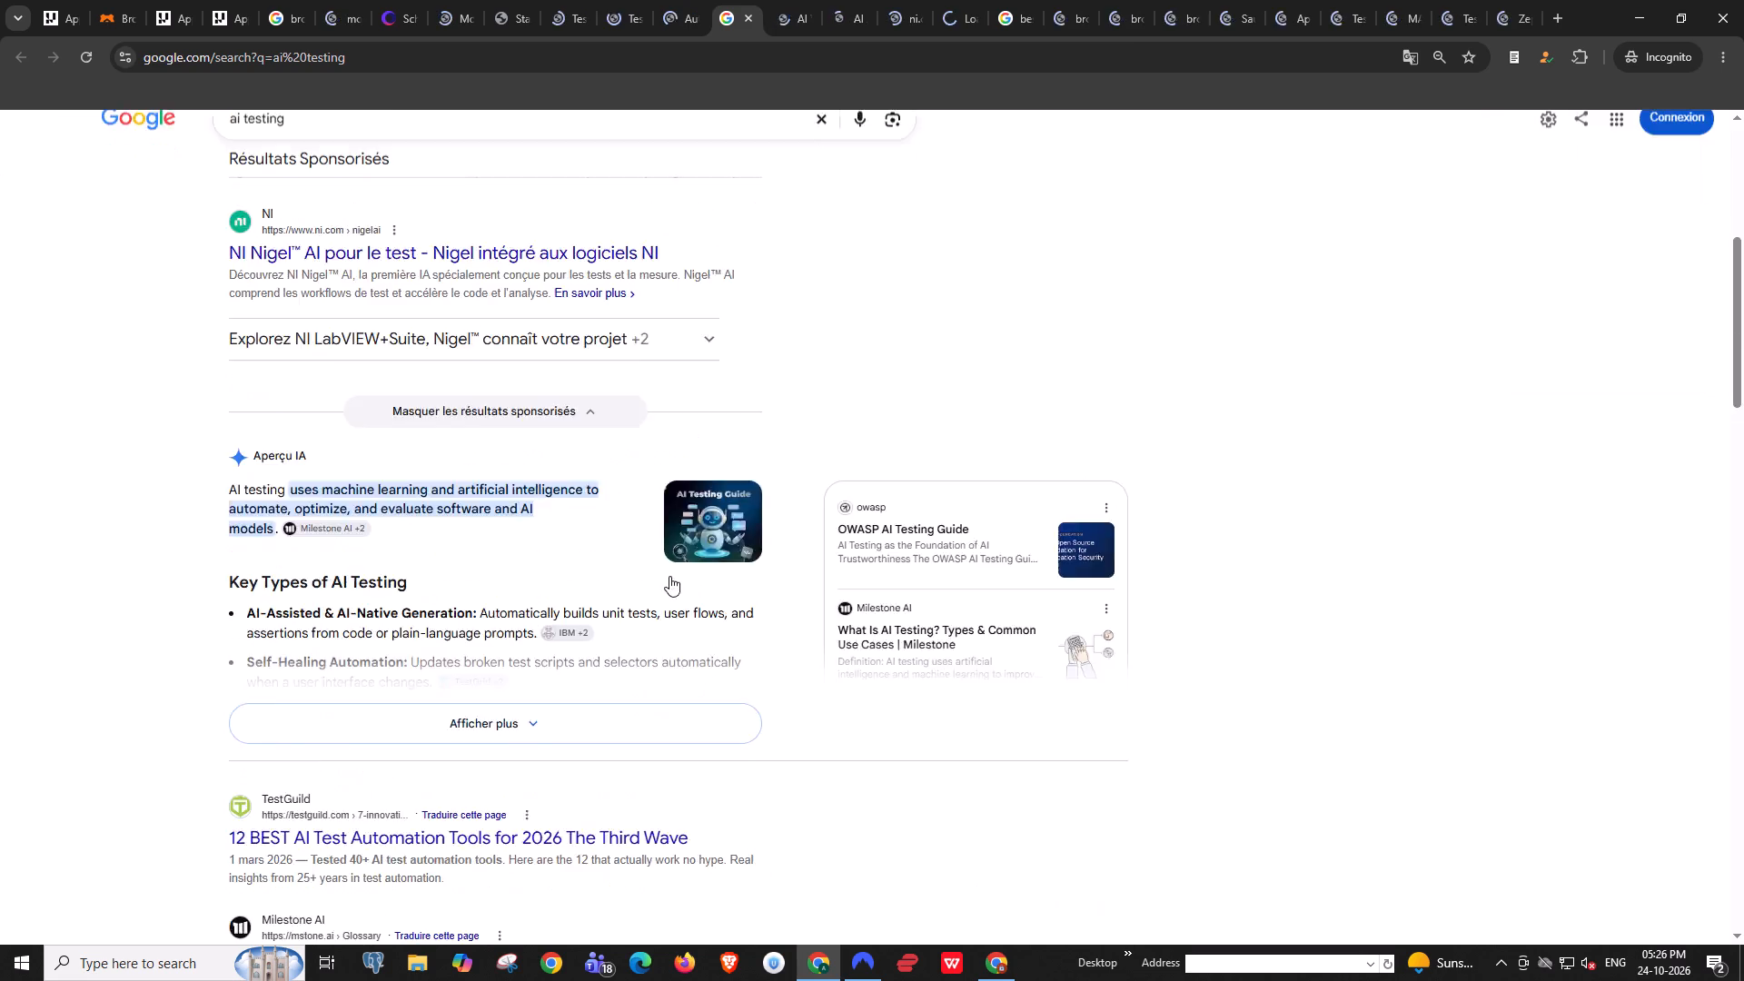
{"action": "scroll", "coordinate": [669, 576], "scroll_direction": "down", "scroll_amount": 7}
{"action": "scroll", "coordinate": [463, 678], "scroll_direction": "down", "scroll_amount": 5}
{"action": "scroll", "coordinate": [1280, 540], "scroll_direction": "up", "scroll_amount": 12}
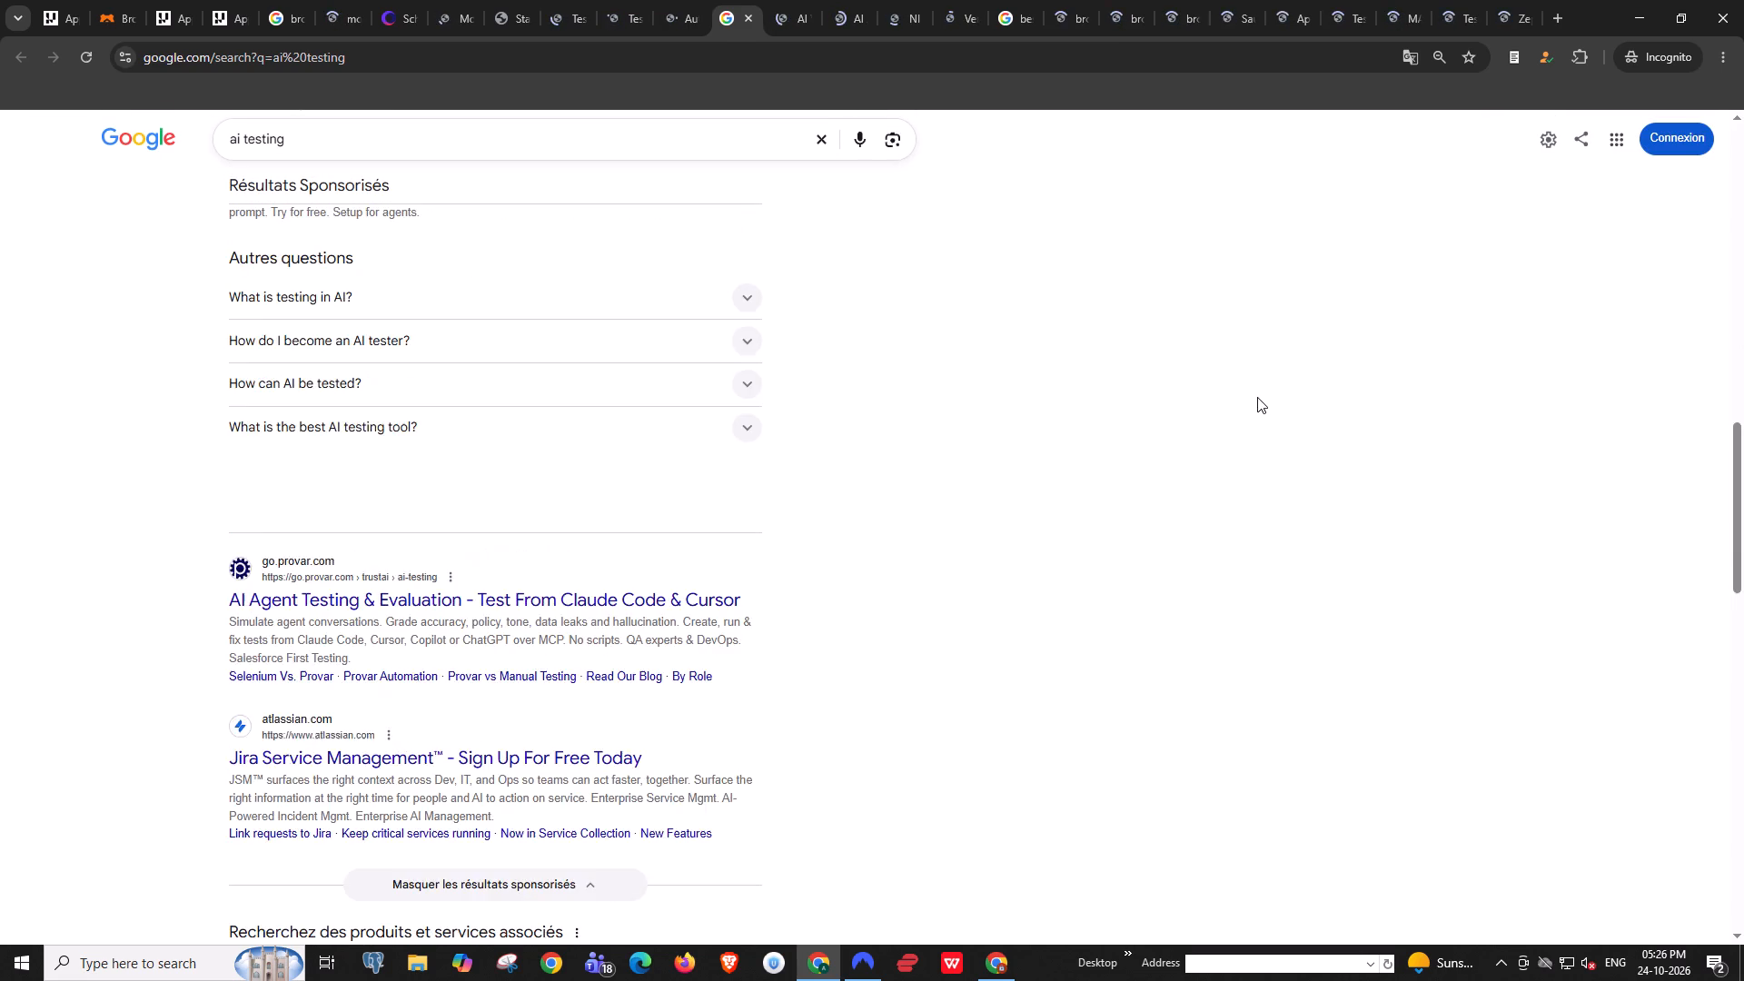
{"action": "scroll", "coordinate": [1257, 397], "scroll_direction": "up", "scroll_amount": 14}
{"action": "left_click", "coordinate": [1538, 335]}
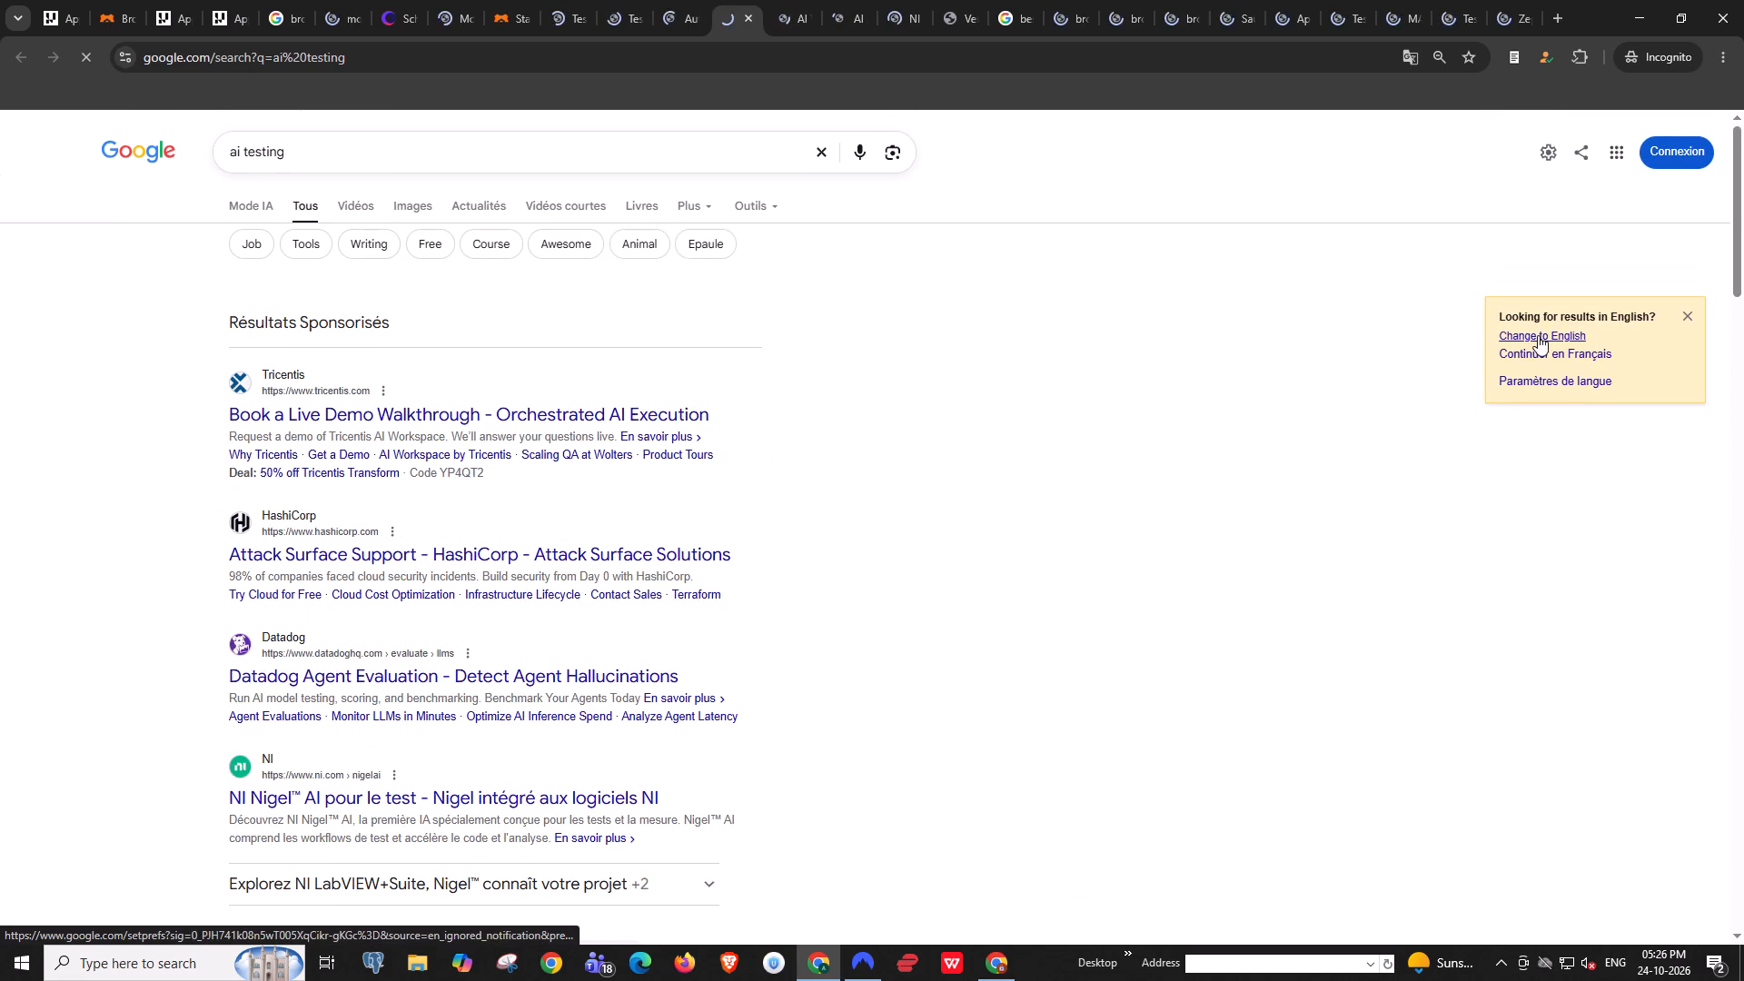
{"action": "scroll", "coordinate": [516, 492], "scroll_direction": "down", "scroll_amount": 12}
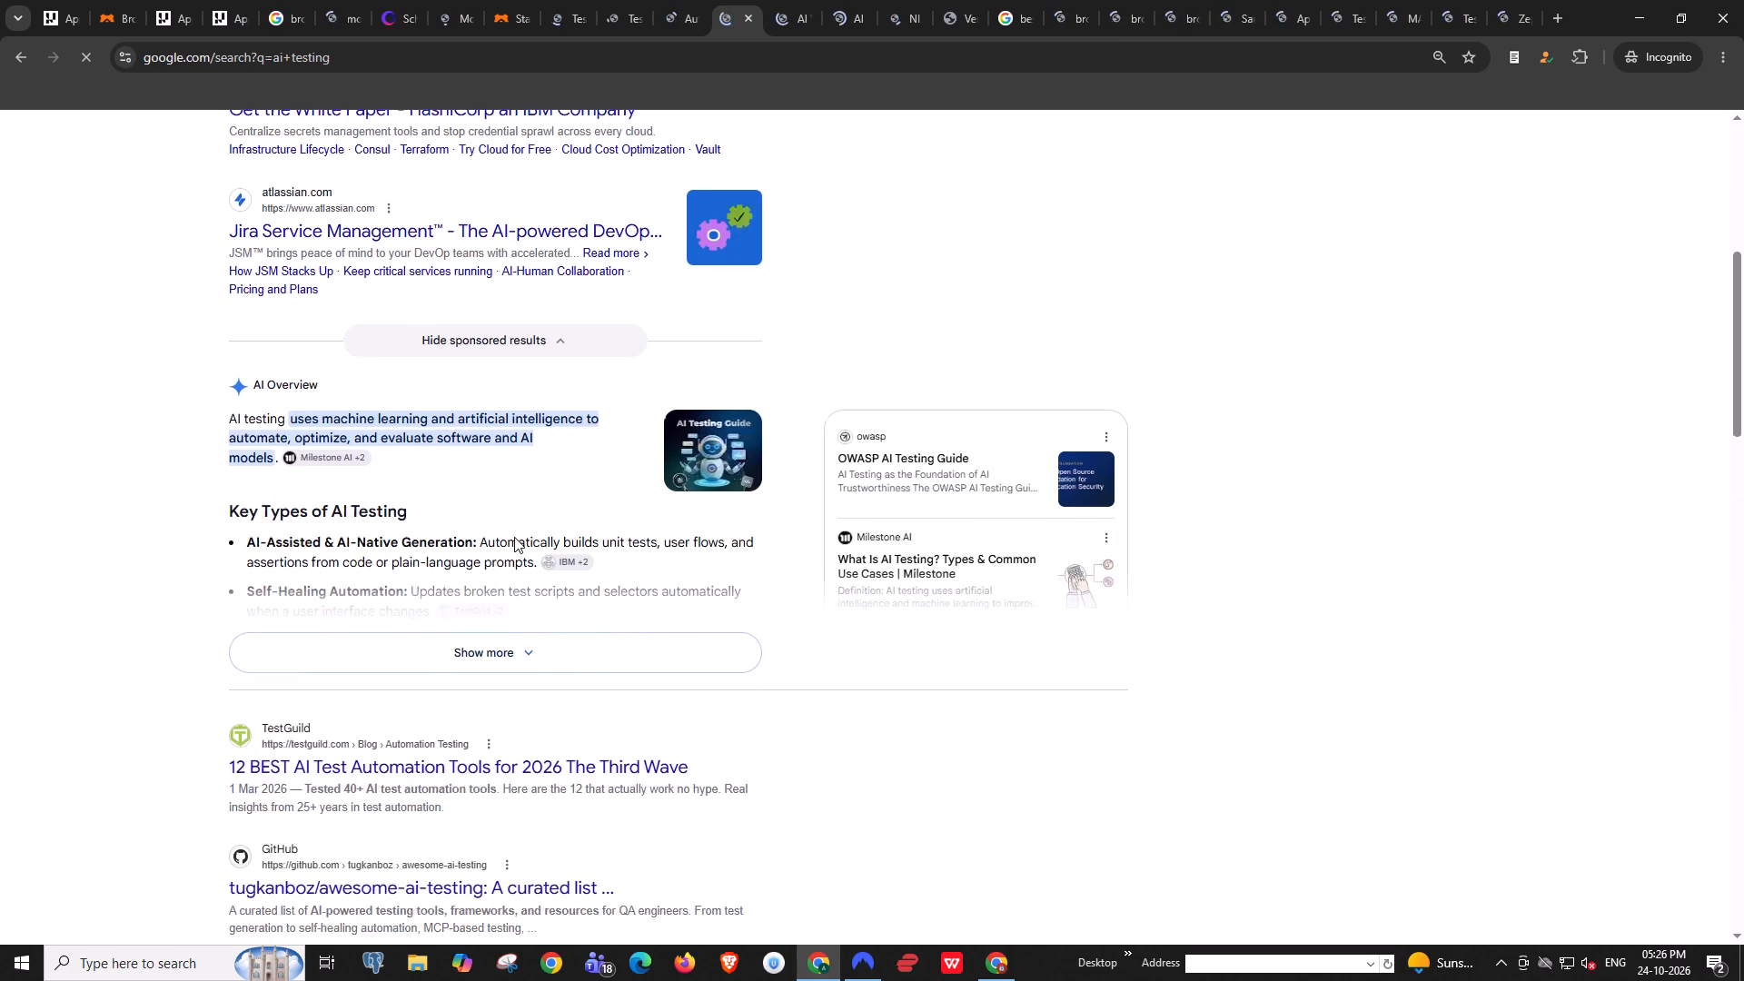
{"action": "scroll", "coordinate": [514, 537], "scroll_direction": "down", "scroll_amount": 7}
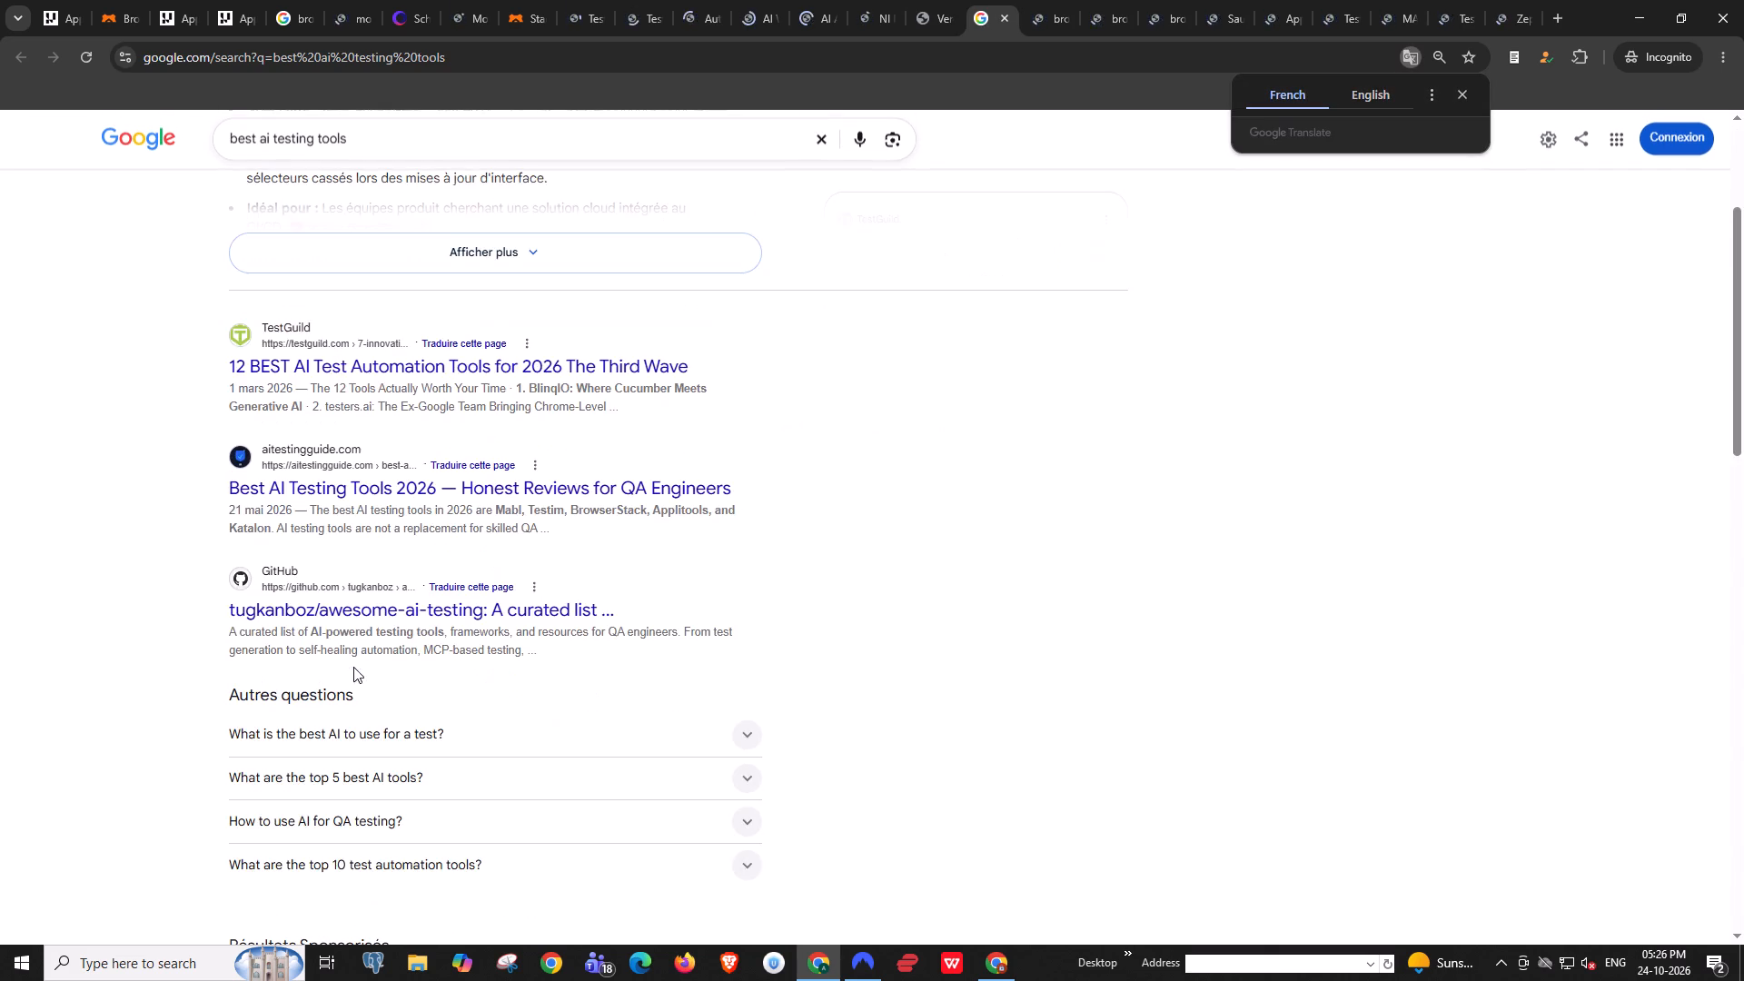
{"action": "scroll", "coordinate": [332, 617], "scroll_direction": "down", "scroll_amount": 7}
{"action": "scroll", "coordinate": [318, 625], "scroll_direction": "up", "scroll_amount": 1}
{"action": "scroll", "coordinate": [328, 628], "scroll_direction": "down", "scroll_amount": 18}
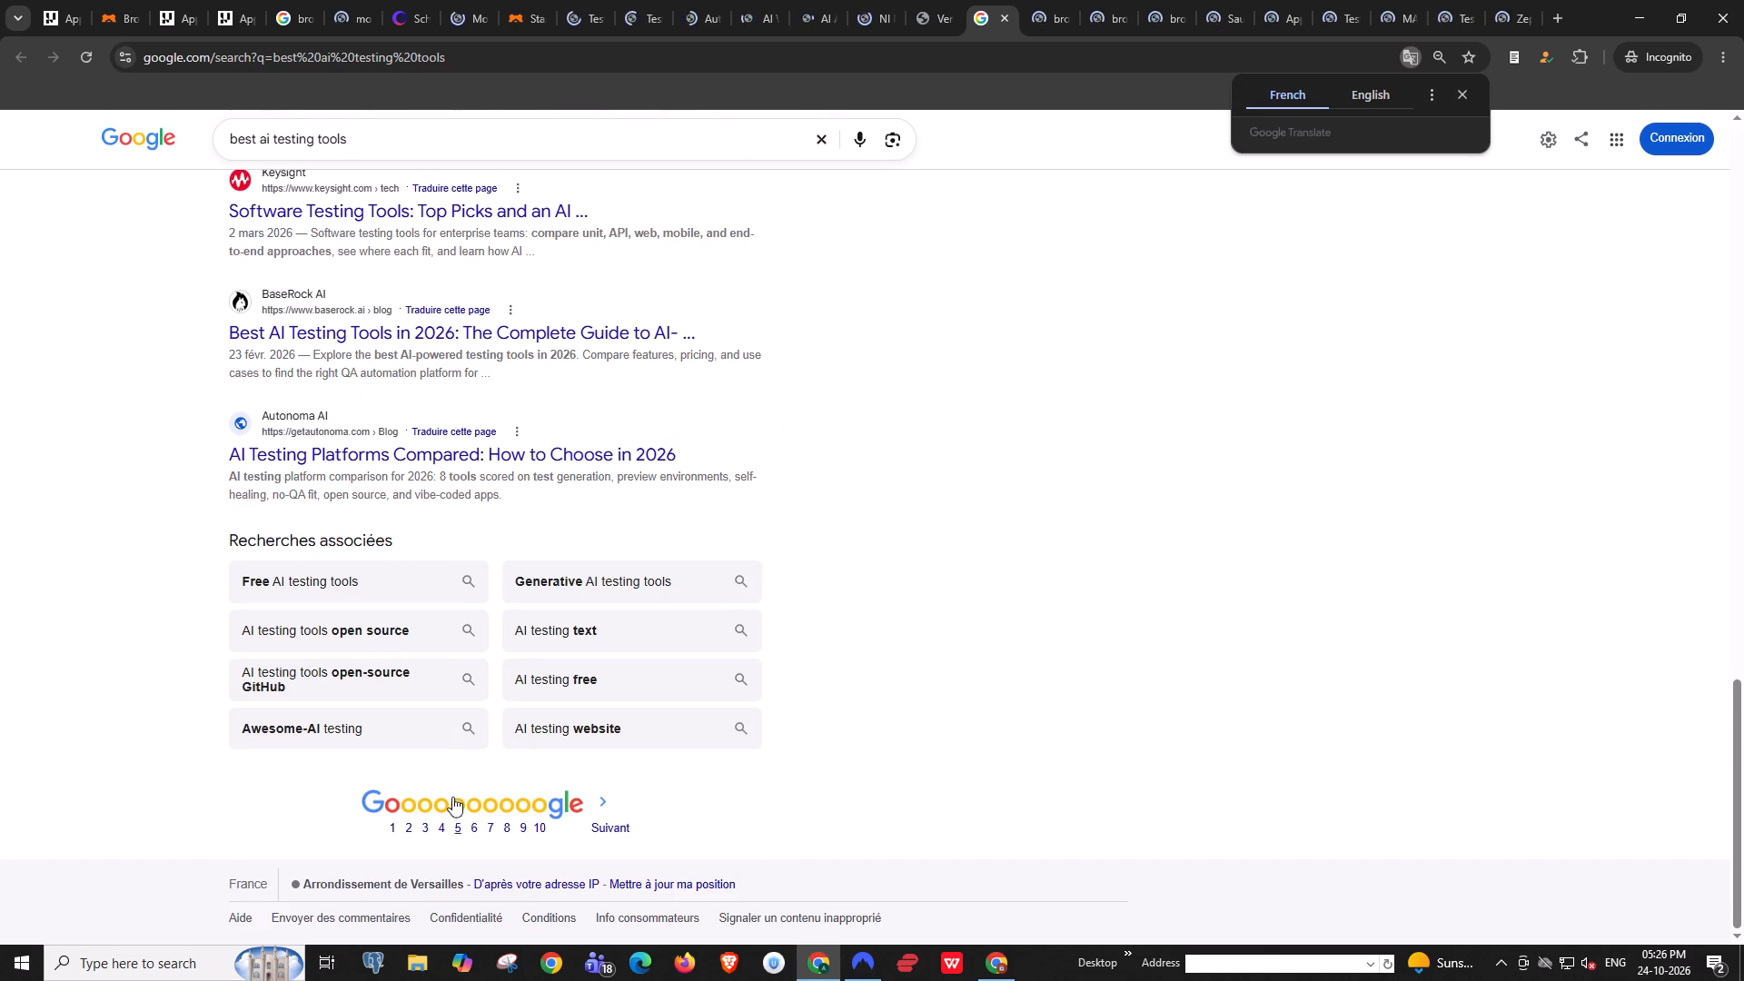
{"action": "left_click", "coordinate": [412, 825]}
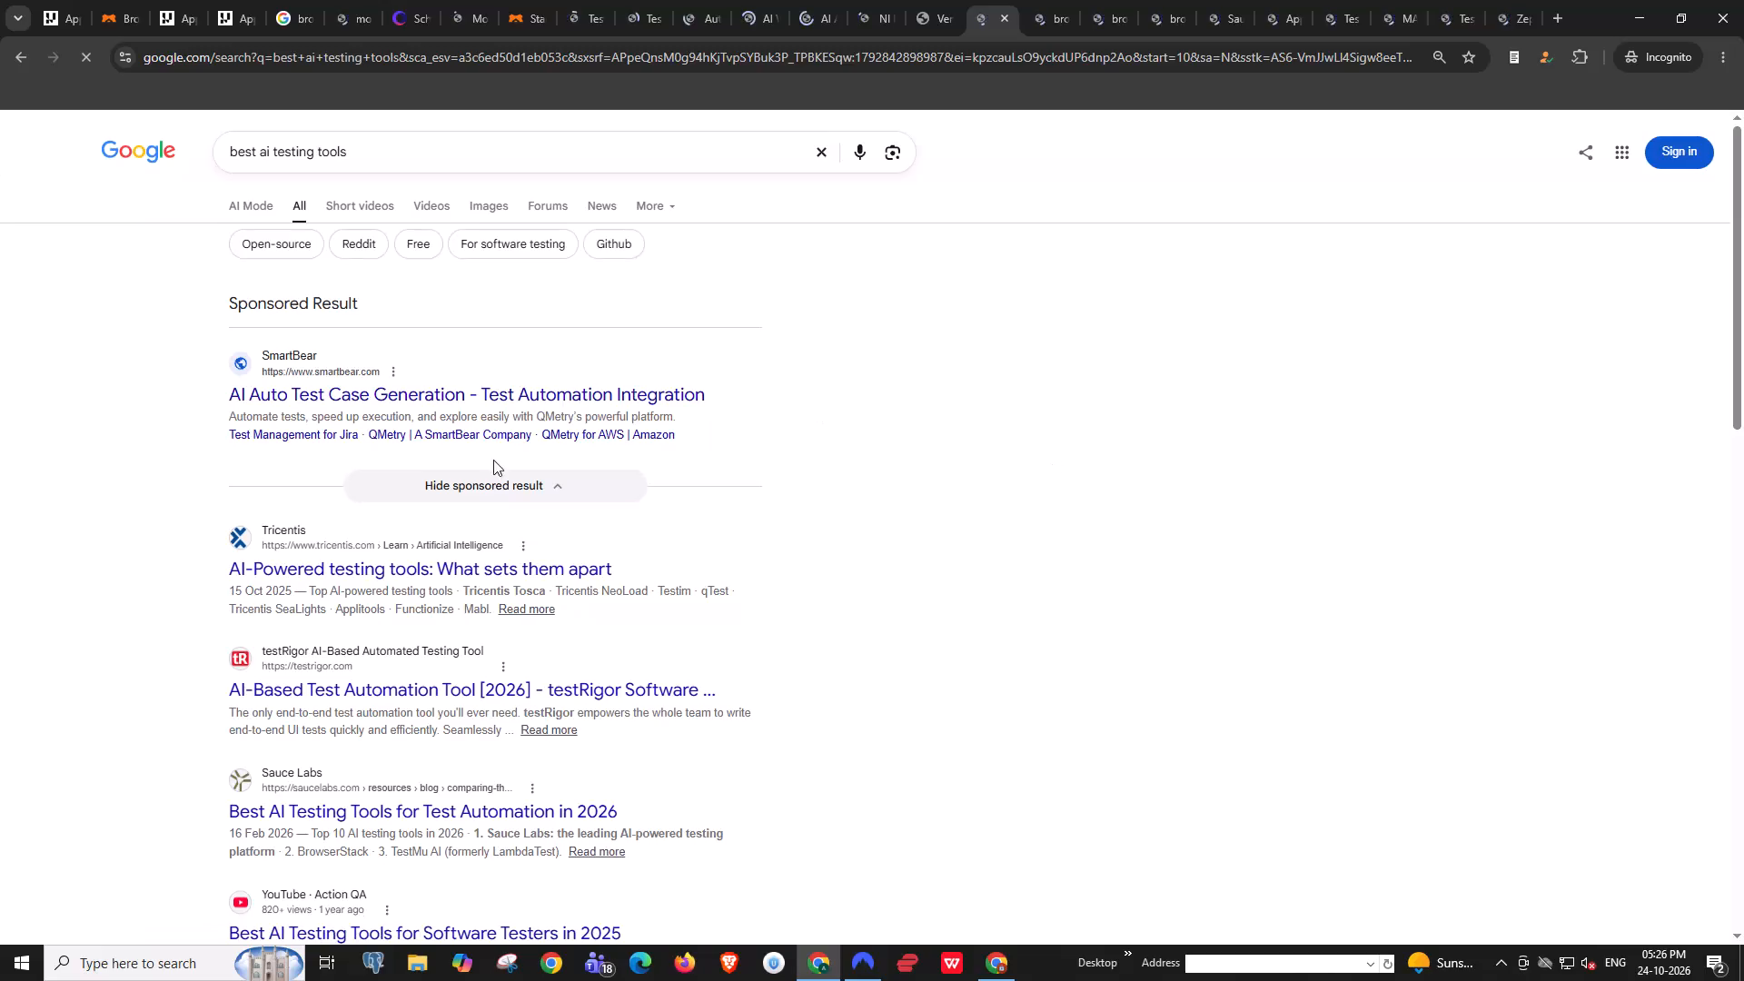
{"action": "scroll", "coordinate": [302, 427], "scroll_direction": "down", "scroll_amount": 17}
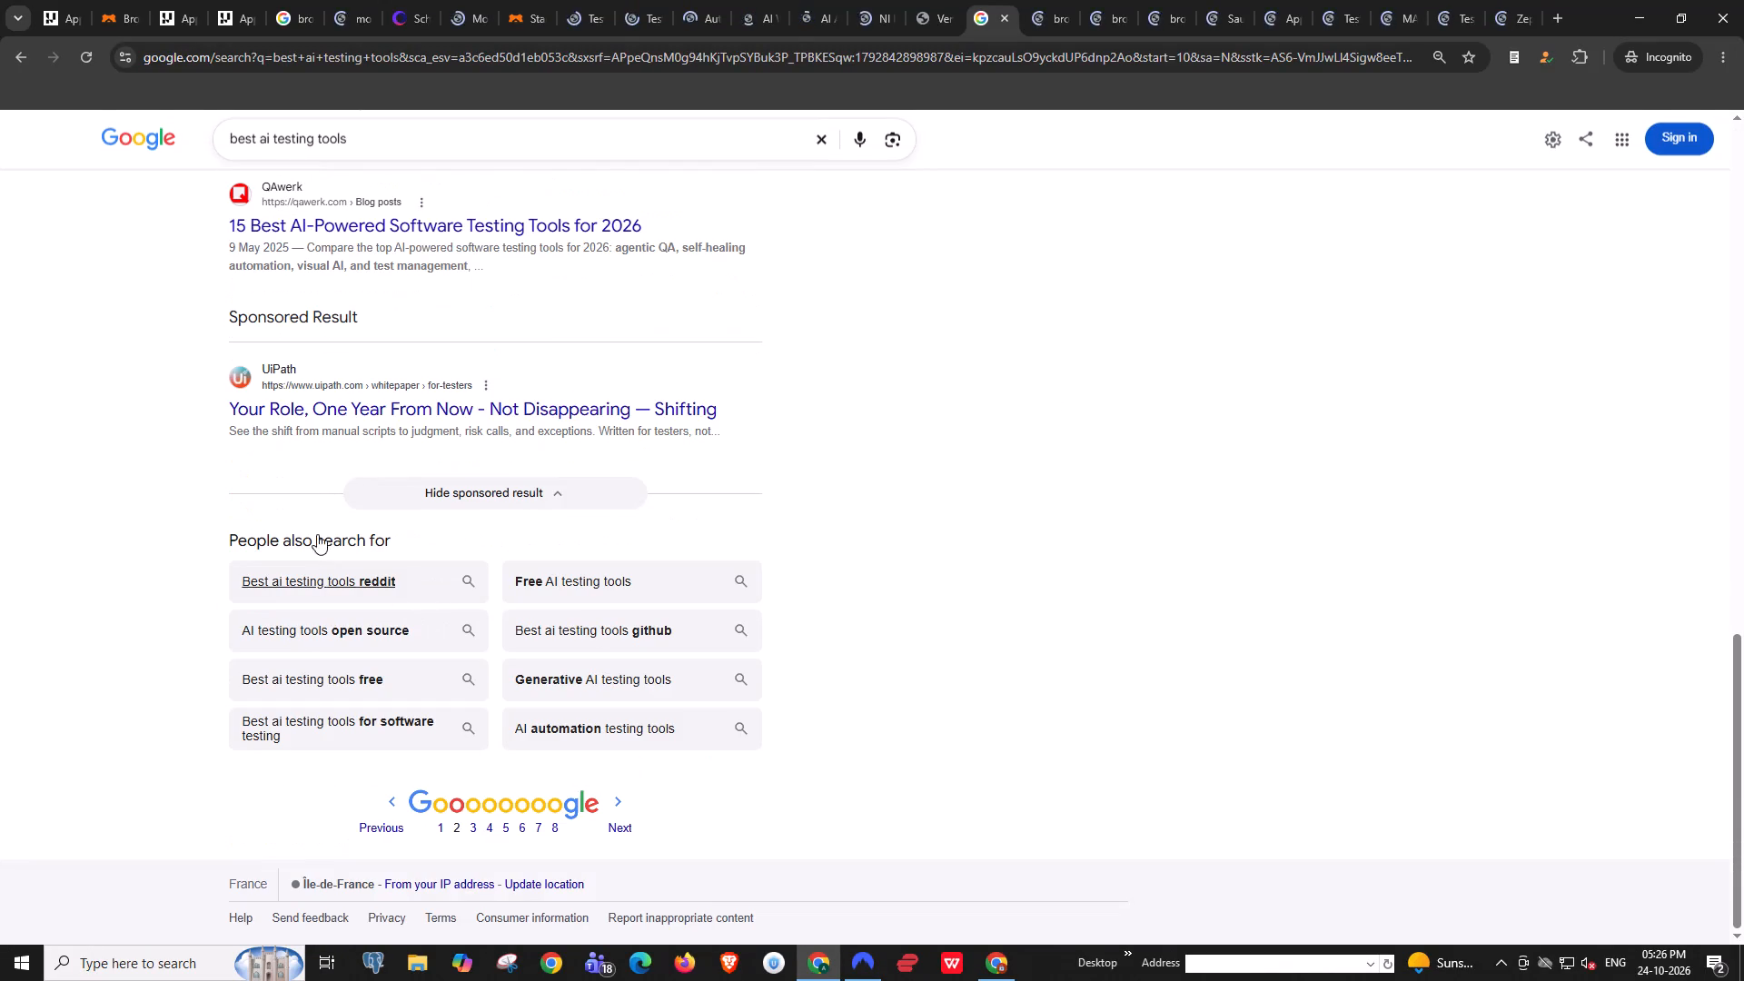
{"action": "left_click", "coordinate": [280, 404], "text": "ctrl"}
{"action": "scroll", "coordinate": [687, 433], "scroll_direction": "down", "scroll_amount": 7}
{"action": "key", "text": "ctrl+w"}
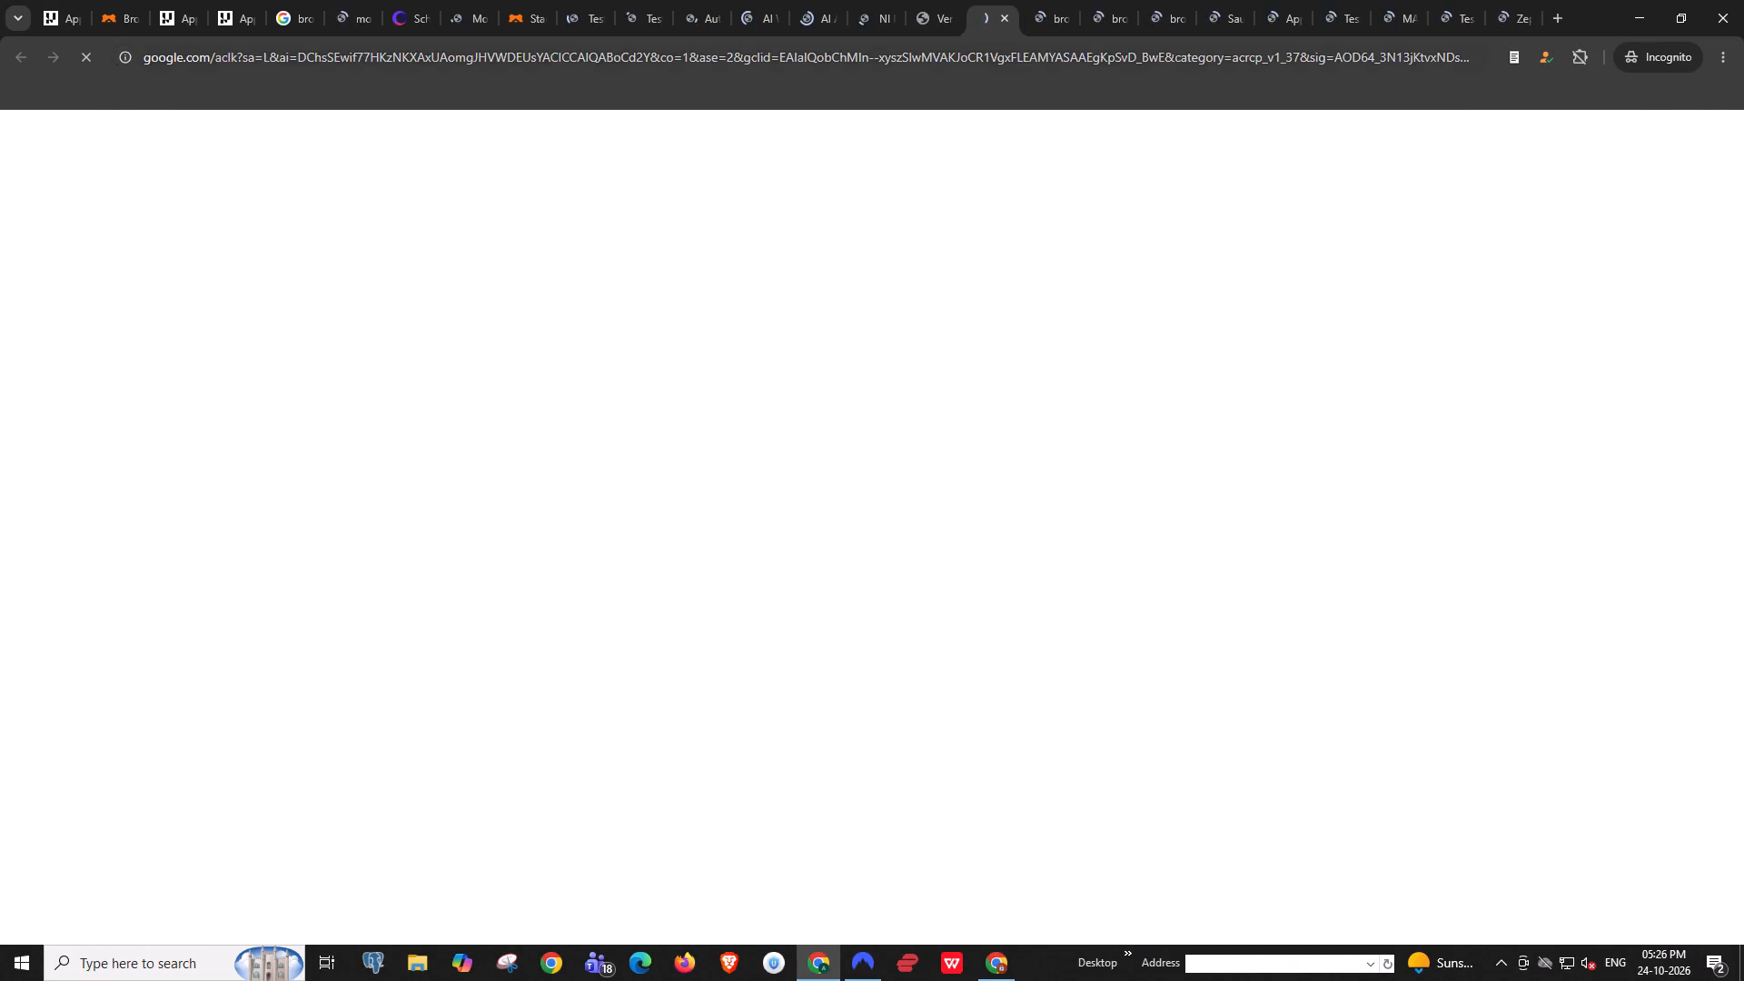
Bring up the "browser testing tools" results, switch them to English and examine the first page for sponsored ads.
{"action": "left_click", "coordinate": [1054, 22]}
{"action": "scroll", "coordinate": [497, 526], "scroll_direction": "down", "scroll_amount": 3}
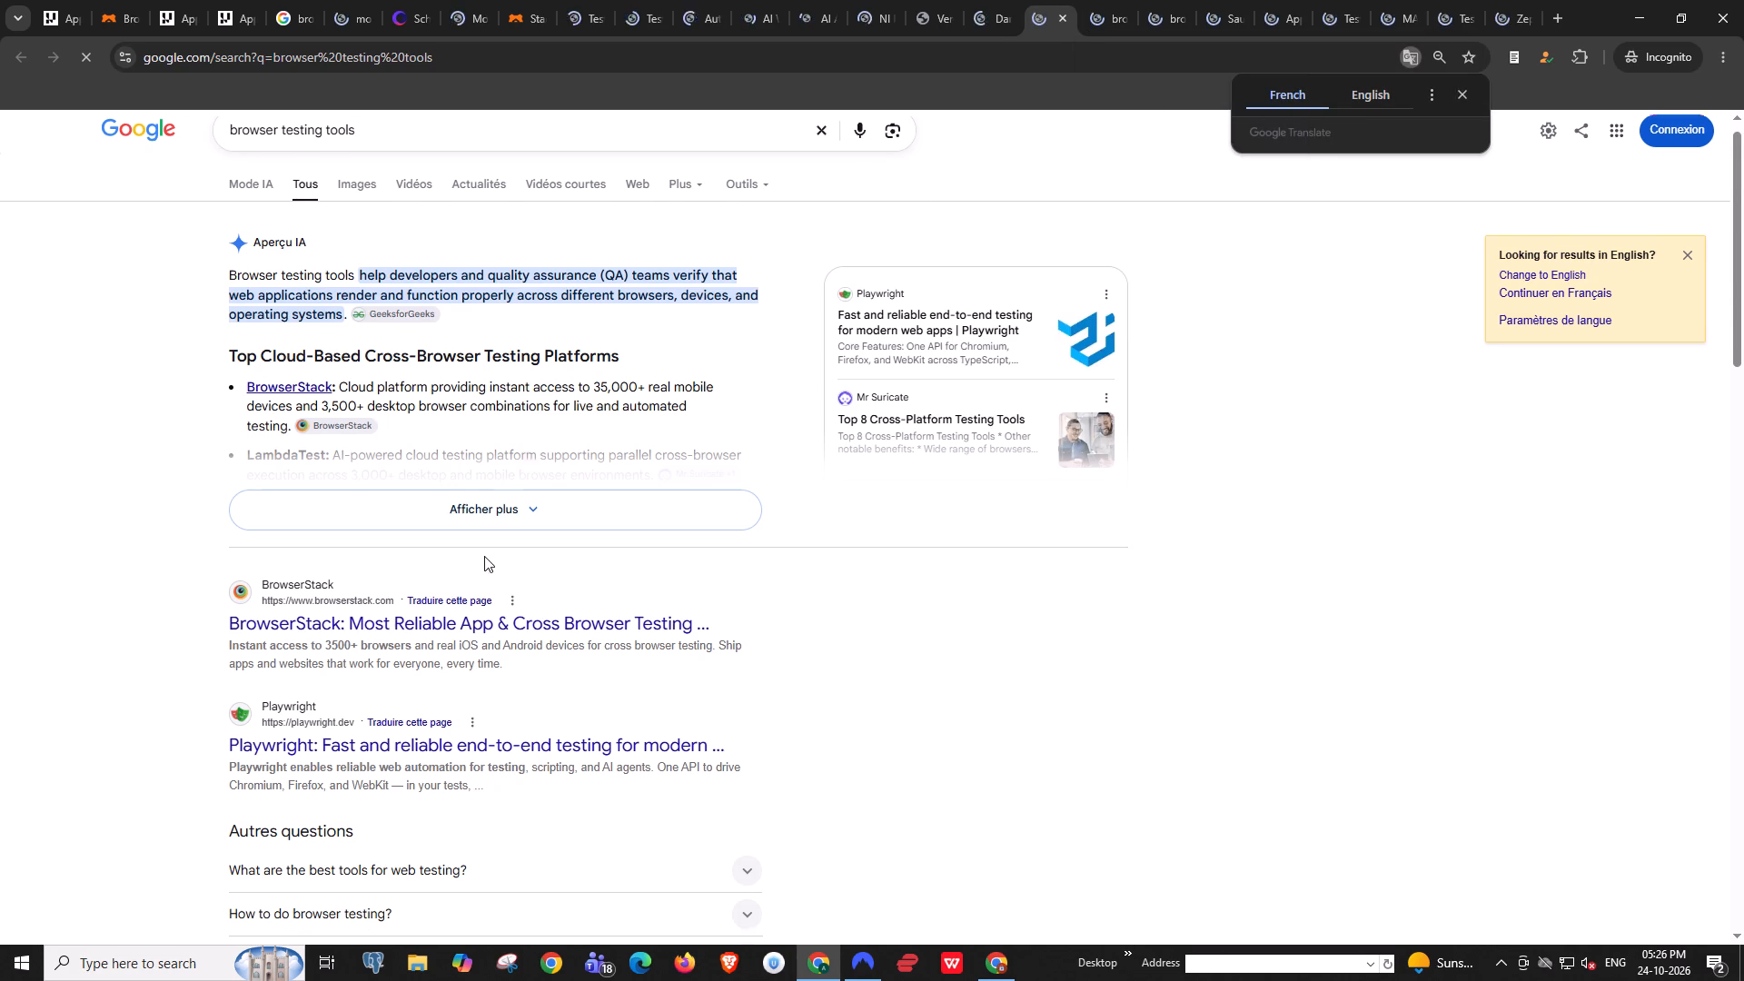
{"action": "scroll", "coordinate": [468, 572], "scroll_direction": "down", "scroll_amount": 4}
{"action": "scroll", "coordinate": [1153, 478], "scroll_direction": "up", "scroll_amount": 11}
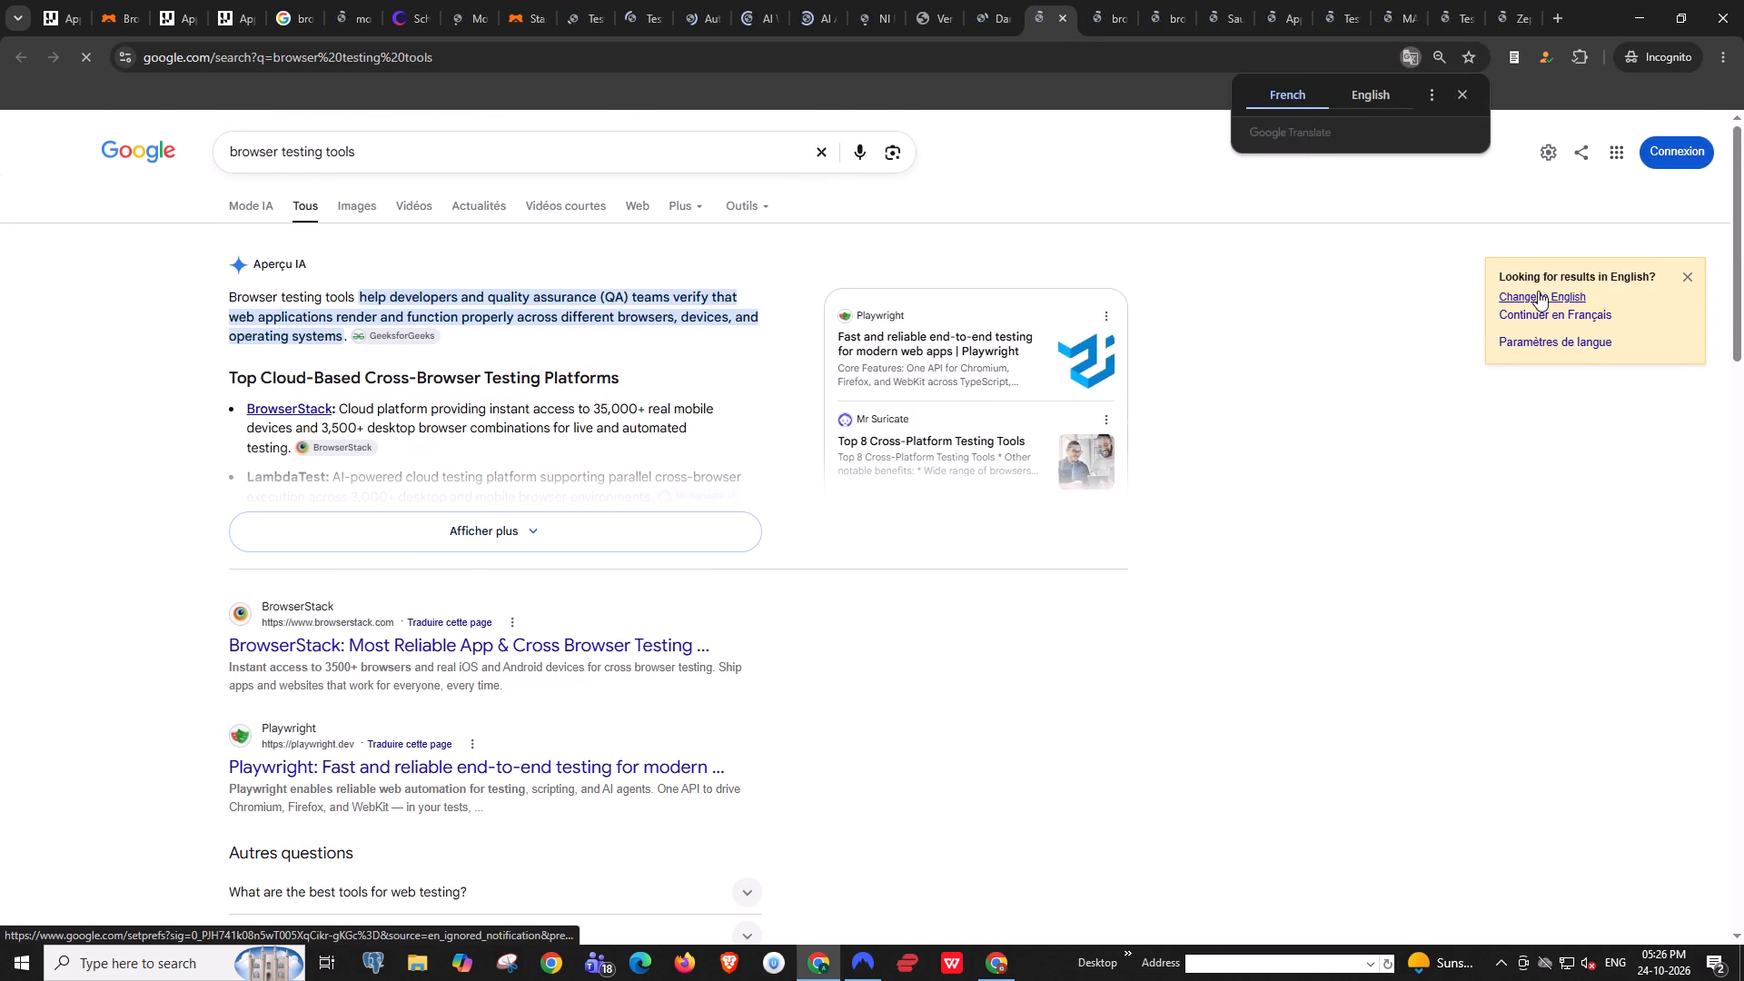
{"action": "left_click", "coordinate": [1519, 298]}
{"action": "scroll", "coordinate": [388, 768], "scroll_direction": "down", "scroll_amount": 2}
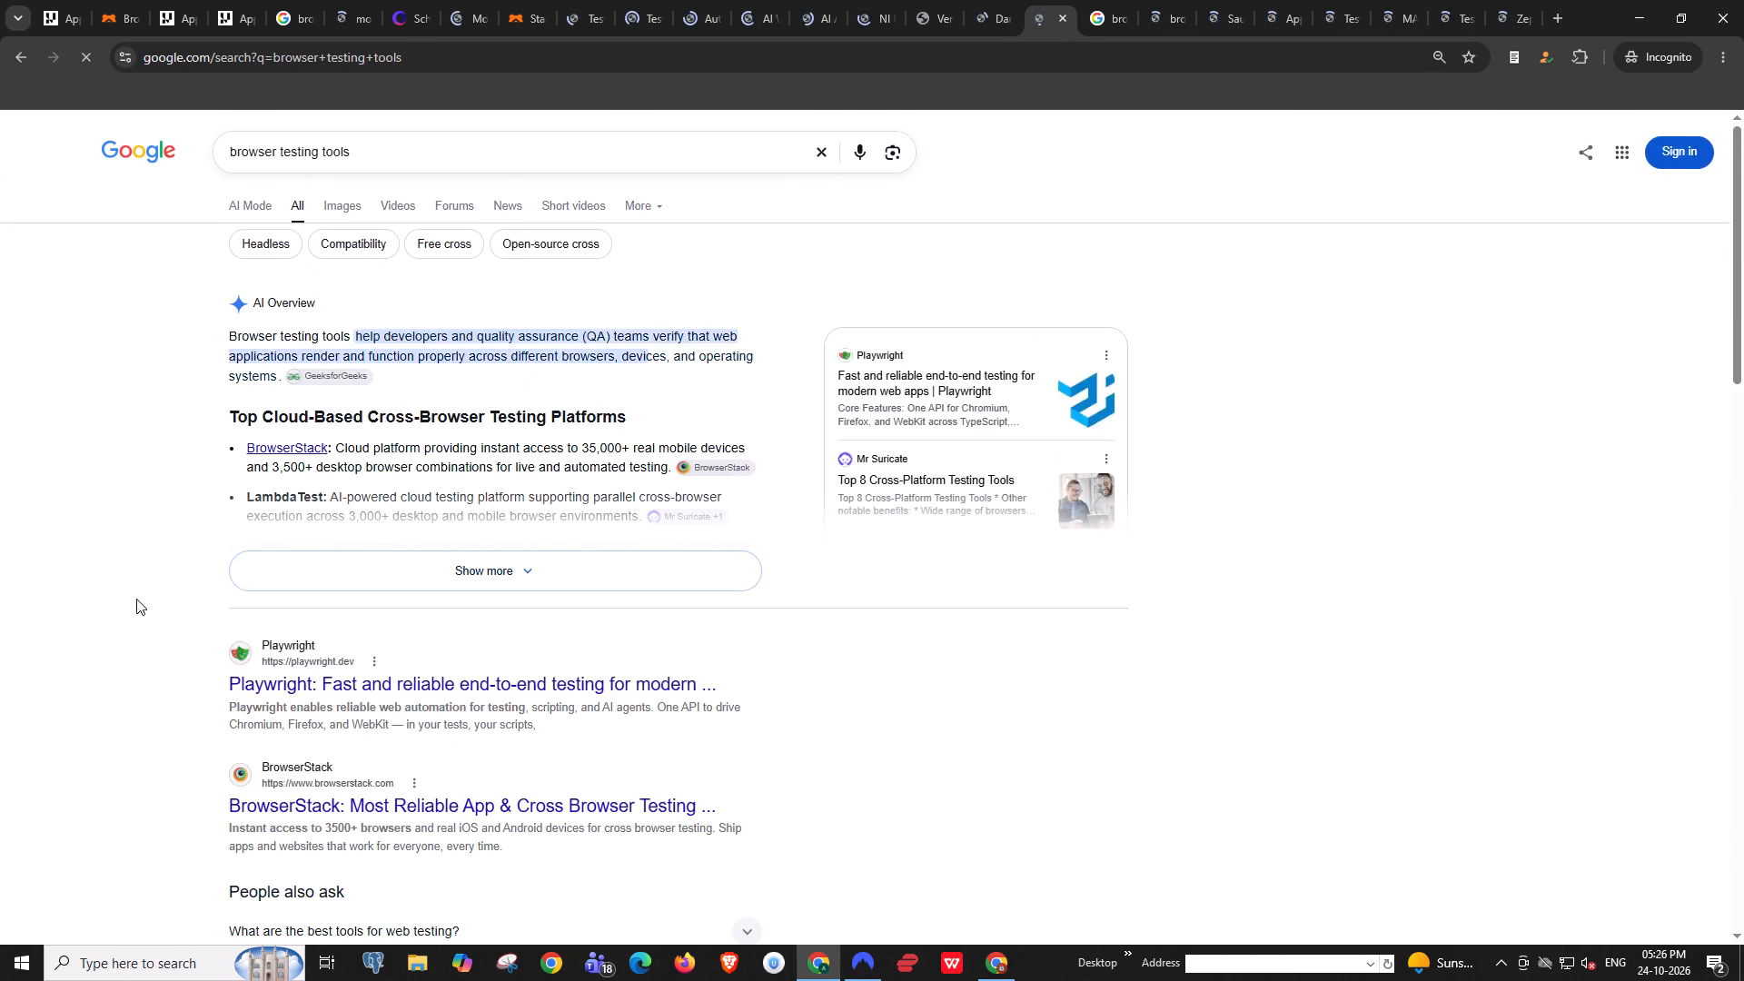
{"action": "scroll", "coordinate": [136, 599], "scroll_direction": "down", "scroll_amount": 11}
{"action": "scroll", "coordinate": [319, 467], "scroll_direction": "down", "scroll_amount": 4}
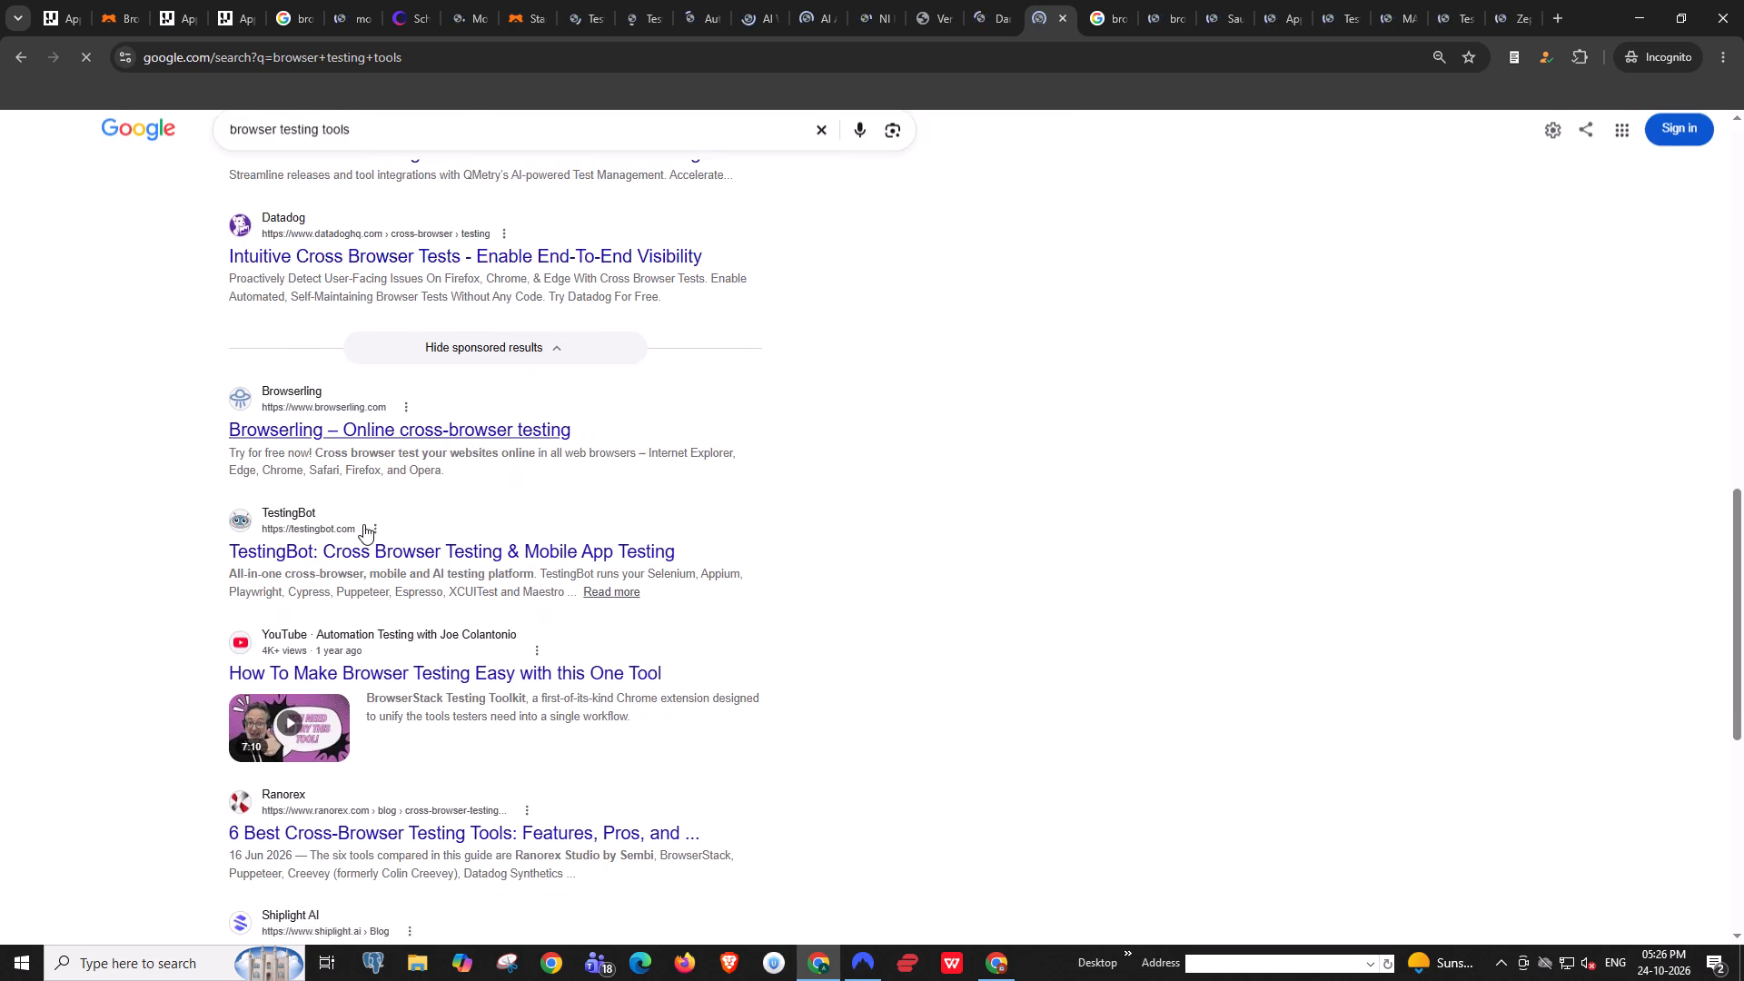
{"action": "scroll", "coordinate": [363, 524], "scroll_direction": "down", "scroll_amount": 9}
Examine pages 2 and 3 of the "browser testing tools" results for sponsored ads and close the results tab.
{"action": "left_click", "coordinate": [418, 824]}
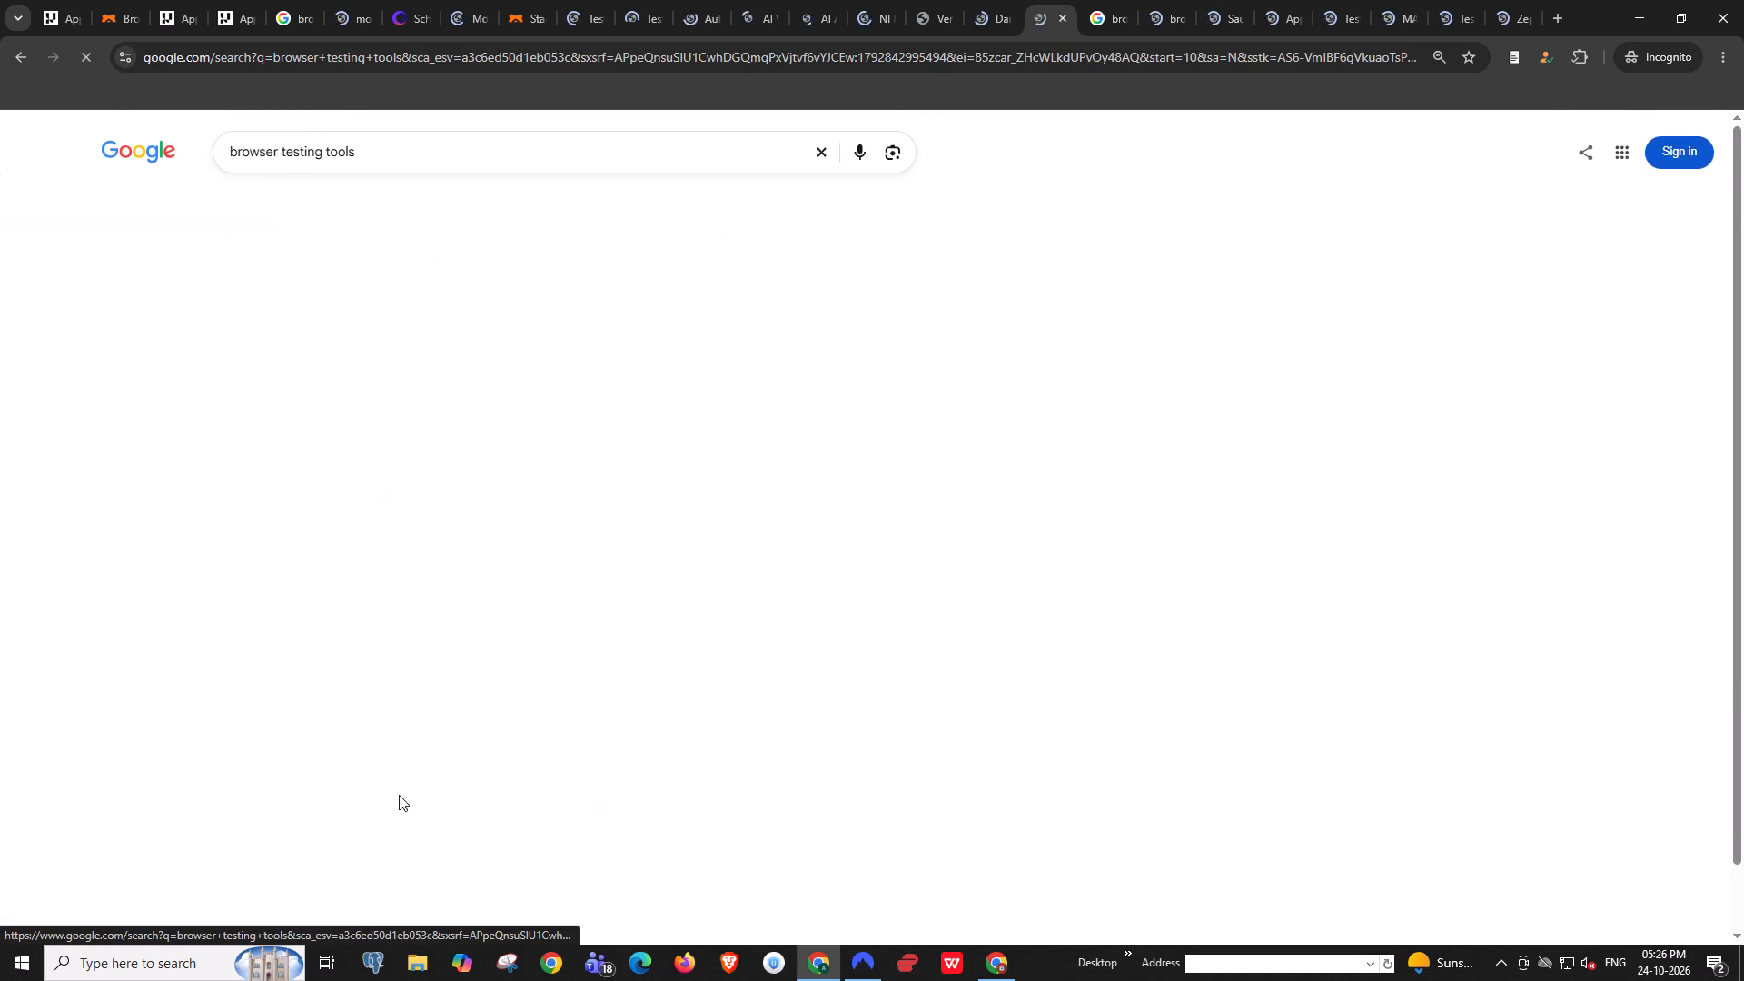
{"action": "scroll", "coordinate": [415, 510], "scroll_direction": "down", "scroll_amount": 14}
{"action": "scroll", "coordinate": [488, 876], "scroll_direction": "down", "scroll_amount": 2}
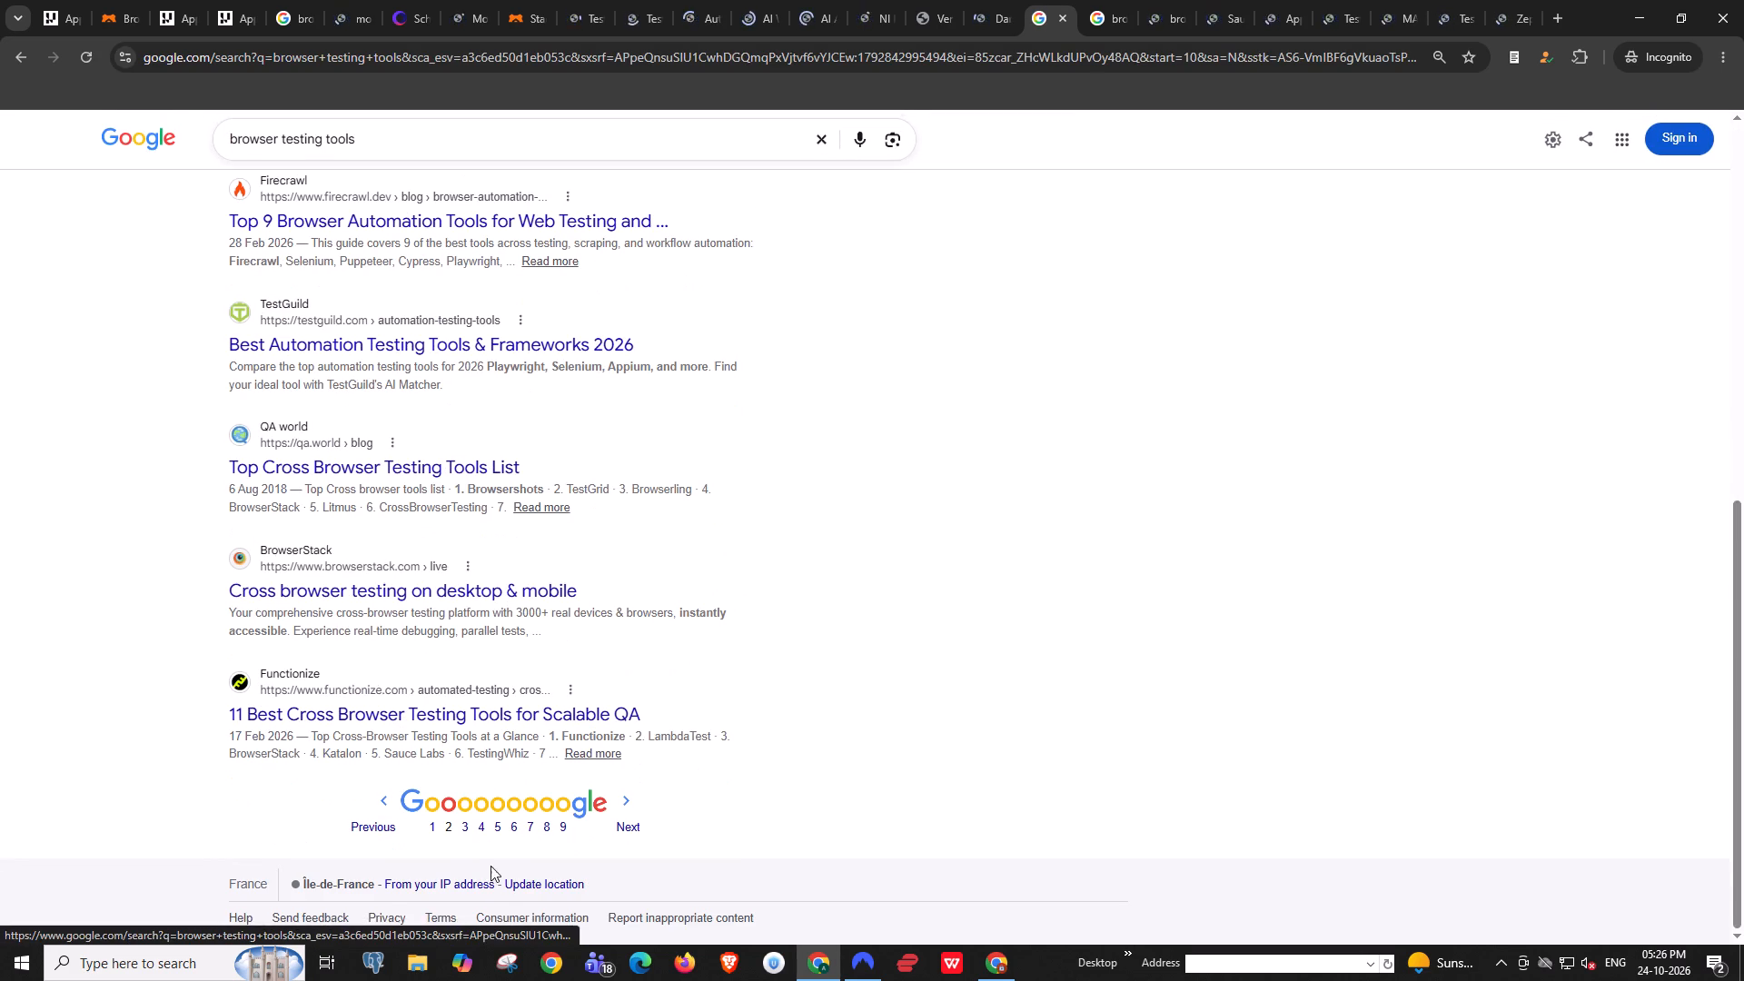
{"action": "left_click", "coordinate": [469, 826]}
{"action": "scroll", "coordinate": [478, 612], "scroll_direction": "down", "scroll_amount": 5}
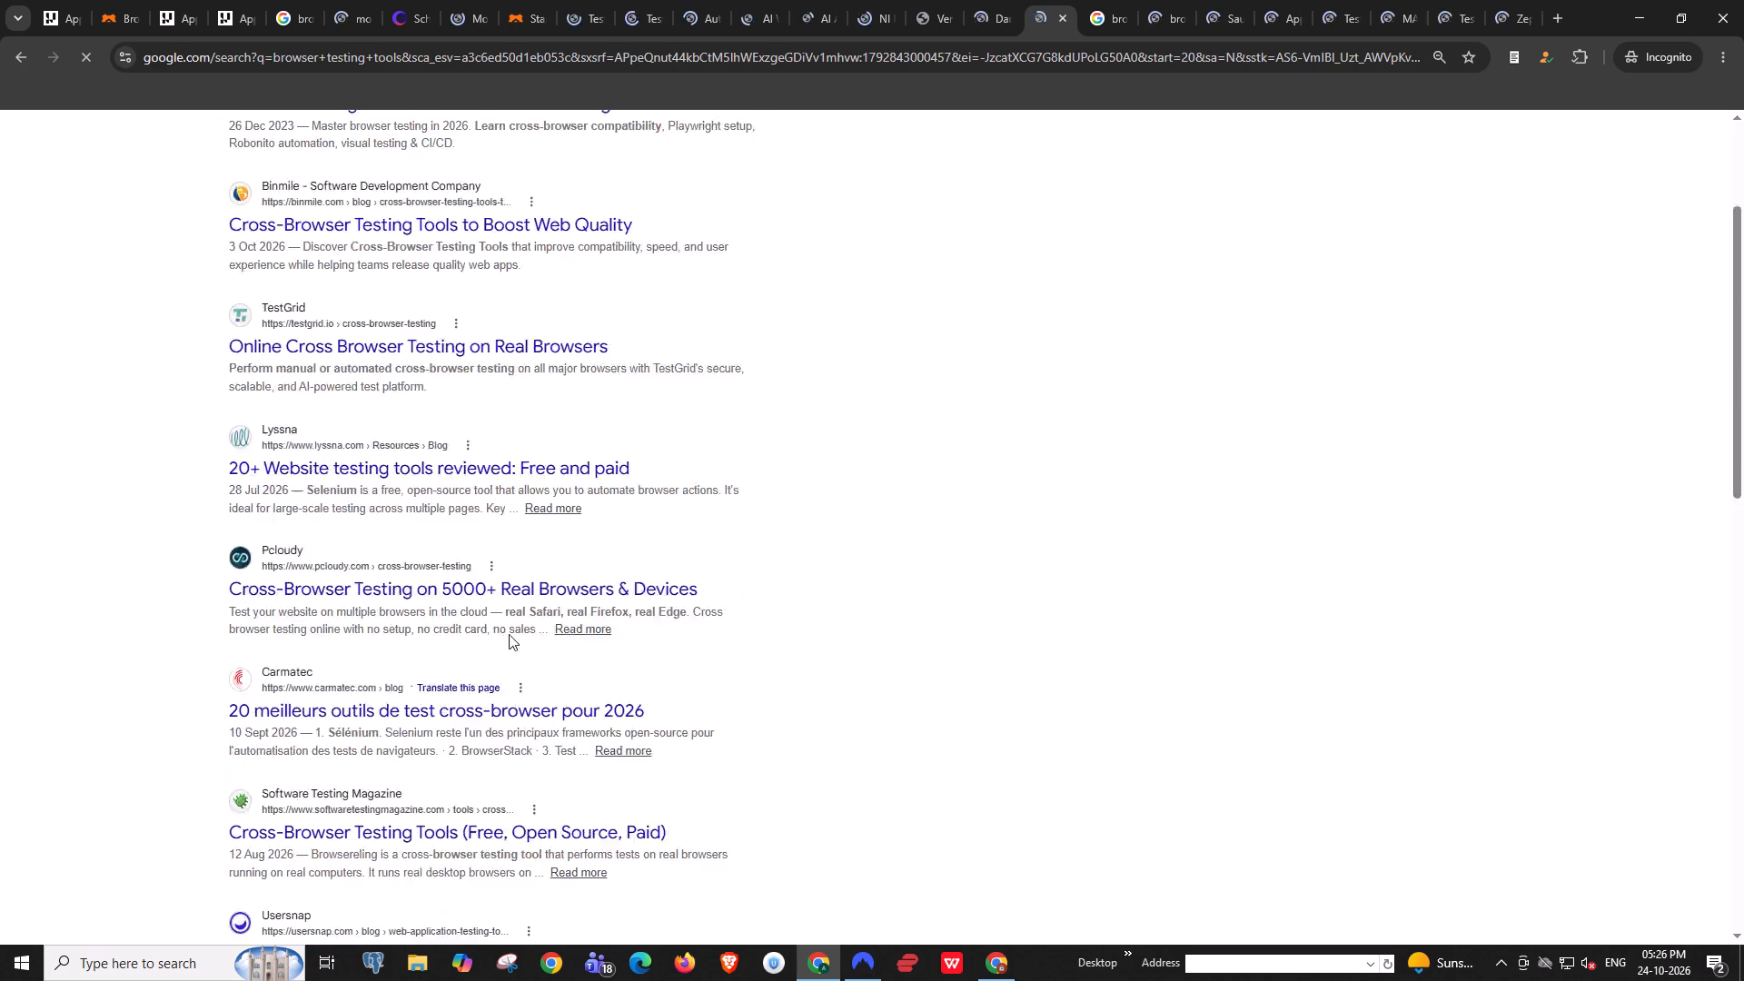
{"action": "scroll", "coordinate": [509, 634], "scroll_direction": "down", "scroll_amount": 7}
{"action": "key", "text": "ctrl+w"}
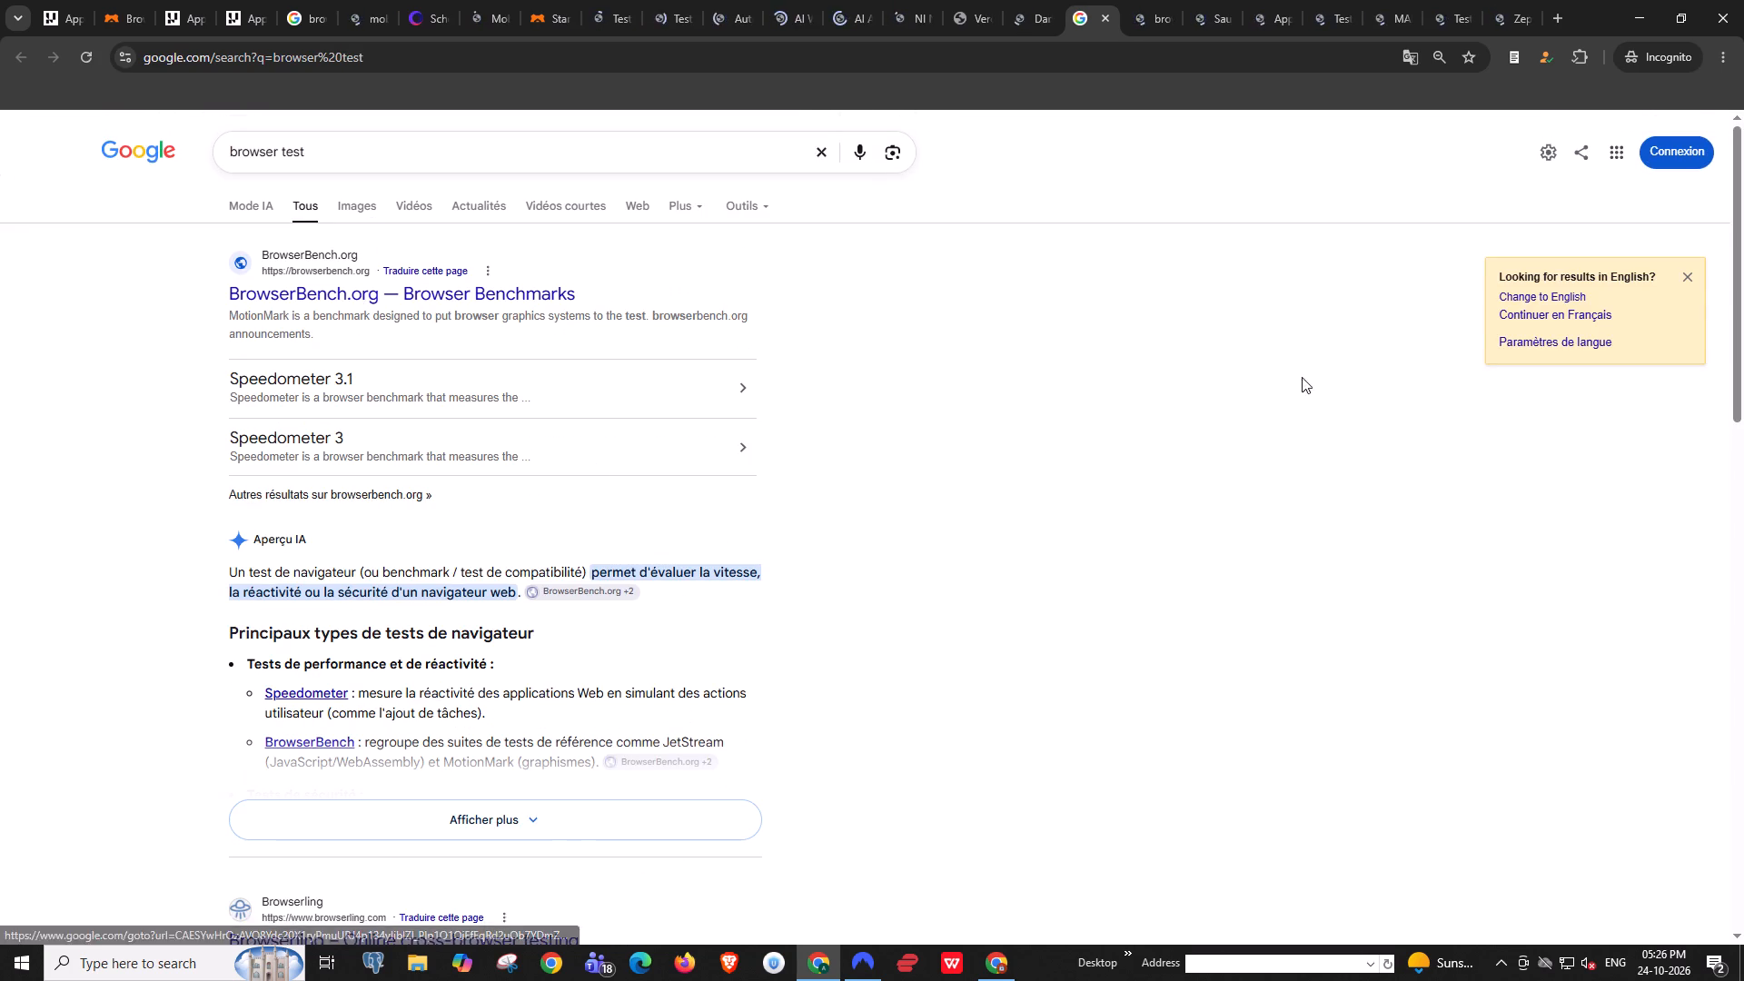
Switch the "browser test" results to English and examine the first page for sponsored ads.
{"action": "left_click", "coordinate": [1508, 303]}
{"action": "left_click", "coordinate": [1514, 299]}
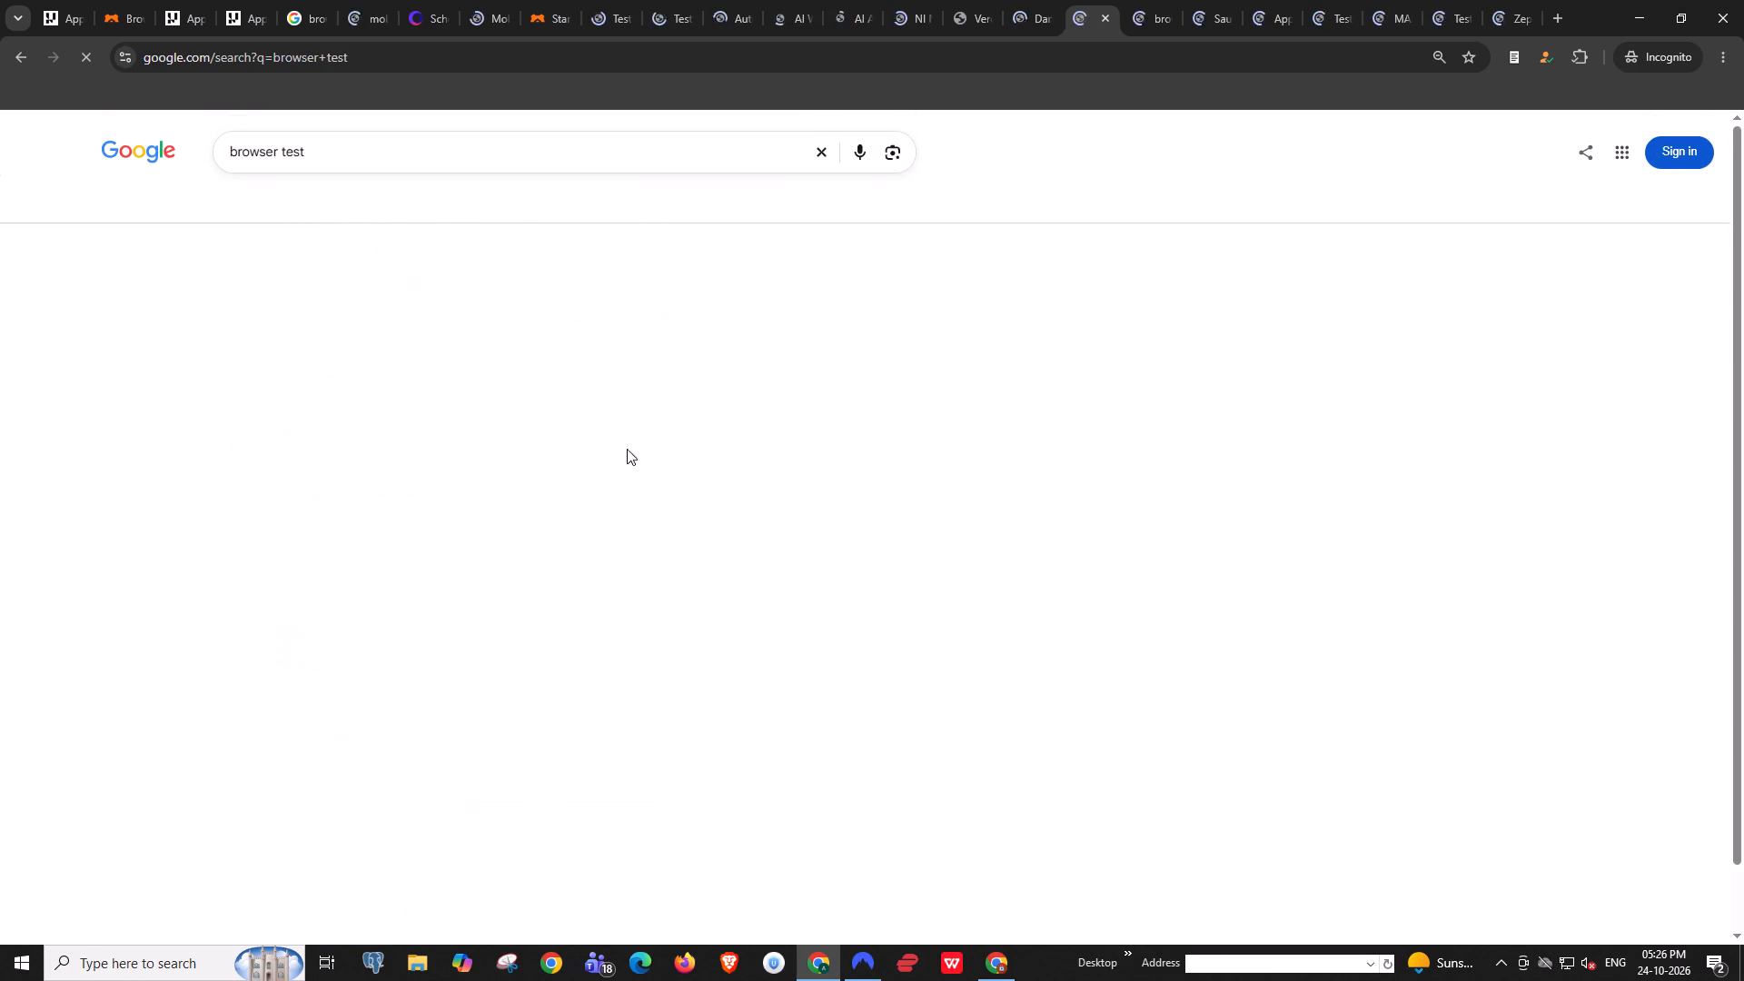
{"action": "scroll", "coordinate": [557, 434], "scroll_direction": "down", "scroll_amount": 11}
{"action": "scroll", "coordinate": [436, 551], "scroll_direction": "down", "scroll_amount": 4}
{"action": "scroll", "coordinate": [333, 533], "scroll_direction": "down", "scroll_amount": 5}
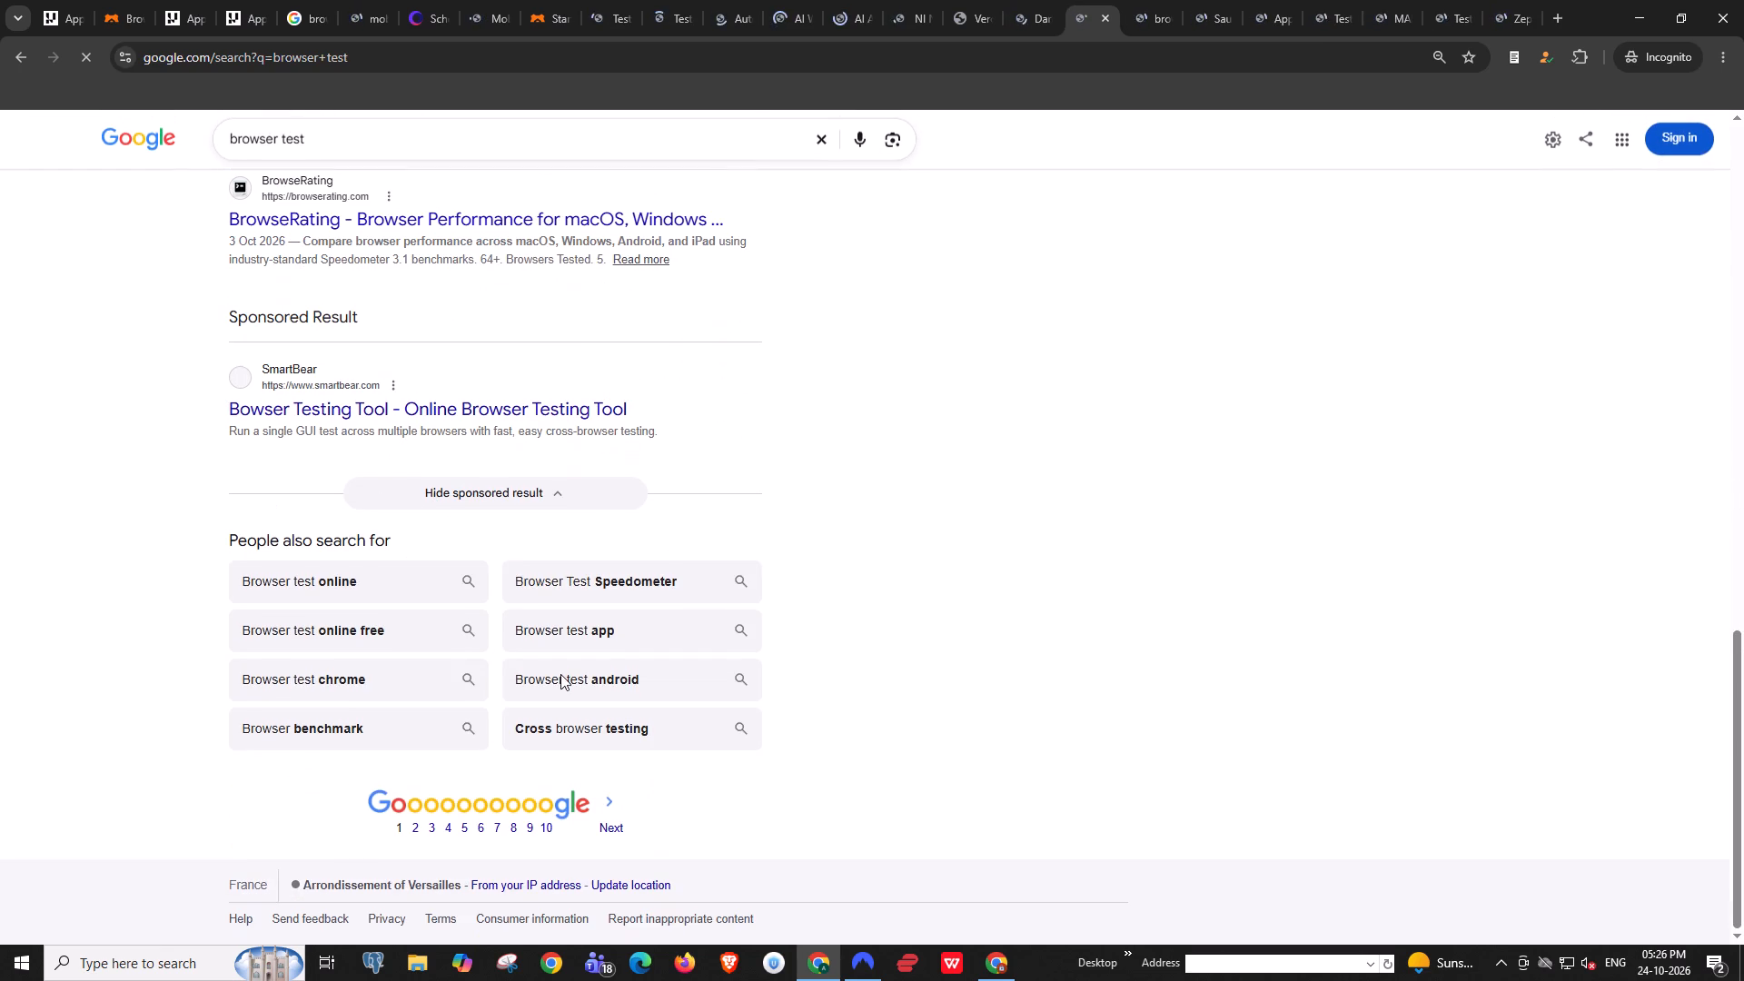
{"action": "scroll", "coordinate": [560, 674], "scroll_direction": "down", "scroll_amount": 3}
On page 2 of the "browser test" results, open the Firefox ad in a new tab and close the results tab.
{"action": "left_click", "coordinate": [421, 832]}
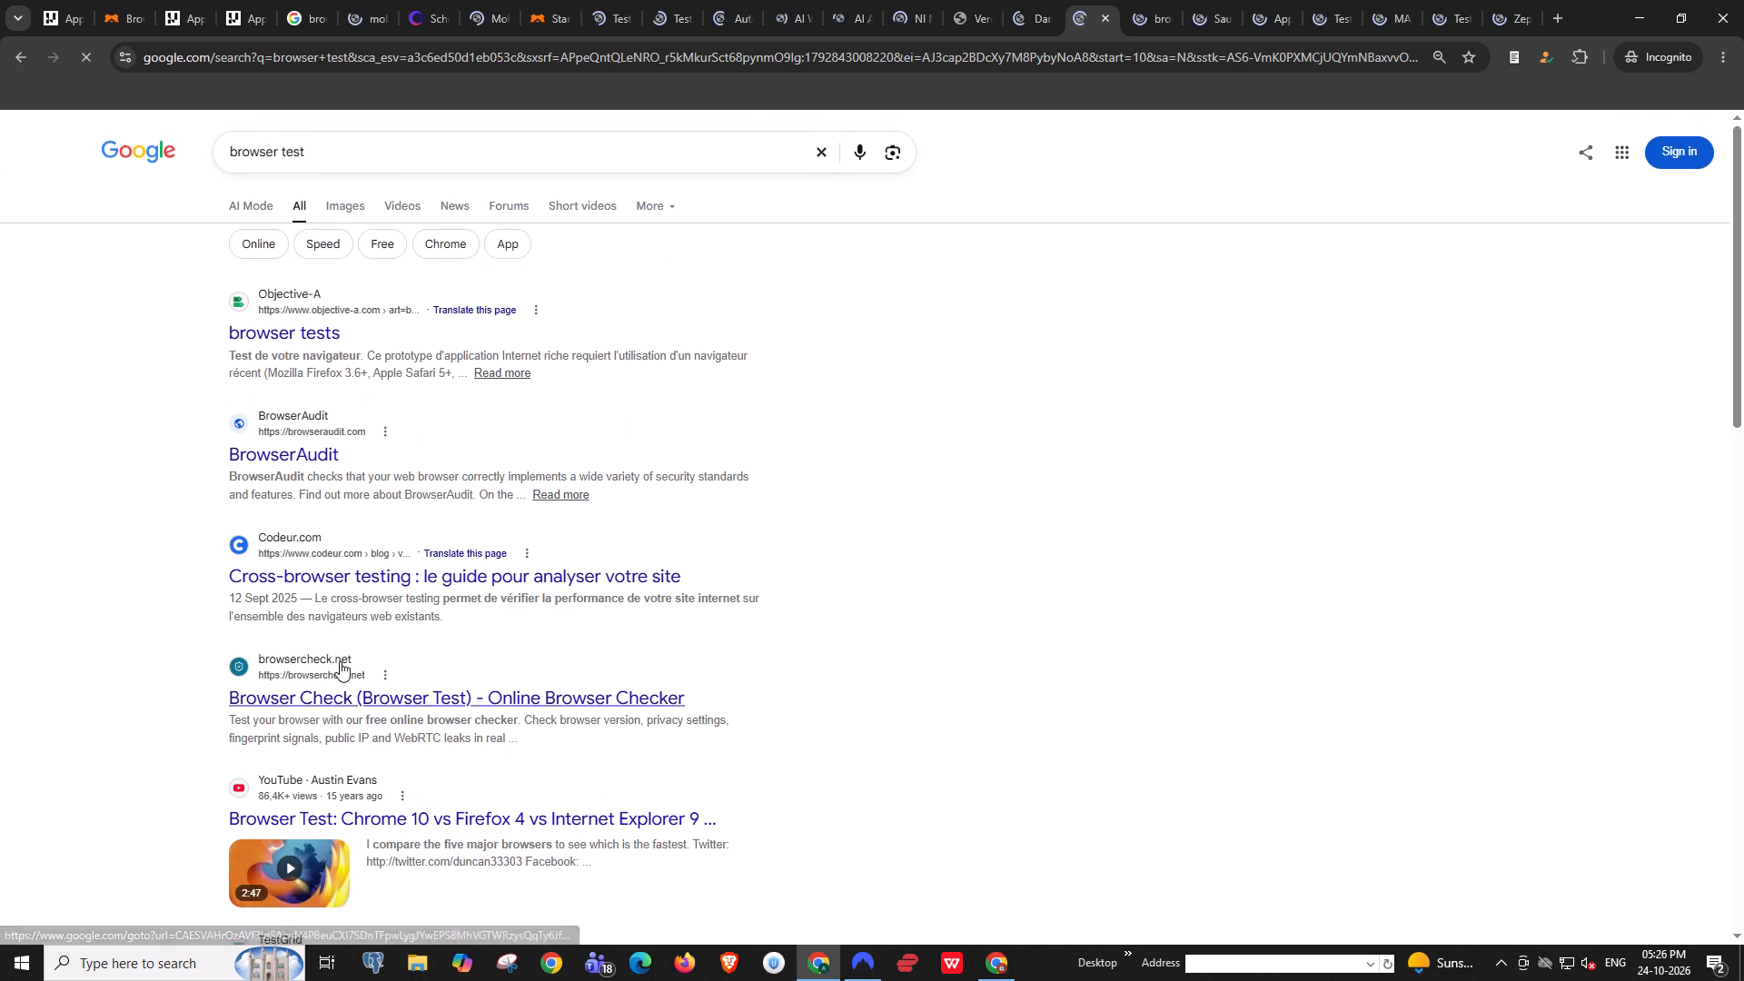
{"action": "scroll", "coordinate": [337, 623], "scroll_direction": "down", "scroll_amount": 15}
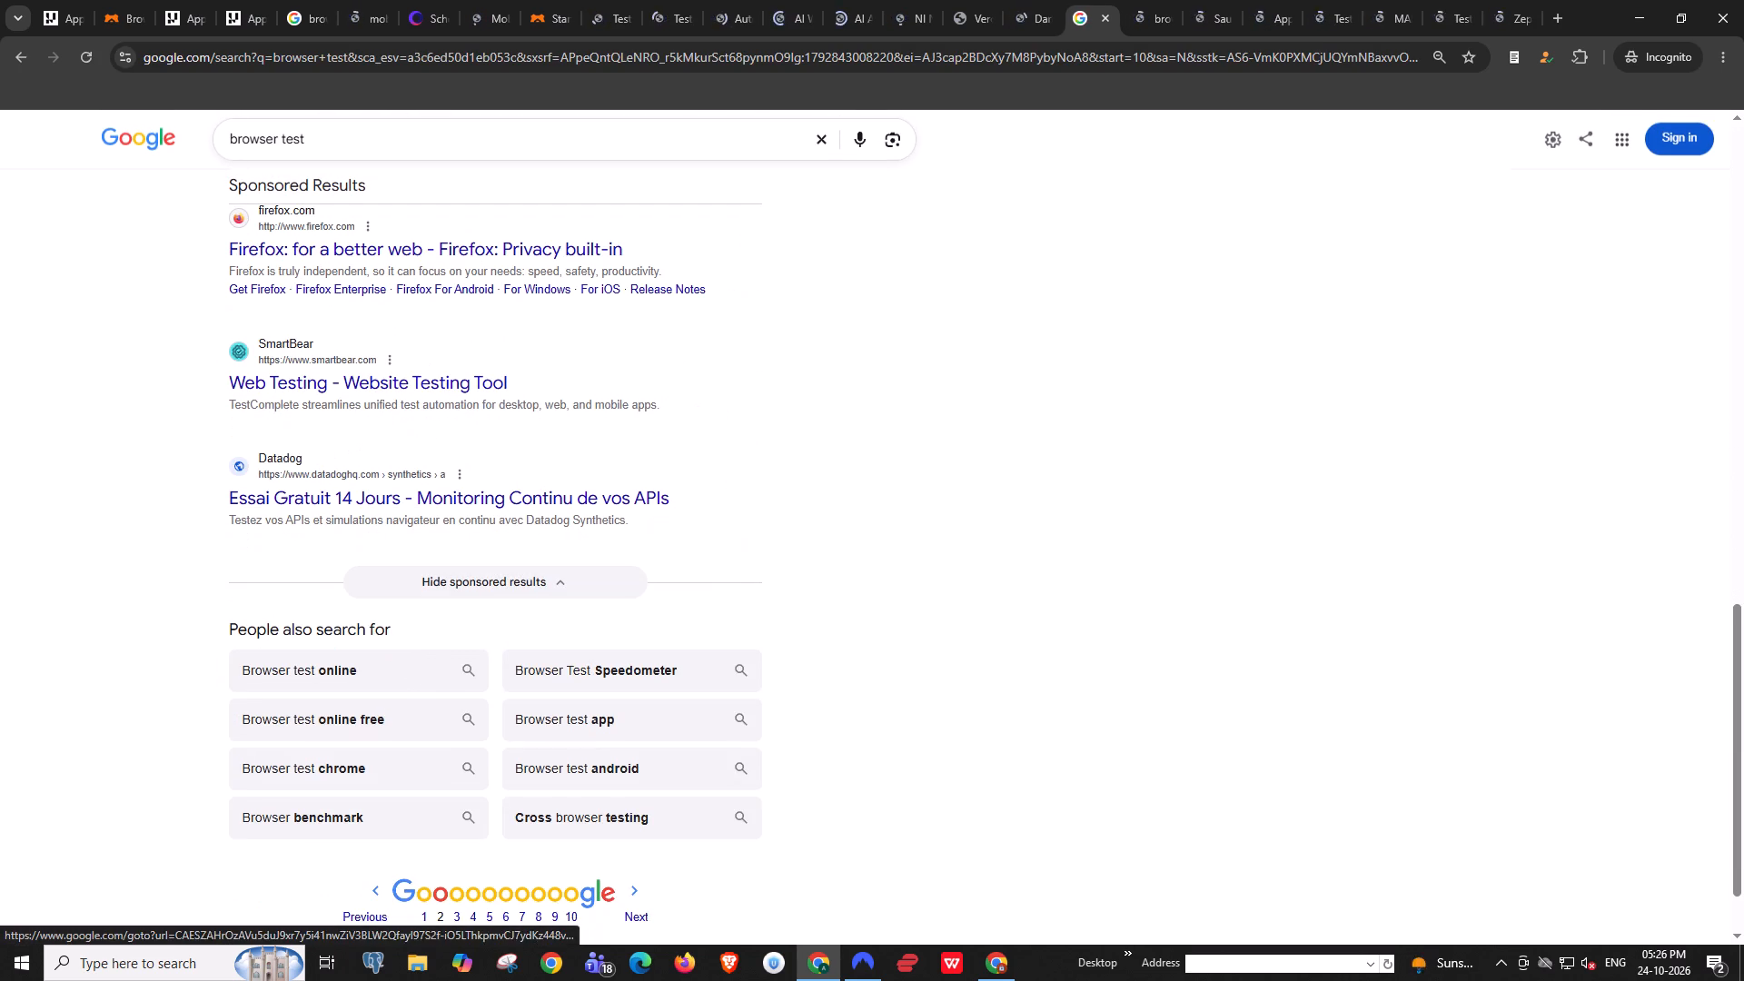
{"action": "left_click", "coordinate": [329, 250], "text": "ctrl"}
{"action": "scroll", "coordinate": [328, 605], "scroll_direction": "down", "scroll_amount": 6}
{"action": "scroll", "coordinate": [401, 600], "scroll_direction": "down", "scroll_amount": 4}
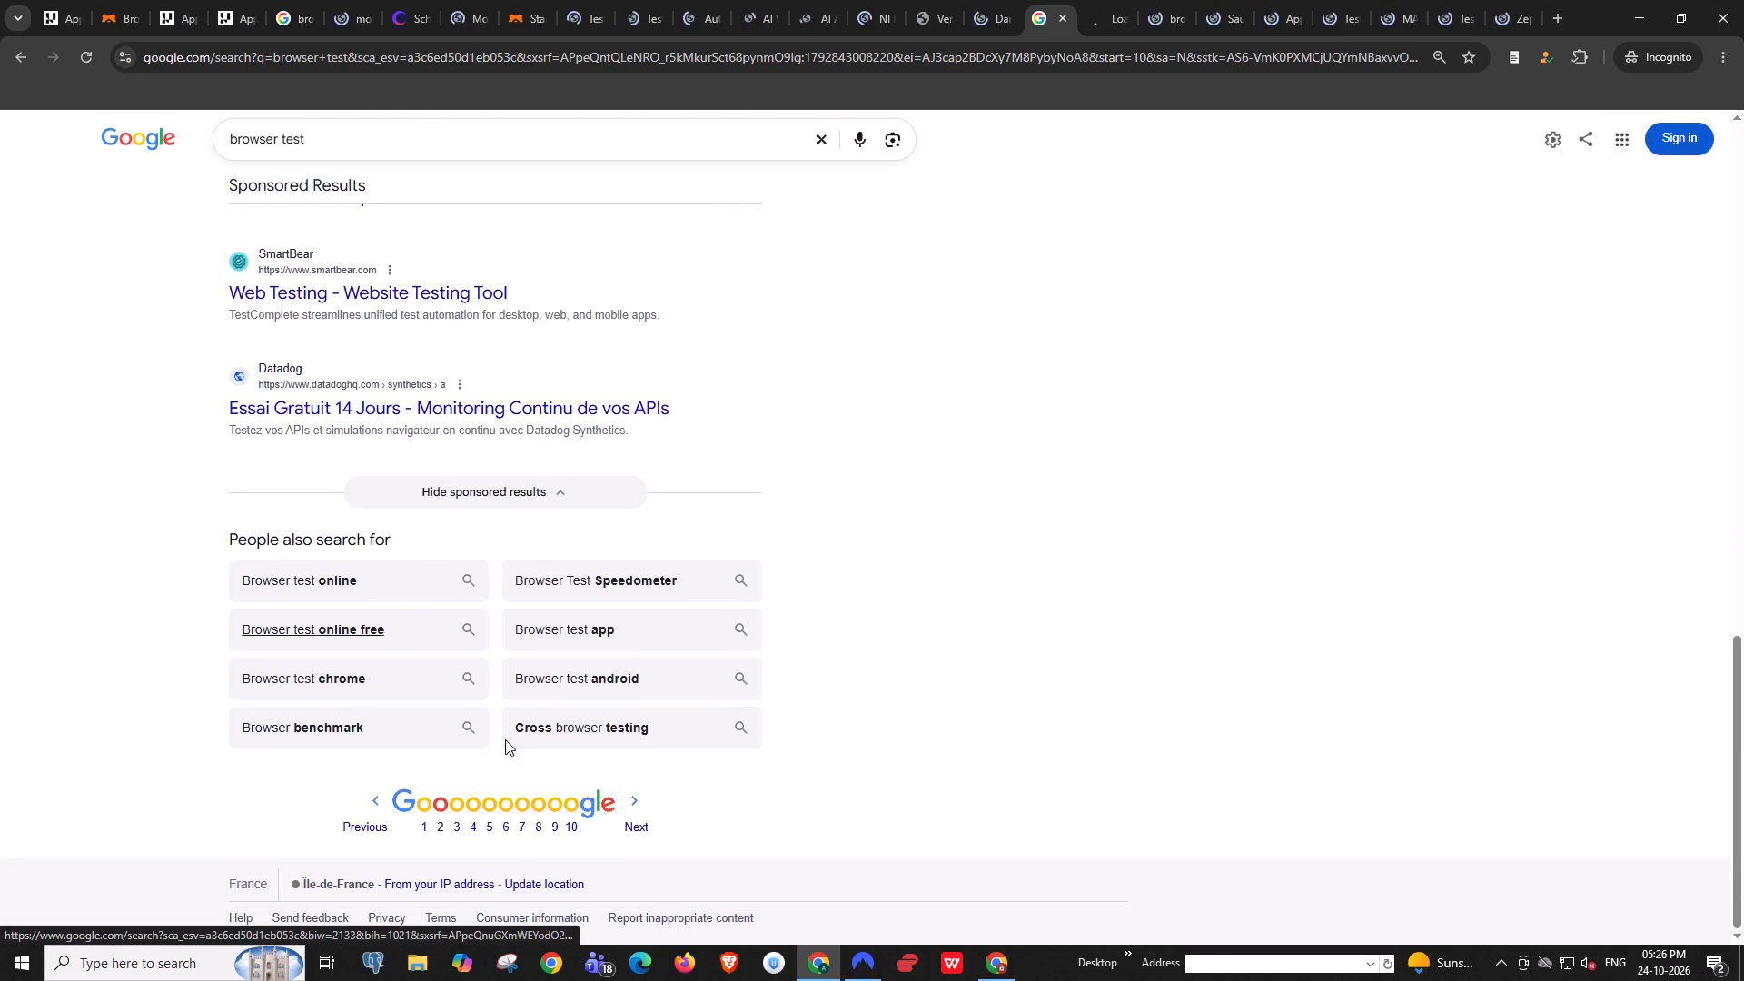
{"action": "key", "text": "ctrl+w"}
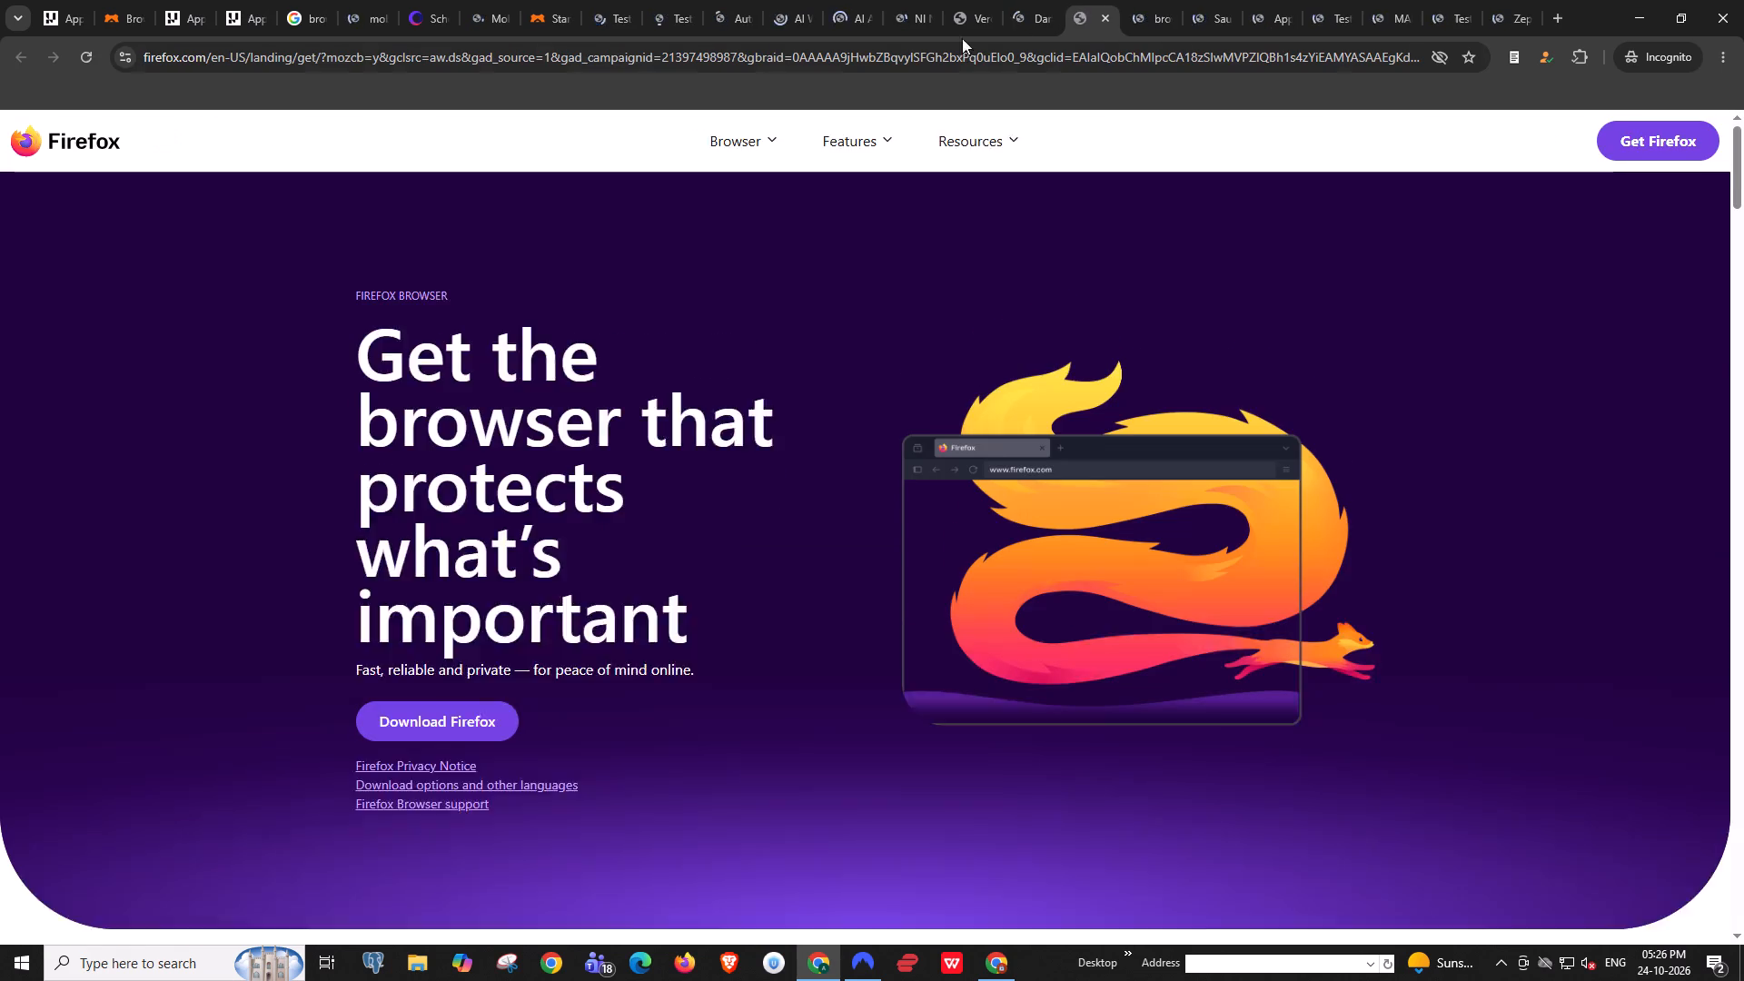
Bring up the "Saucelabs" results and open the top Sauce Labs listing in a new tab.
{"action": "left_click", "coordinate": [1166, 7]}
{"action": "left_click", "coordinate": [1221, 7]}
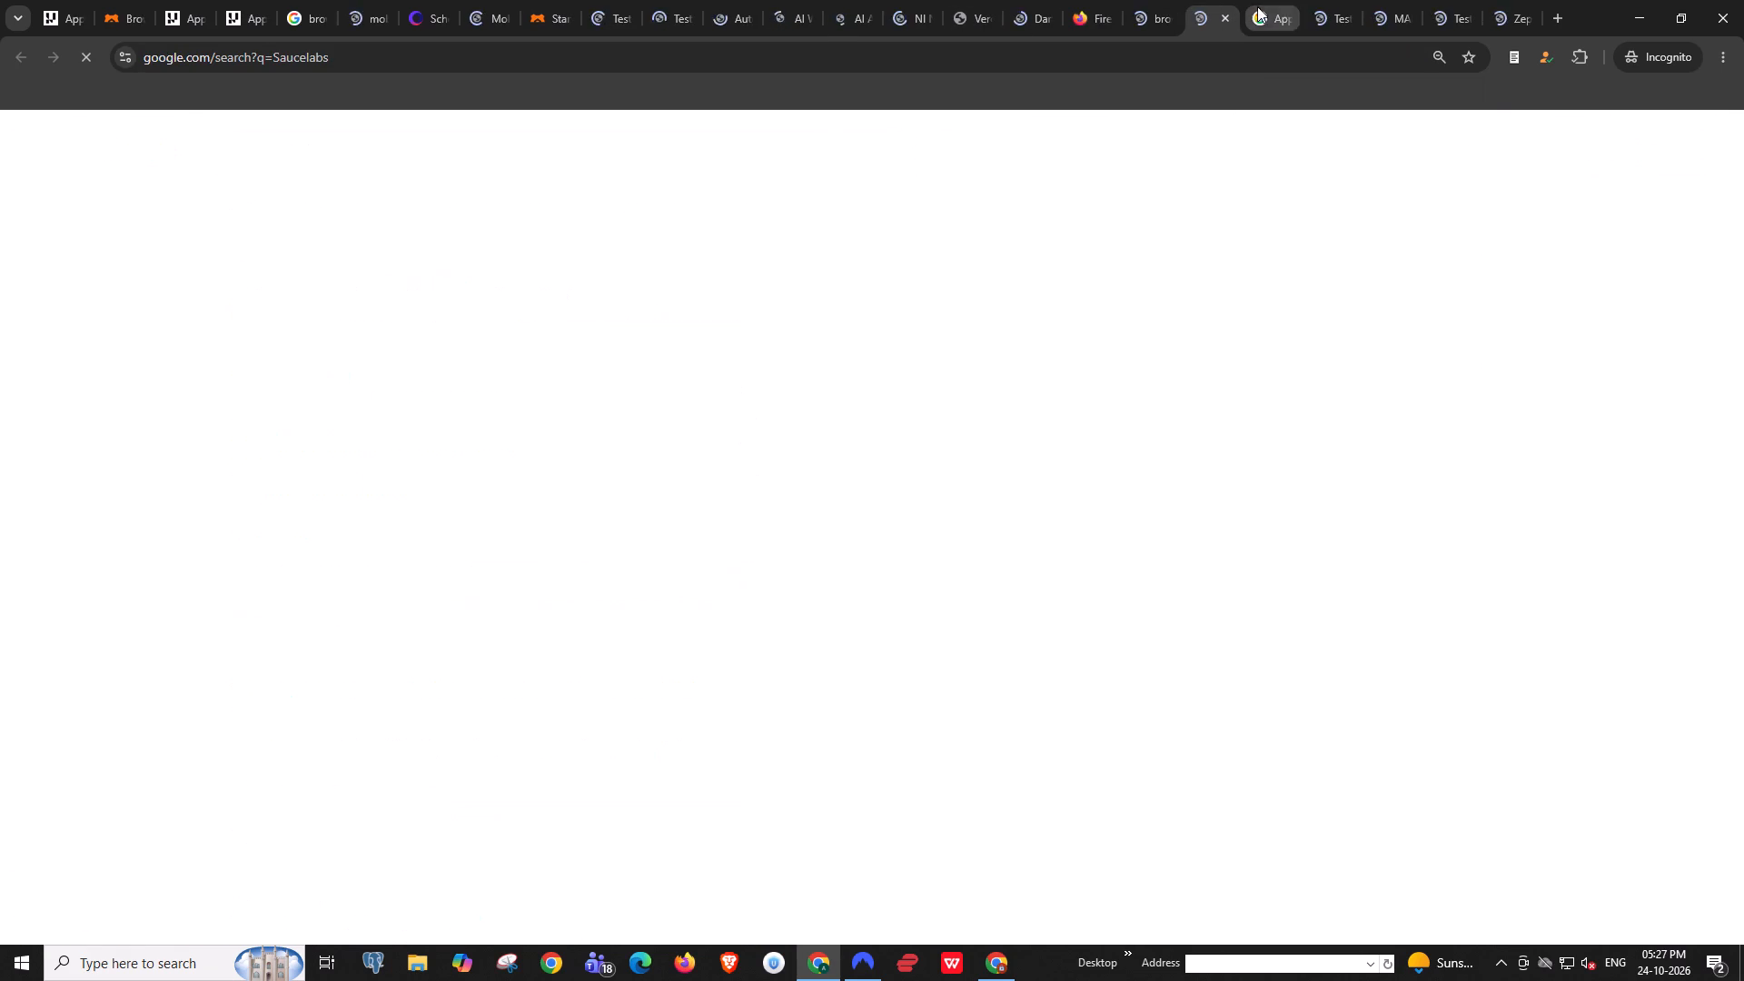
{"action": "left_click", "coordinate": [324, 297], "text": "ctrl"}
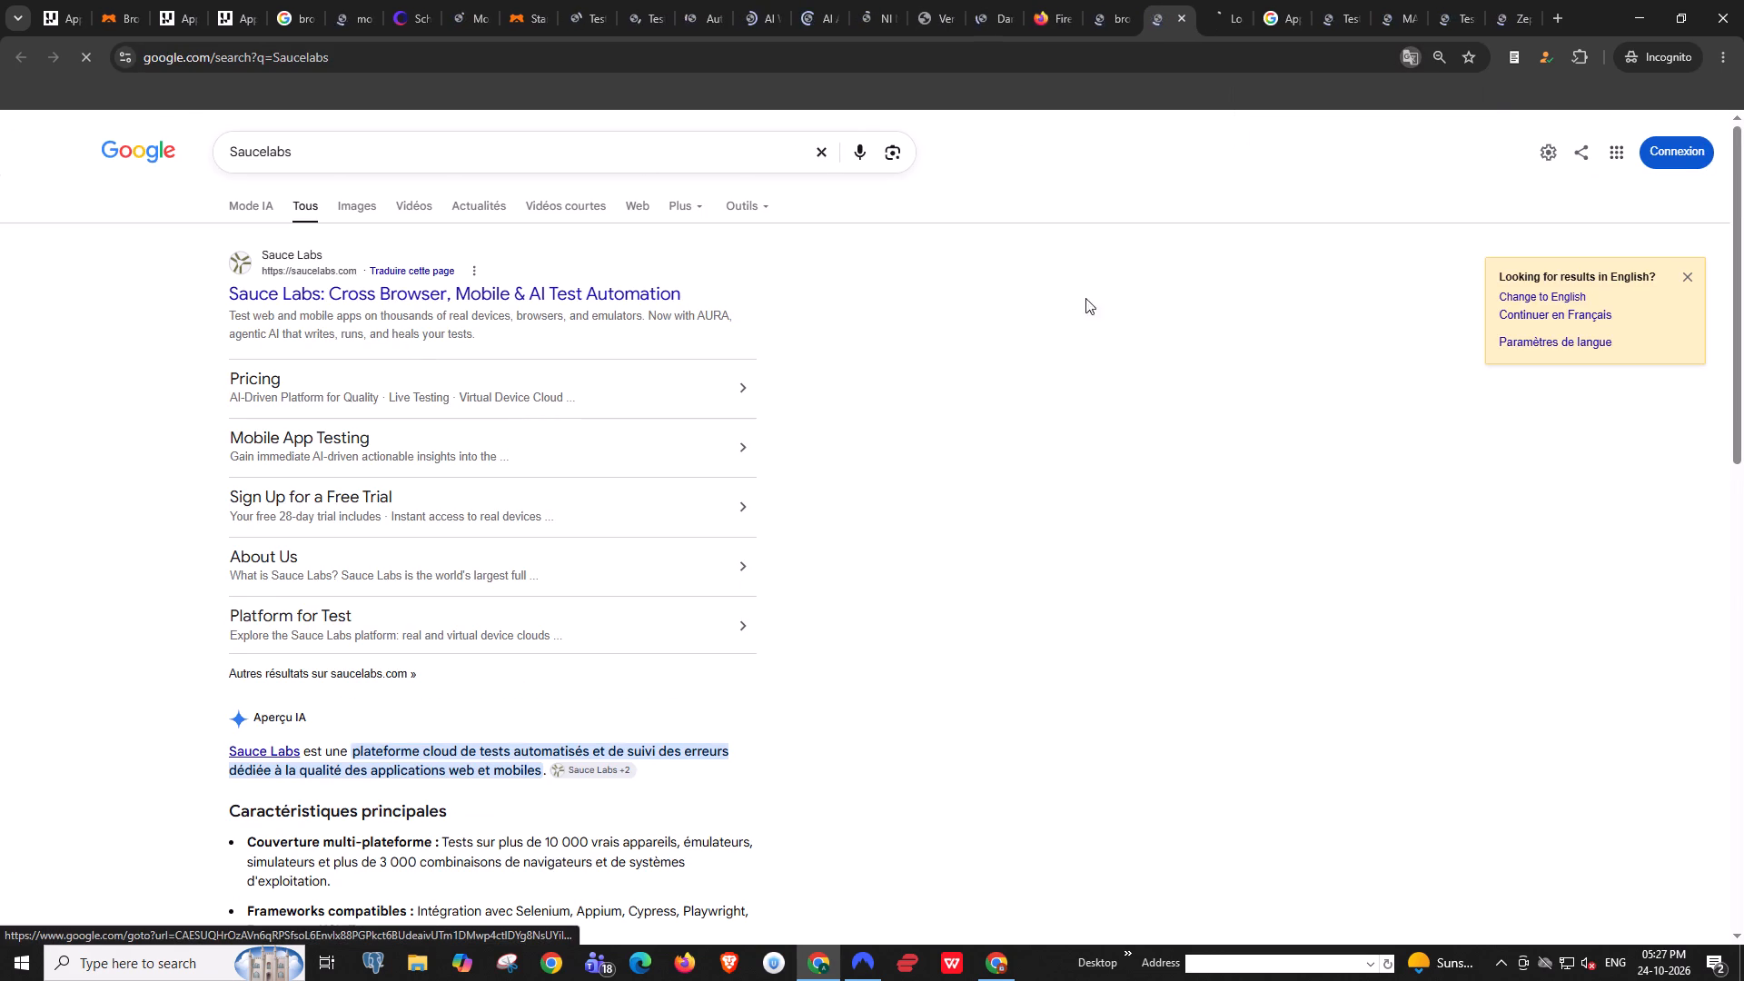
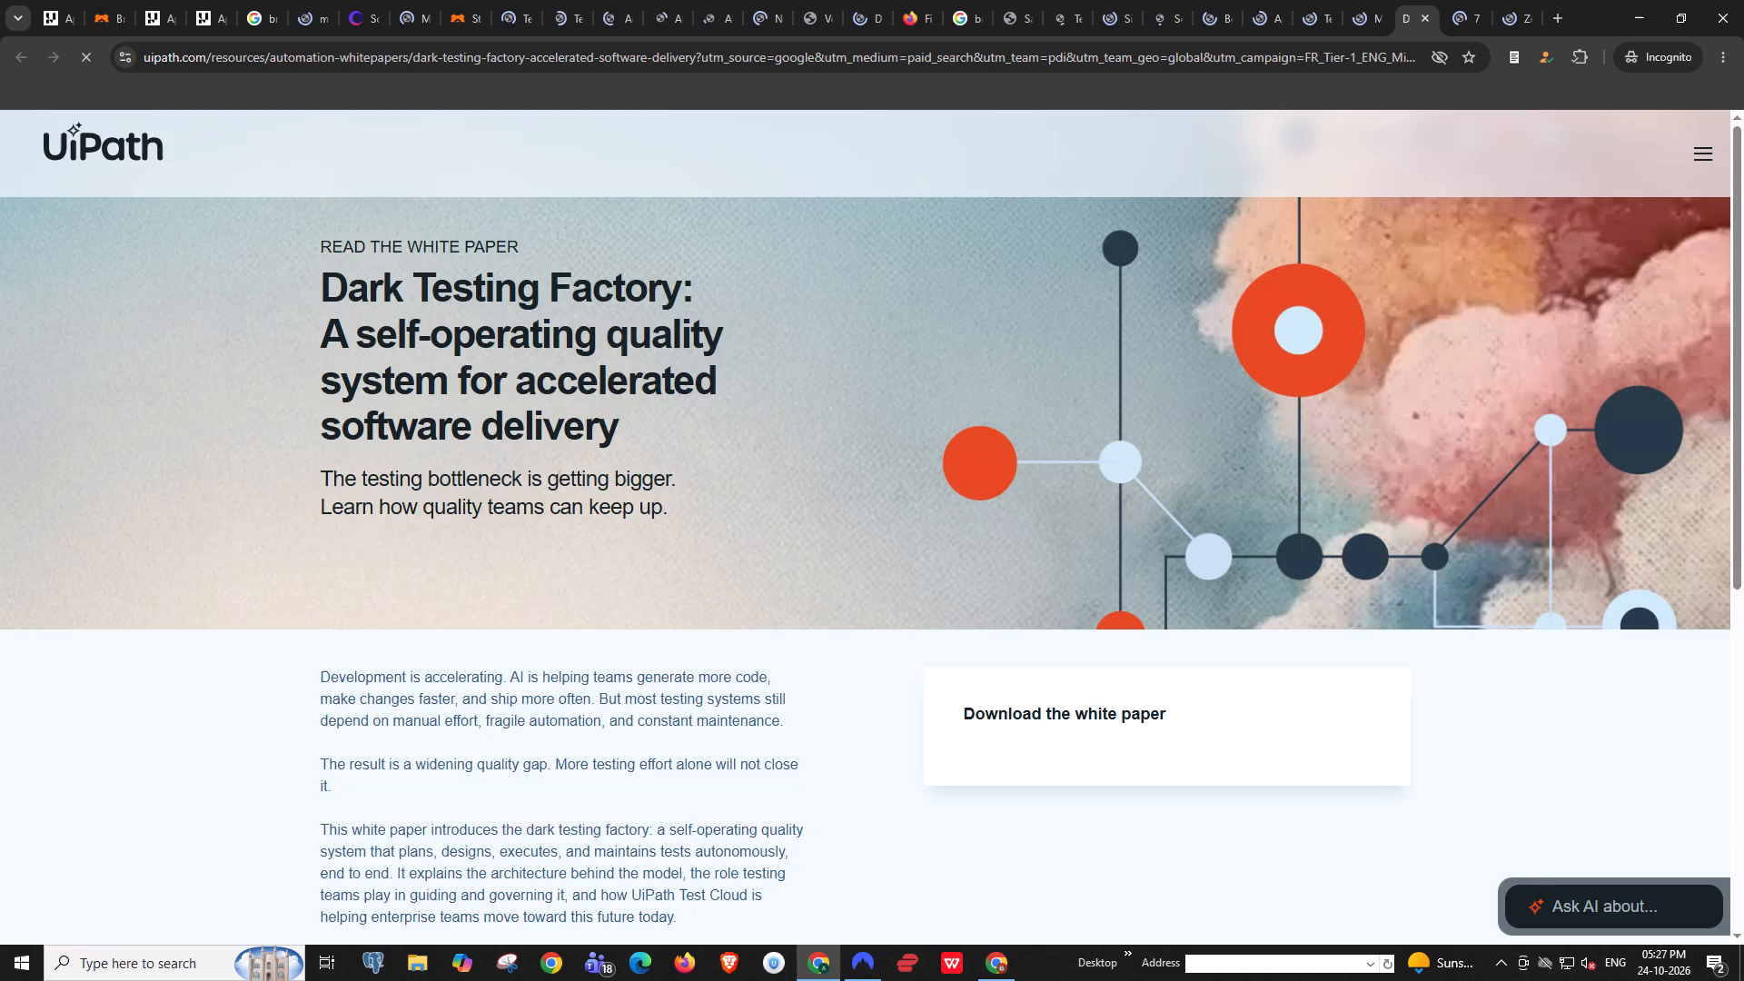
Copy the open-tab URL list from Bulk Open and paste it into the Kywrd sheet starting at cell C2.
{"action": "scroll", "coordinate": [500, 373], "scroll_direction": "down", "scroll_amount": 3}
{"action": "left_click", "coordinate": [1507, 59]}
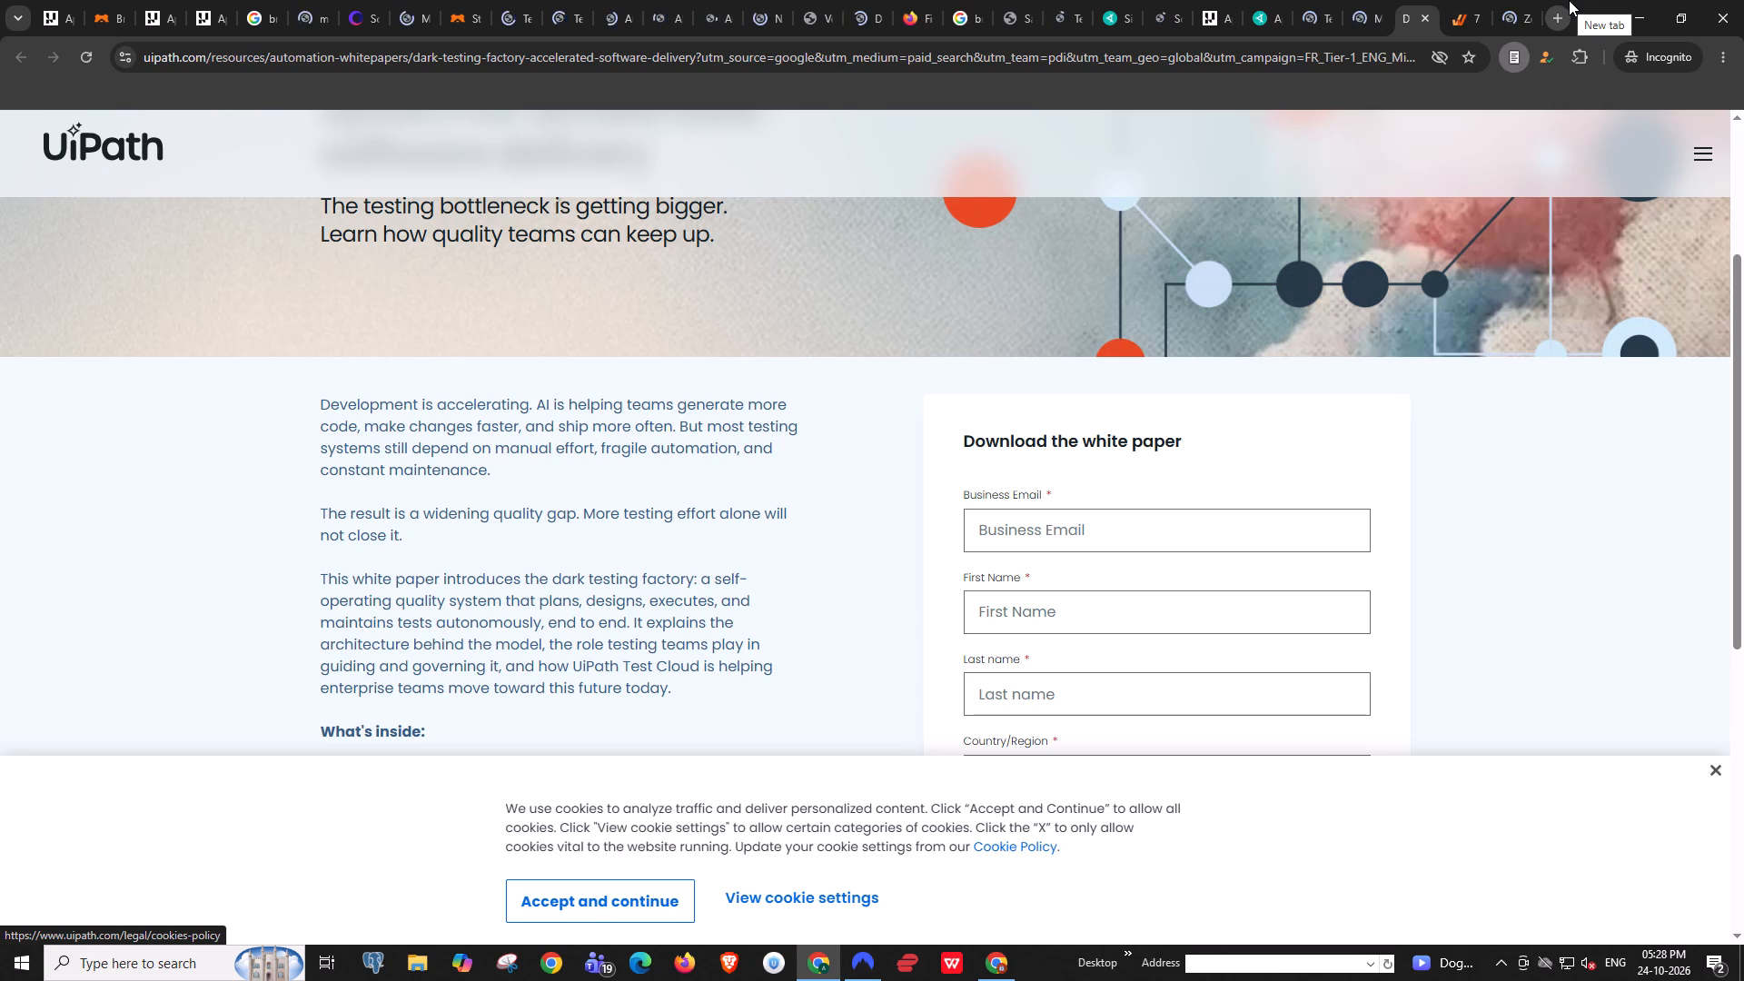
{"action": "key", "text": "space"}
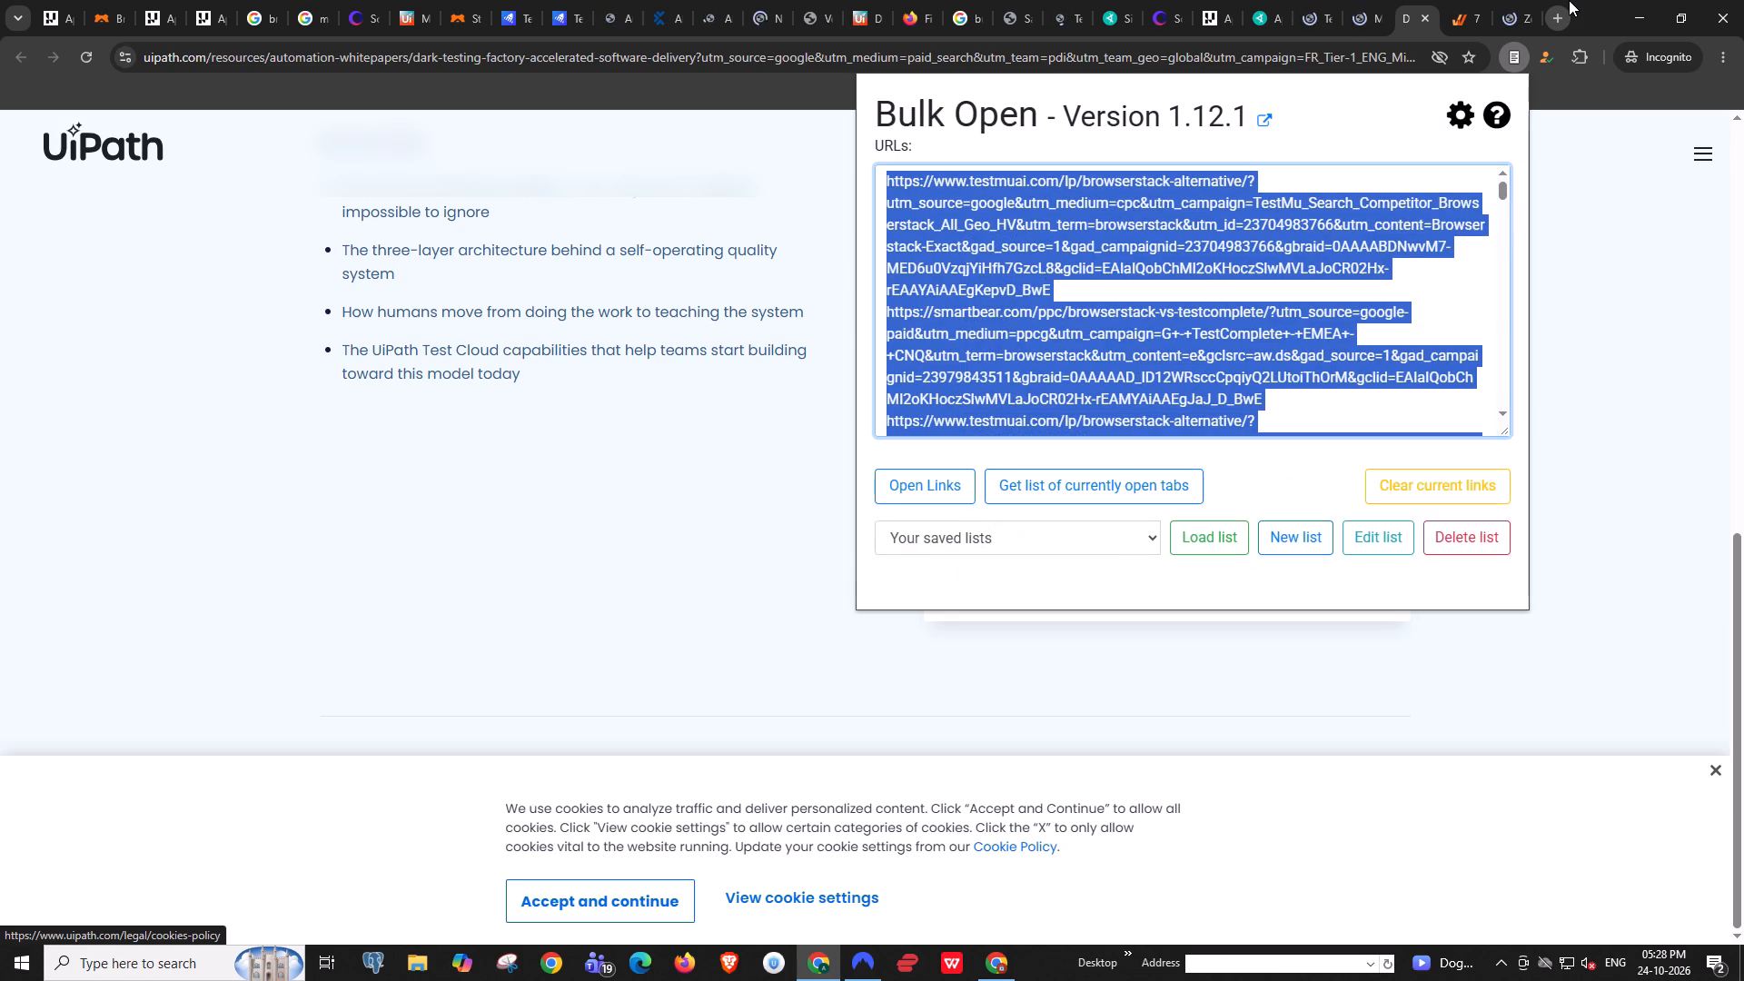
{"action": "key", "text": "ctrl+c"}
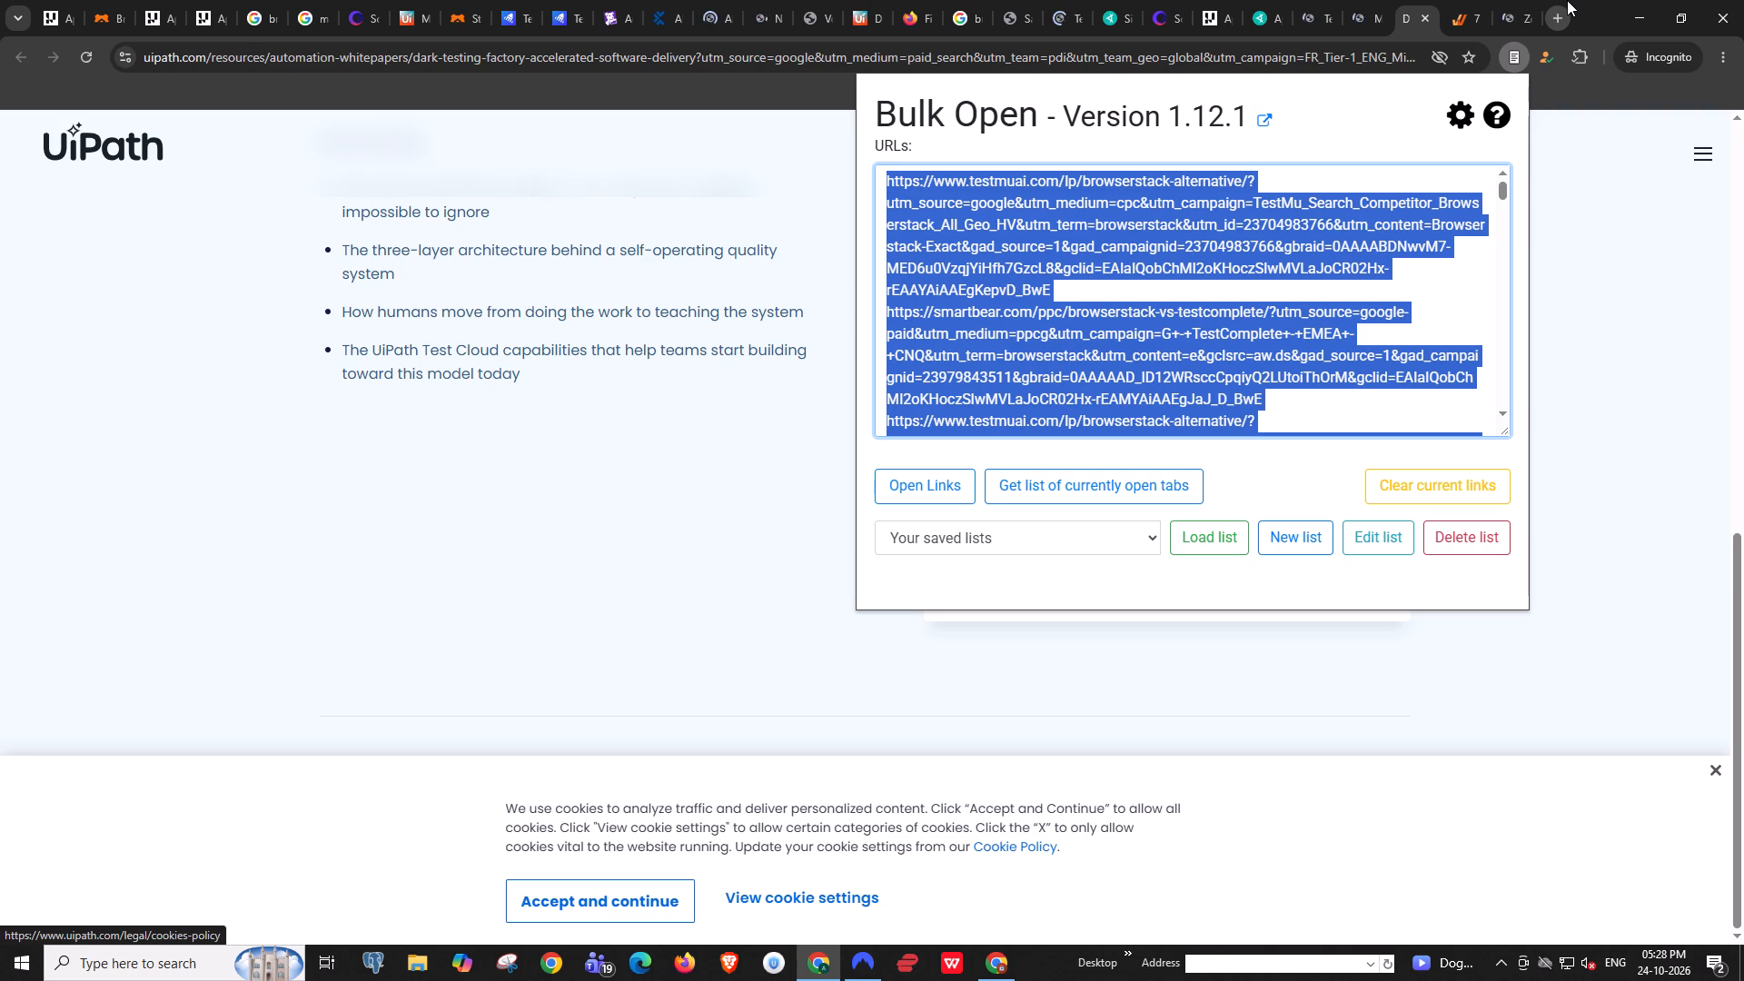
{"action": "key", "text": "ctrl+c"}
{"action": "key", "text": "alt+Tab"}
{"action": "scroll", "coordinate": [498, 207], "scroll_direction": "up", "scroll_amount": 3}
{"action": "left_click", "coordinate": [395, 280]}
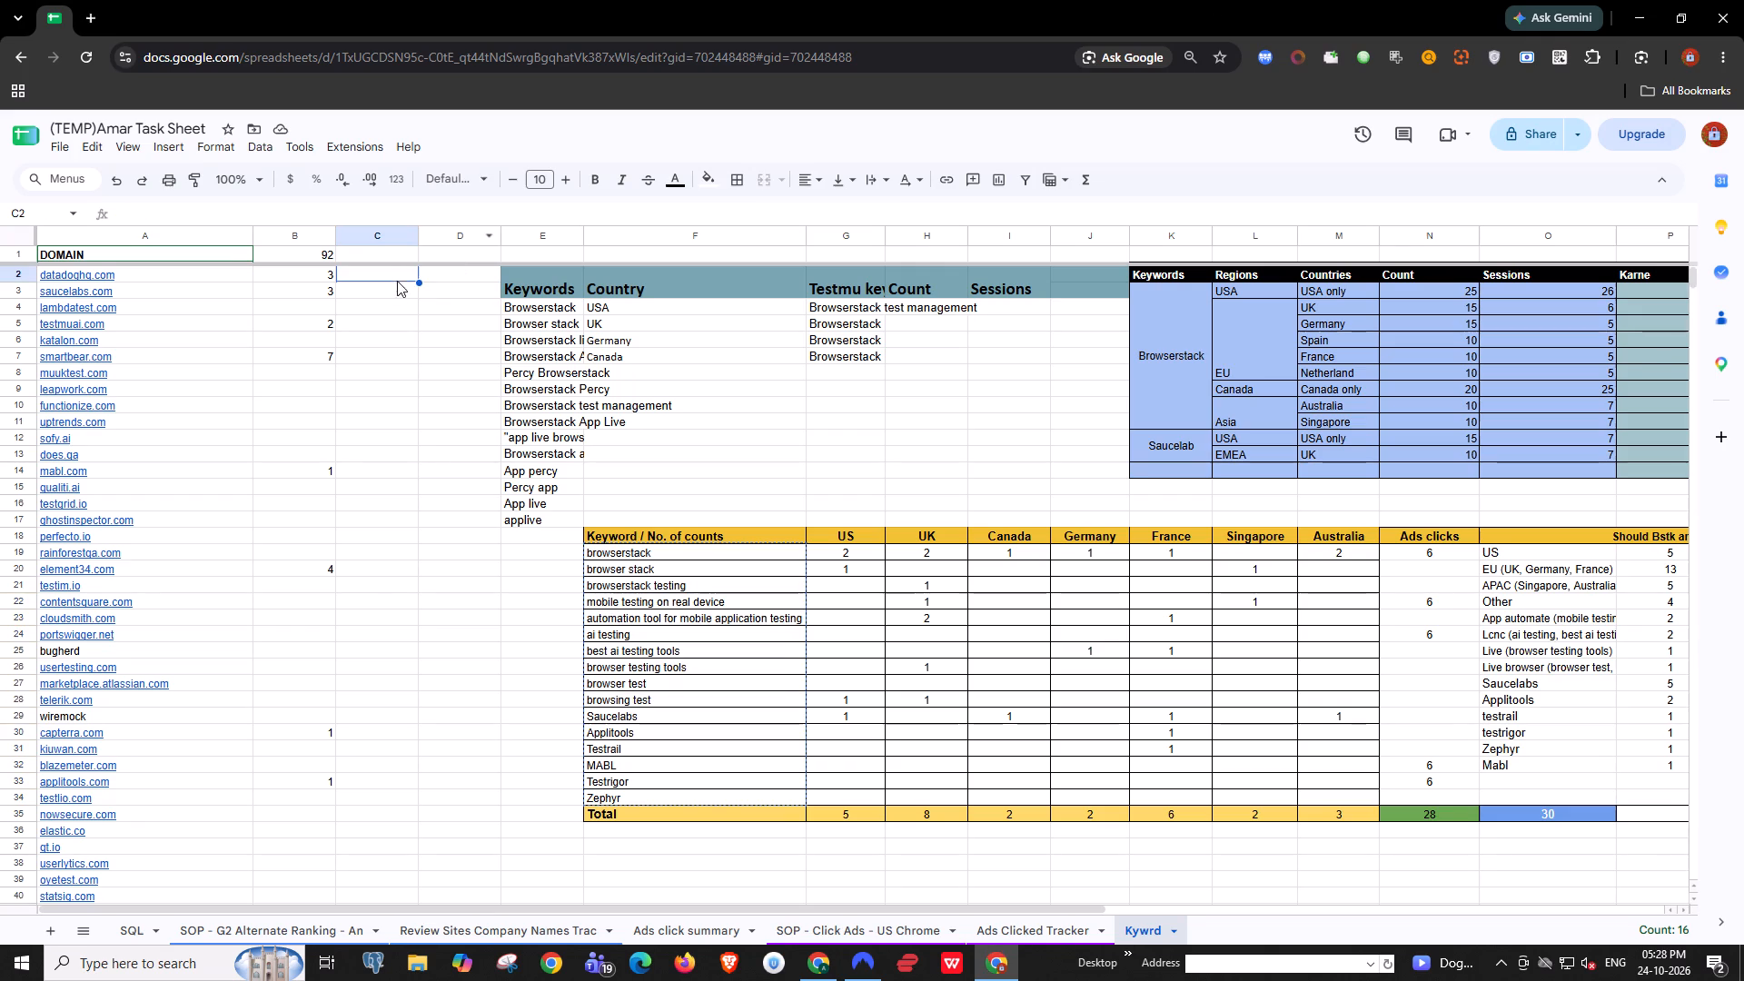
{"action": "key", "text": "ctrl+v"}
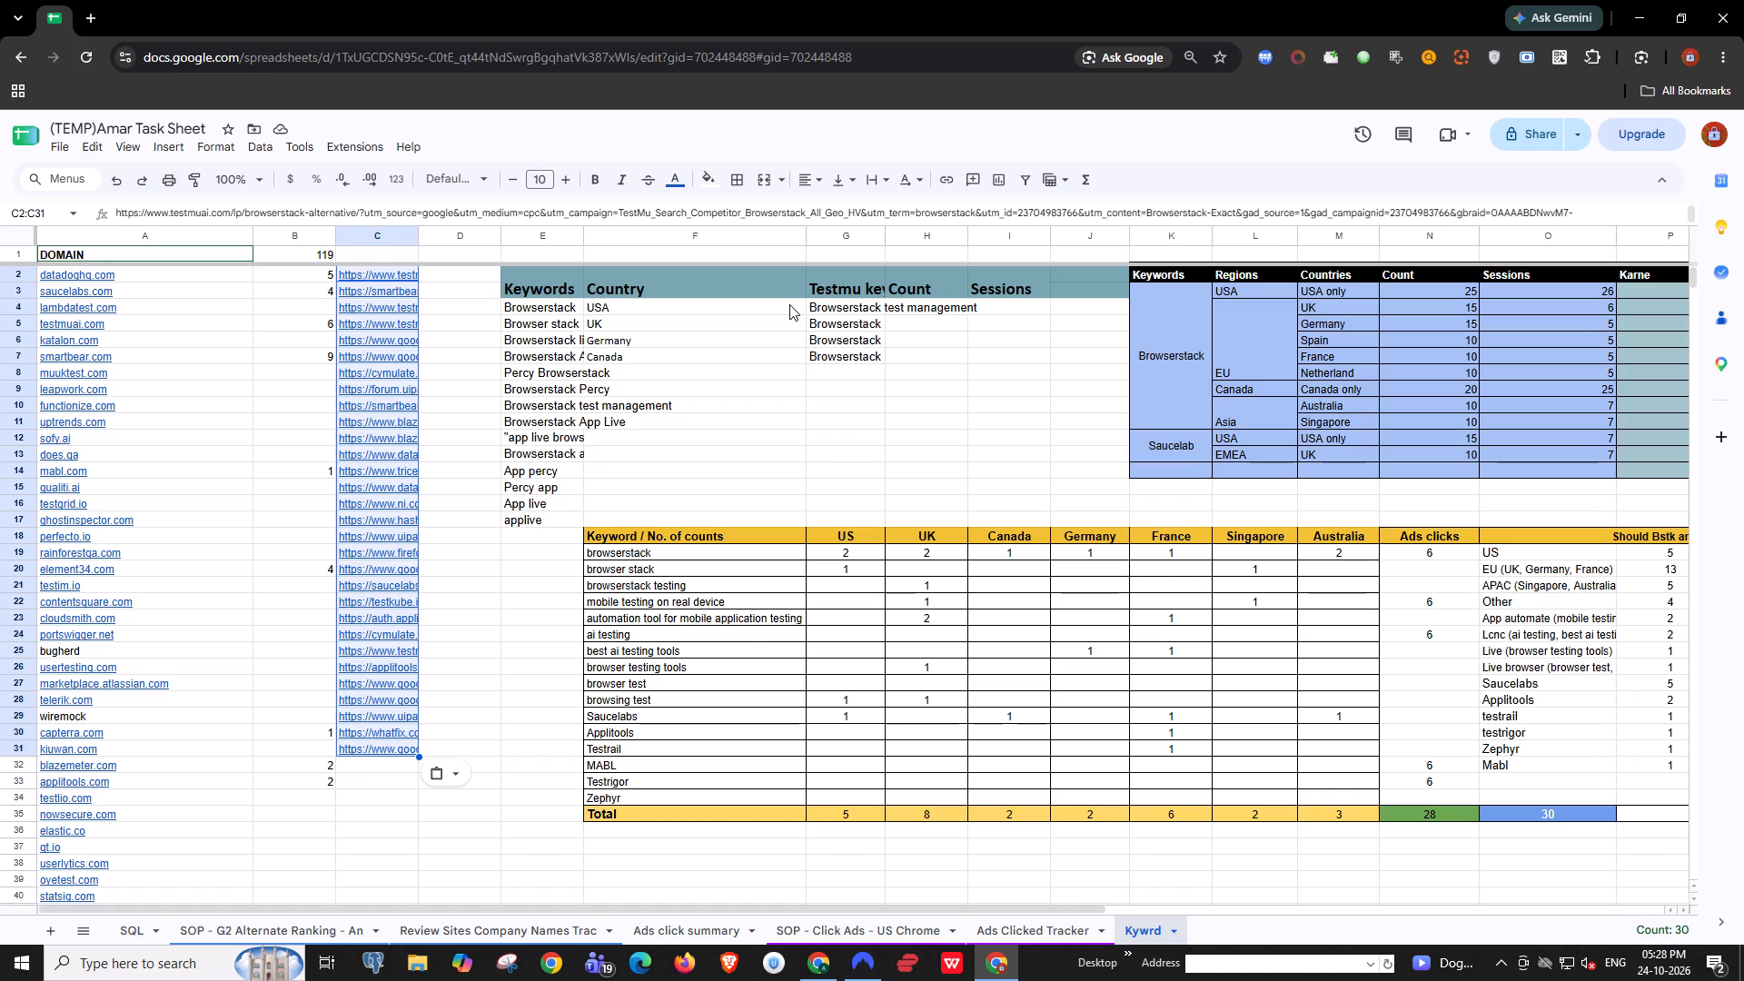
Set the testmuai.com count in column B to 22.
{"action": "left_click", "coordinate": [329, 322]}
{"action": "type", "text": "22"}
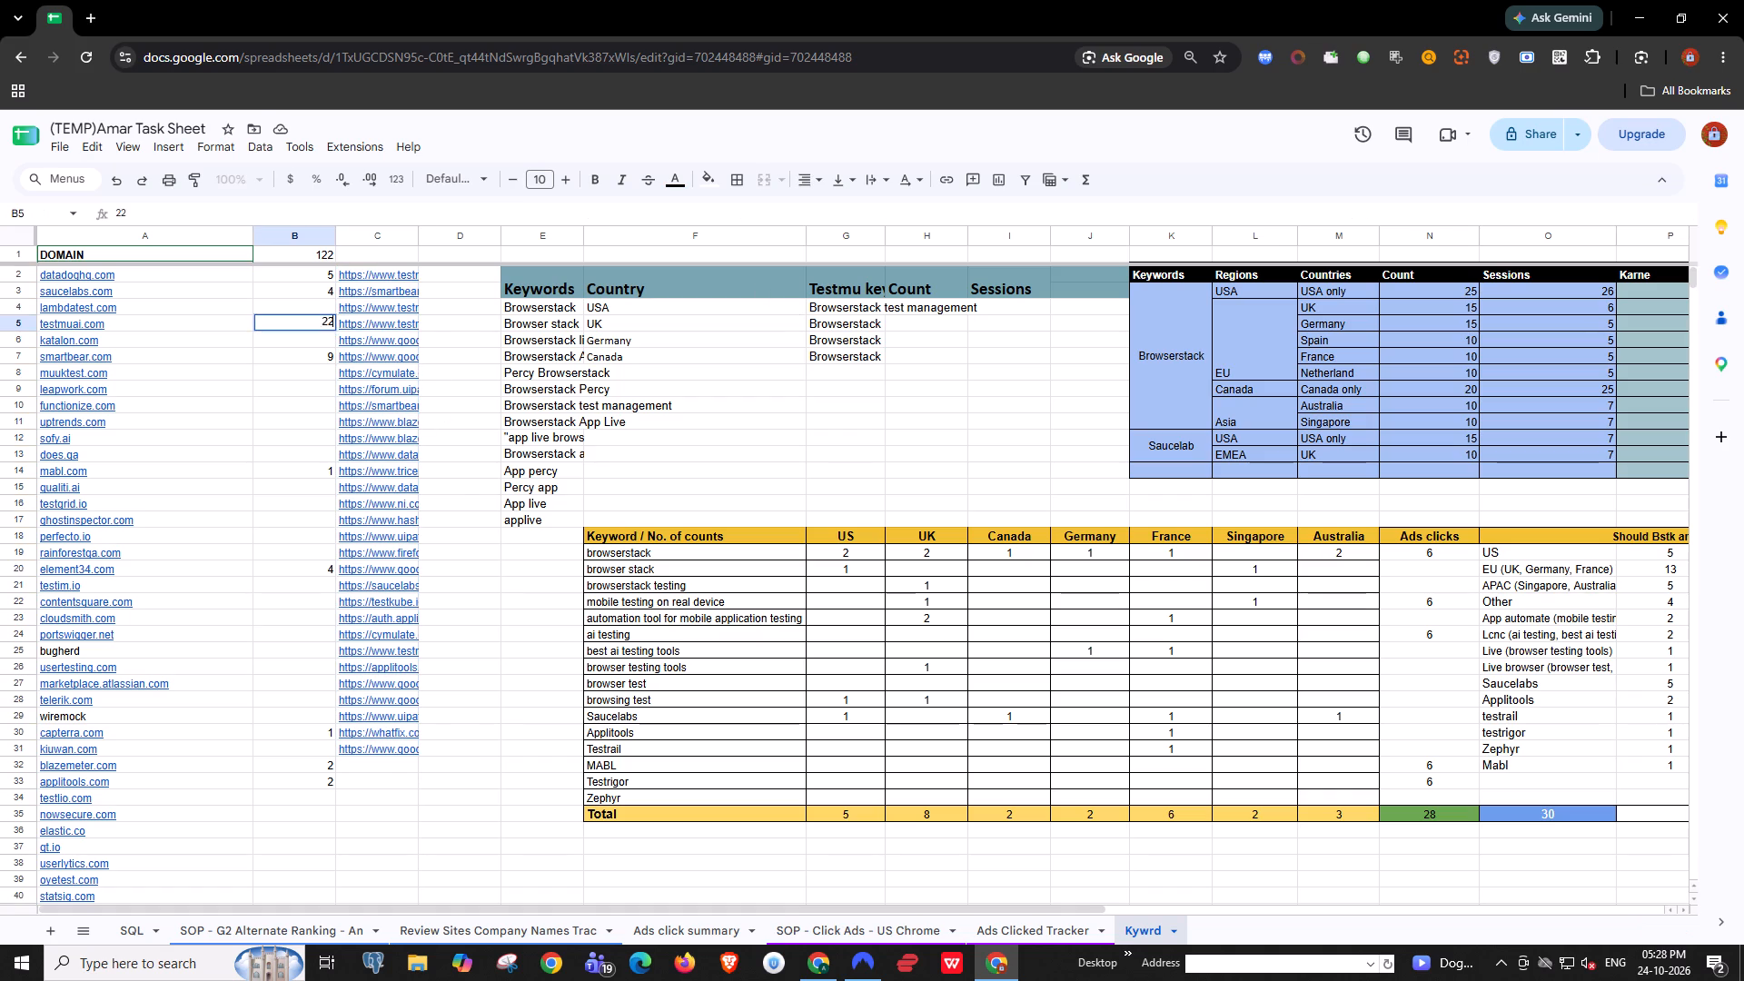
{"action": "key", "text": "Return"}
Clear the pasted URLs from cells C2 to C32.
{"action": "left_click_drag", "start_coordinate": [400, 272], "coordinate": [365, 765]}
{"action": "key", "text": "Delete"}
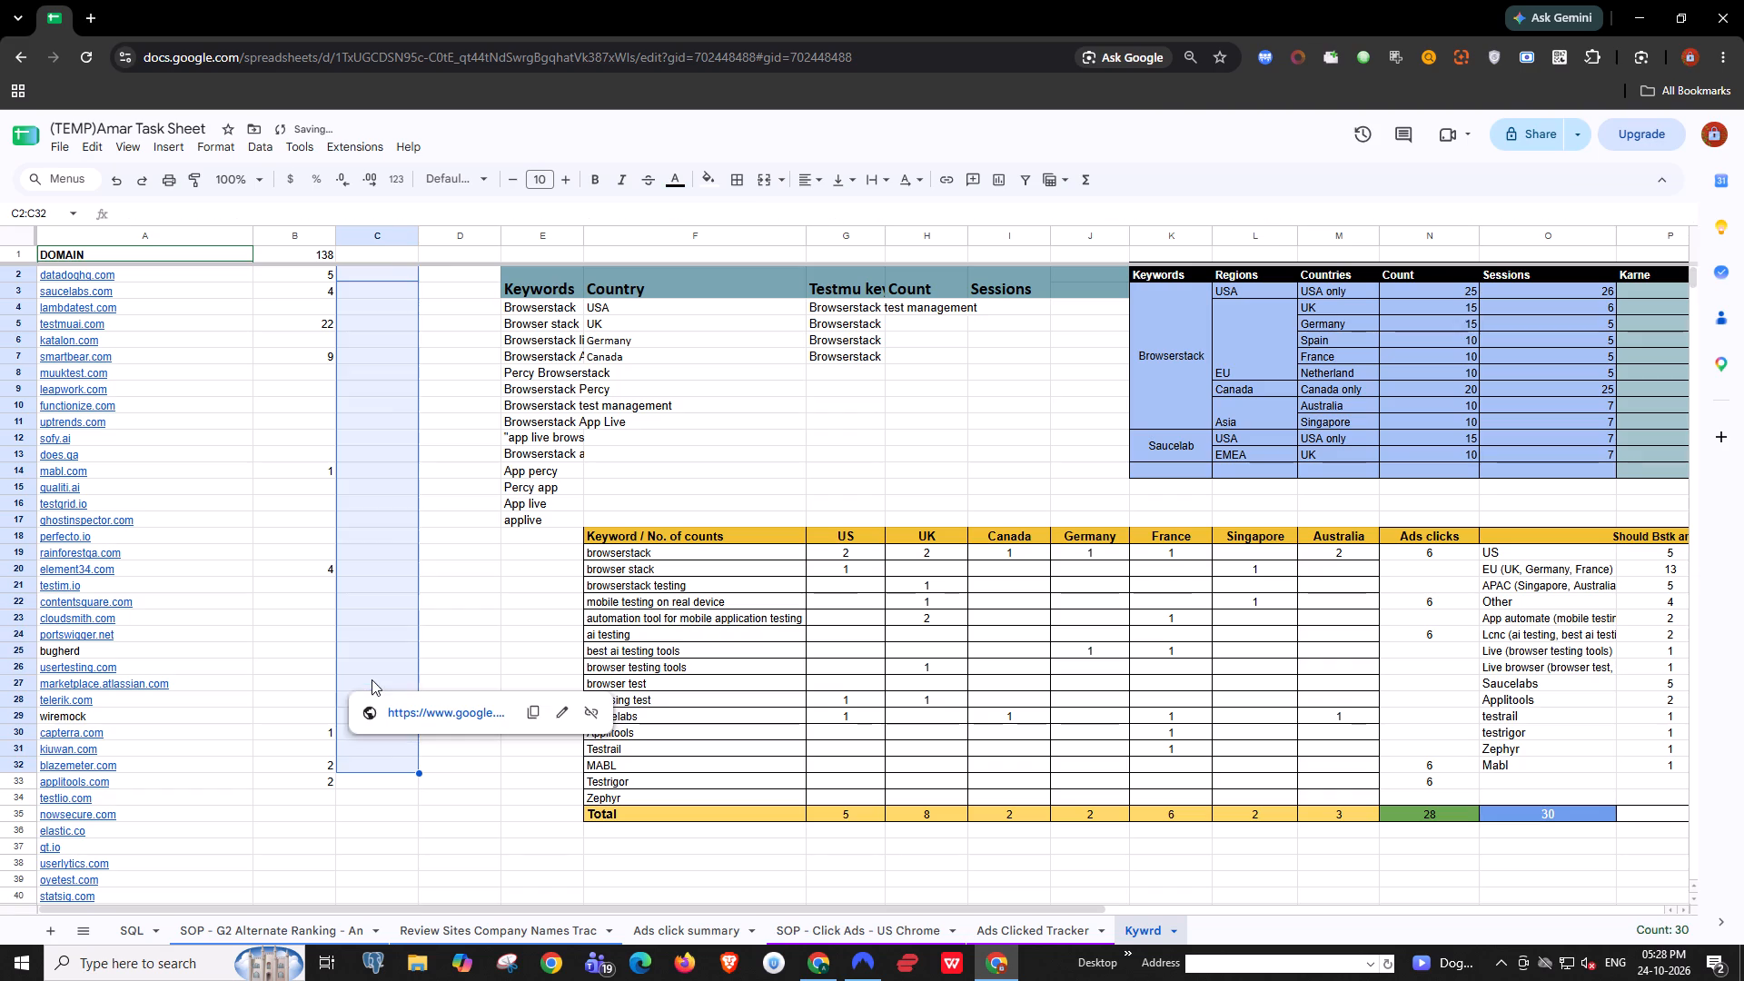
{"action": "left_click", "coordinate": [411, 412]}
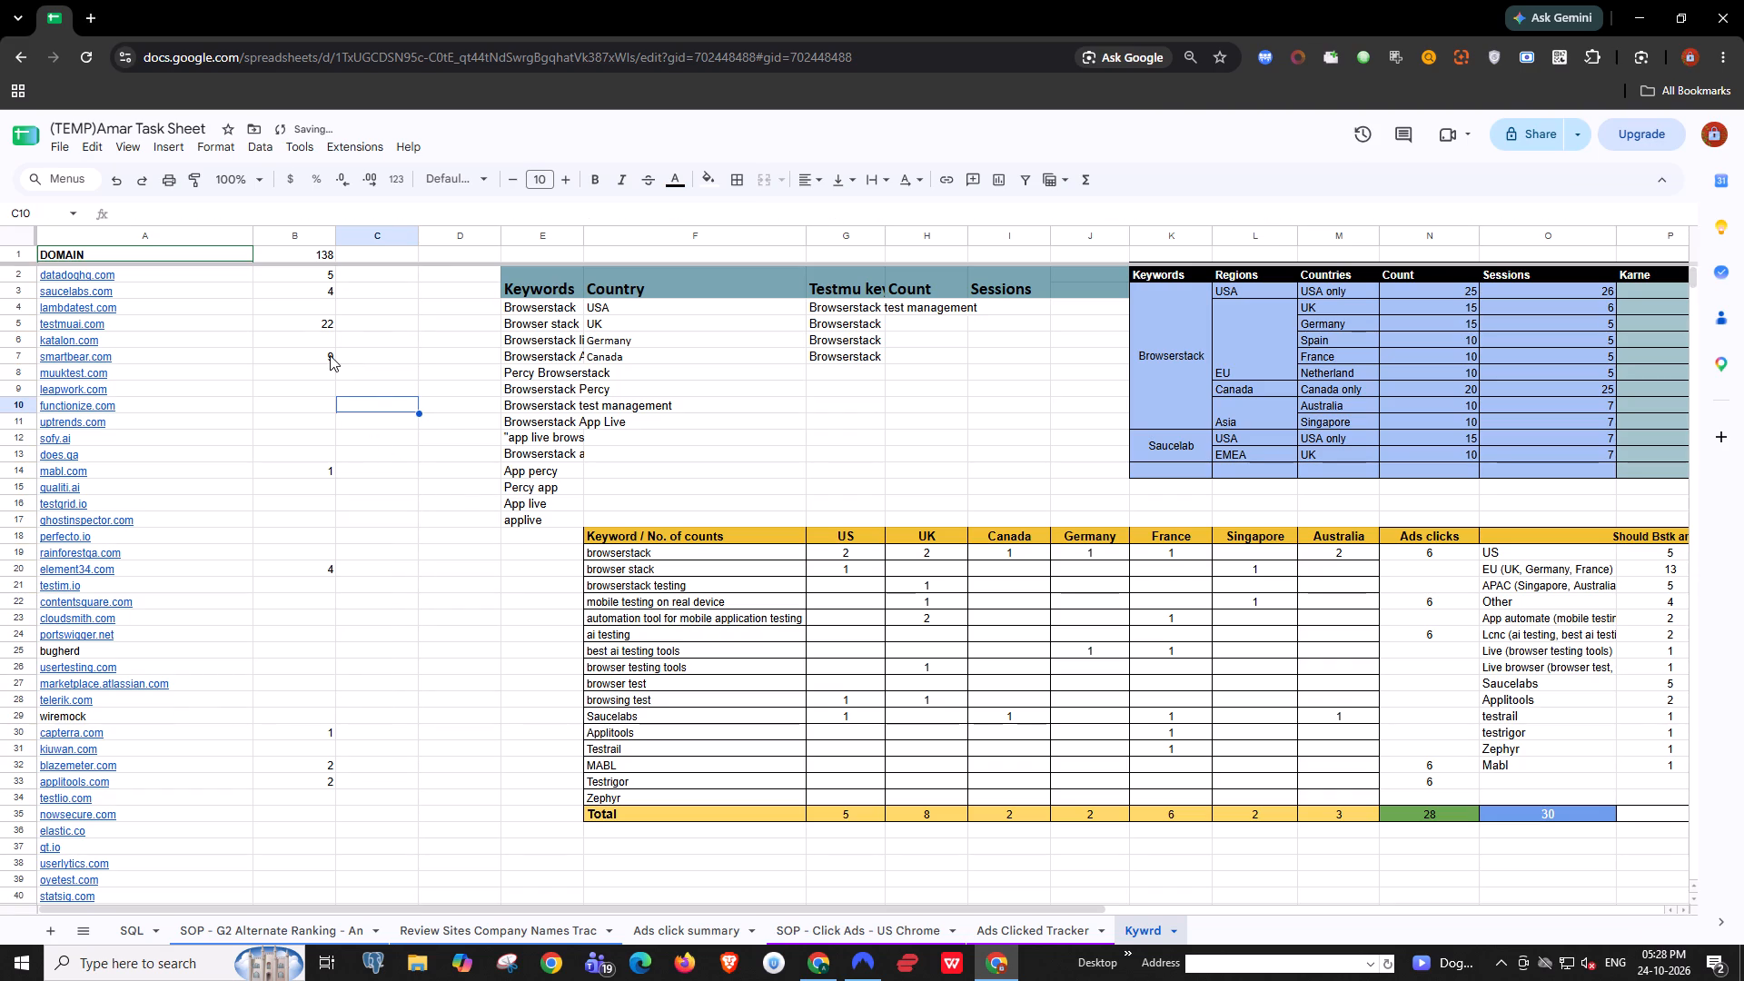
Set the smartbear.com count in column B to 6.
{"action": "left_click", "coordinate": [330, 355]}
{"action": "key", "text": "6"}
{"action": "key", "text": "Return"}
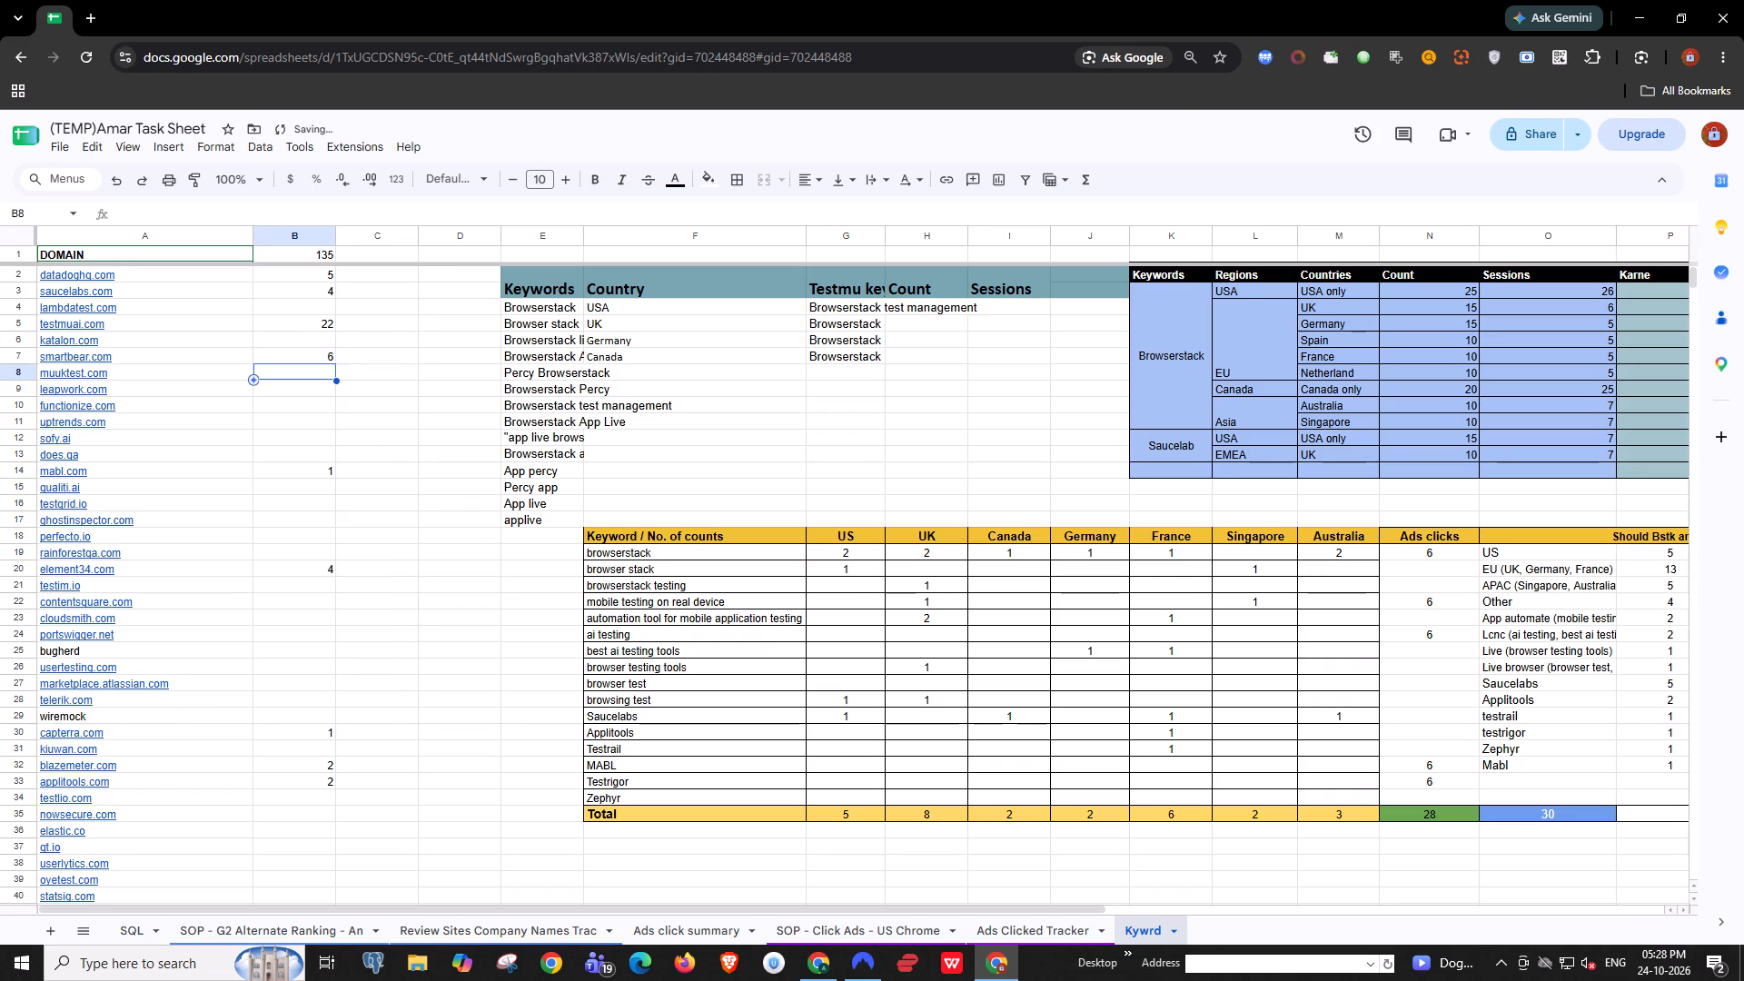
Clear the leftover URLs in column C between the venn.com and millionlabs.co.uk rows, C83 to C98.
{"action": "scroll", "coordinate": [546, 413], "scroll_direction": "down", "scroll_amount": 5}
{"action": "scroll", "coordinate": [342, 563], "scroll_direction": "up", "scroll_amount": 1}
{"action": "scroll", "coordinate": [342, 562], "scroll_direction": "down", "scroll_amount": 3}
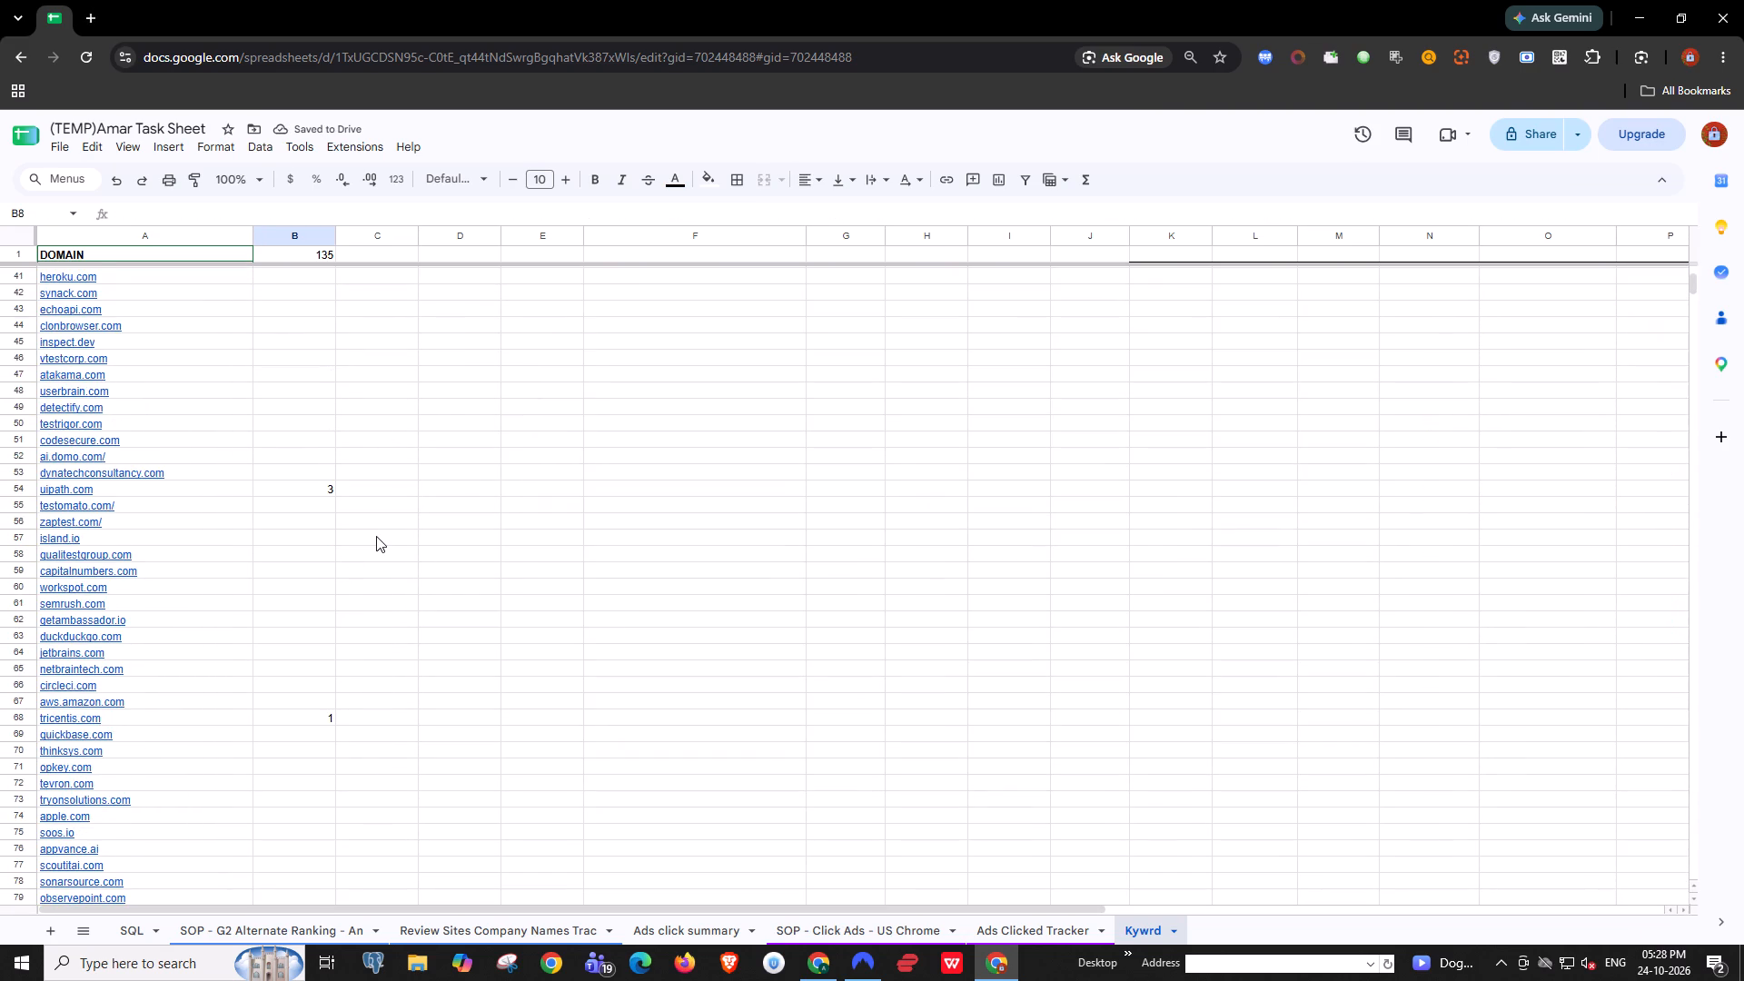
{"action": "scroll", "coordinate": [381, 534], "scroll_direction": "down", "scroll_amount": 3}
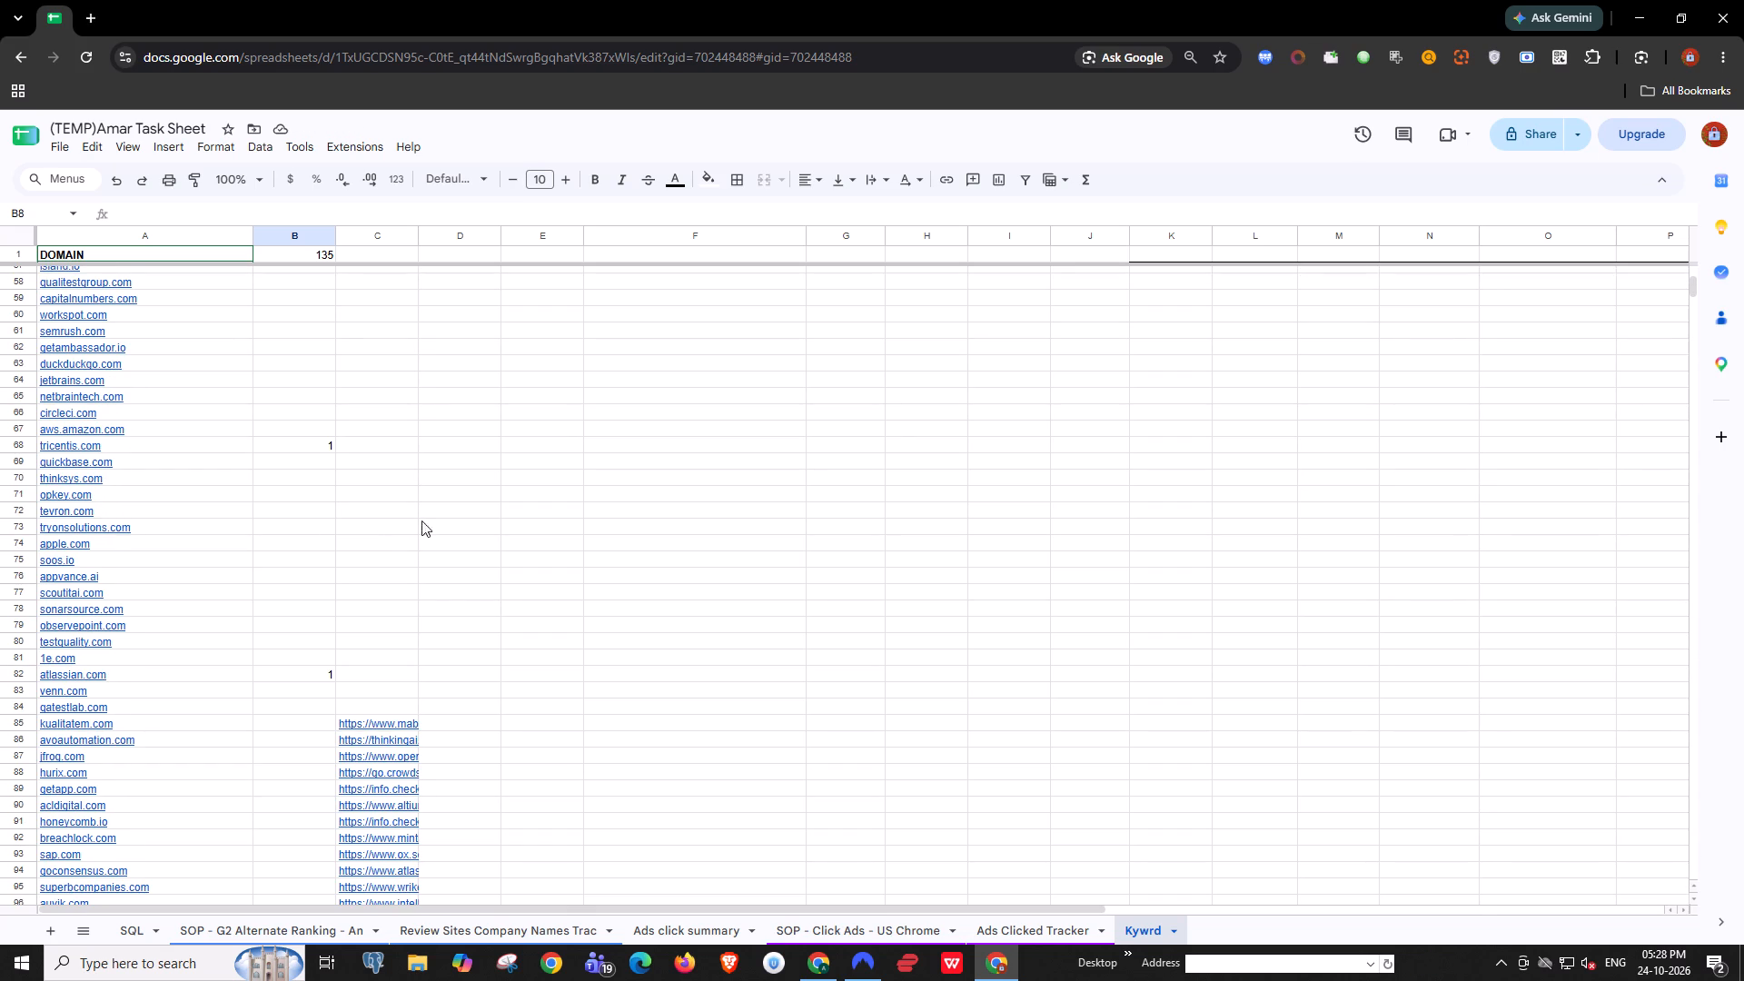
{"action": "scroll", "coordinate": [441, 607], "scroll_direction": "down", "scroll_amount": 4}
{"action": "left_click_drag", "start_coordinate": [406, 332], "coordinate": [369, 570]}
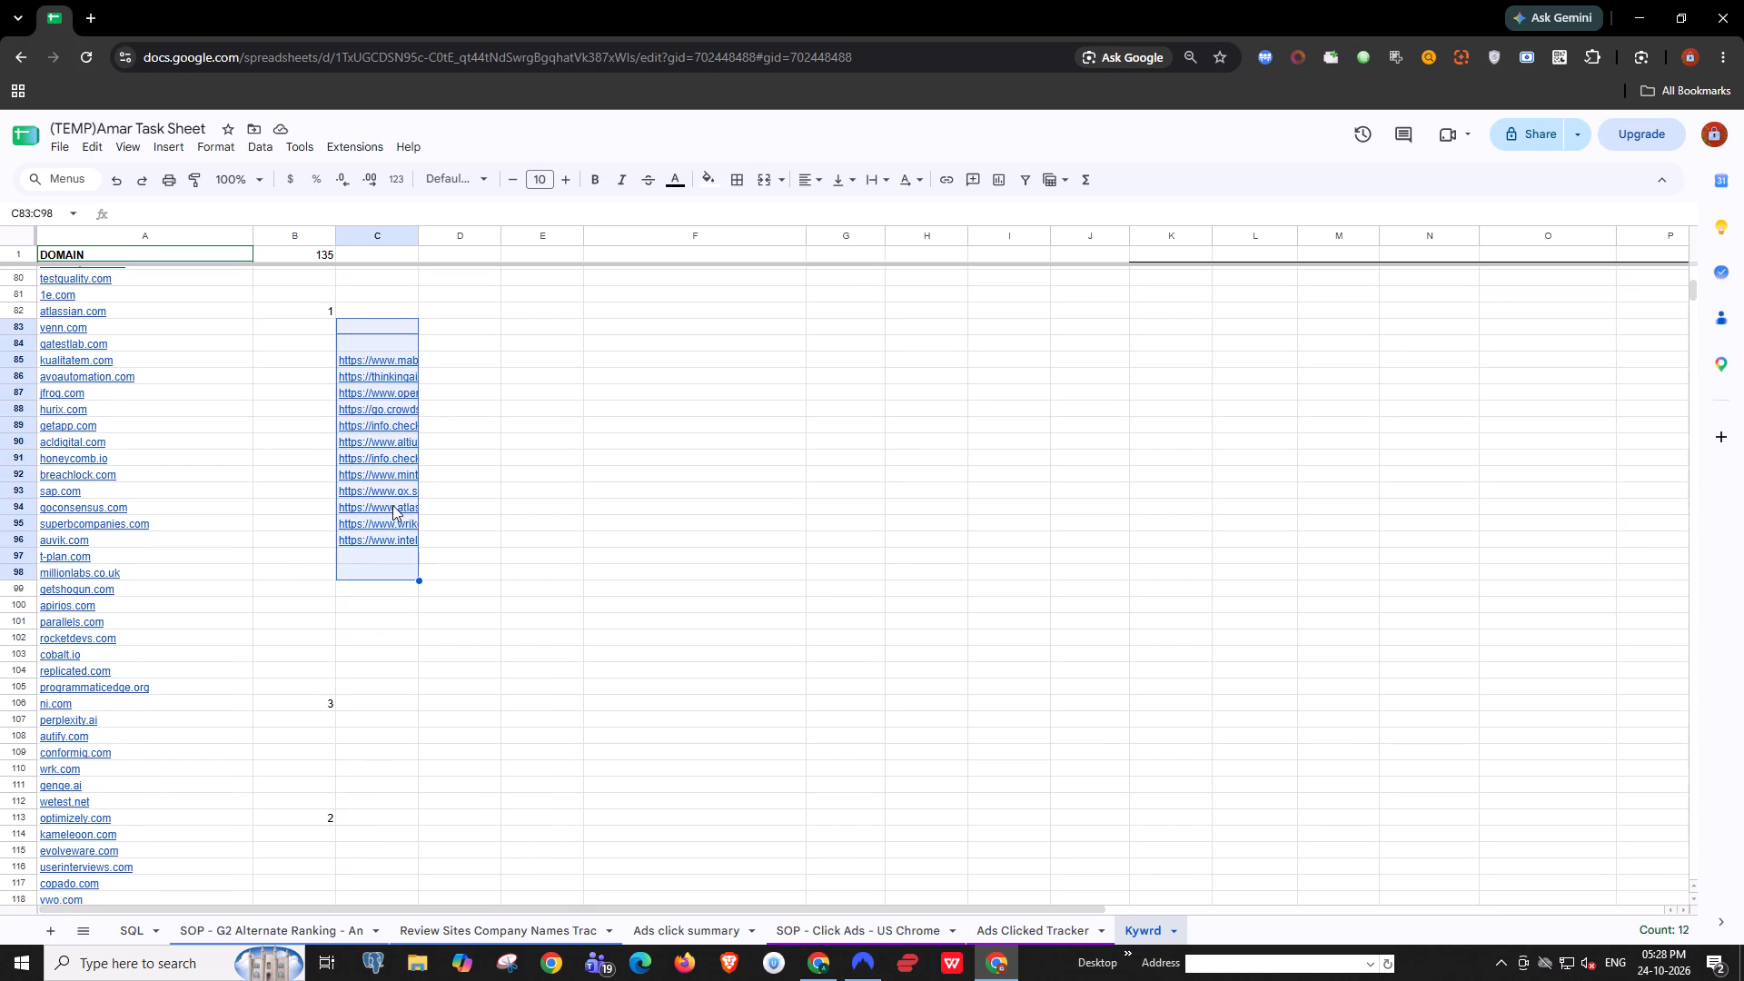
{"action": "key", "text": "Delete"}
{"action": "scroll", "coordinate": [411, 497], "scroll_direction": "up", "scroll_amount": 5}
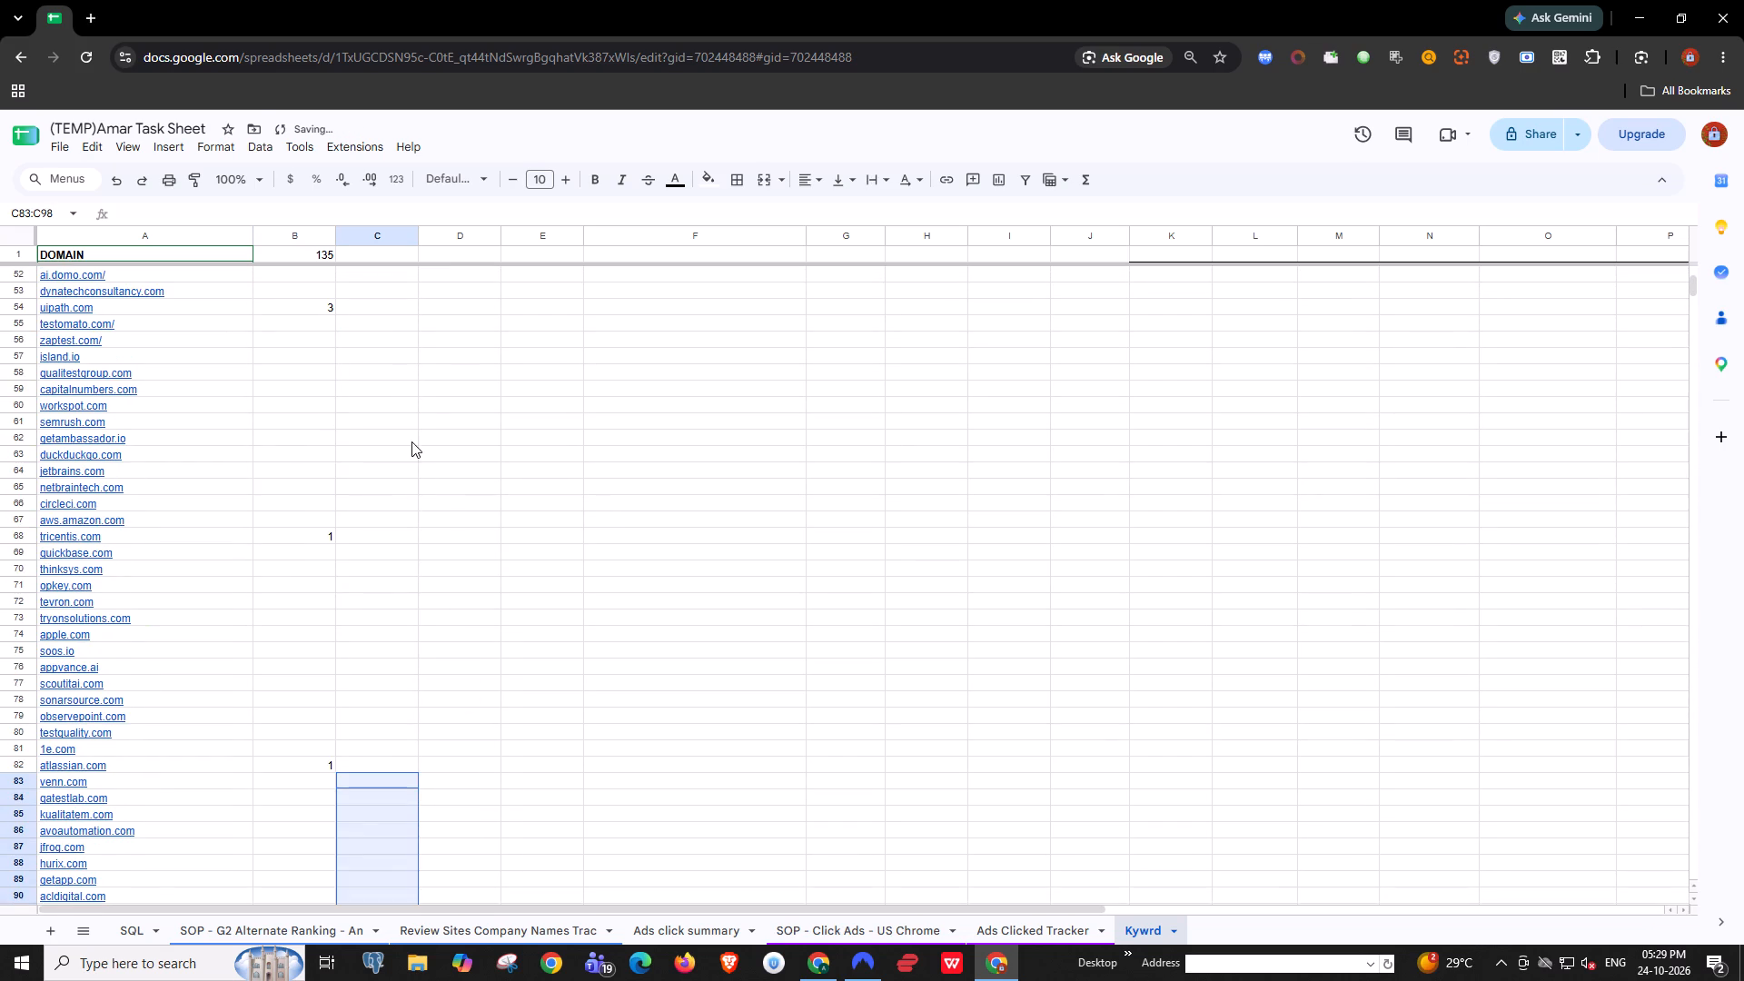
Go through the filled counts in column B down to kualitee.com and set its count to 3.
{"action": "scroll", "coordinate": [360, 635], "scroll_direction": "down", "scroll_amount": 3}
{"action": "scroll", "coordinate": [343, 717], "scroll_direction": "down", "scroll_amount": 3}
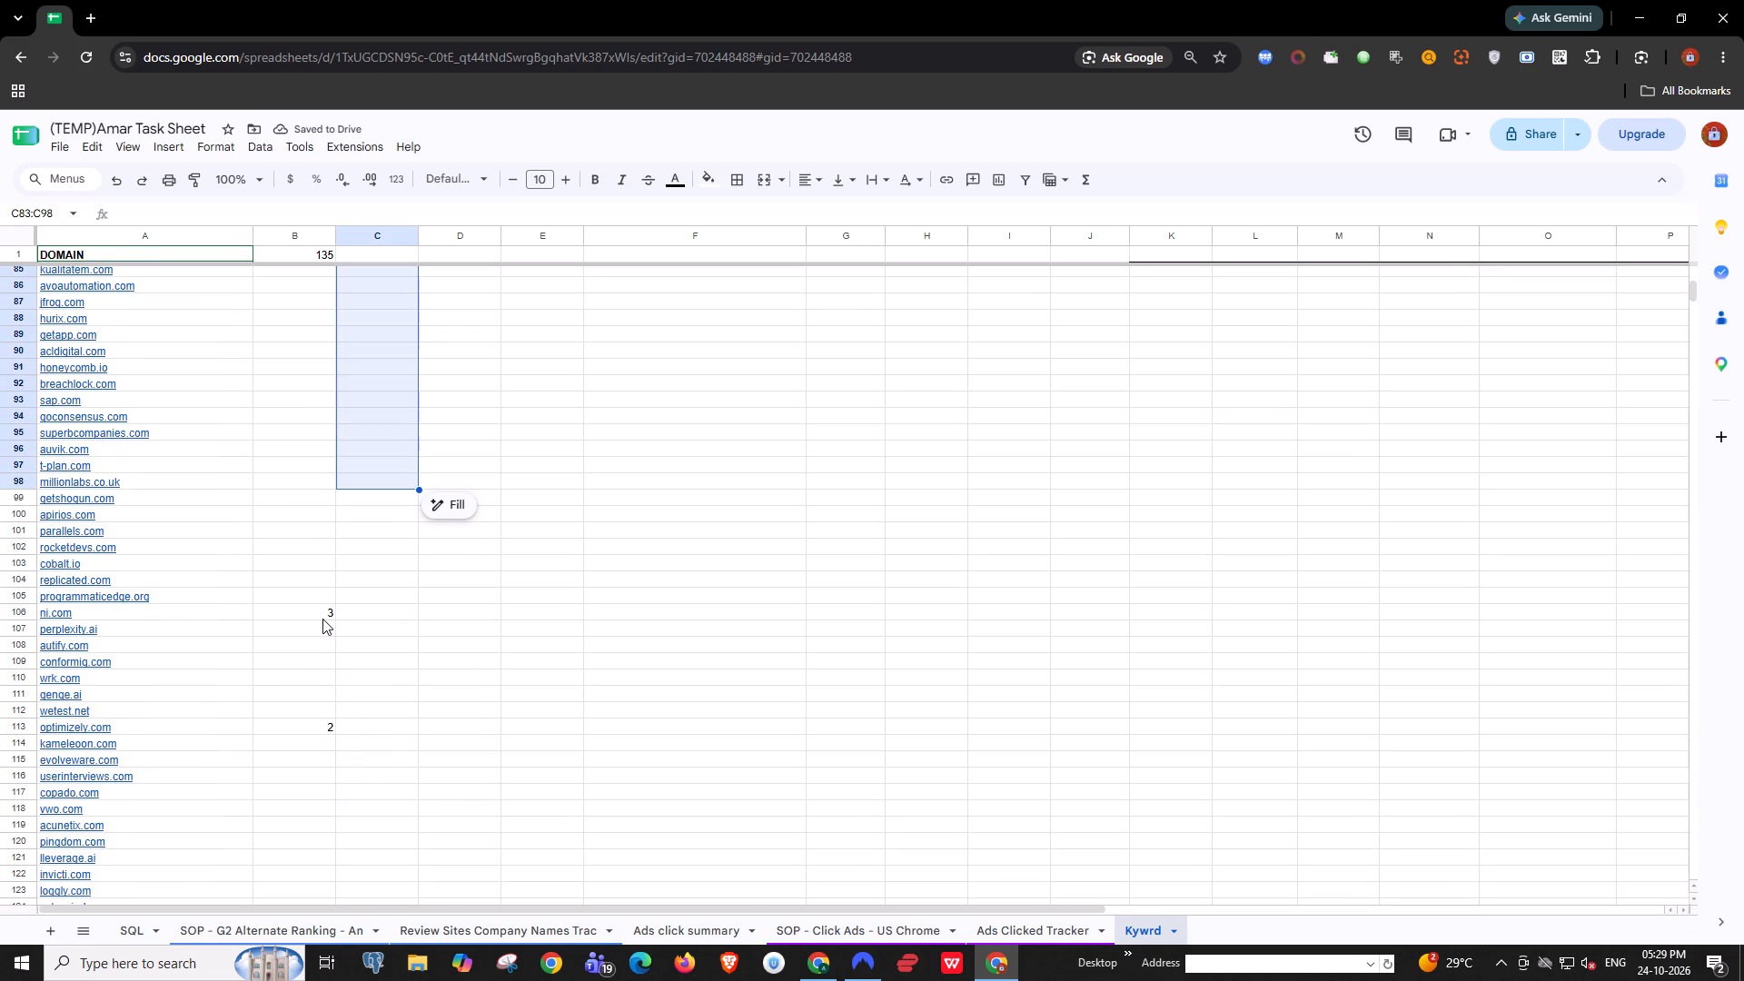
{"action": "left_click", "coordinate": [349, 736]}
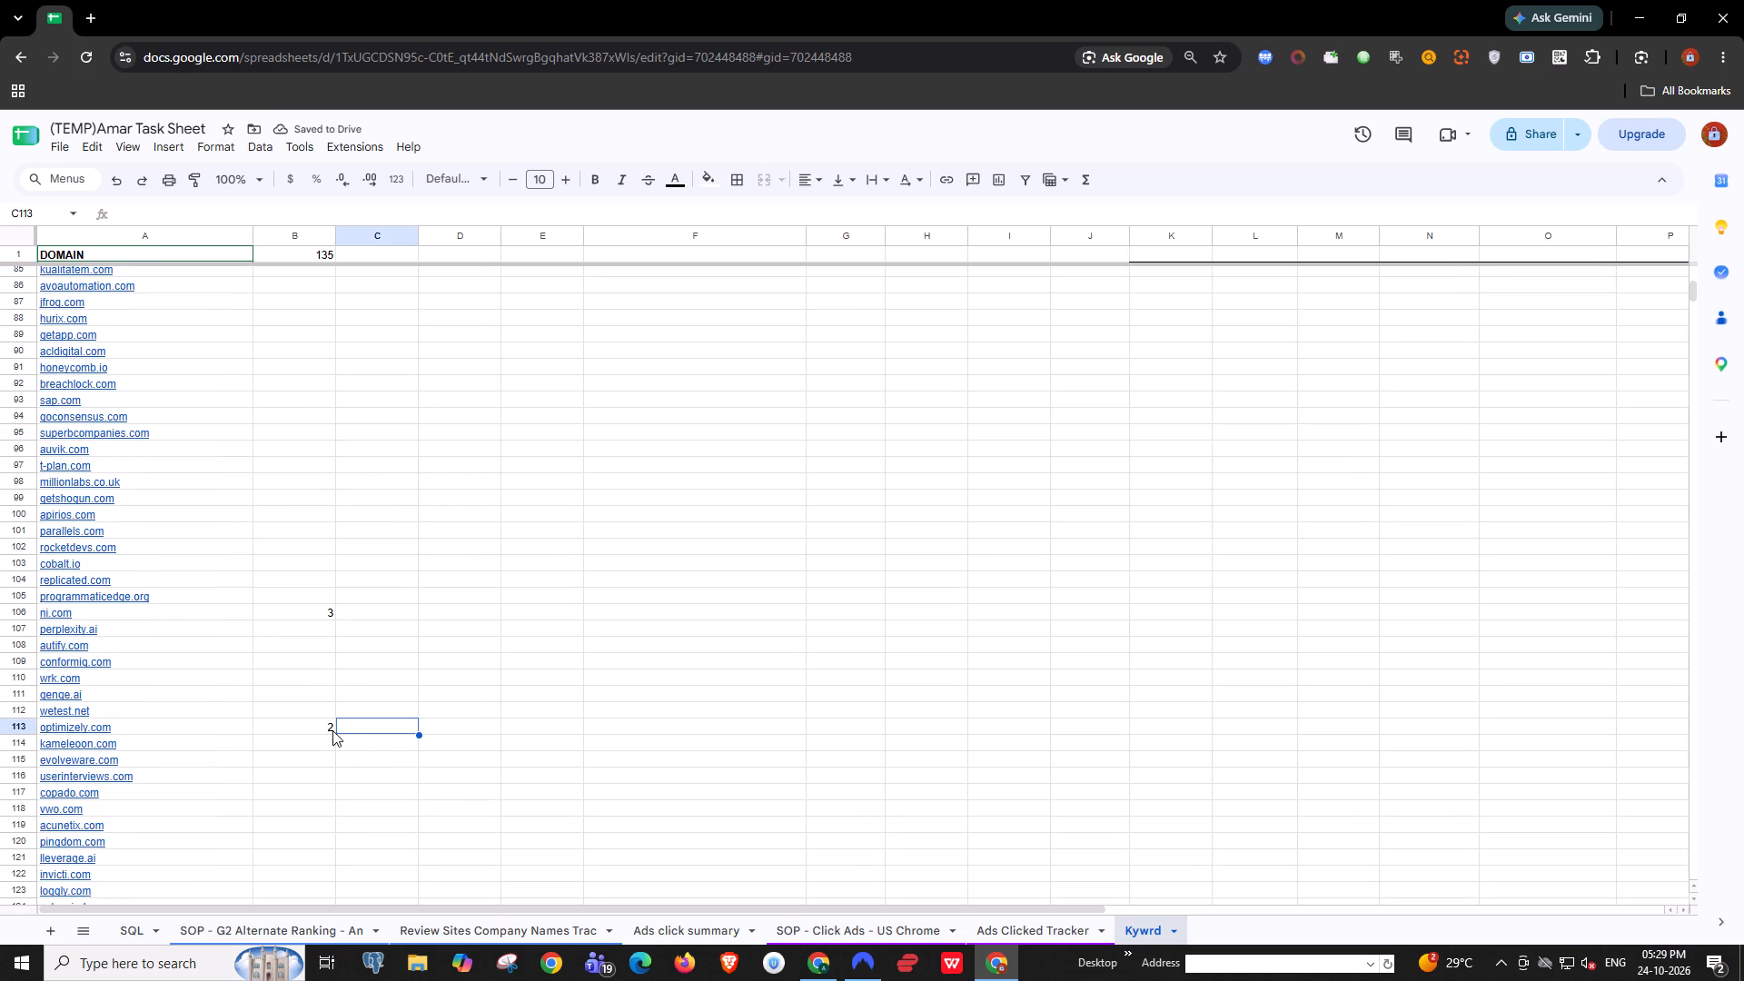
{"action": "scroll", "coordinate": [332, 730], "scroll_direction": "down", "scroll_amount": 6}
{"action": "scroll", "coordinate": [328, 730], "scroll_direction": "down", "scroll_amount": 19}
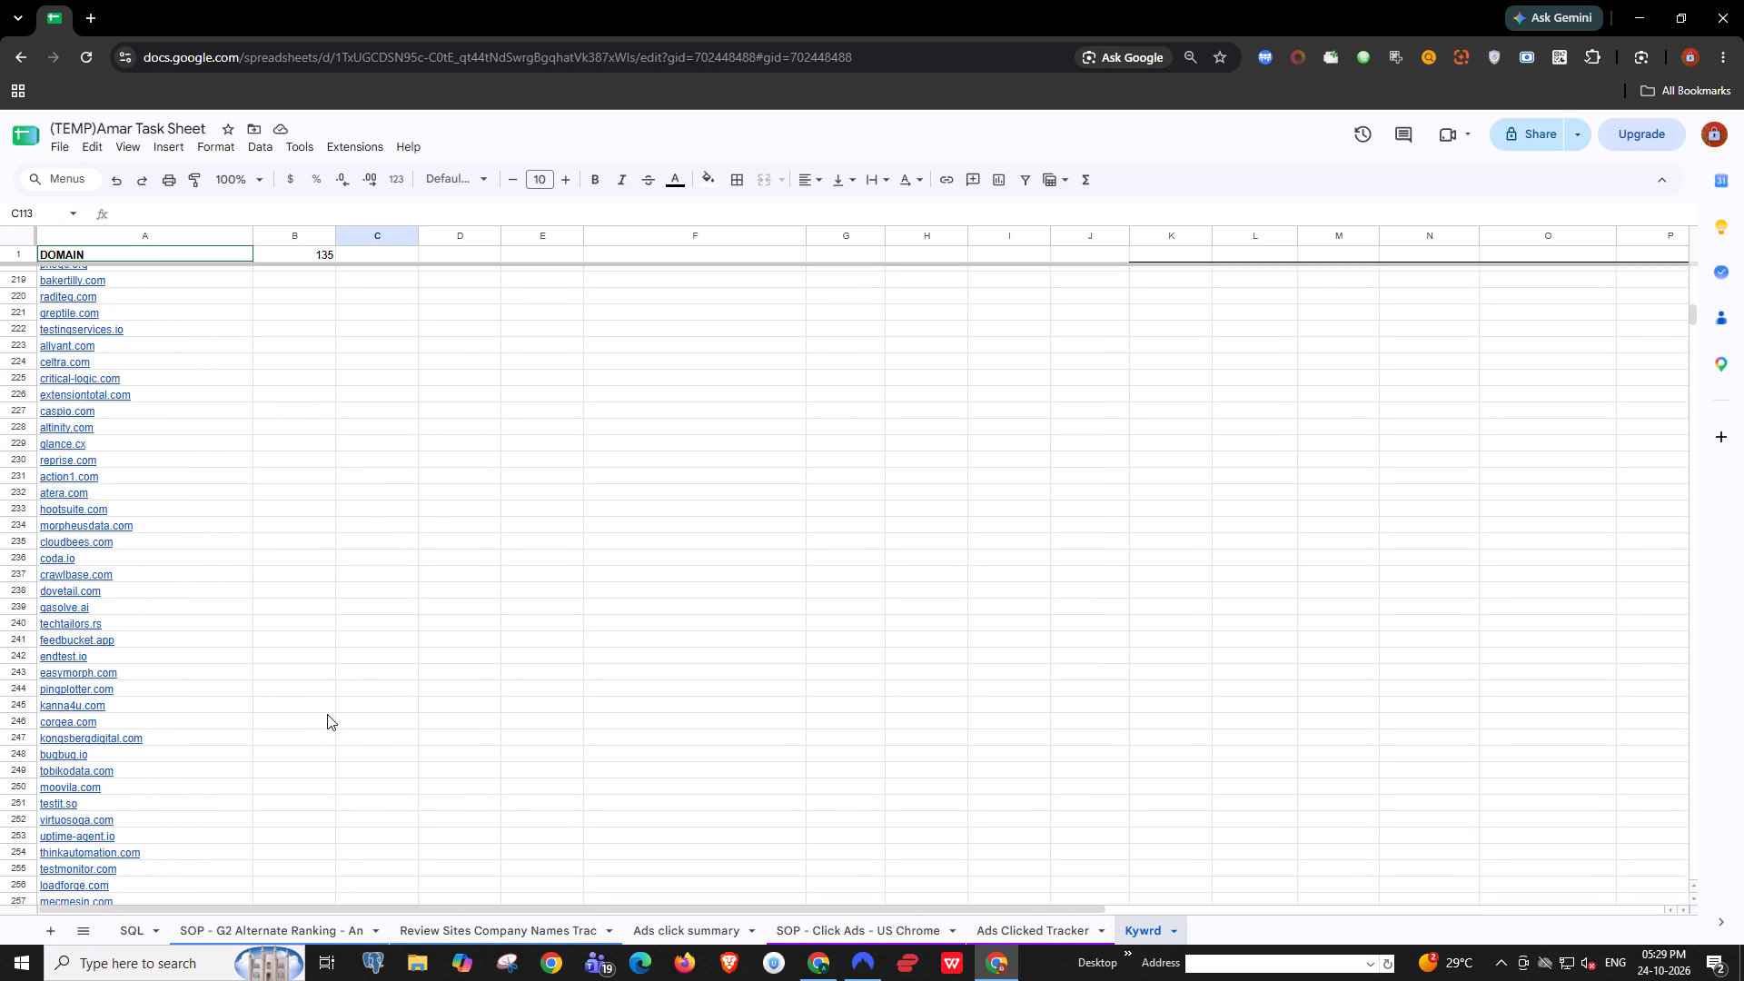
{"action": "scroll", "coordinate": [327, 714], "scroll_direction": "down", "scroll_amount": 7}
{"action": "left_click", "coordinate": [318, 676]}
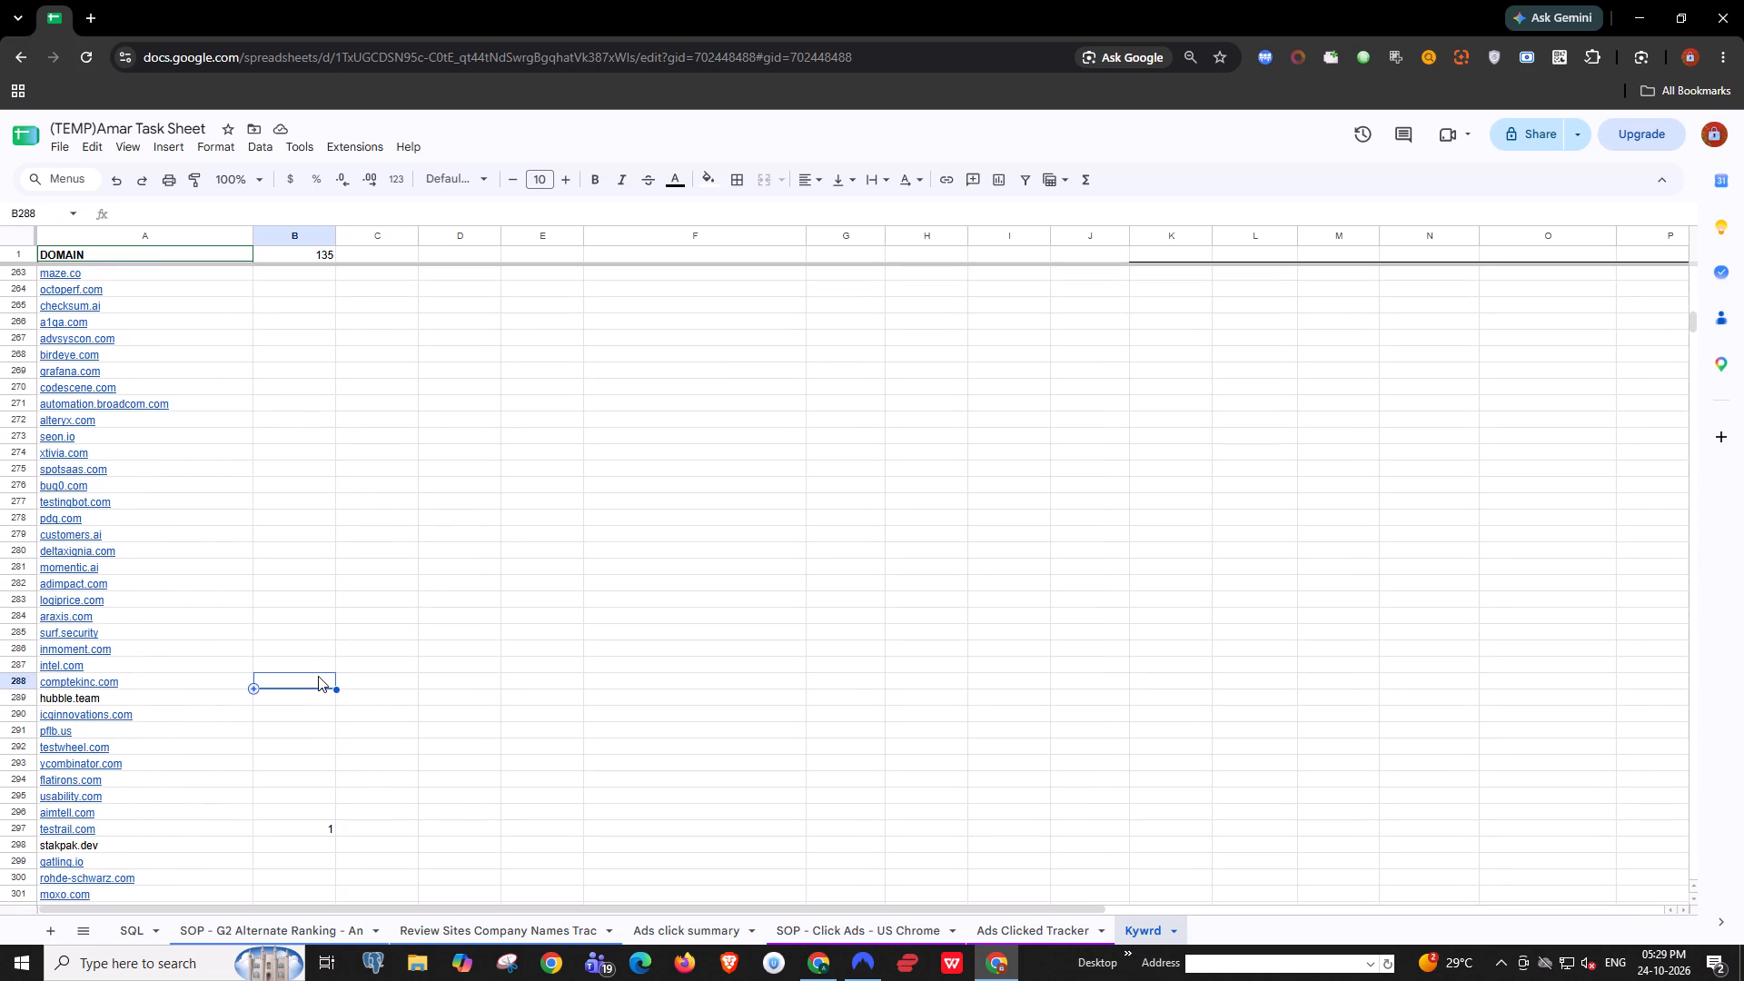
{"action": "key", "text": "ctrl+Down"}
{"action": "key", "text": "ctrl+Down"}
{"action": "key", "text": "ctrl+Down"}
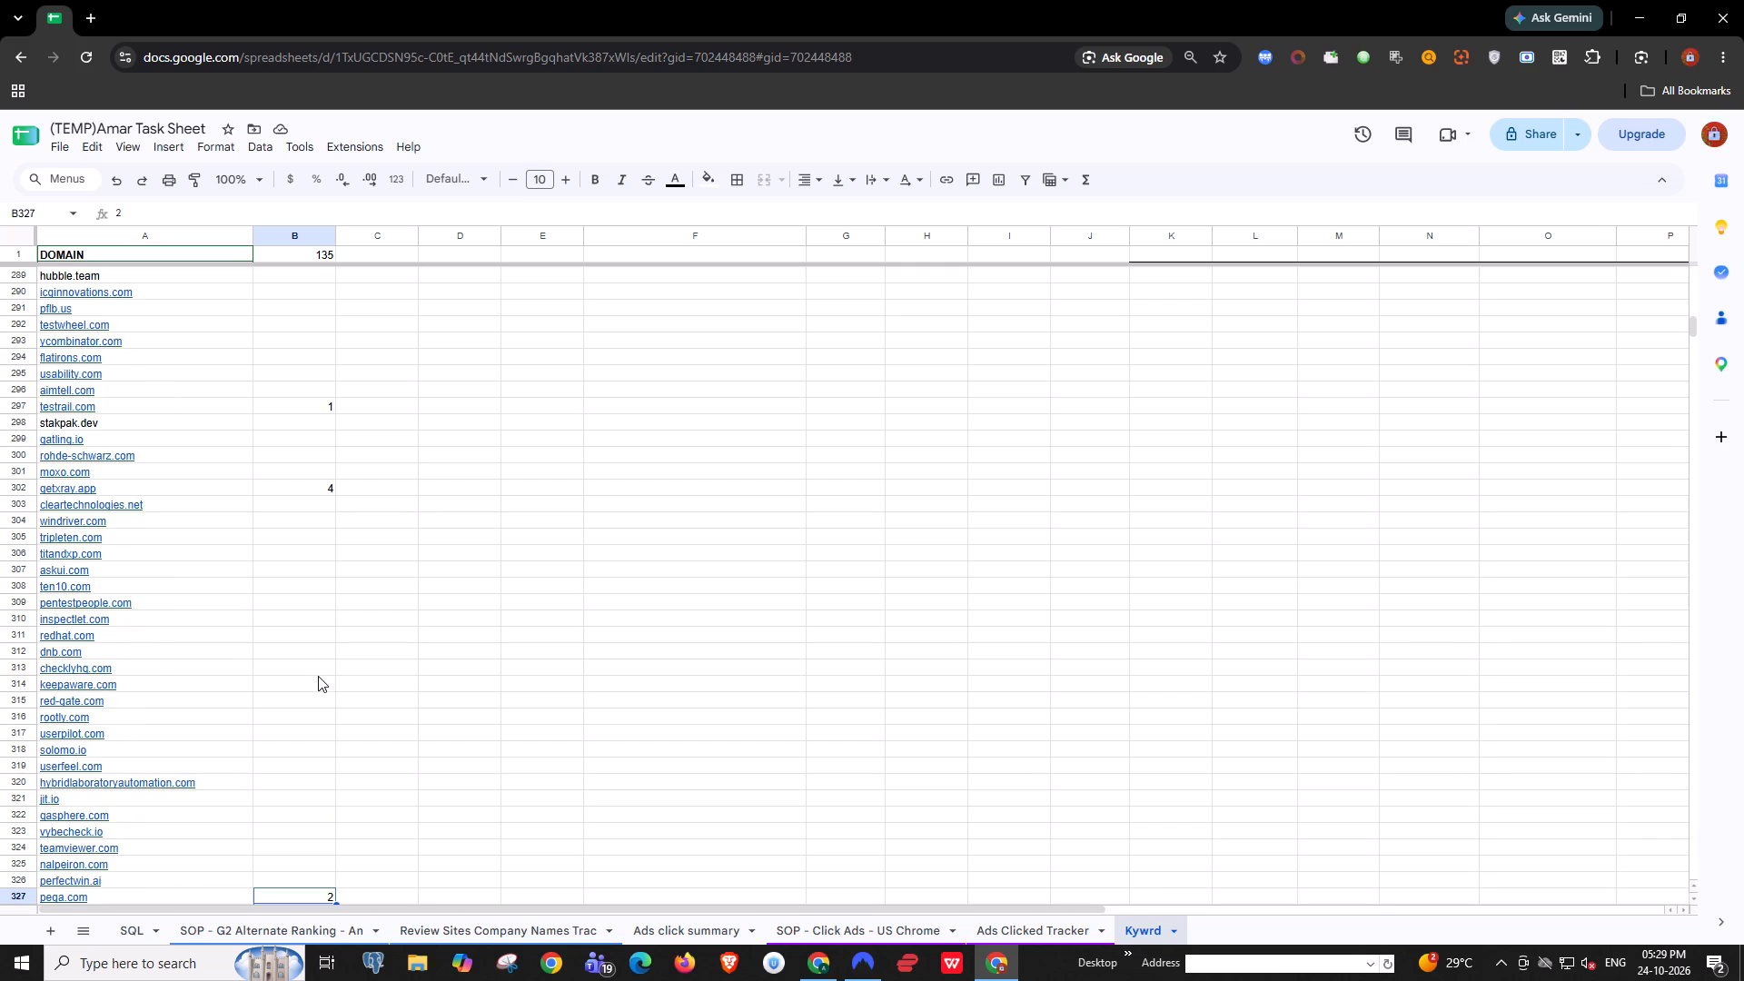
{"action": "key", "text": "ctrl+Down"}
{"action": "key", "text": "ctrl+Down"}
{"action": "key", "text": "ctrl+Down"}
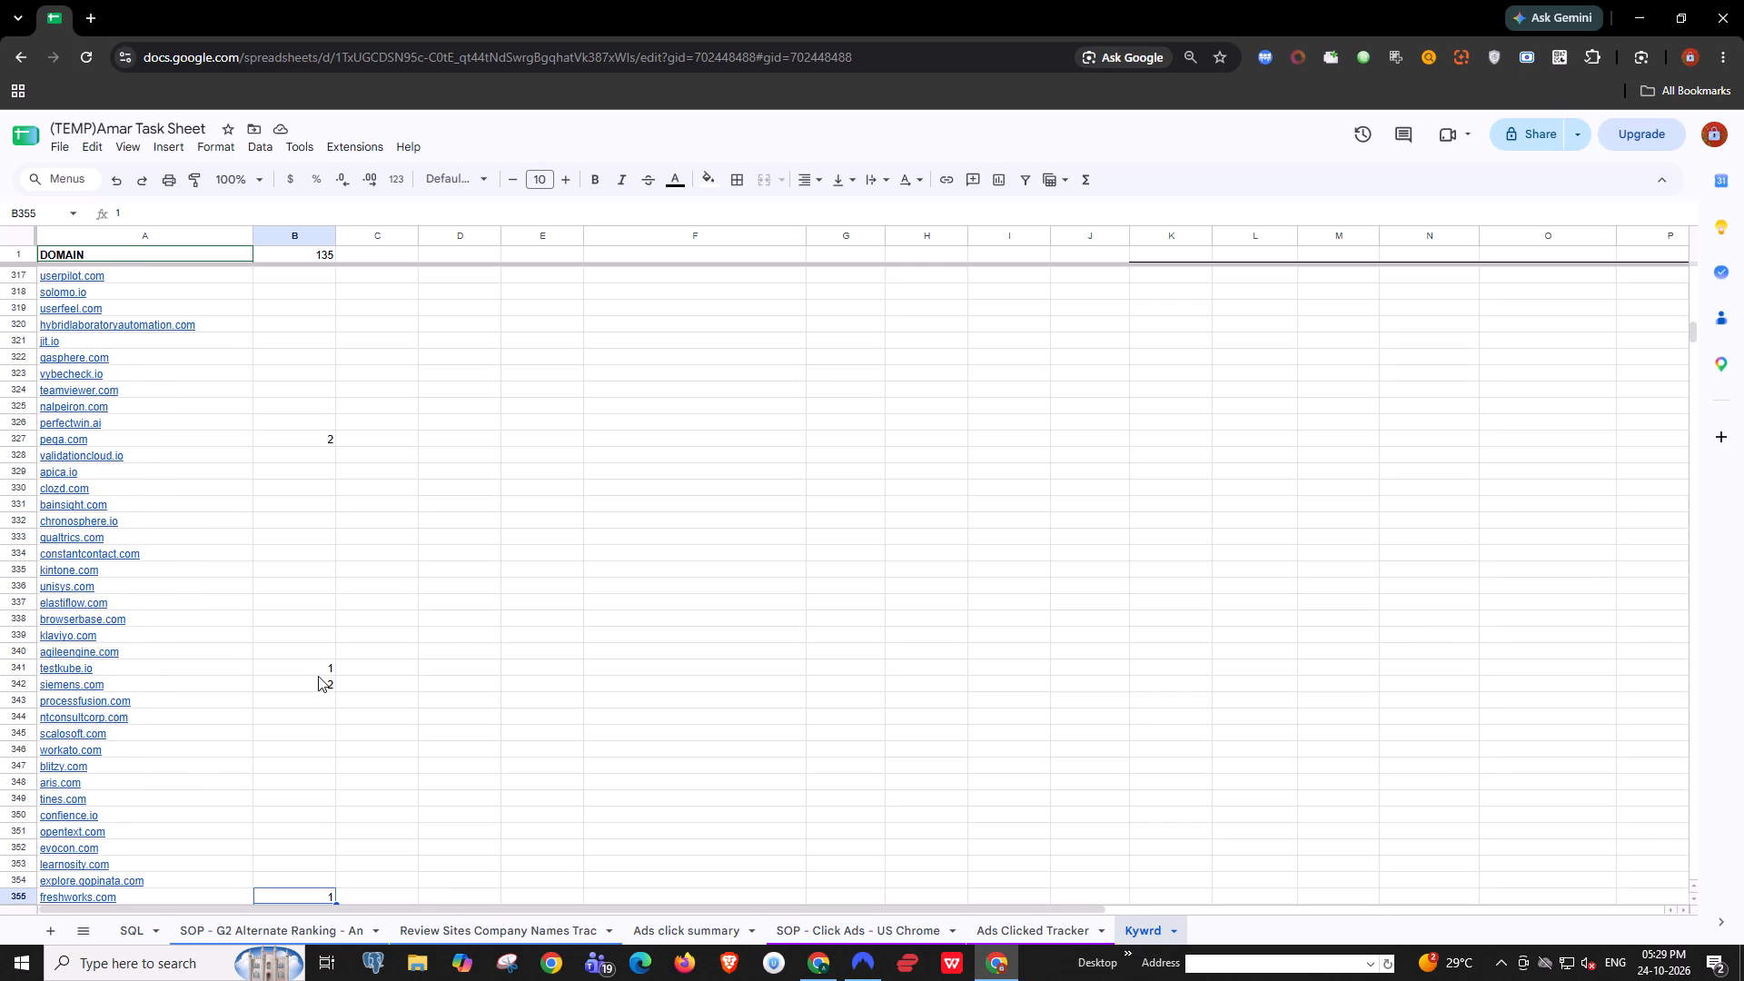
{"action": "key", "text": "ctrl+Down"}
{"action": "key", "text": "ctrl+Down"}
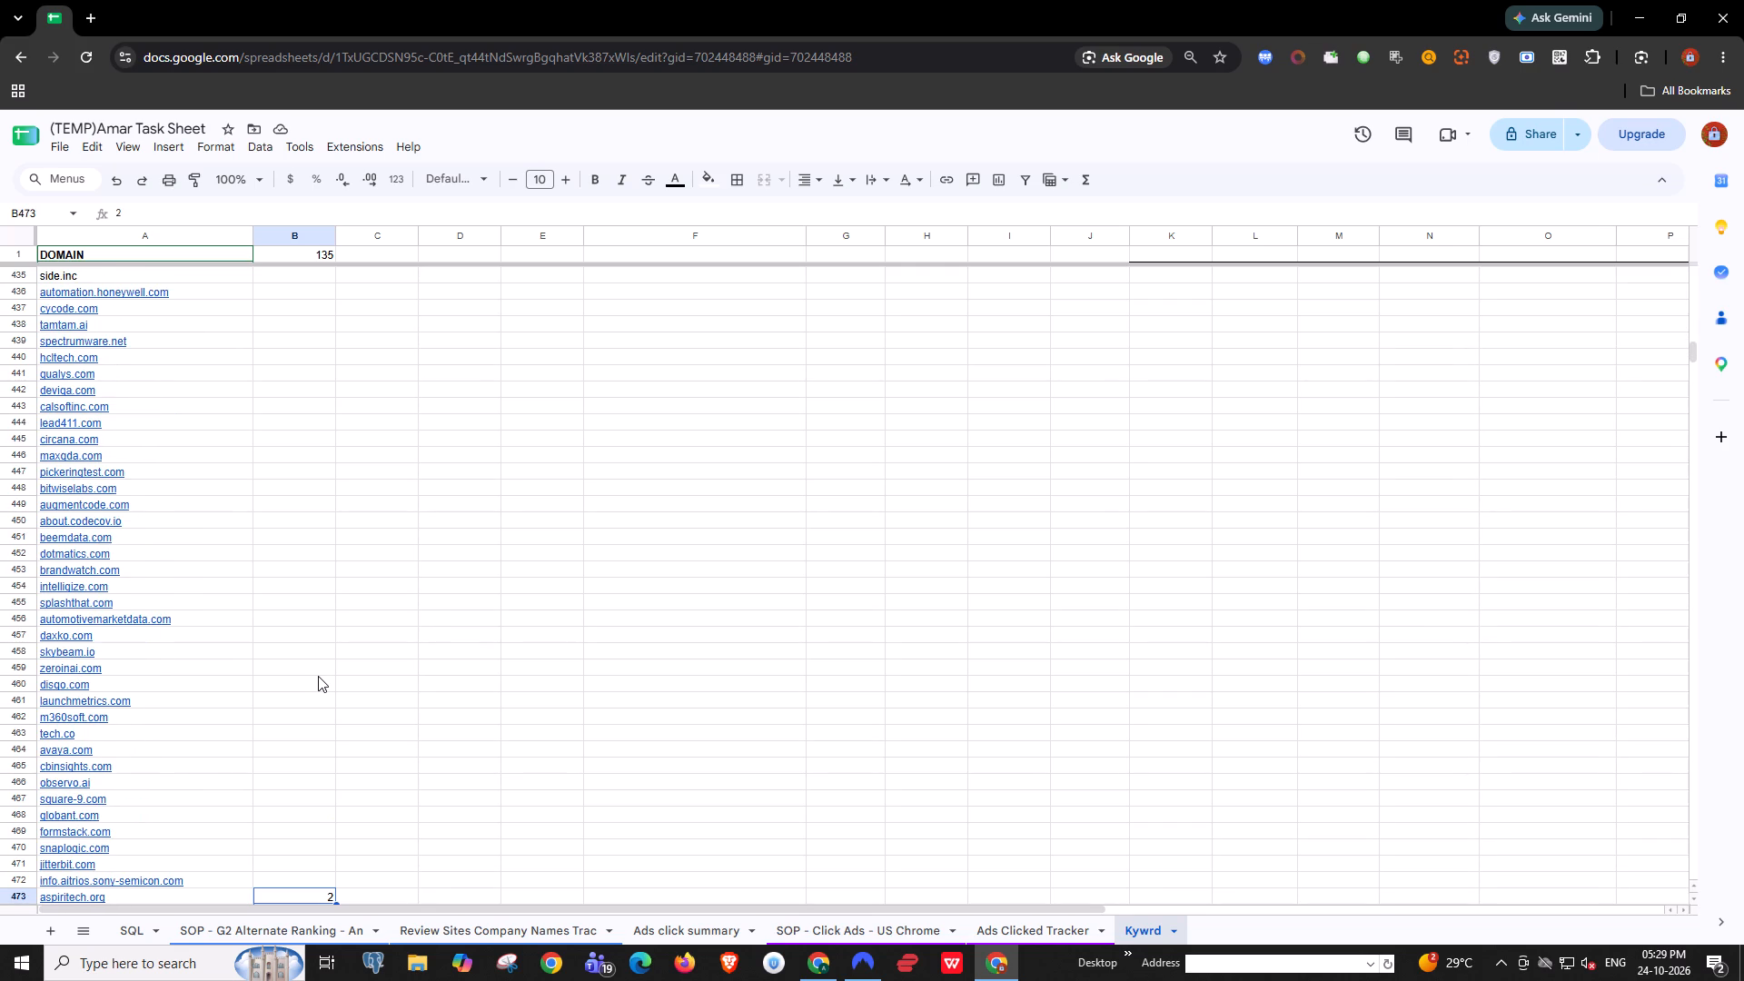
{"action": "key", "text": "ctrl+Down"}
{"action": "key", "text": "ctrl+Down"}
{"action": "key", "text": "ctrl+Down"}
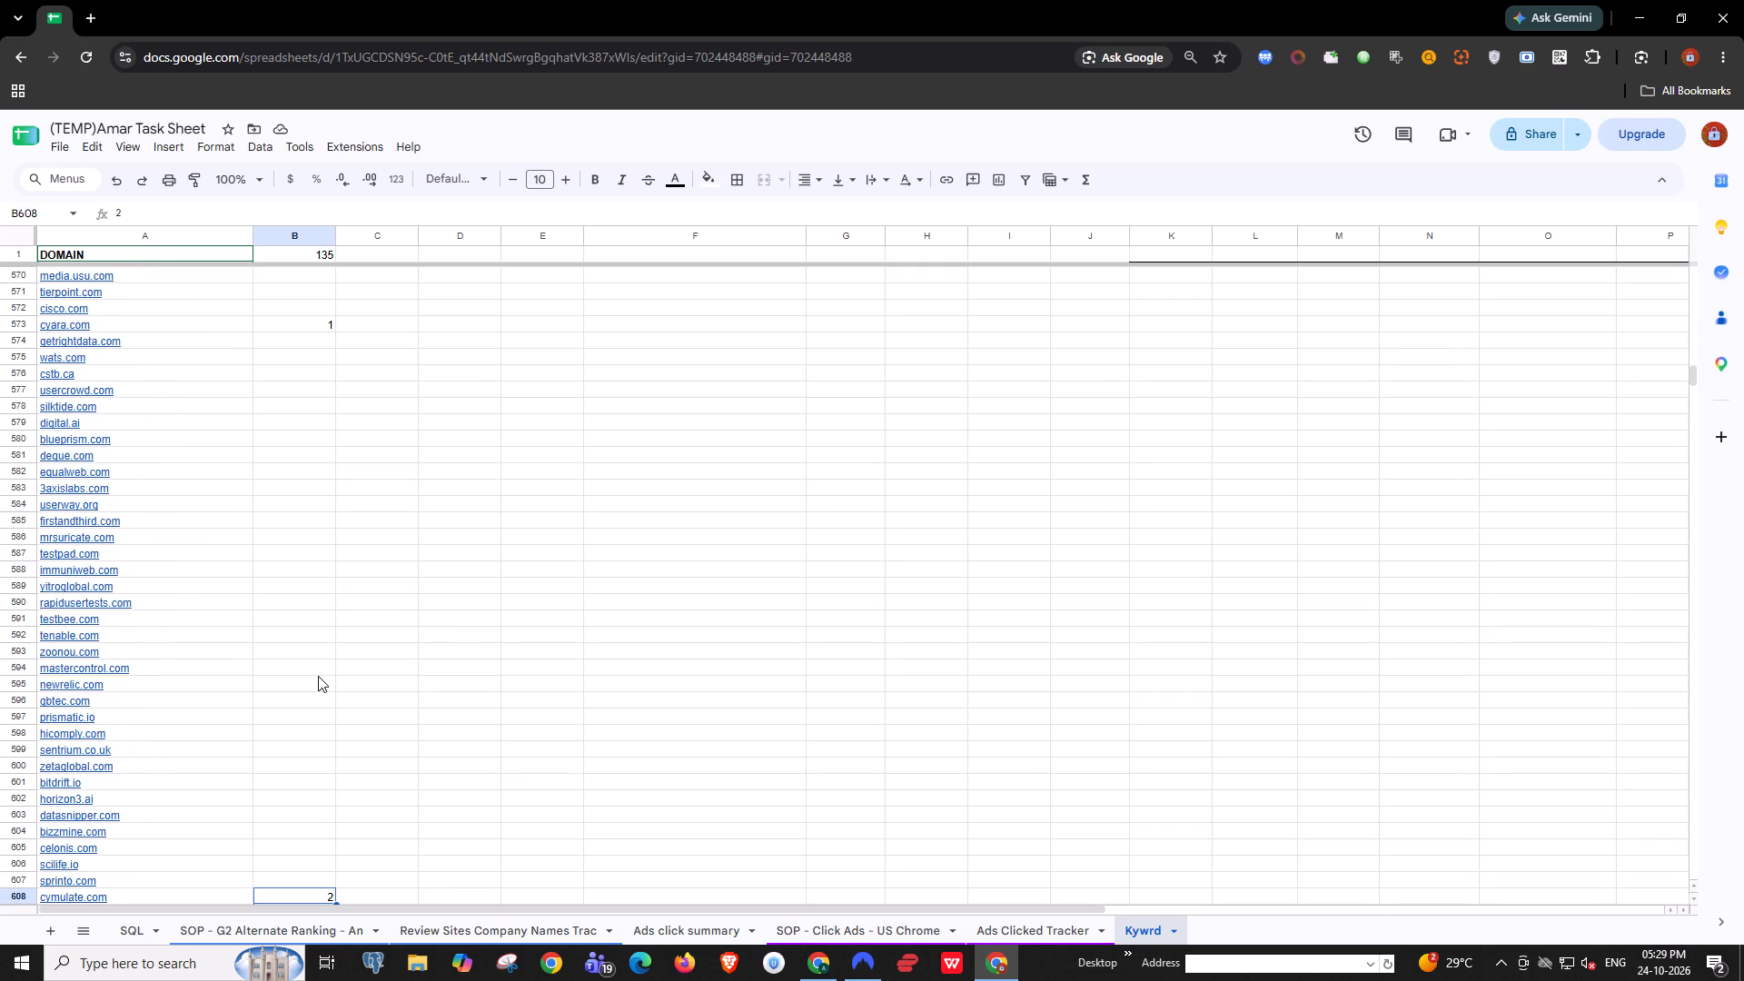
{"action": "key", "text": "ctrl+Down"}
{"action": "key", "text": "ctrl+Down"}
{"action": "key", "text": "ctrl+Down"}
{"action": "key", "text": "ctrl+Down"}
{"action": "key", "text": "ctrl+Down"}
{"action": "key", "text": "ctrl+Down"}
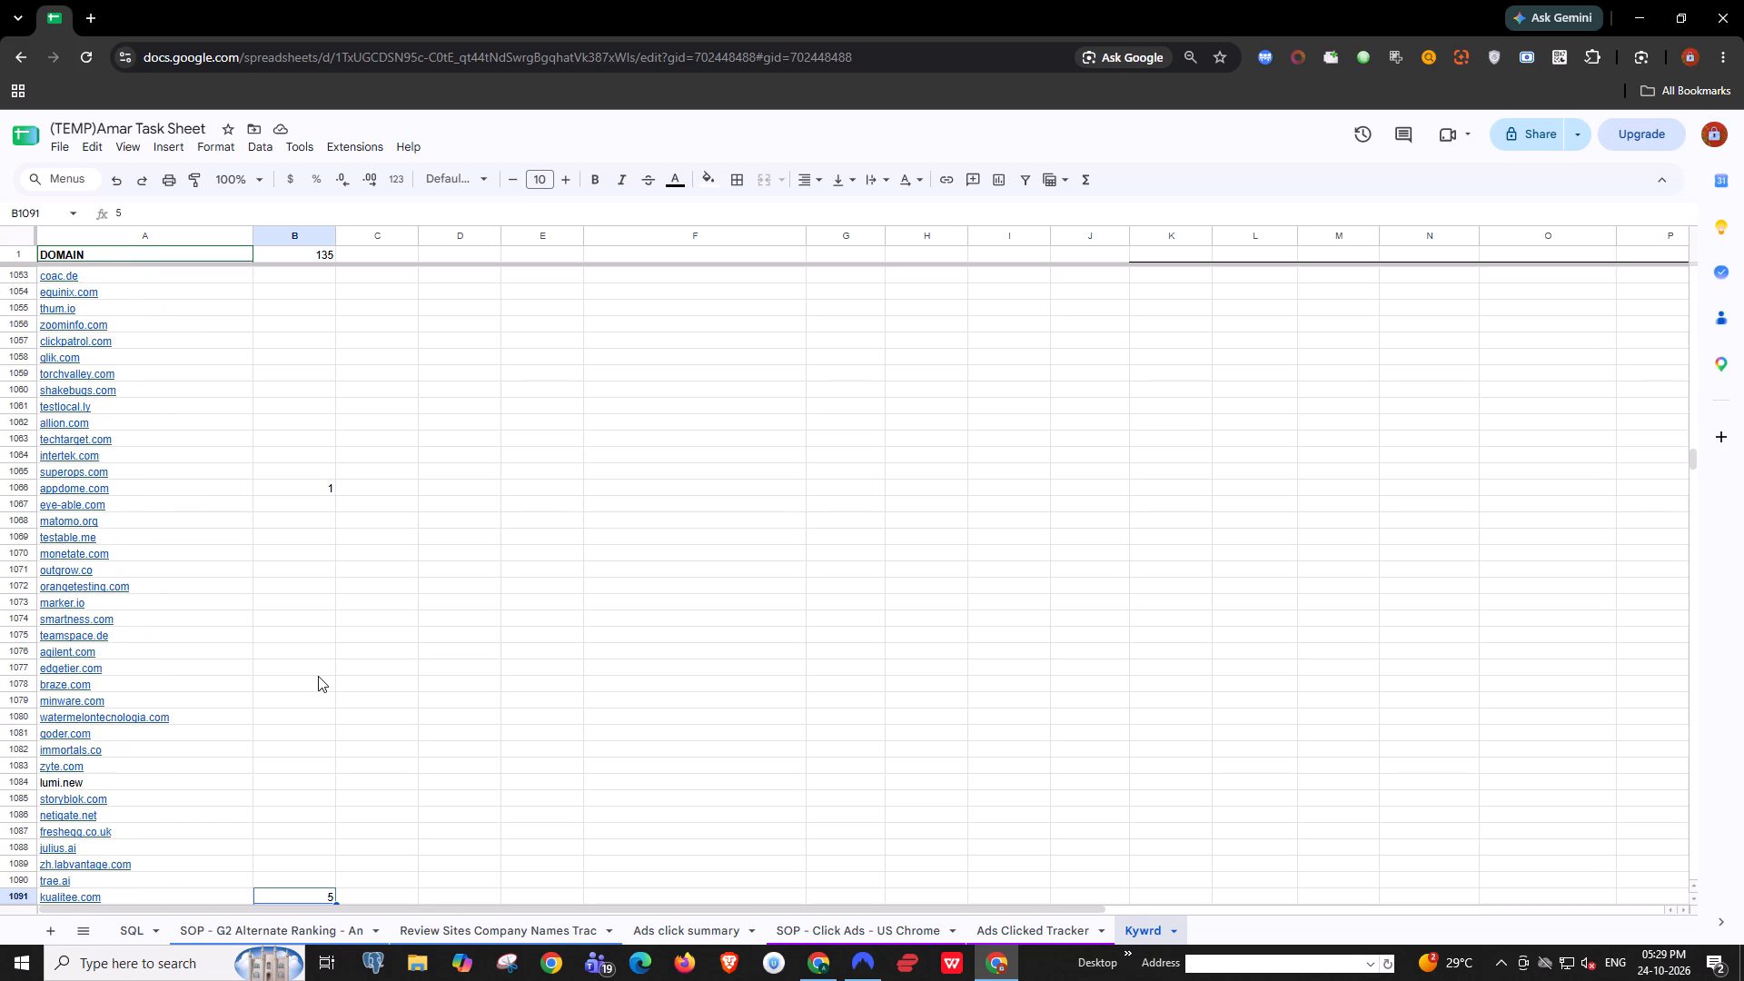
{"action": "key", "text": "ctrl+Down"}
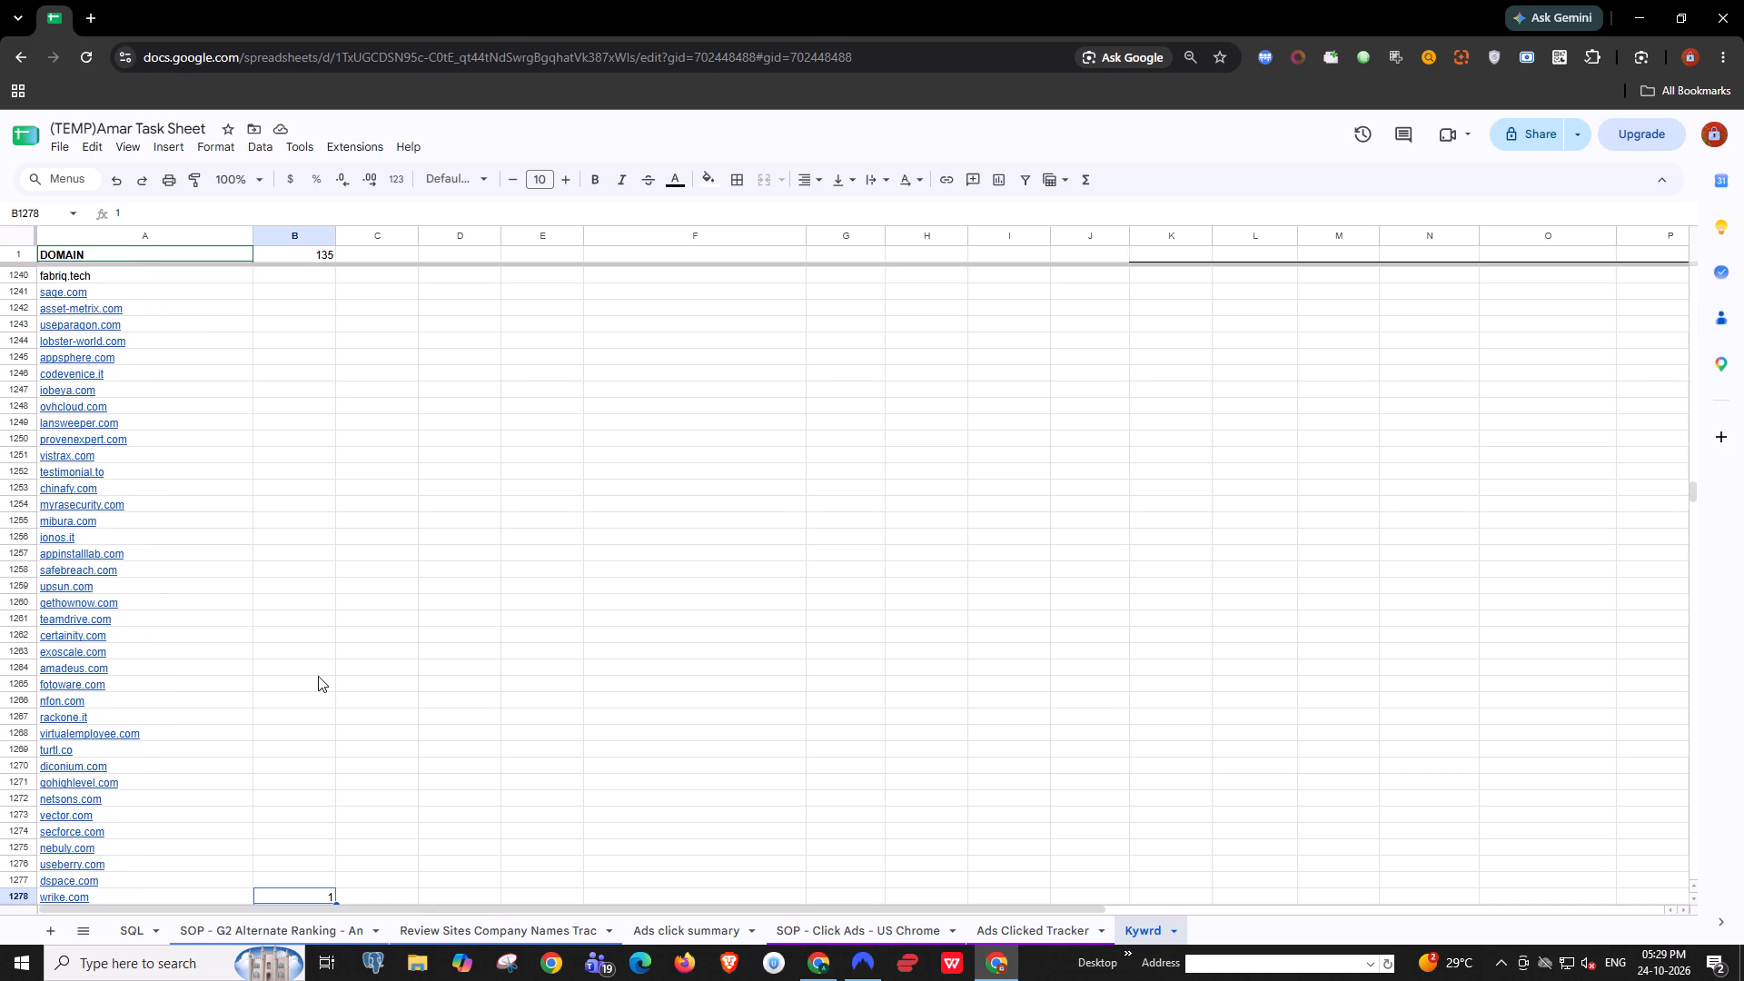
{"action": "key", "text": "ctrl+Up"}
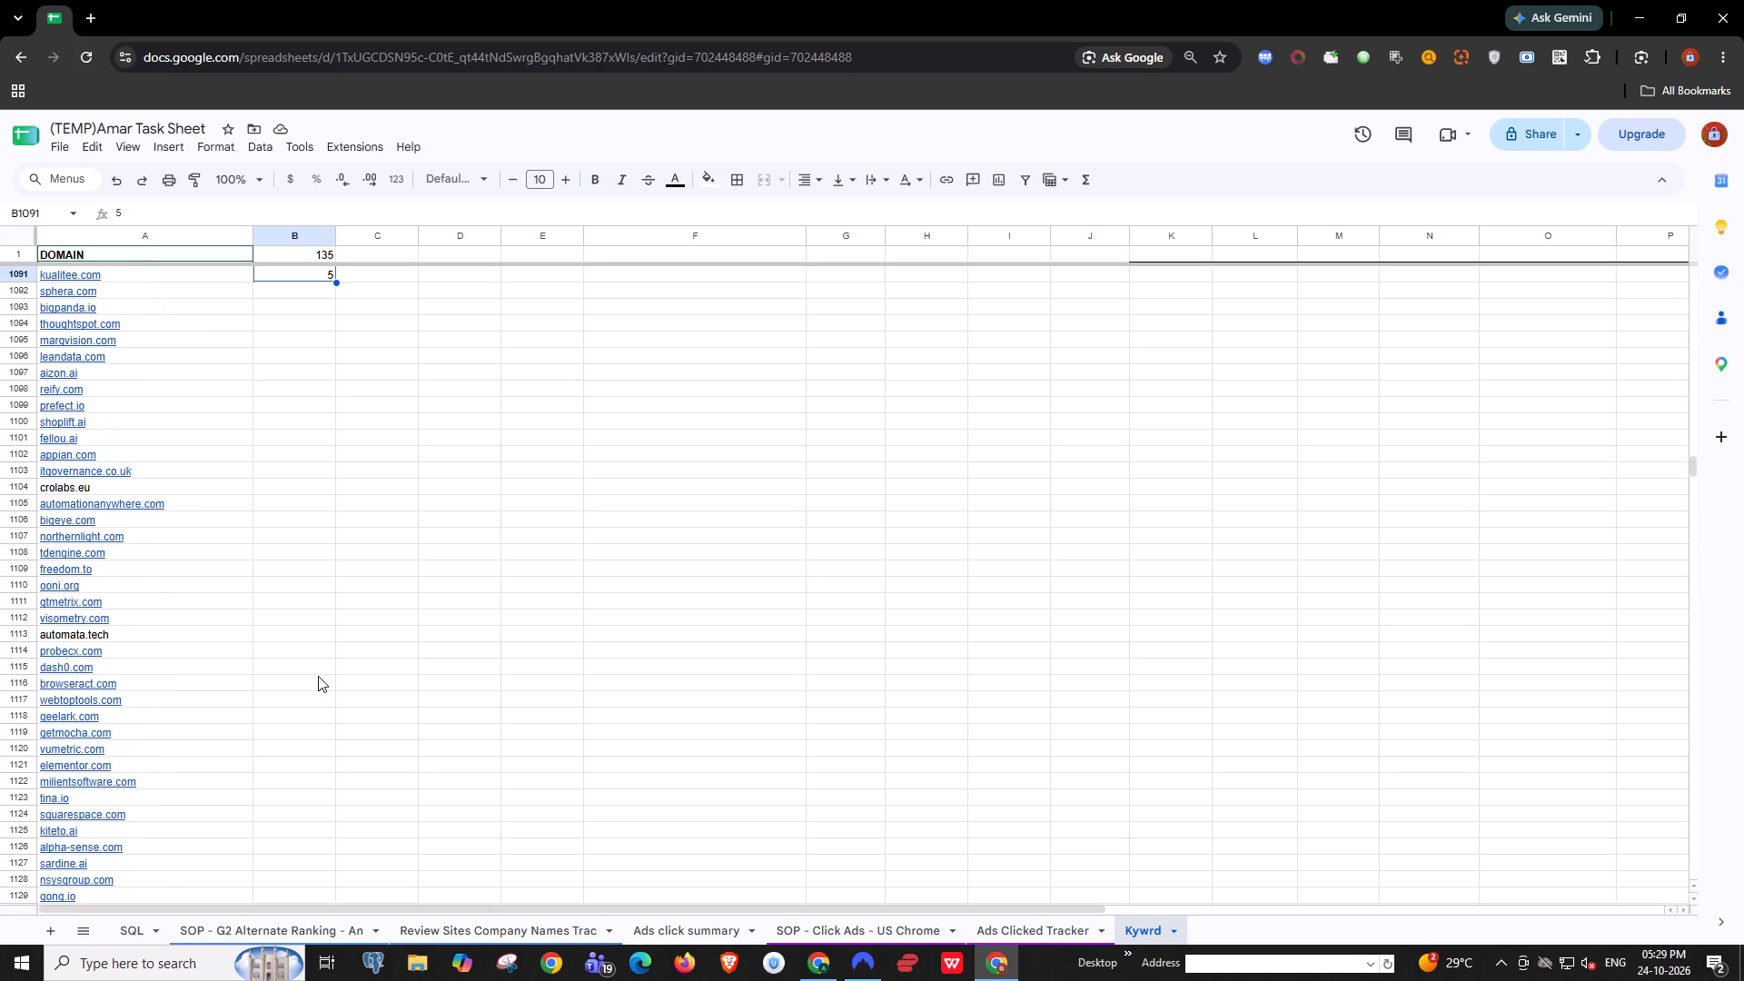
{"action": "key", "text": "3"}
{"action": "key", "text": "Return"}
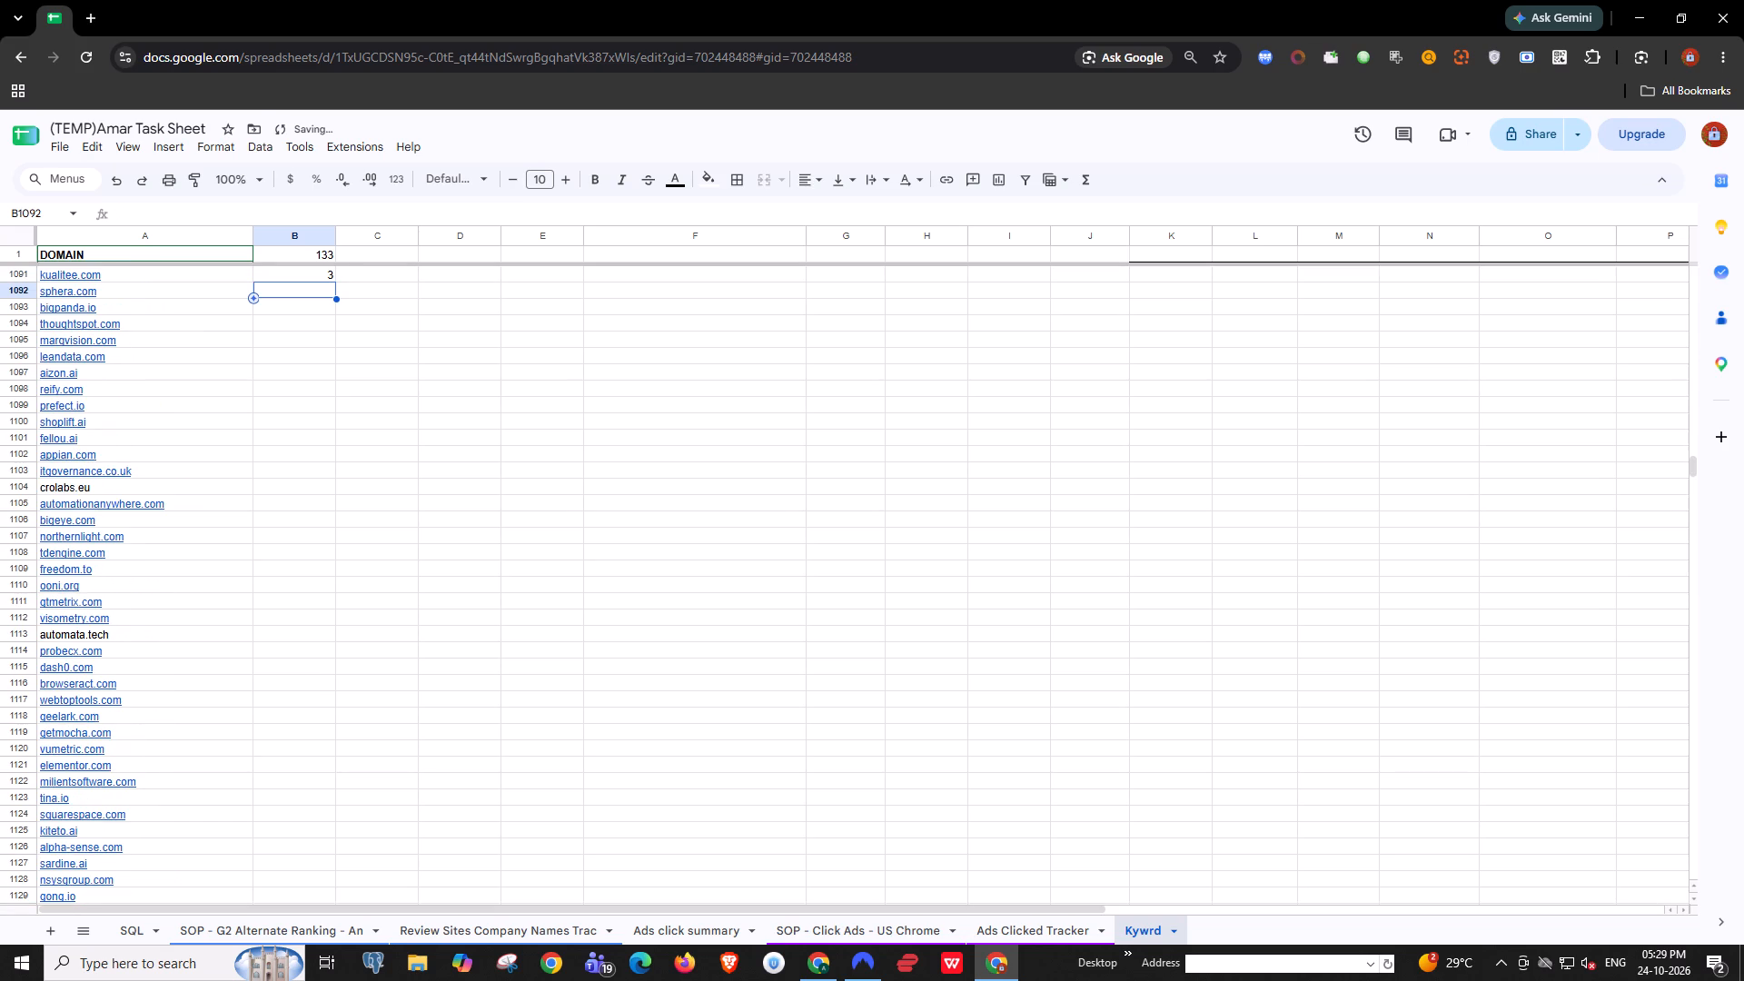
Continue through the filled counts below kualitee.com and set the google.com count to 3.
{"action": "key", "text": "ctrl+Down"}
{"action": "key", "text": "ctrl+Down"}
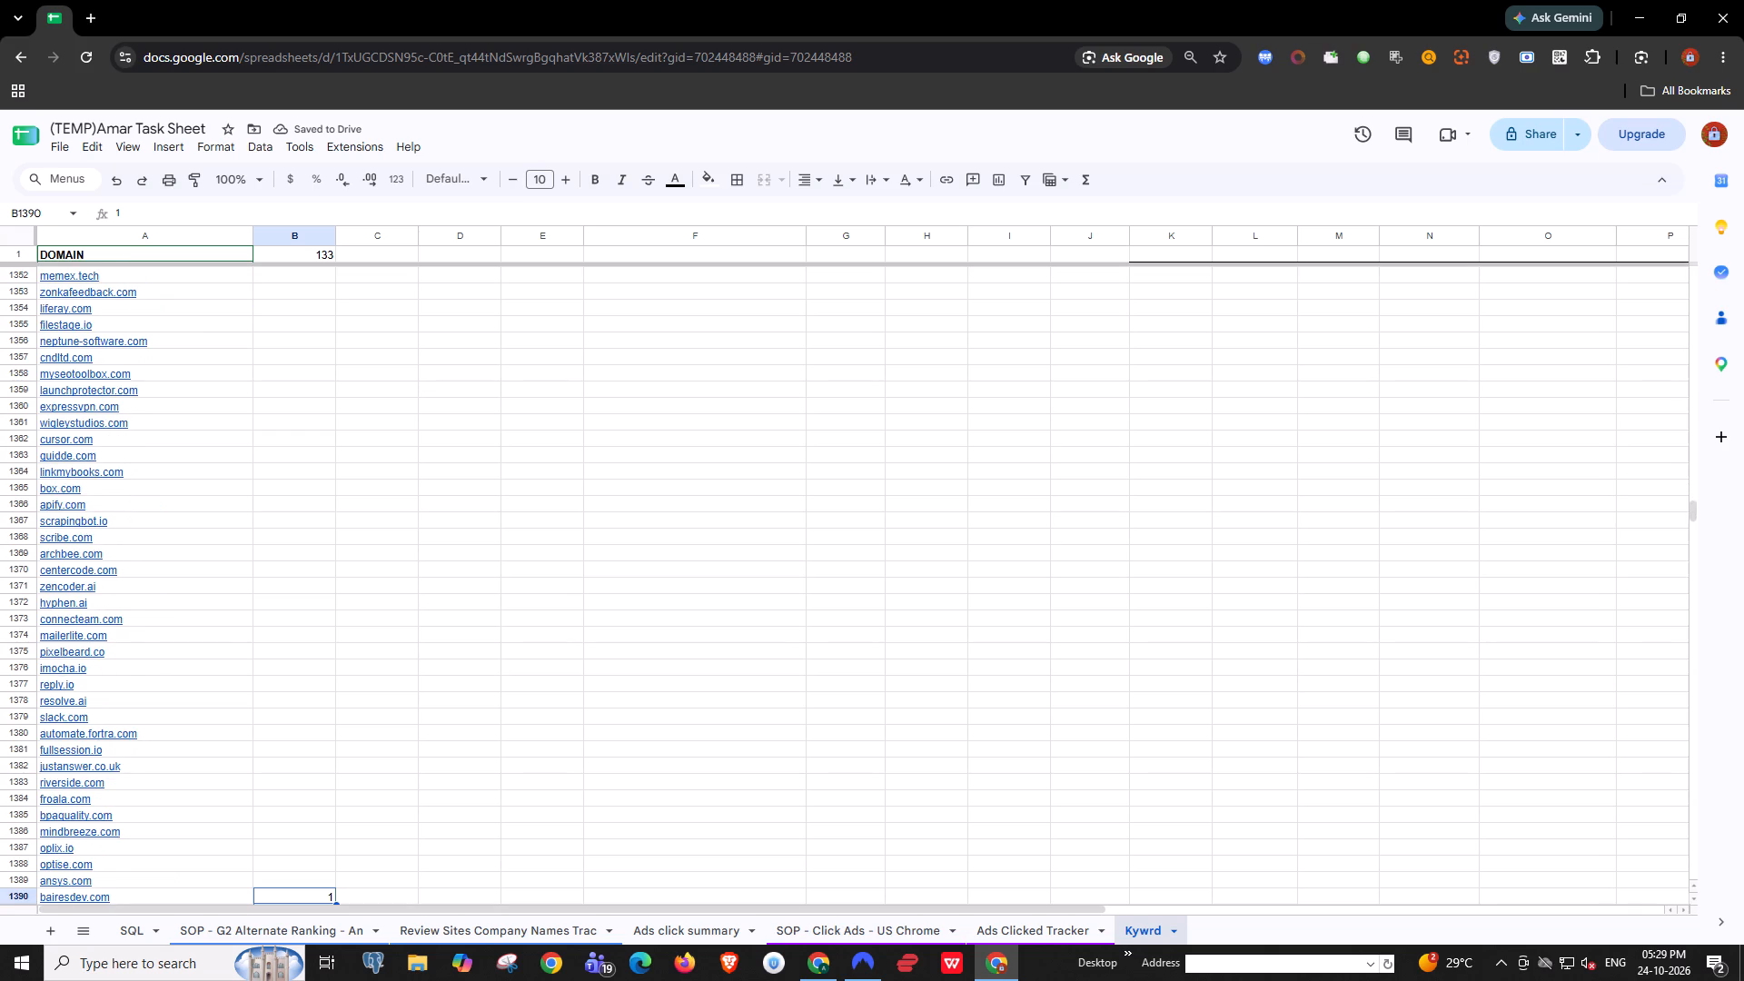
{"action": "key", "text": "ctrl+Down"}
{"action": "key", "text": "ctrl+Down"}
{"action": "key", "text": "ctrl+Up"}
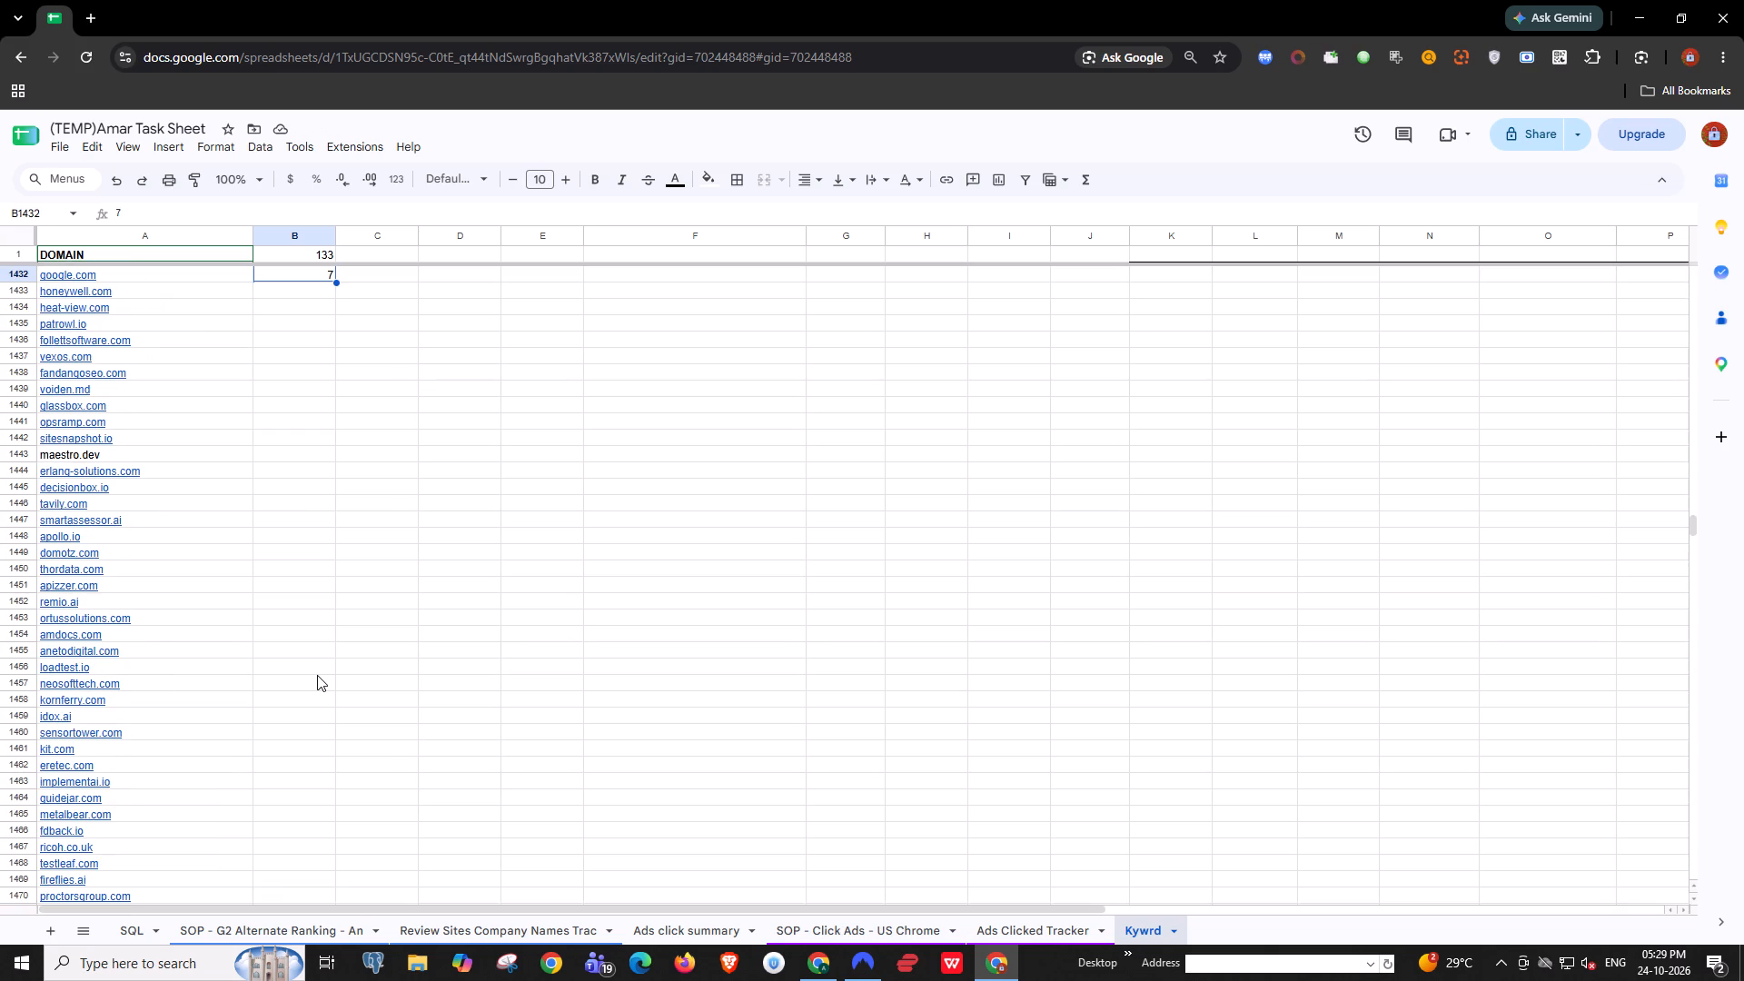
{"action": "key", "text": "3"}
{"action": "key", "text": "Return"}
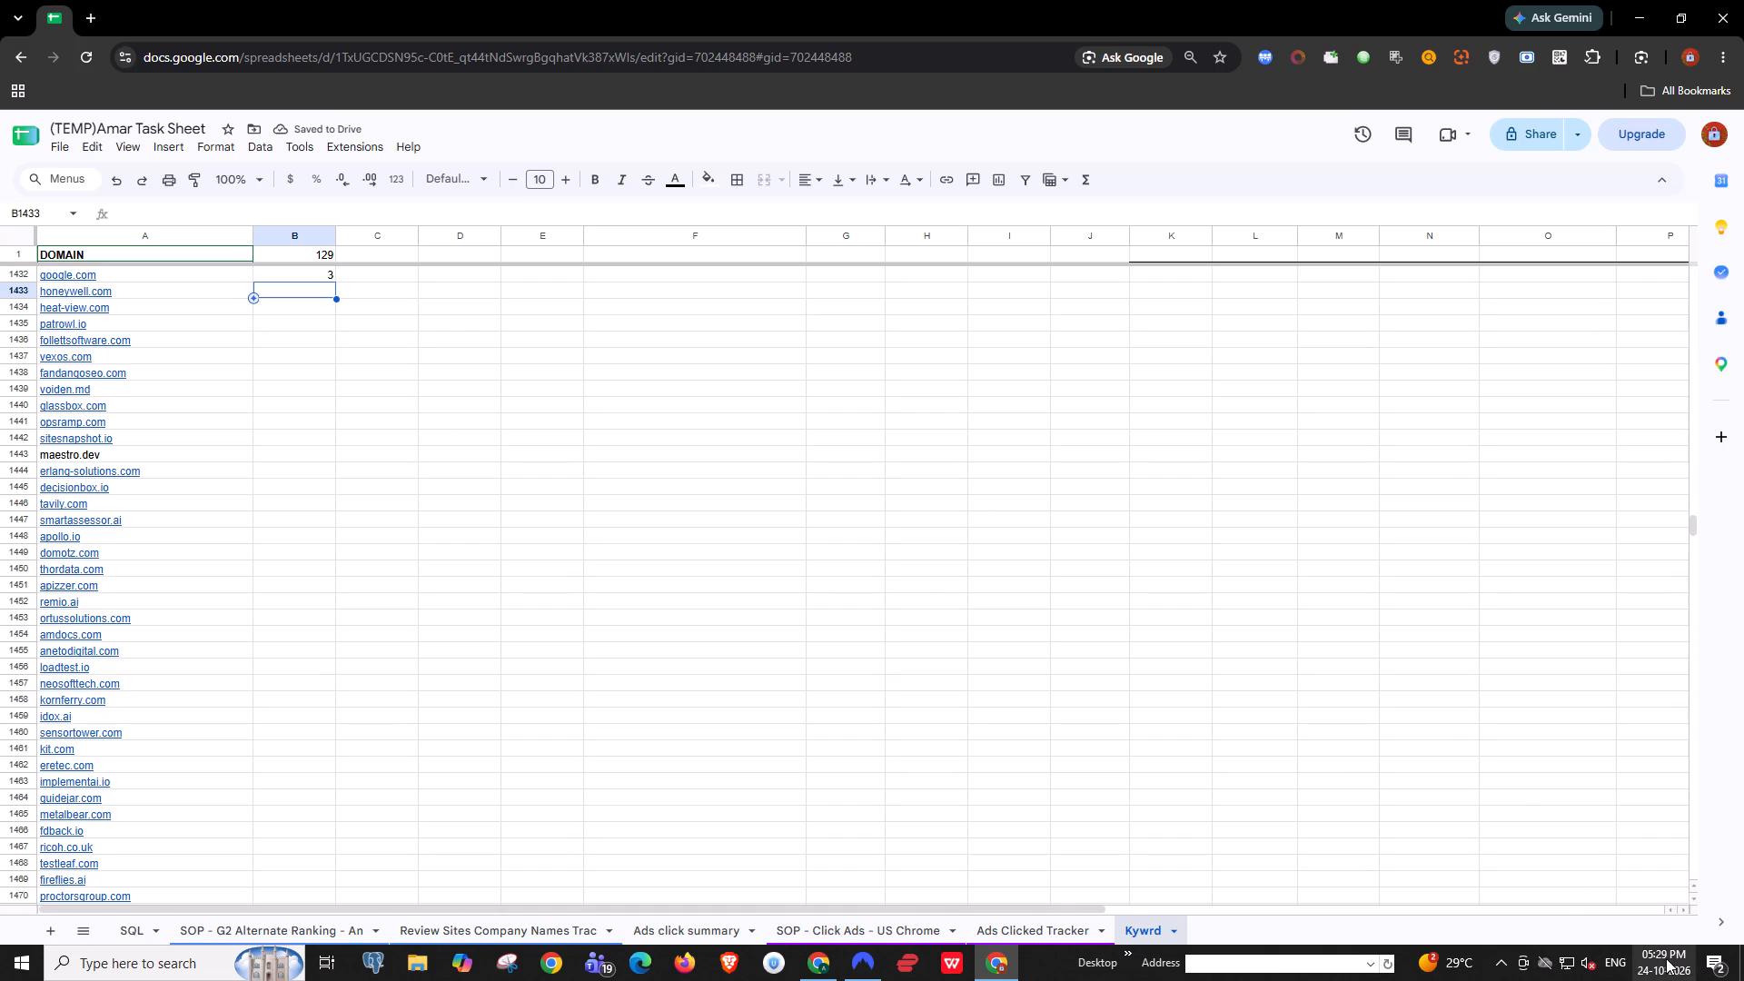
Clear all Windows notifications and return to the tracking sheet.
{"action": "left_click", "coordinate": [1715, 978]}
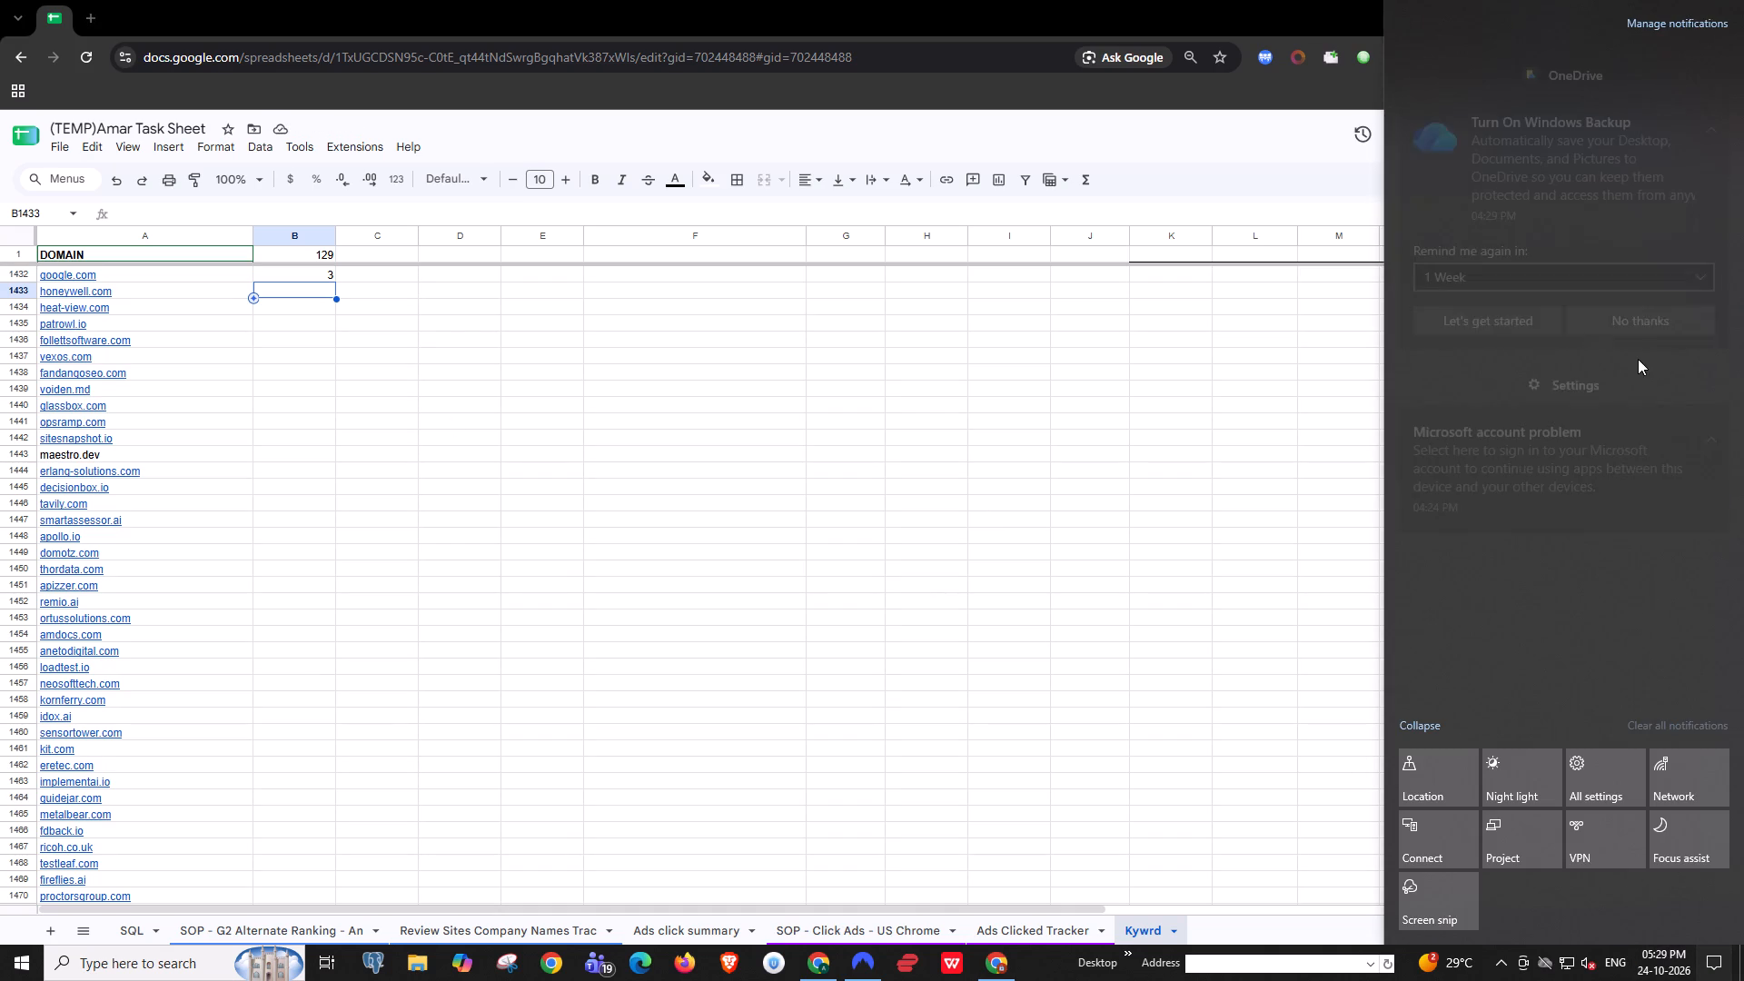
{"action": "left_click", "coordinate": [1709, 717]}
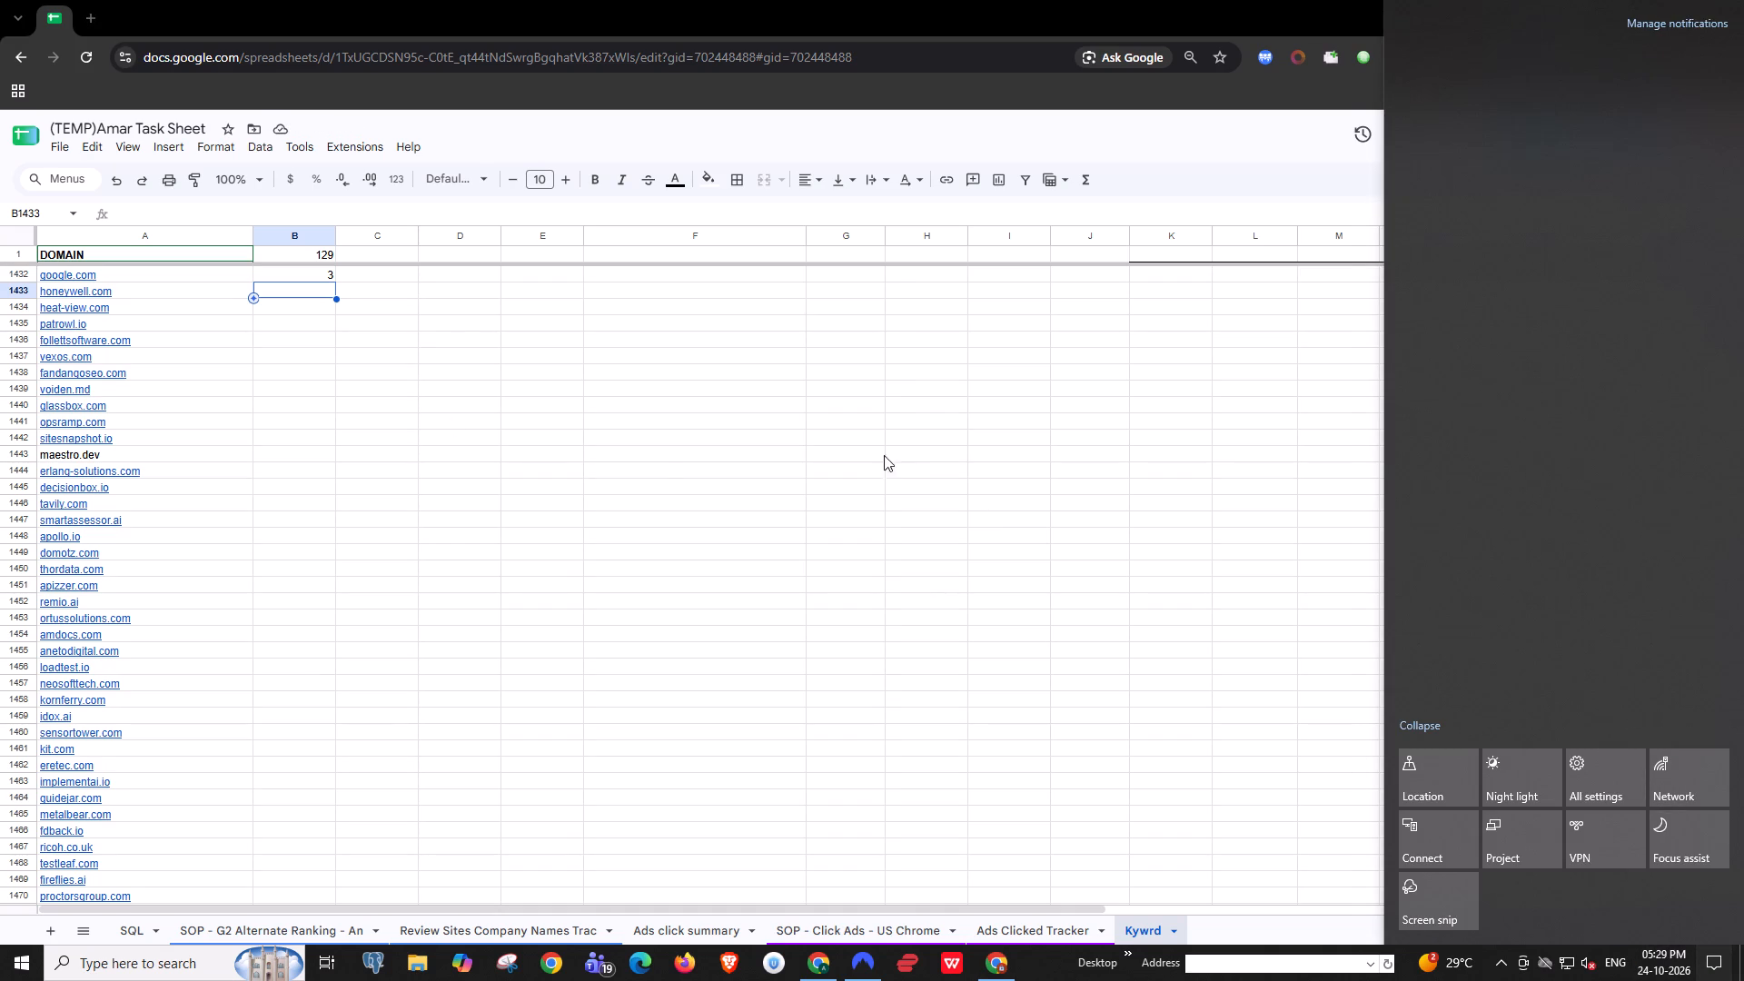
{"action": "left_click", "coordinate": [520, 441]}
Check the remaining filled counts below google.com and set the intellistack.com count to 2.
{"action": "left_click", "coordinate": [312, 294]}
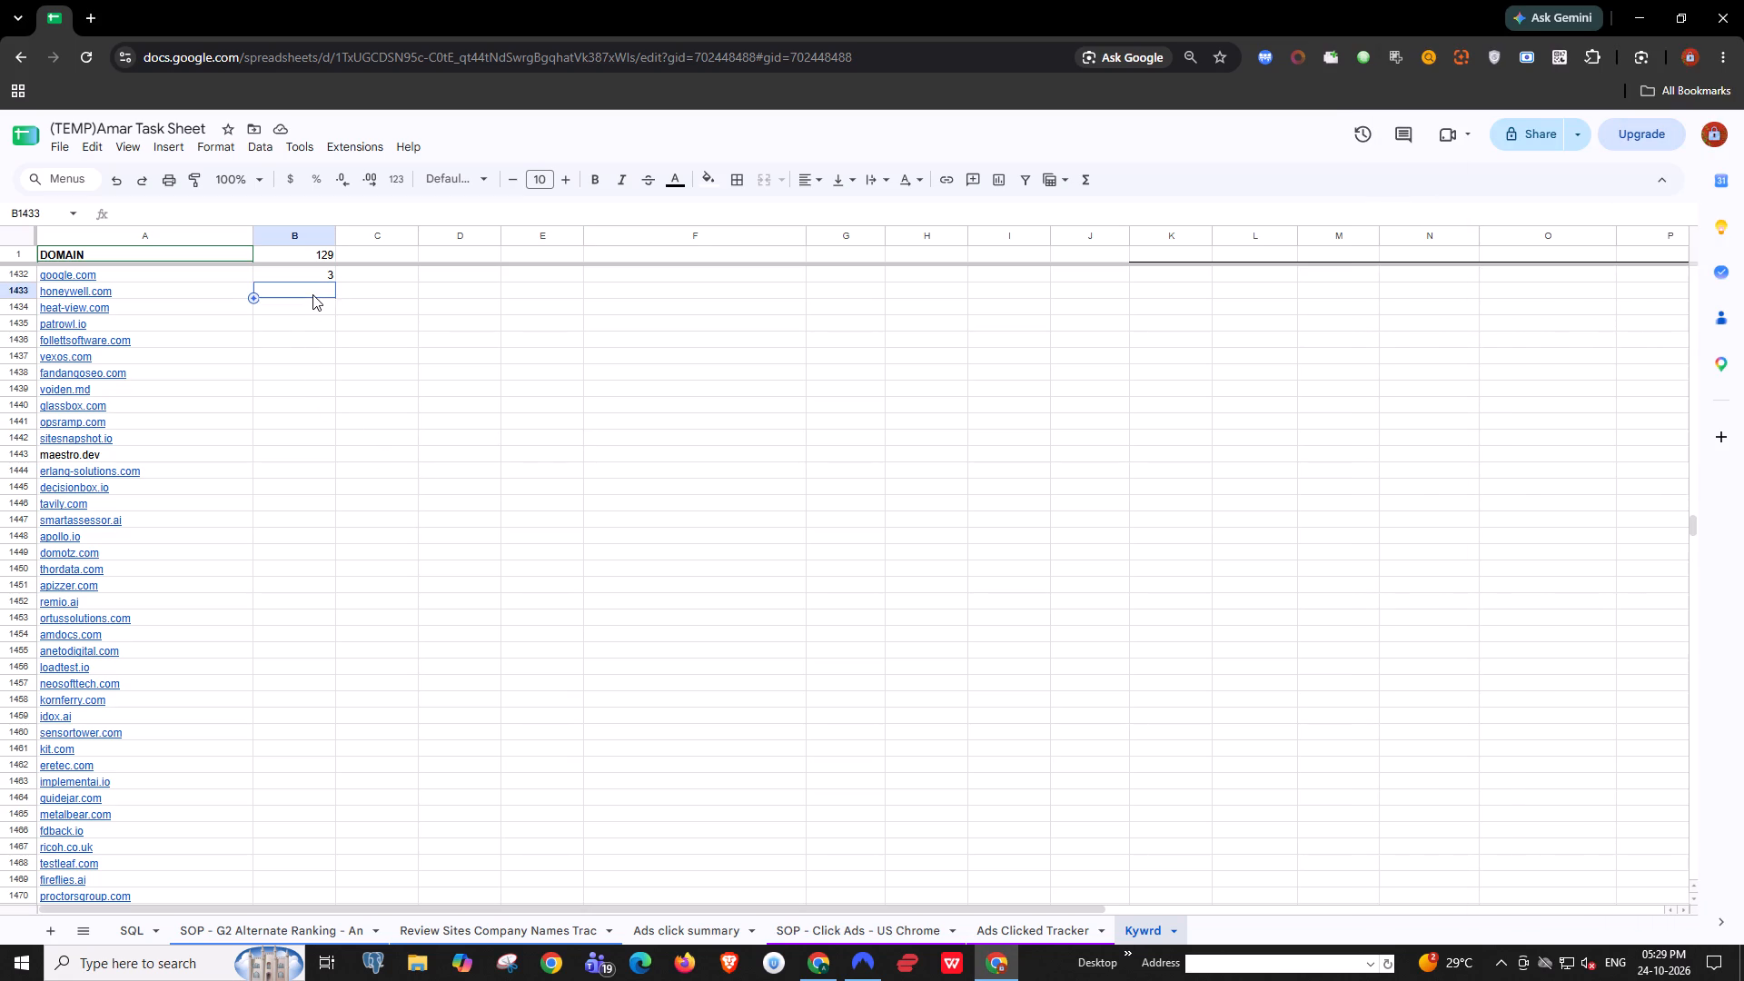
{"action": "key", "text": "ctrl+Down"}
{"action": "key", "text": "ctrl+Down"}
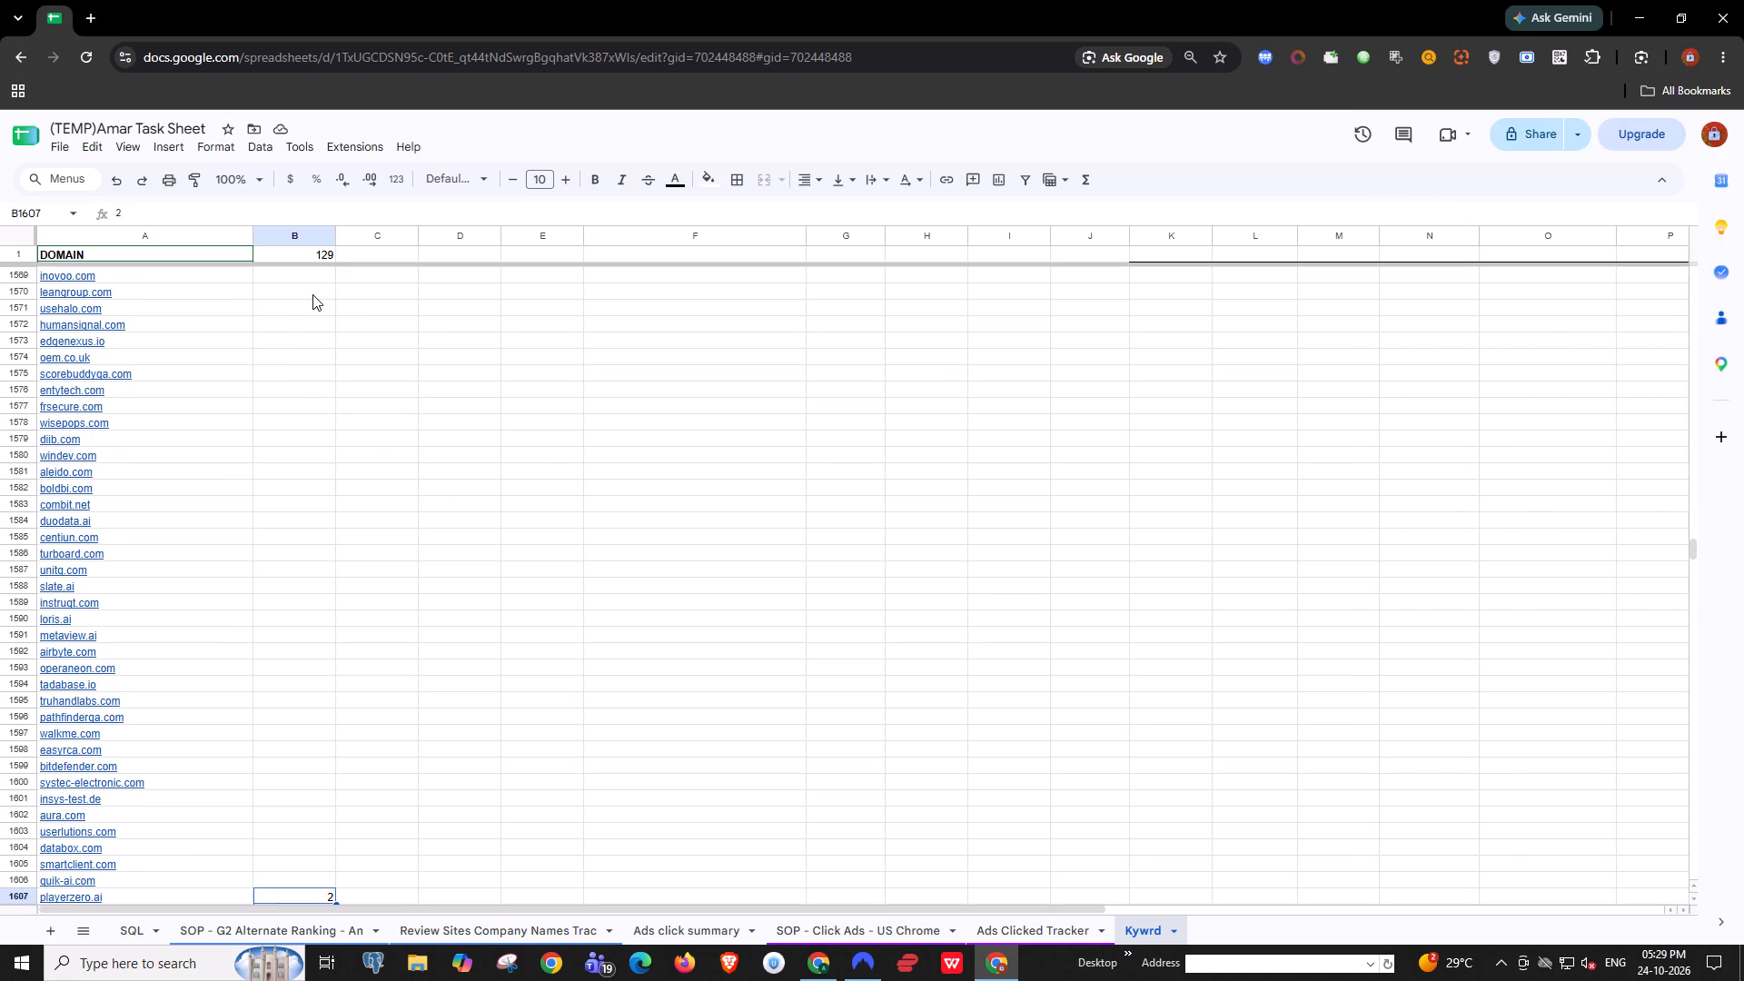
{"action": "key", "text": "ctrl+Down"}
{"action": "key", "text": "ctrl+Down"}
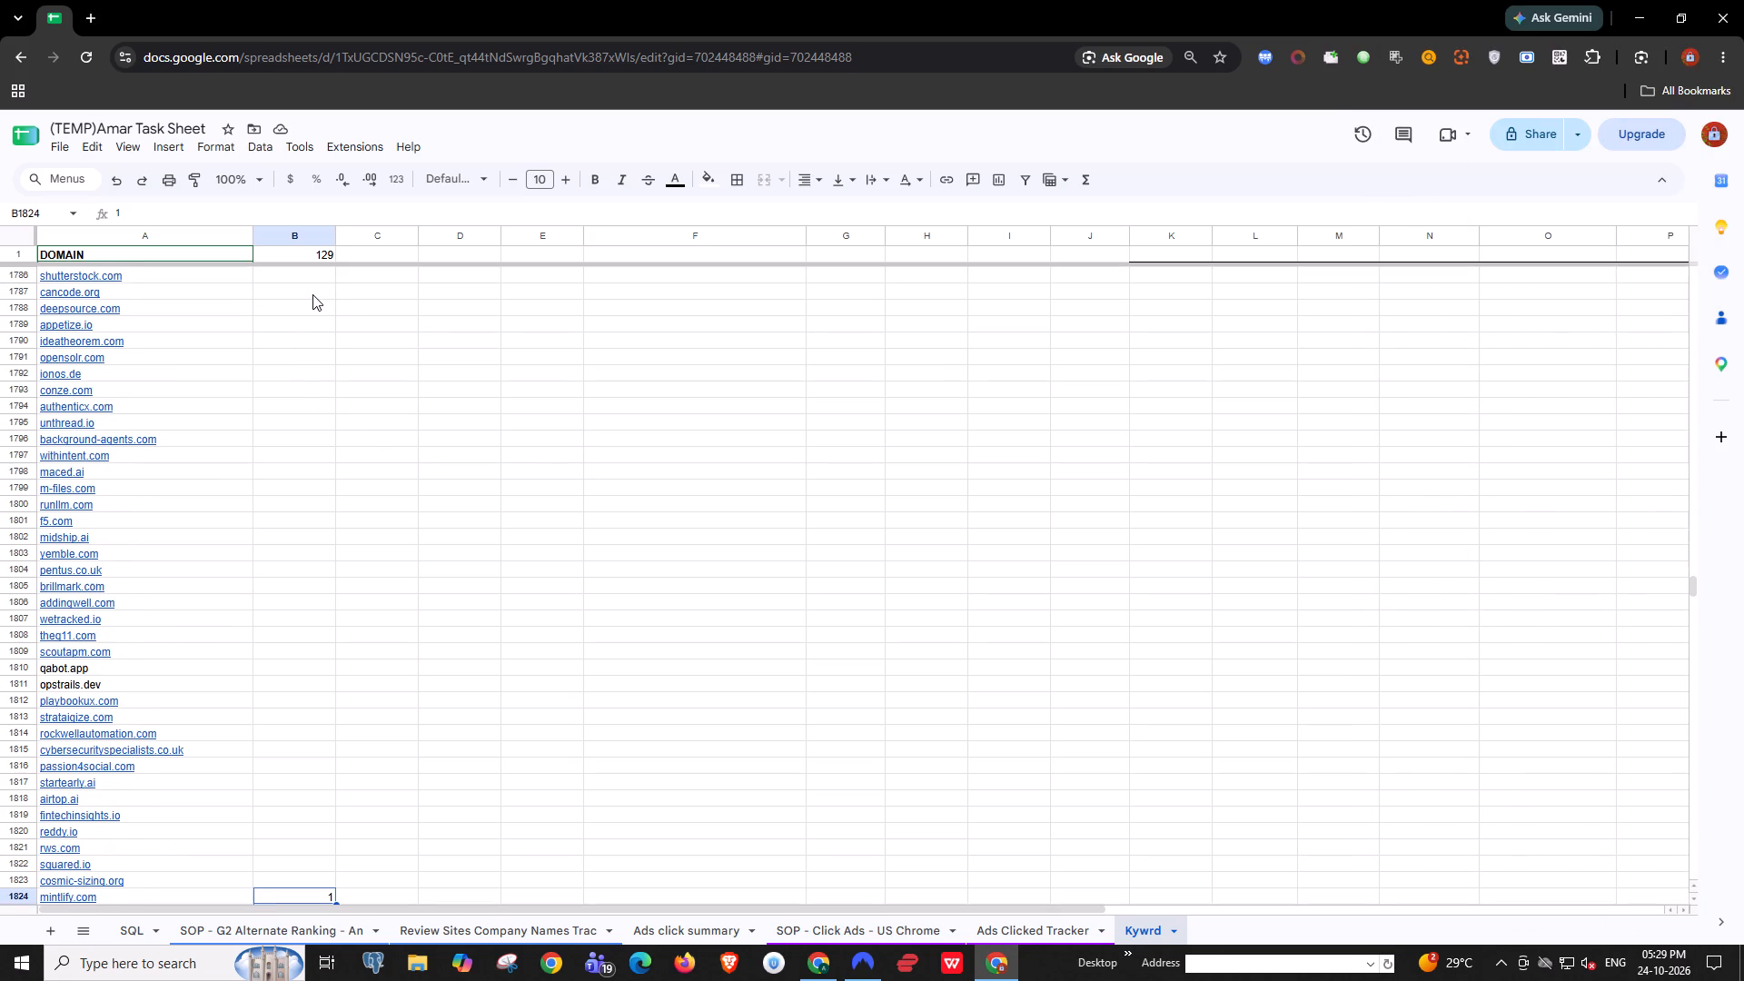
{"action": "key", "text": "ctrl+Down"}
{"action": "key", "text": "ctrl+Down"}
{"action": "key", "text": "ctrl+Down"}
{"action": "key", "text": "ctrl+Up"}
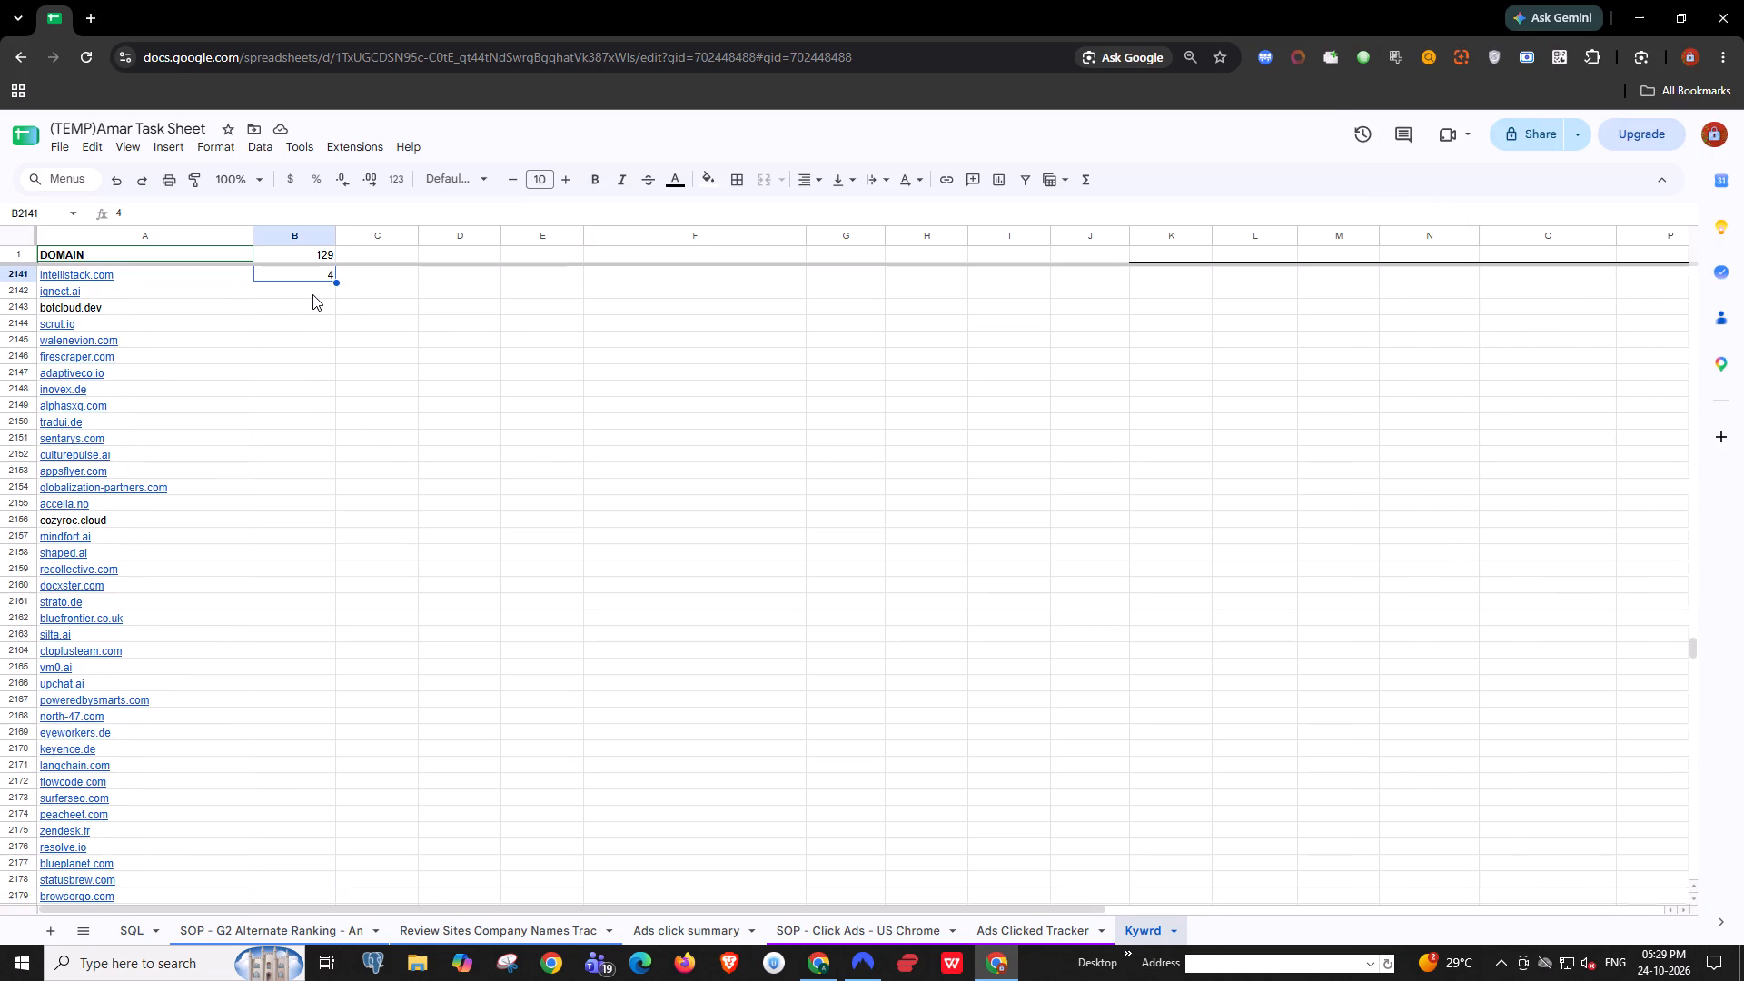
{"action": "key", "text": "2"}
{"action": "key", "text": "Return"}
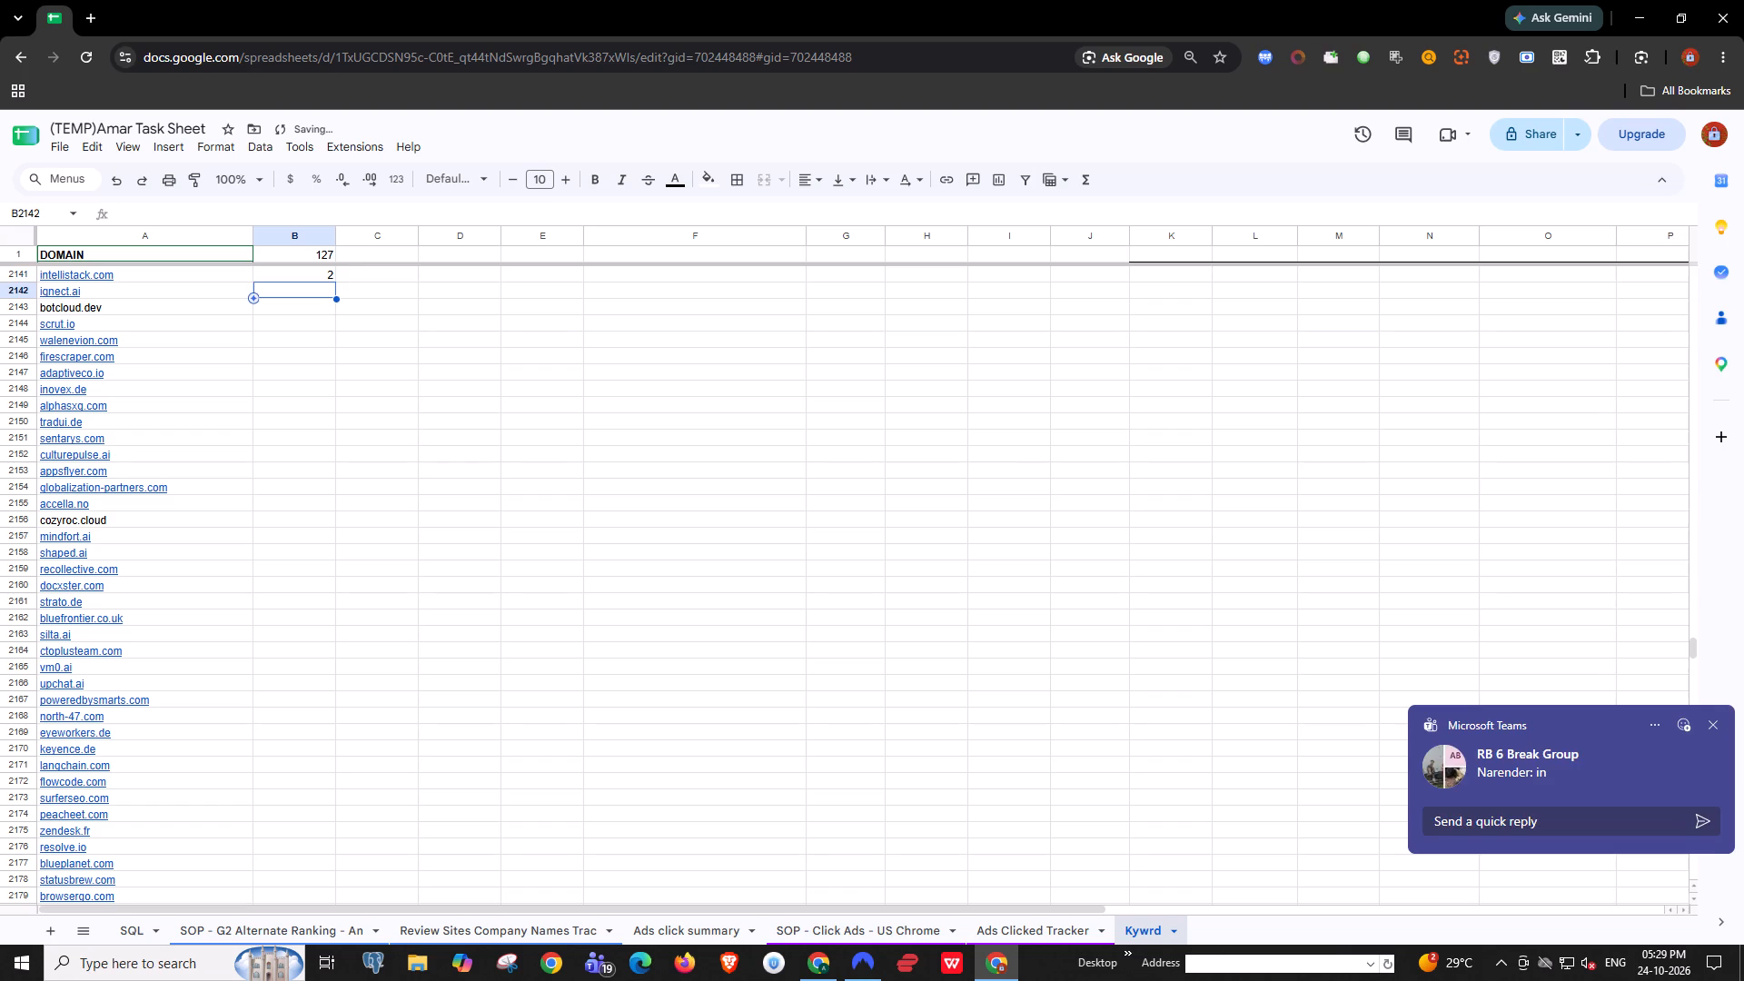
Review the remaining filled counts in column B from below intellistack.com down to the last domain, whatfix.com.
{"action": "key", "text": "ctrl+Down"}
{"action": "key", "text": "ctrl+Down"}
{"action": "key", "text": "ctrl+Down"}
{"action": "key", "text": "ctrl+Down"}
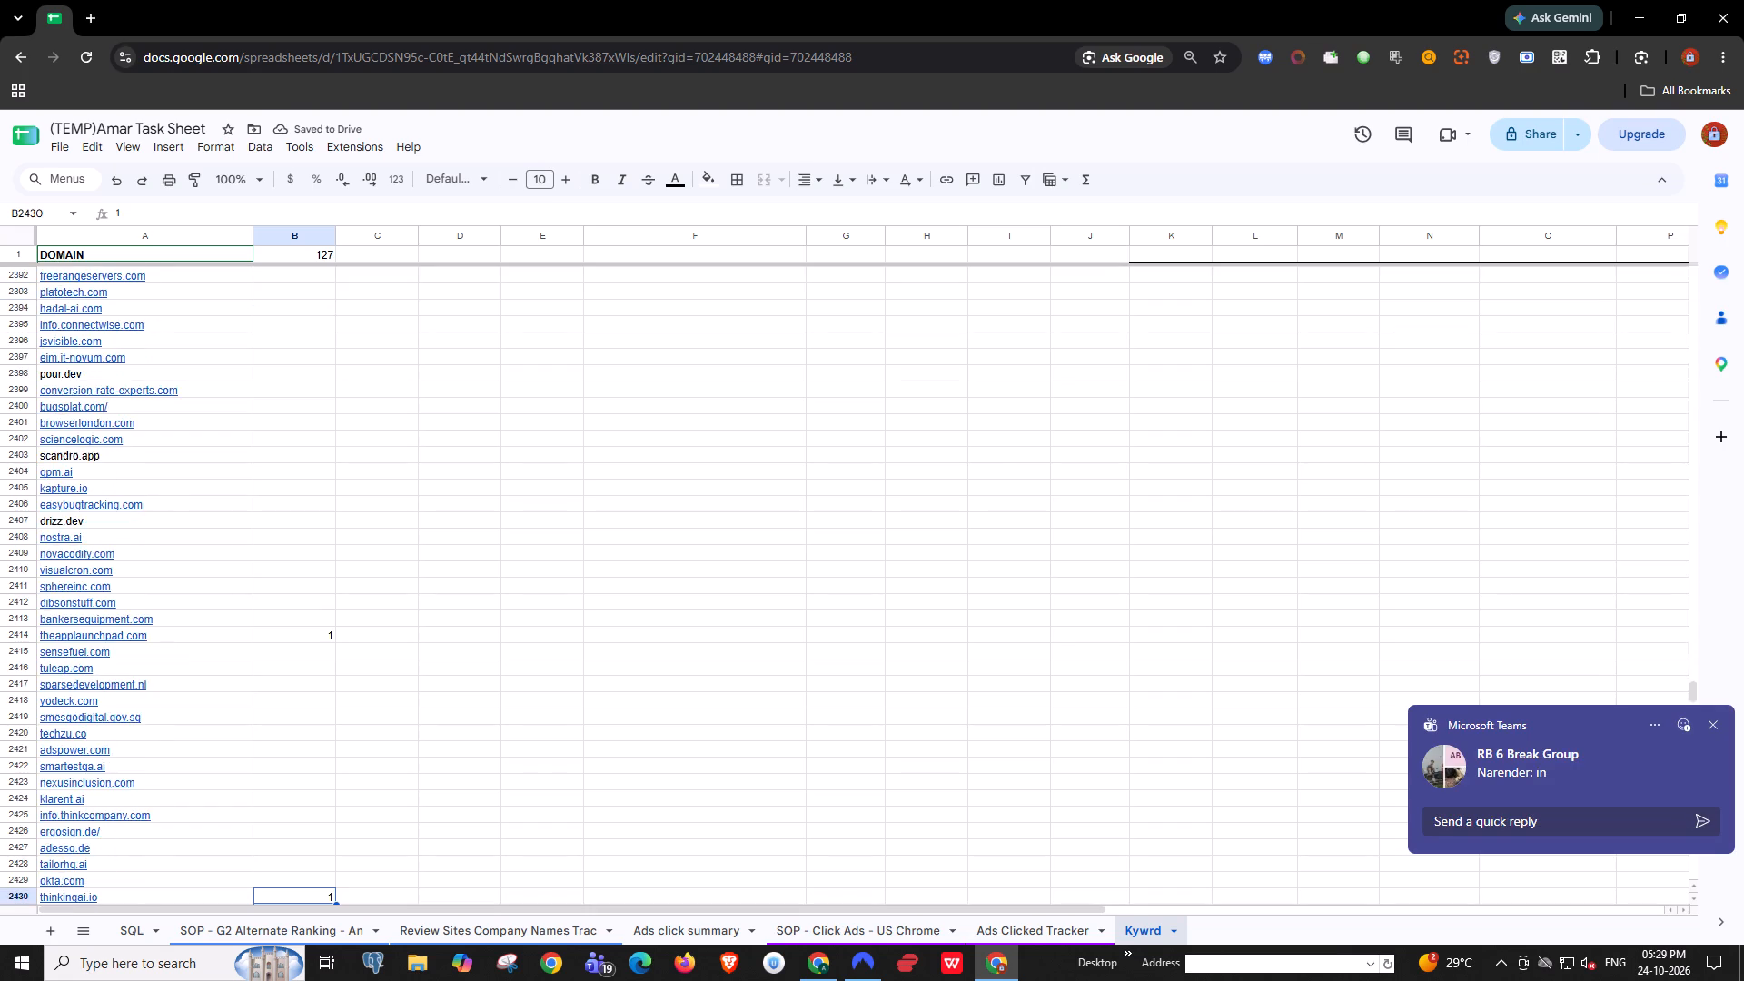
{"action": "key", "text": "ctrl+Down"}
{"action": "key", "text": "ctrl+Down"}
{"action": "key", "text": "ctrl+Down"}
{"action": "key", "text": "ctrl+Down"}
{"action": "key", "text": "ctrl+Down"}
{"action": "key", "text": "ctrl+Down"}
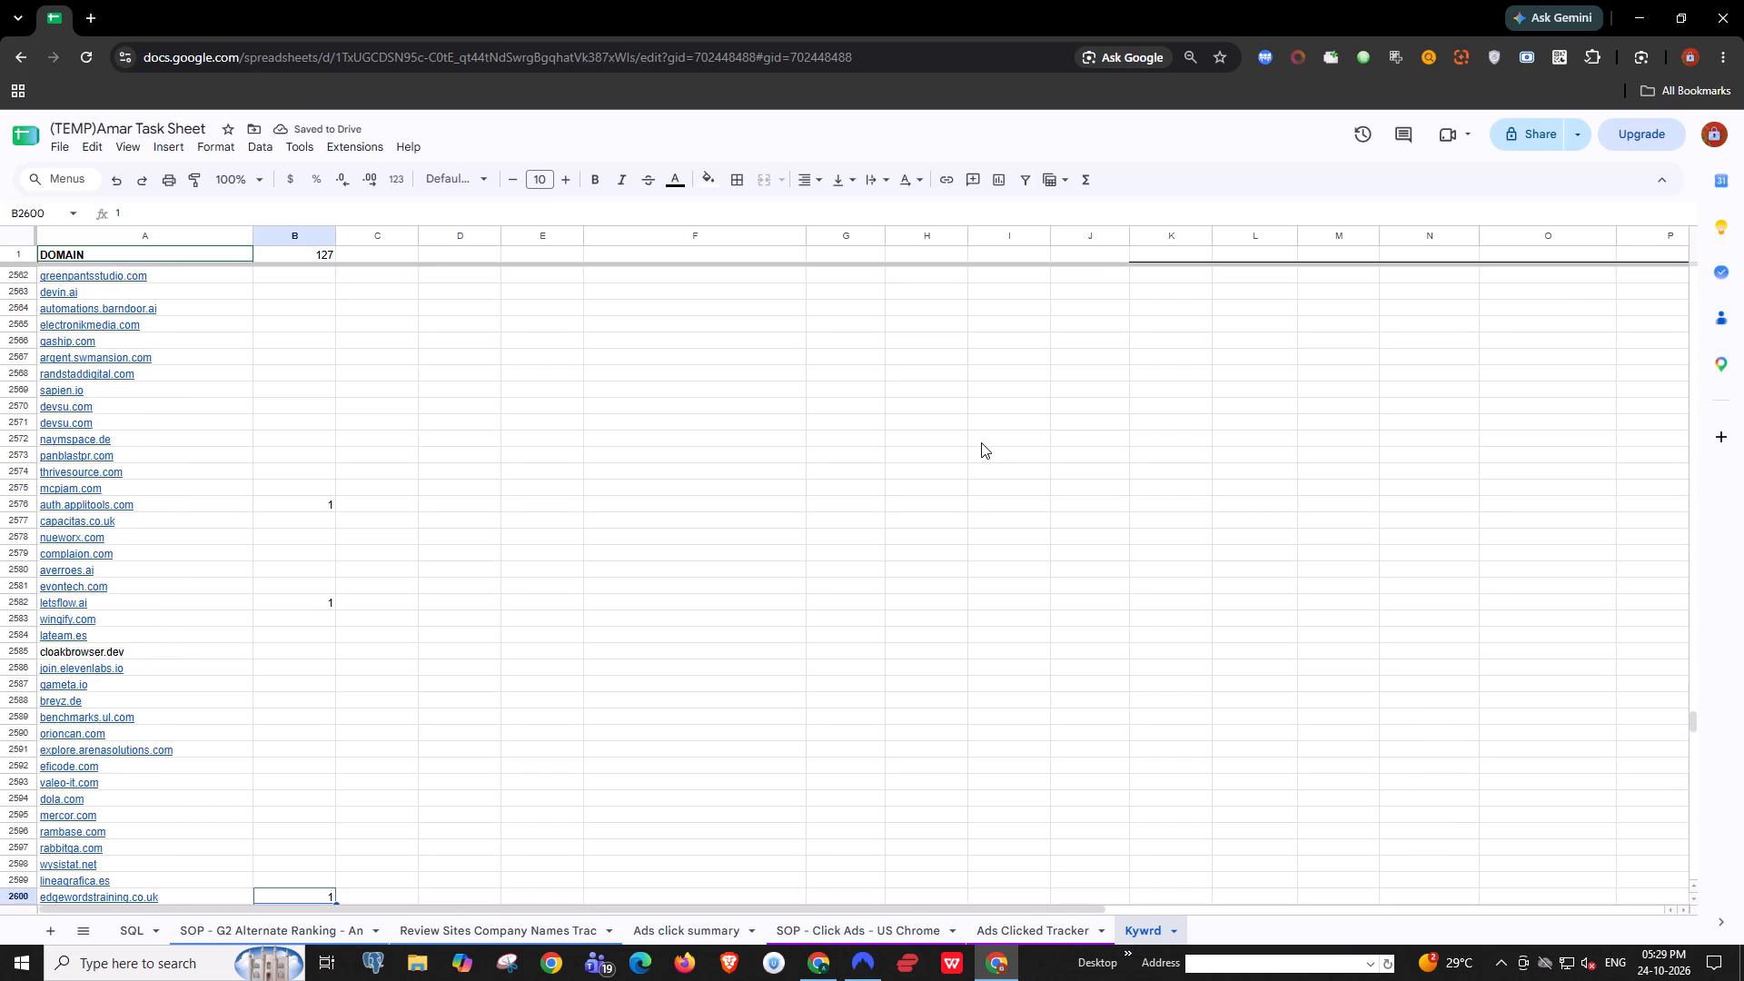
{"action": "key", "text": "ctrl+Down"}
{"action": "key", "text": "ctrl+Down"}
{"action": "key", "text": "ctrl+Up"}
{"action": "scroll", "coordinate": [1138, 292], "scroll_direction": "up", "scroll_amount": 1}
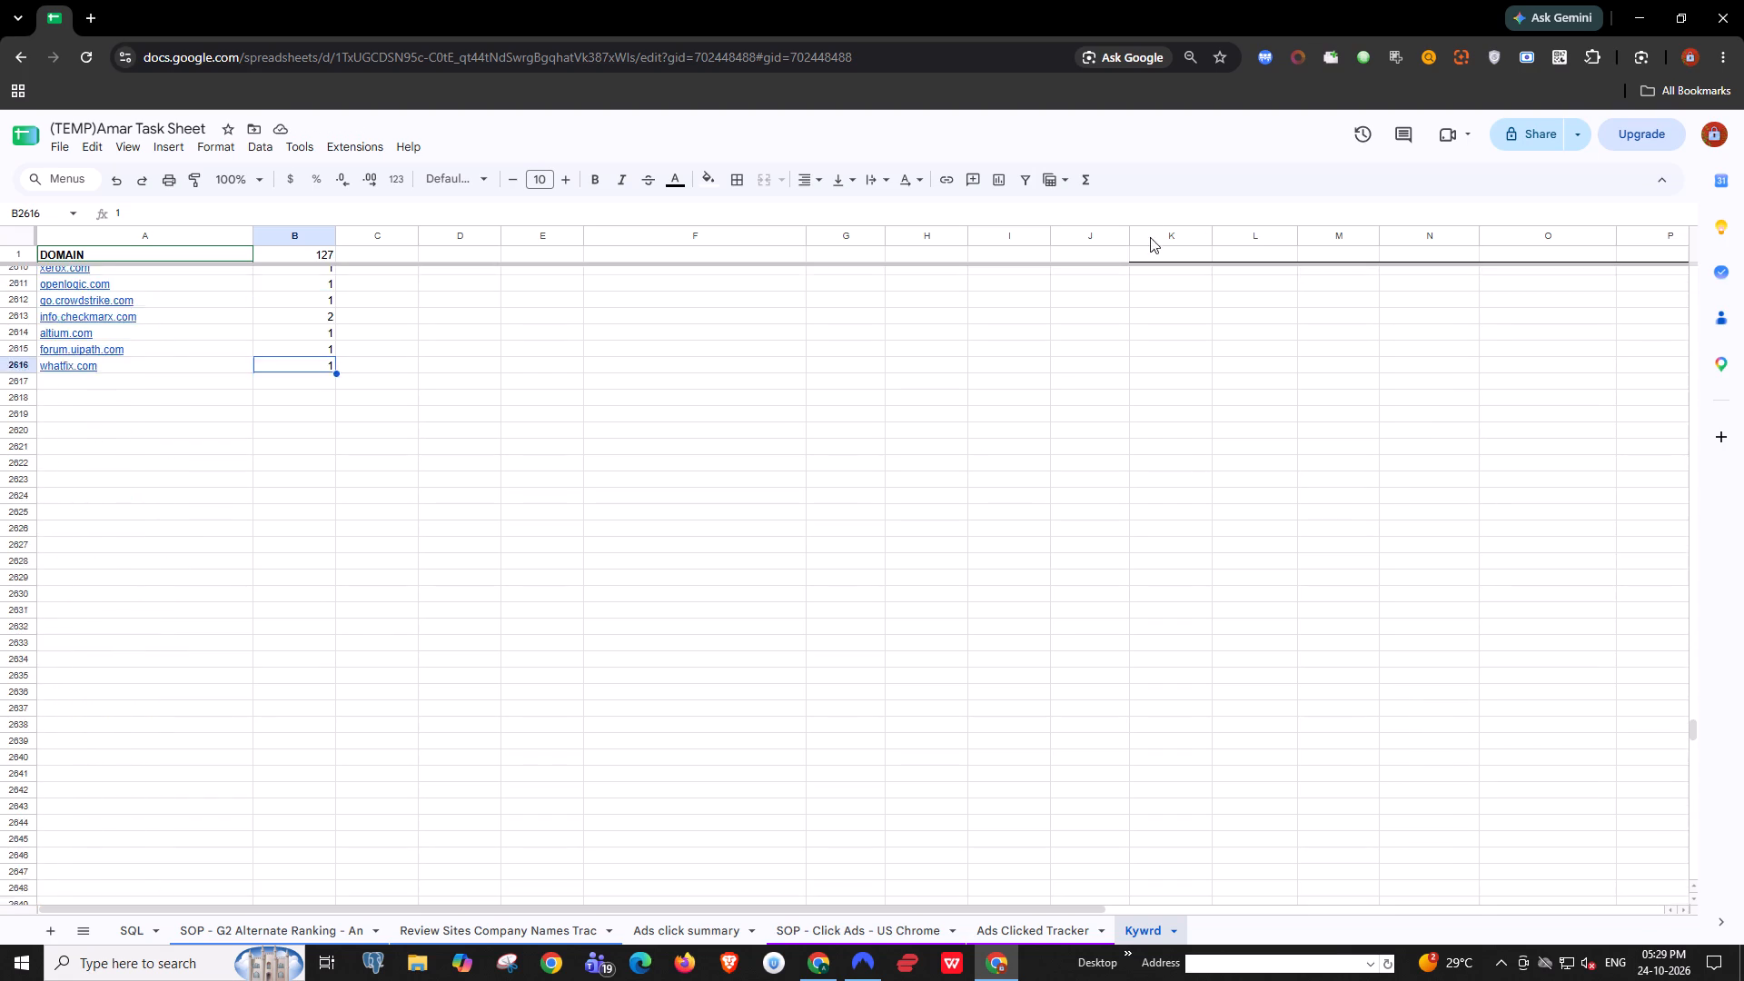
{"action": "scroll", "coordinate": [1150, 237], "scroll_direction": "up", "scroll_amount": 2}
{"action": "scroll", "coordinate": [858, 440], "scroll_direction": "up", "scroll_amount": 2}
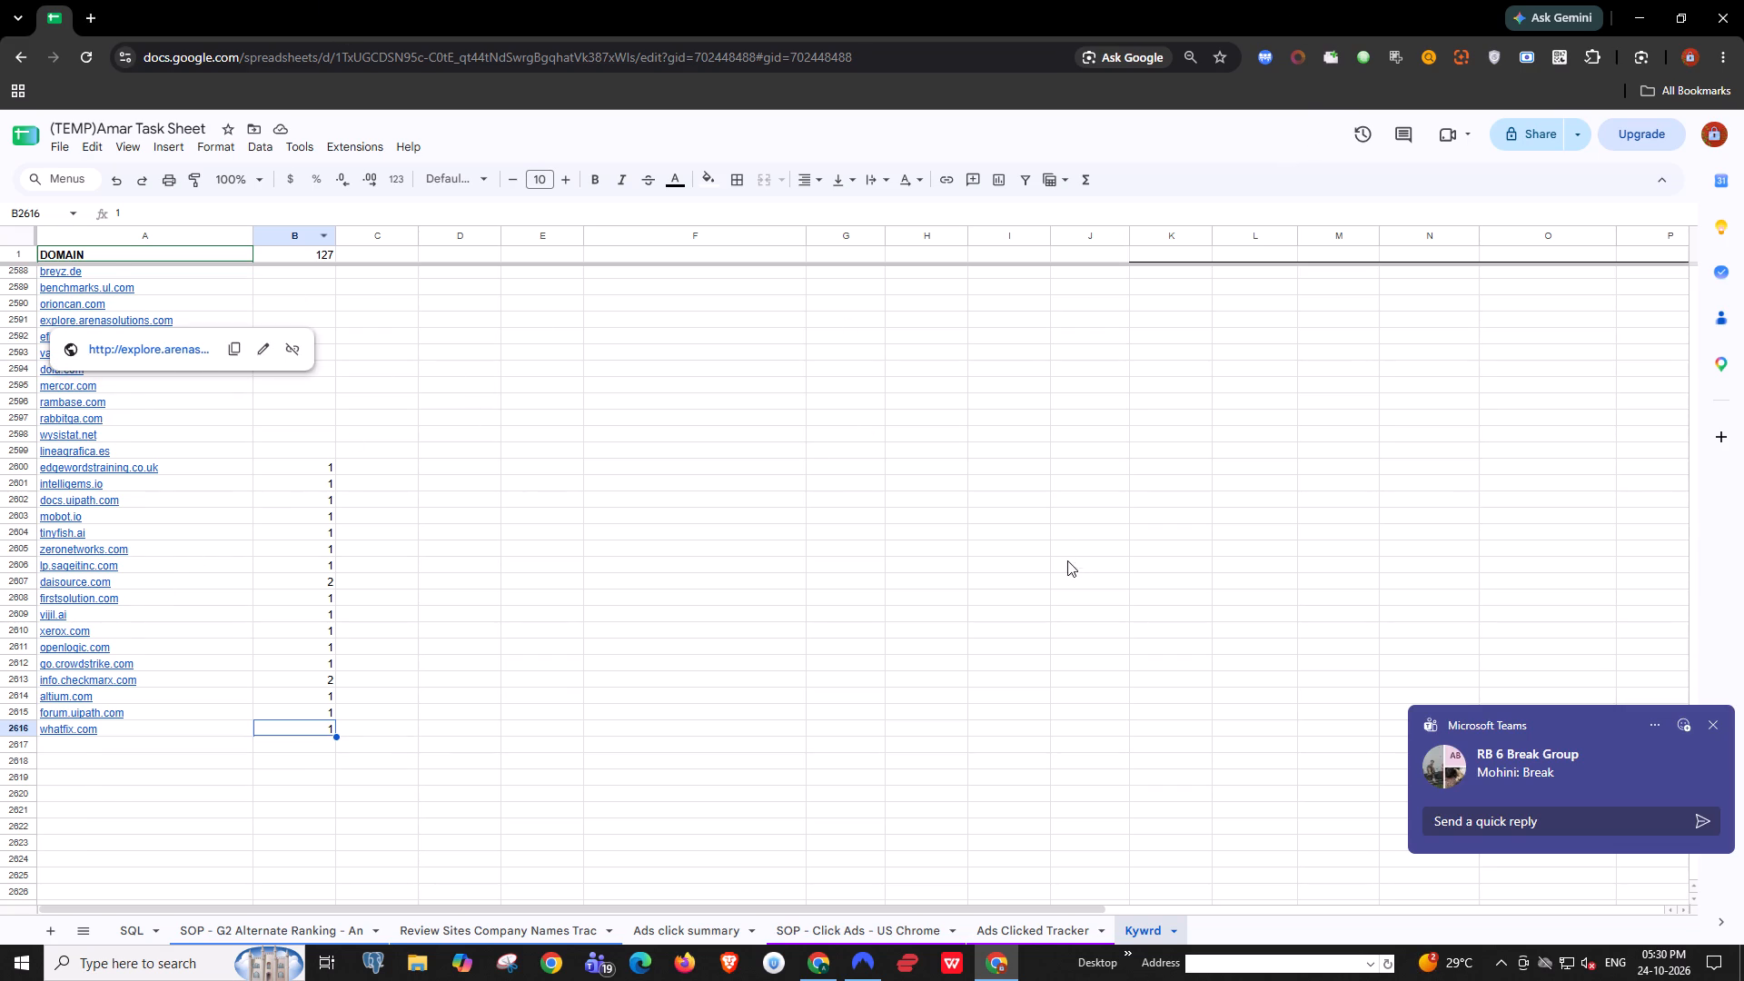
{"action": "scroll", "coordinate": [1062, 559], "scroll_direction": "up", "scroll_amount": 20}
{"action": "scroll", "coordinate": [1062, 559], "scroll_direction": "up", "scroll_amount": 3}
Clear the Ads clicks values in N19:N33 of the keyword count table.
{"action": "left_click", "coordinate": [1294, 547]}
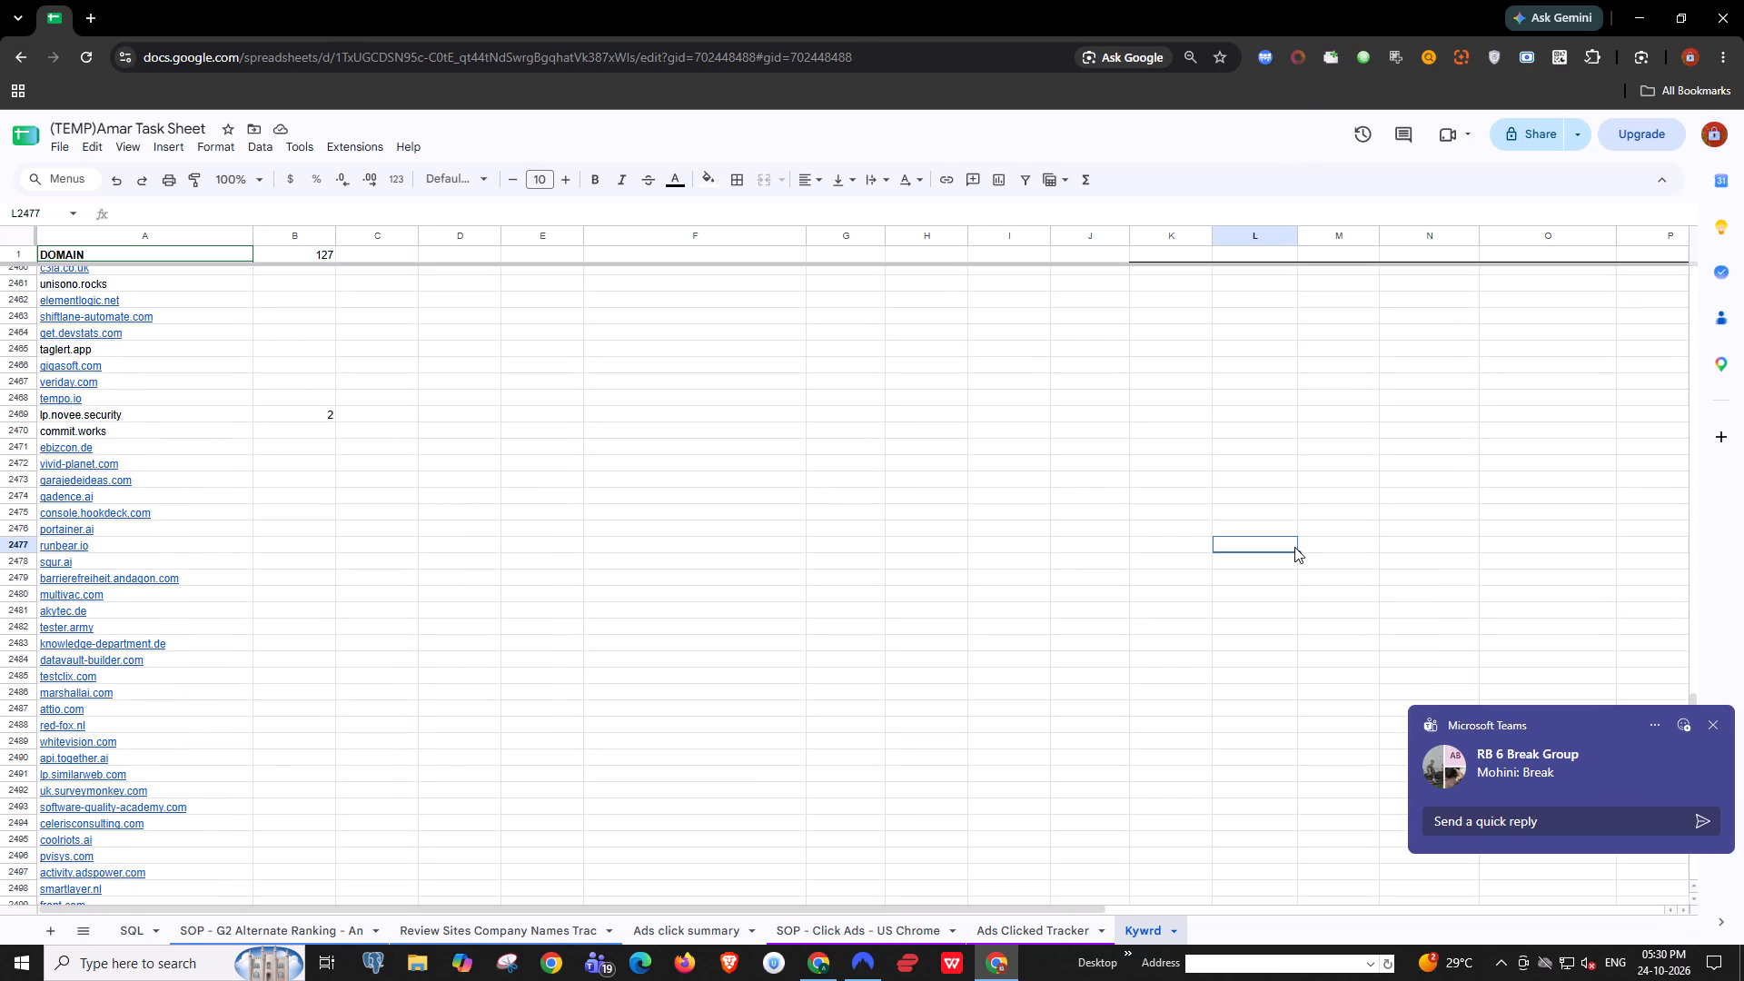
{"action": "key", "text": "ctrl+Up"}
{"action": "scroll", "coordinate": [1295, 546], "scroll_direction": "up", "scroll_amount": 4}
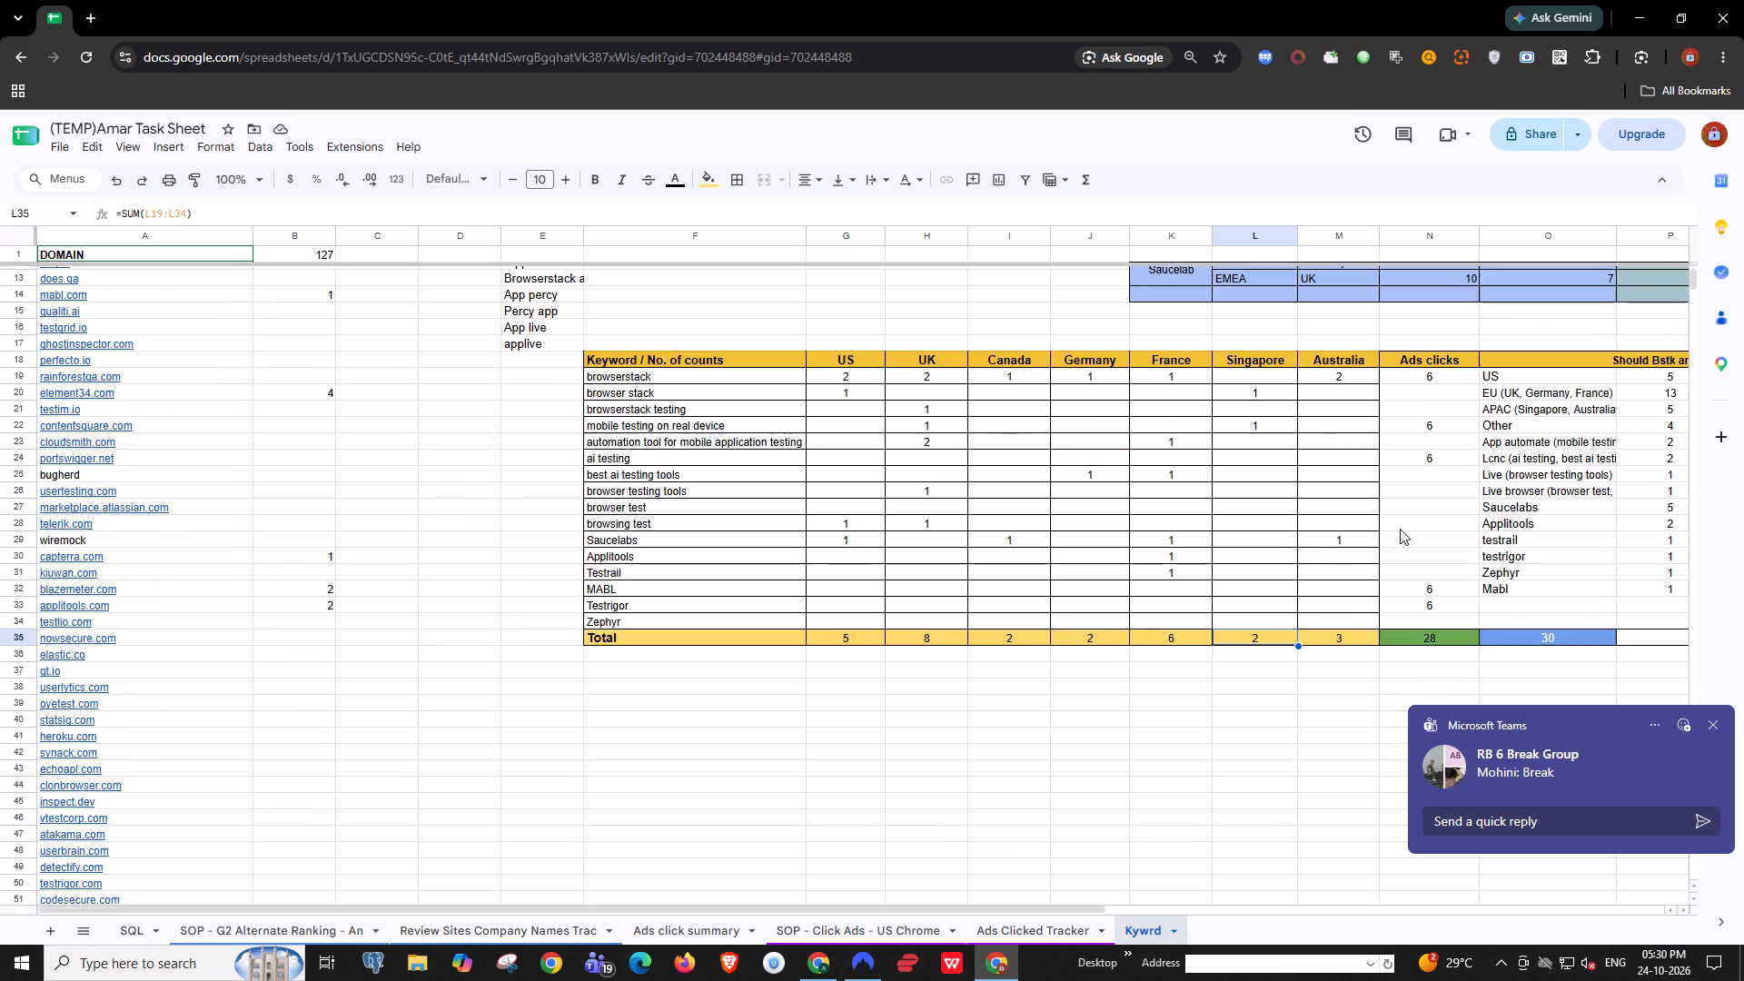
{"action": "scroll", "coordinate": [1415, 471], "scroll_direction": "up", "scroll_amount": 3}
{"action": "left_click_drag", "start_coordinate": [1436, 554], "coordinate": [1441, 678]}
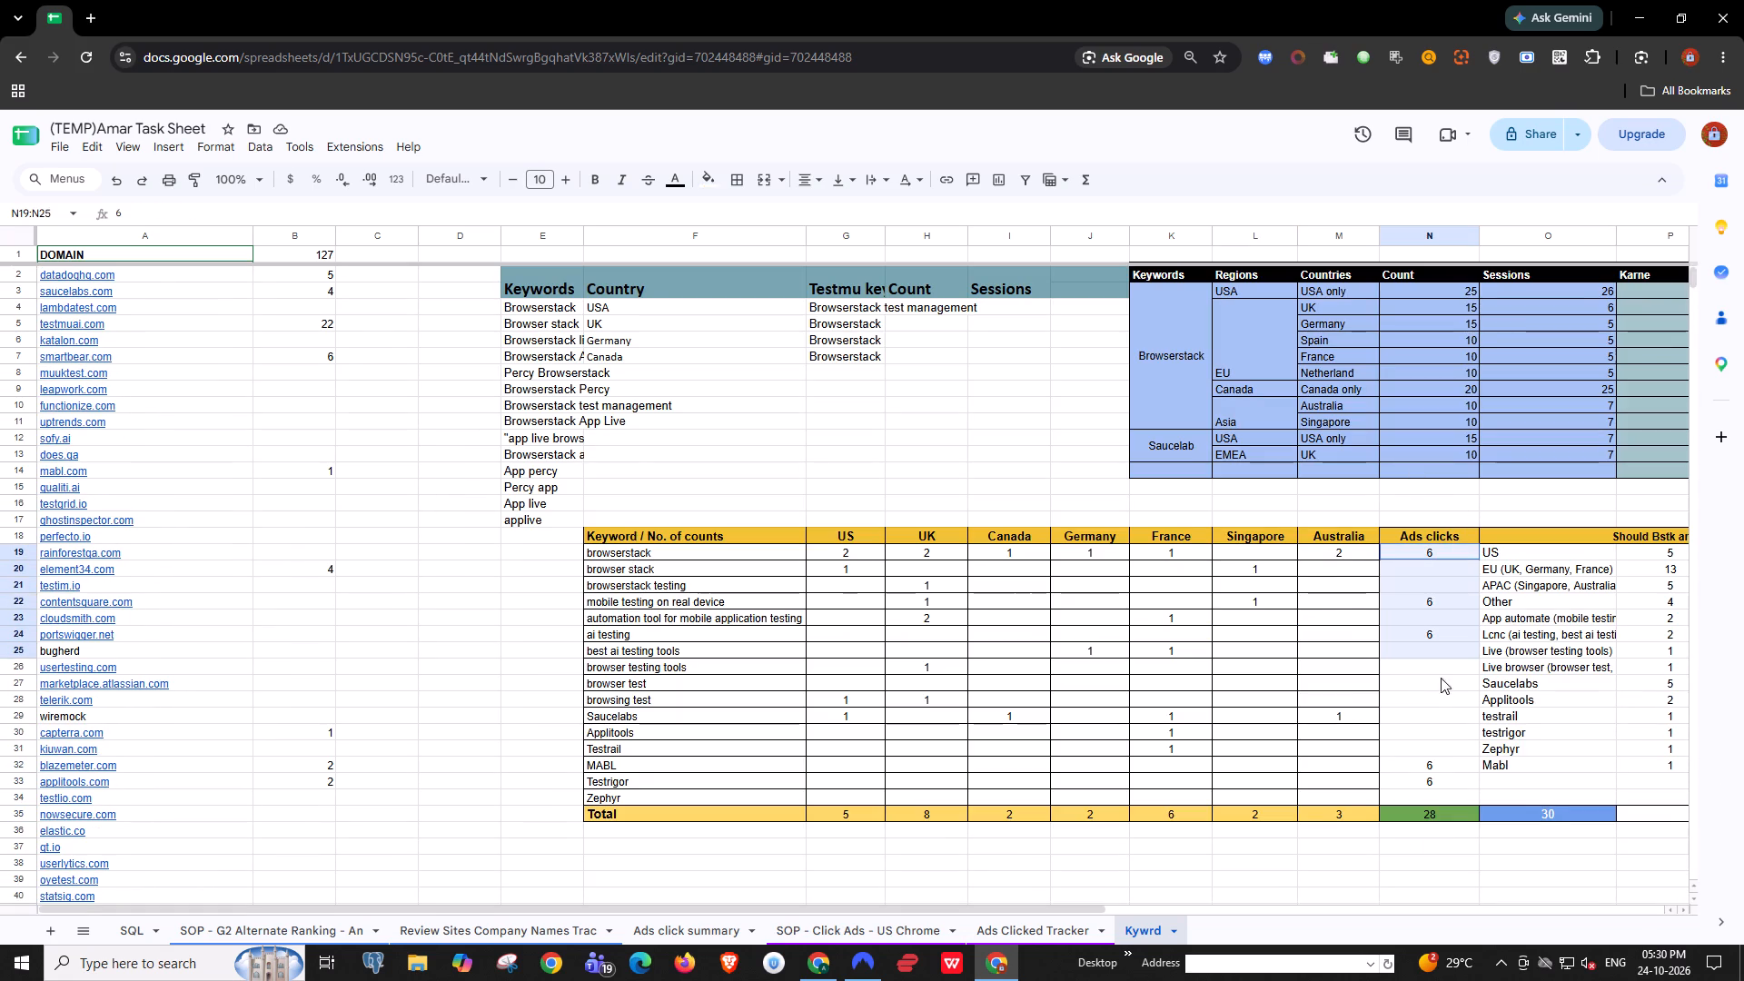
{"action": "left_click_drag", "start_coordinate": [1441, 678], "coordinate": [1439, 782]}
{"action": "key", "text": "Delete"}
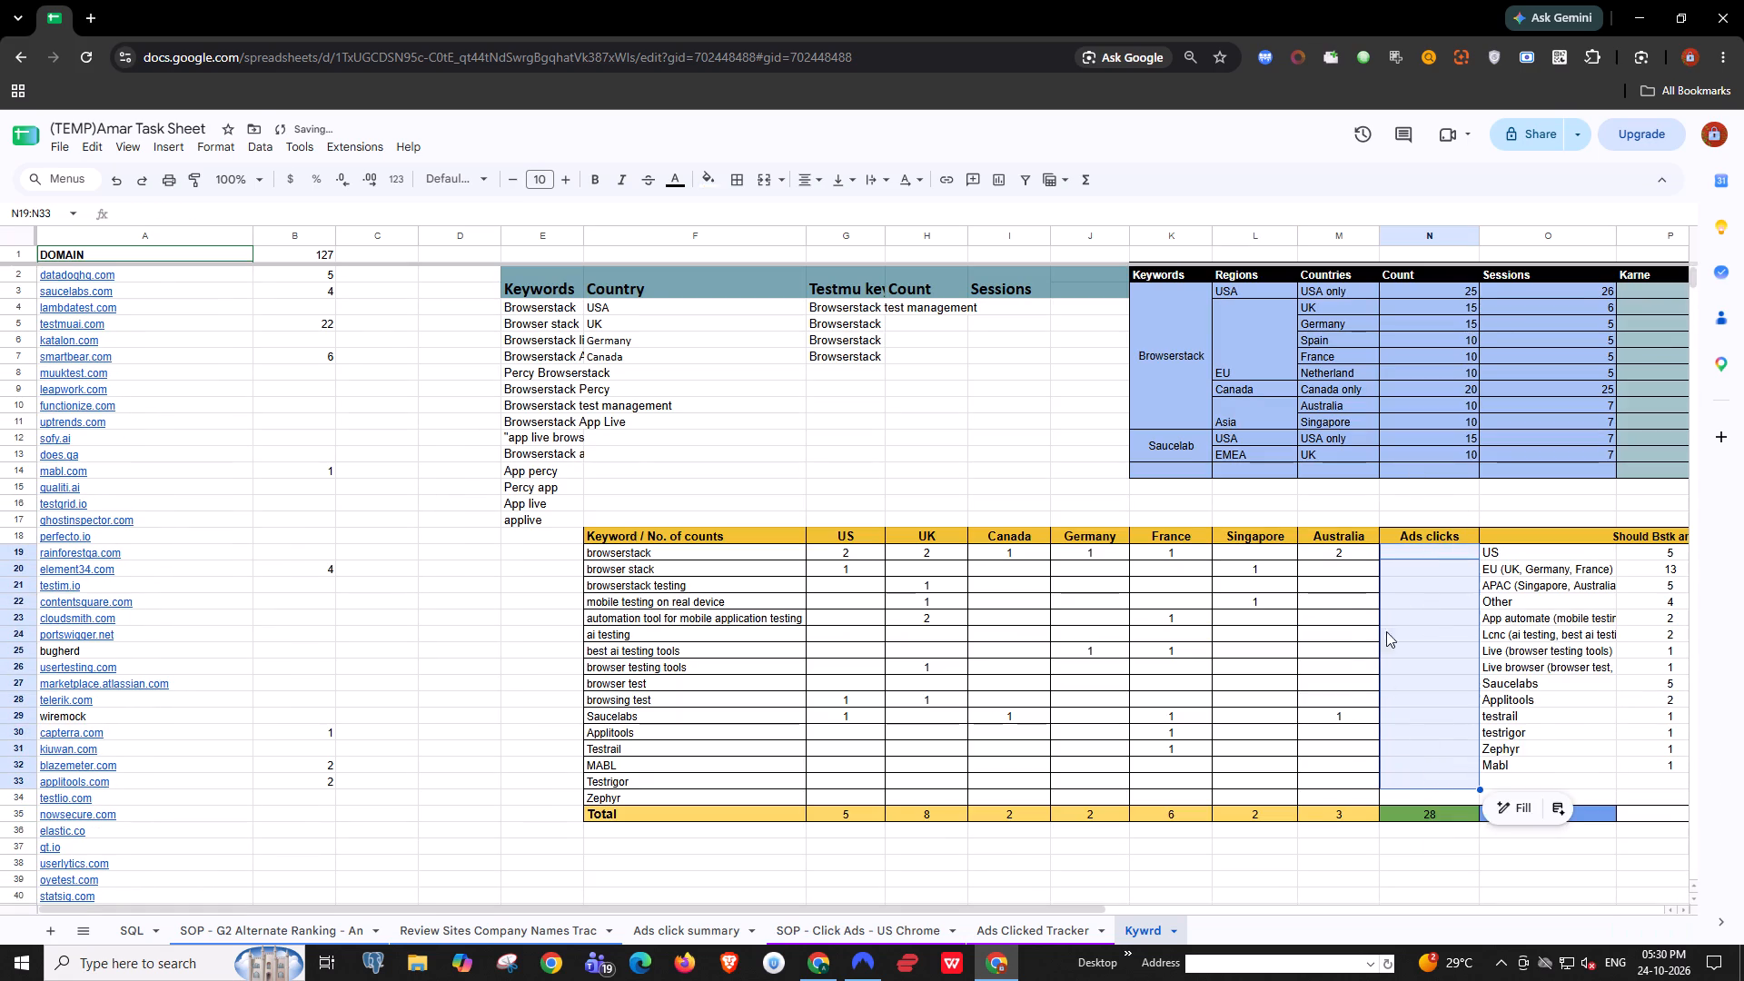
{"action": "left_click", "coordinate": [1411, 592]}
Clear the counts in Q19:Q32 beside the region and keyword category summary.
{"action": "left_click_drag", "start_coordinate": [1035, 911], "coordinate": [1184, 926]}
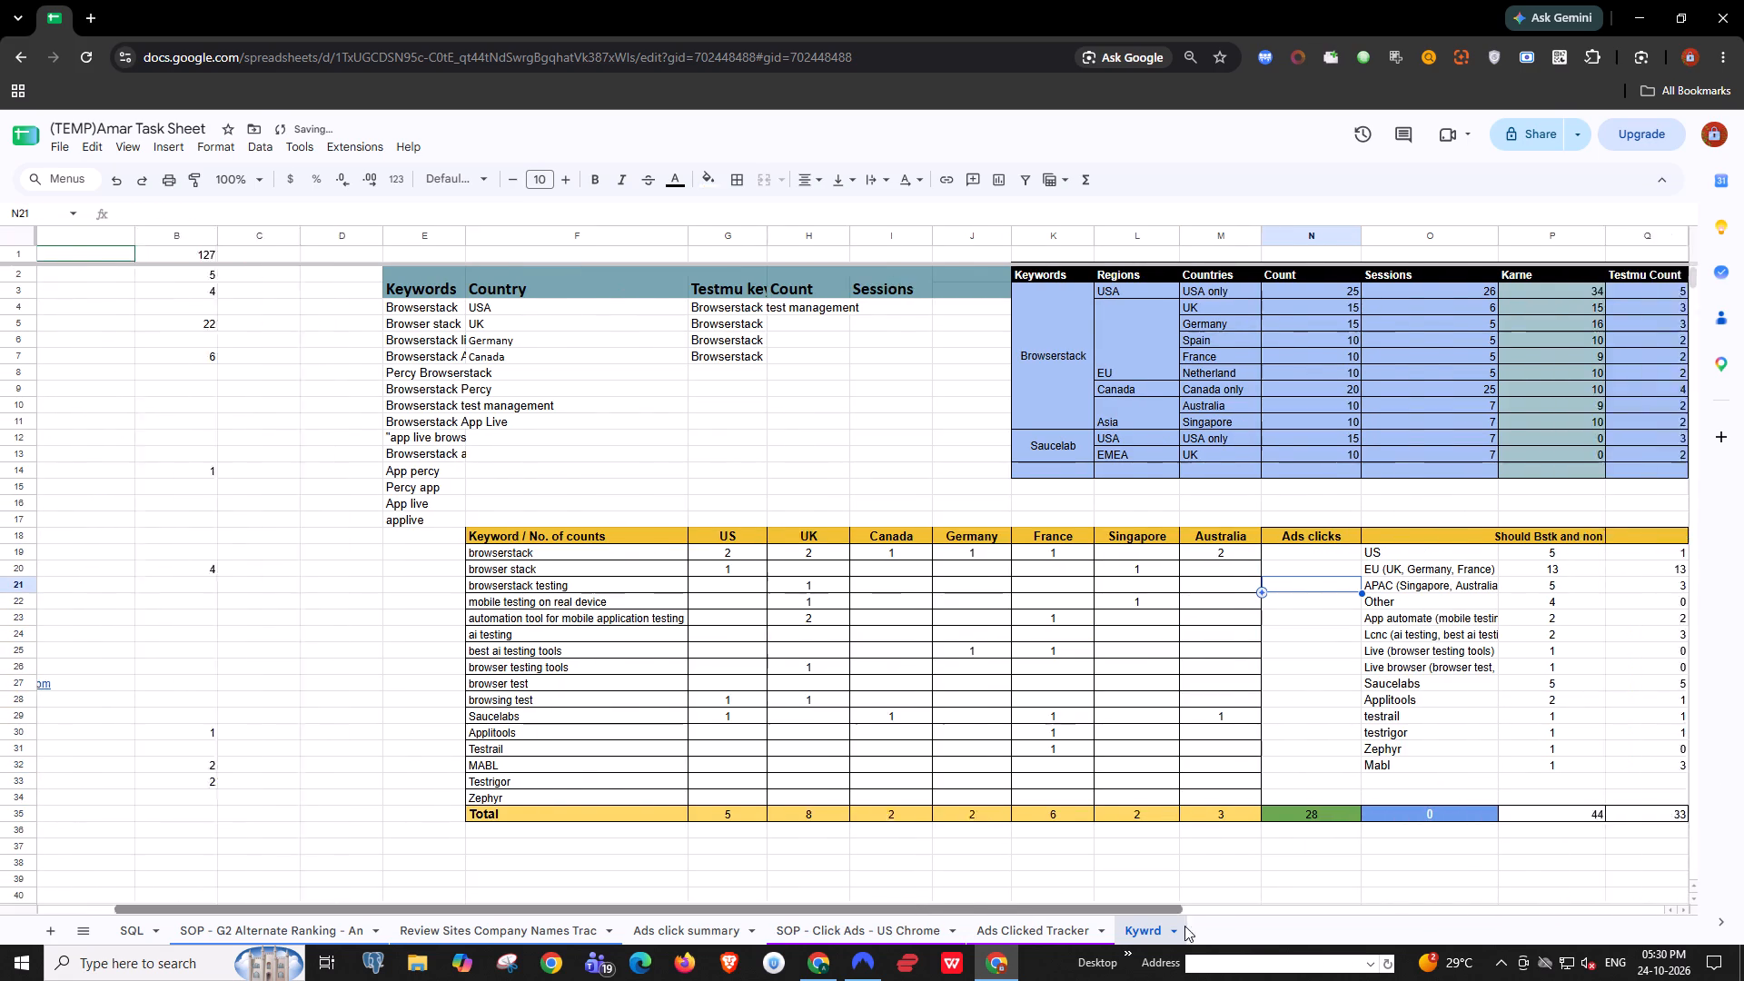
{"action": "left_click_drag", "start_coordinate": [1184, 926], "coordinate": [1320, 939]}
{"action": "left_click_drag", "start_coordinate": [1234, 555], "coordinate": [1223, 678]}
{"action": "left_click_drag", "start_coordinate": [1346, 557], "coordinate": [1352, 773]}
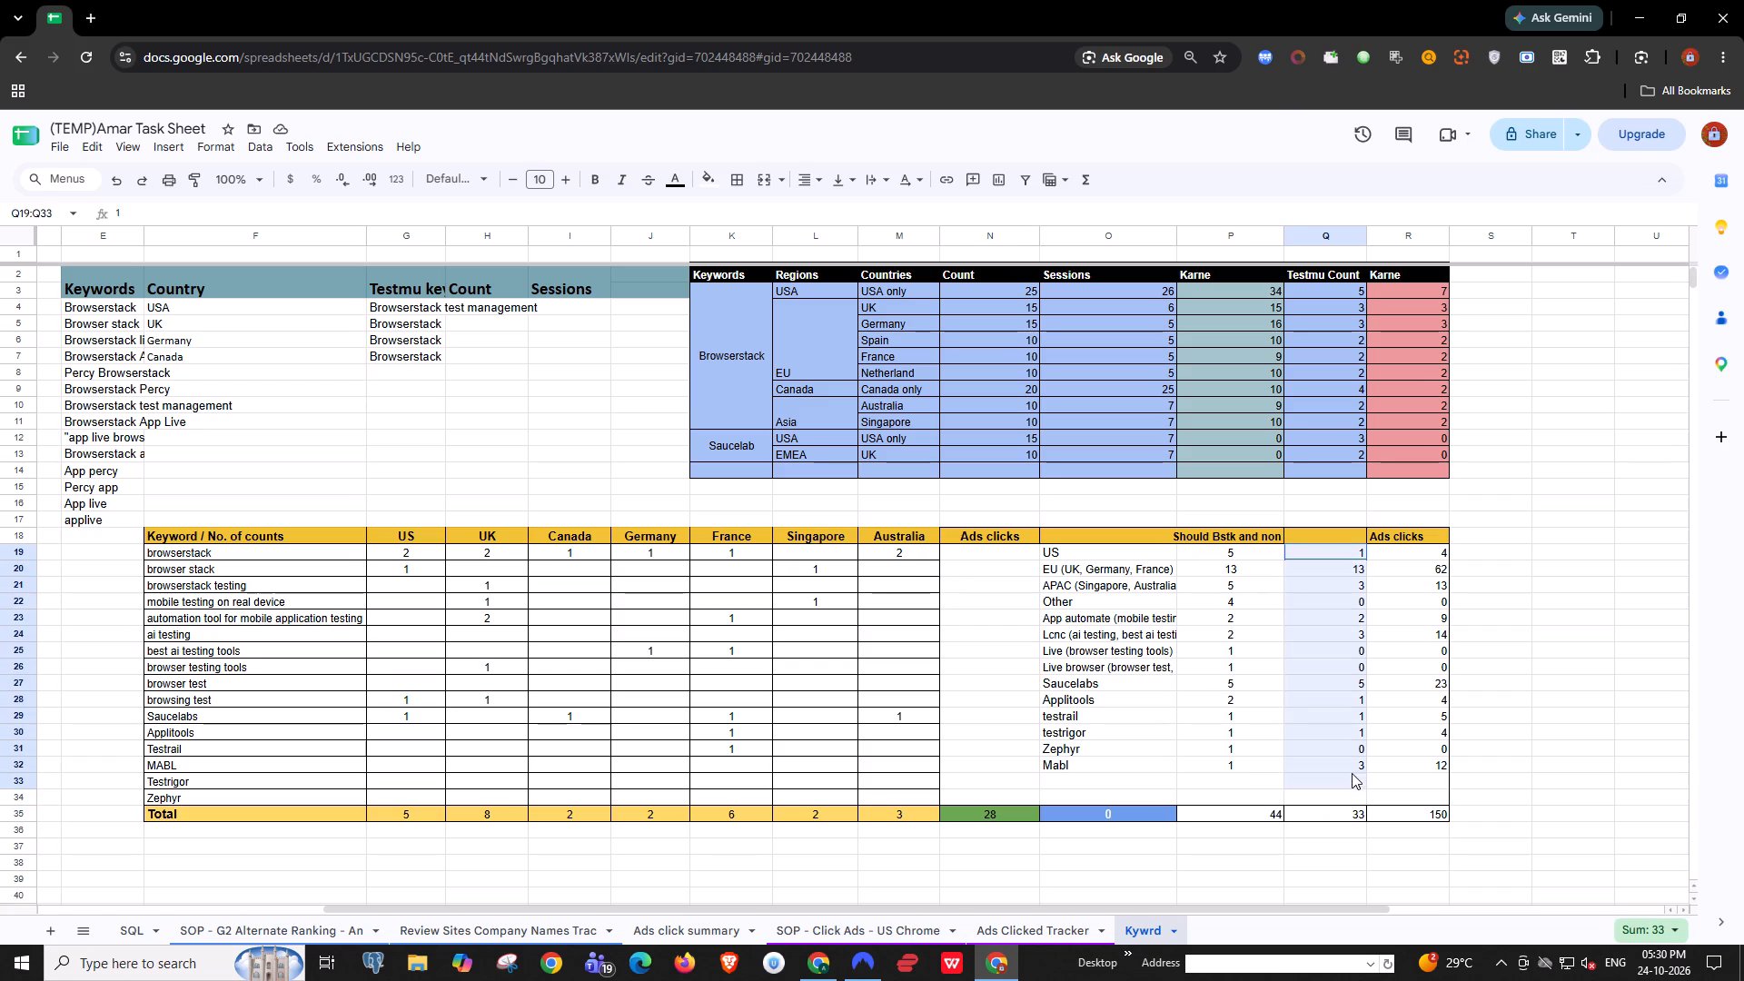
{"action": "left_click_drag", "start_coordinate": [1352, 773], "coordinate": [1352, 771]}
{"action": "key", "text": "Delete"}
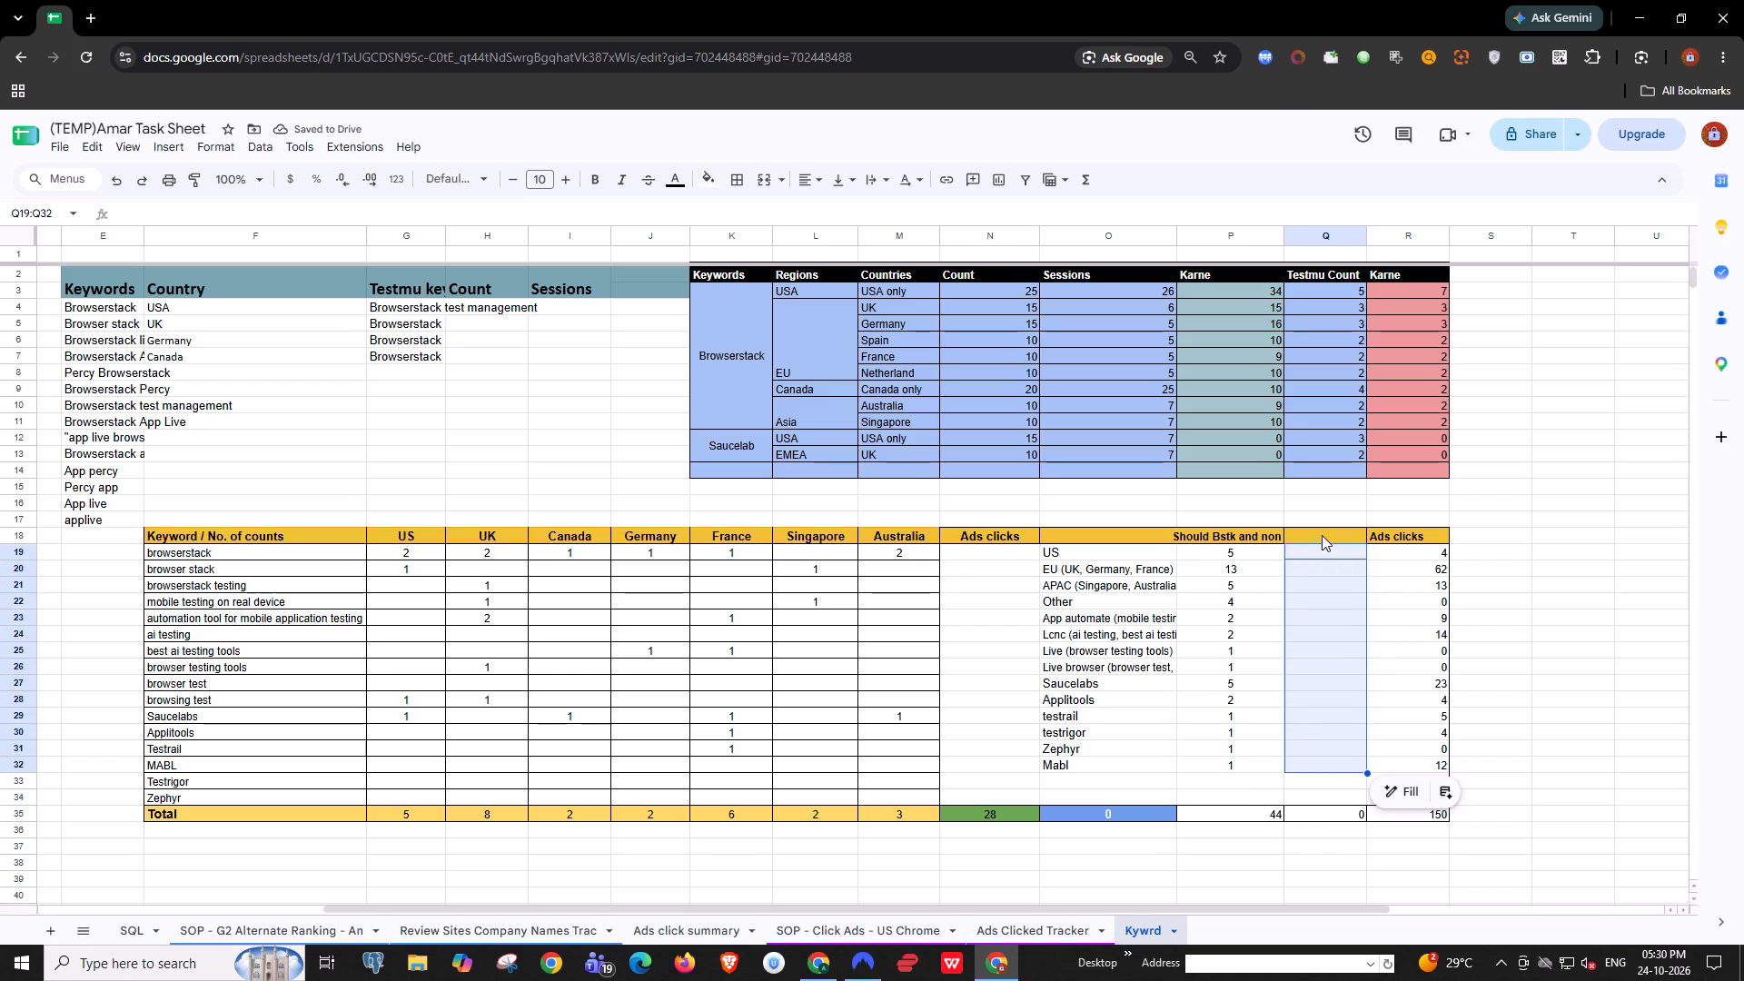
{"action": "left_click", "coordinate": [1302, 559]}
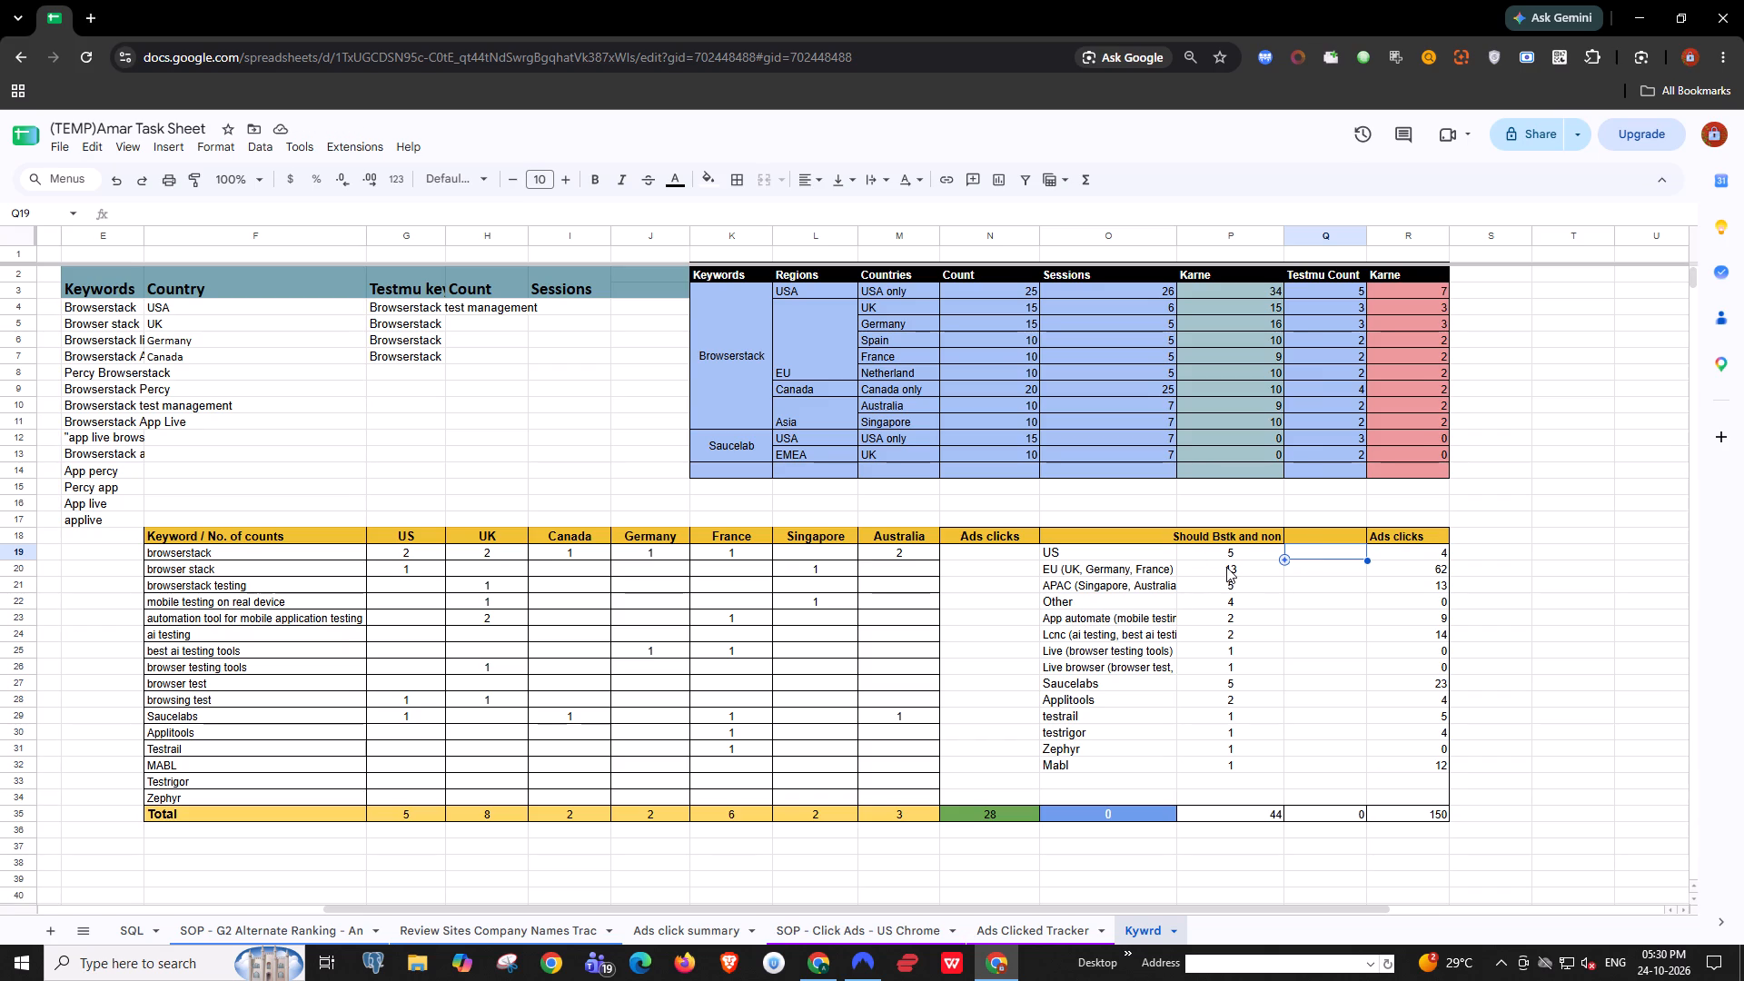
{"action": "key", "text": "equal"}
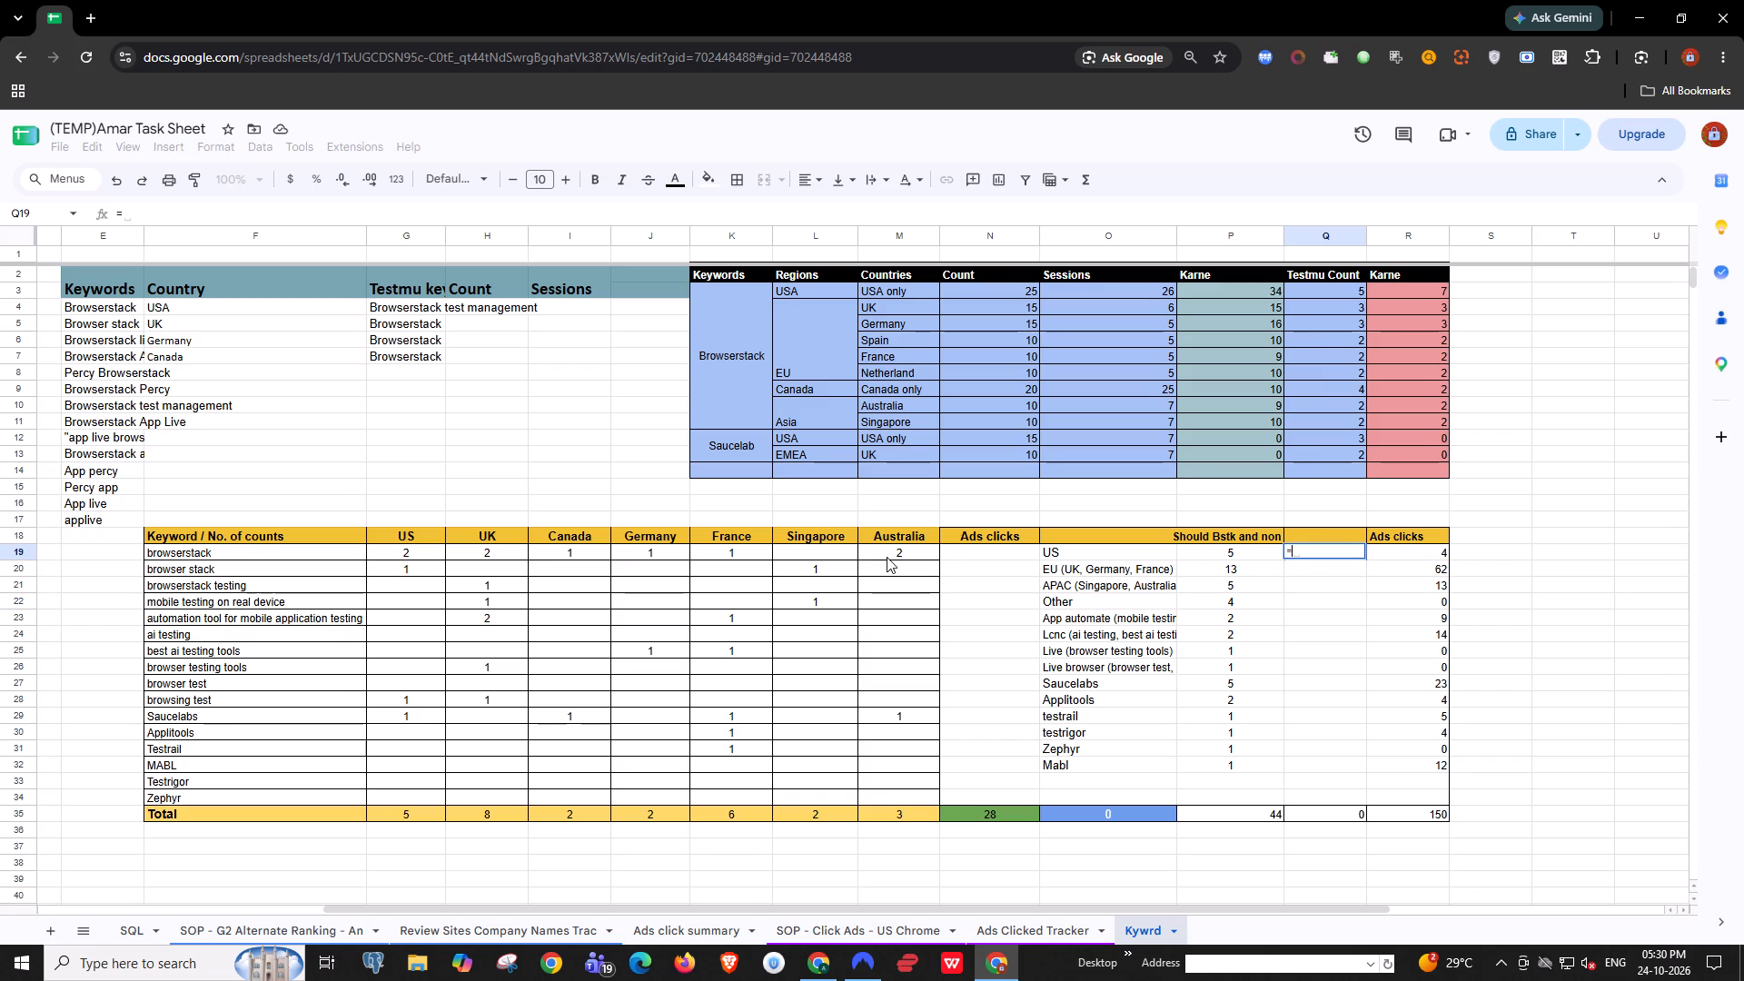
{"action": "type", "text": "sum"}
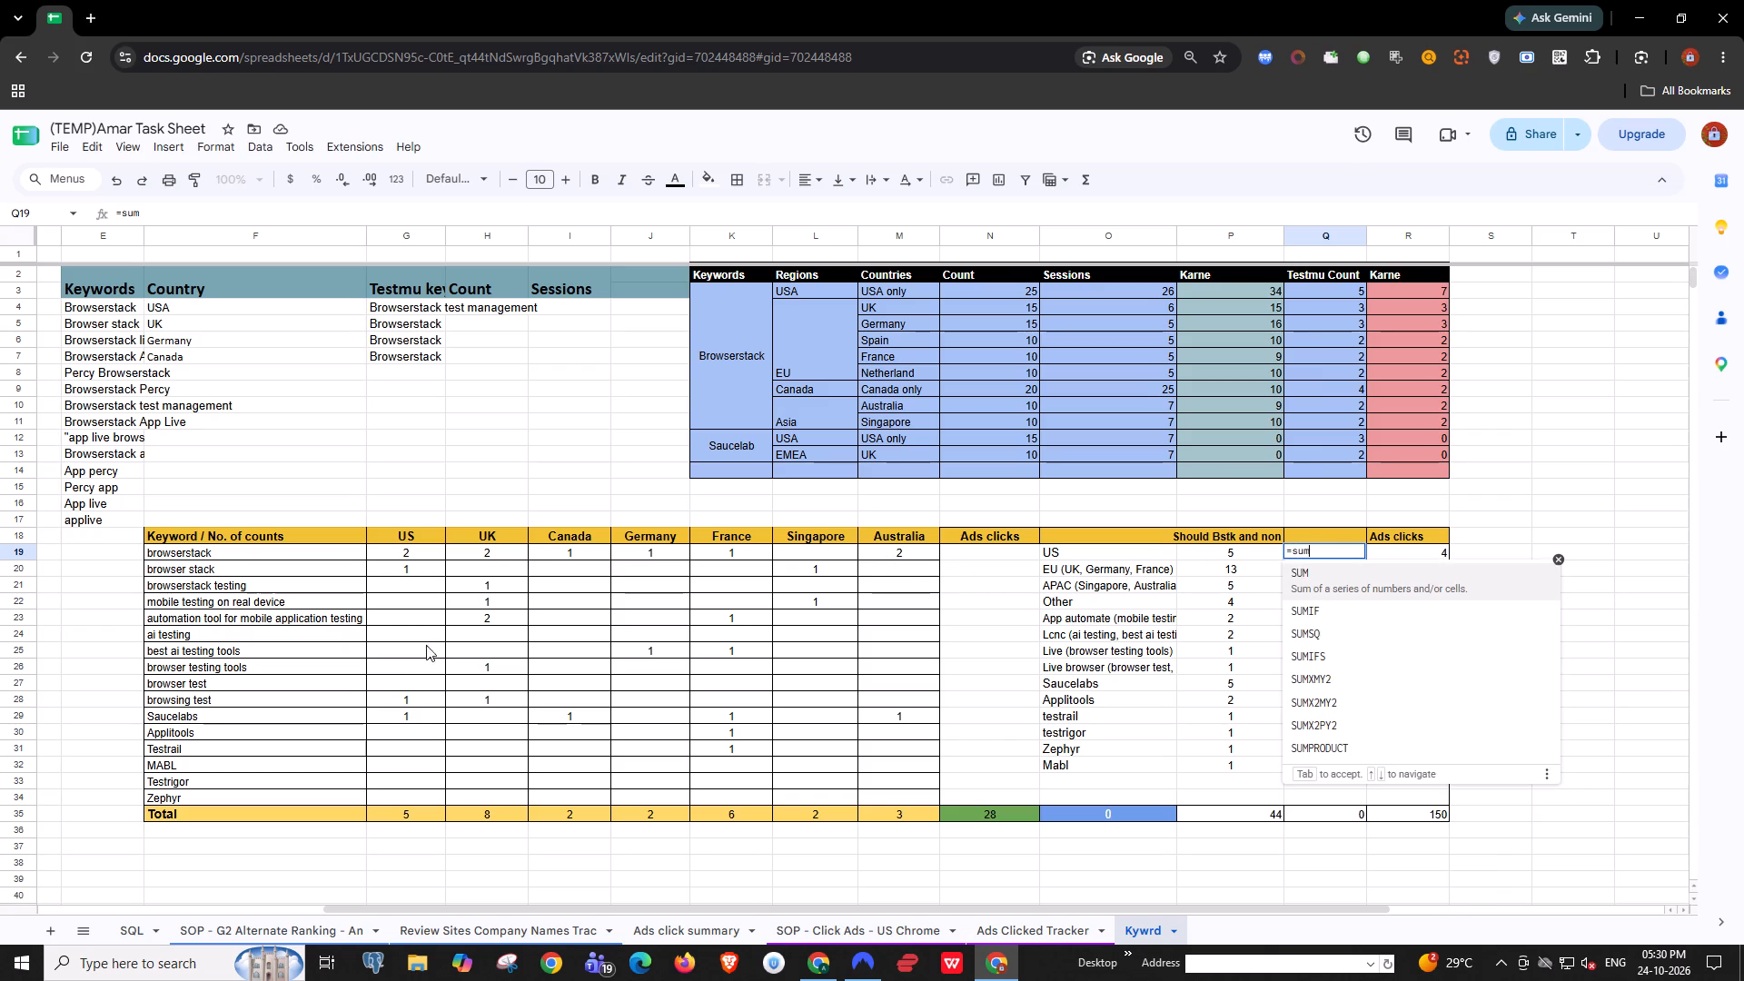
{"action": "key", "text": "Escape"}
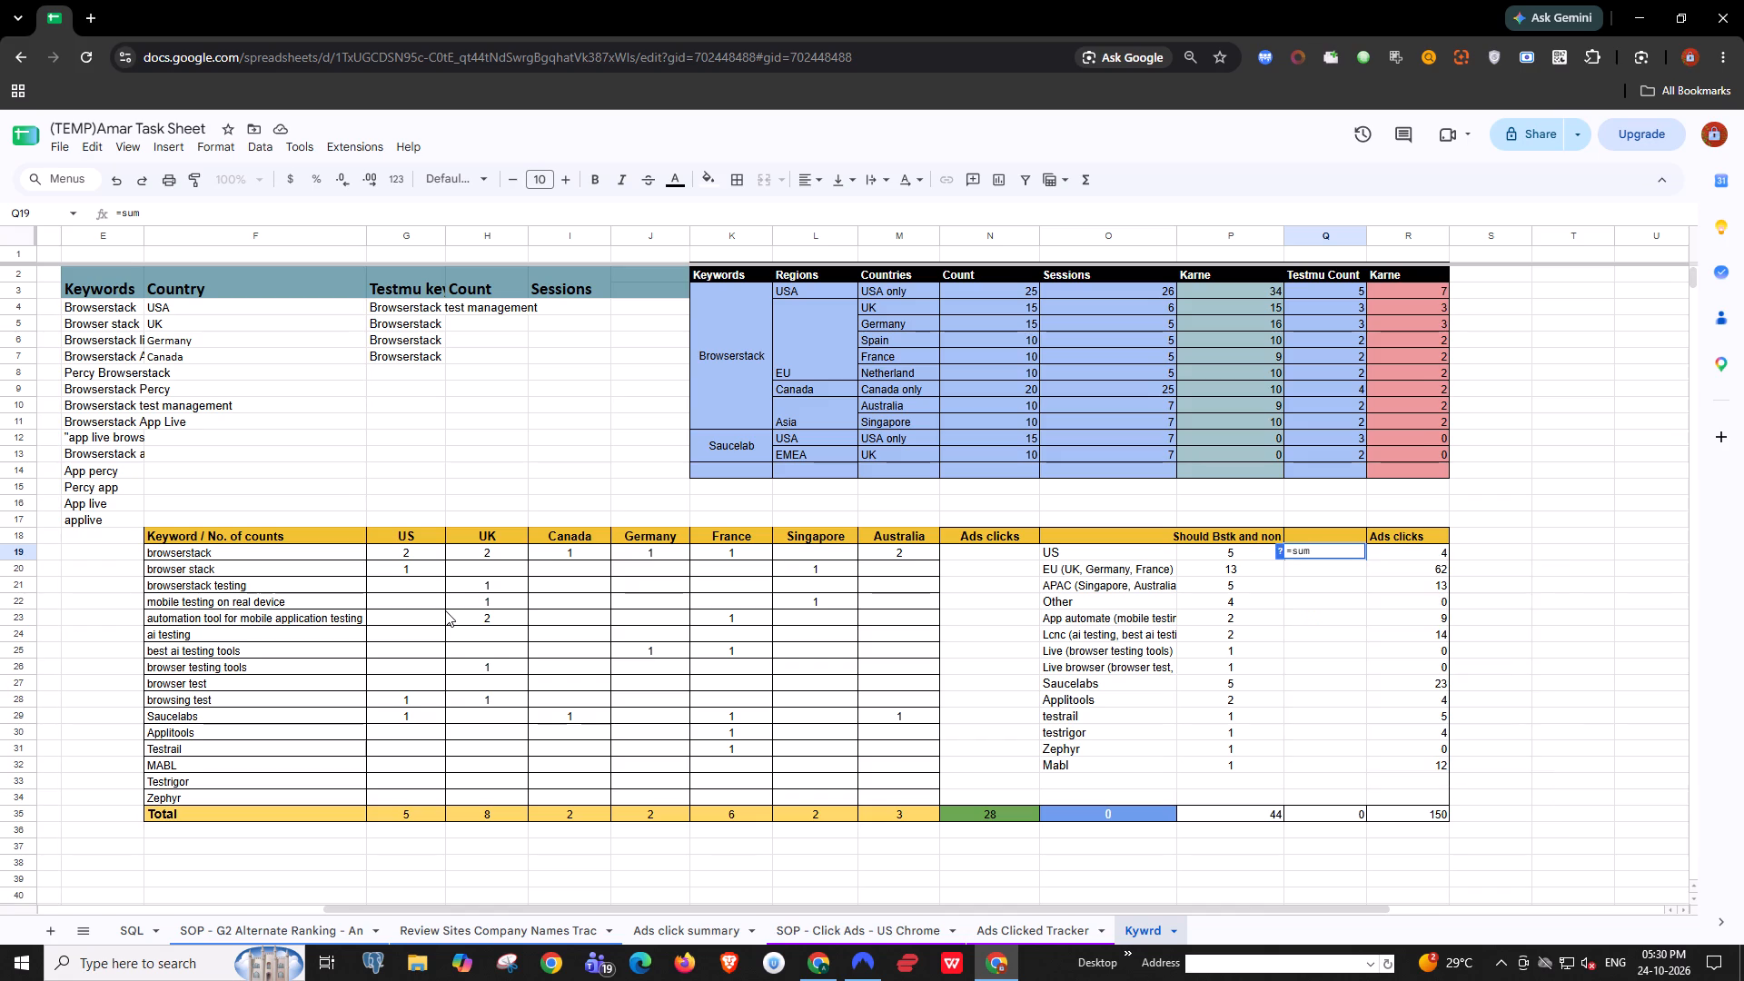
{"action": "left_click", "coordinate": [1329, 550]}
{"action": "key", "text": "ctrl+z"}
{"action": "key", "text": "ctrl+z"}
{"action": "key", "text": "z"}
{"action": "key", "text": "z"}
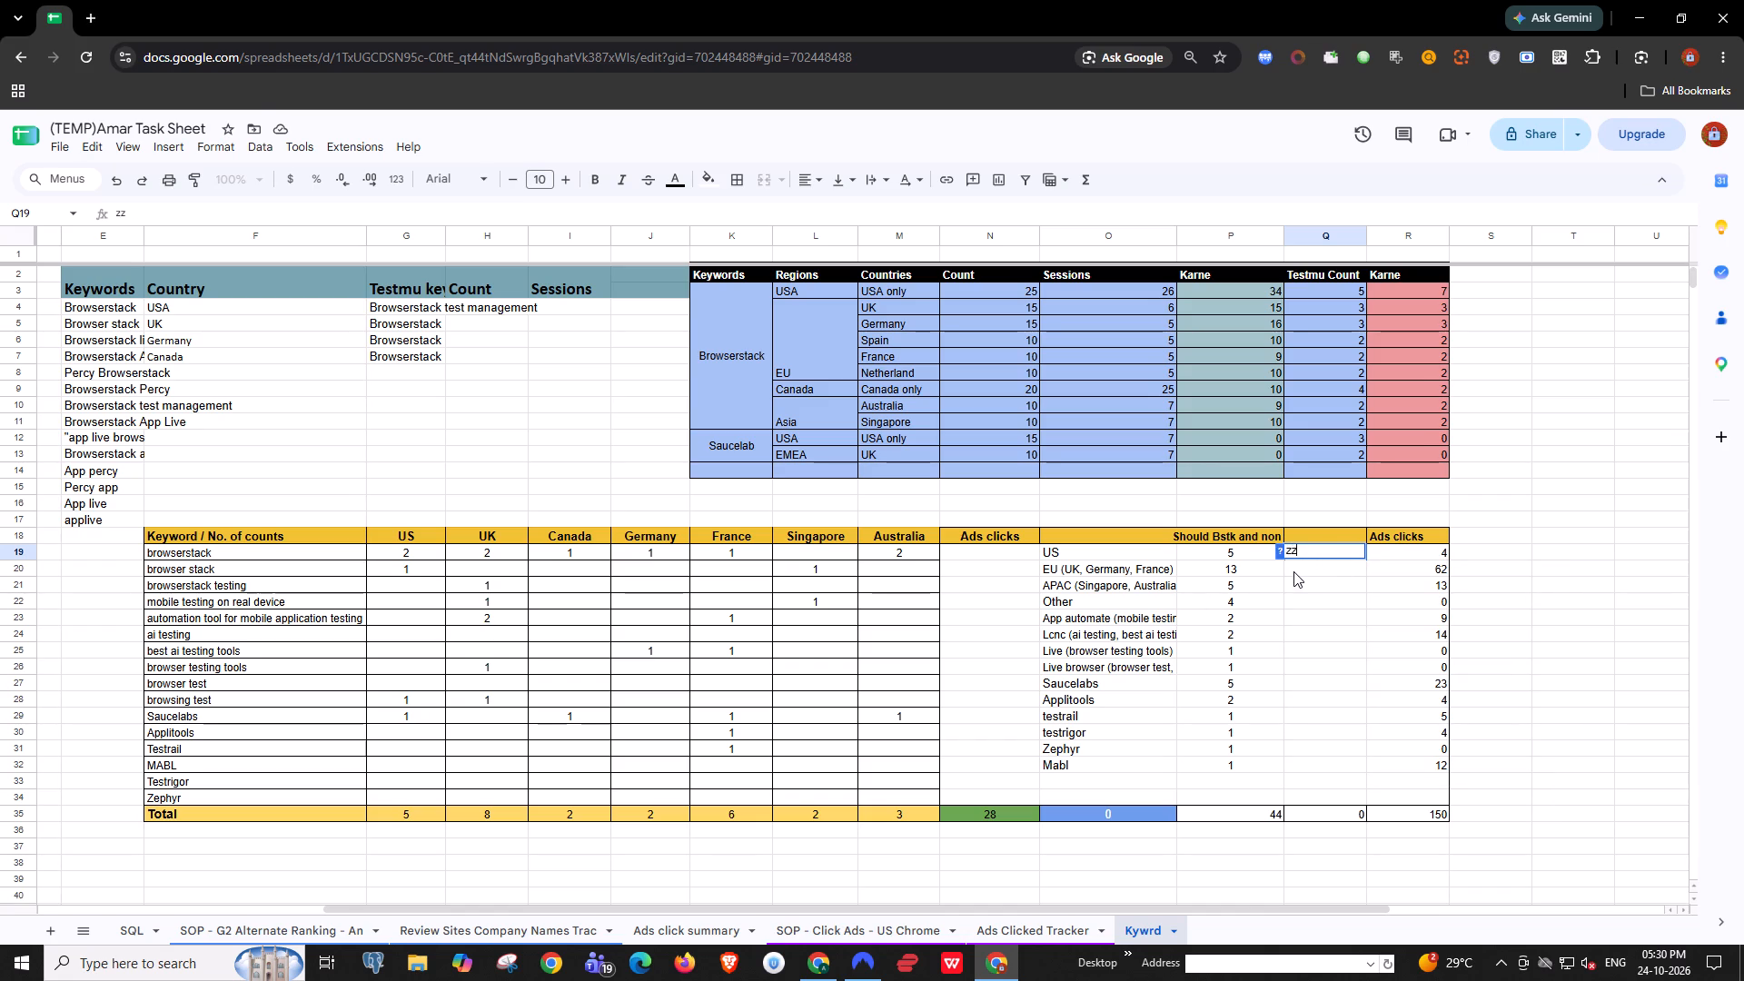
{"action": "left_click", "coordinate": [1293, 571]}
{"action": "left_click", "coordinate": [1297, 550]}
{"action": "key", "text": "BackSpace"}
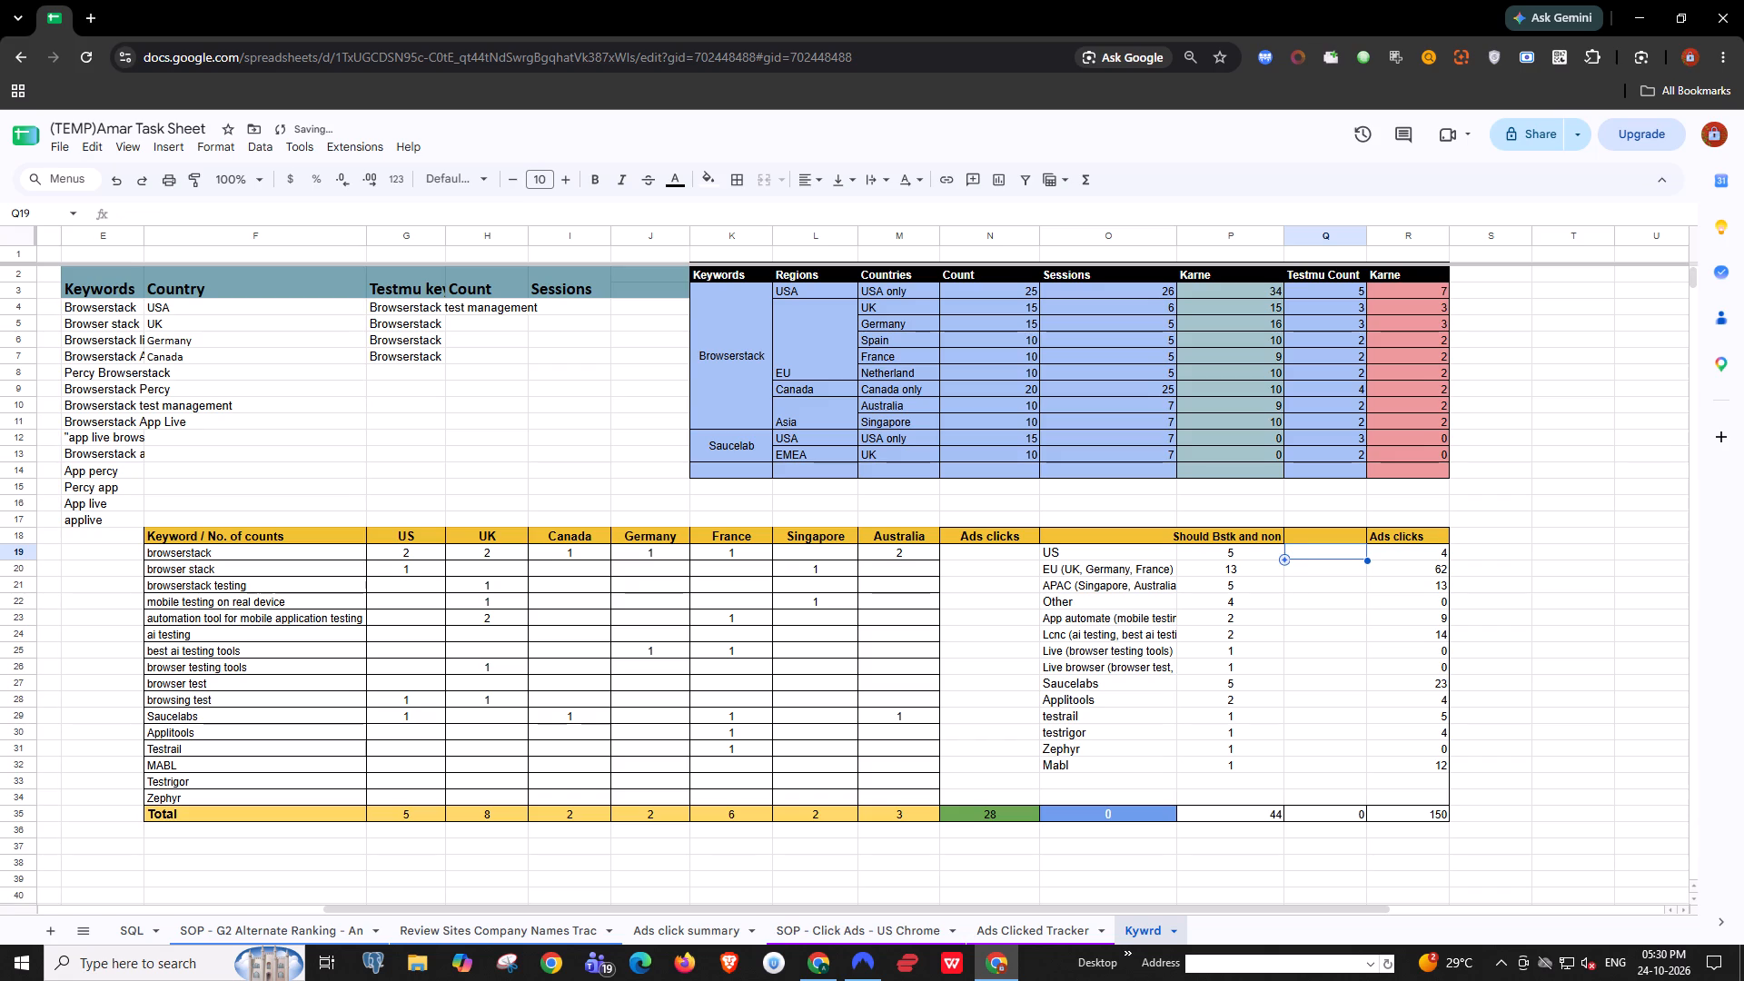
Enter a SUM formula over G19:M21 in Q19 on the US row, and check the range it covers.
{"action": "type", "text": "=sum,"}
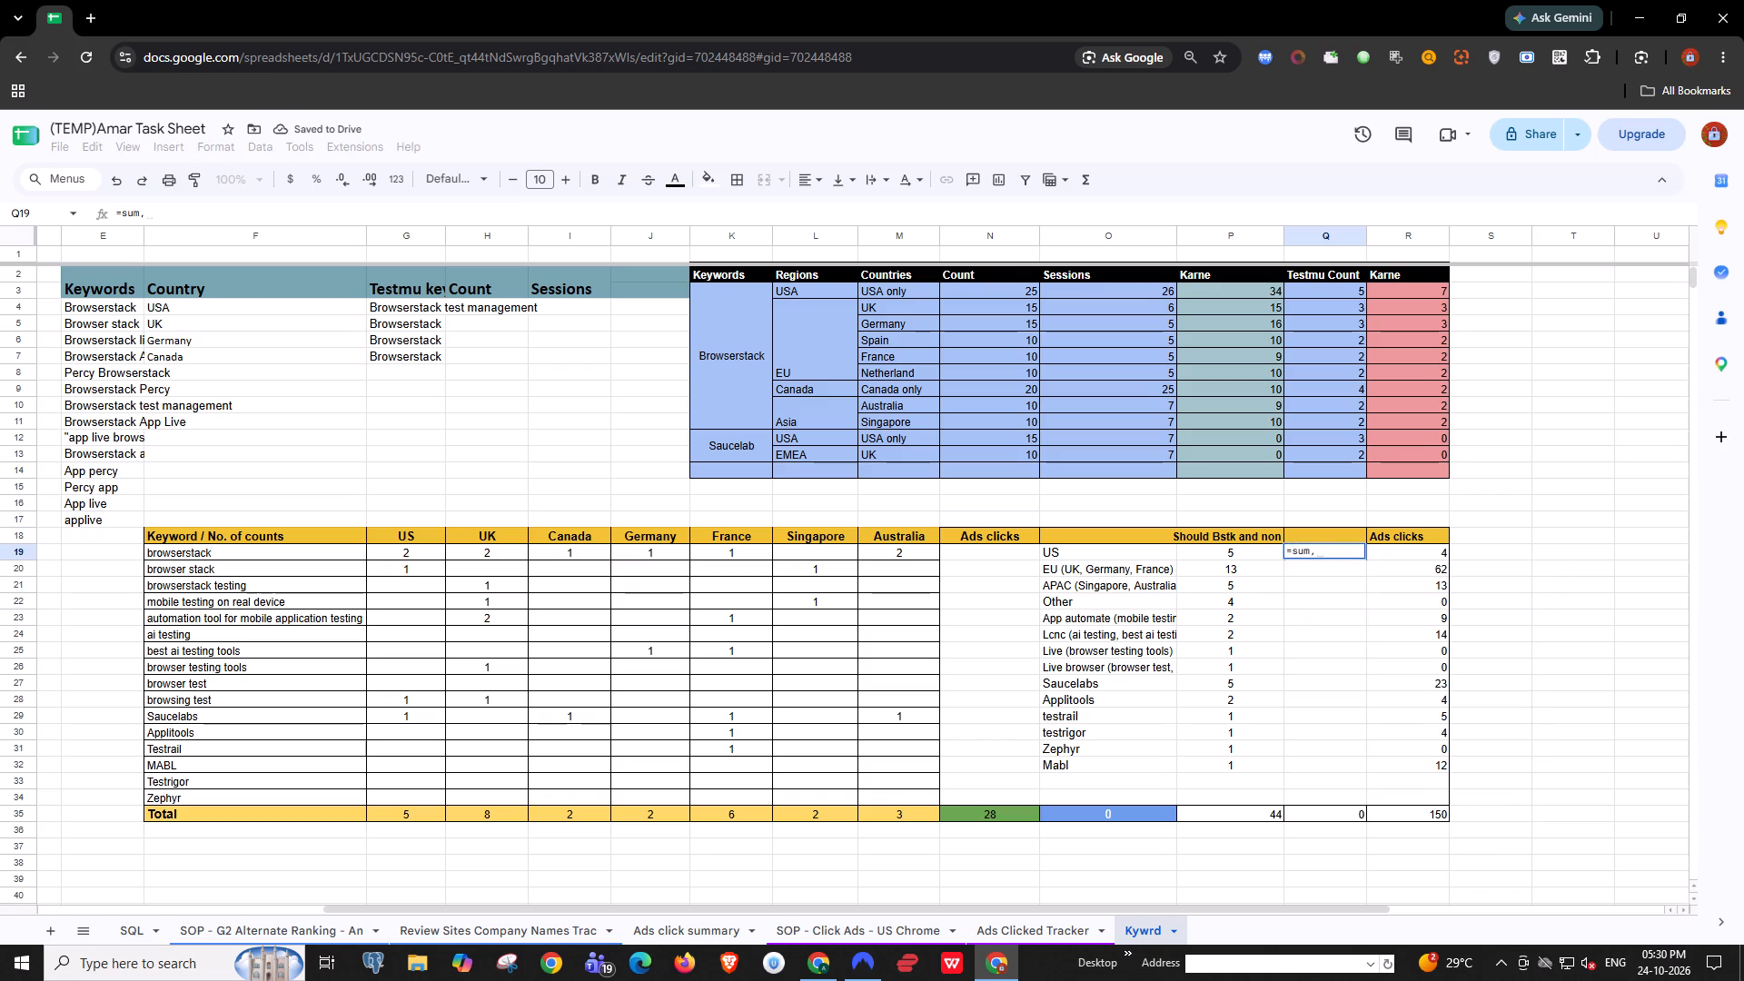
{"action": "key", "text": "BackSpace"}
{"action": "key", "text": "Tab"}
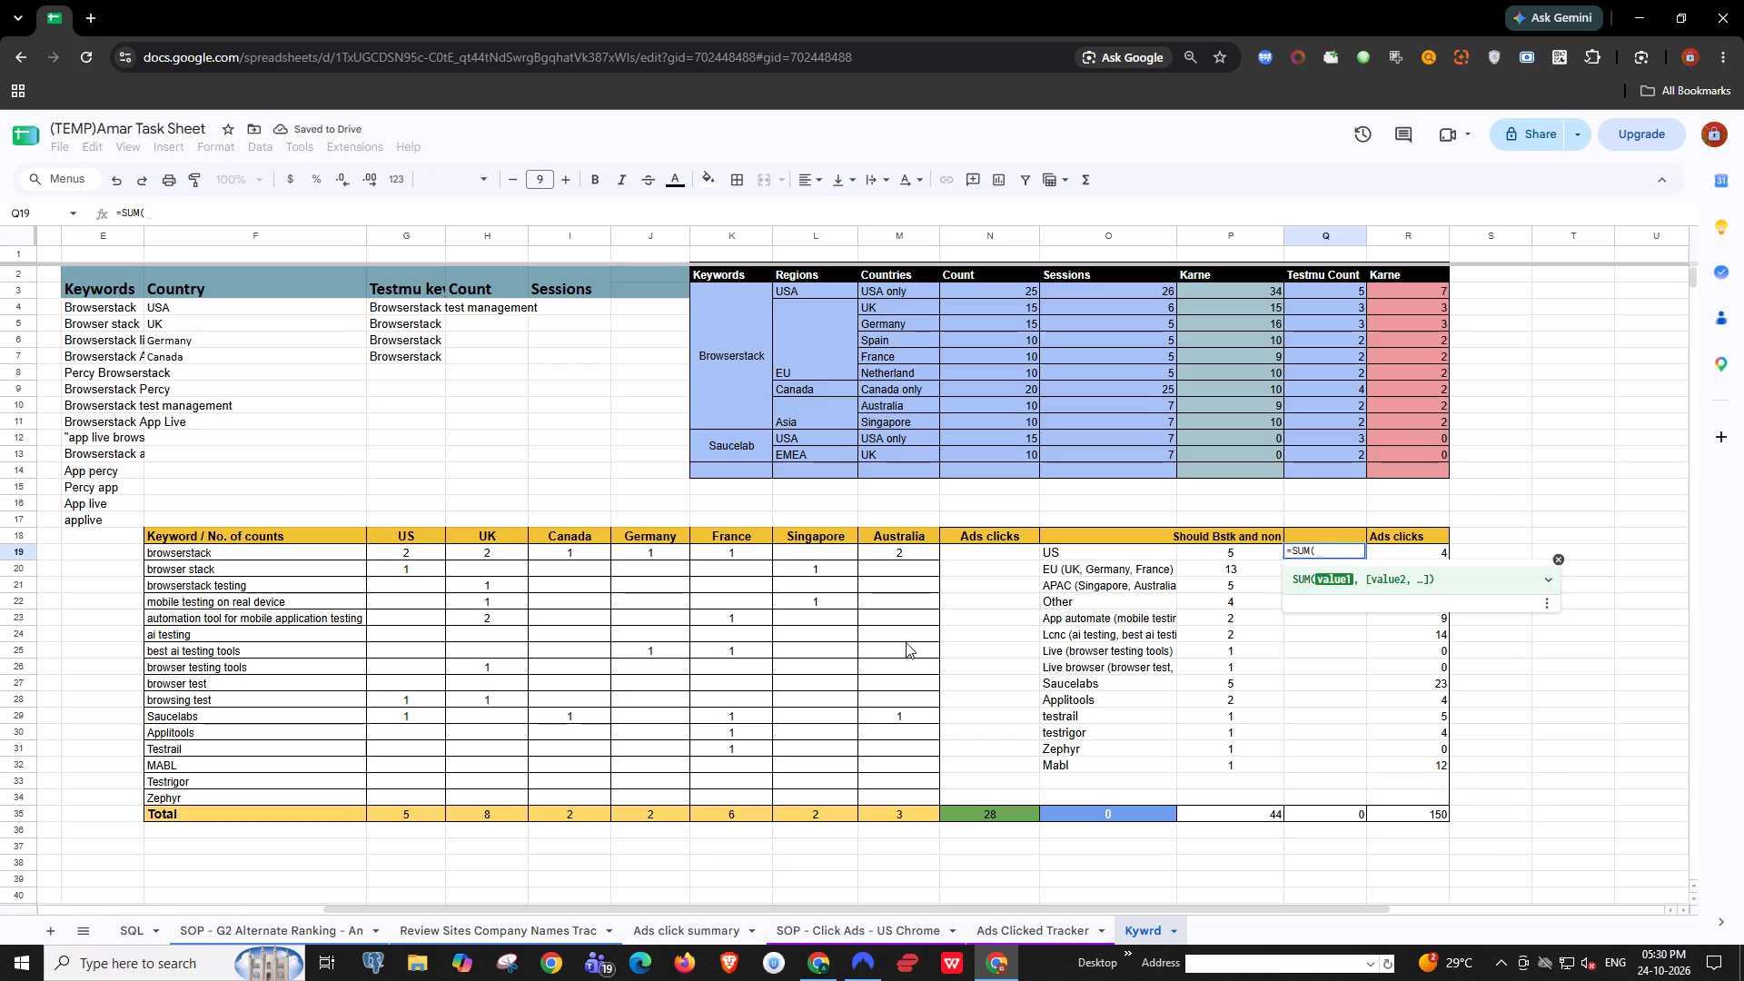
{"action": "left_click_drag", "start_coordinate": [413, 552], "coordinate": [516, 581]}
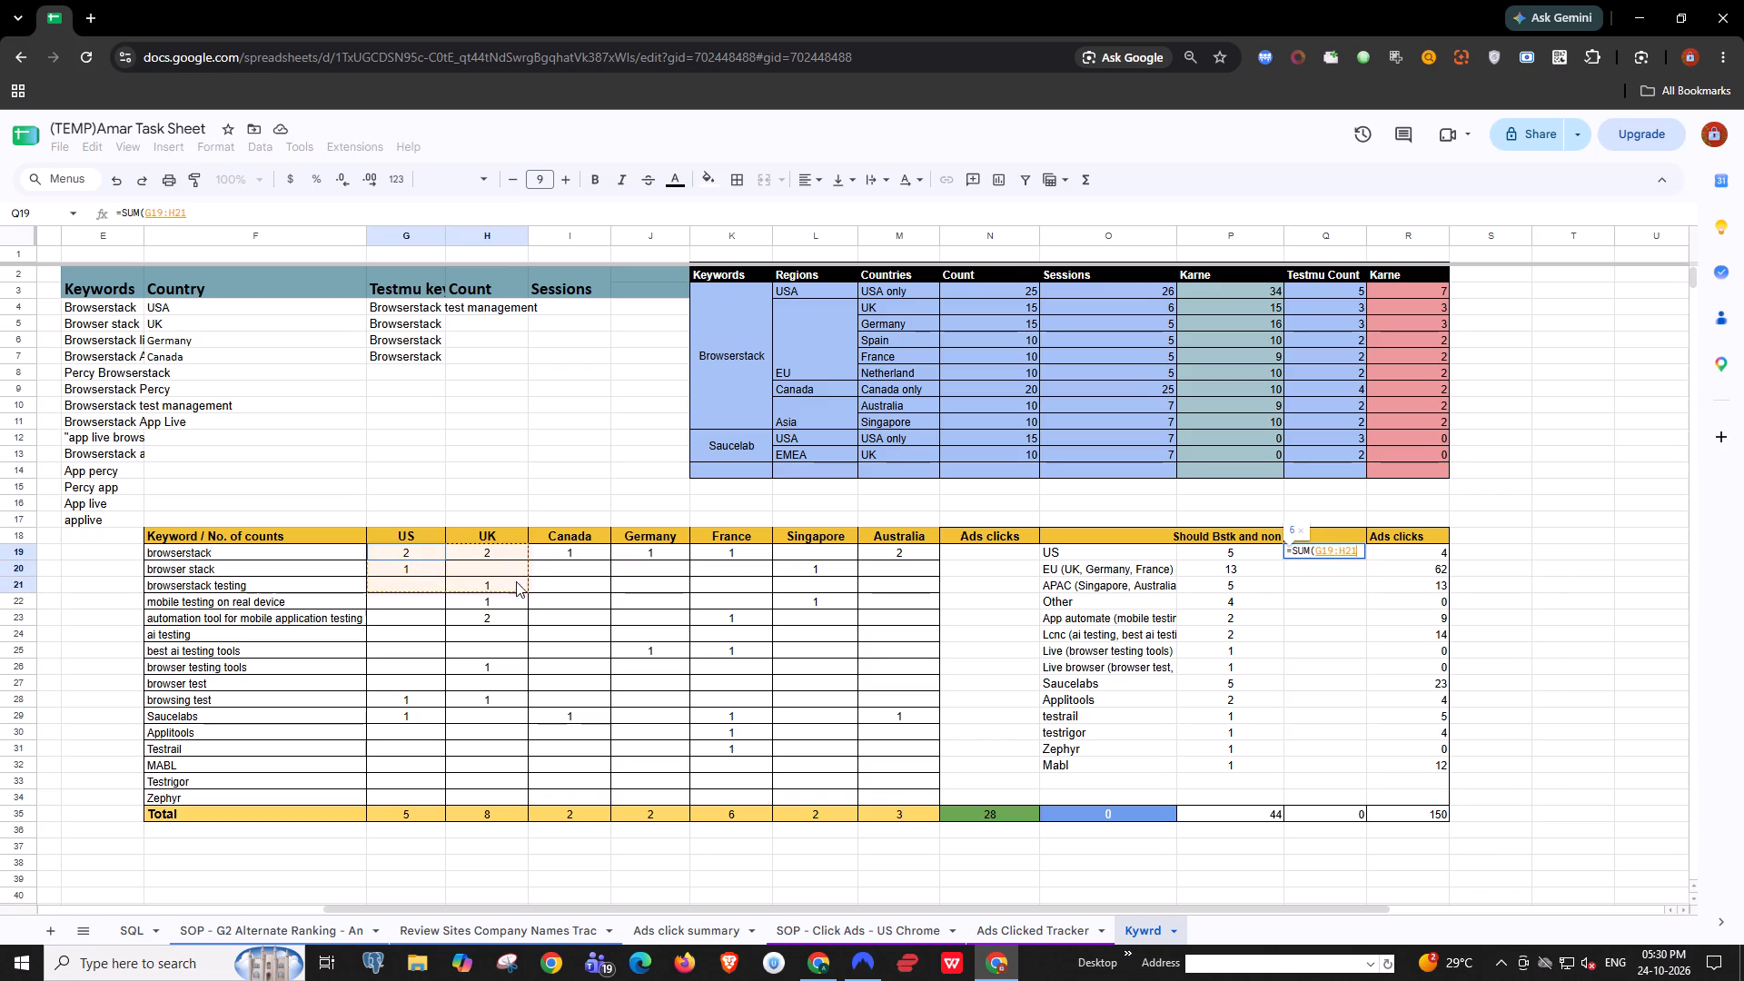
{"action": "left_click_drag", "start_coordinate": [516, 581], "coordinate": [903, 591]}
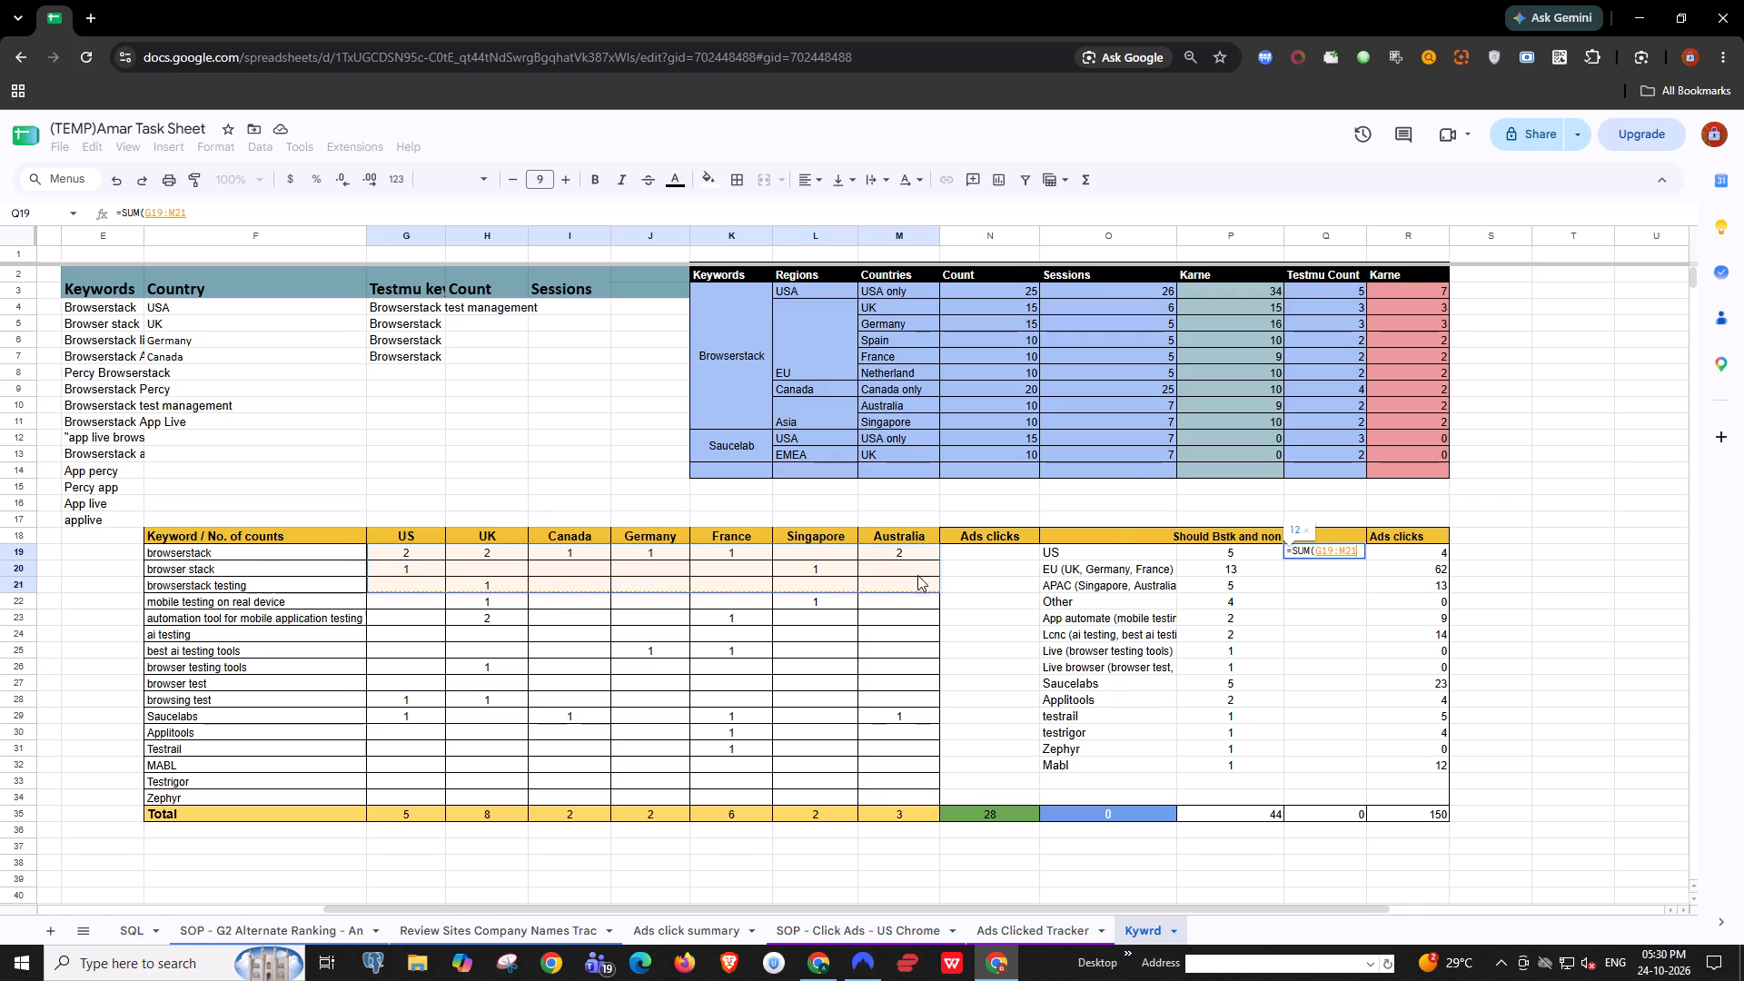
{"action": "key", "text": "Return"}
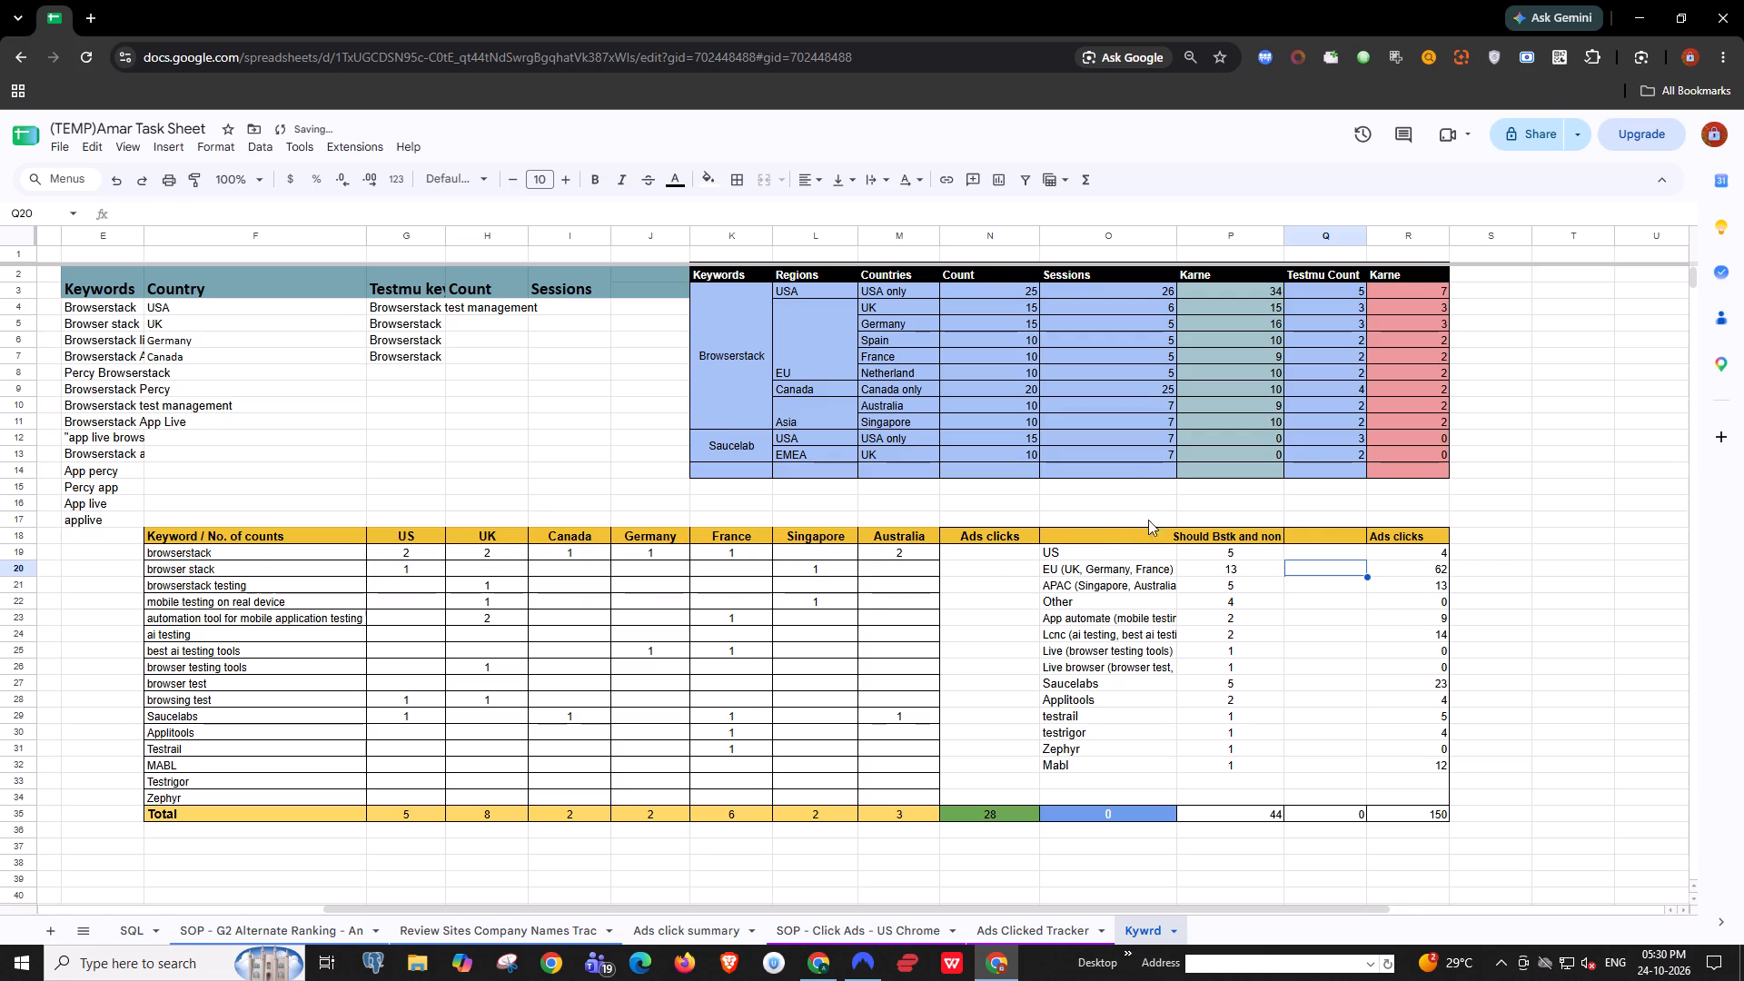
{"action": "left_click_drag", "start_coordinate": [411, 542], "coordinate": [435, 564]}
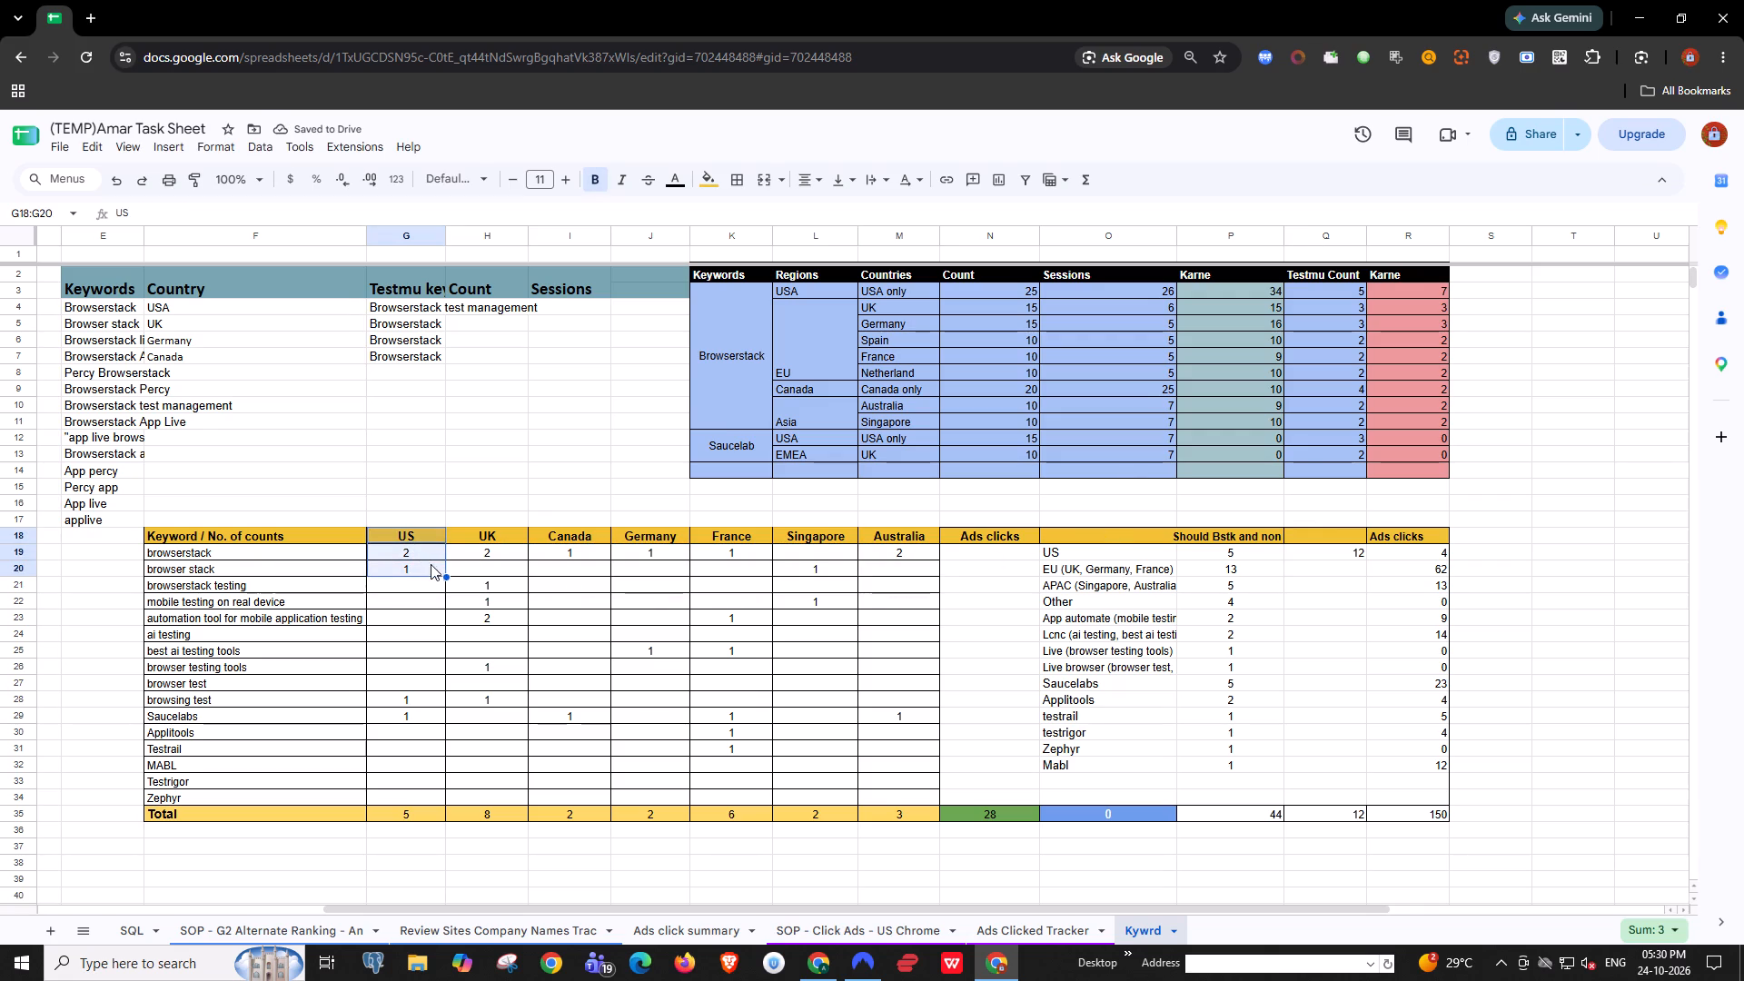
{"action": "left_click_drag", "start_coordinate": [425, 555], "coordinate": [882, 584]}
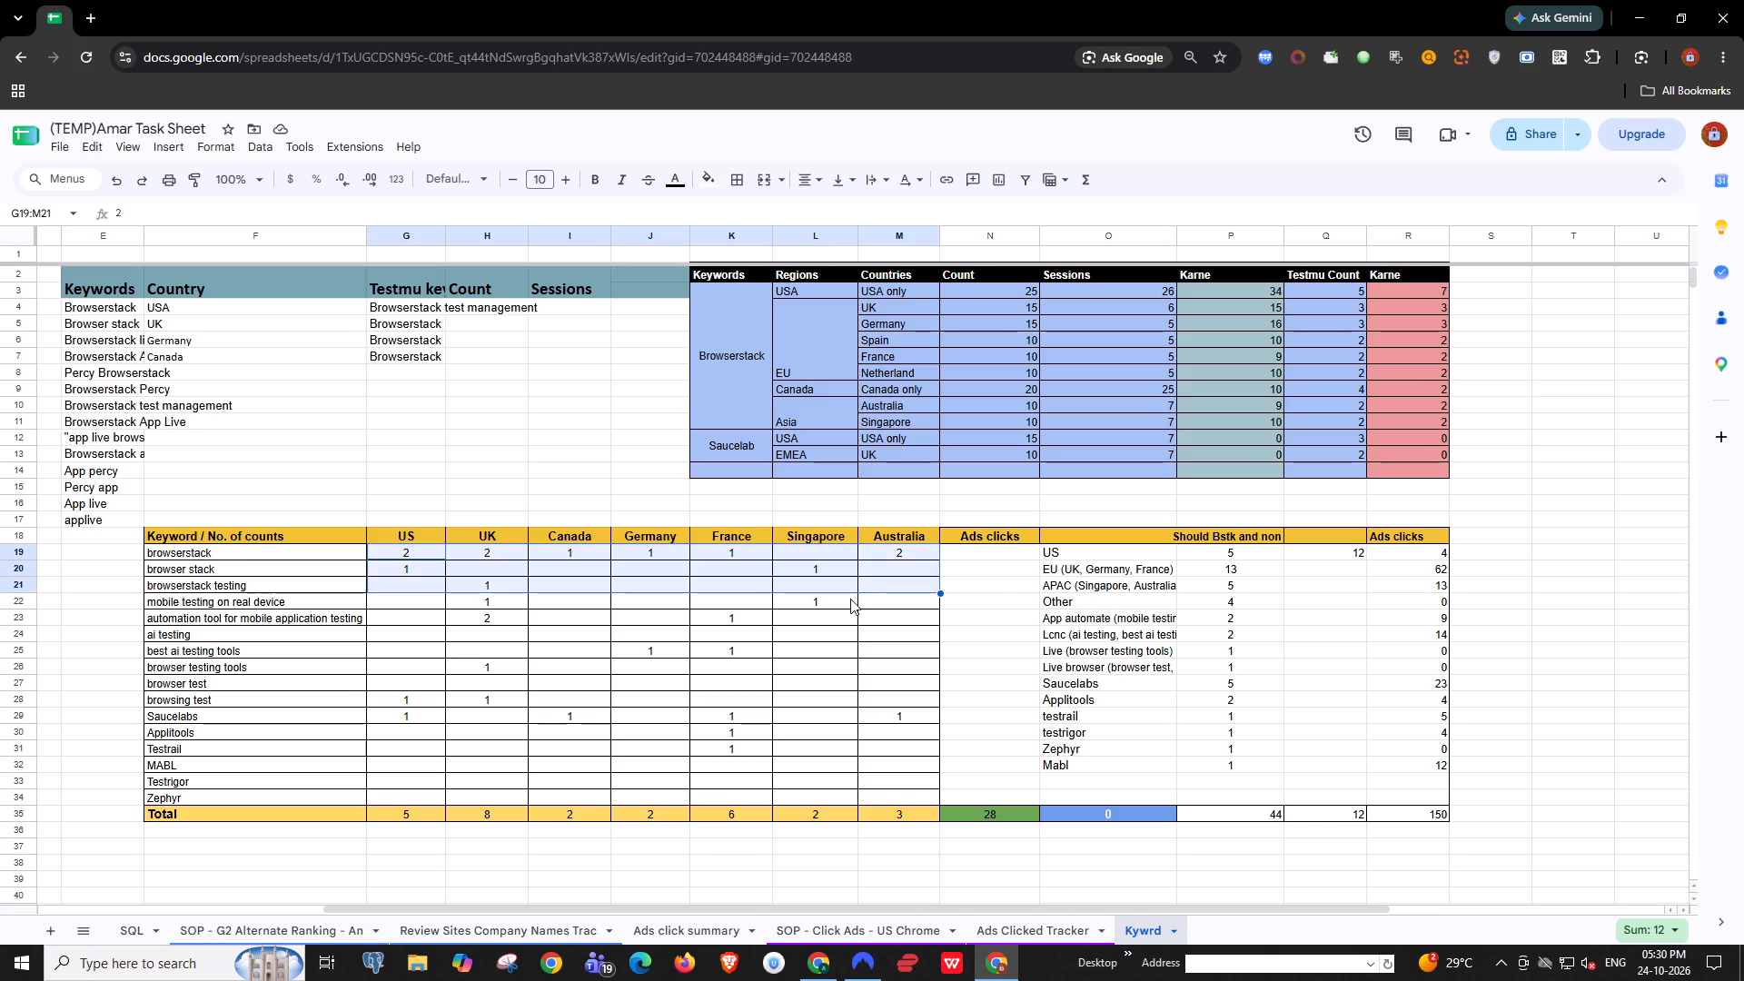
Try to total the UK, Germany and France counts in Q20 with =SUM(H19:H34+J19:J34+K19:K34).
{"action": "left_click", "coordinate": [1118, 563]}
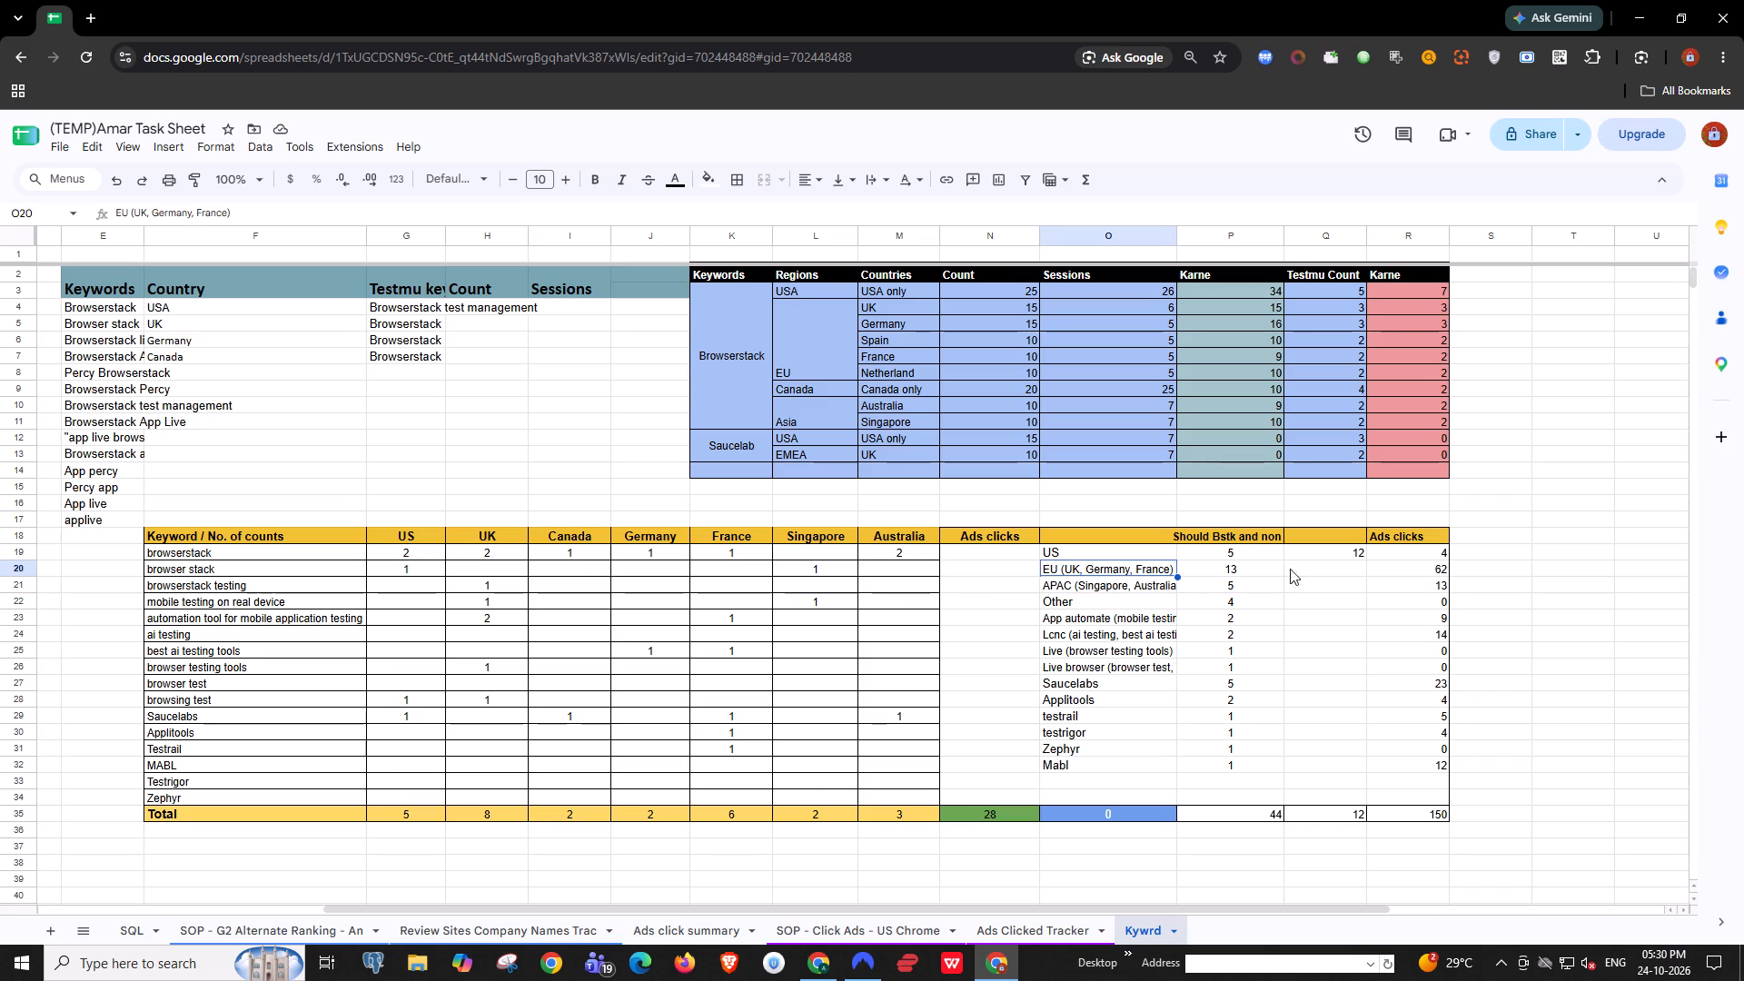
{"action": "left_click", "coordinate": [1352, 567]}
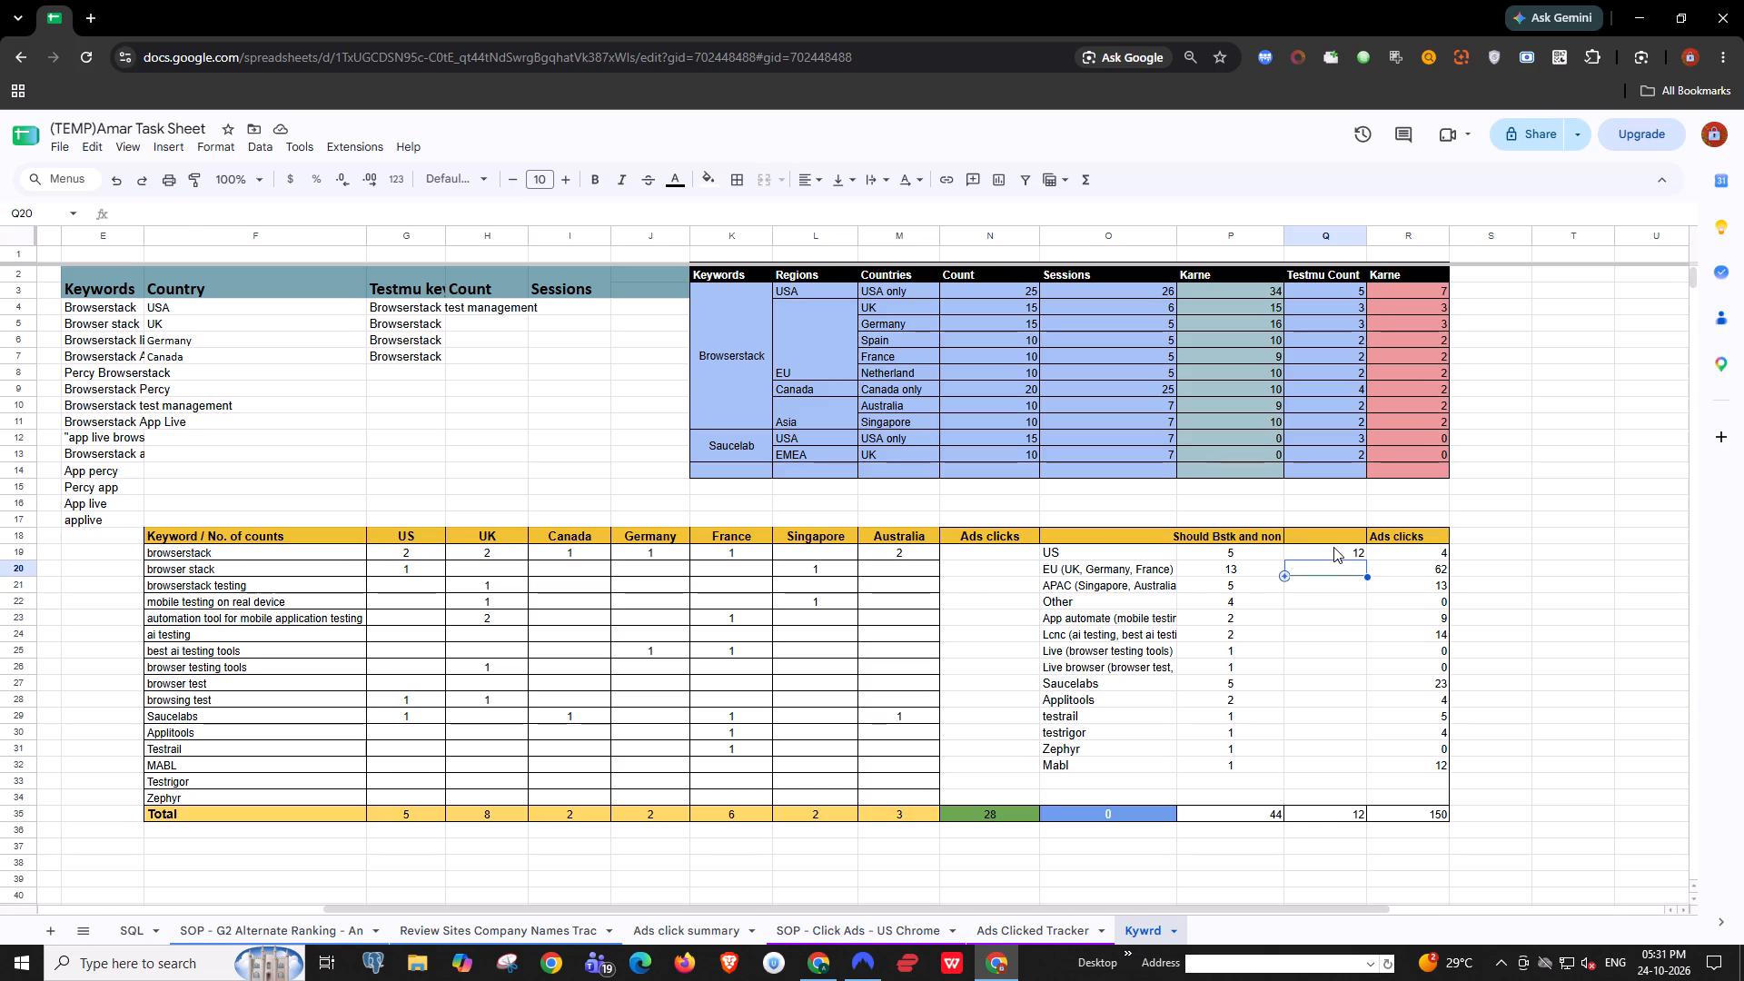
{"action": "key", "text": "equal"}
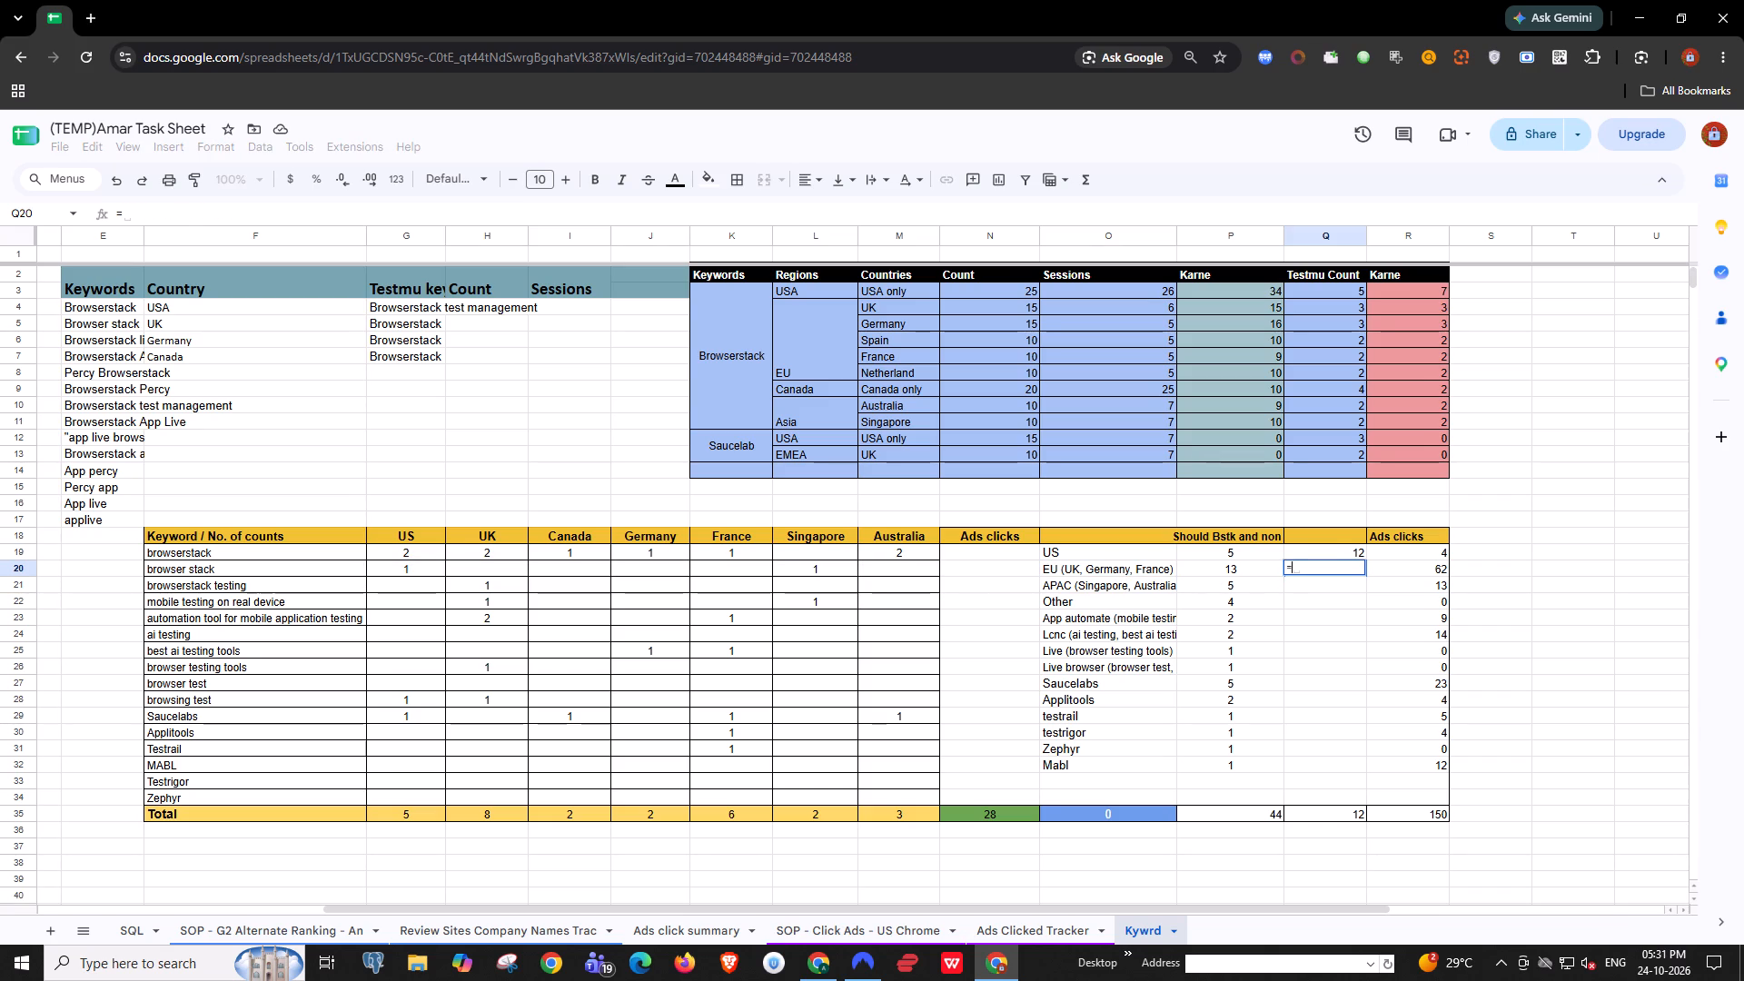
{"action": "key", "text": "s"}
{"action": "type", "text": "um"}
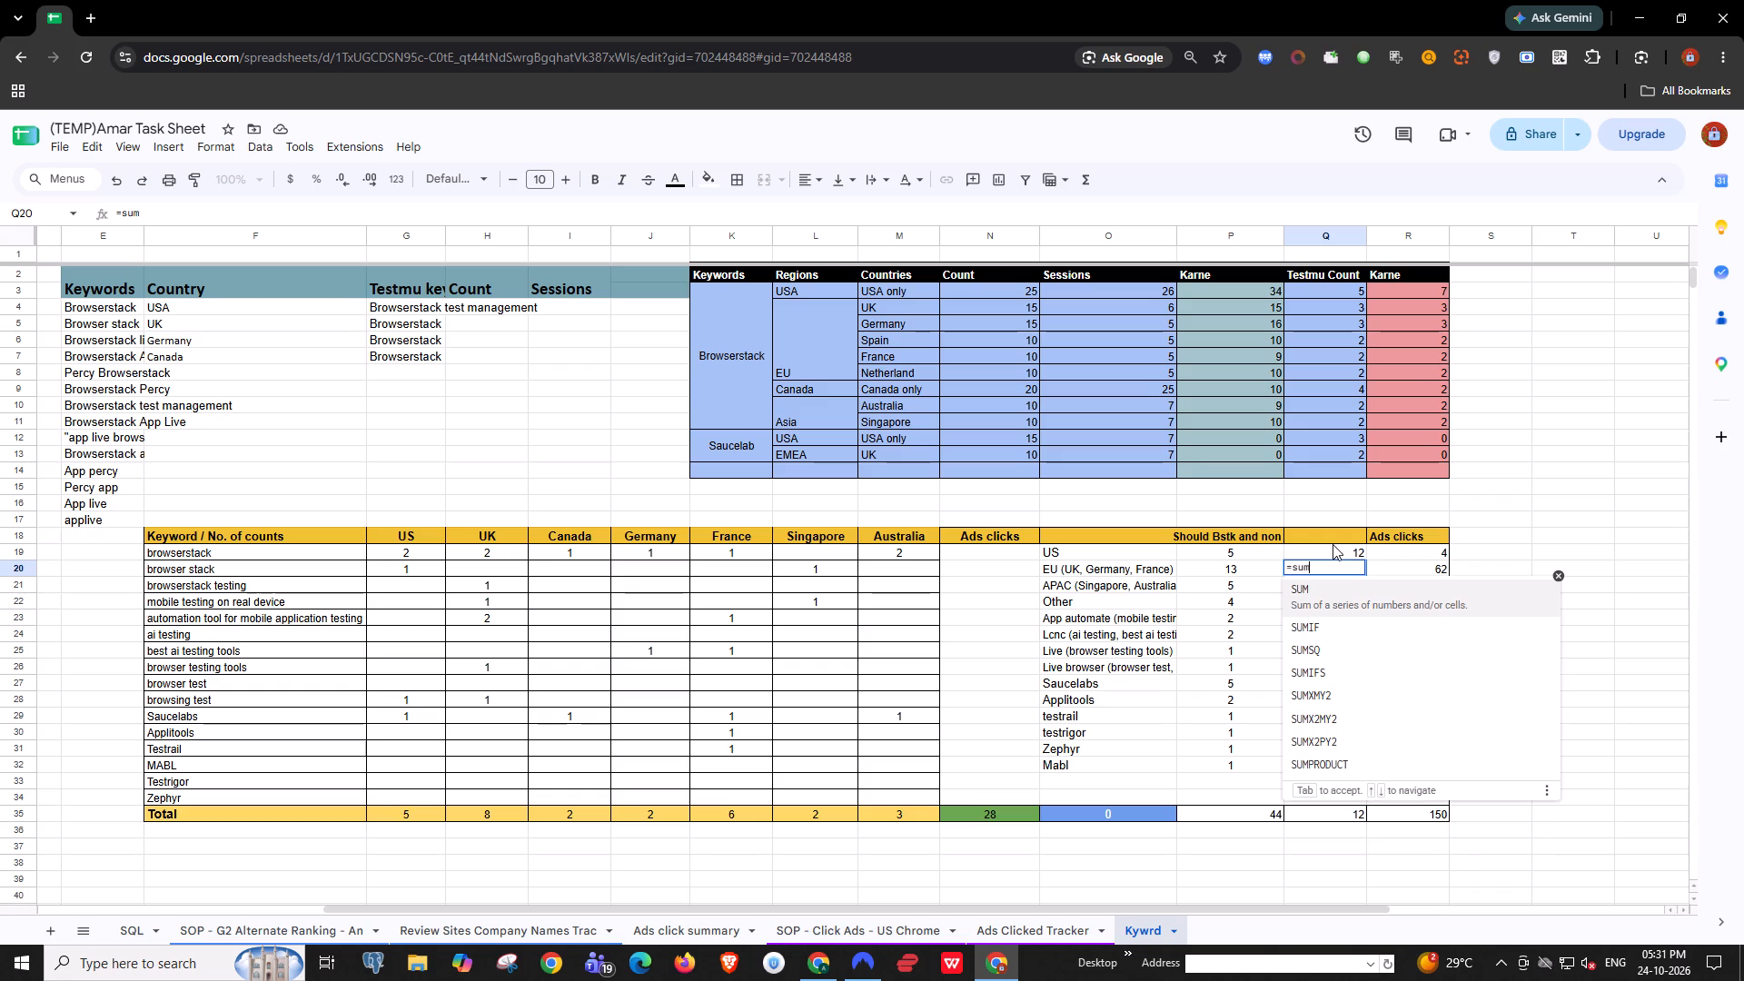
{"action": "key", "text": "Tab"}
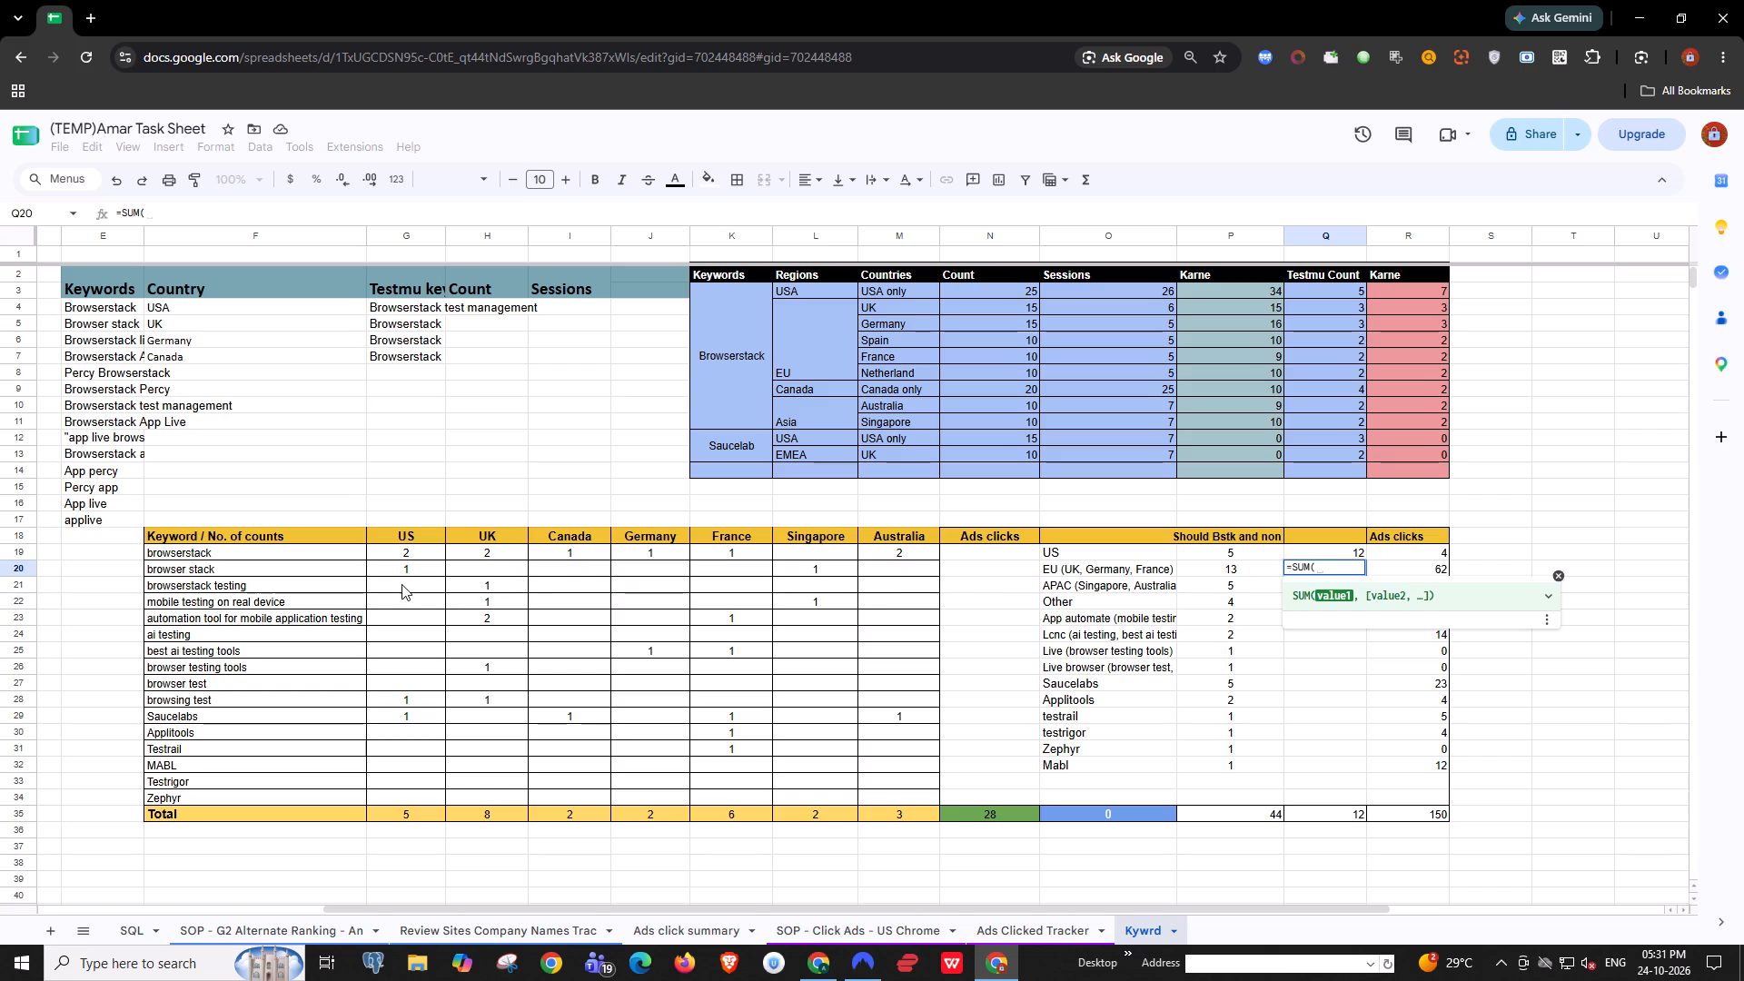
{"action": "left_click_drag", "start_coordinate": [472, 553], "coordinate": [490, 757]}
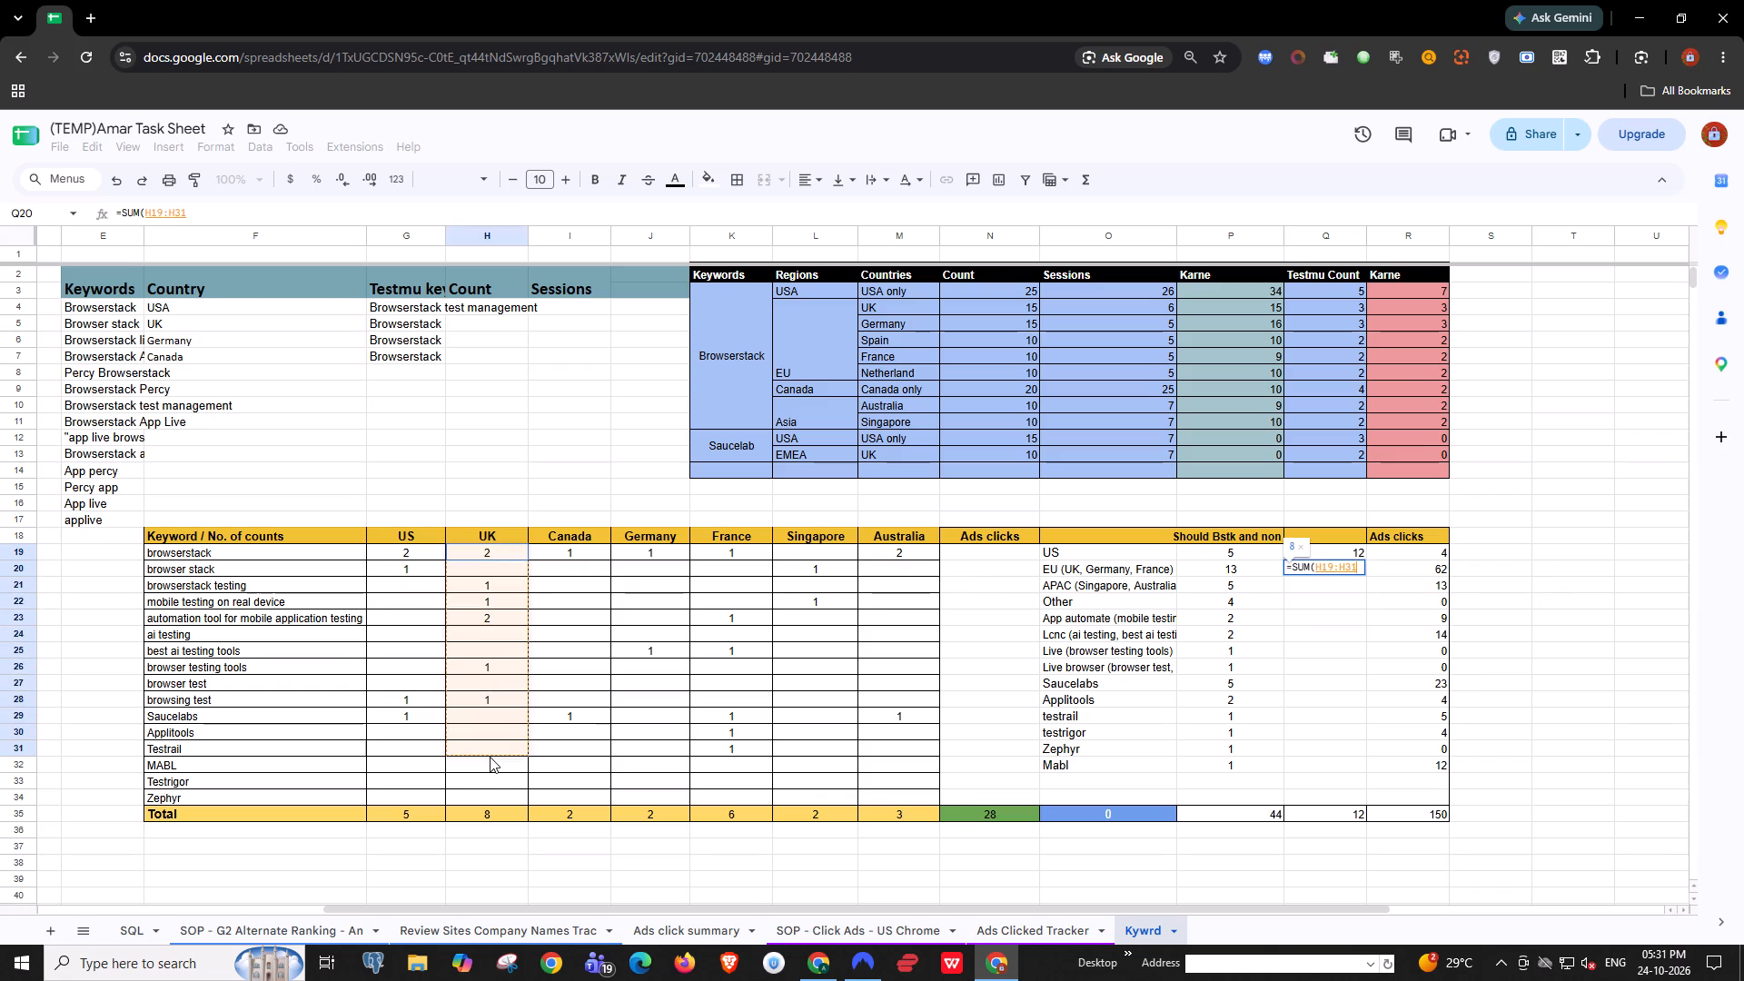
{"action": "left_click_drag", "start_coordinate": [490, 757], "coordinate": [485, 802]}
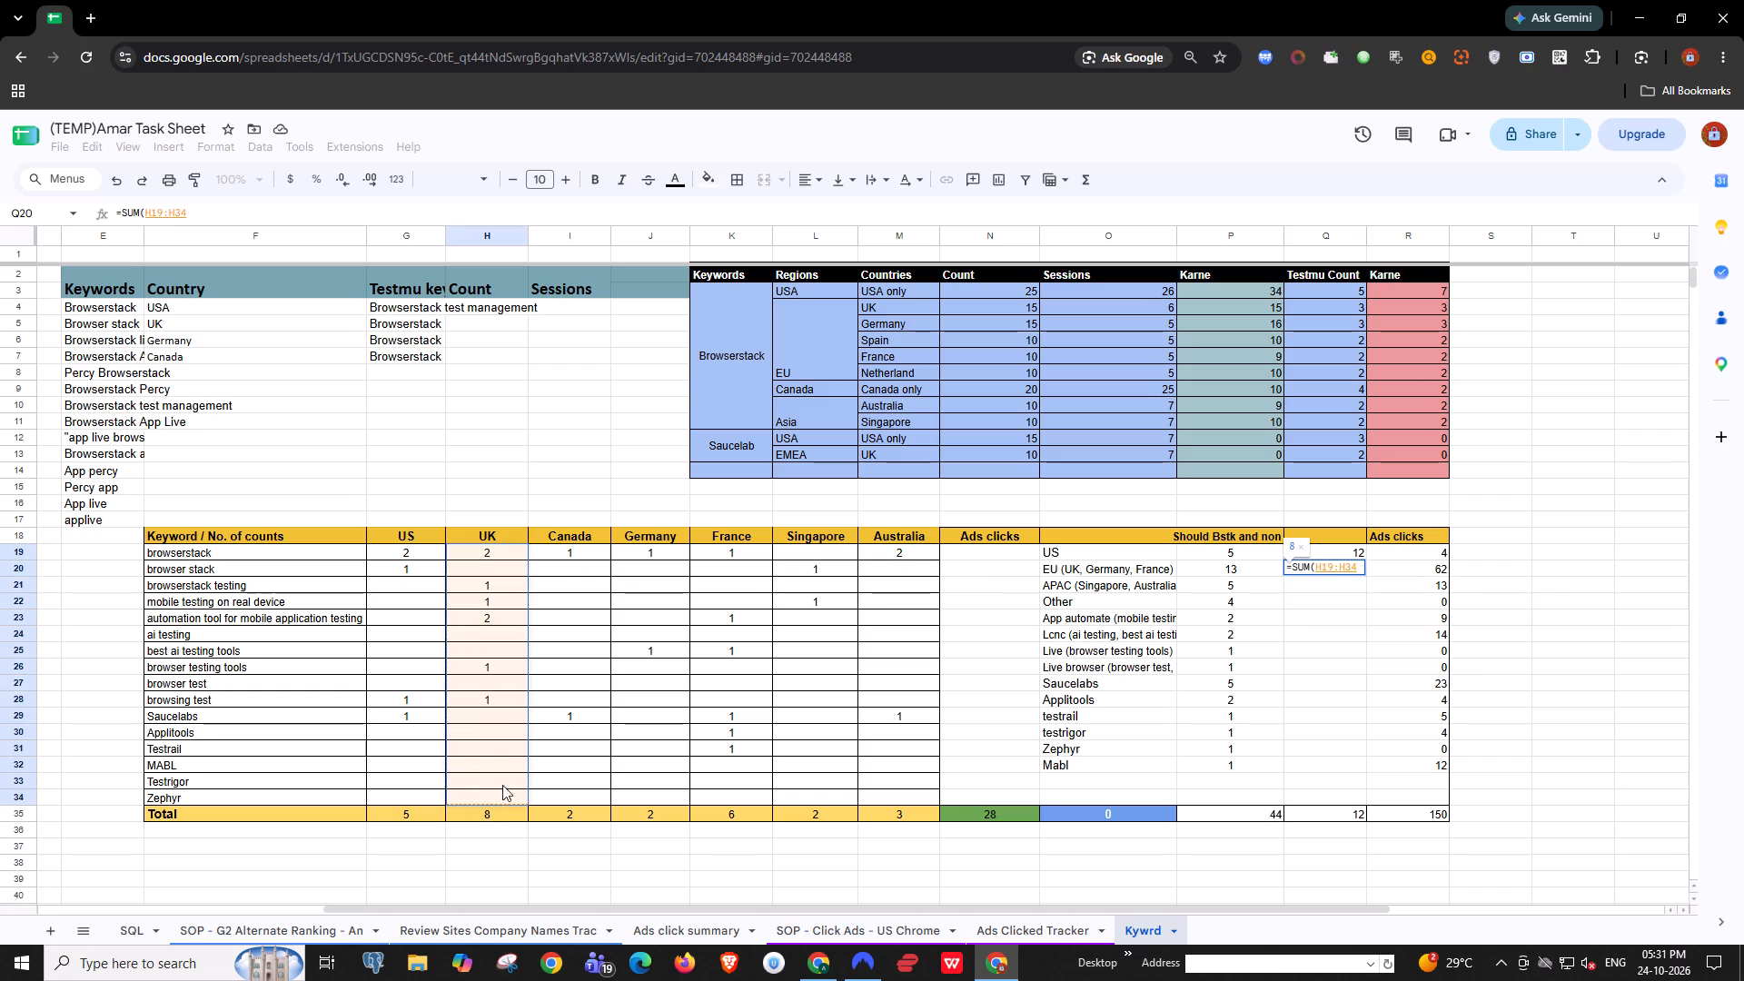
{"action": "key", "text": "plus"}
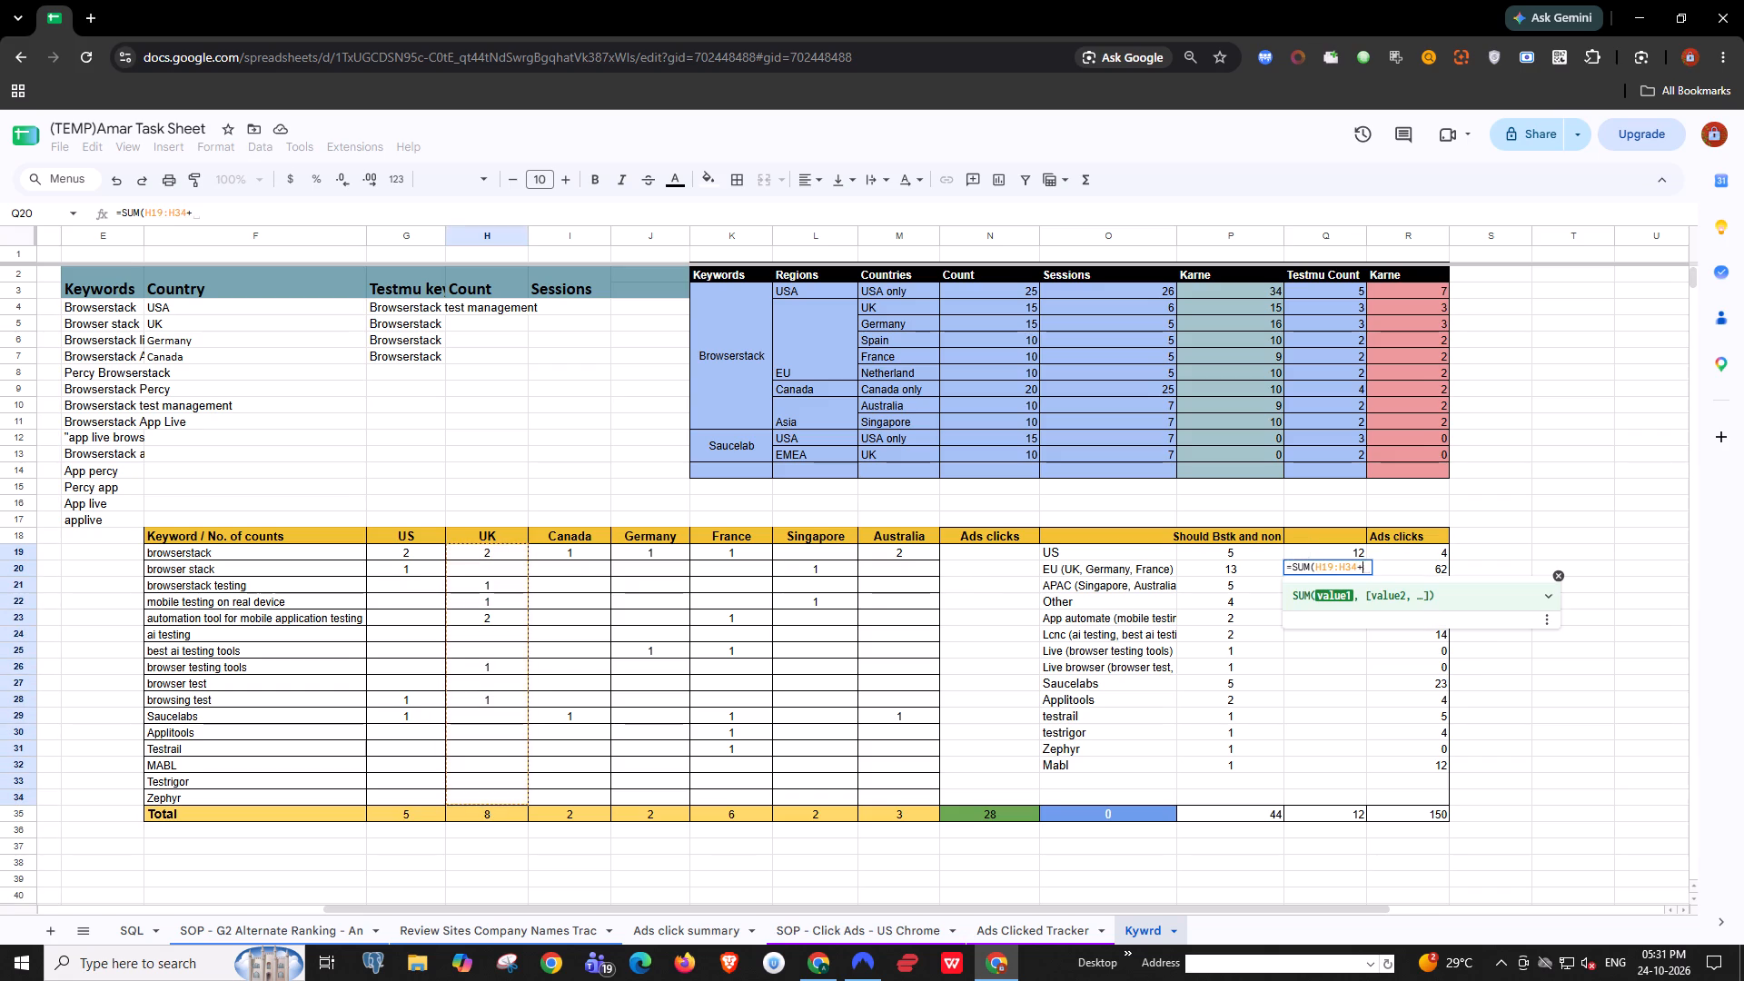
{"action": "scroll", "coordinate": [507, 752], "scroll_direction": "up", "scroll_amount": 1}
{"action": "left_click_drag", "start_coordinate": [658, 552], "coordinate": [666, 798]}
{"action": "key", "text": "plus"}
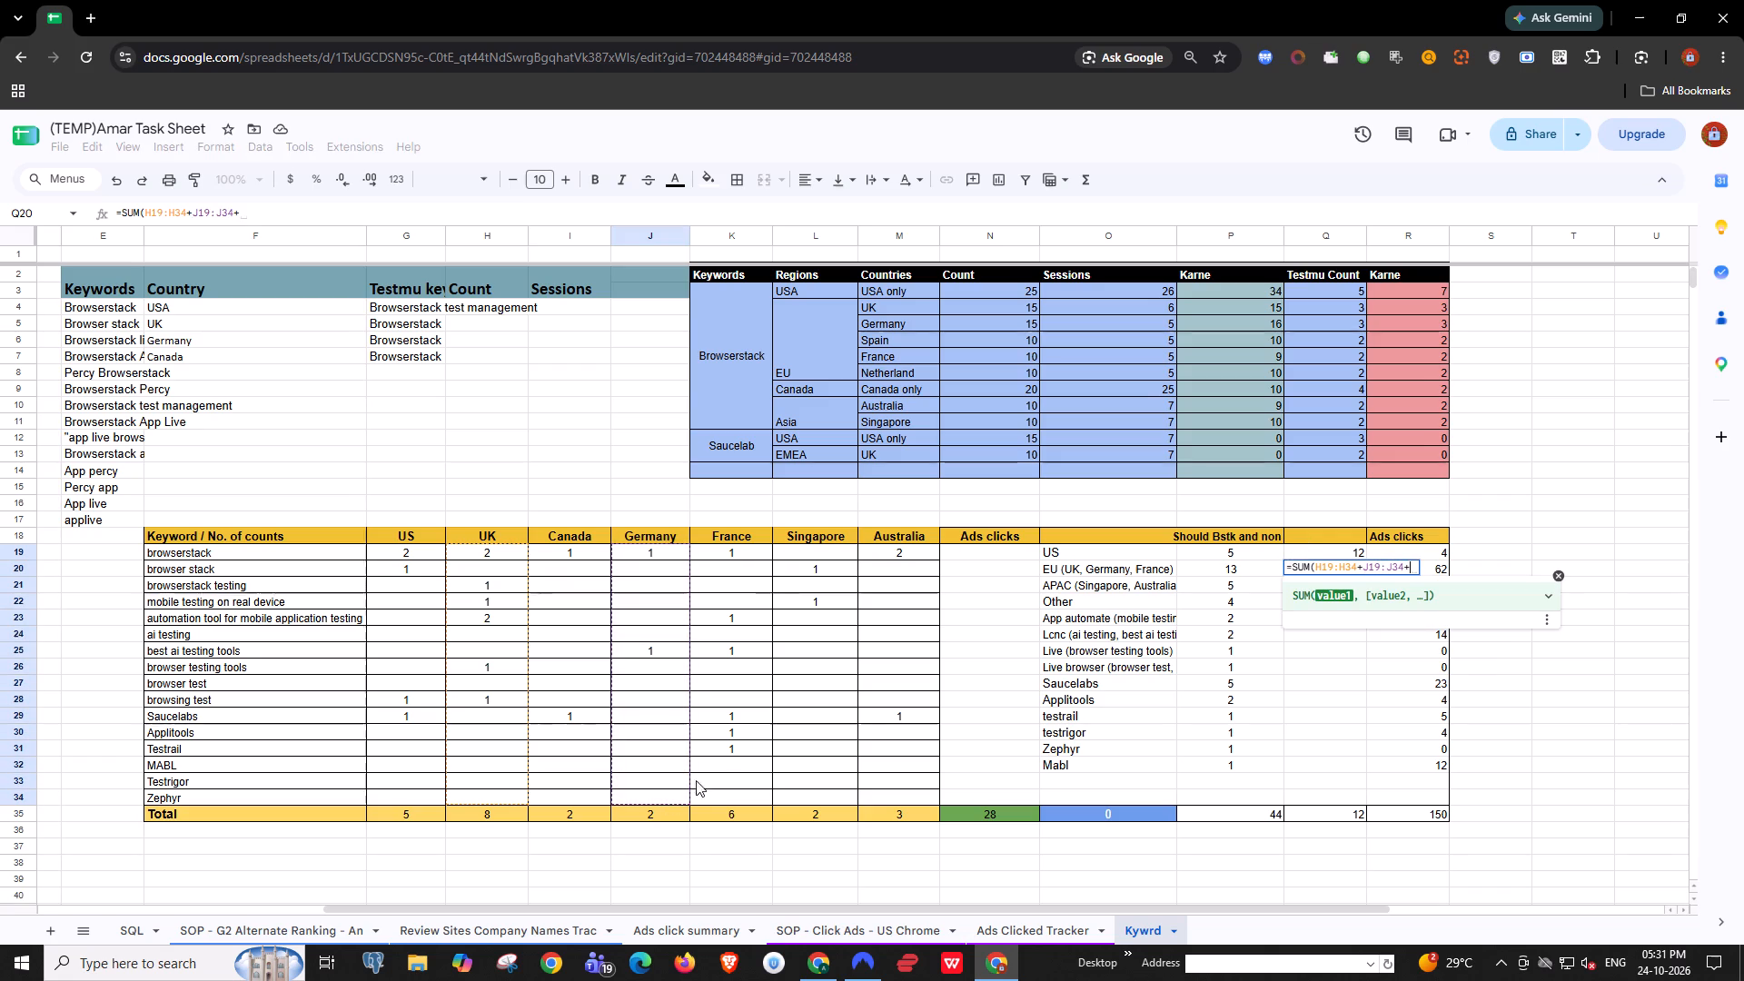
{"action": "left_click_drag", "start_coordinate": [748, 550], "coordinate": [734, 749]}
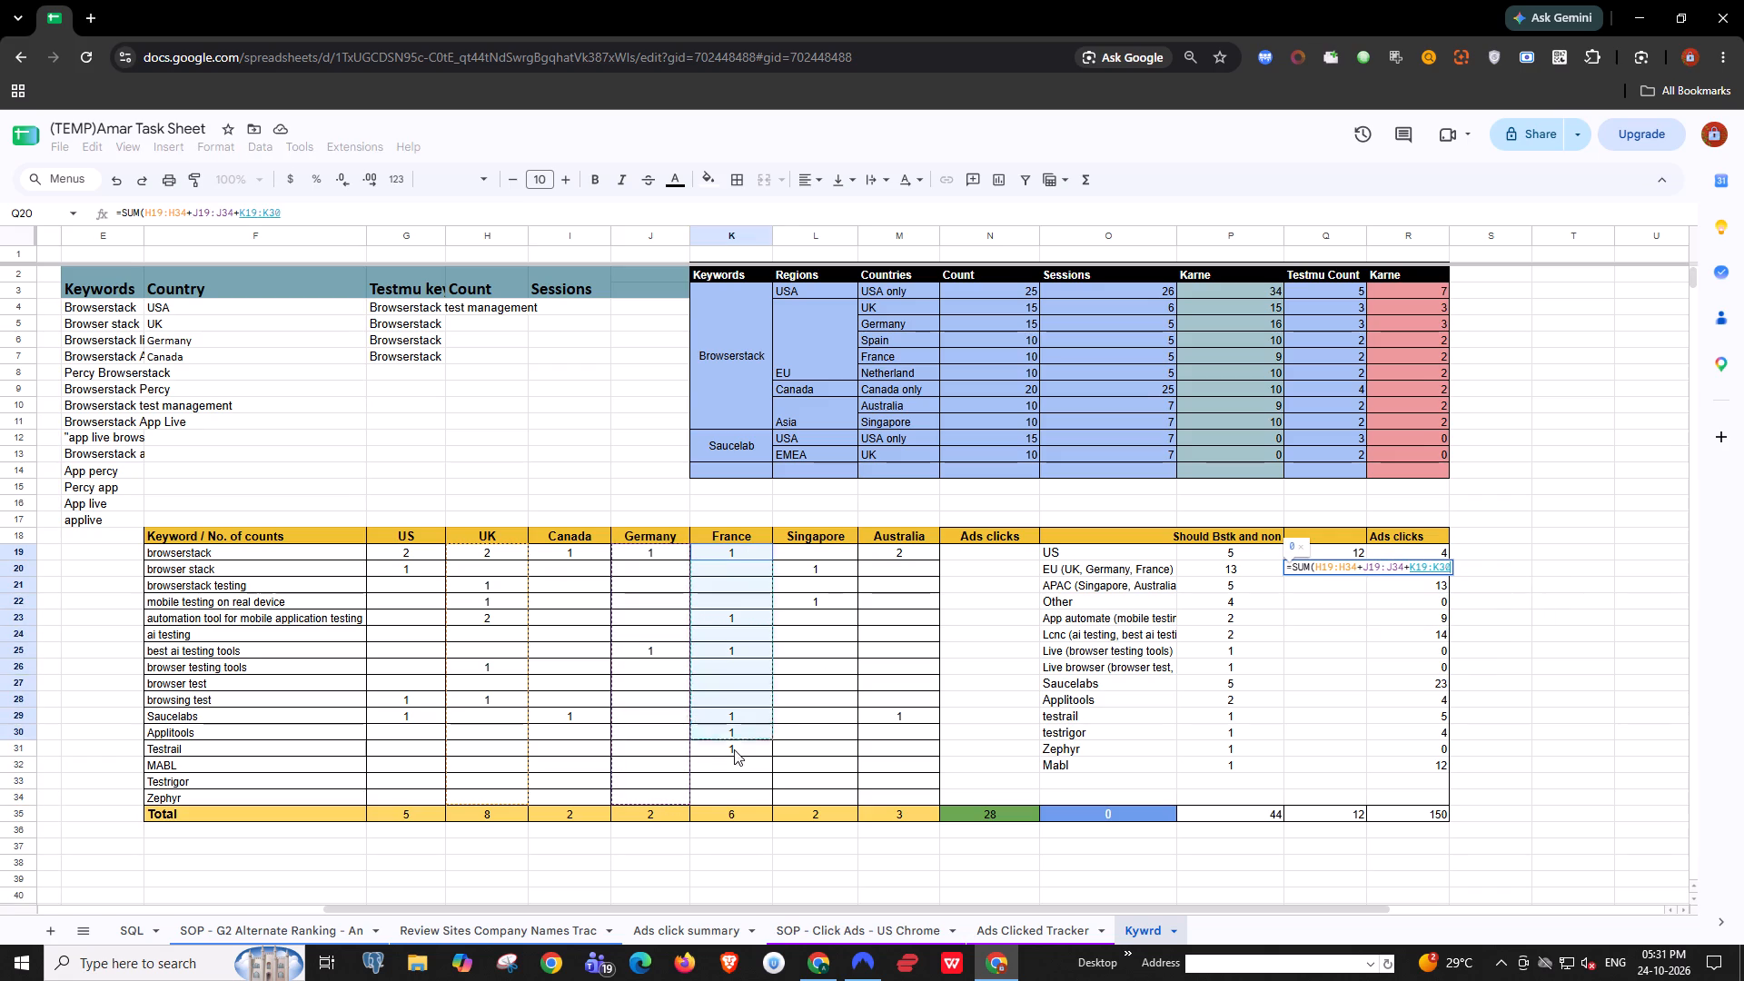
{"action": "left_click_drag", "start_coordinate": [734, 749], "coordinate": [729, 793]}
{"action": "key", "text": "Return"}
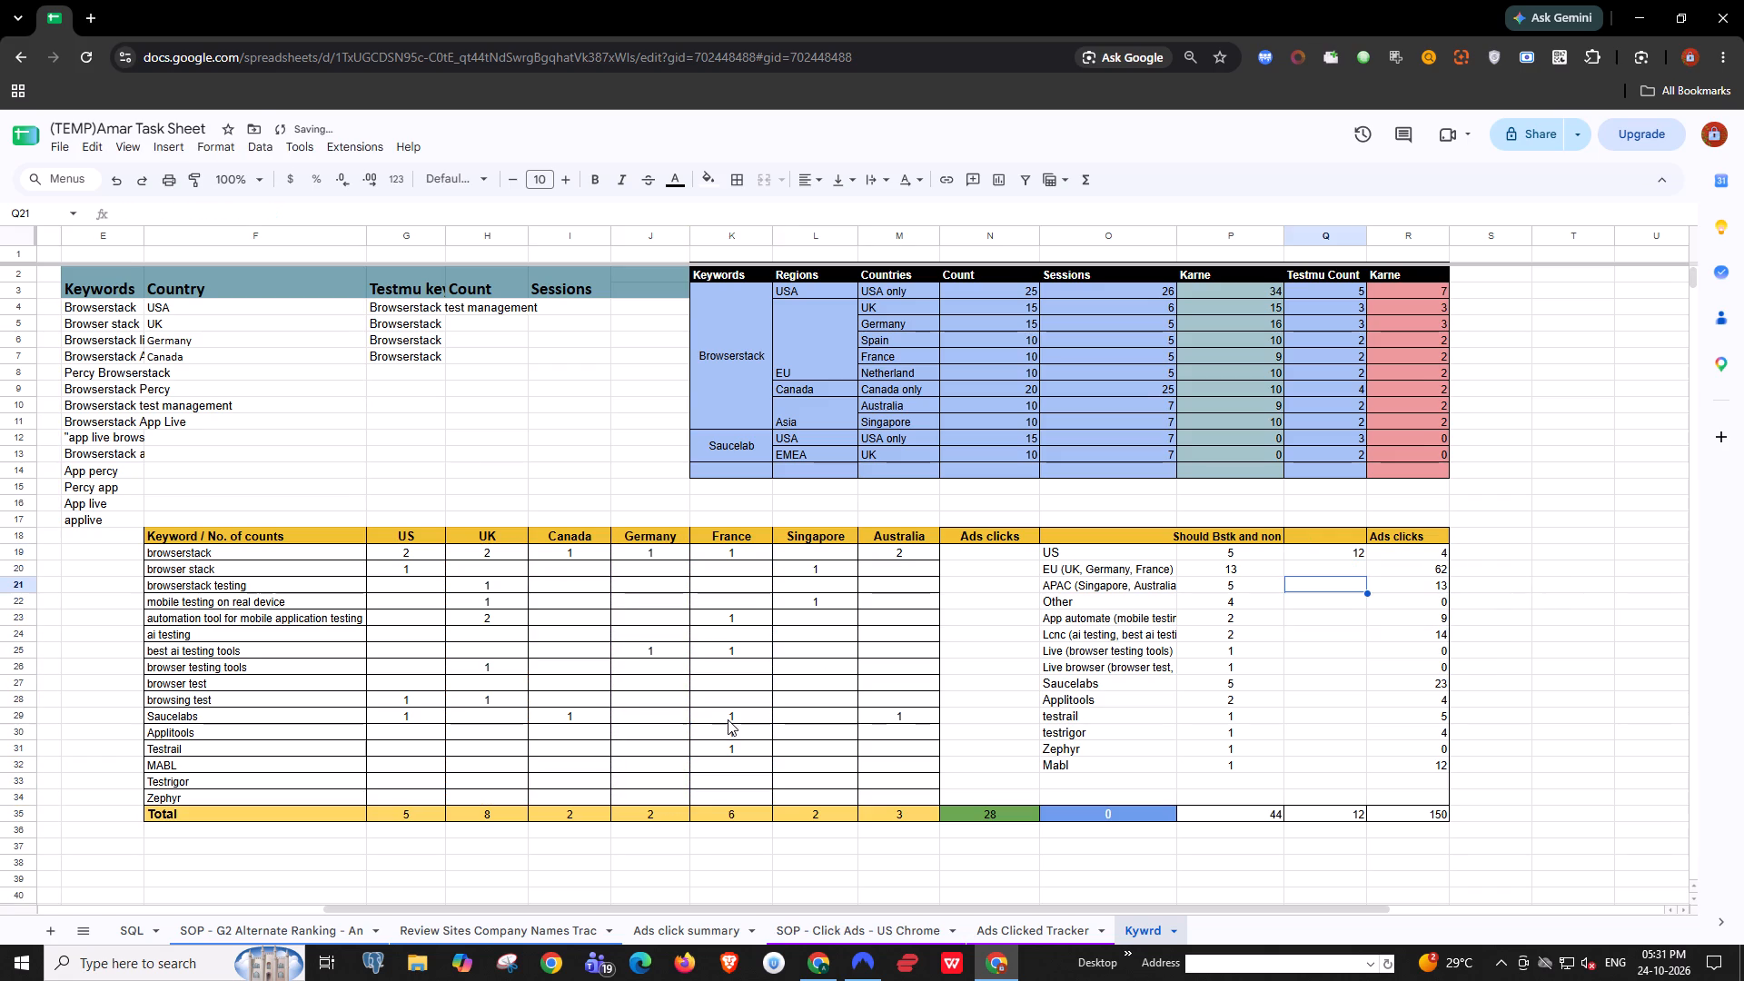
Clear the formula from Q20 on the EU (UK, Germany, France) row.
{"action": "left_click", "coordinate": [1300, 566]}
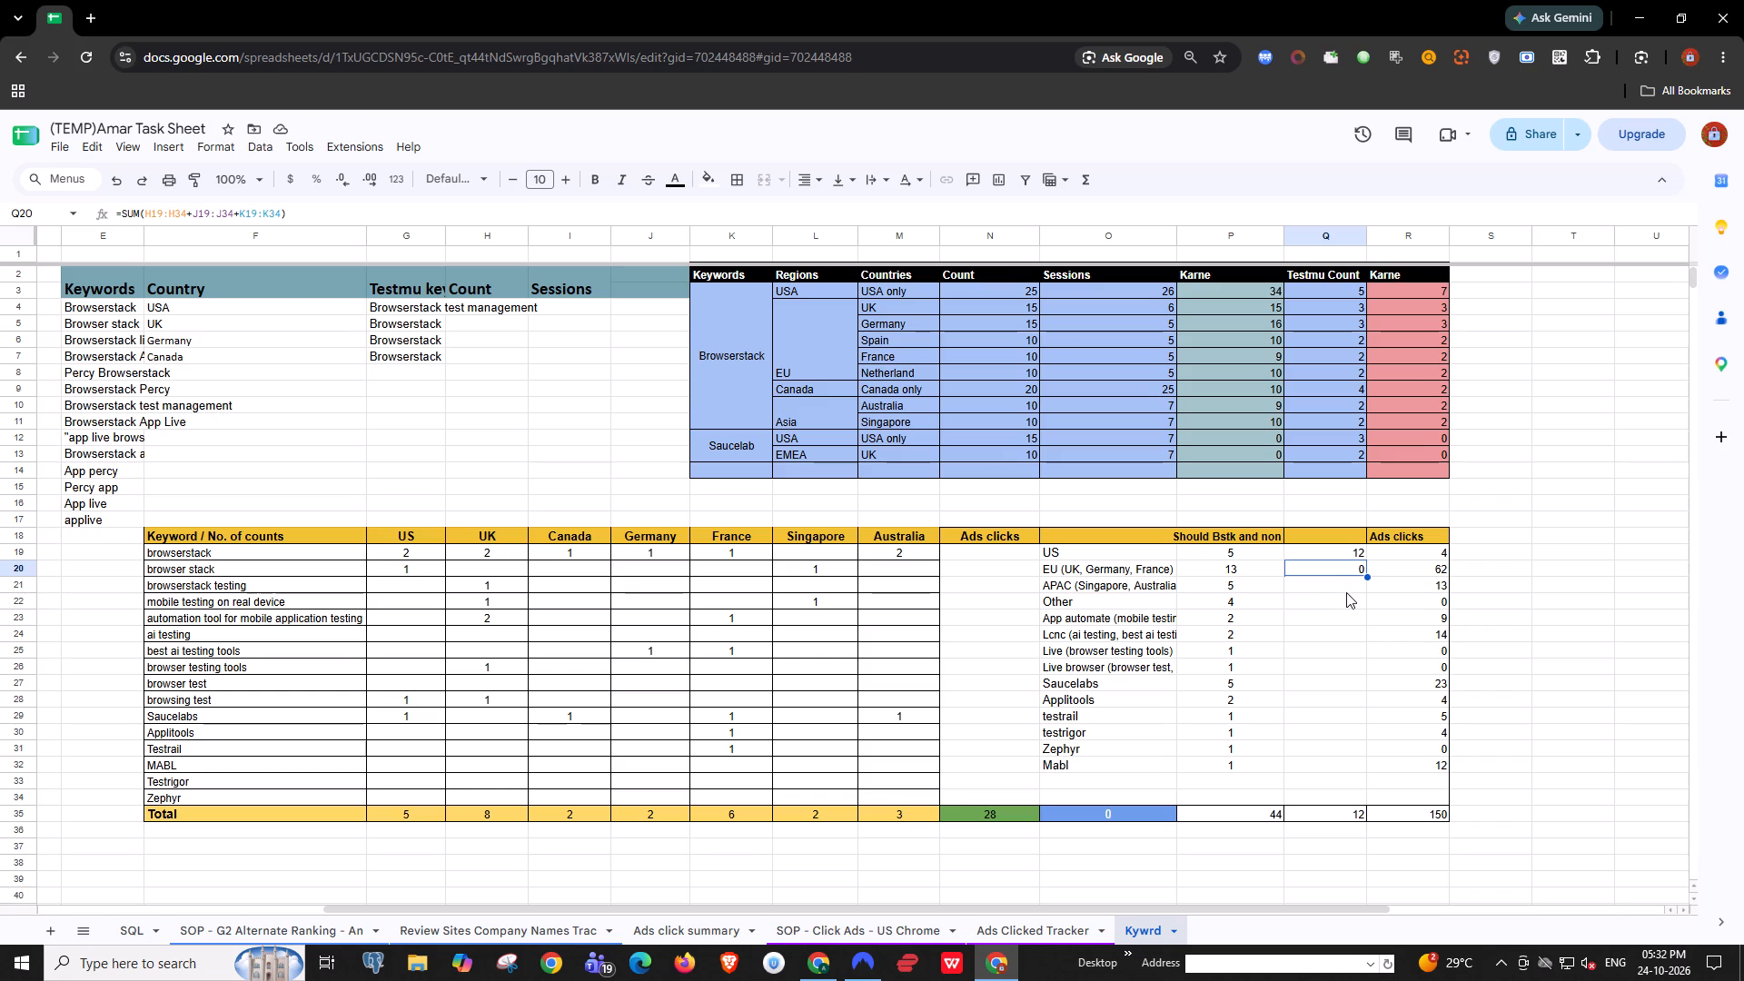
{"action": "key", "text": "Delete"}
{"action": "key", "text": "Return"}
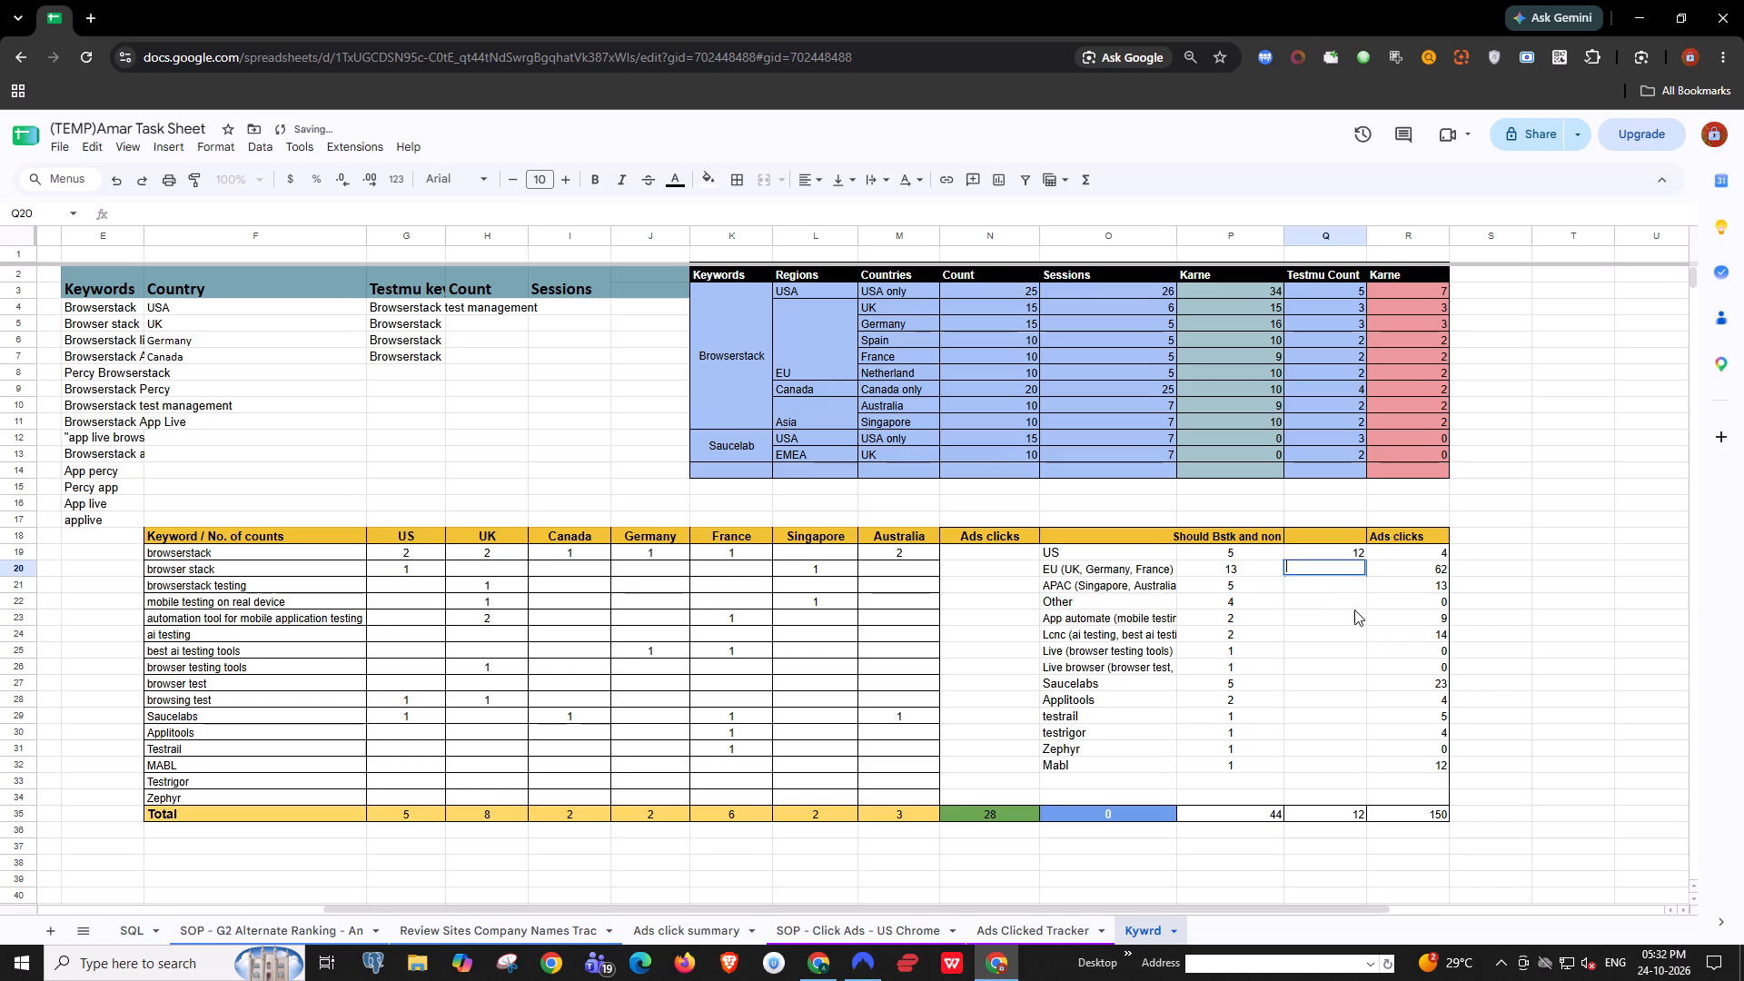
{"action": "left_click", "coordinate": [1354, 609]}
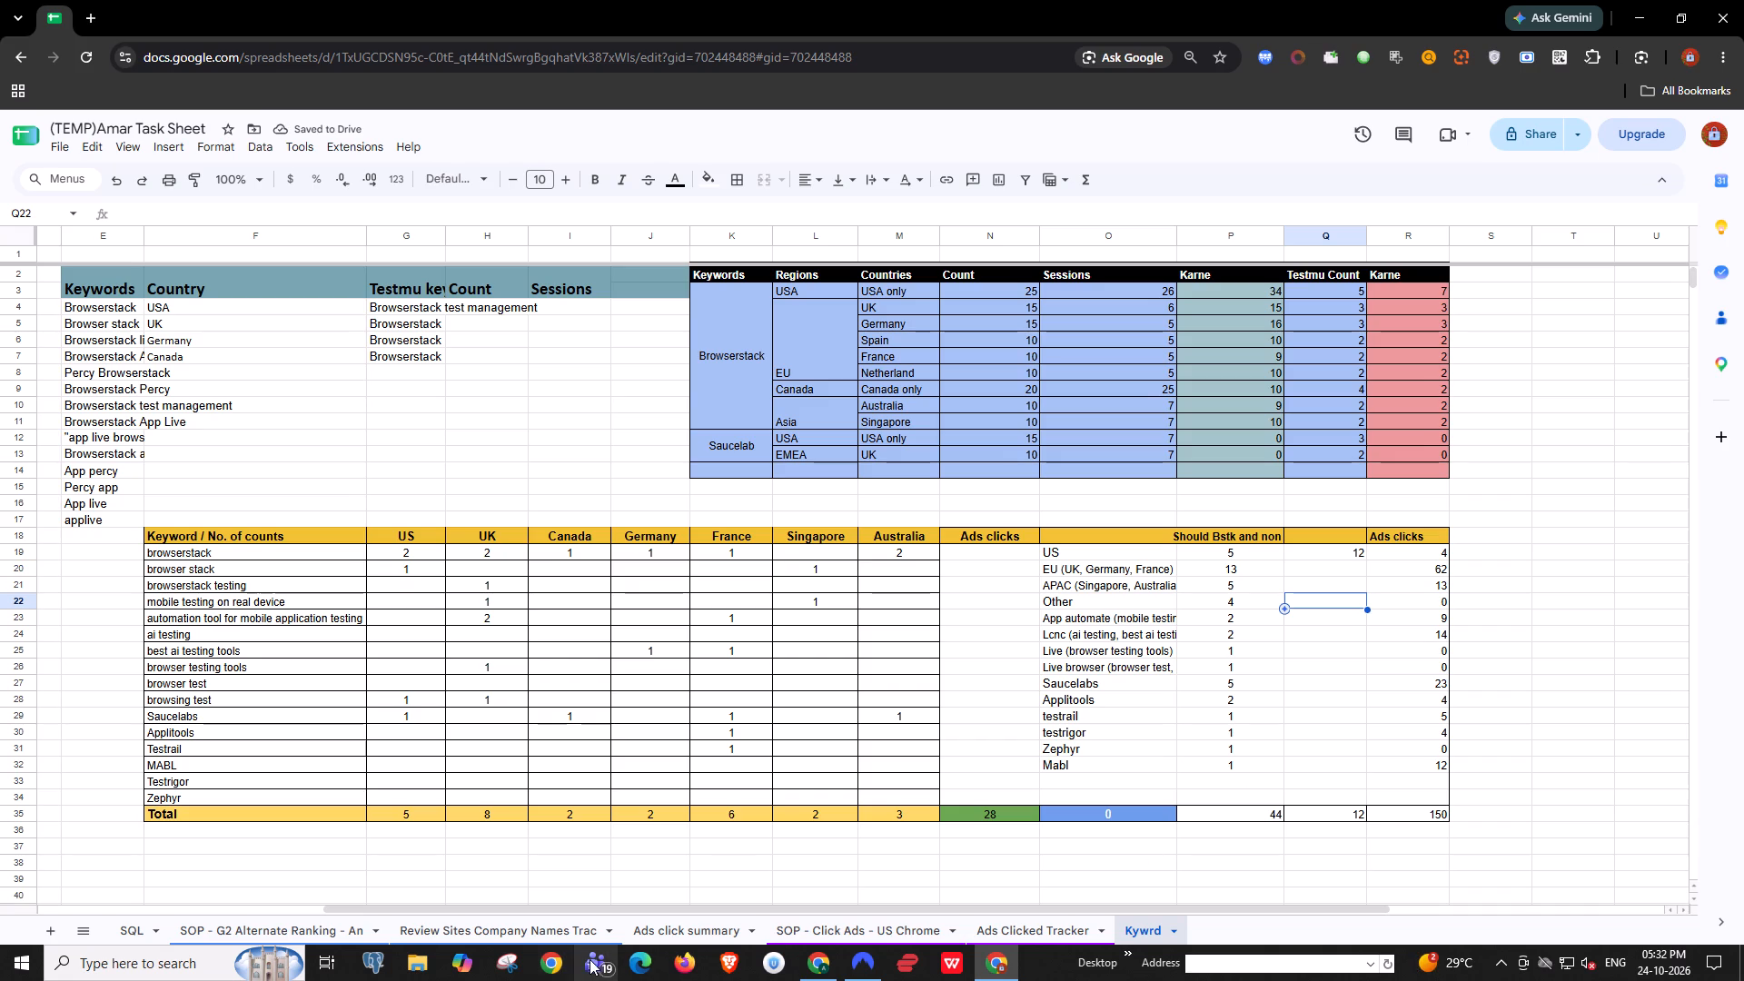
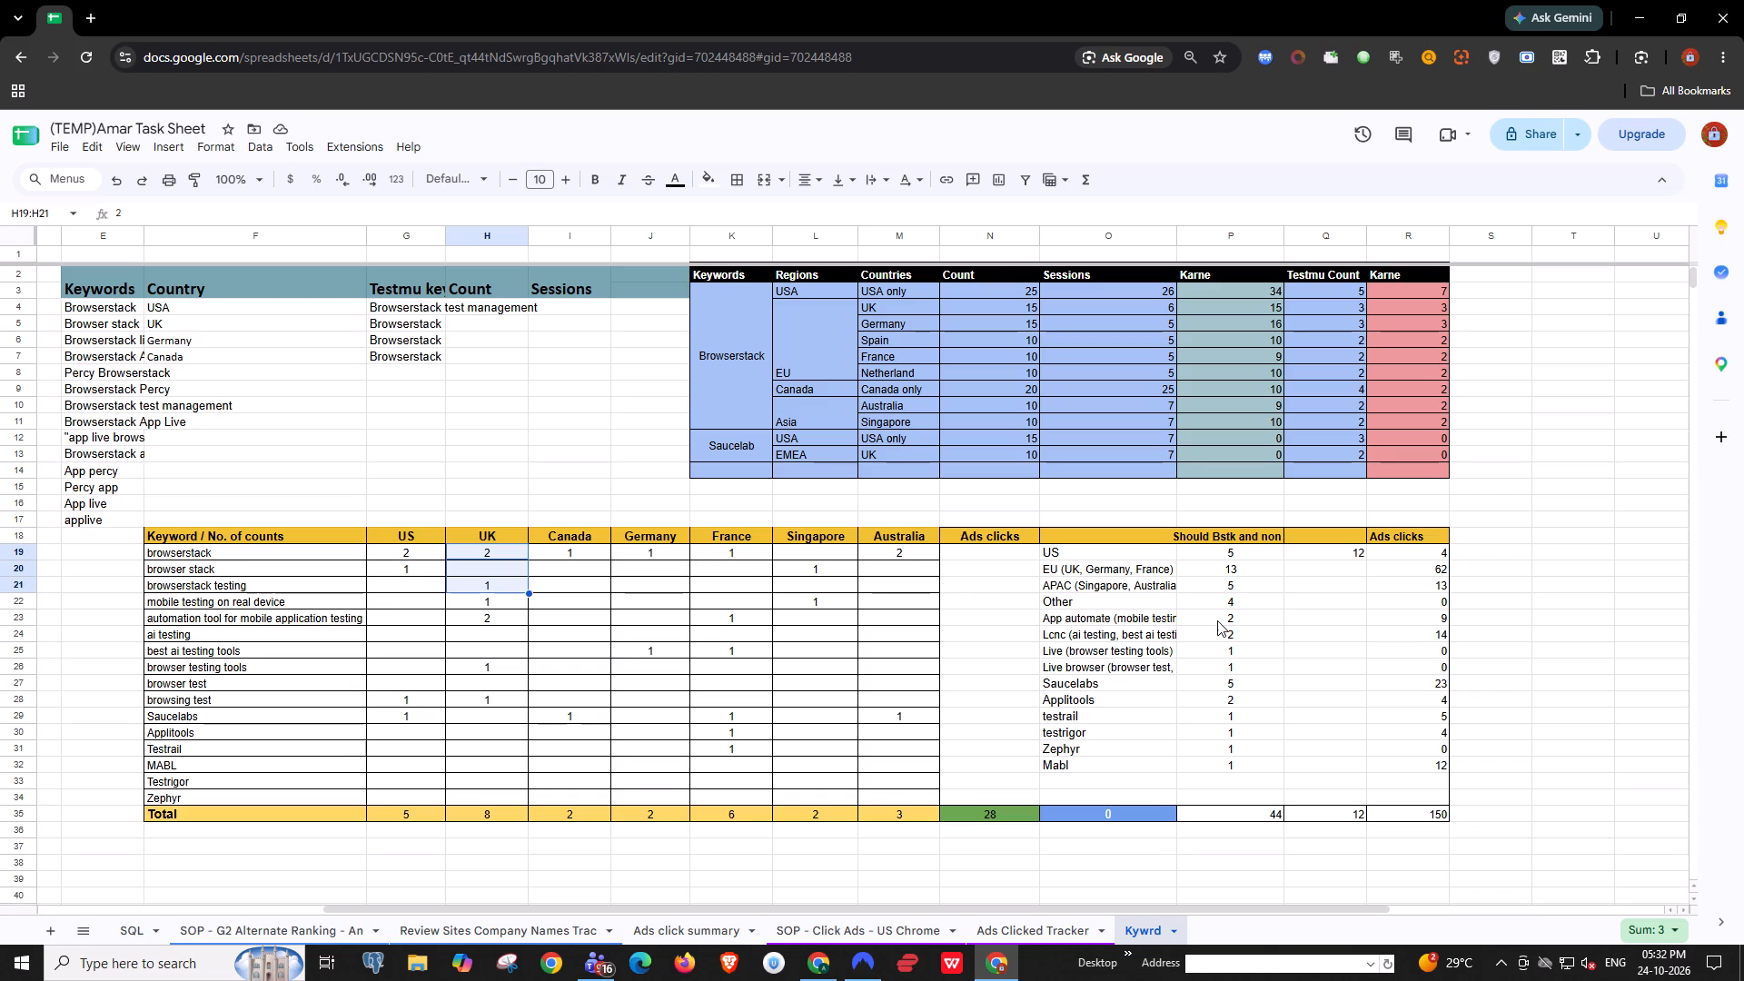
Enter 5 in Q20 as the count for the EU (UK, Germany, France) row.
{"action": "left_click", "coordinate": [1358, 569]}
{"action": "key", "text": "5"}
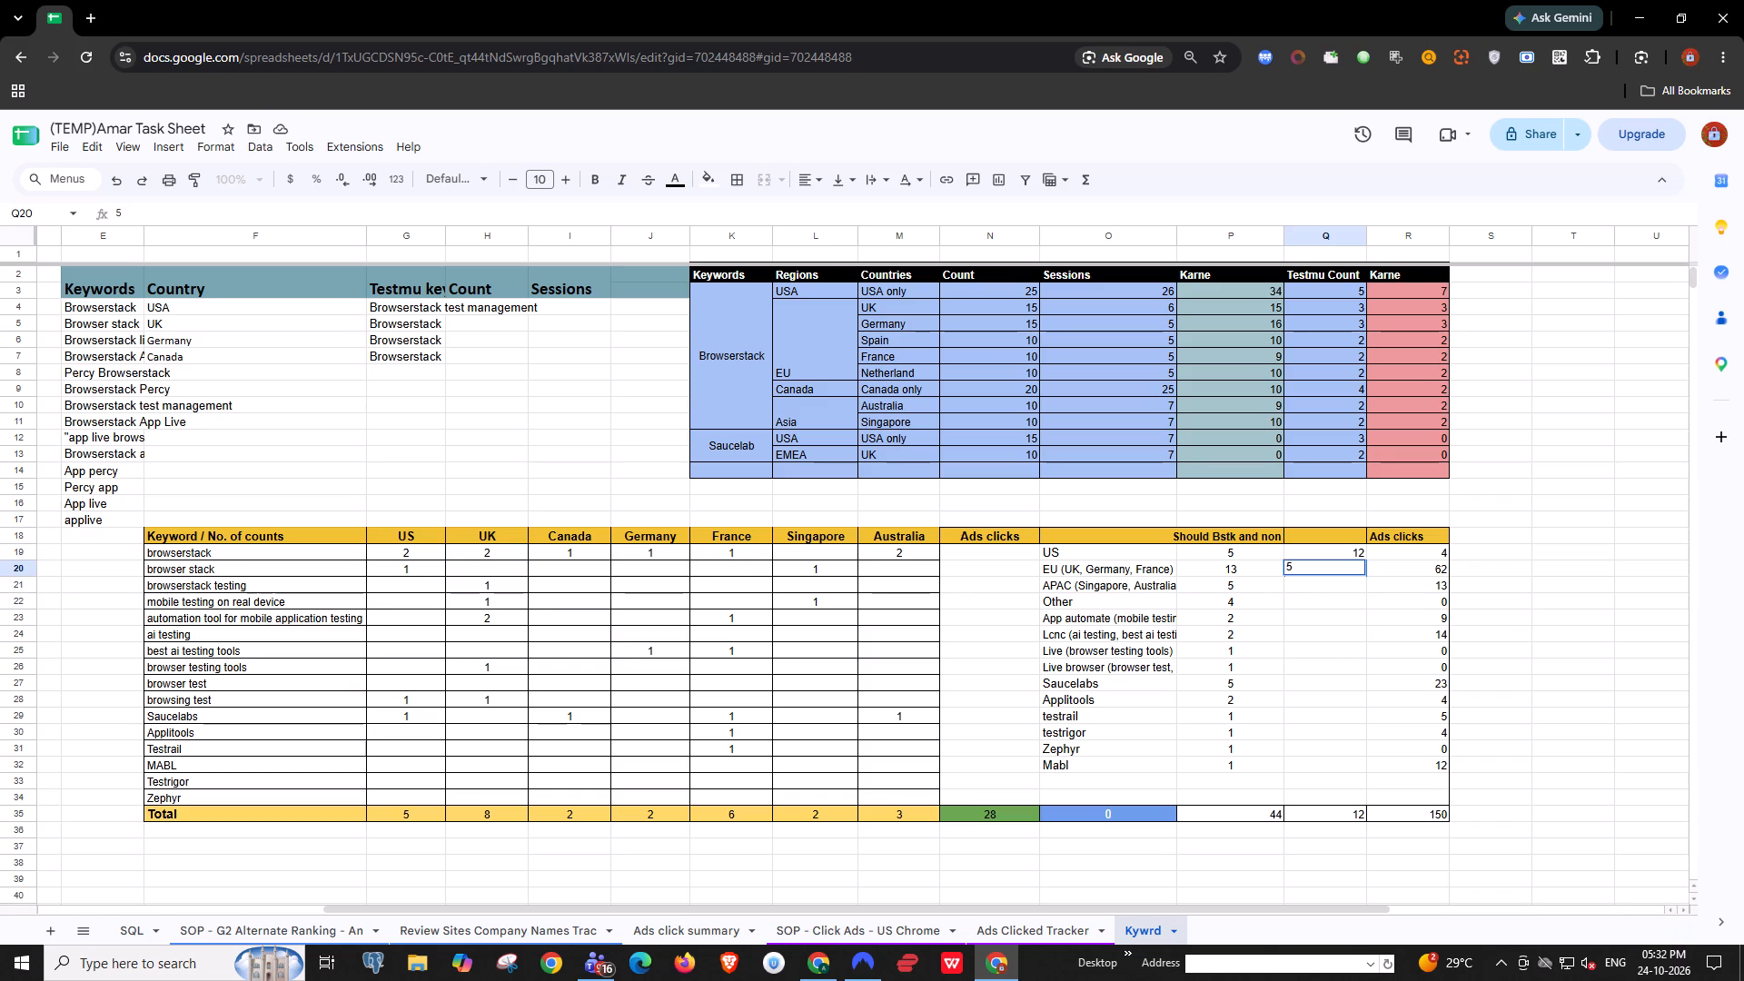
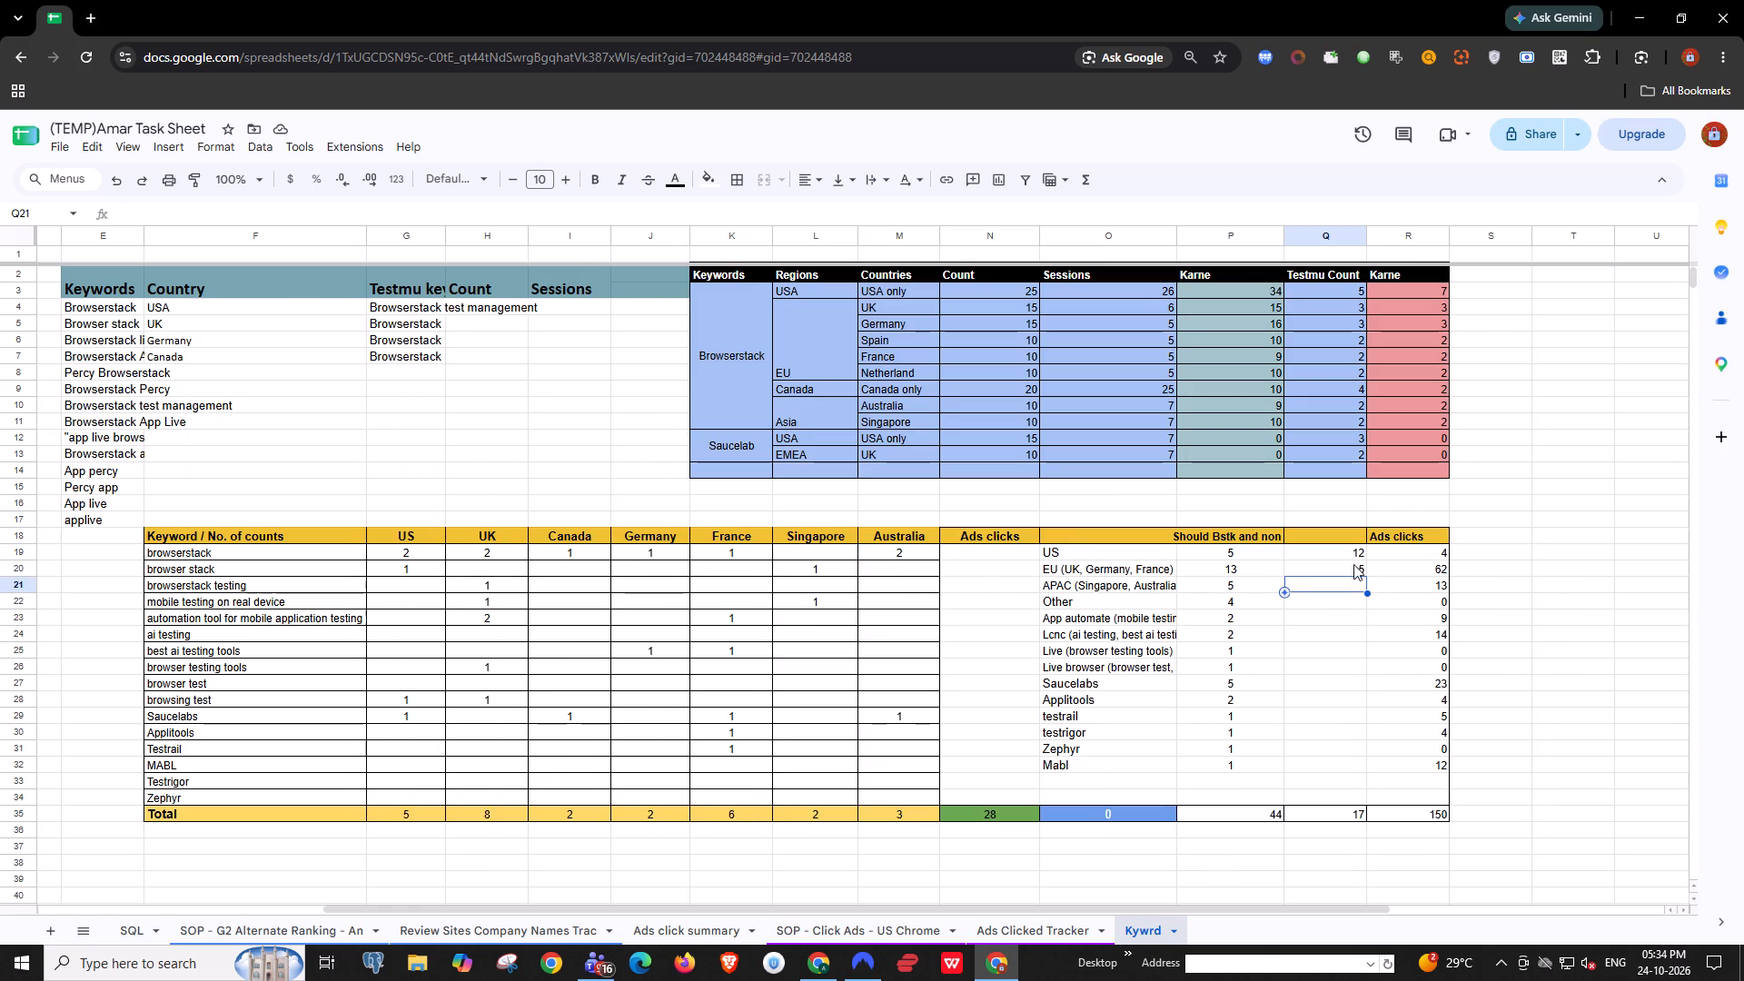
Enter 3 in Q21 as the count for the APAC (Singapore, Australia) row.
{"action": "key", "text": "3"}
{"action": "key", "text": "Return"}
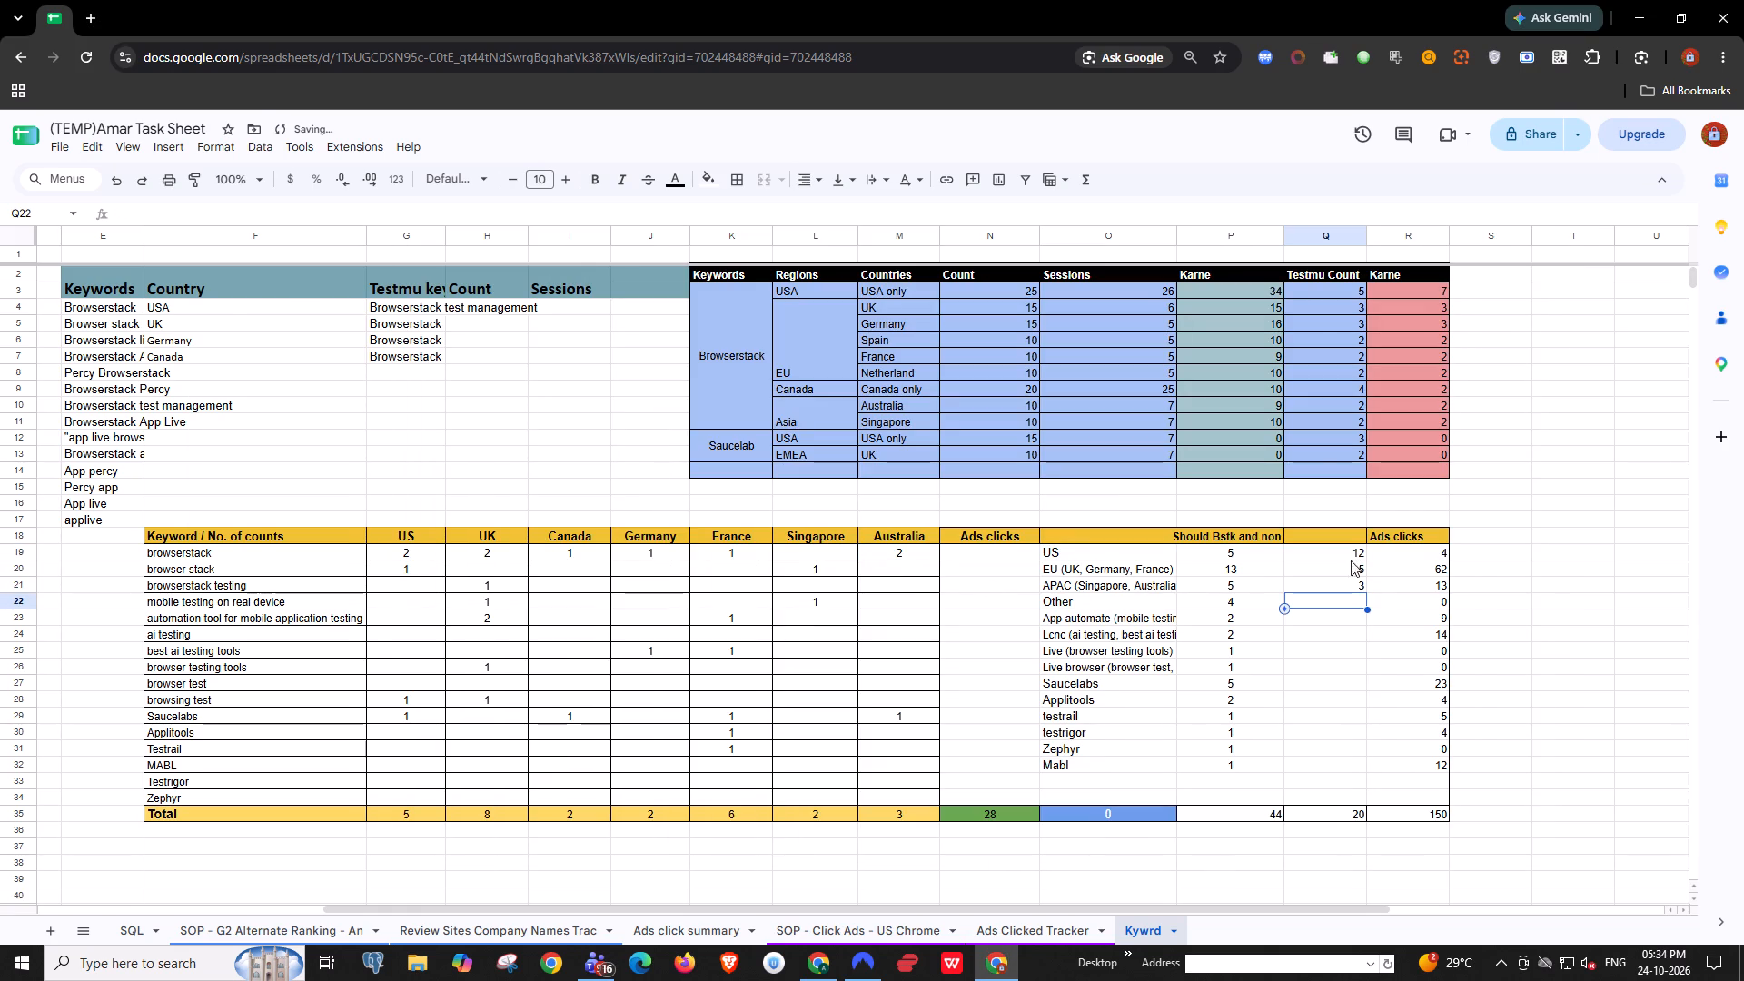
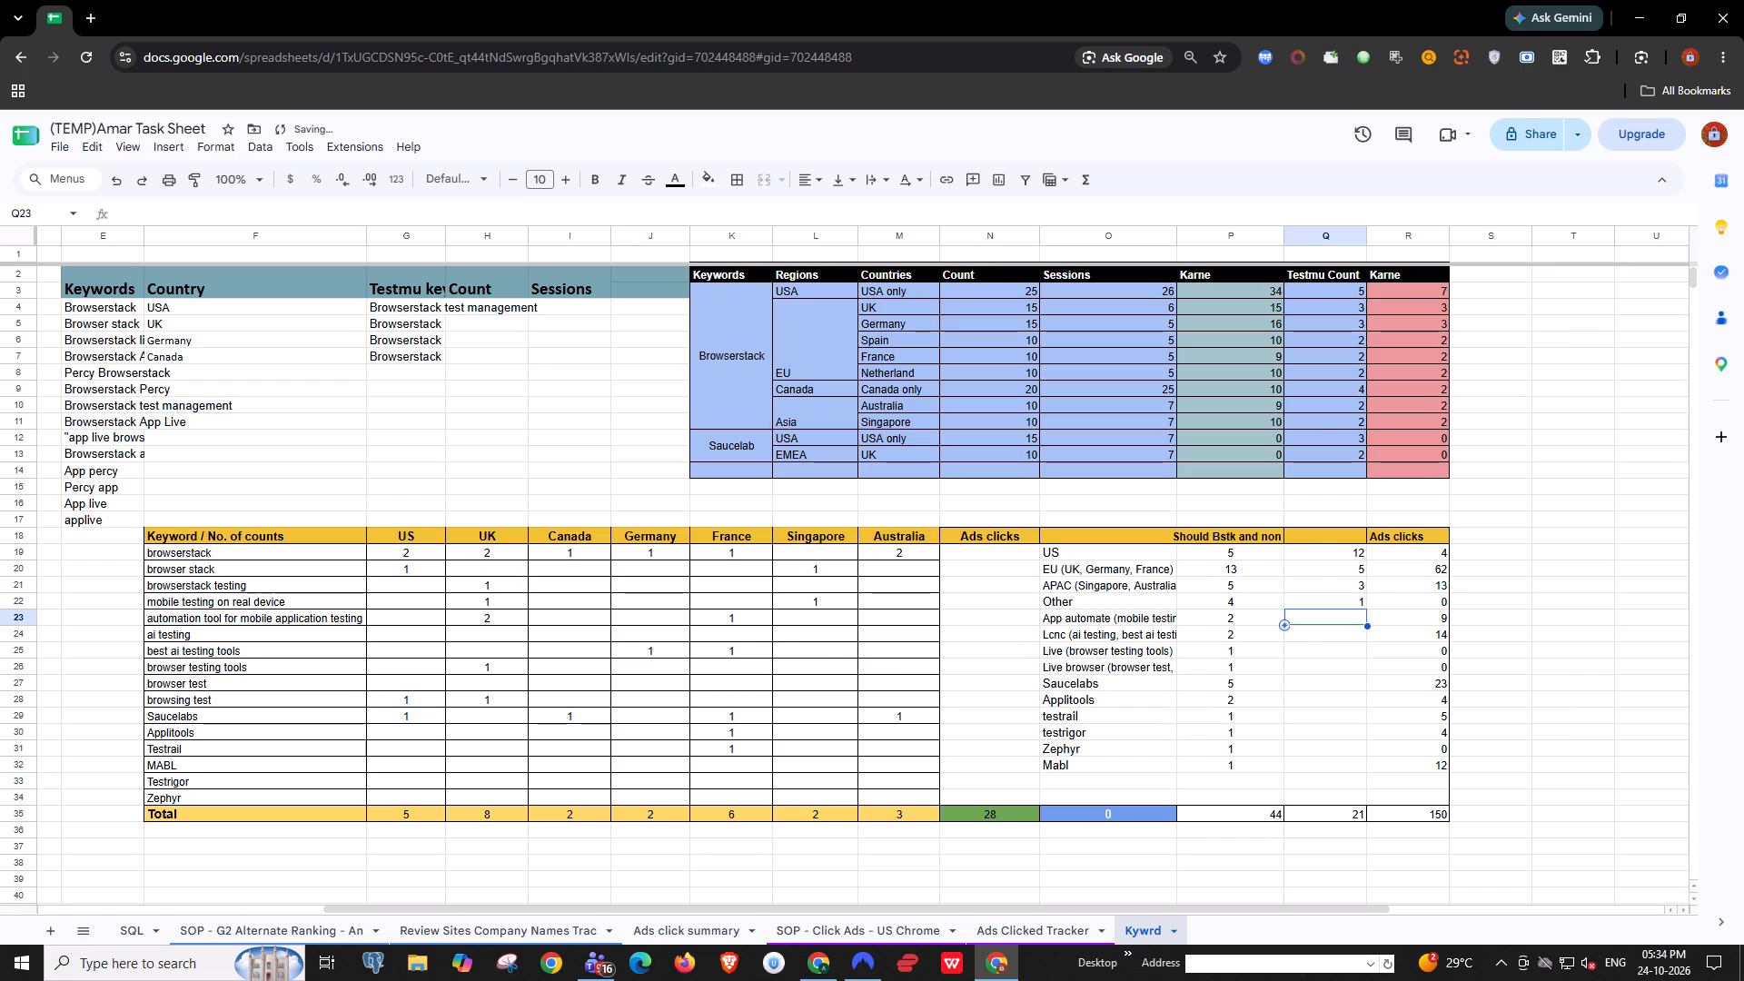
Enter 3 in Q23 as the count for the App automate (mobile testing on real device, automation tool) row.
{"action": "left_click", "coordinate": [1159, 616]}
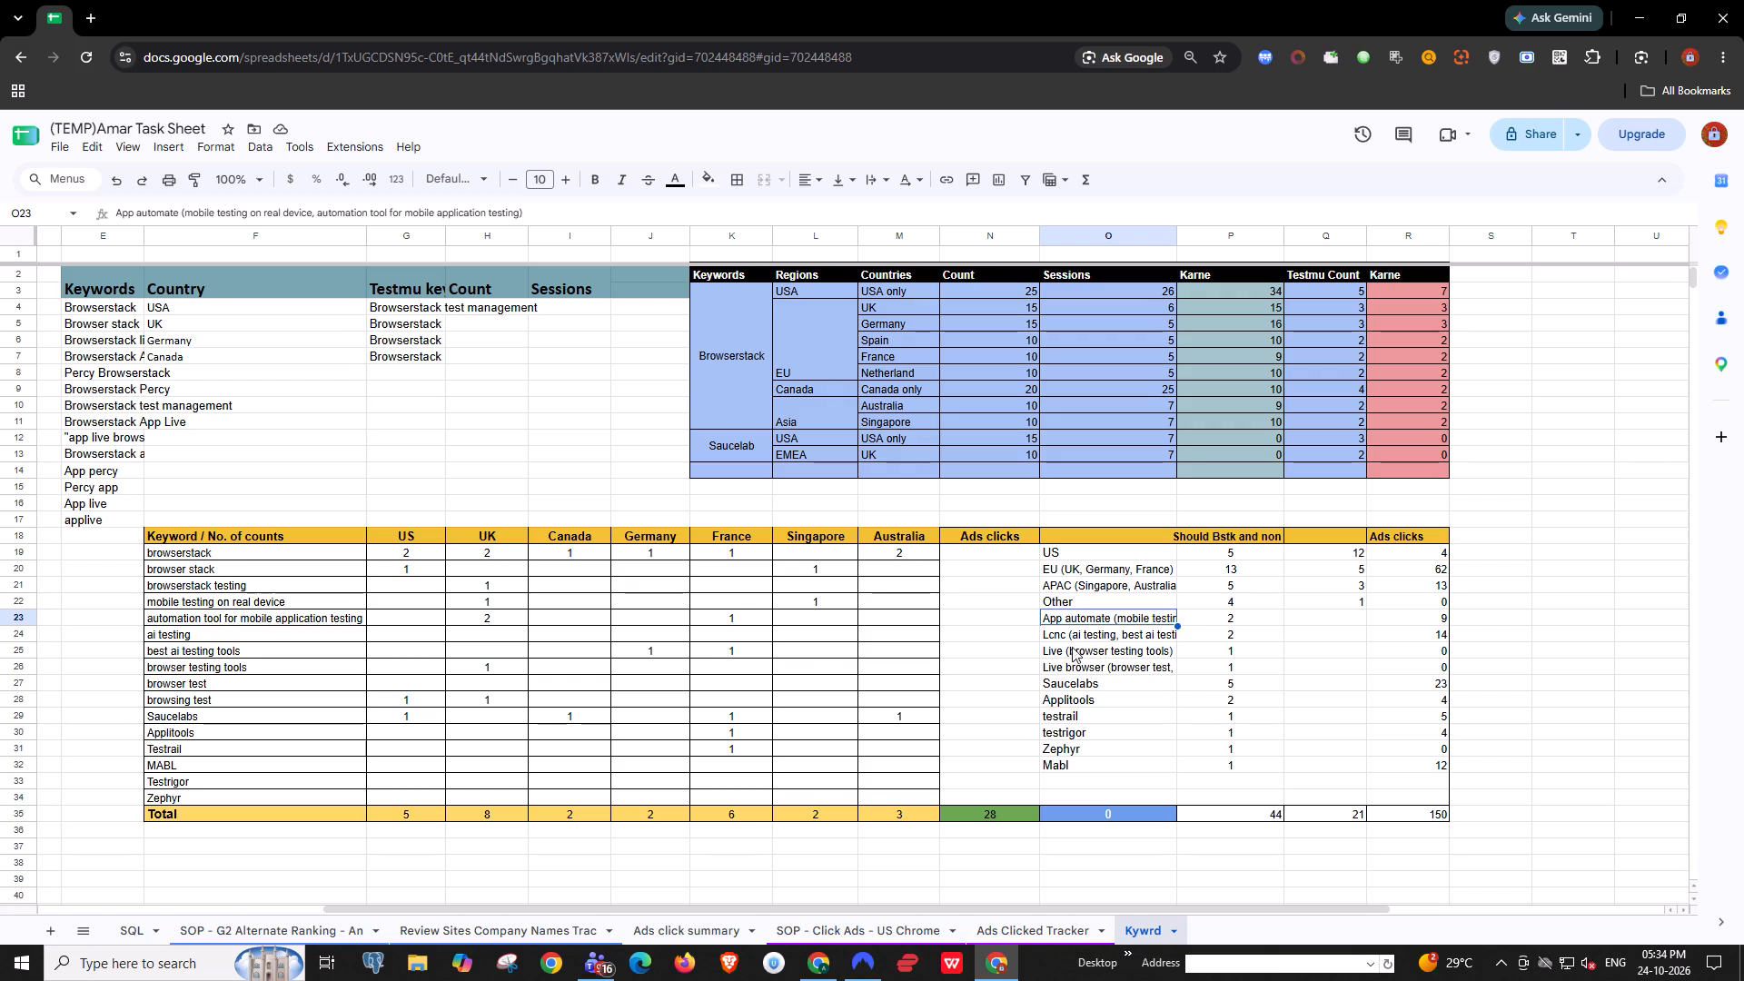
{"action": "left_click", "coordinate": [1361, 618]}
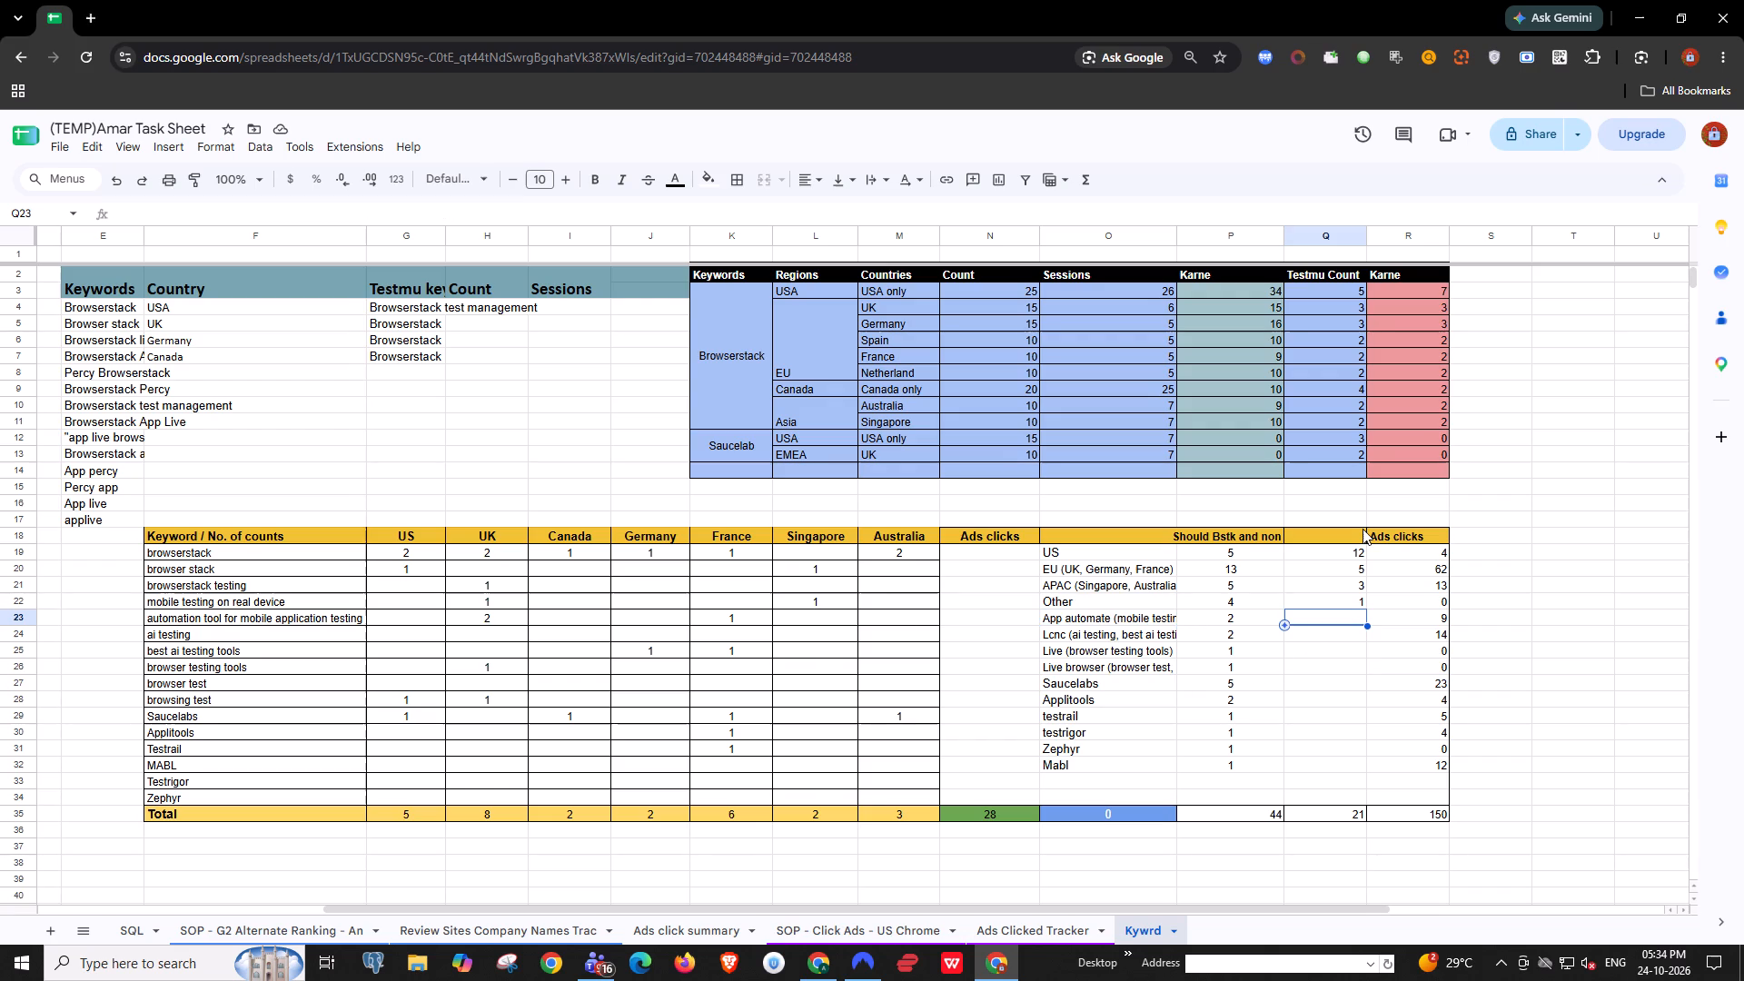
{"action": "key", "text": "3"}
{"action": "key", "text": "Return"}
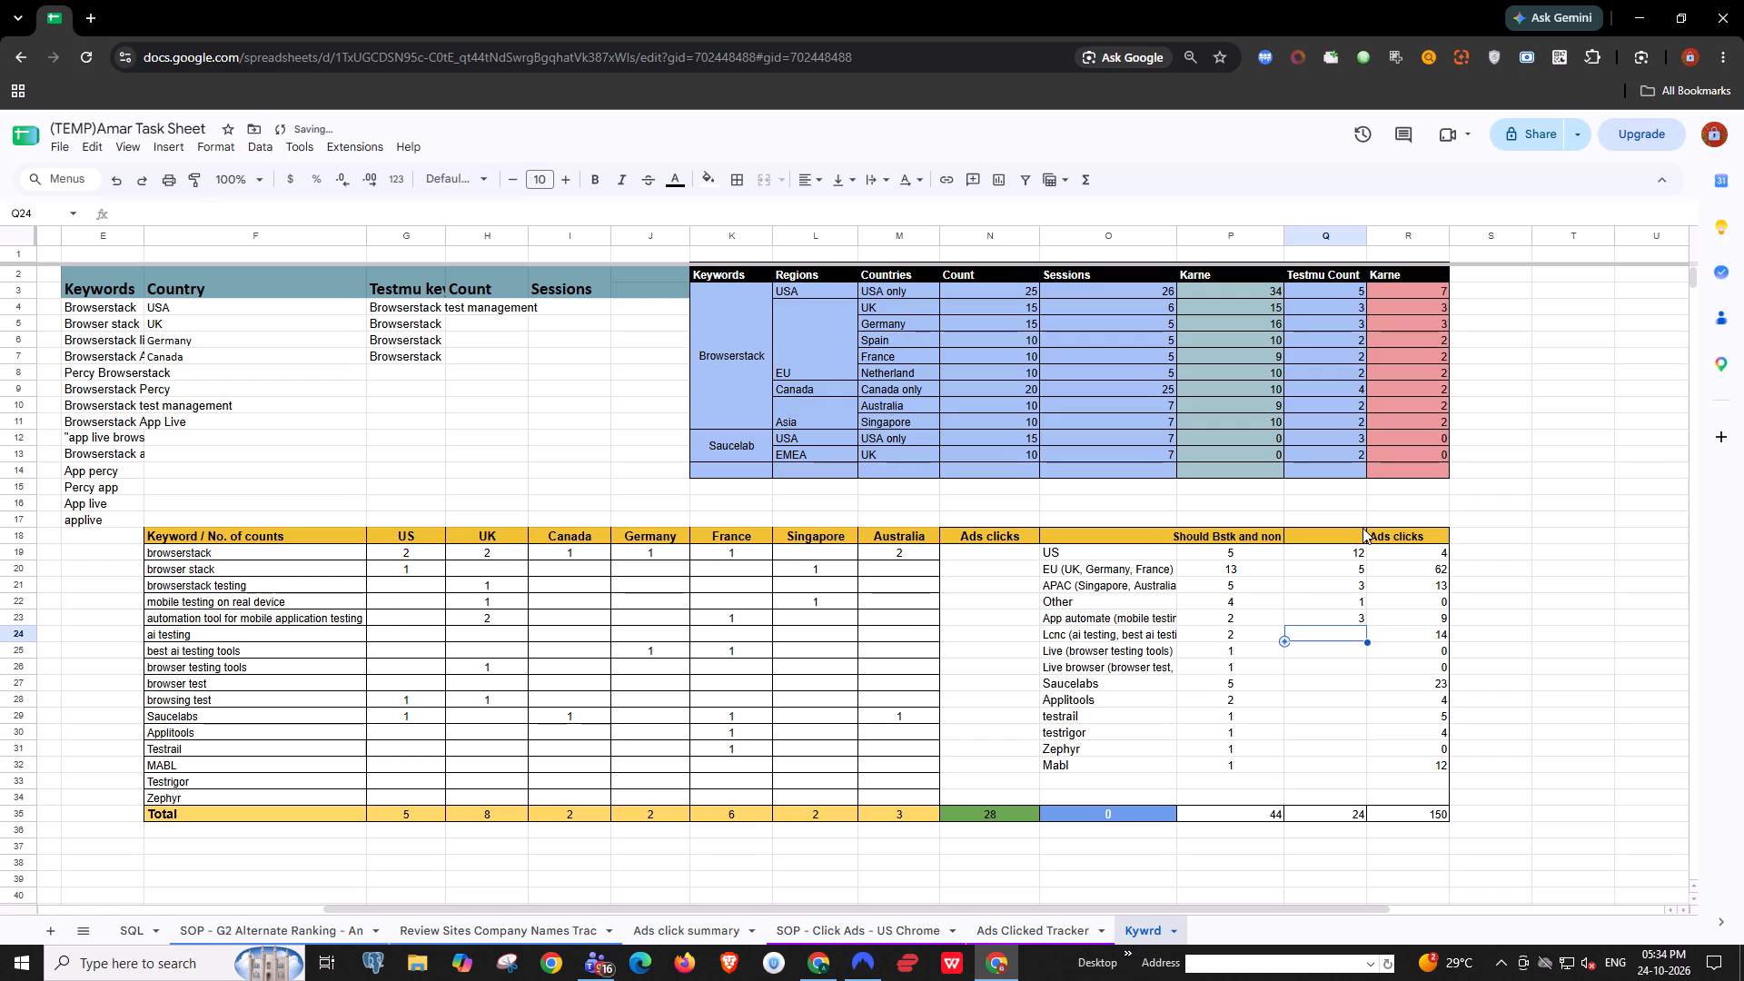
Change the count in Q20 for the EU (UK, Germany, France) row to 7.
{"action": "left_click", "coordinate": [1361, 570]}
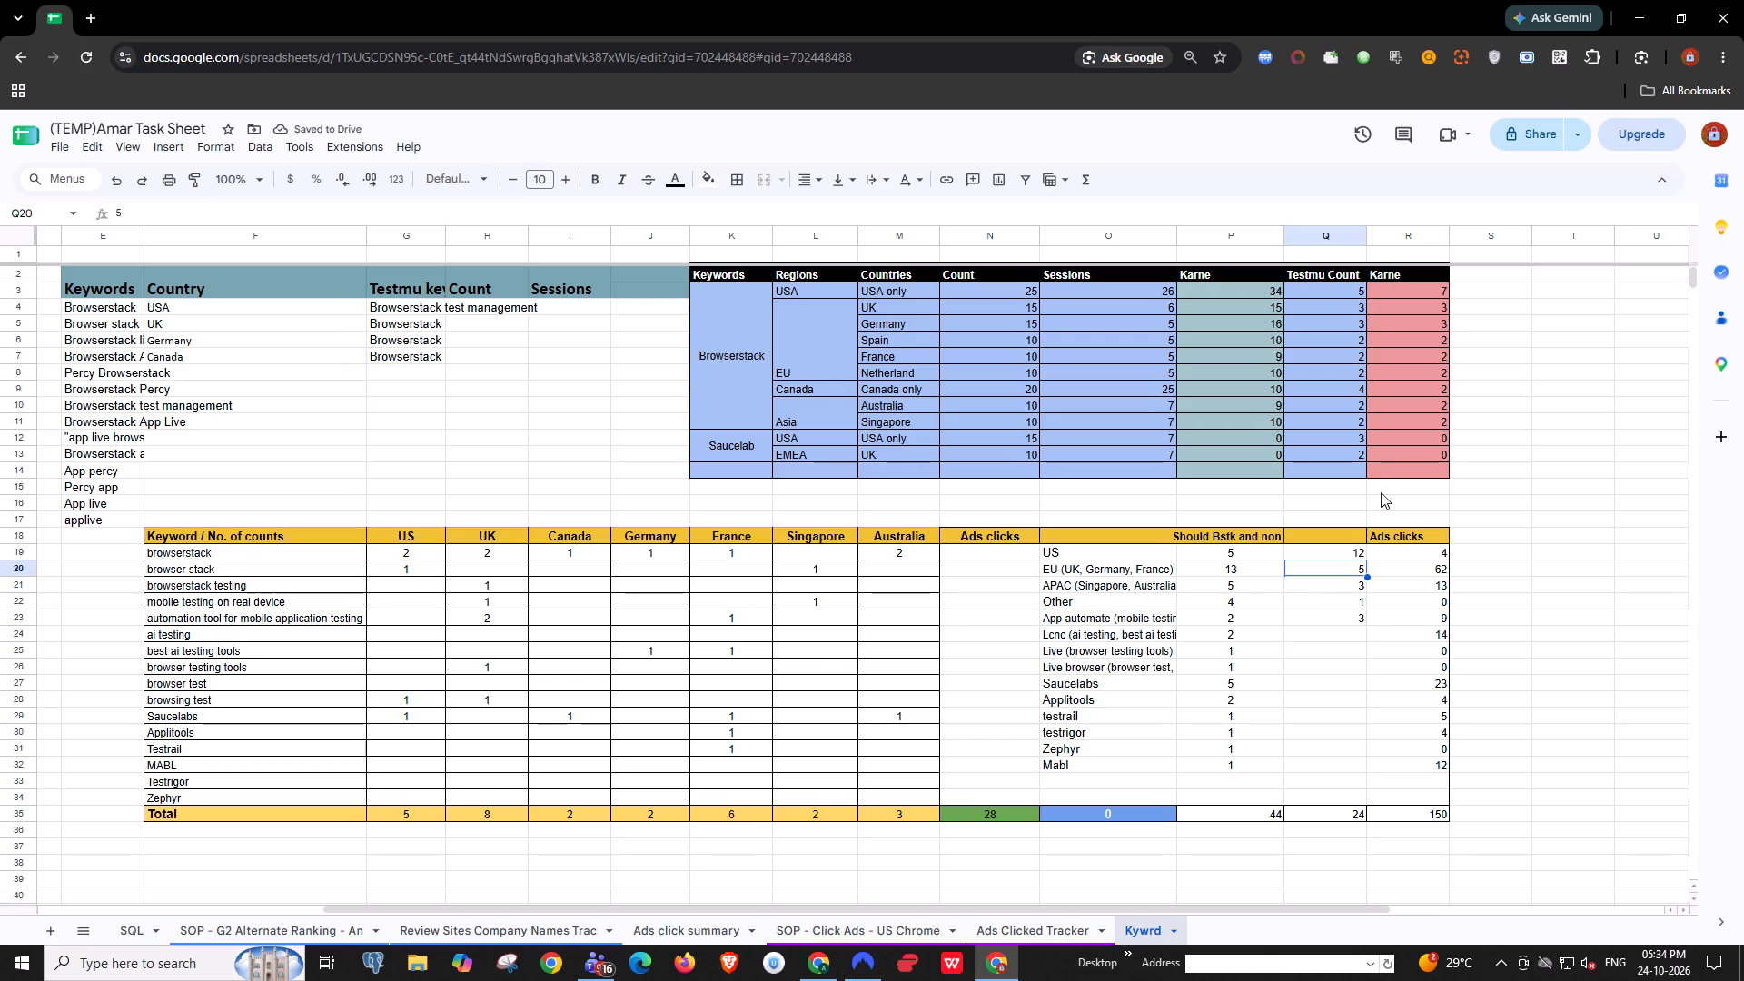
{"action": "key", "text": "7"}
{"action": "key", "text": "Return"}
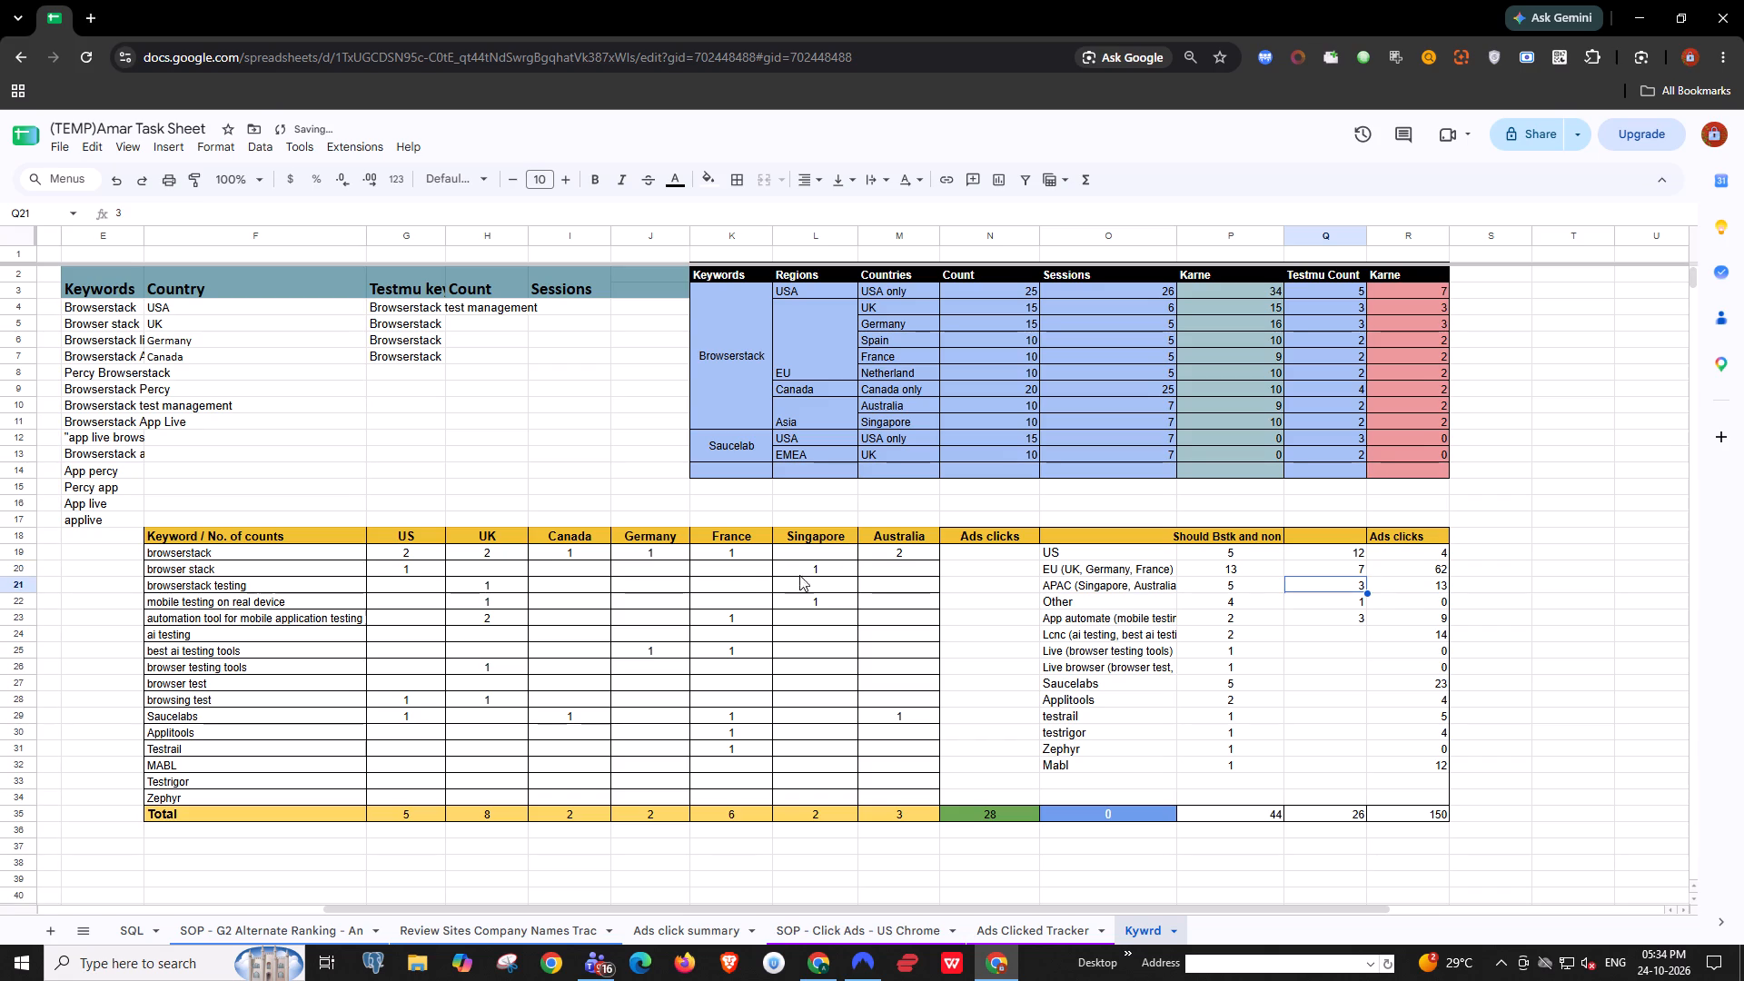
In the keyword grid, enter 1 for browser stack under France and 1 for browserstack testing under Germany.
{"action": "left_click", "coordinate": [732, 569]}
{"action": "key", "text": "1"}
{"action": "key", "text": "Return"}
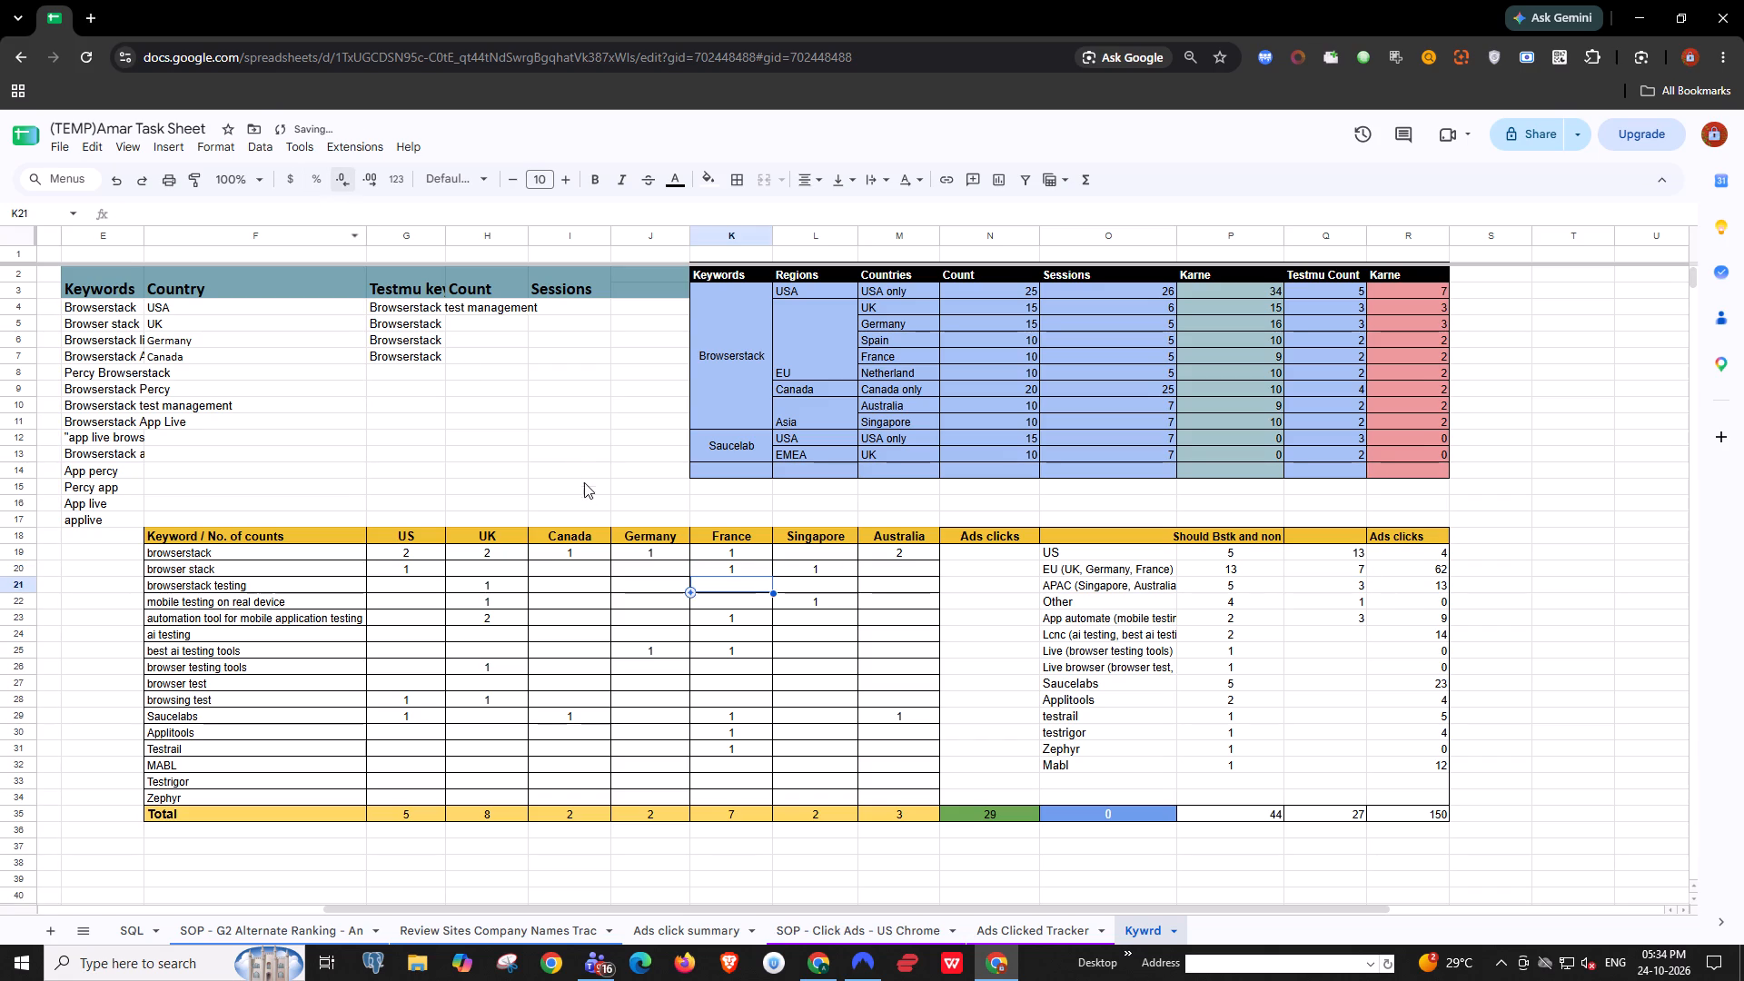
{"action": "left_click", "coordinate": [669, 589]}
{"action": "key", "text": "1"}
{"action": "key", "text": "Return"}
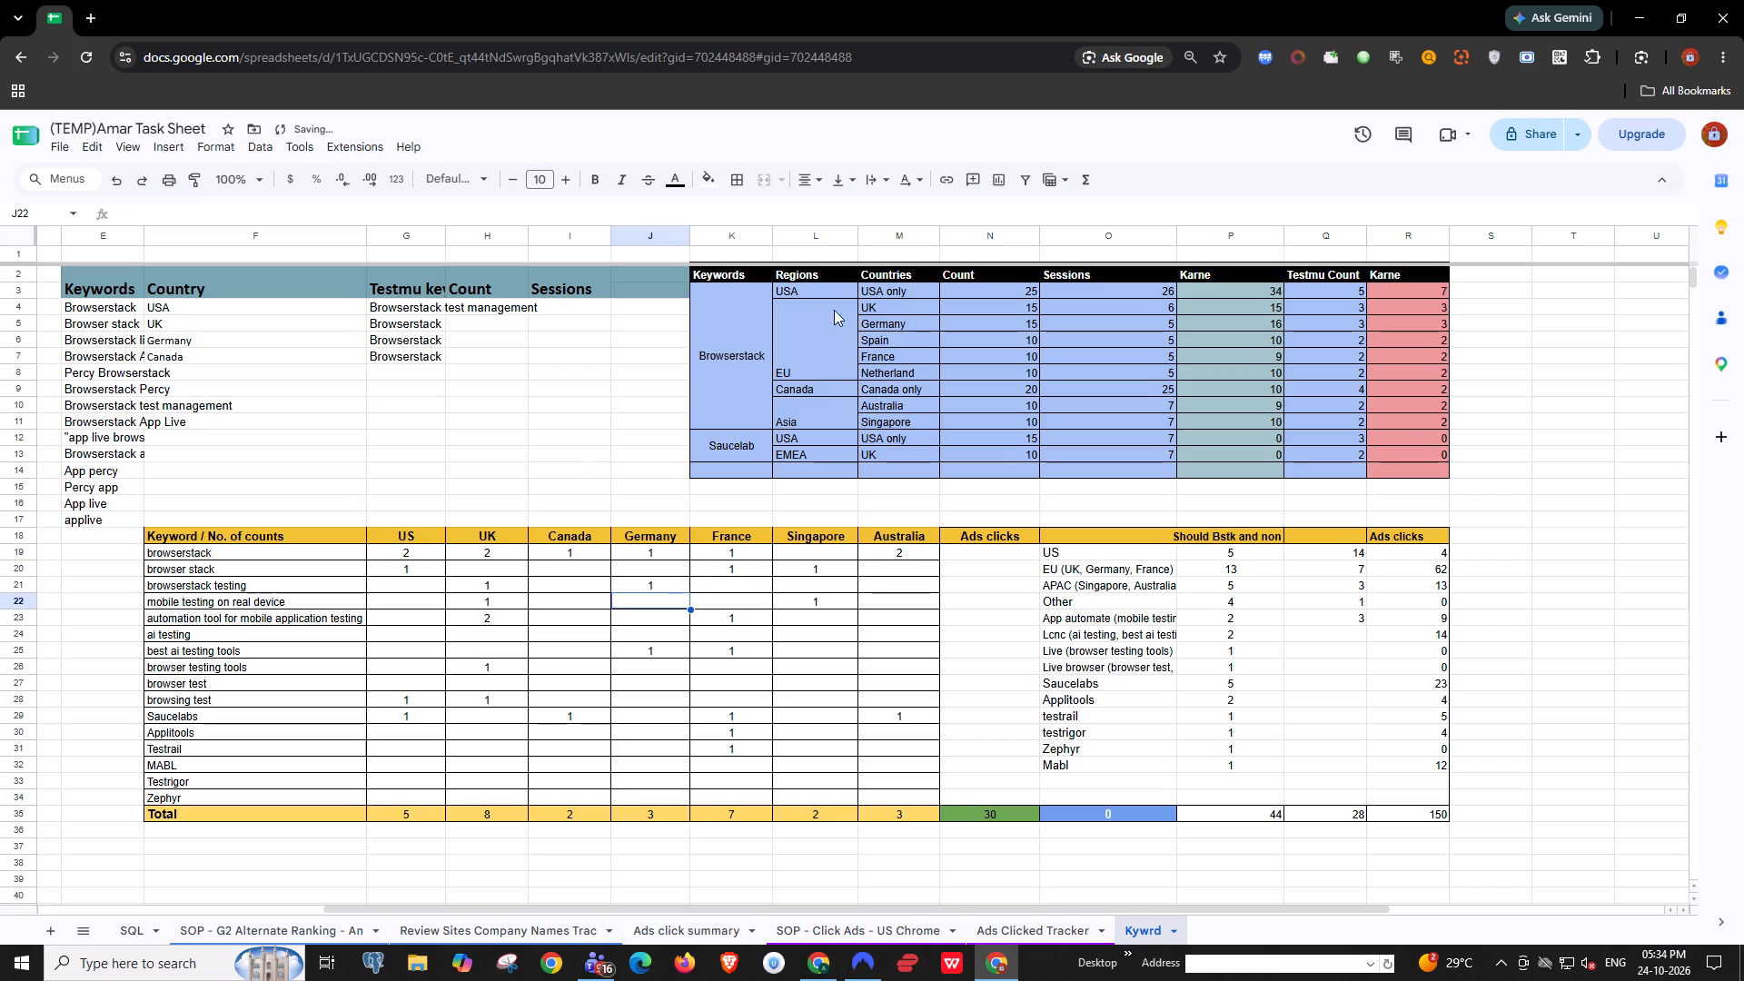
Check the sum of the browserstack, browser stack and browserstack testing counts across all countries against the US summary row.
{"action": "left_click", "coordinate": [990, 590]}
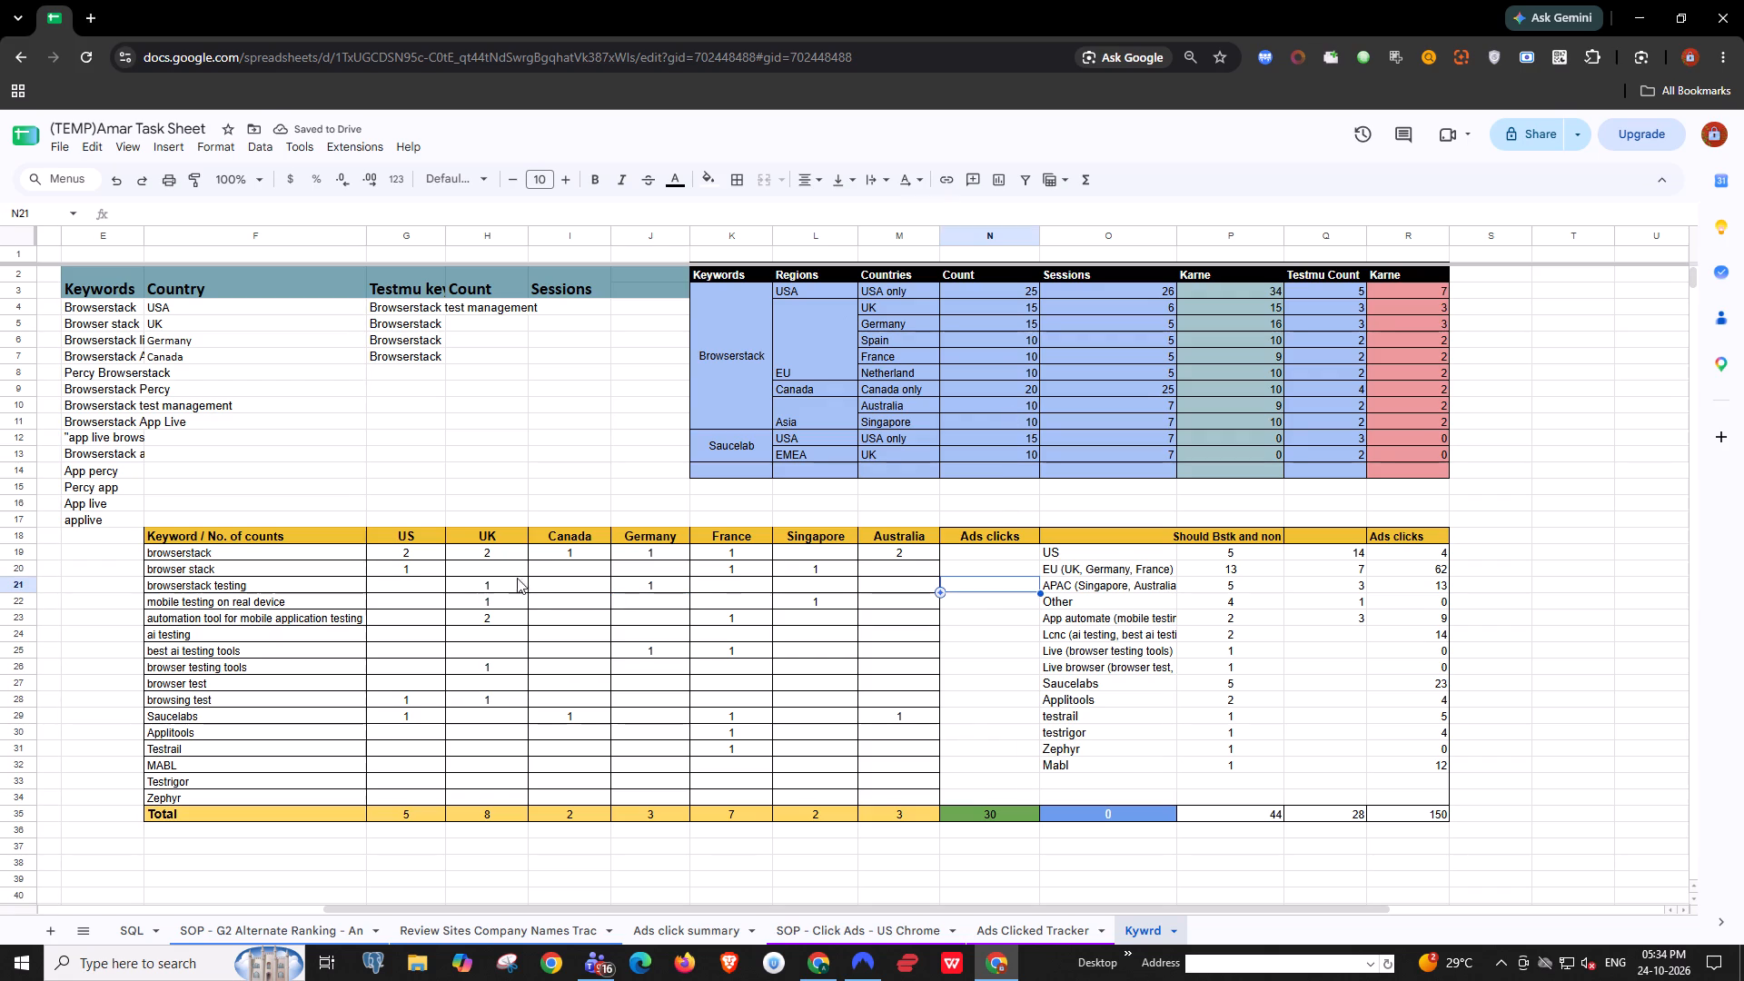
{"action": "left_click_drag", "start_coordinate": [427, 548], "coordinate": [815, 581]}
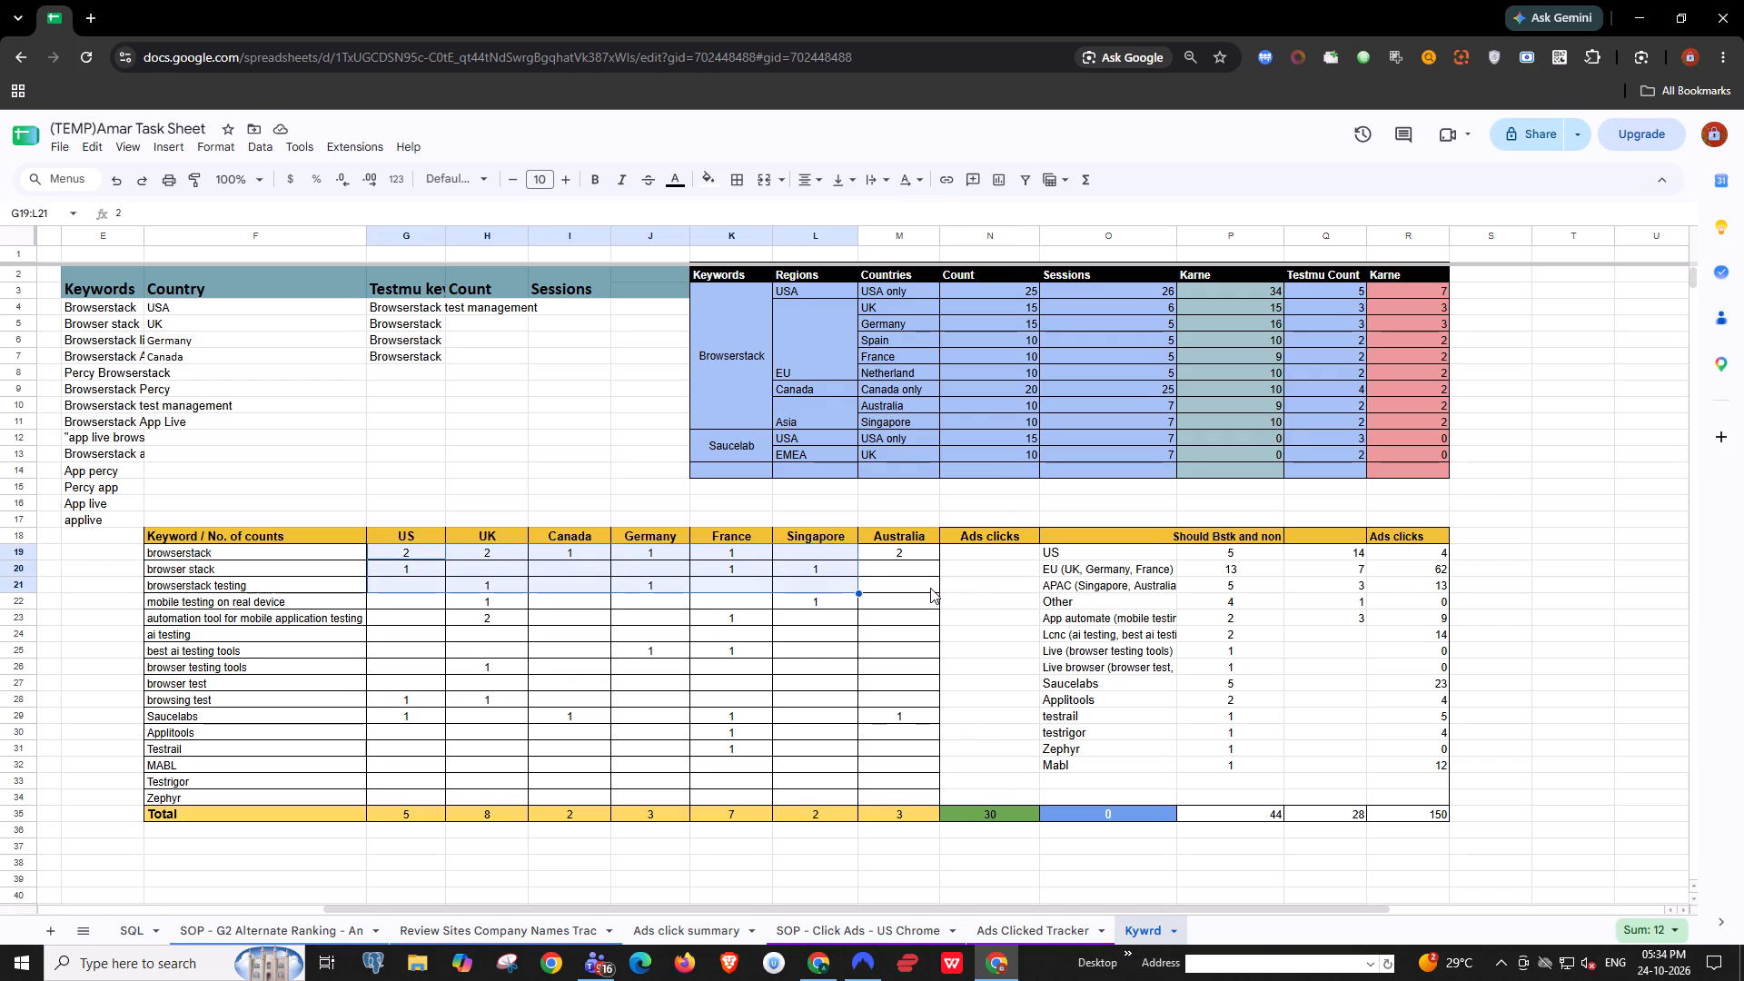
{"action": "left_click", "coordinate": [930, 588], "text": "shift"}
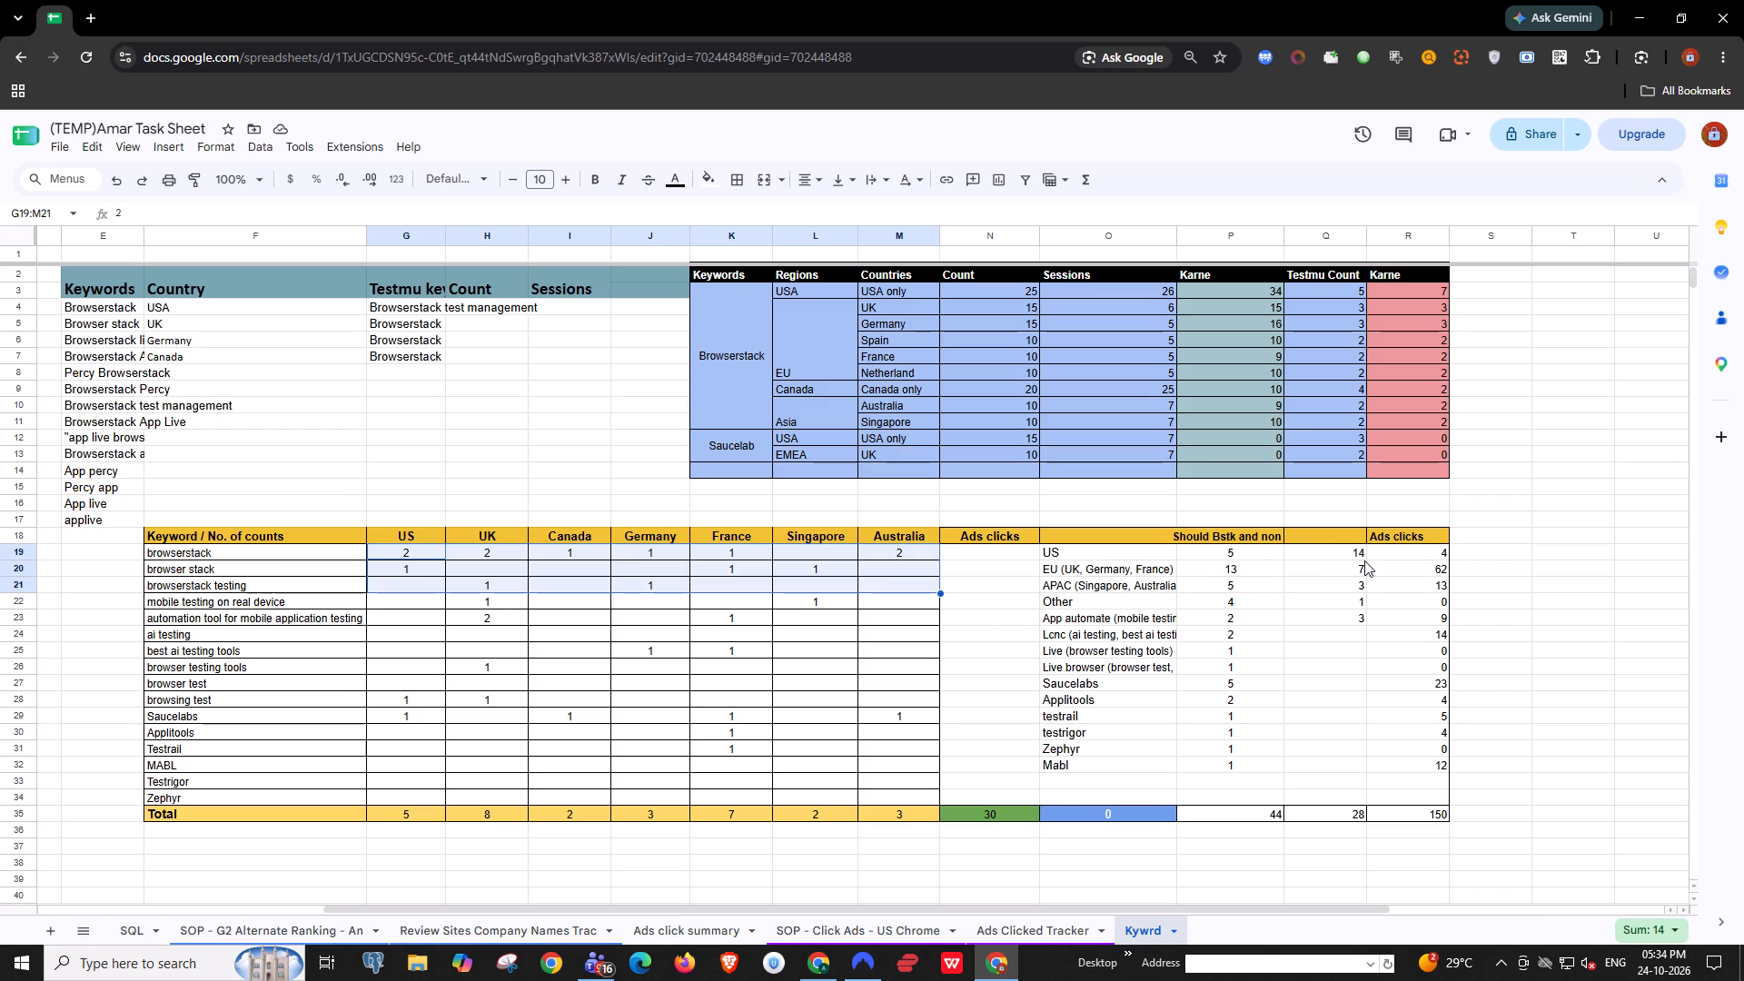
{"action": "left_click", "coordinate": [1353, 556]}
{"action": "left_click", "coordinate": [1503, 617]}
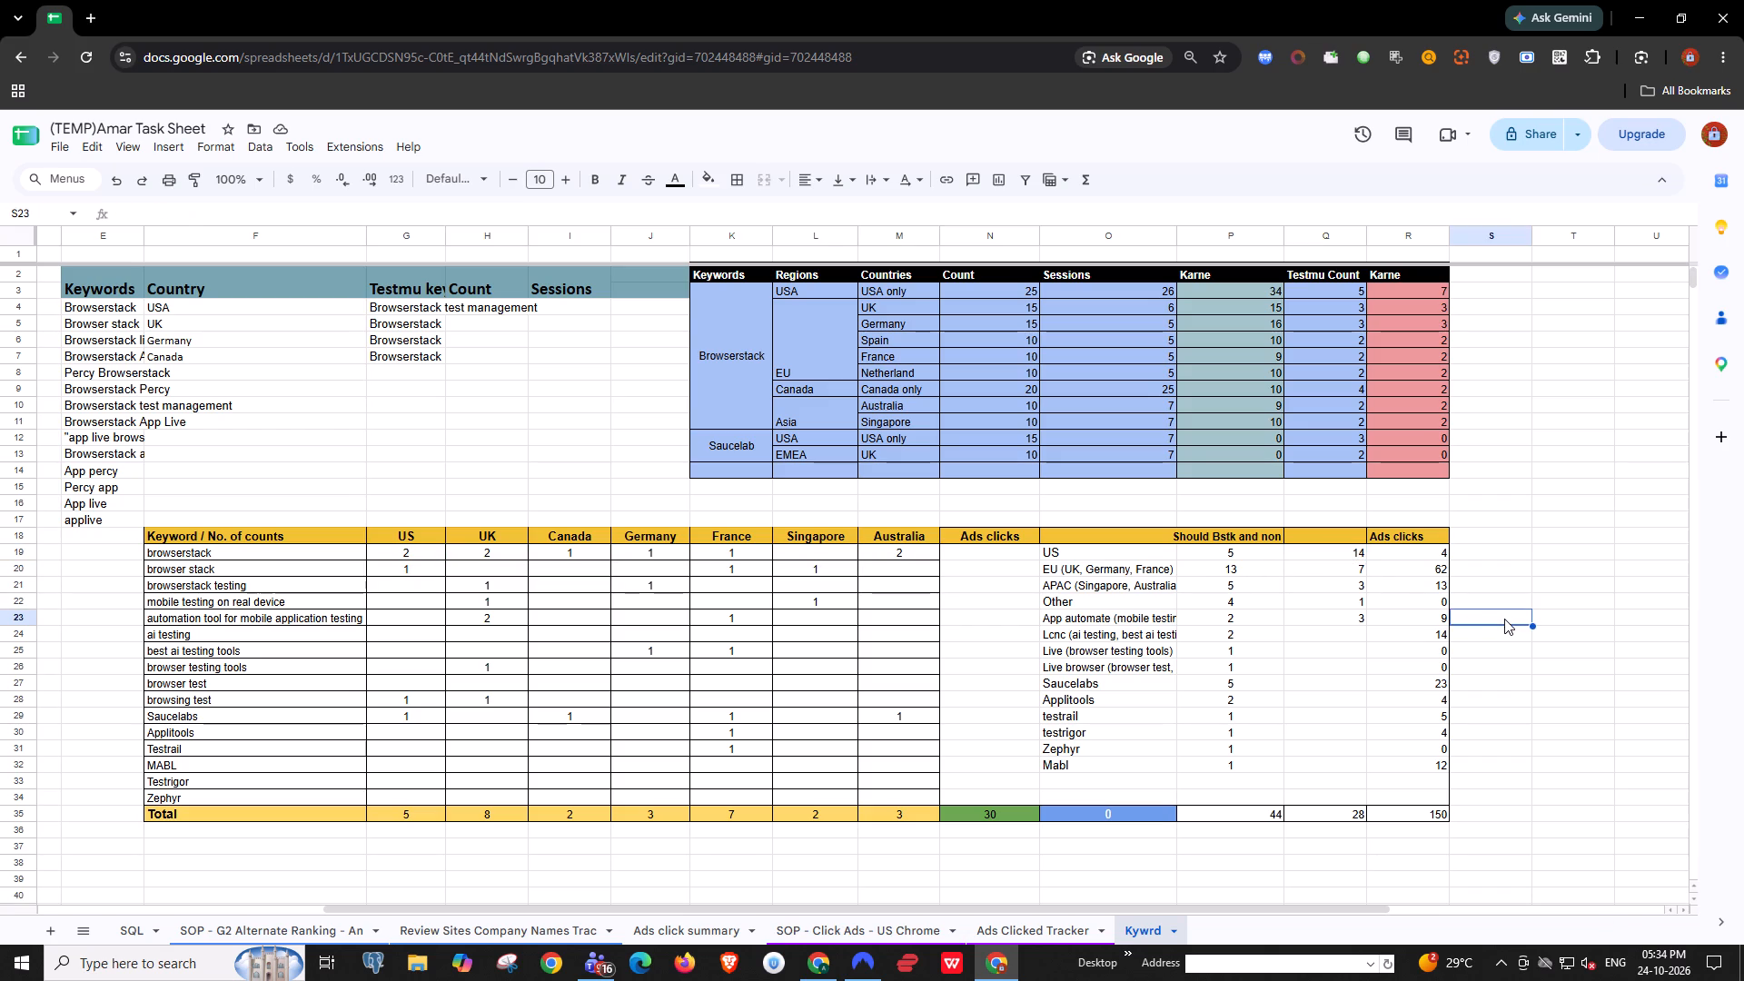
Enter 2 in Q24 as the count for the Lcnc (ai testing, best ai testing tools) row.
{"action": "left_click", "coordinate": [1360, 629]}
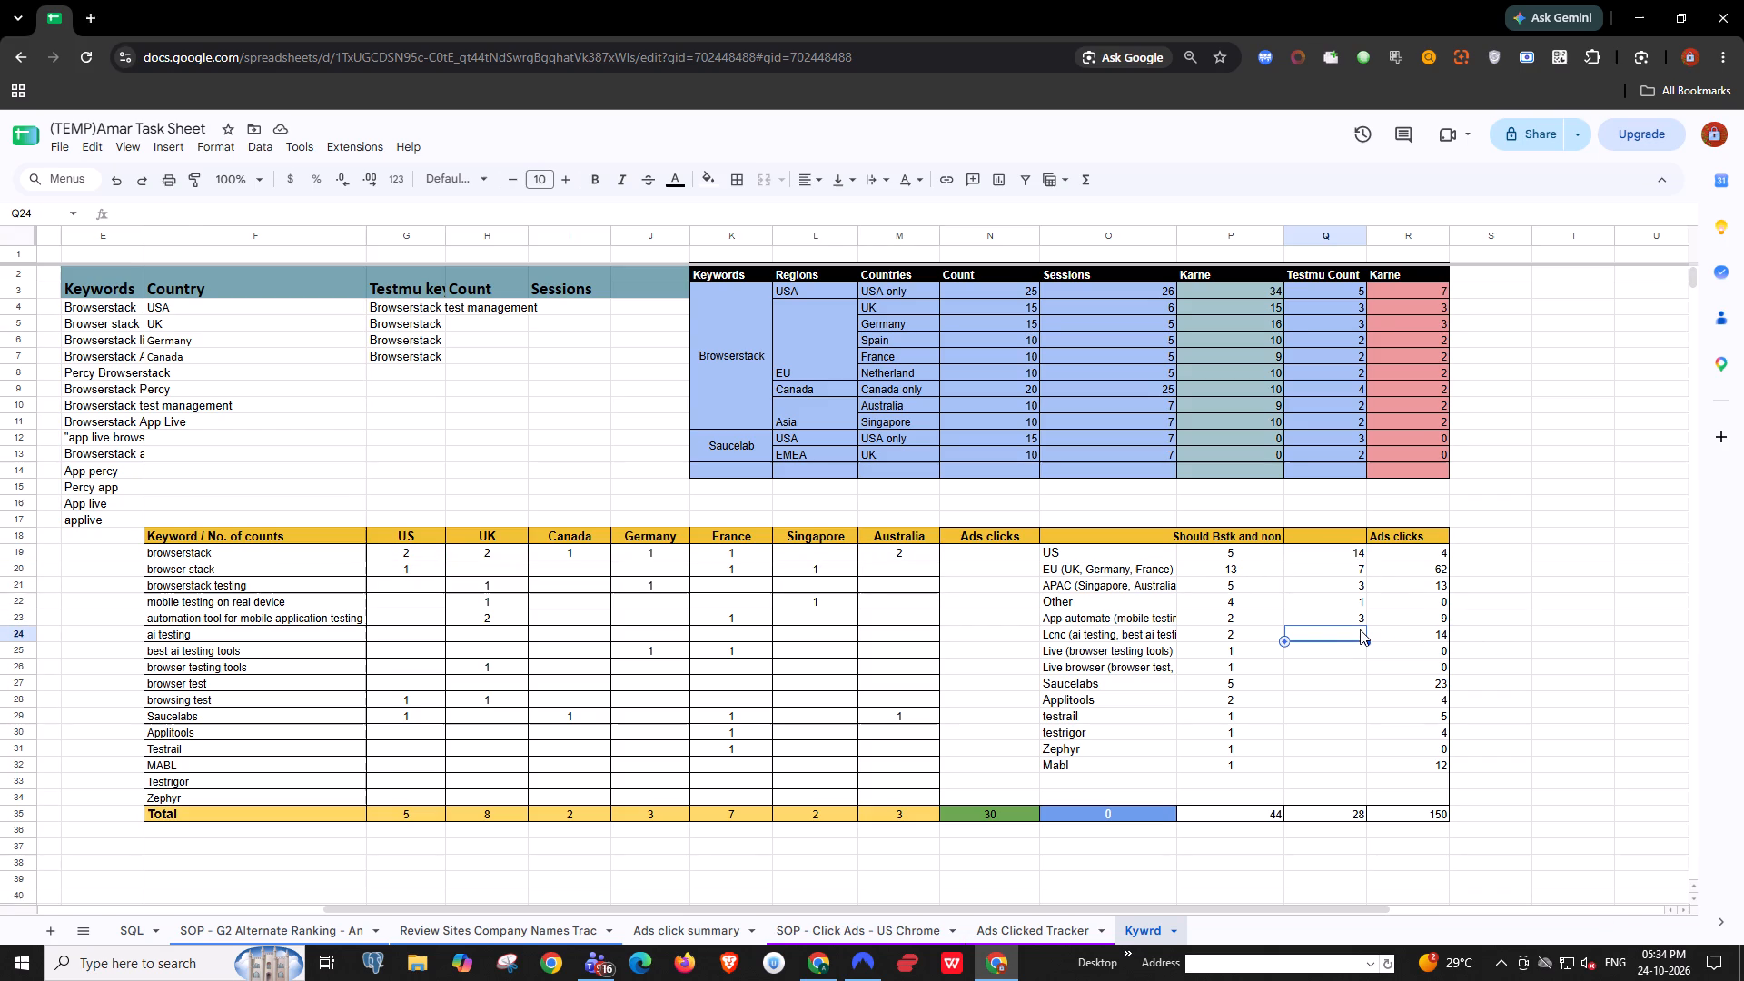
{"action": "left_click", "coordinate": [1102, 634]}
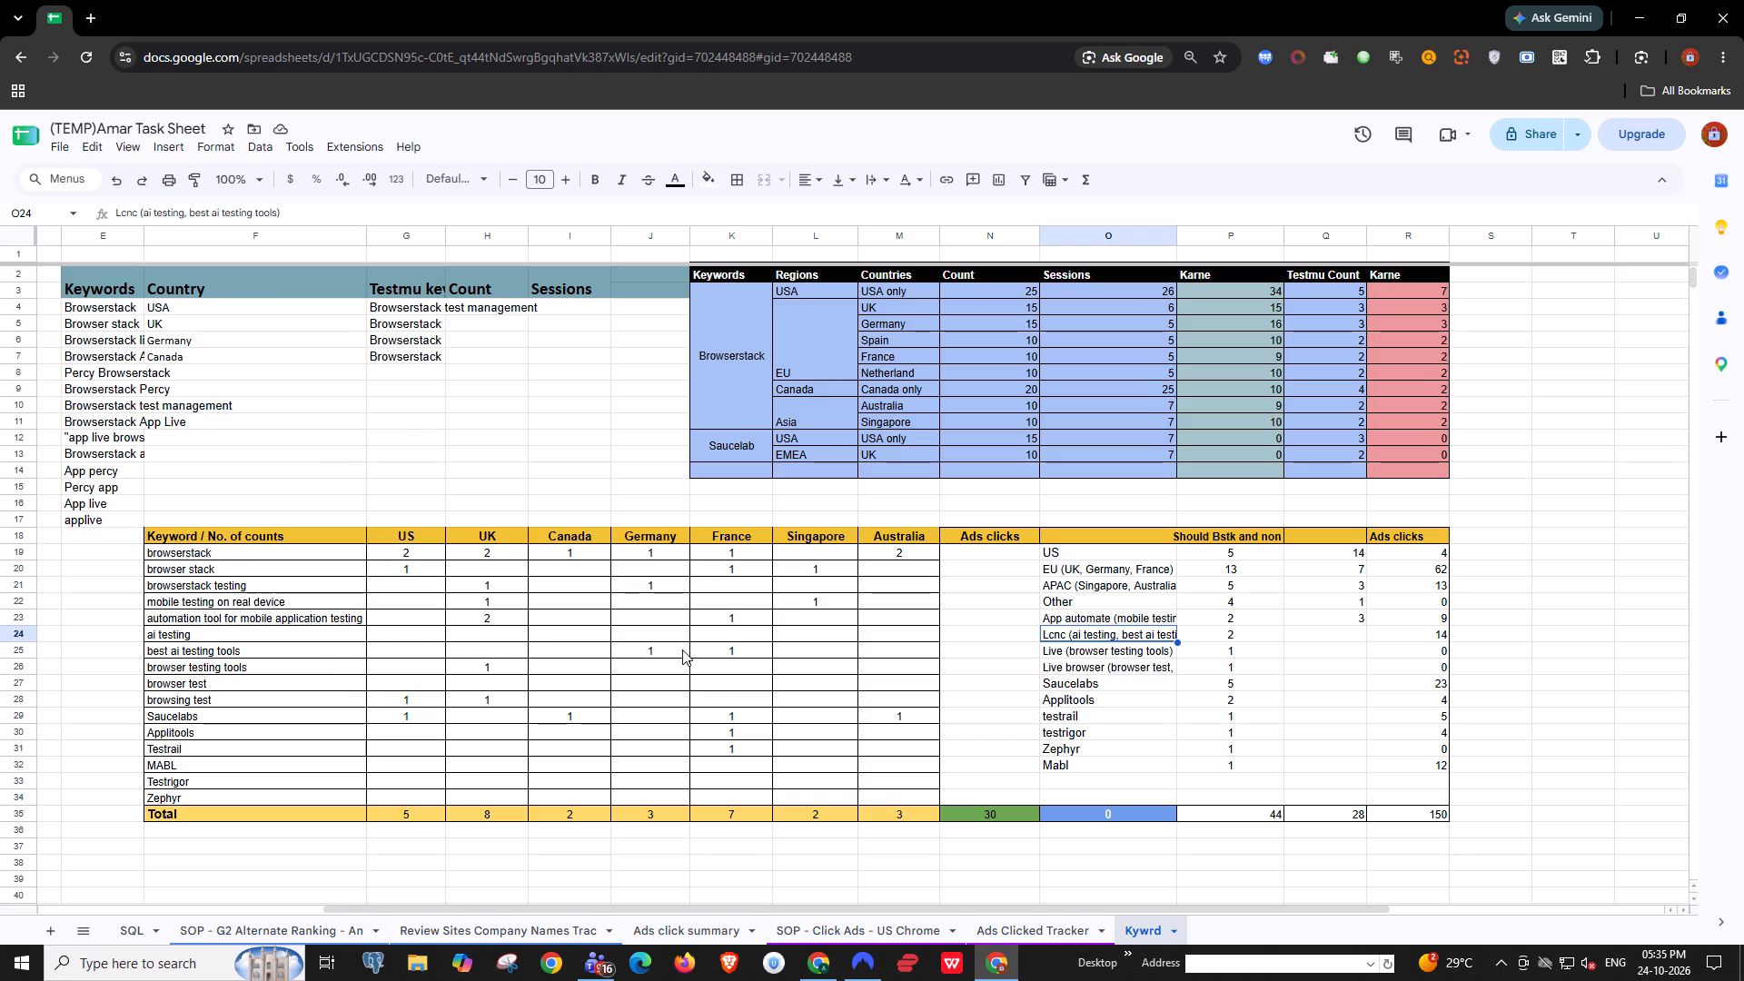
{"action": "left_click", "coordinate": [1362, 642]}
{"action": "key", "text": "2"}
{"action": "key", "text": "Return"}
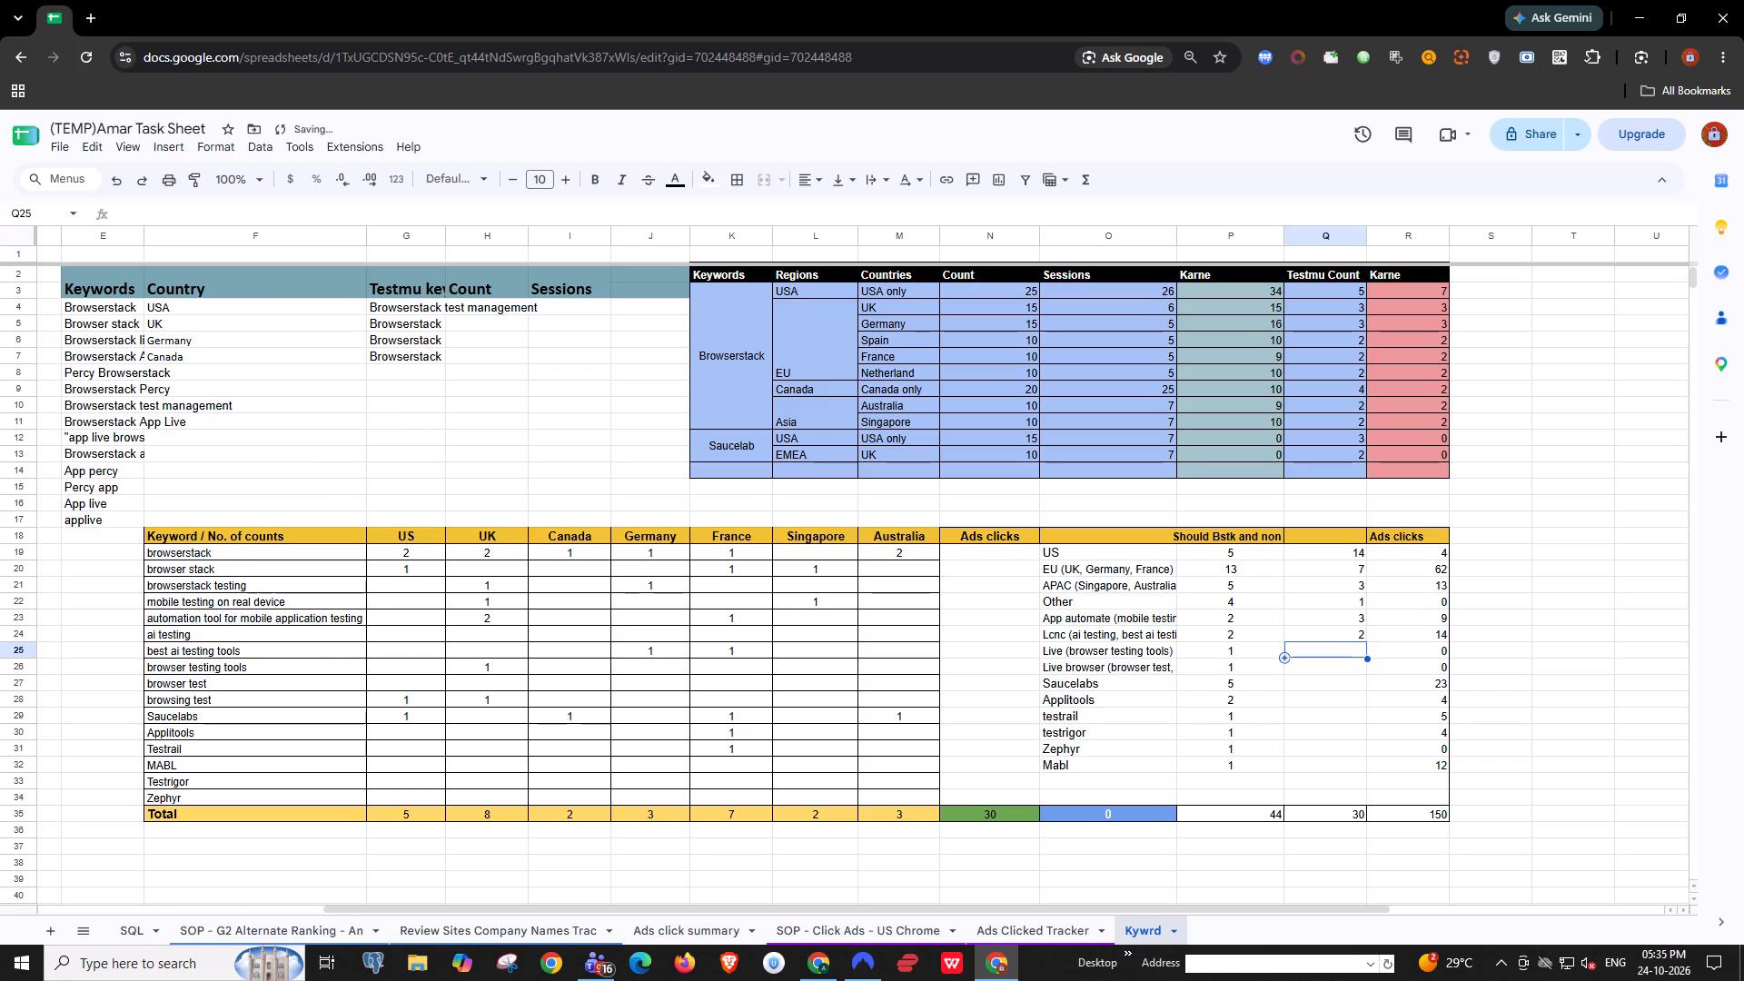
Enter 1 in Q25 as the count for the Live (browser testing tools) row.
{"action": "left_click", "coordinate": [1095, 645]}
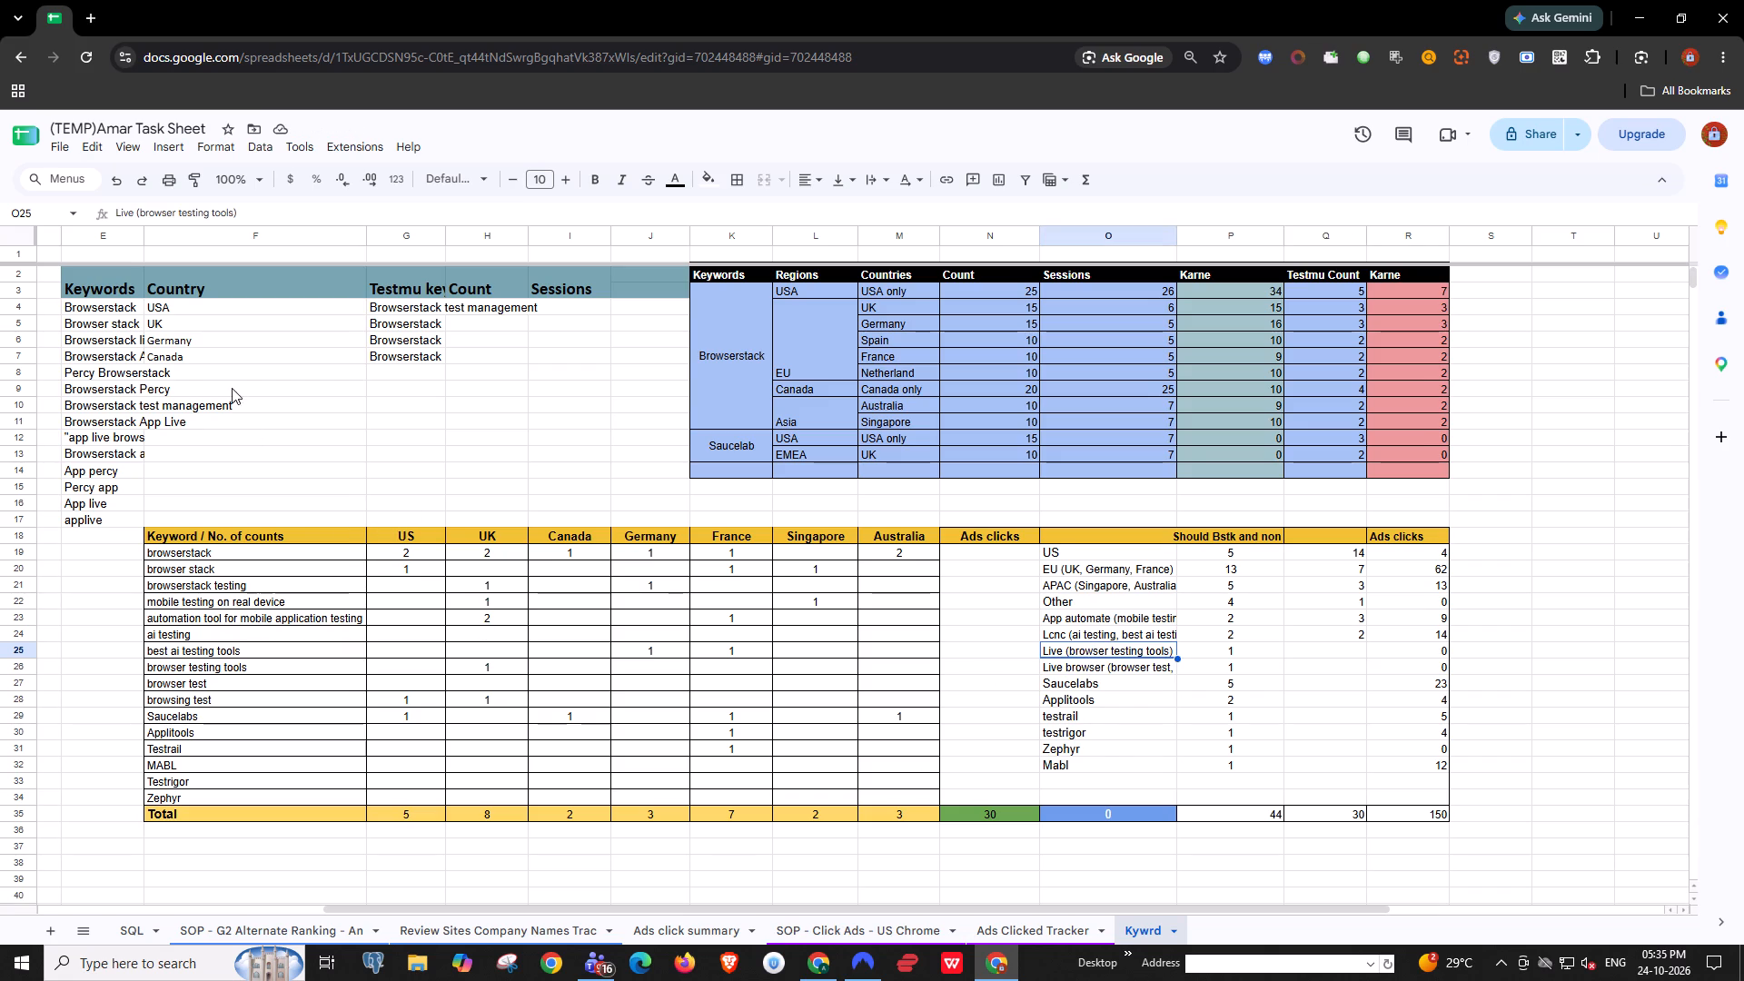
{"action": "left_click", "coordinate": [235, 674]}
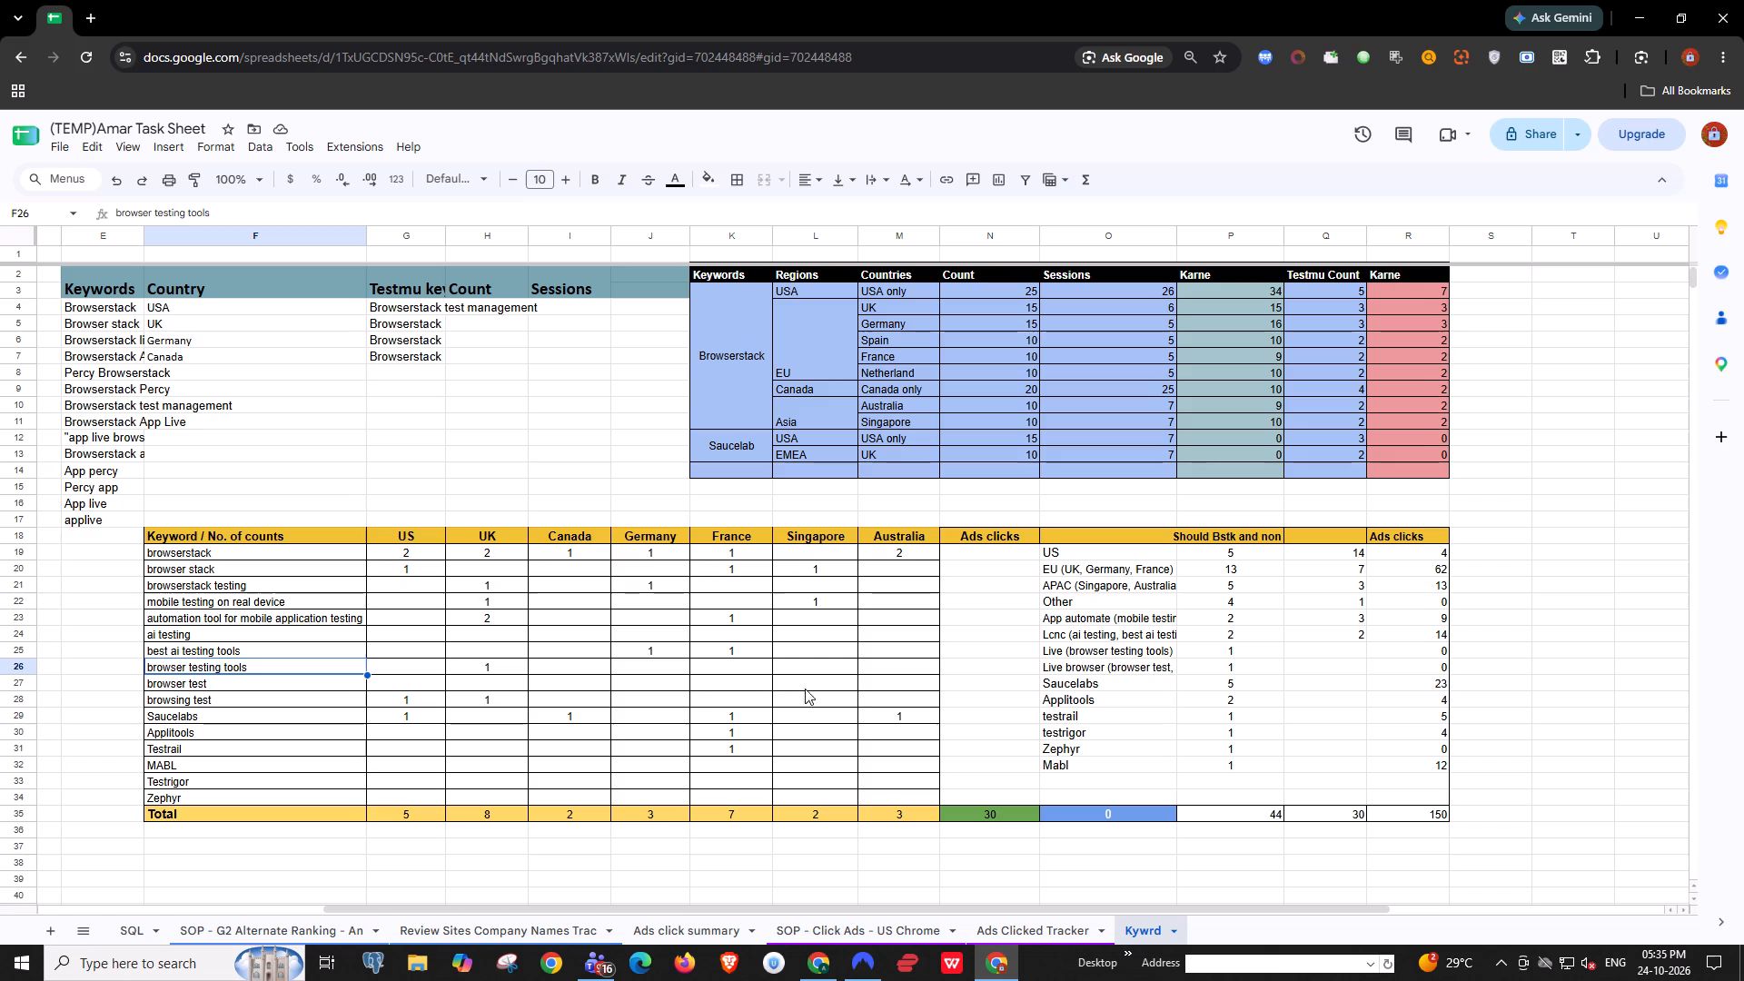
{"action": "left_click", "coordinate": [1364, 659]}
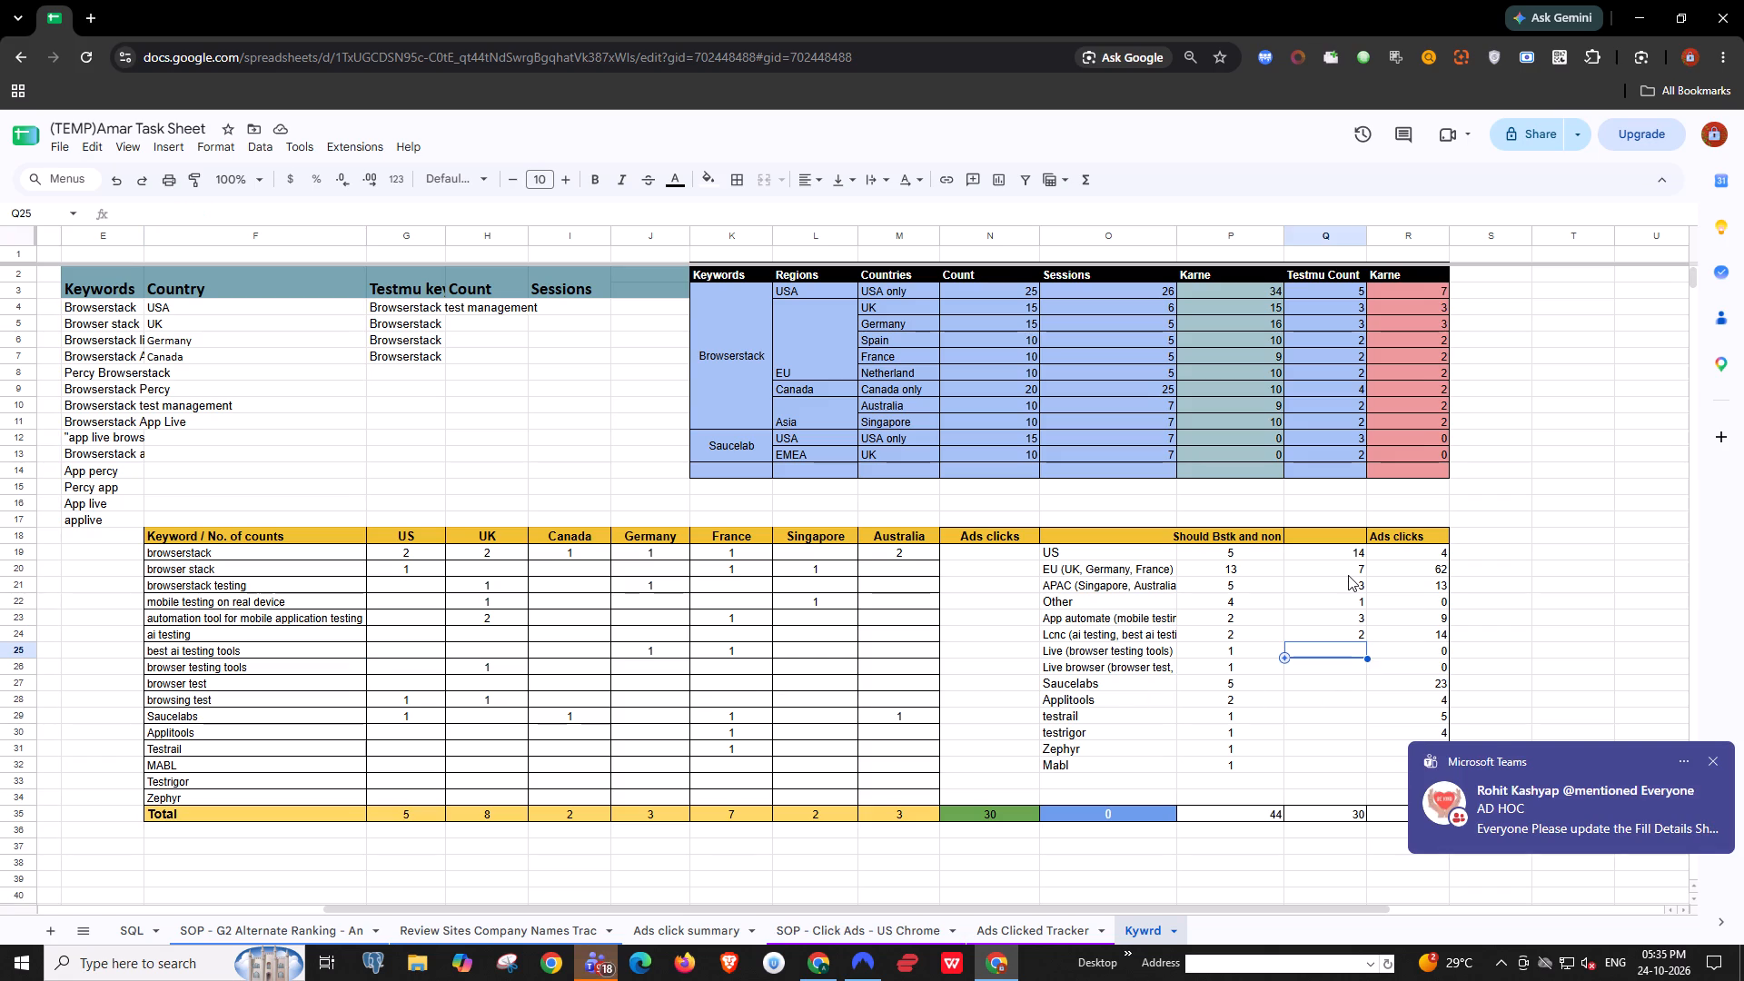
{"action": "key", "text": "1"}
{"action": "key", "text": "Return"}
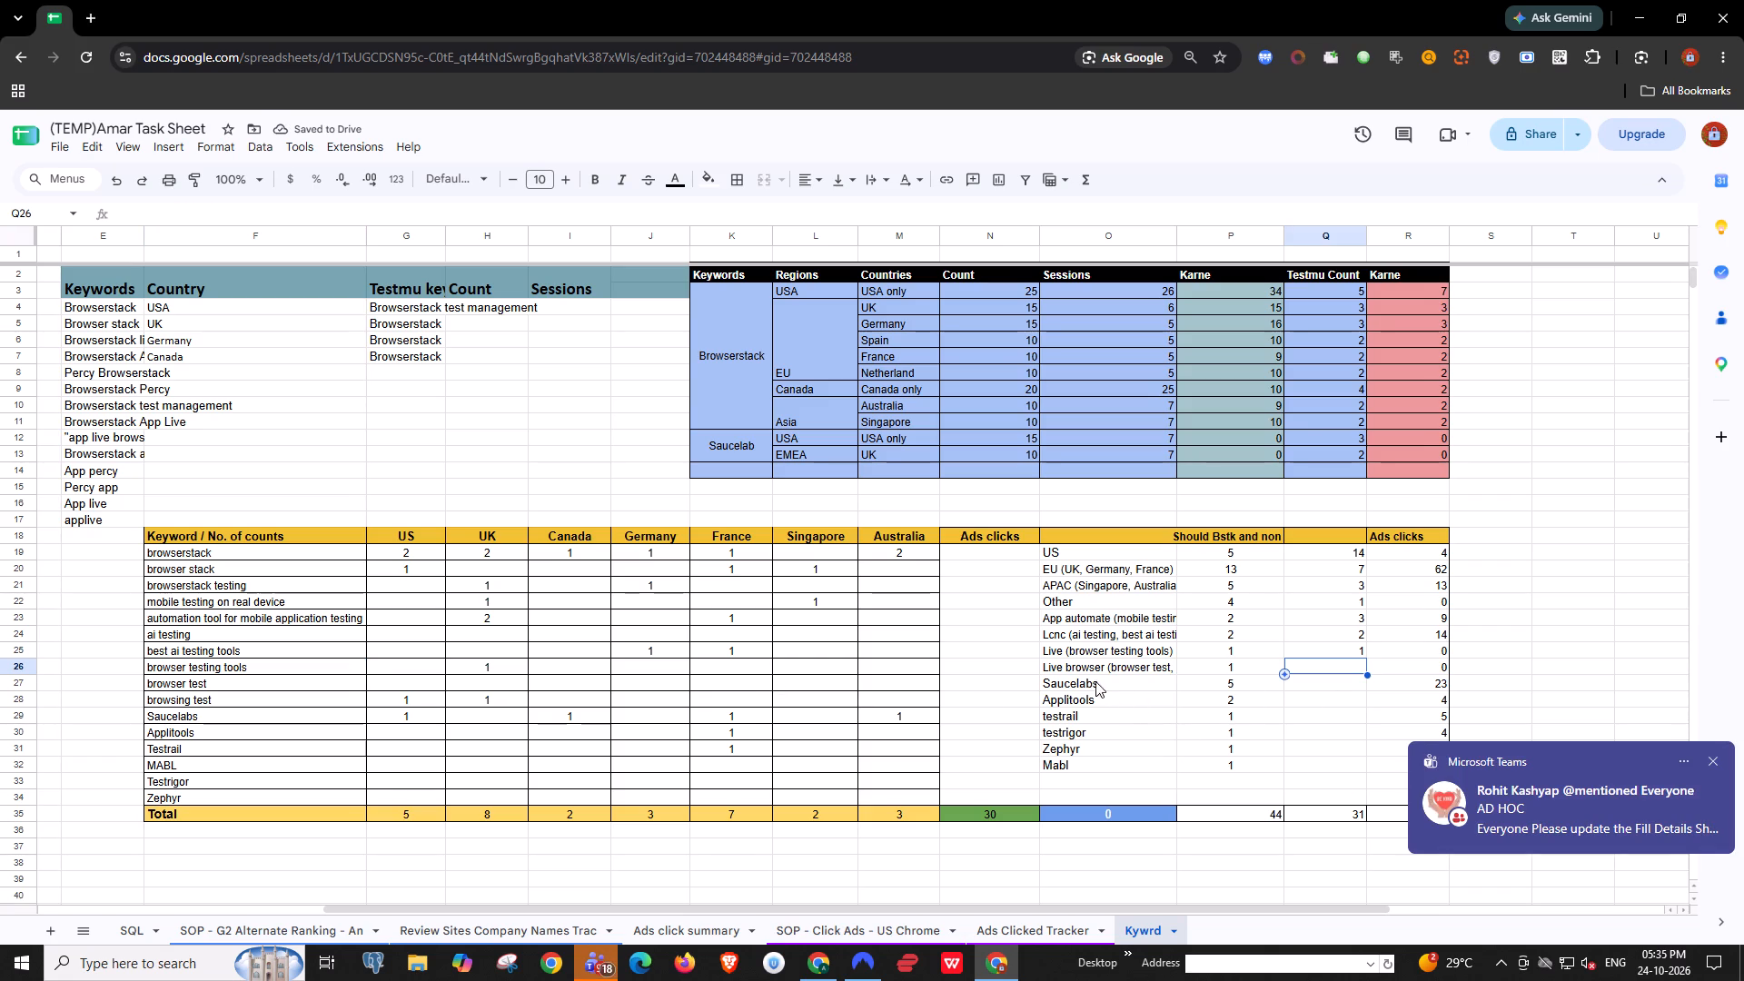
Sum the browser test and browsing test counts and enter 2 in Q26 for the Live browser row.
{"action": "left_click", "coordinate": [1144, 665]}
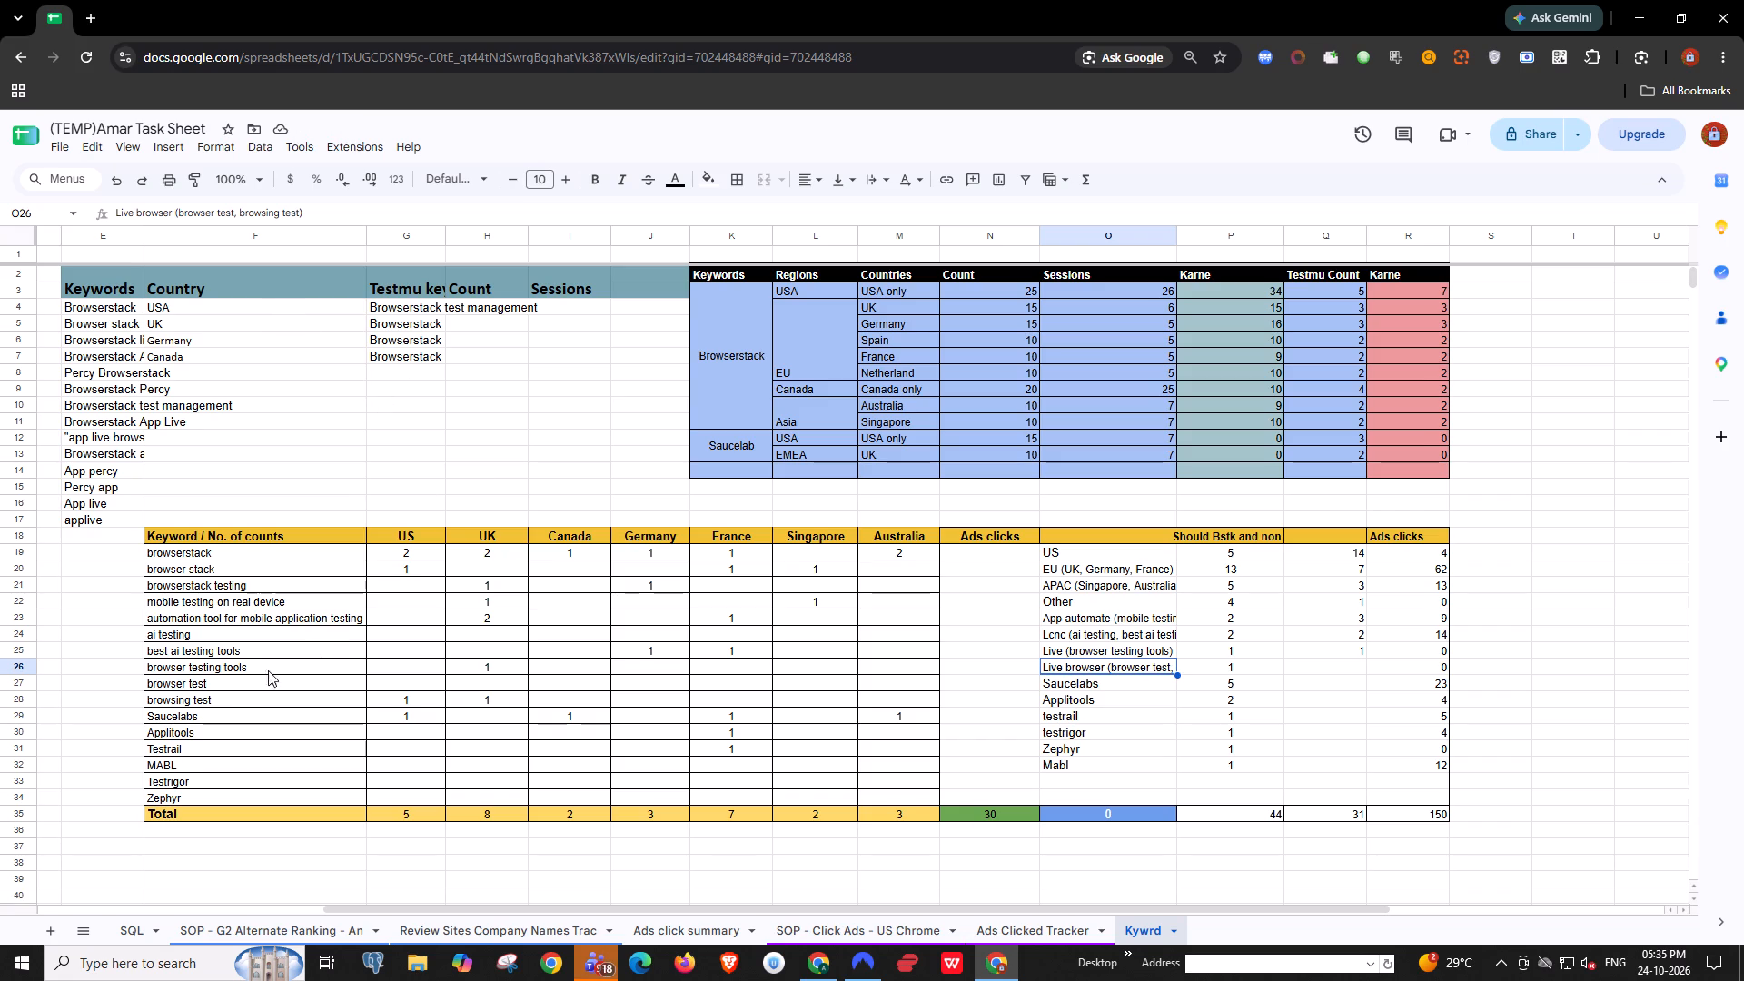
{"action": "left_click", "coordinate": [214, 699]}
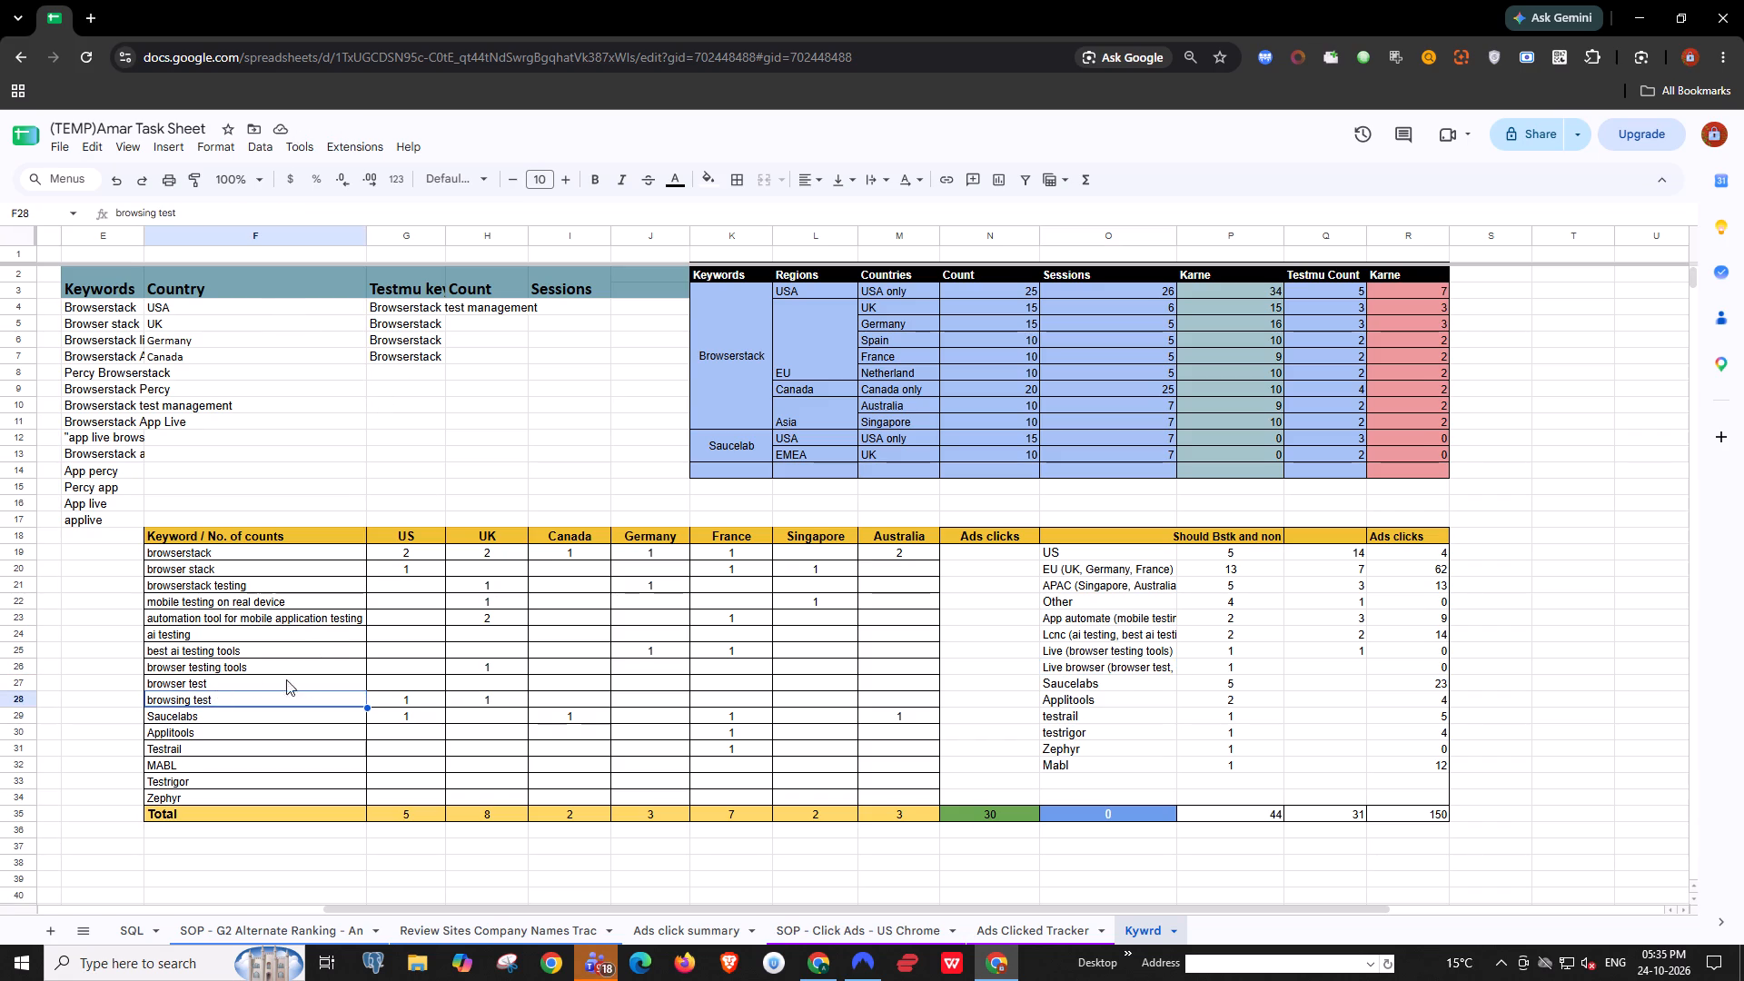
{"action": "left_click_drag", "start_coordinate": [406, 682], "coordinate": [408, 682]}
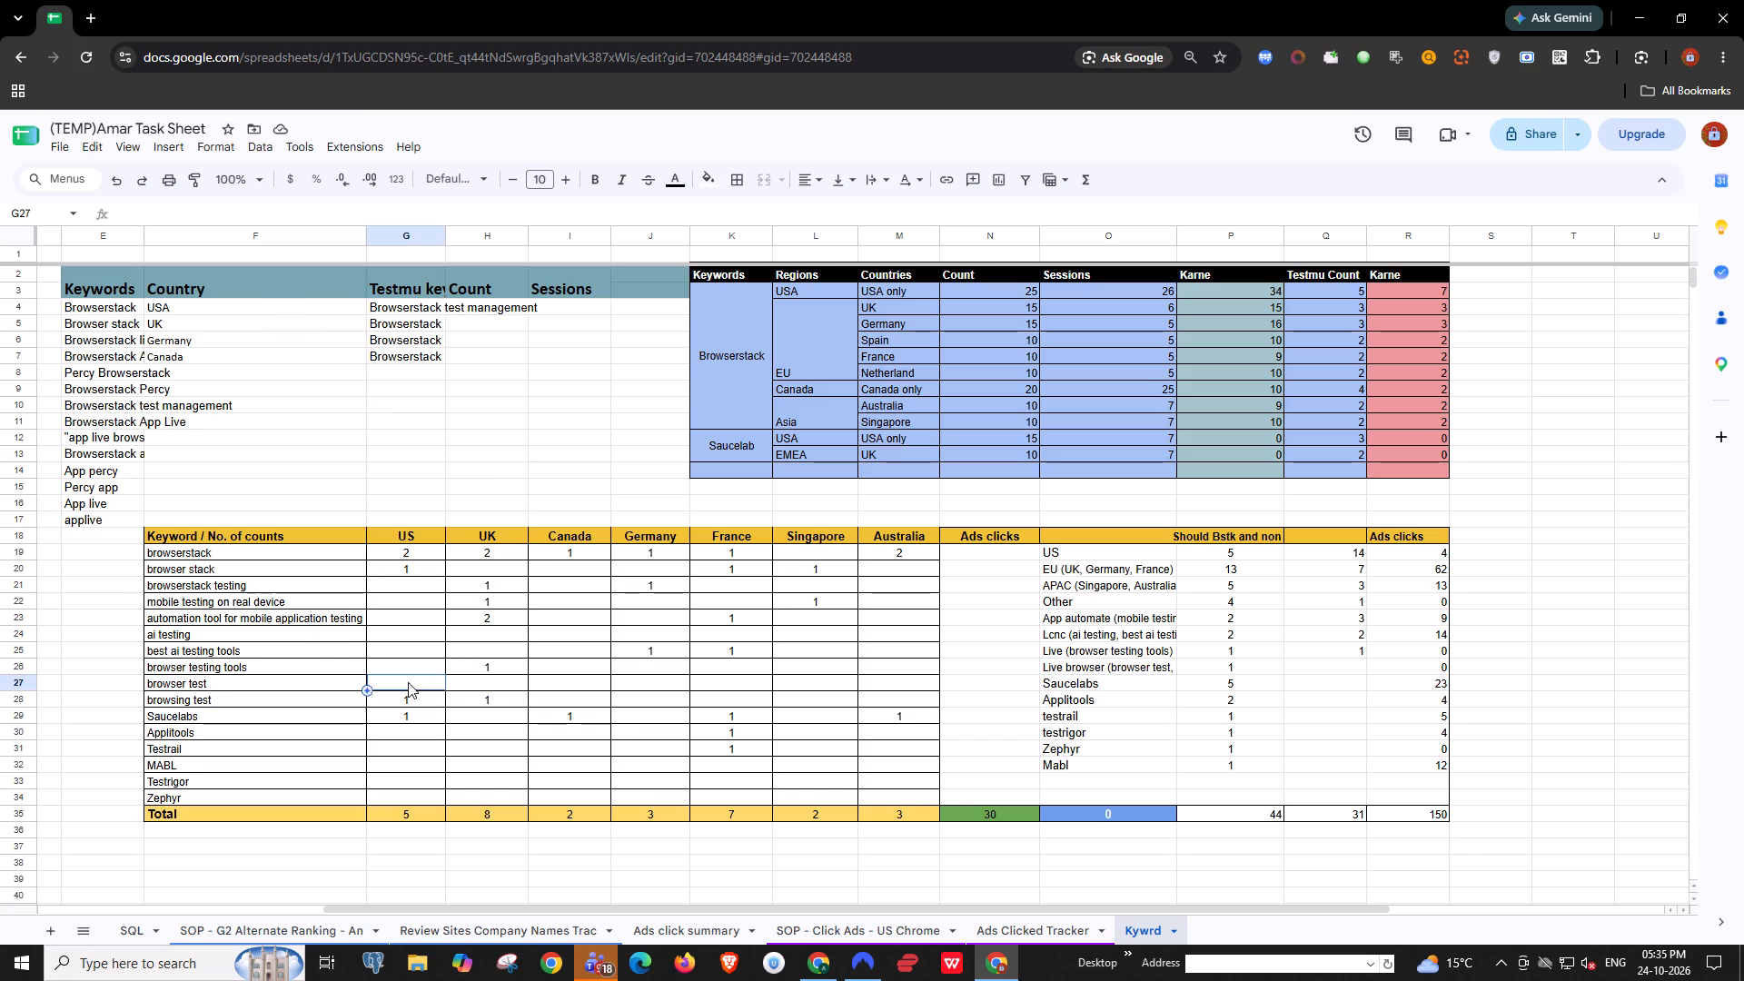
{"action": "left_click_drag", "start_coordinate": [408, 682], "coordinate": [903, 690]}
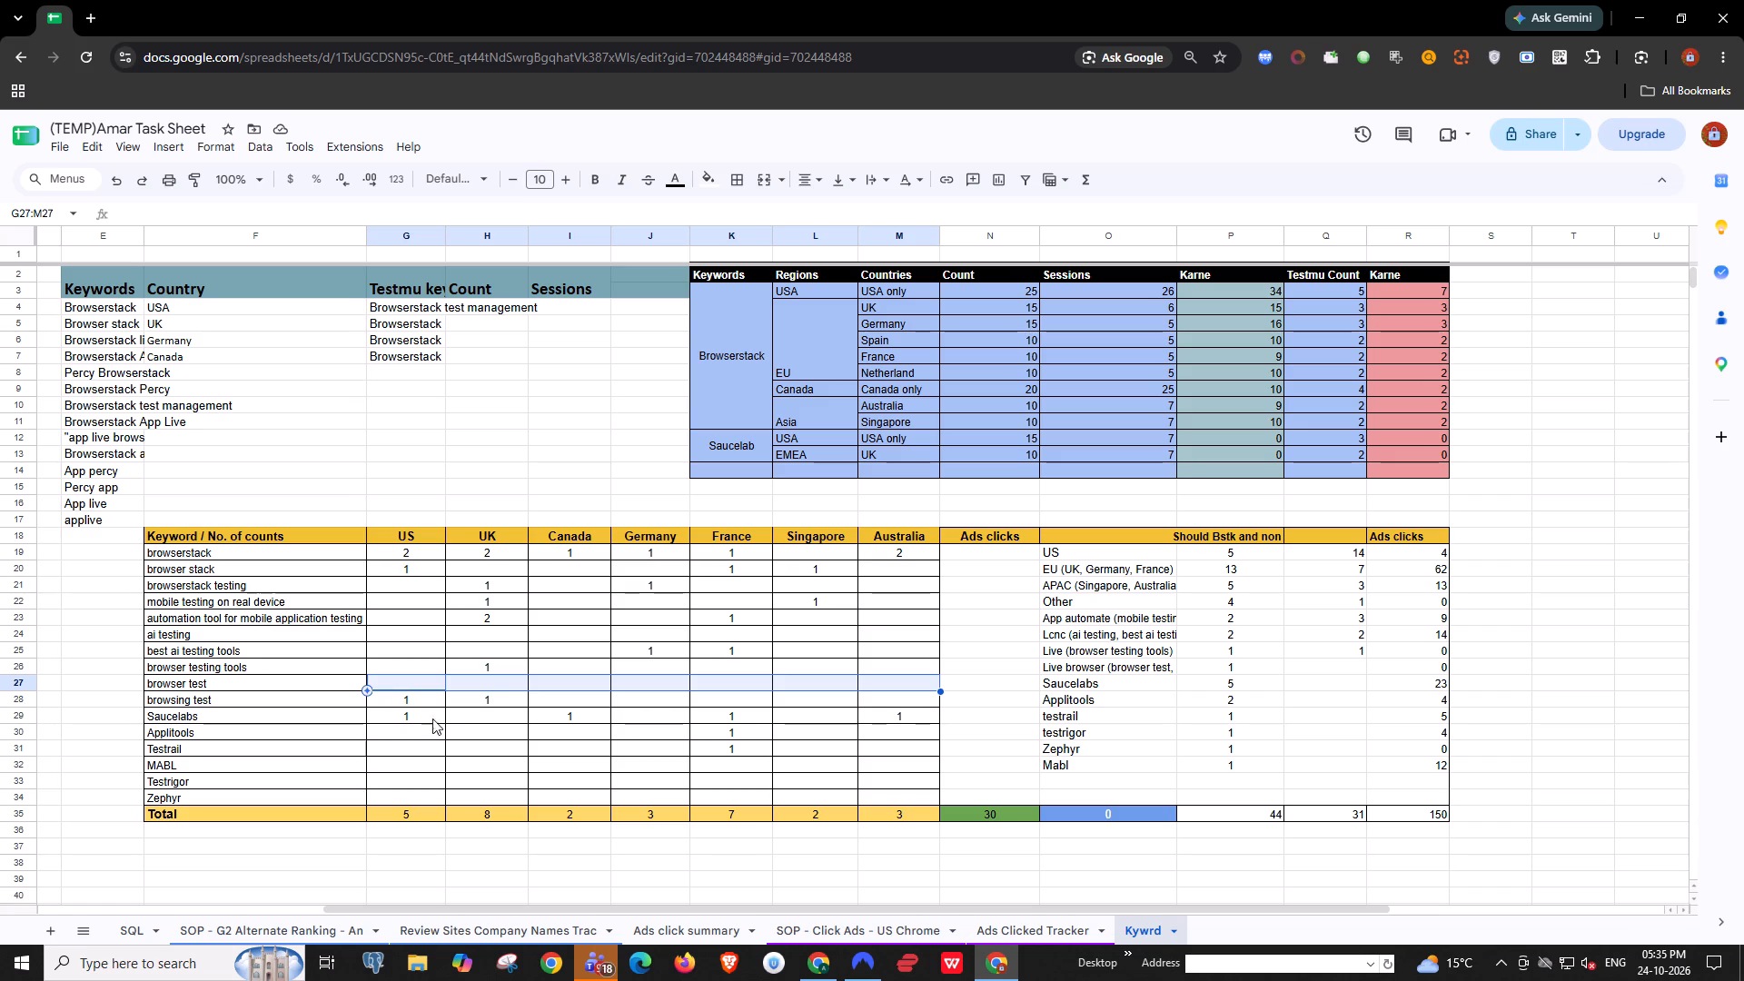
{"action": "key", "text": "shift+Down"}
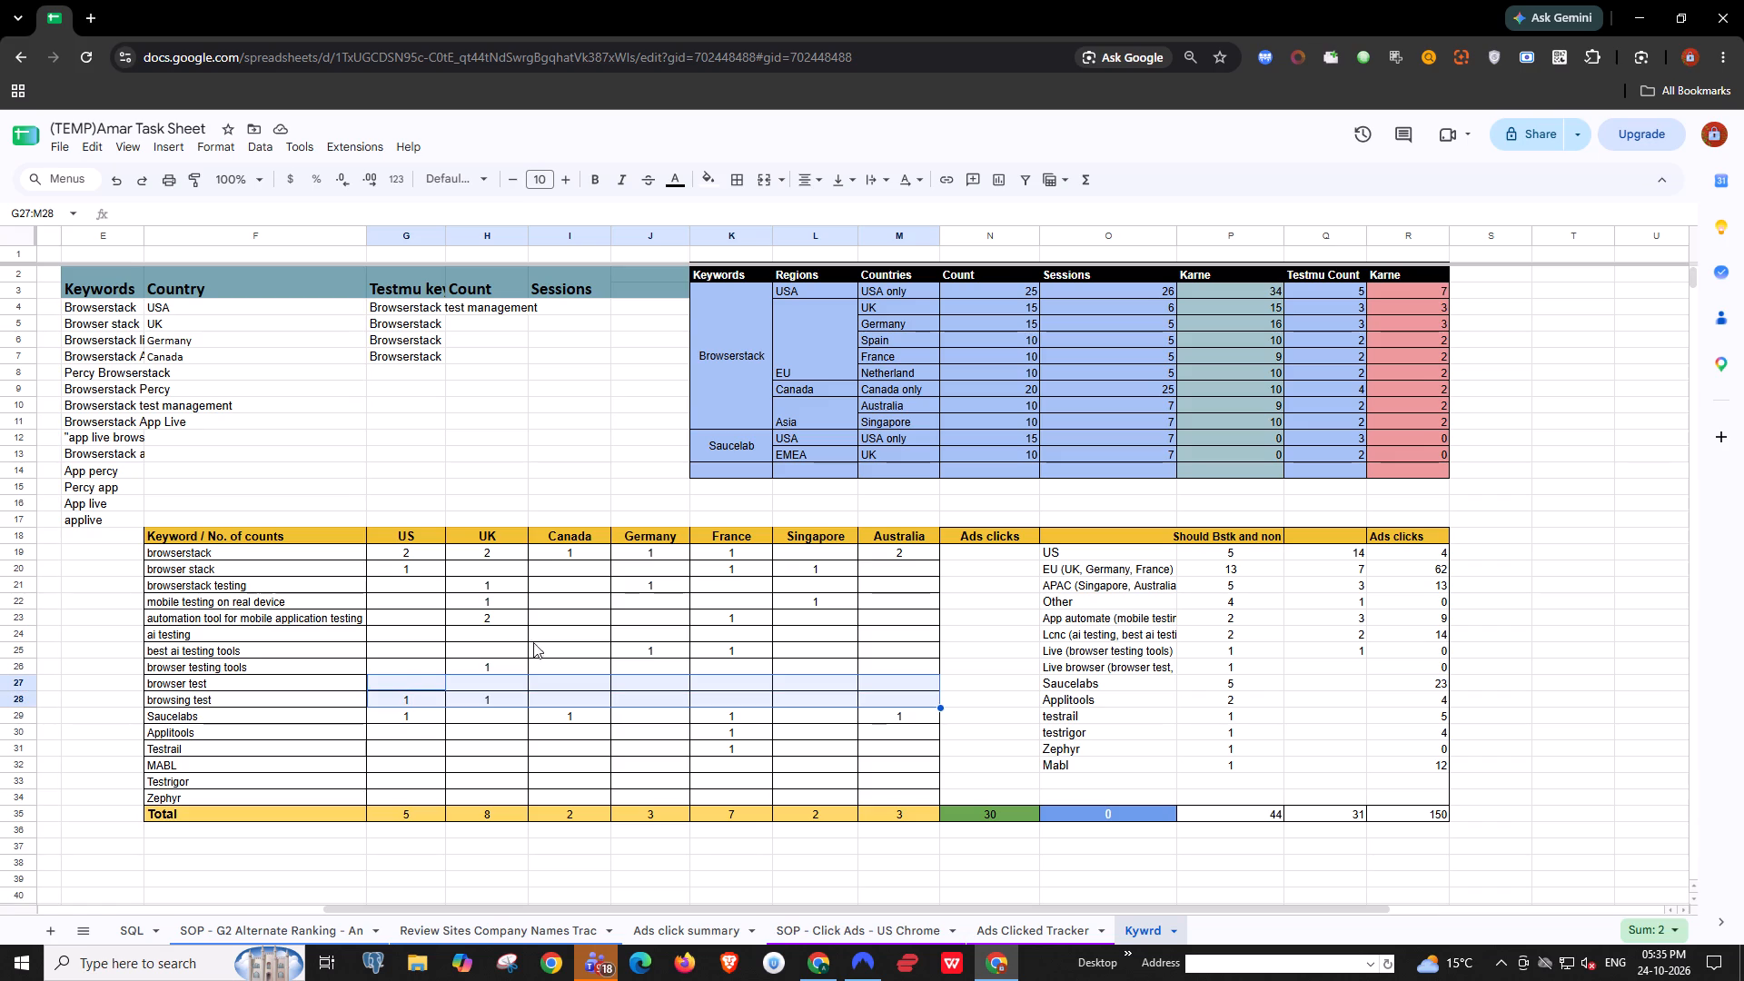
{"action": "left_click", "coordinate": [1363, 668]}
{"action": "key", "text": "2"}
{"action": "key", "text": "Return"}
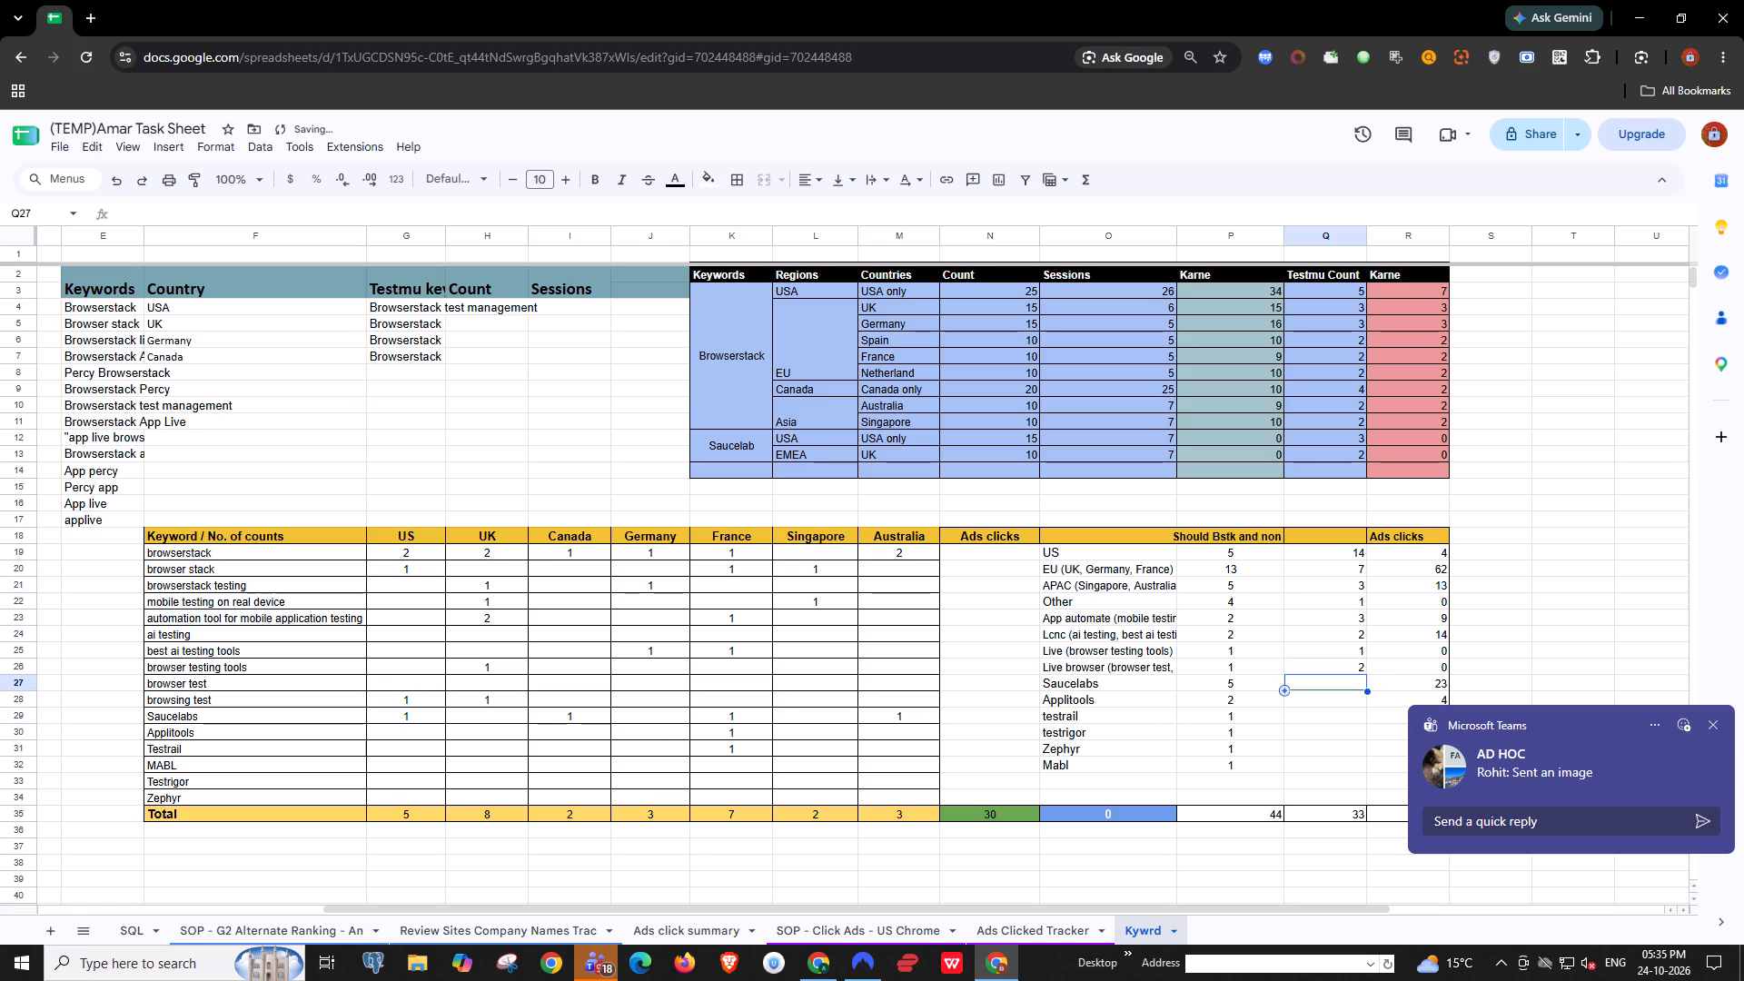
{"action": "left_click", "coordinate": [1709, 724]}
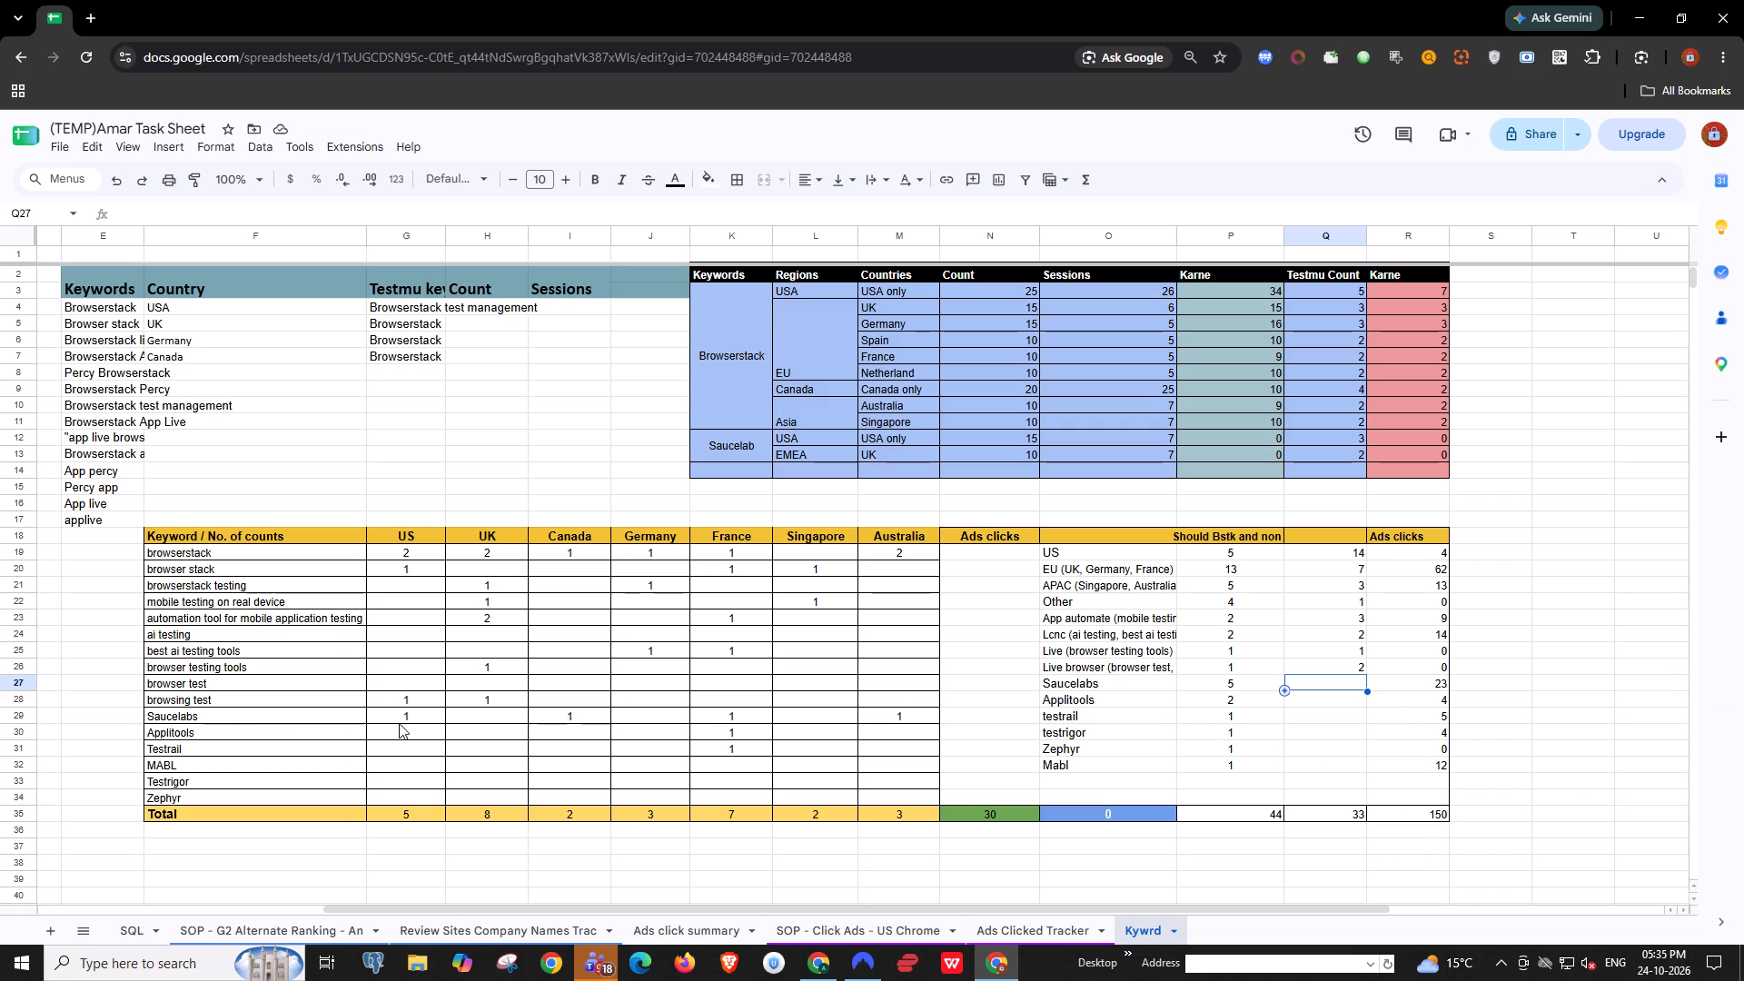
Sum the Saucelabs counts across all countries and enter 4 in Q27 for the Saucelabs row.
{"action": "left_click_drag", "start_coordinate": [407, 715], "coordinate": [889, 708]}
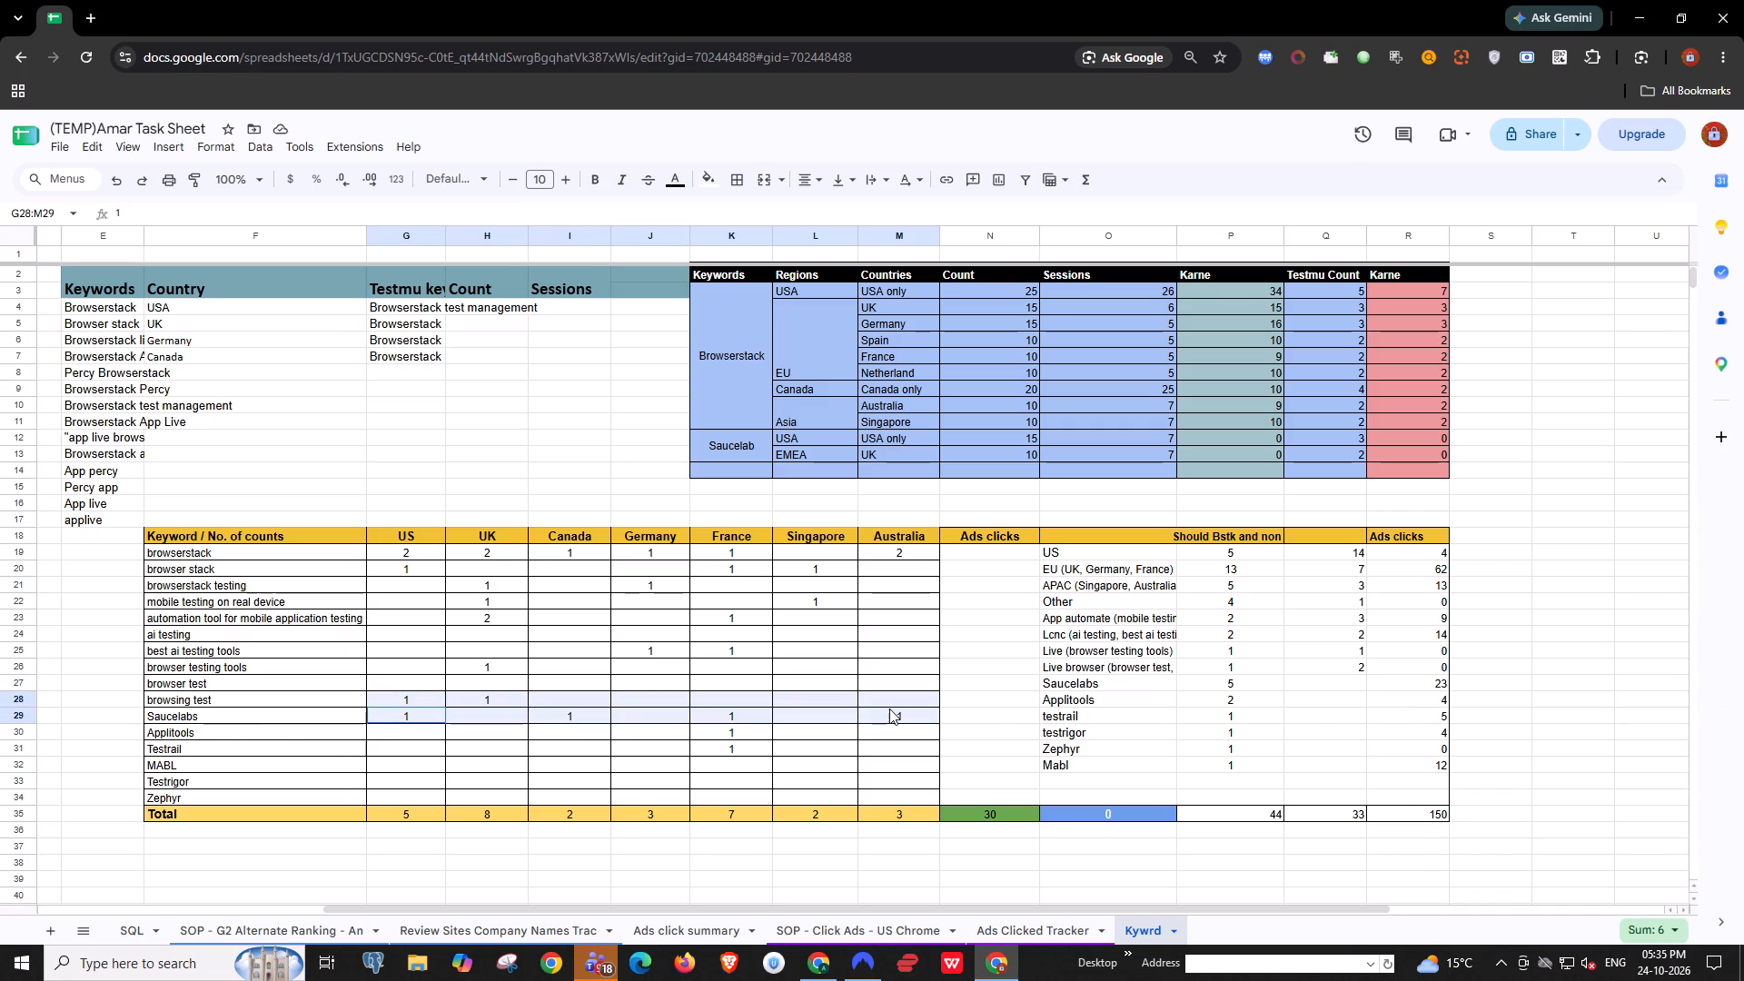
{"action": "left_click_drag", "start_coordinate": [889, 708], "coordinate": [890, 716]}
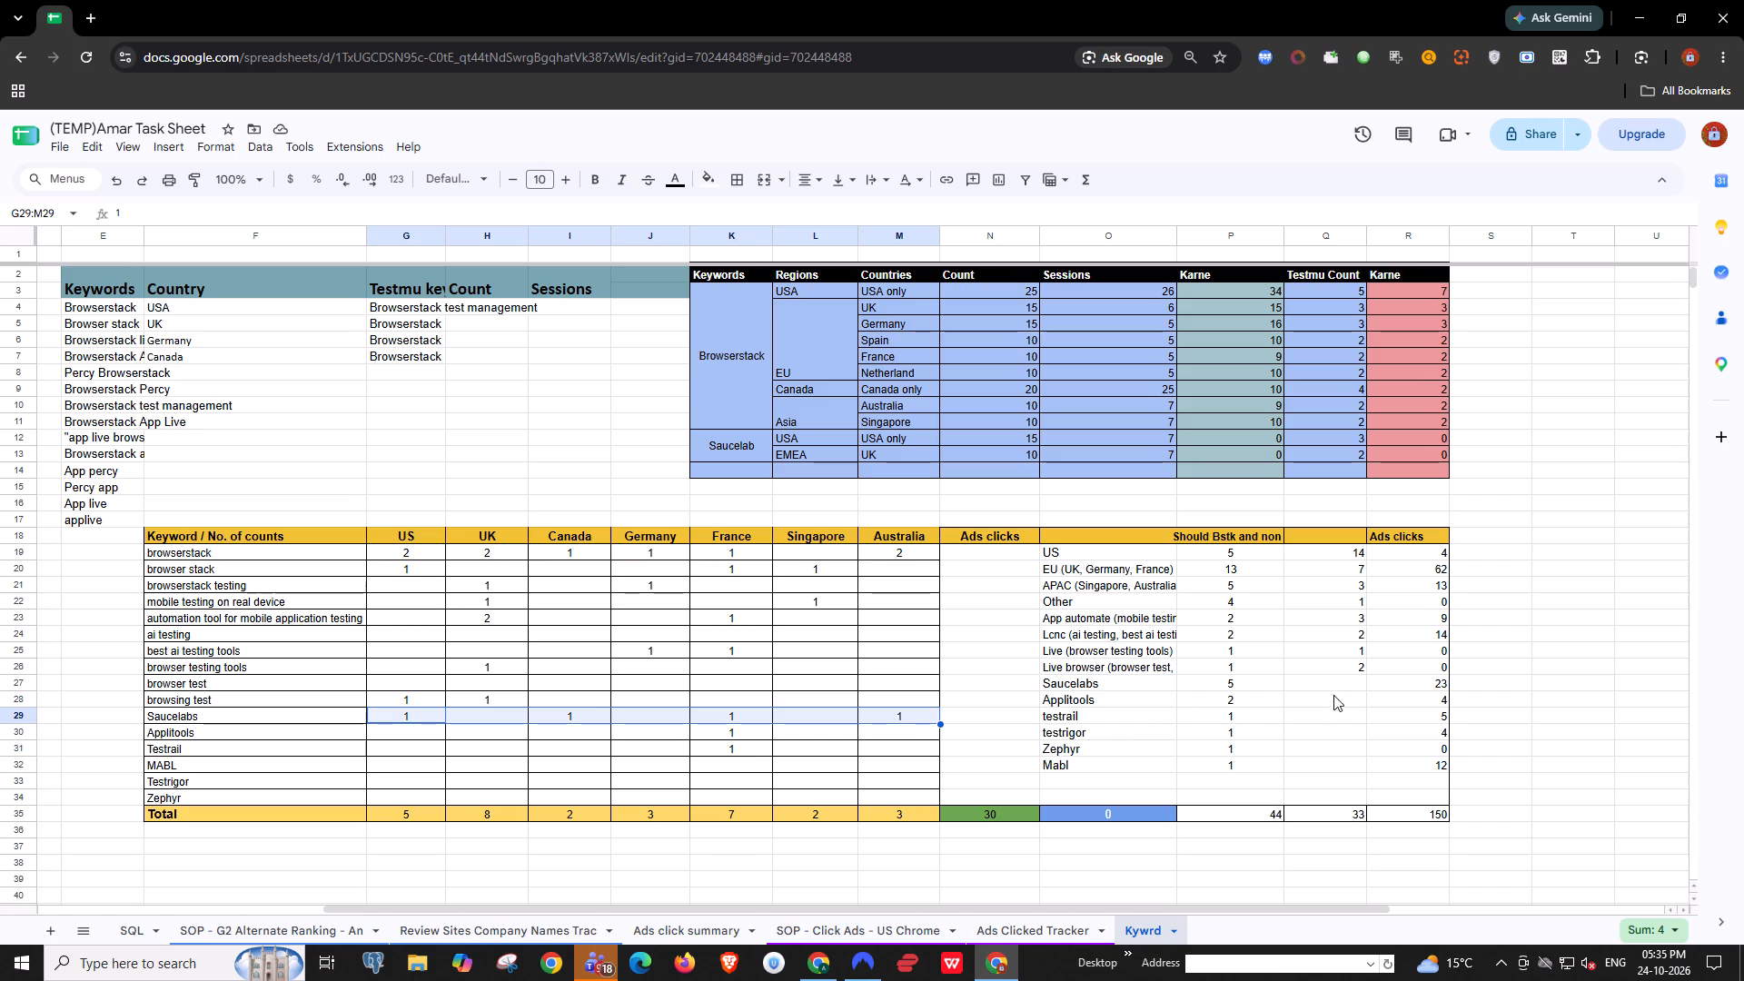
{"action": "left_click", "coordinate": [1364, 686]}
{"action": "key", "text": "4"}
{"action": "key", "text": "Return"}
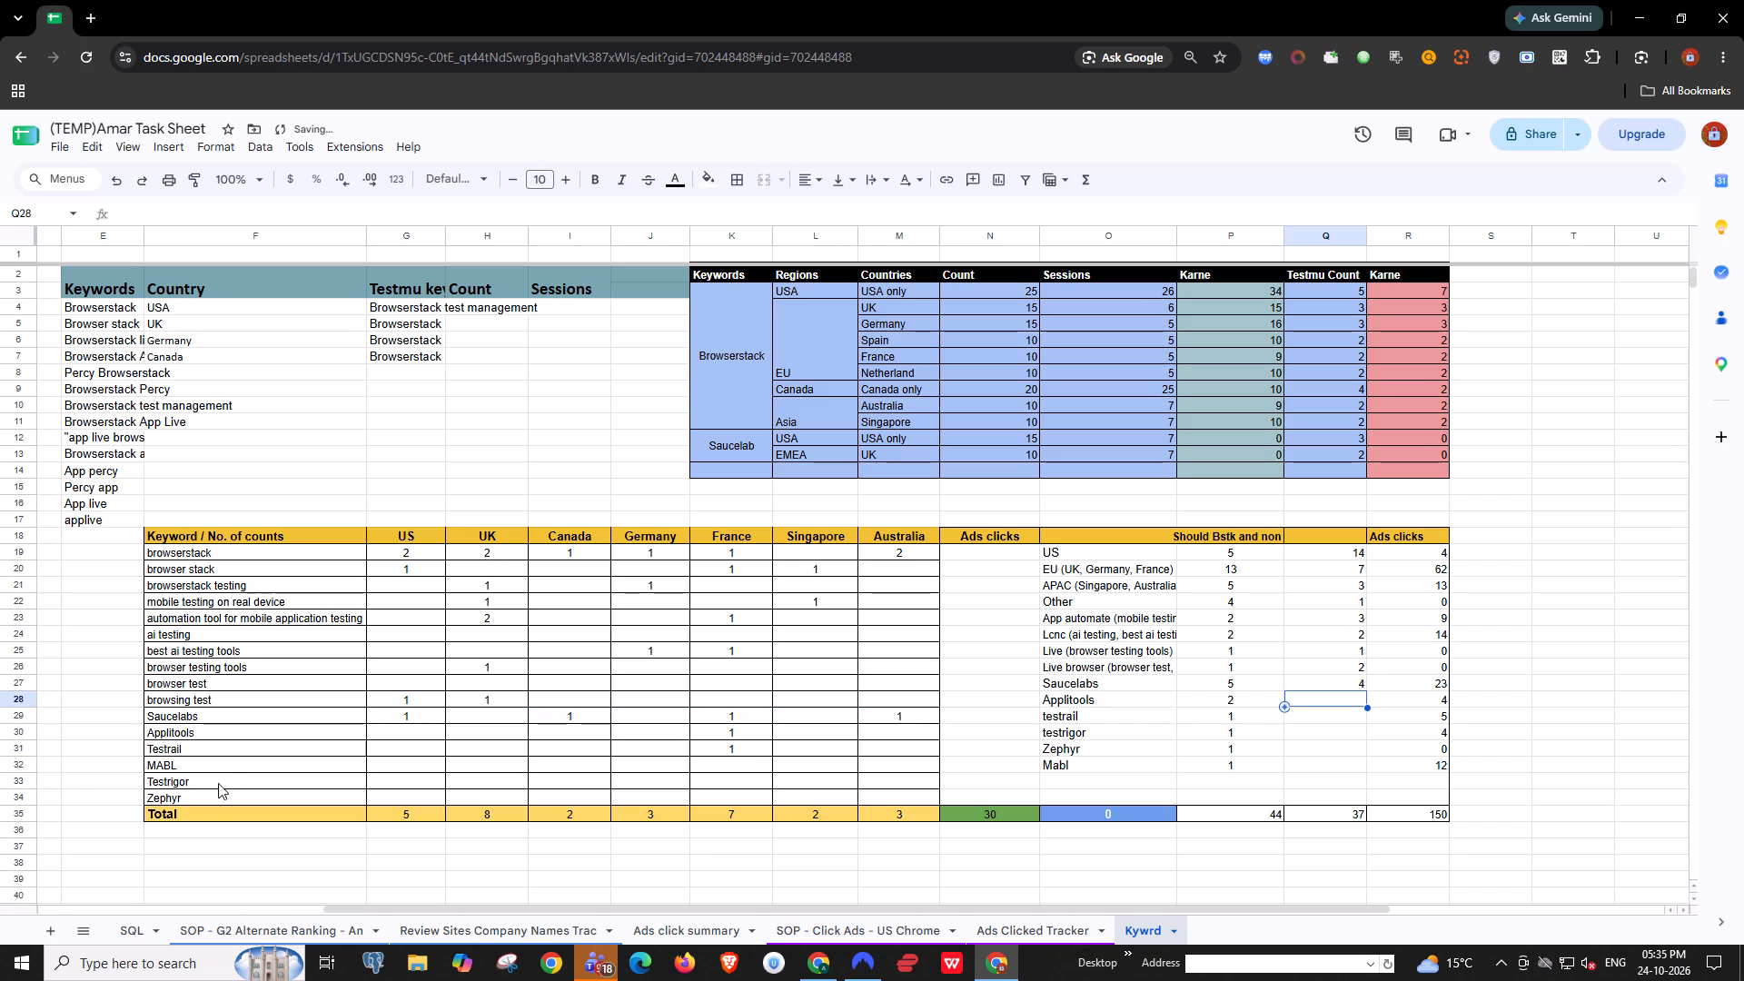
Enter 1 for Applitools under Canada in the keyword grid, and 2 in Q28 as its summary count.
{"action": "left_click", "coordinate": [559, 733]}
{"action": "key", "text": "1"}
{"action": "key", "text": "Return"}
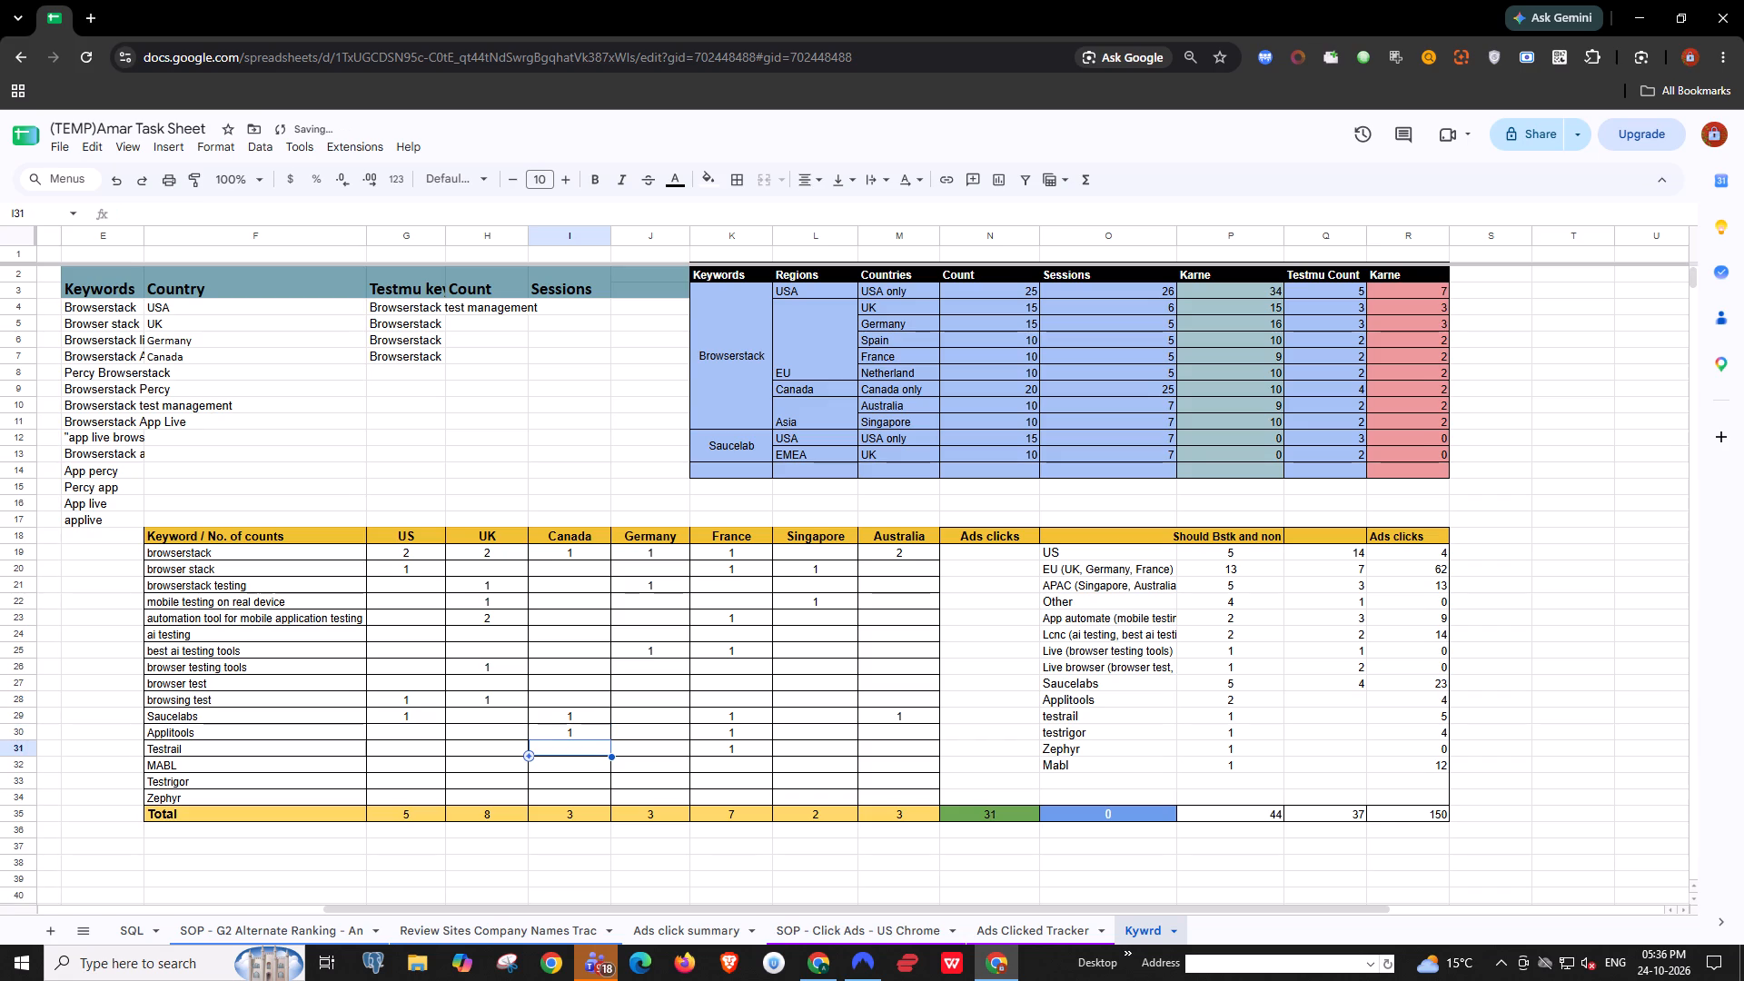
{"action": "left_click", "coordinate": [1360, 699]}
{"action": "key", "text": "2"}
{"action": "key", "text": "Return"}
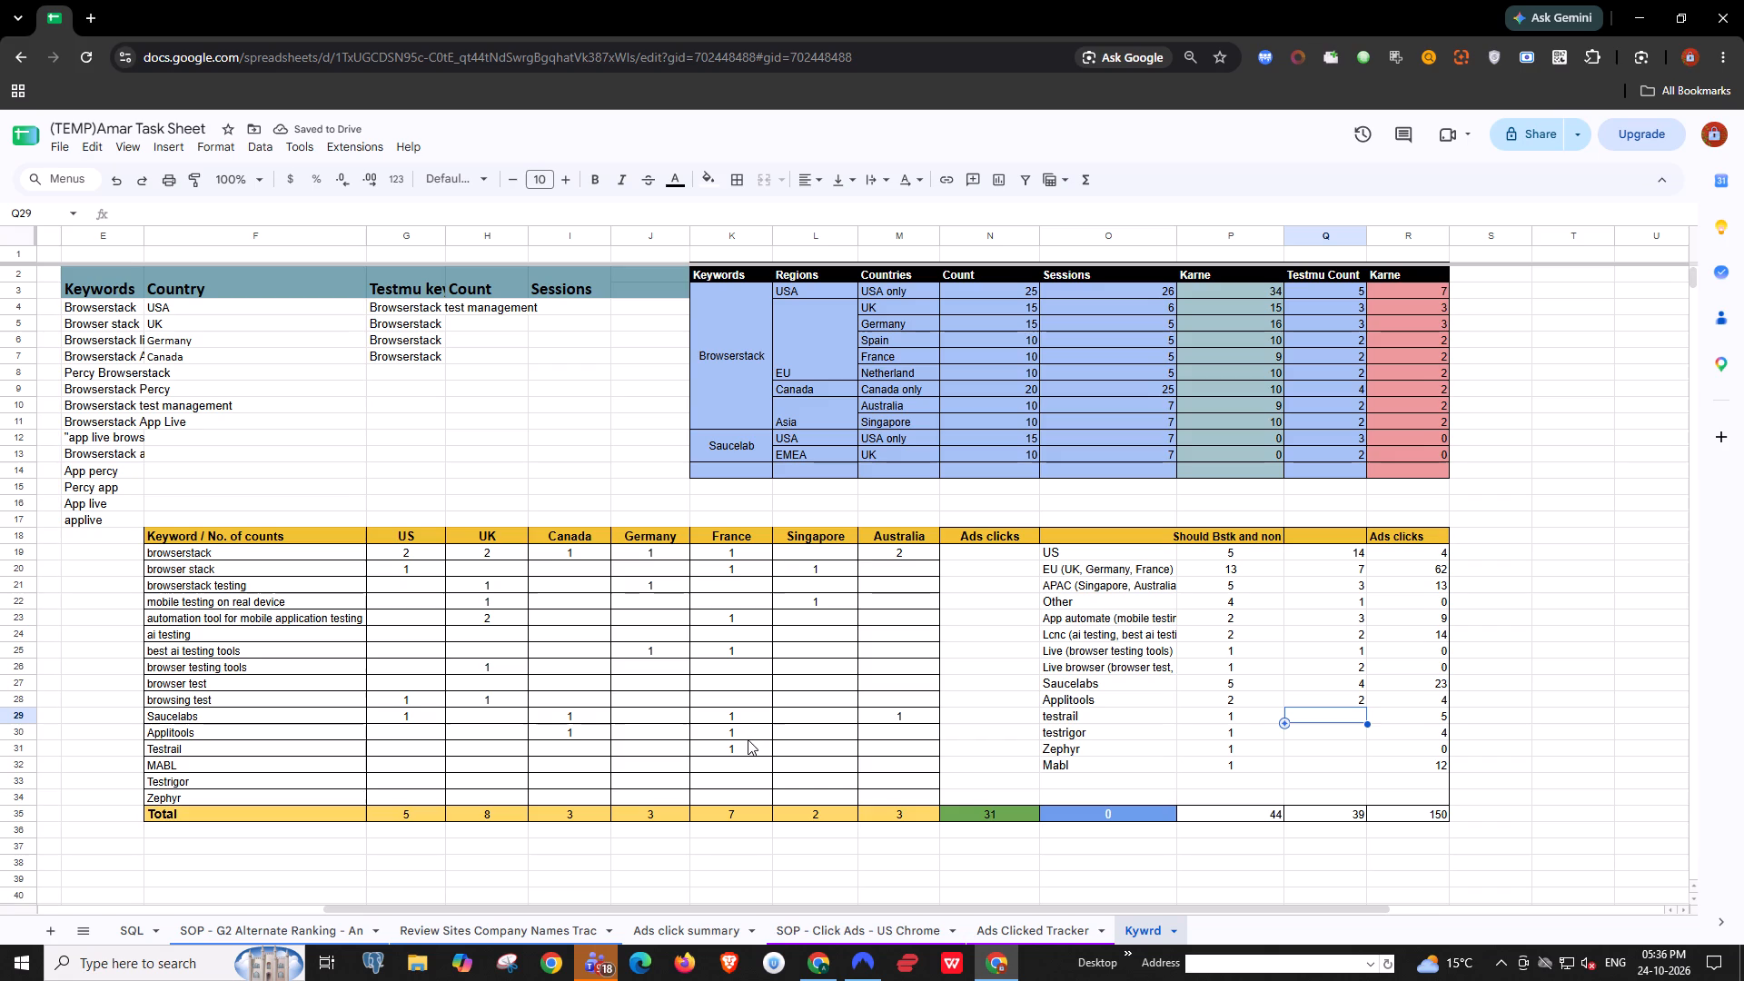
Fill the summary counts in Q29 to Q32: testrail 1, testrigor 0, Zephyr 0 and Mabl 1.
{"action": "key", "text": "1"}
{"action": "key", "text": "Return"}
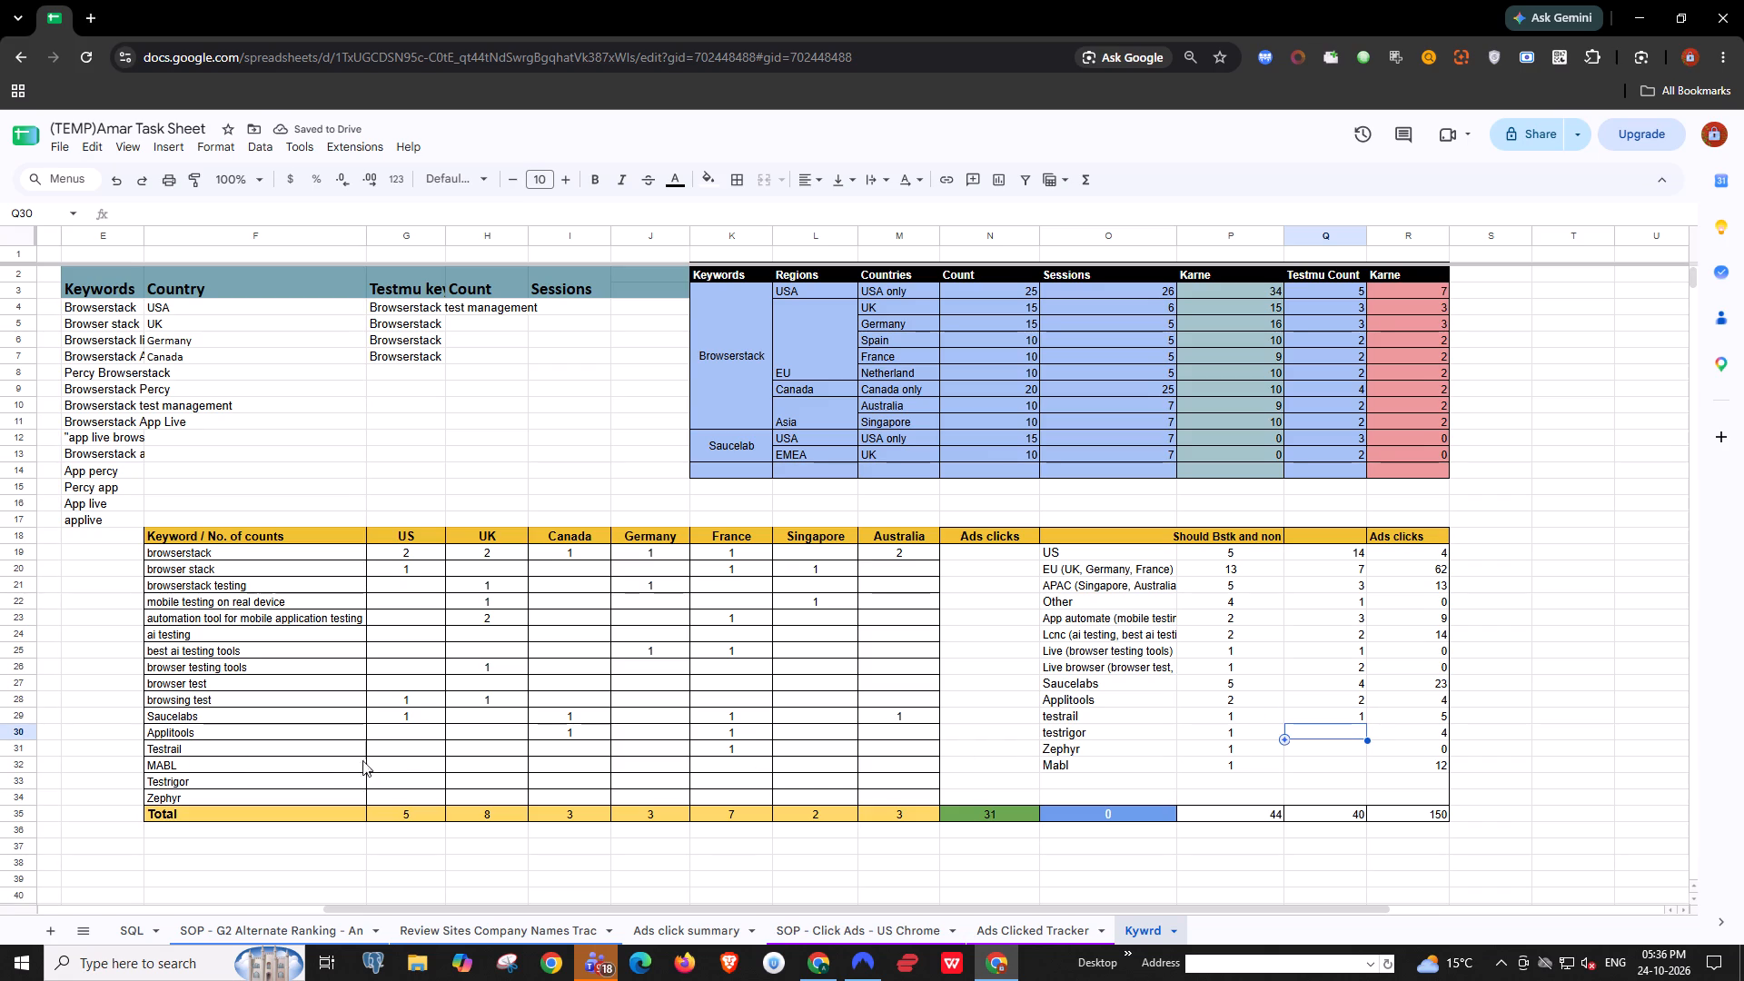
{"action": "key", "text": "0"}
{"action": "key", "text": "Return"}
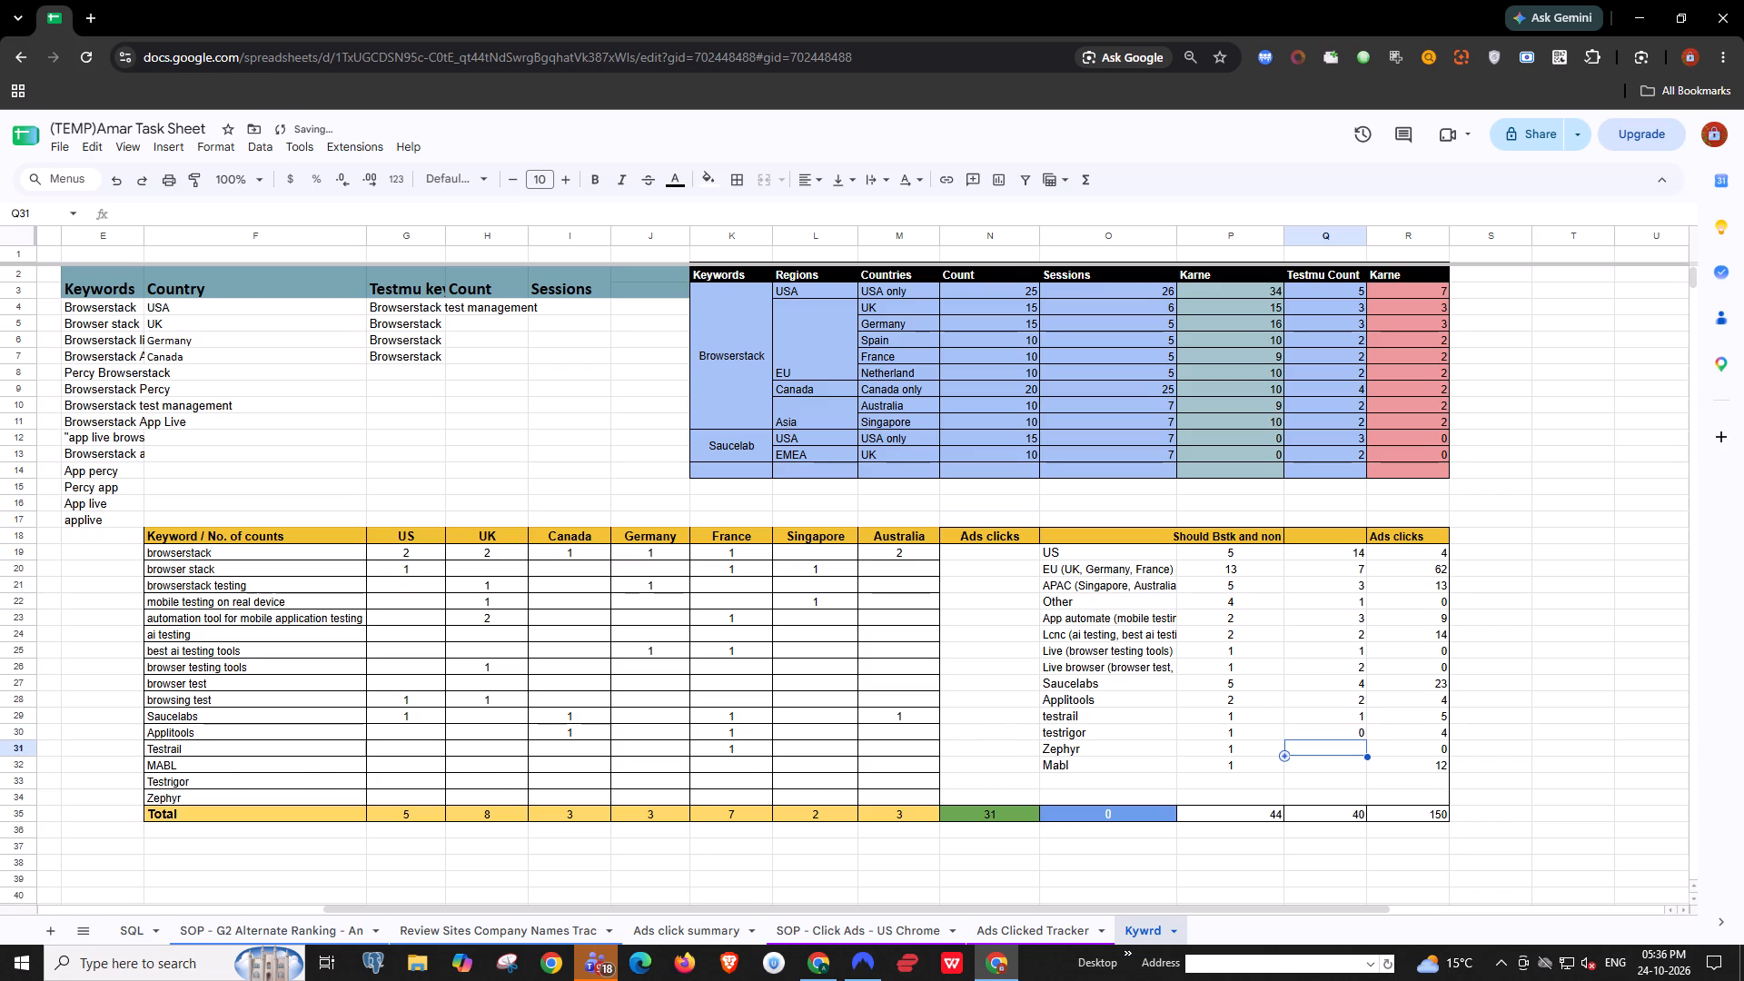
{"action": "key", "text": "0"}
{"action": "key", "text": "Return"}
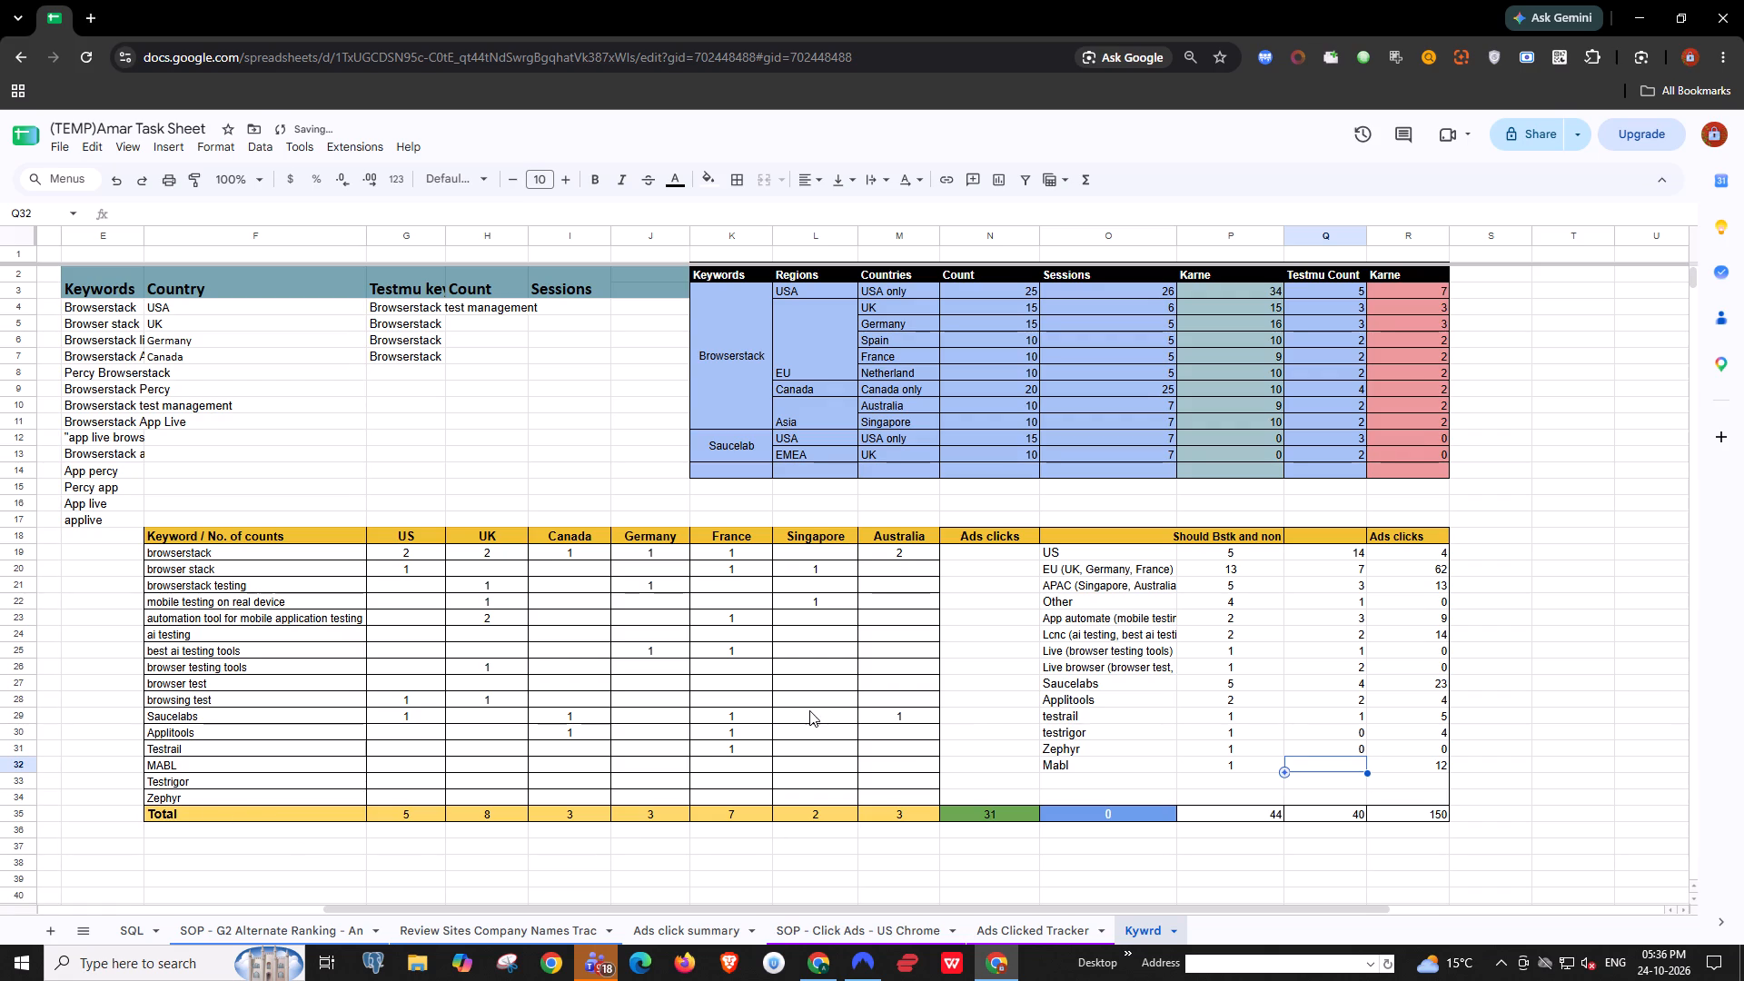
{"action": "key", "text": "1"}
{"action": "key", "text": "Return"}
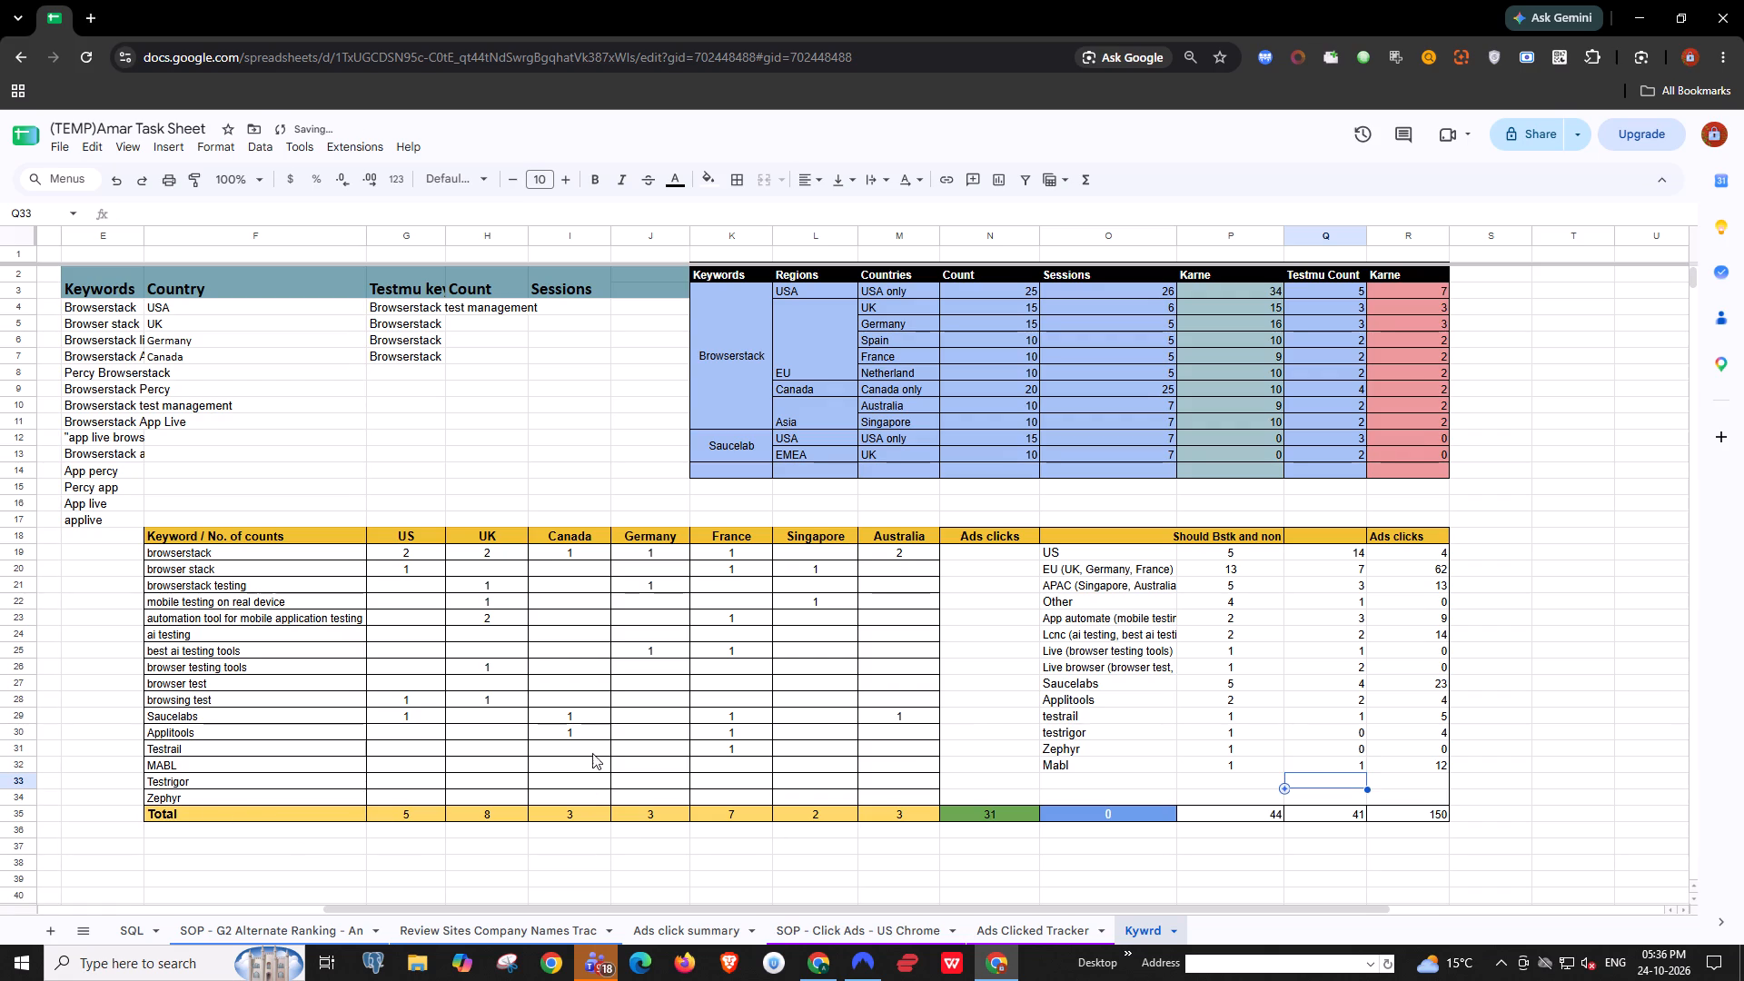
In the UK column of the keyword grid, enter 1 for MABL and set the browserstack count to 1.
{"action": "left_click", "coordinate": [492, 764]}
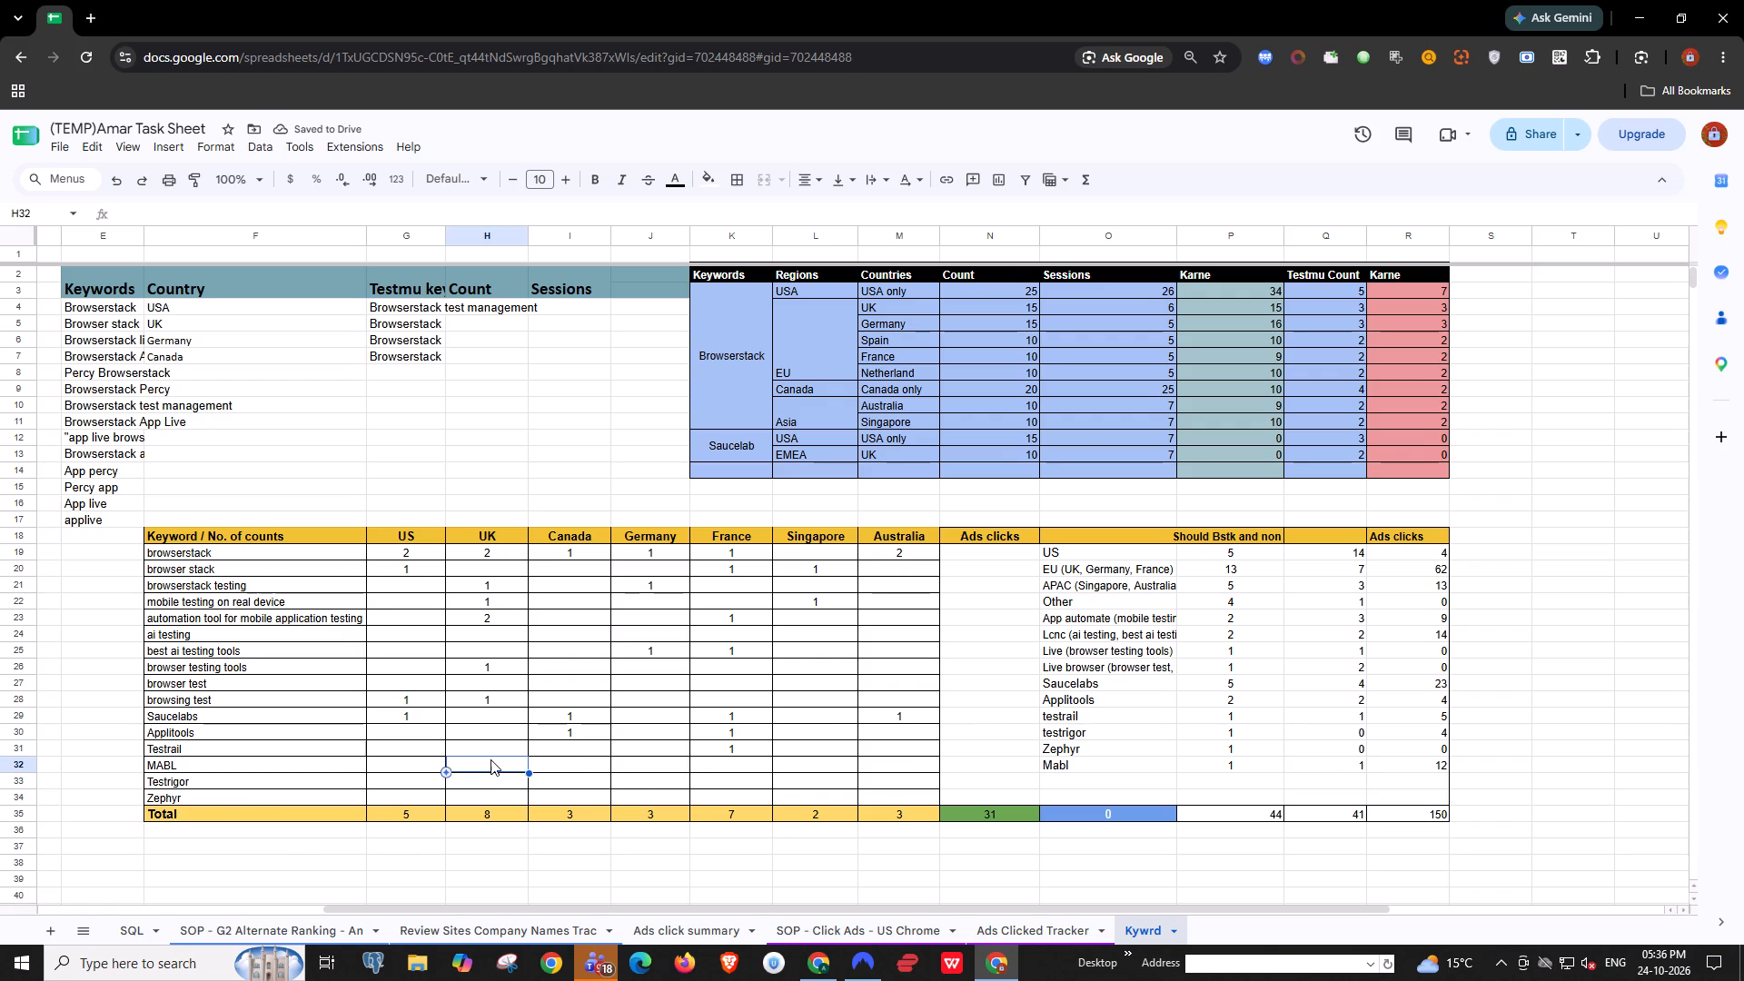
{"action": "key", "text": "1"}
{"action": "key", "text": "Return"}
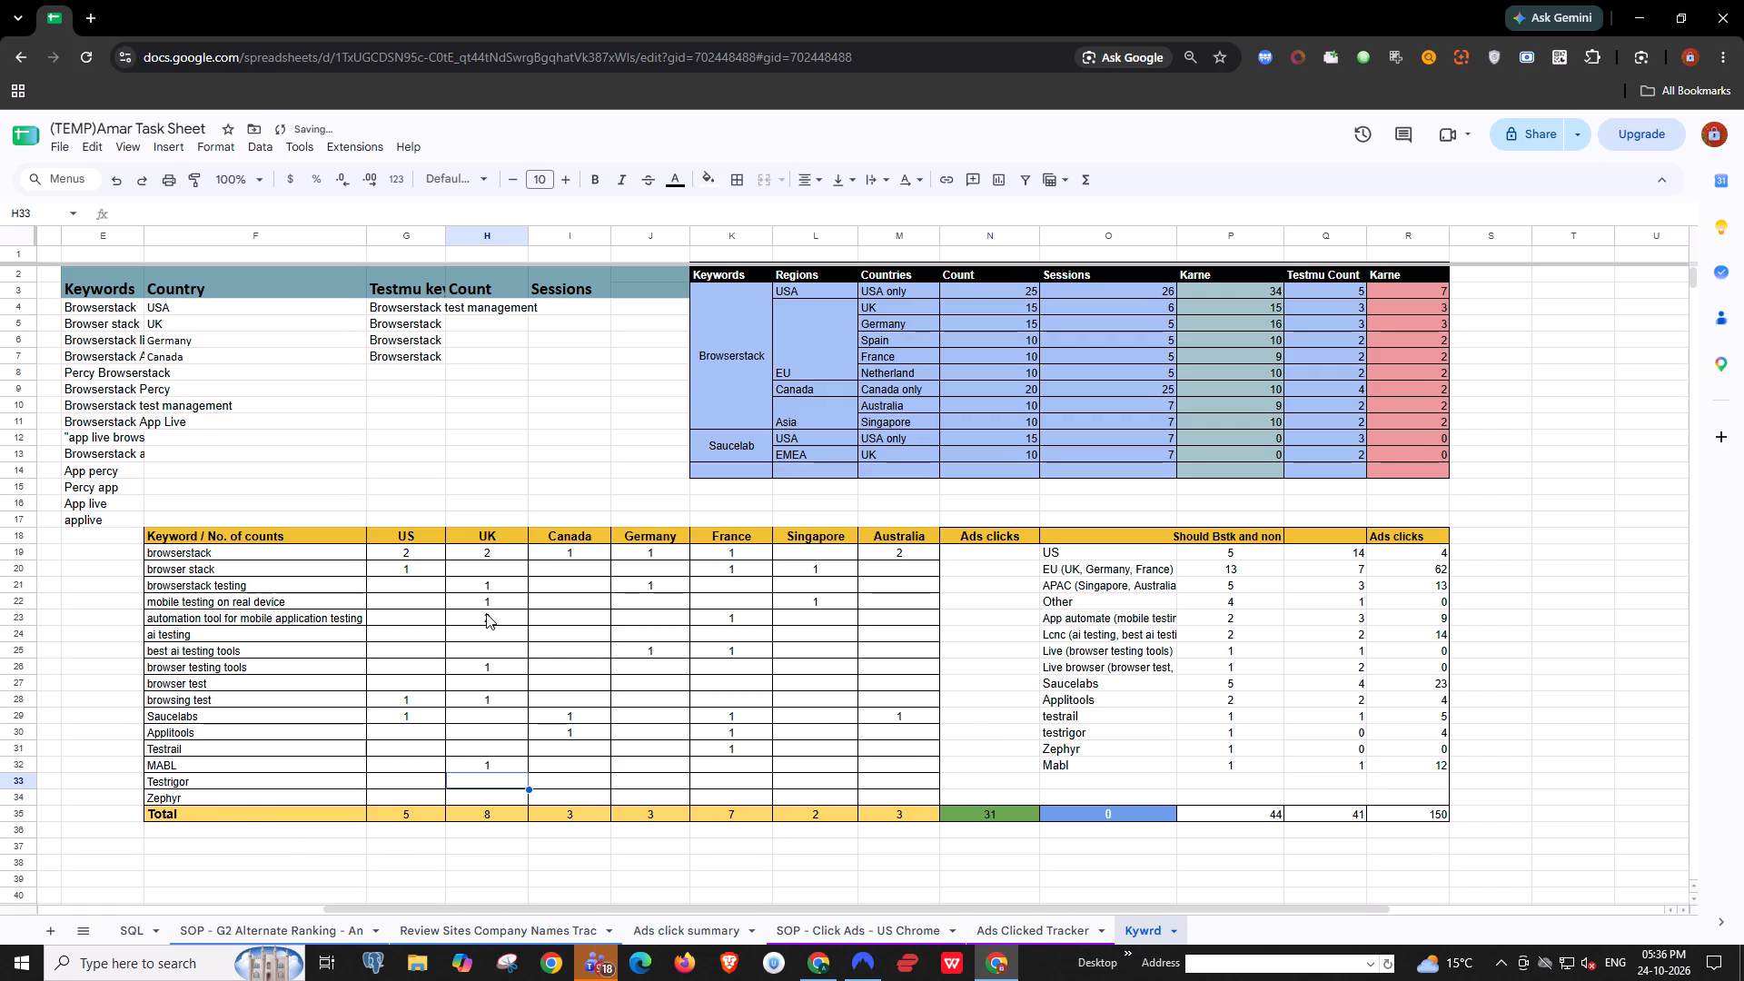
{"action": "left_click", "coordinate": [490, 555]}
{"action": "key", "text": "1"}
{"action": "key", "text": "Return"}
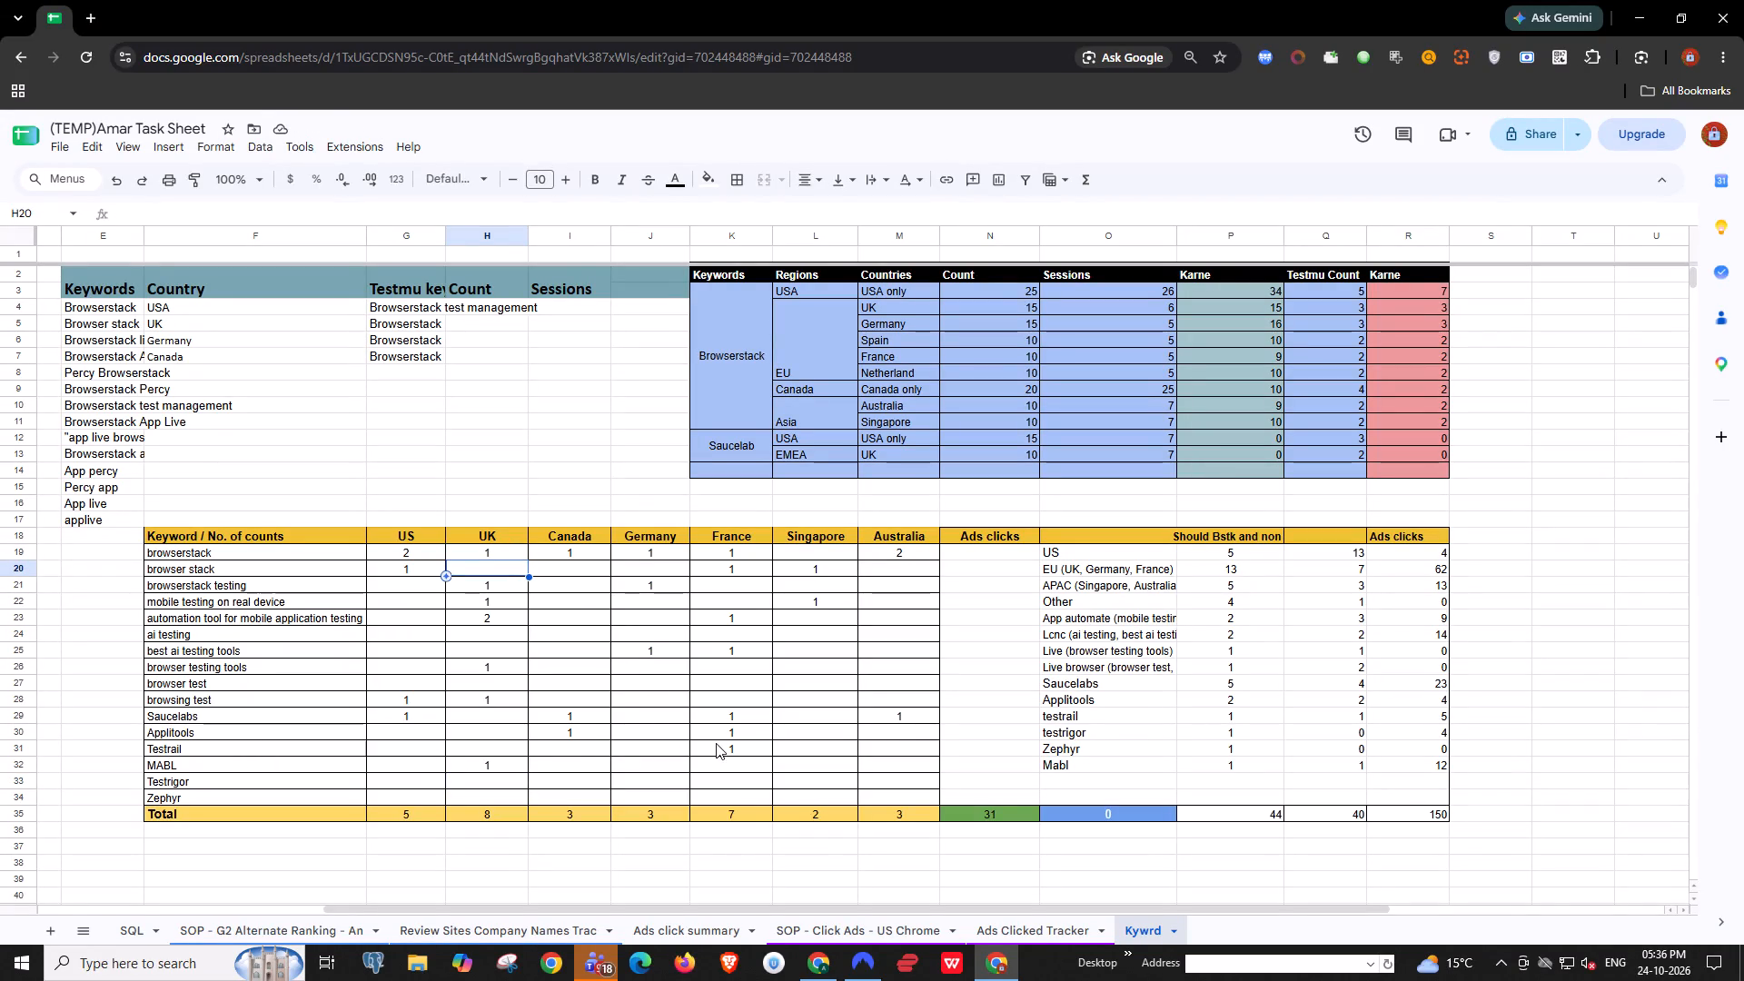
Check the sum of the summary counts in Q20 to Q32, from the EU row through Mabl.
{"action": "left_click", "coordinate": [1717, 725]}
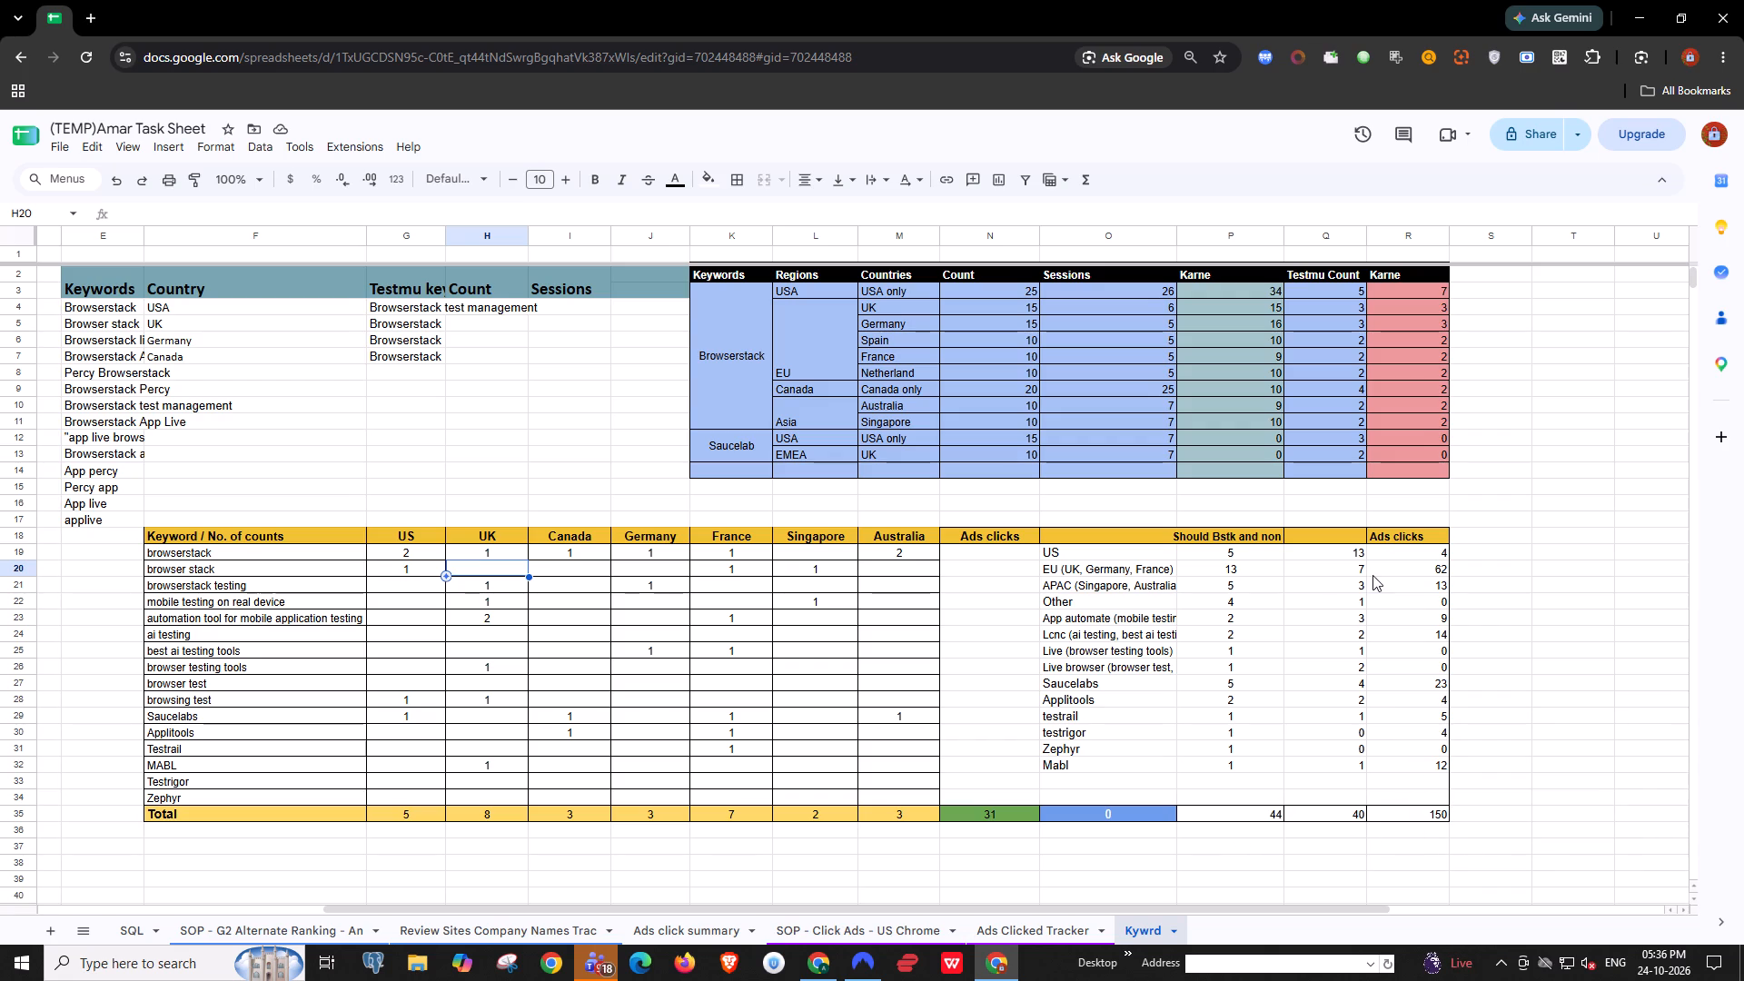
{"action": "left_click_drag", "start_coordinate": [1341, 548], "coordinate": [1351, 636]}
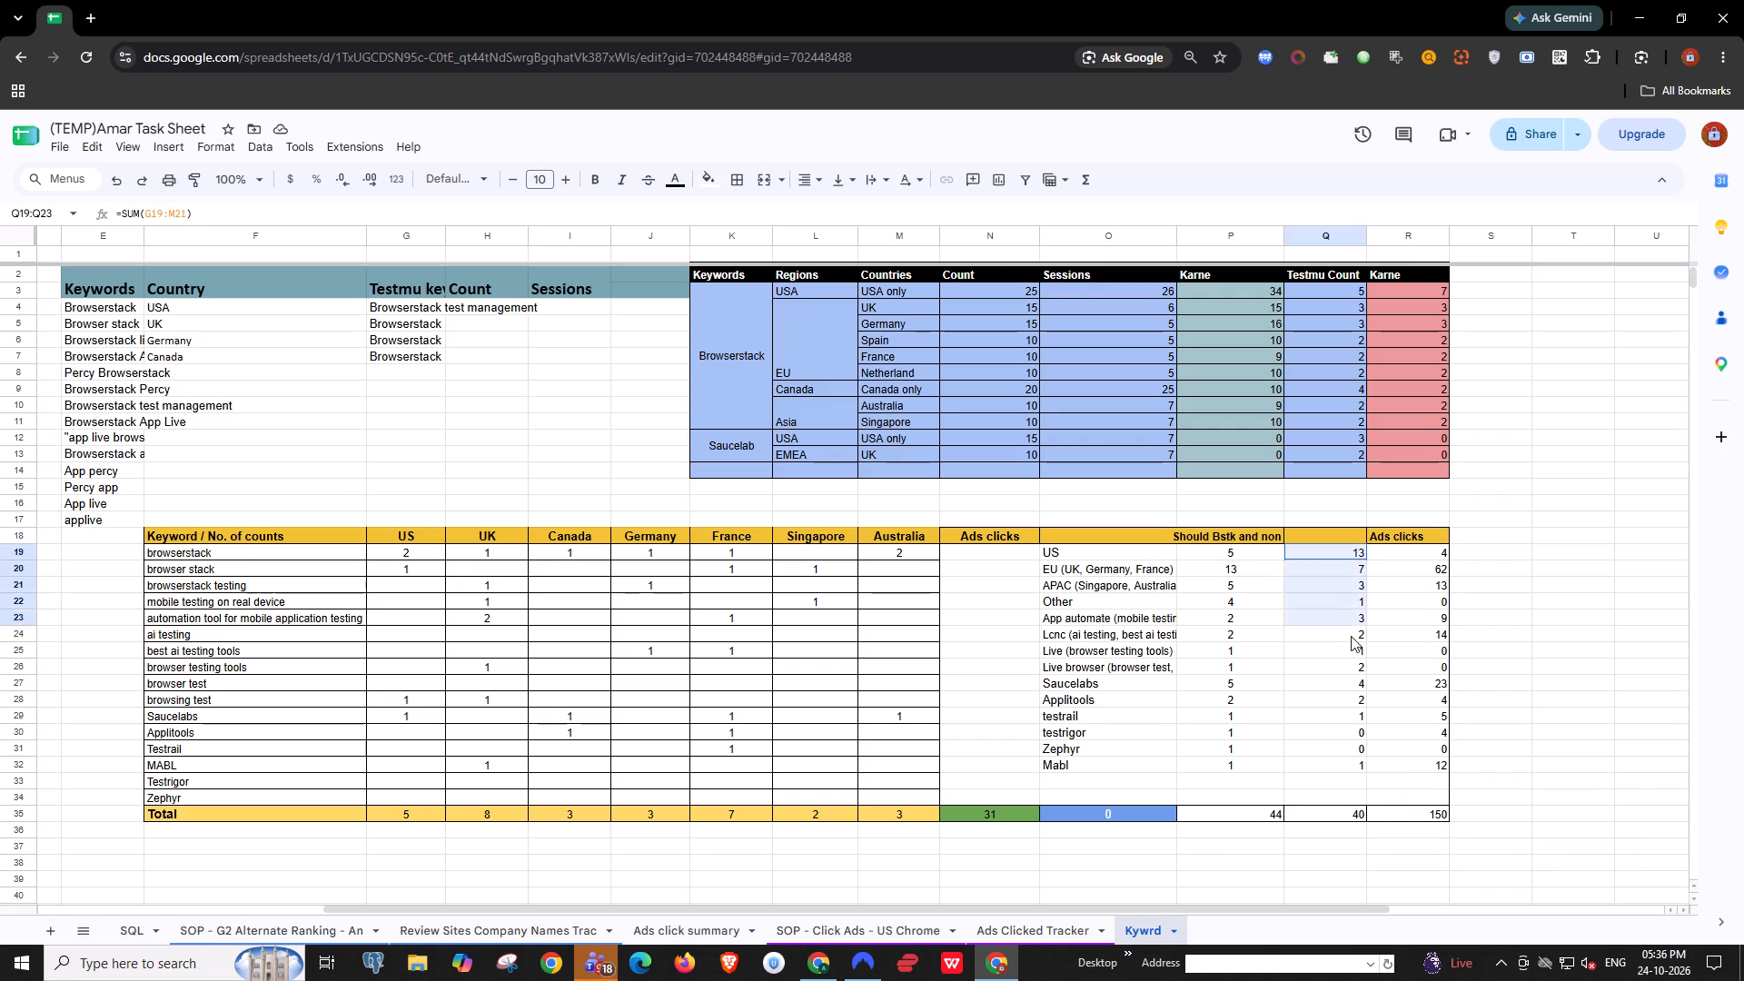
{"action": "left_click_drag", "start_coordinate": [1351, 636], "coordinate": [1353, 653]}
{"action": "left_click", "coordinate": [1397, 567]}
{"action": "left_click_drag", "start_coordinate": [1342, 570], "coordinate": [1352, 731]}
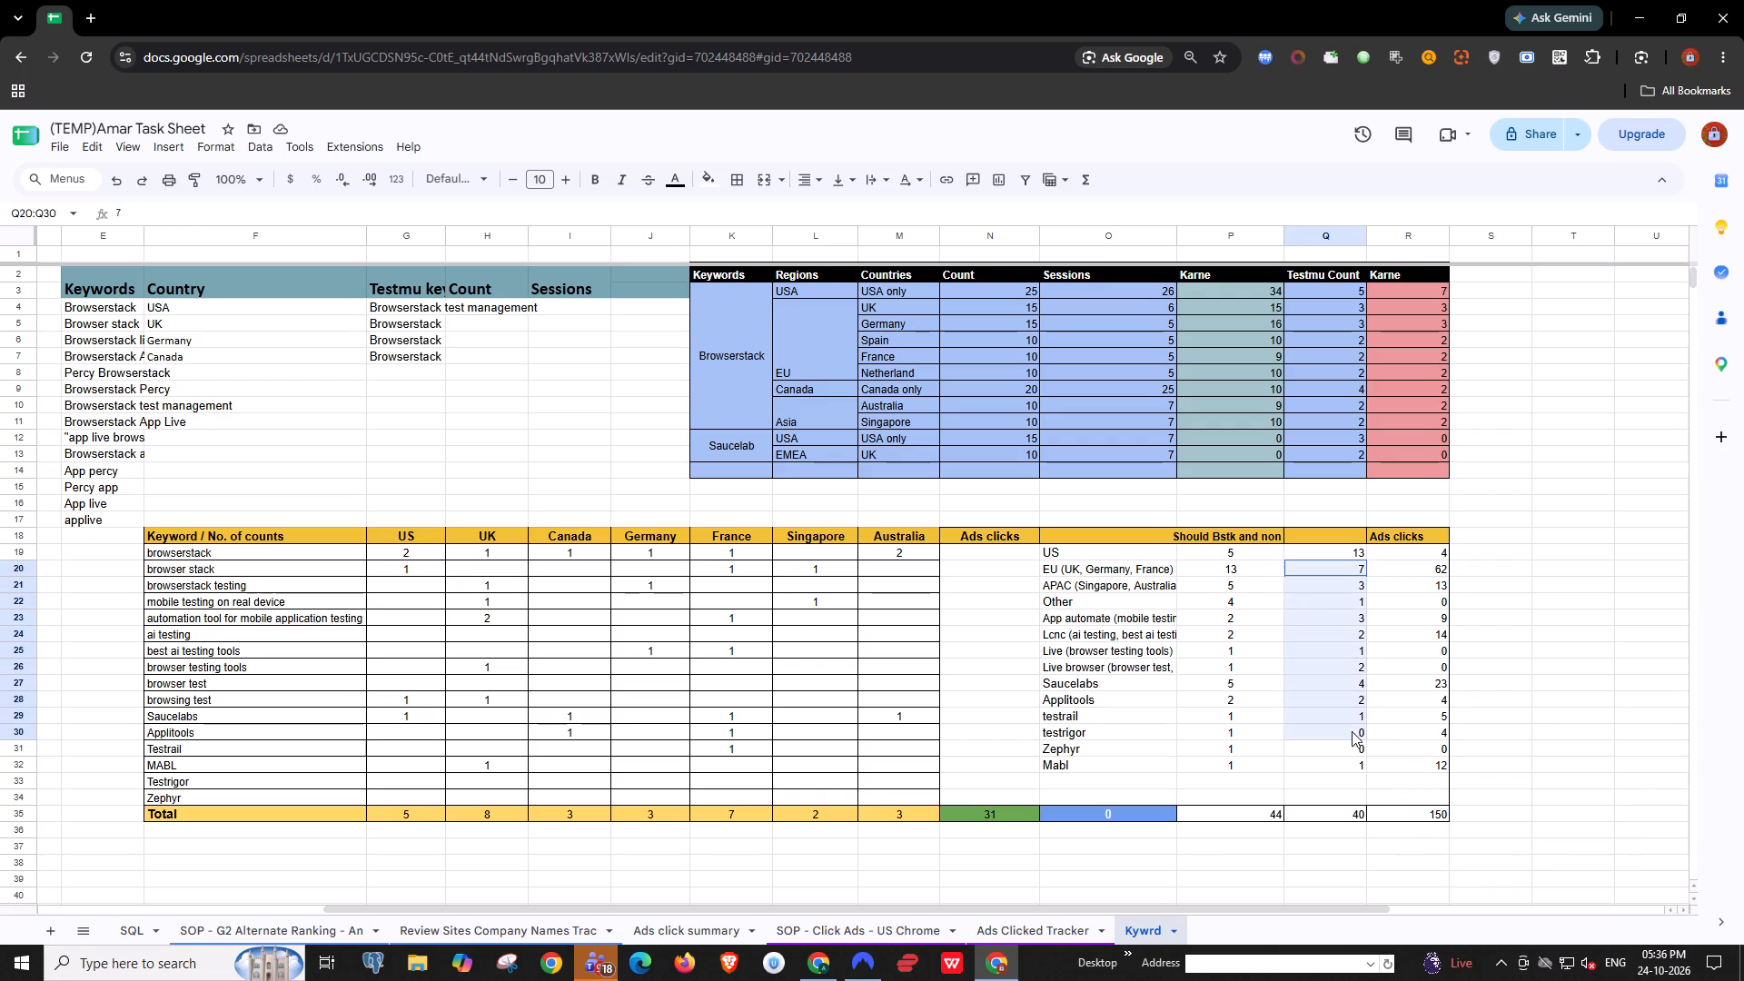
{"action": "left_click_drag", "start_coordinate": [1352, 731], "coordinate": [1352, 766]}
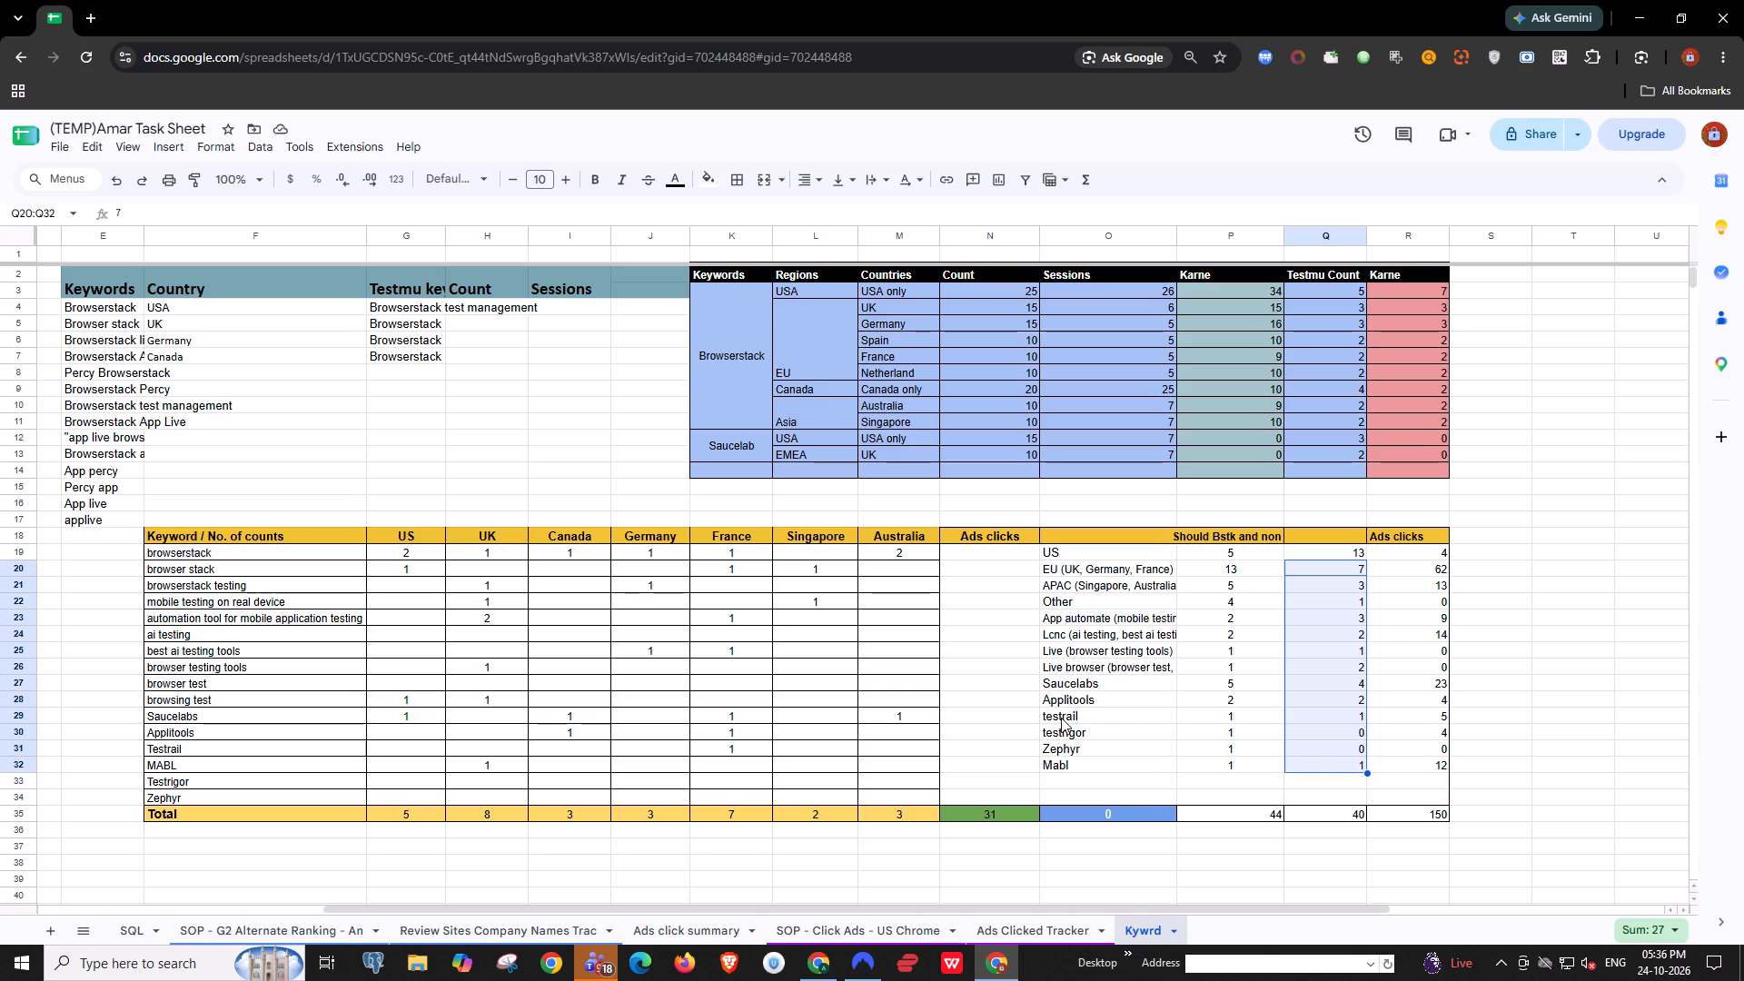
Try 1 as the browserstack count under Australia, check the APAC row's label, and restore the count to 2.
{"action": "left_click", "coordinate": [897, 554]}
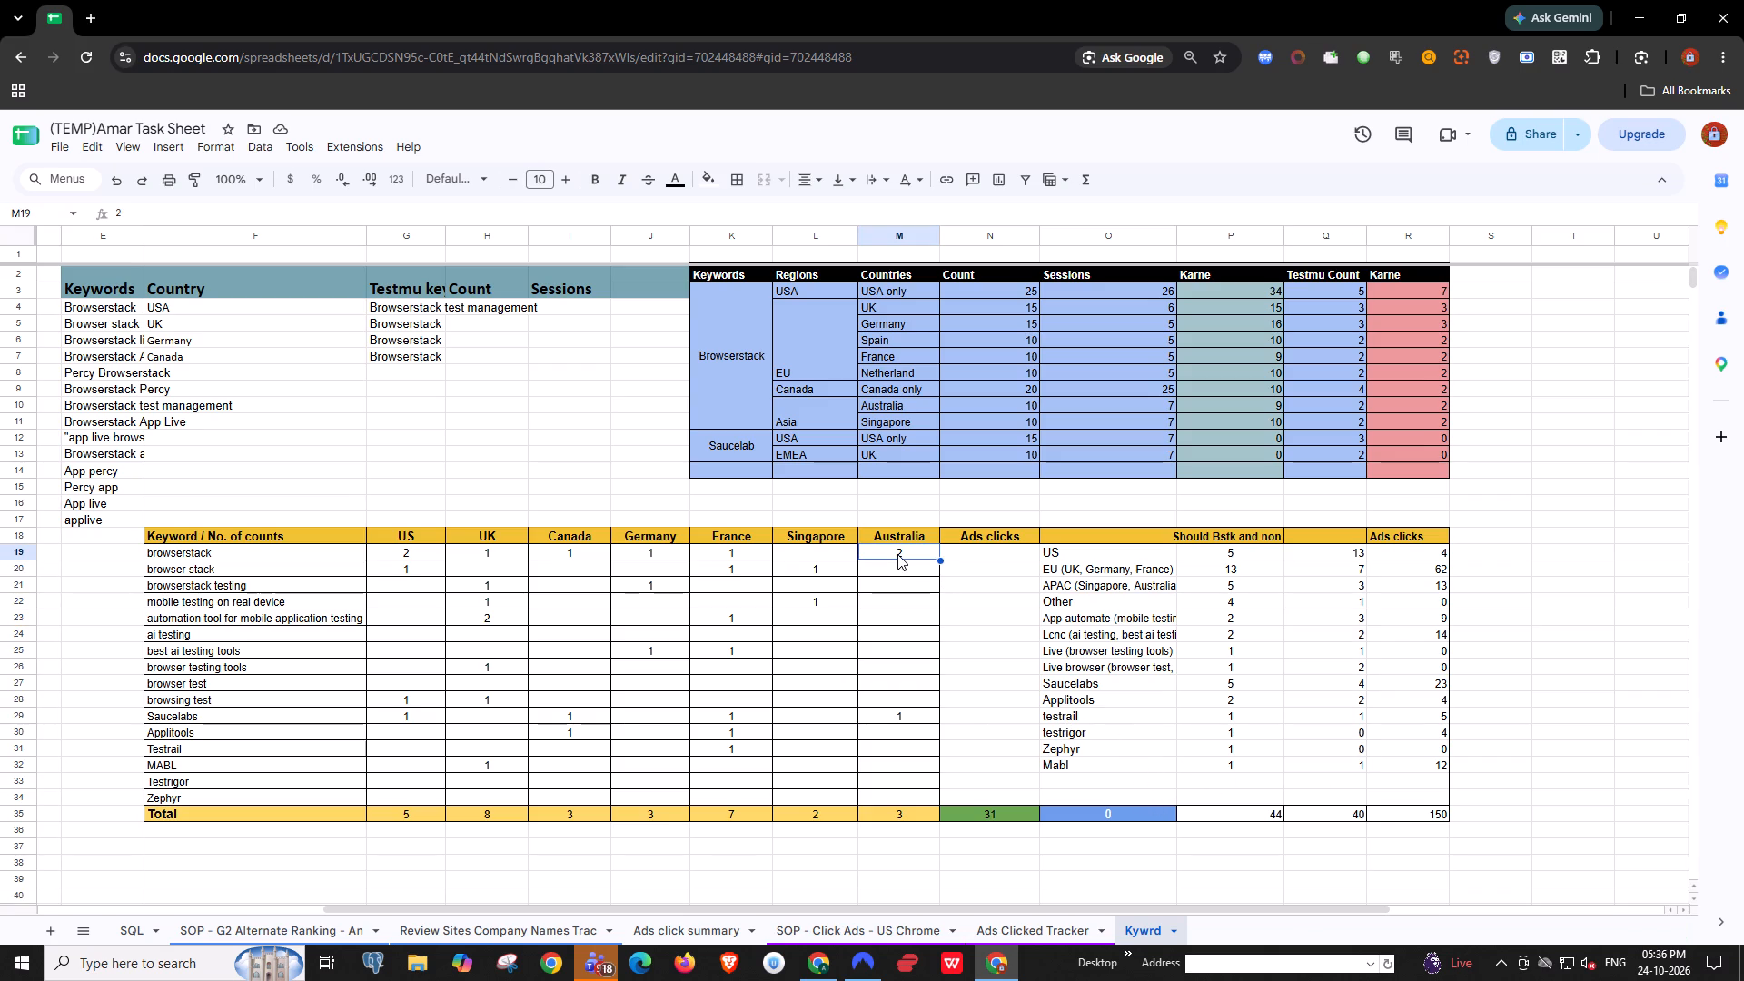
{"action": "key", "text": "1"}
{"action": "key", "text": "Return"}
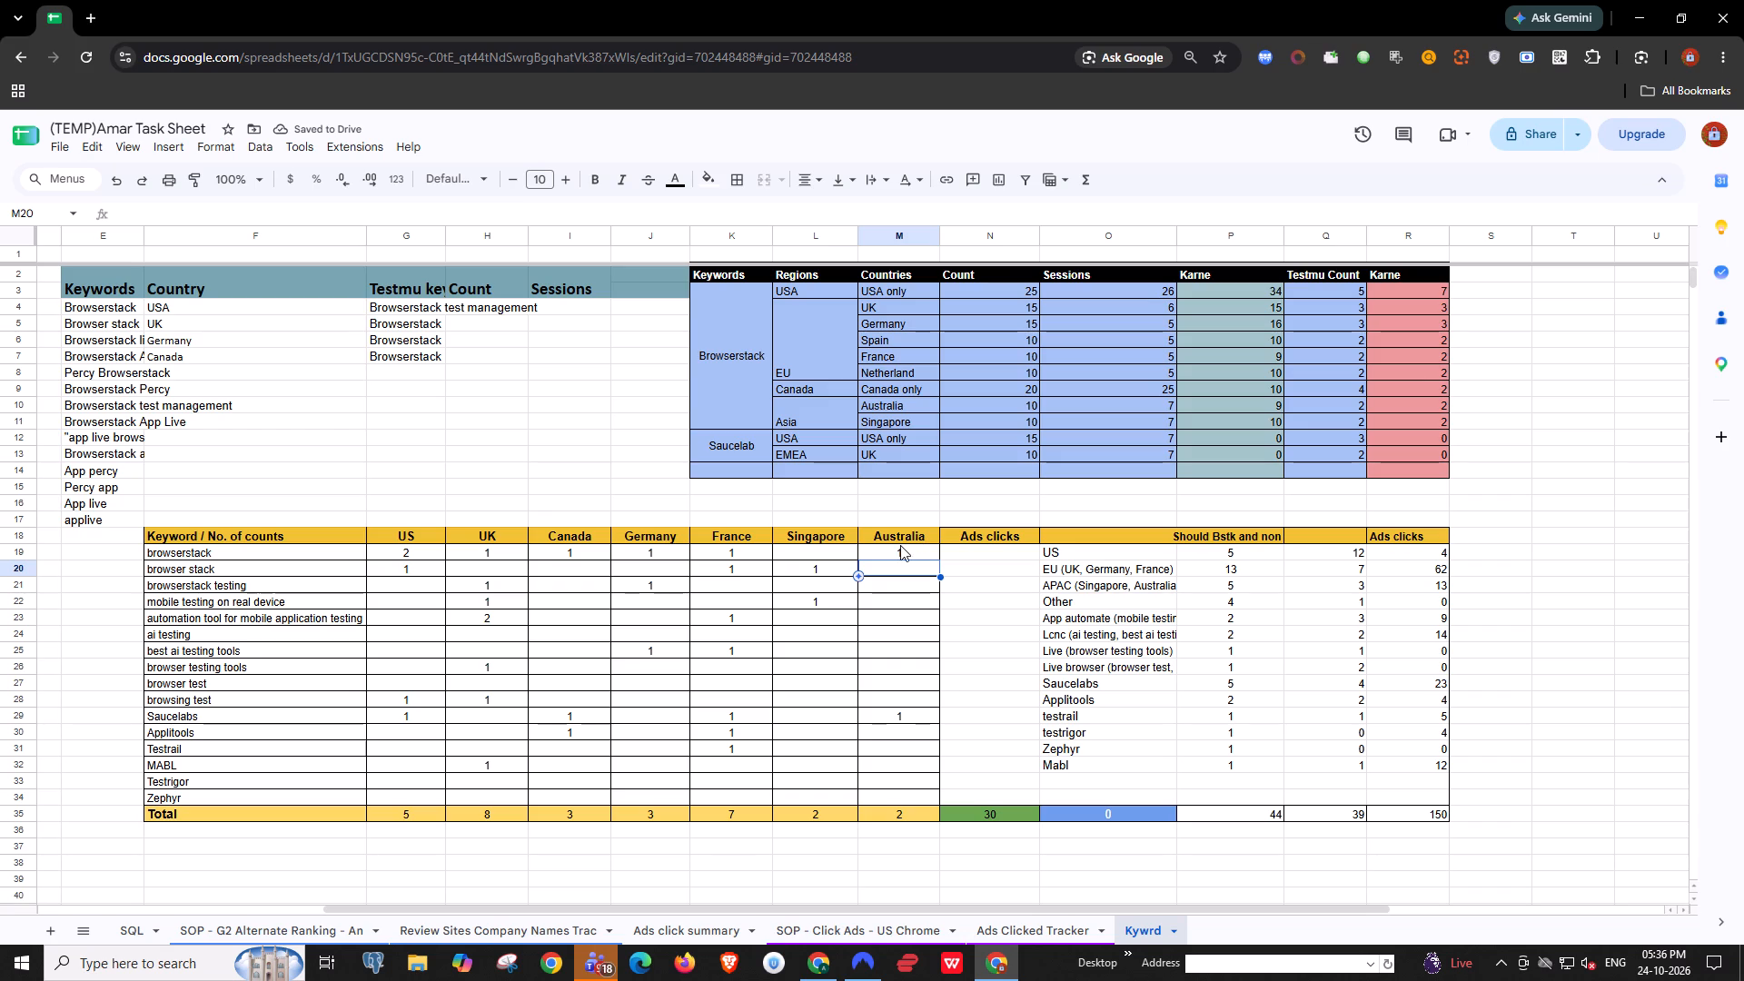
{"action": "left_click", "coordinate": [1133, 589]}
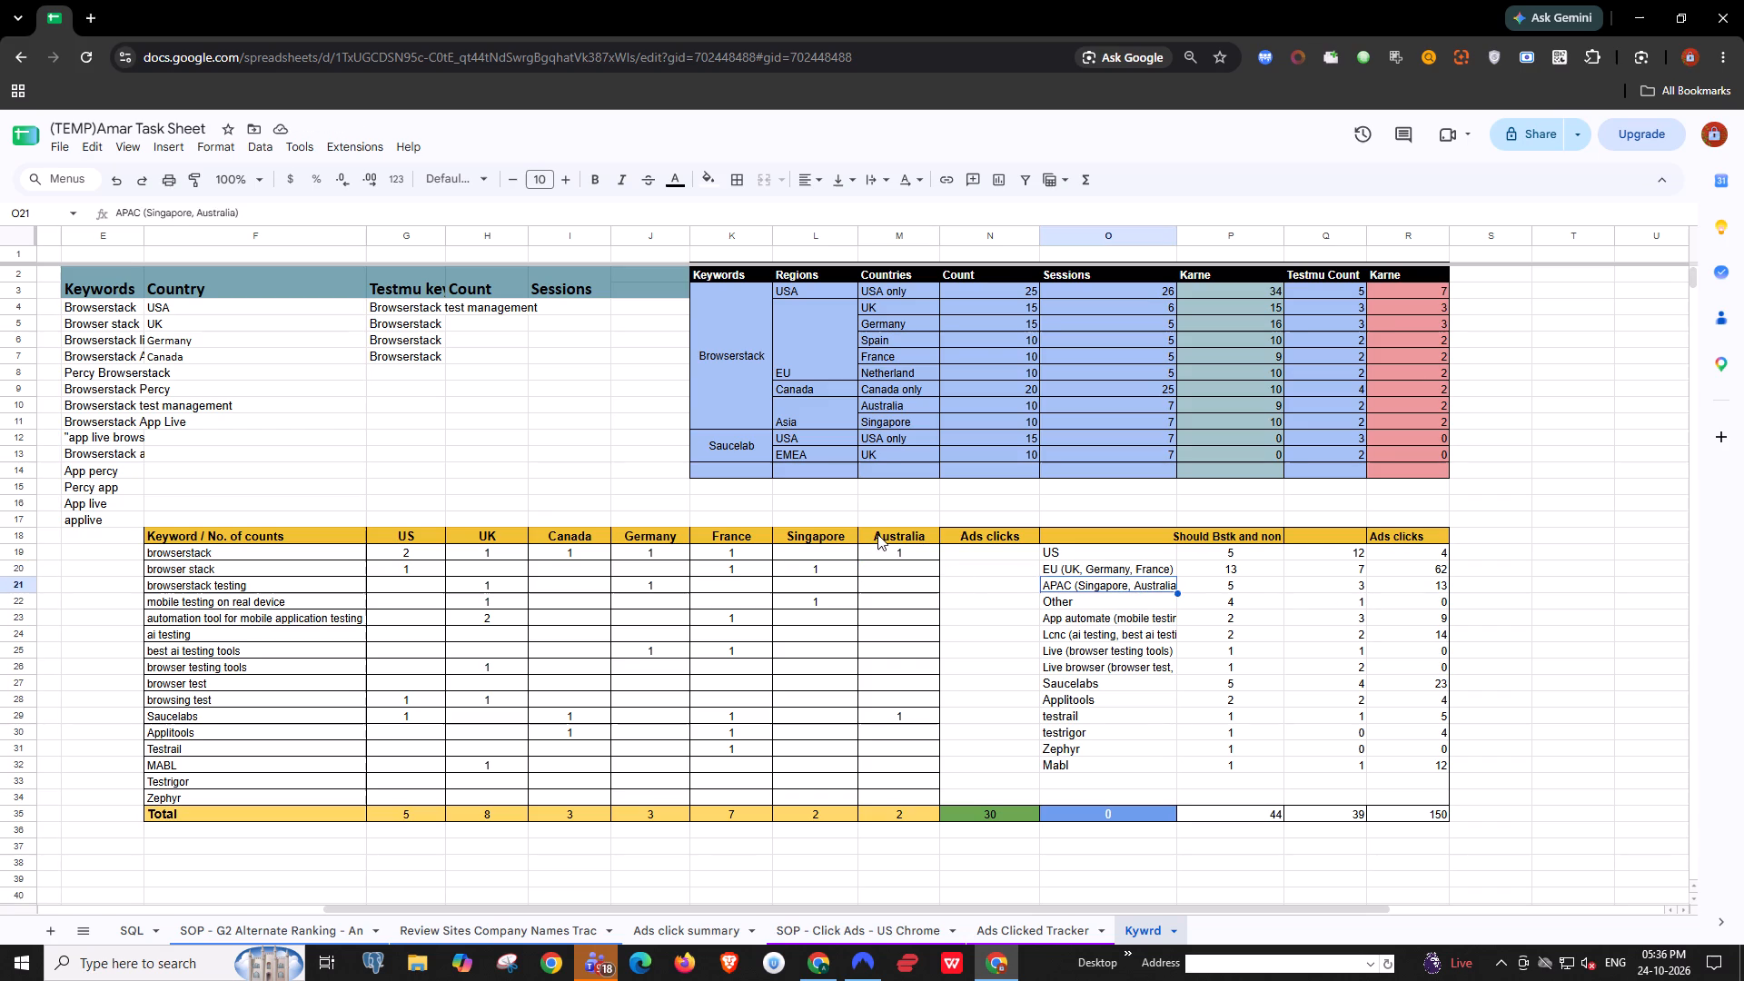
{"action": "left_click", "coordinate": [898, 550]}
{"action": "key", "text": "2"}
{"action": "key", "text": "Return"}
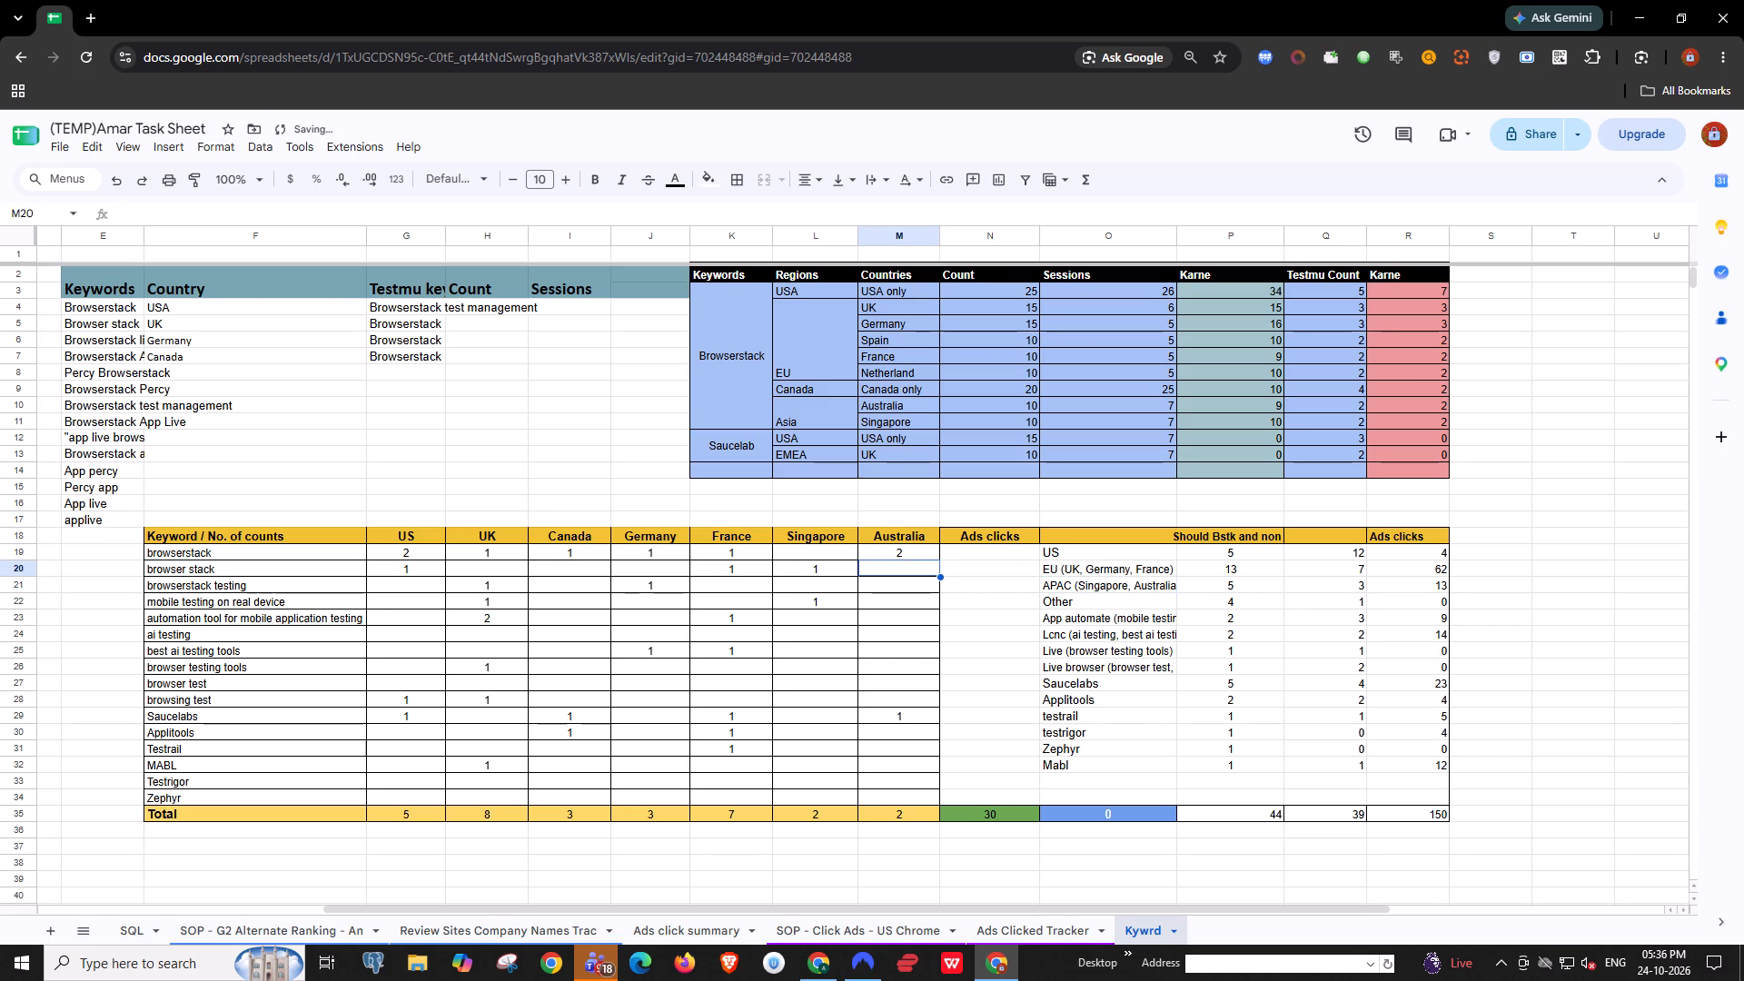
Set the App automate summary count in Q23 to 2 and the UK count for automation tool for mobile application testing to 1.
{"action": "left_click", "coordinate": [488, 619]}
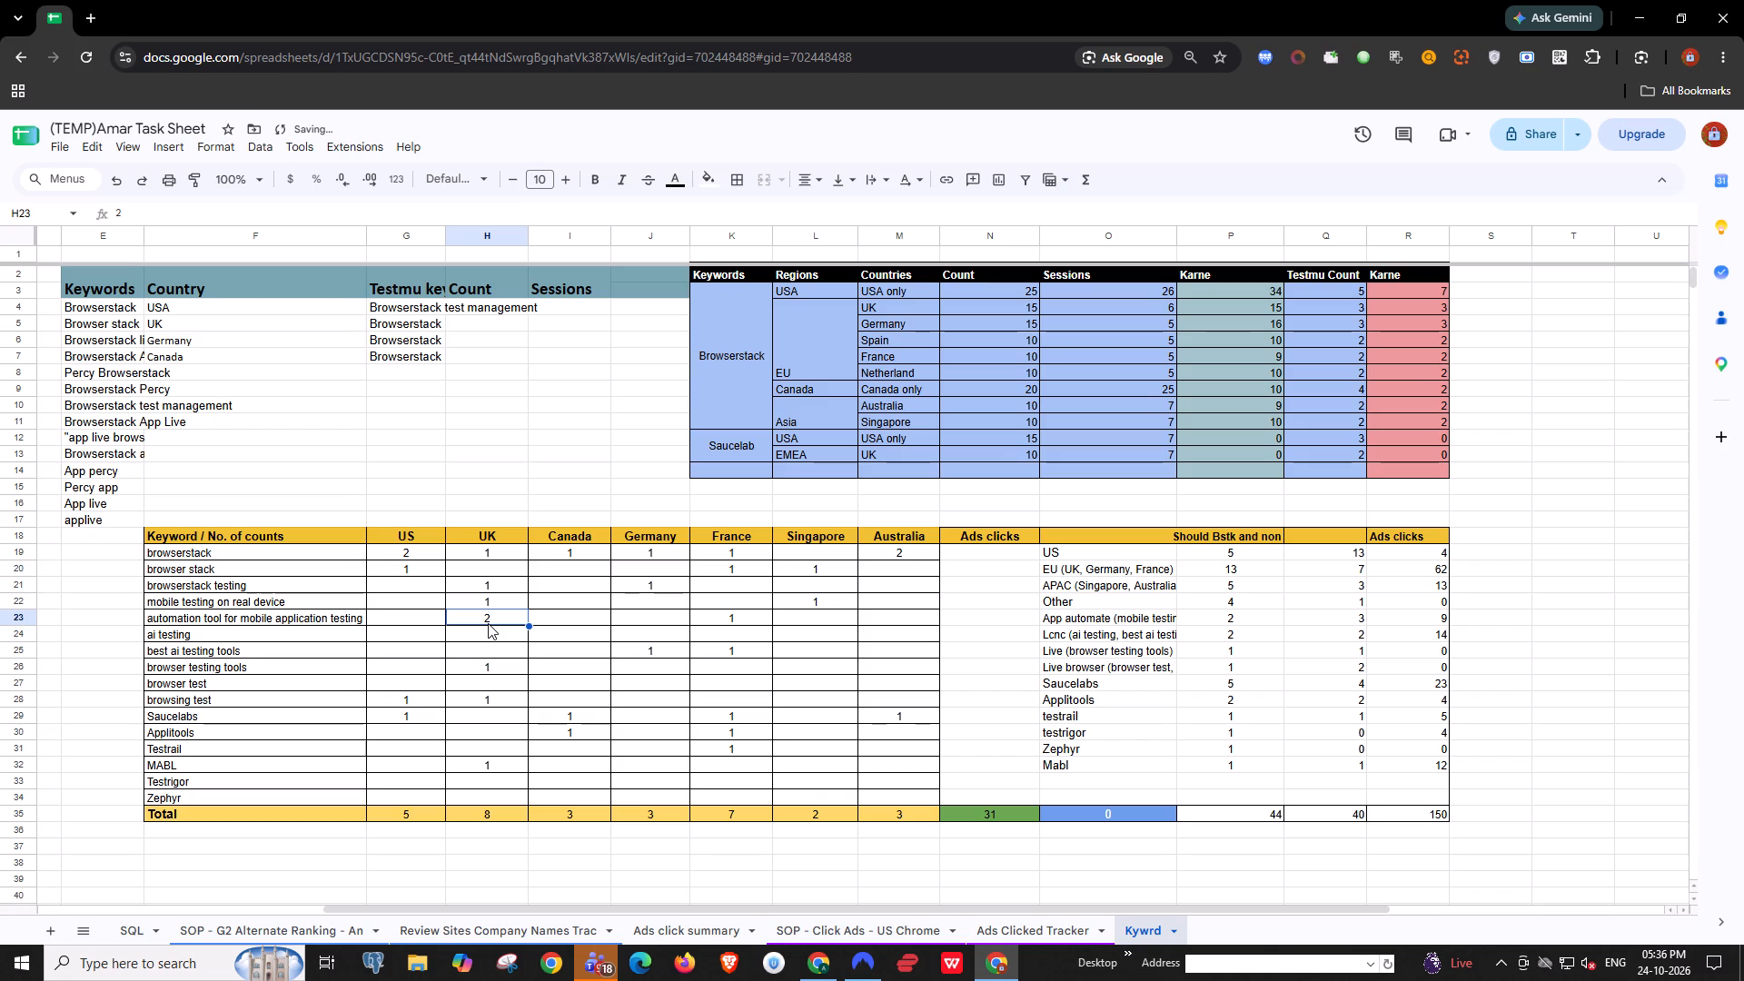
{"action": "left_click", "coordinate": [1107, 620]}
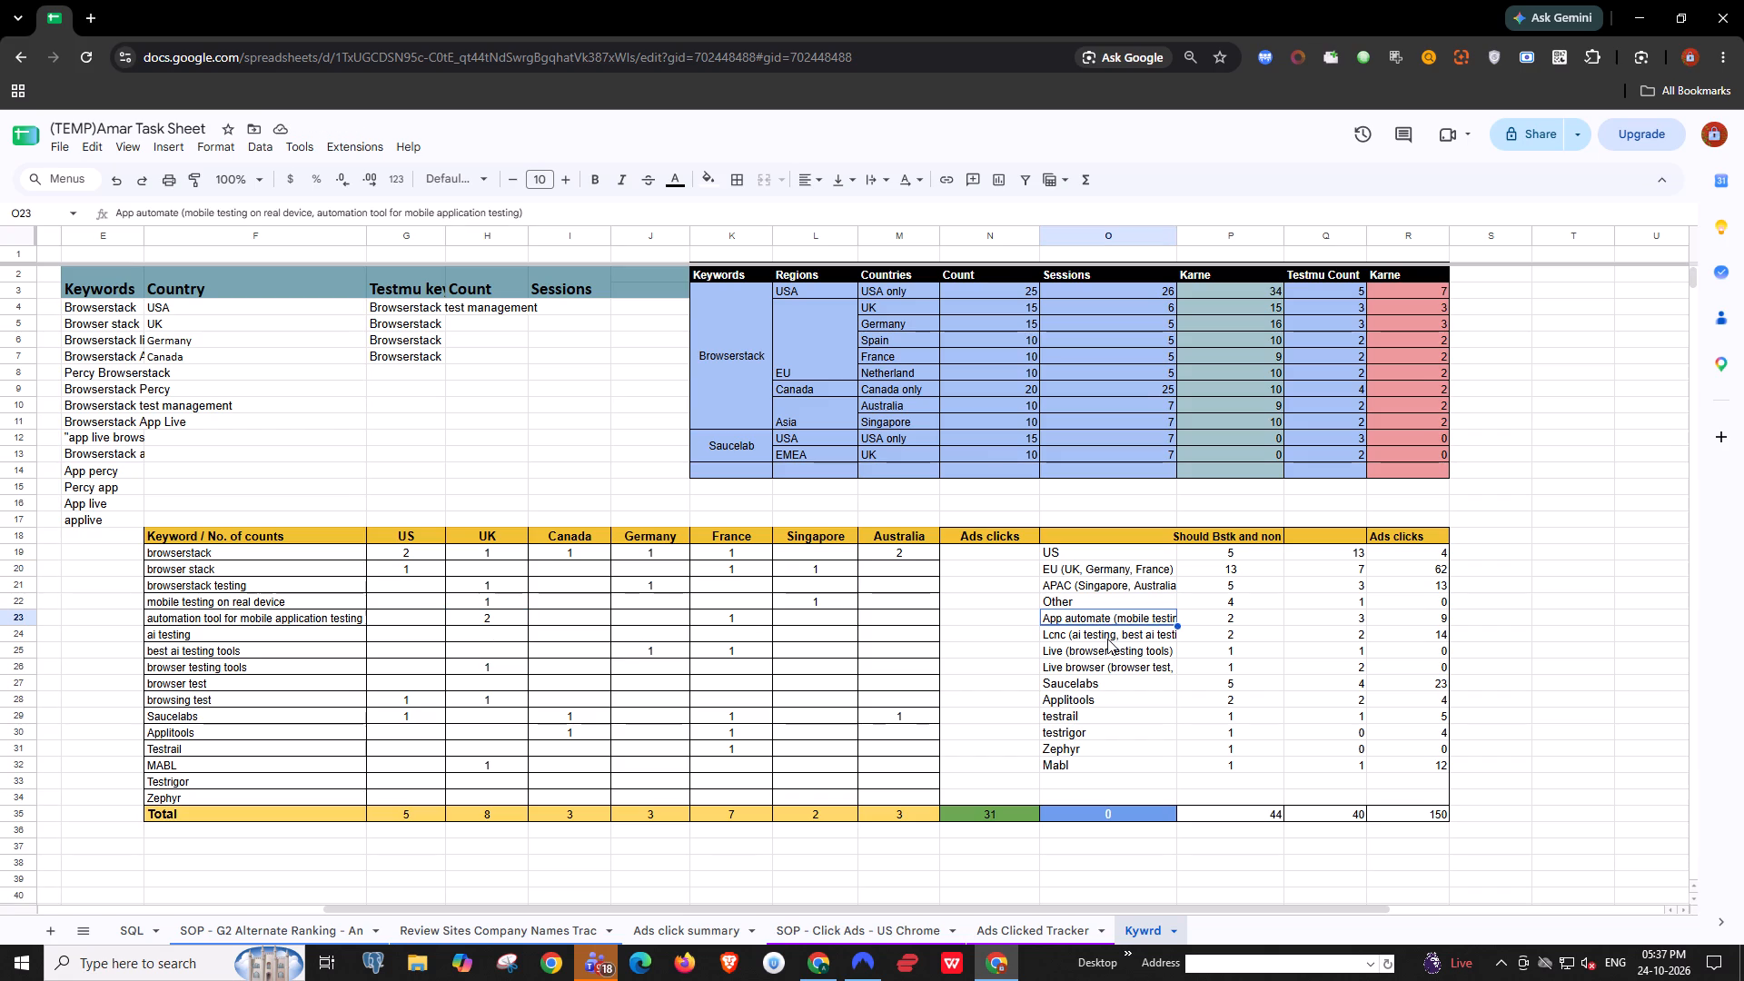
{"action": "left_click", "coordinate": [1348, 617]}
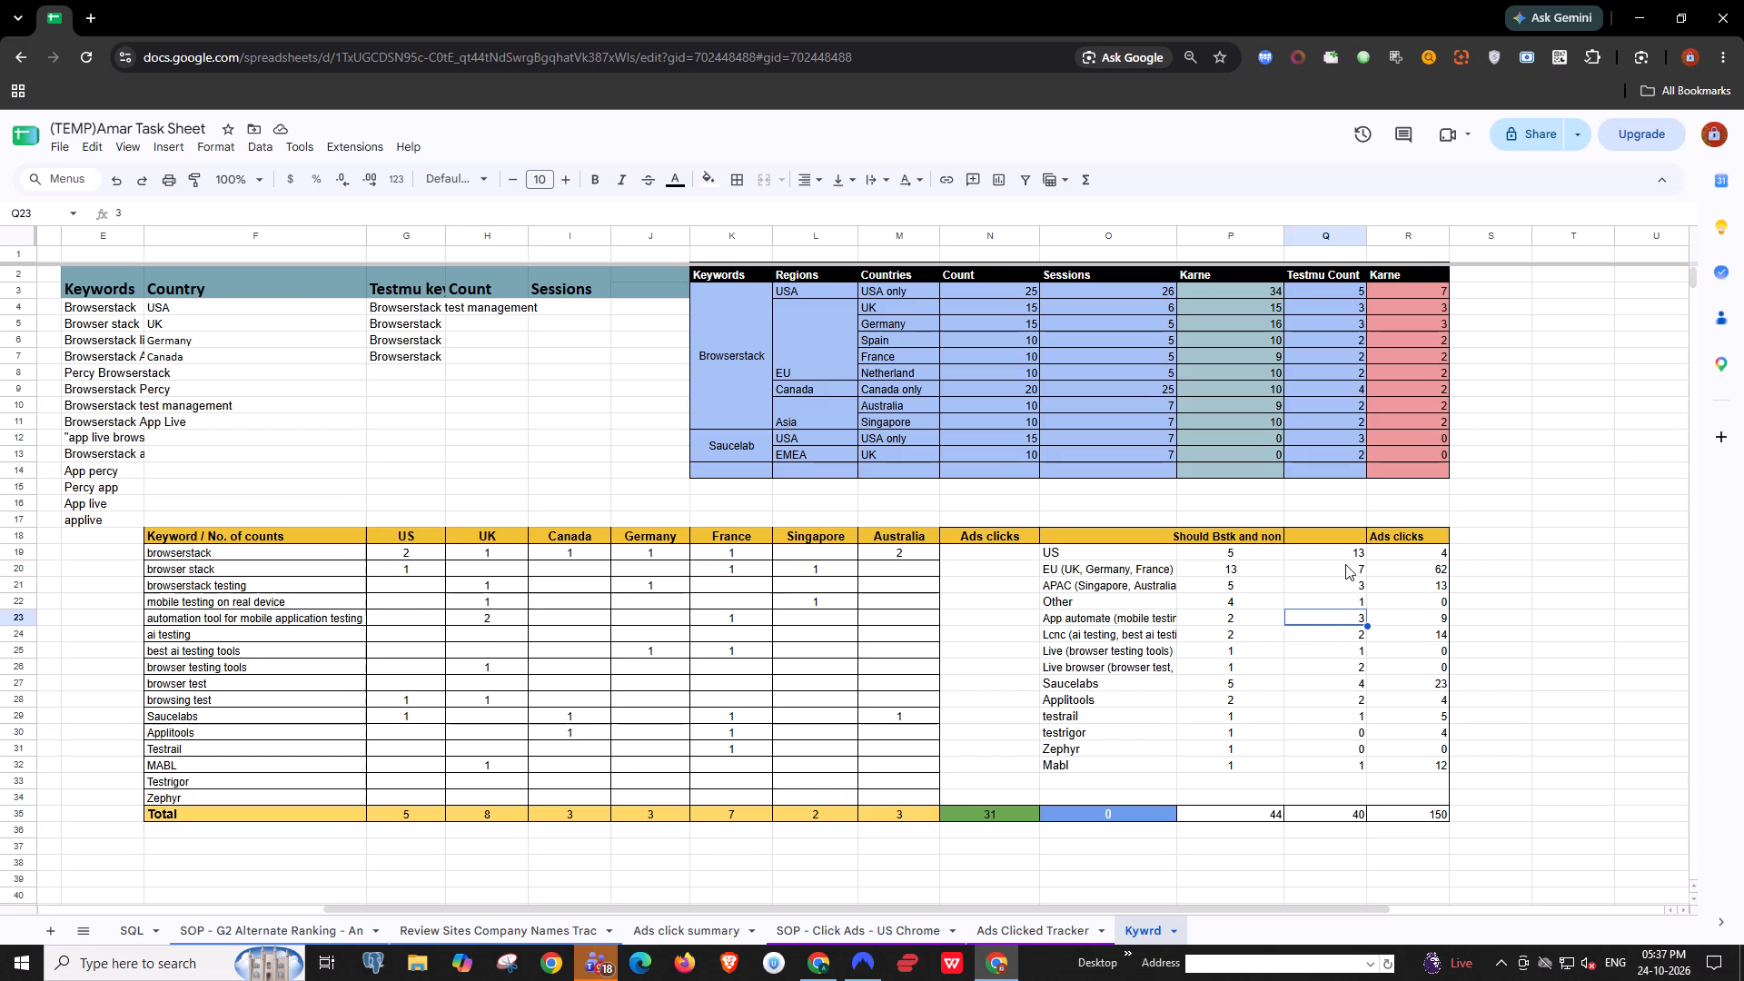
{"action": "key", "text": "2"}
{"action": "key", "text": "Return"}
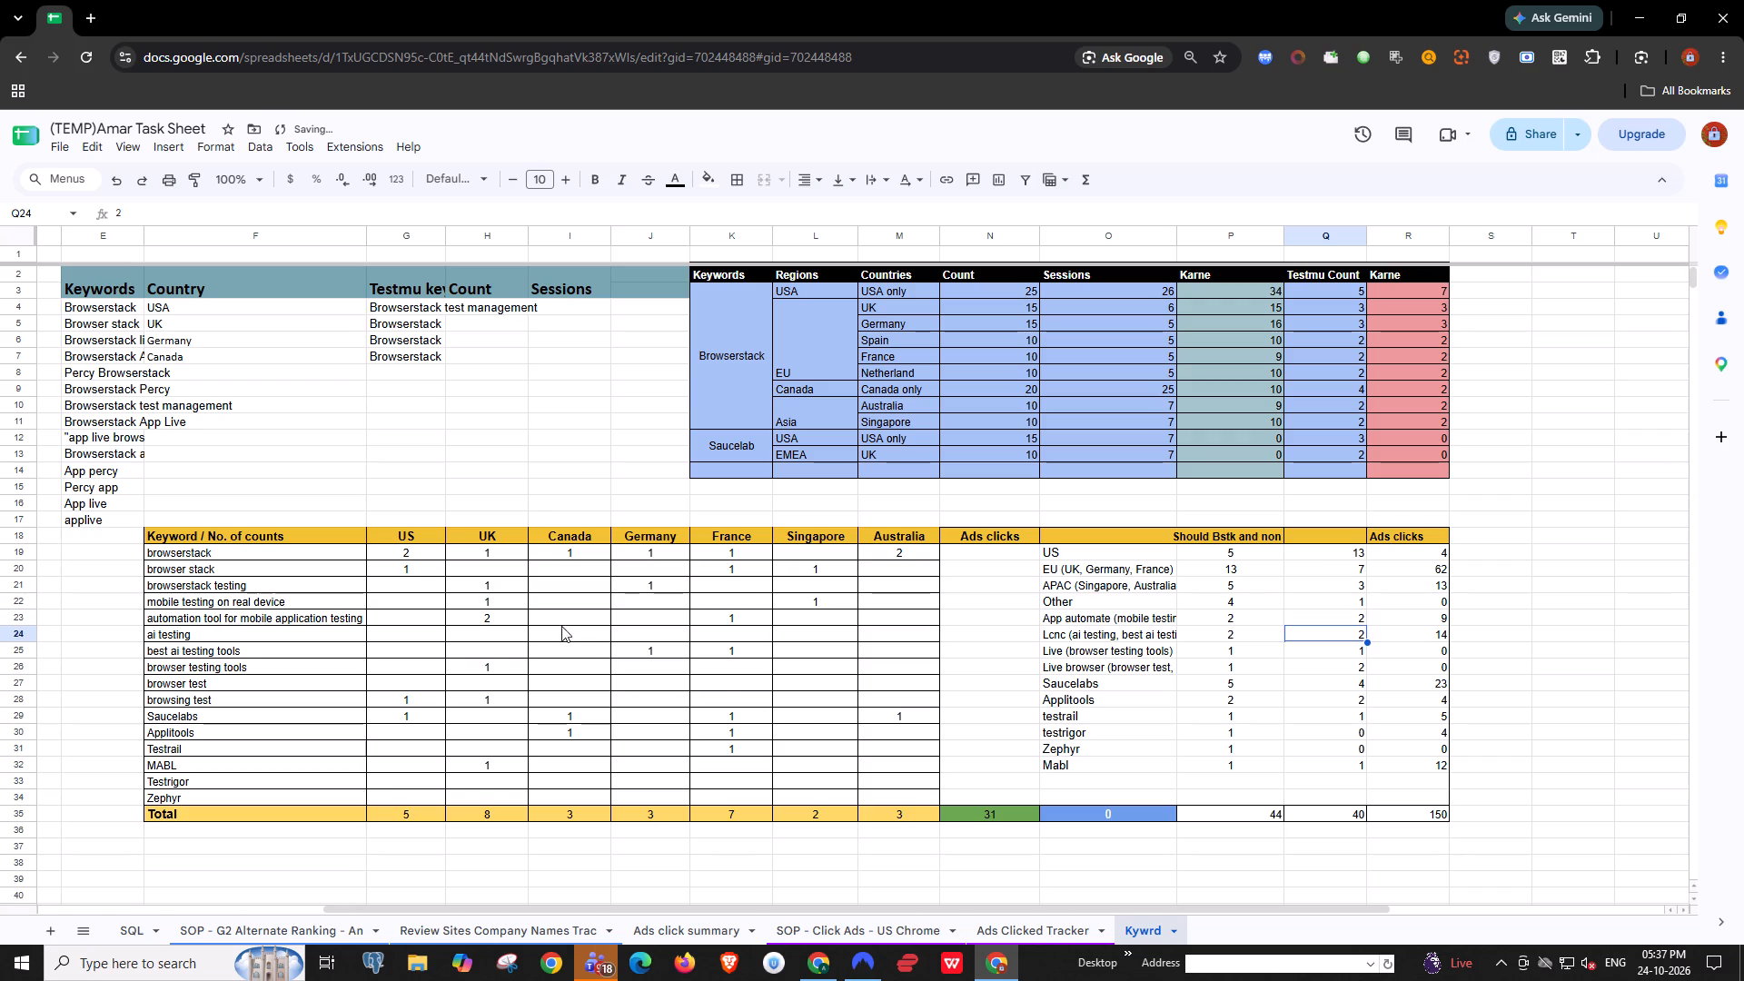
{"action": "left_click", "coordinate": [502, 612]}
{"action": "key", "text": "1"}
{"action": "key", "text": "Return"}
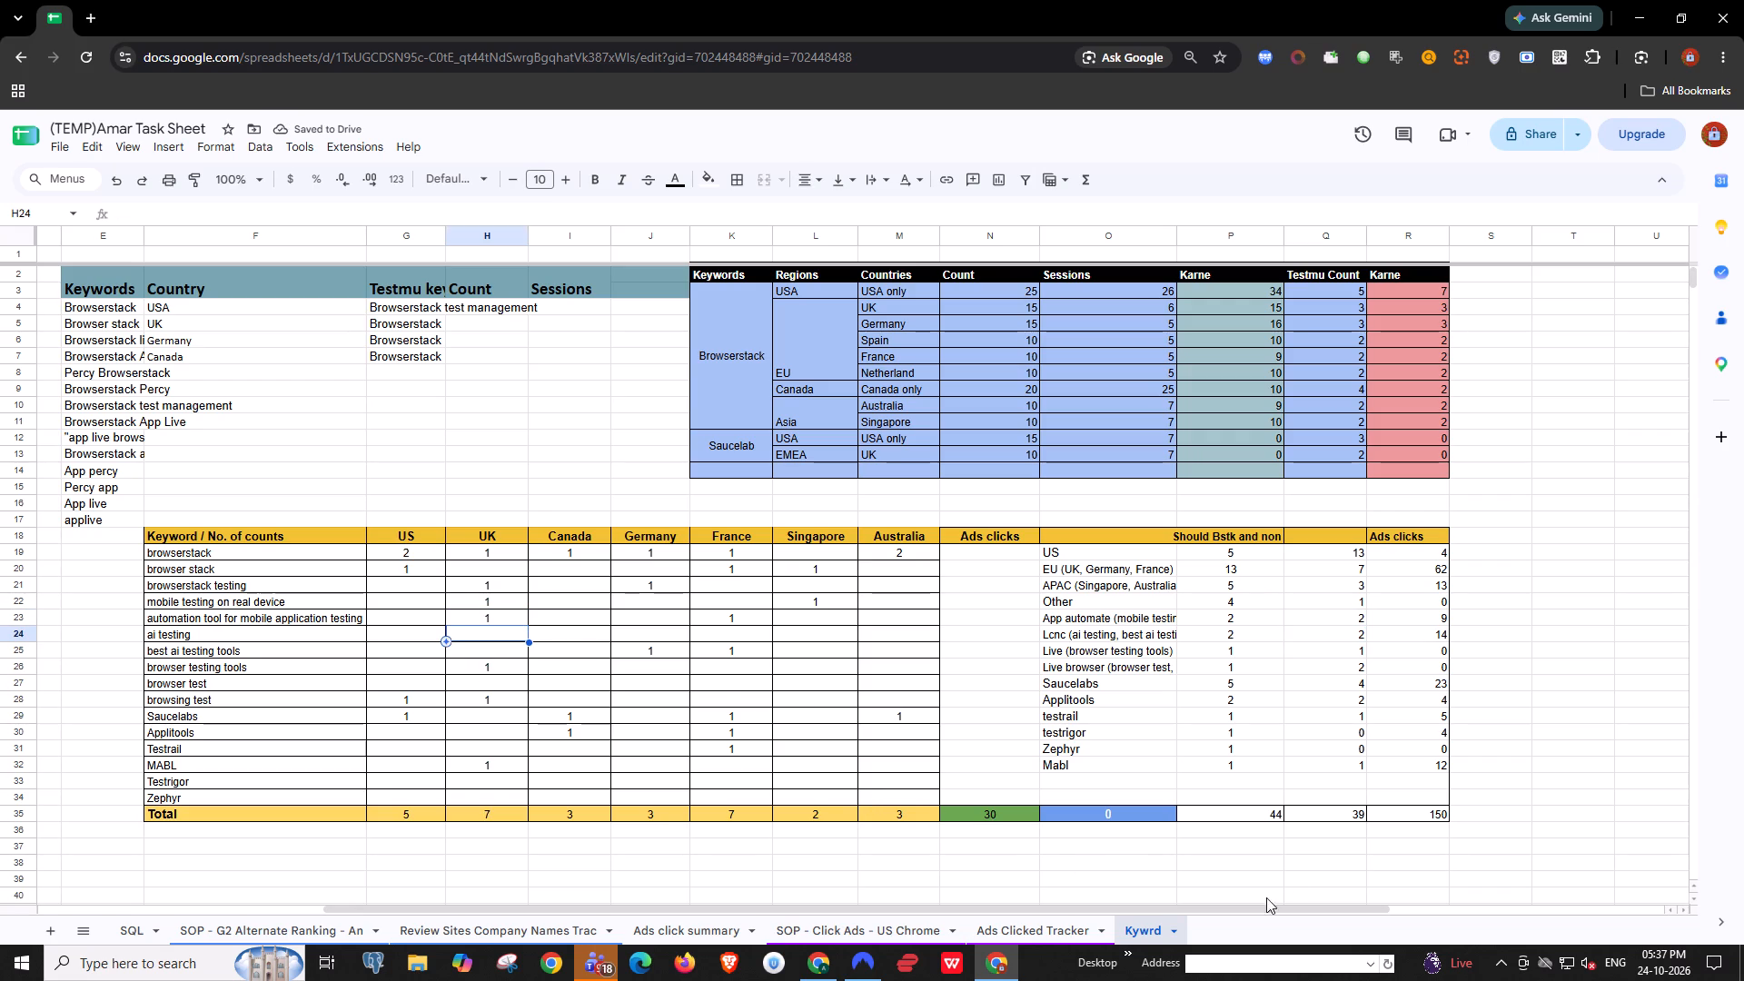
Recheck the sum of the summary counts in Q20 to Q32, and select the EU row's count.
{"action": "left_click_drag", "start_coordinate": [1351, 569], "coordinate": [1352, 755]}
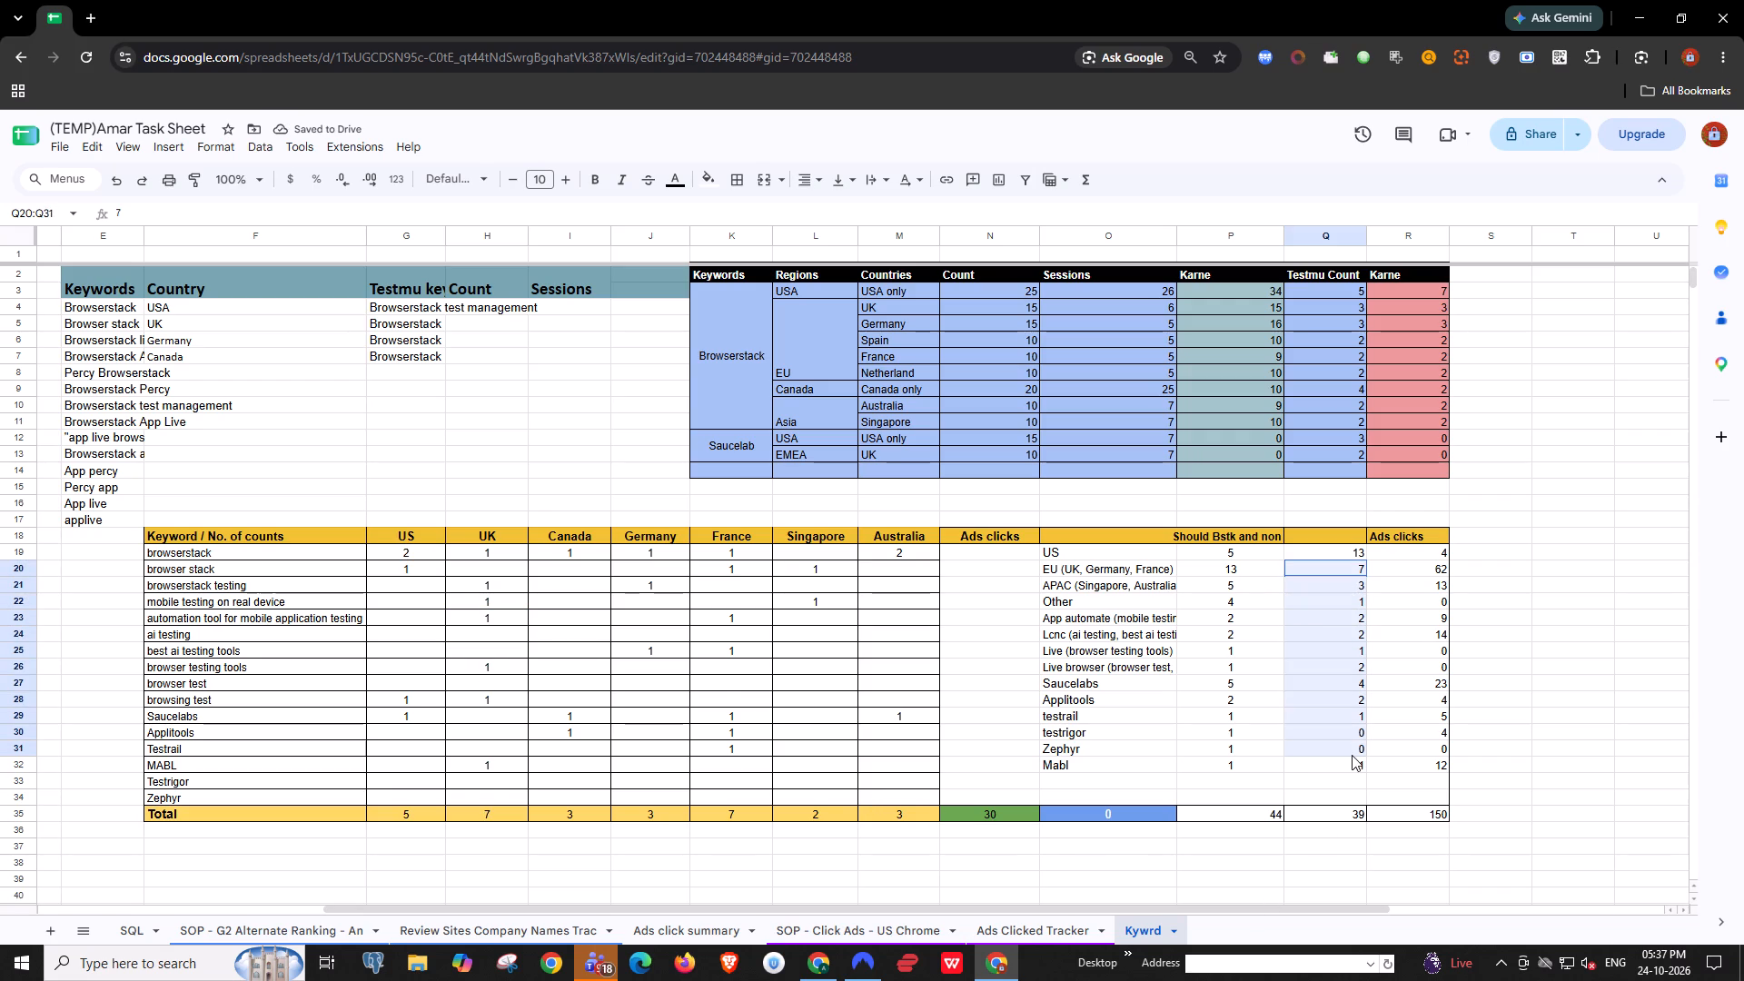
{"action": "left_click_drag", "start_coordinate": [1352, 755], "coordinate": [1352, 764]}
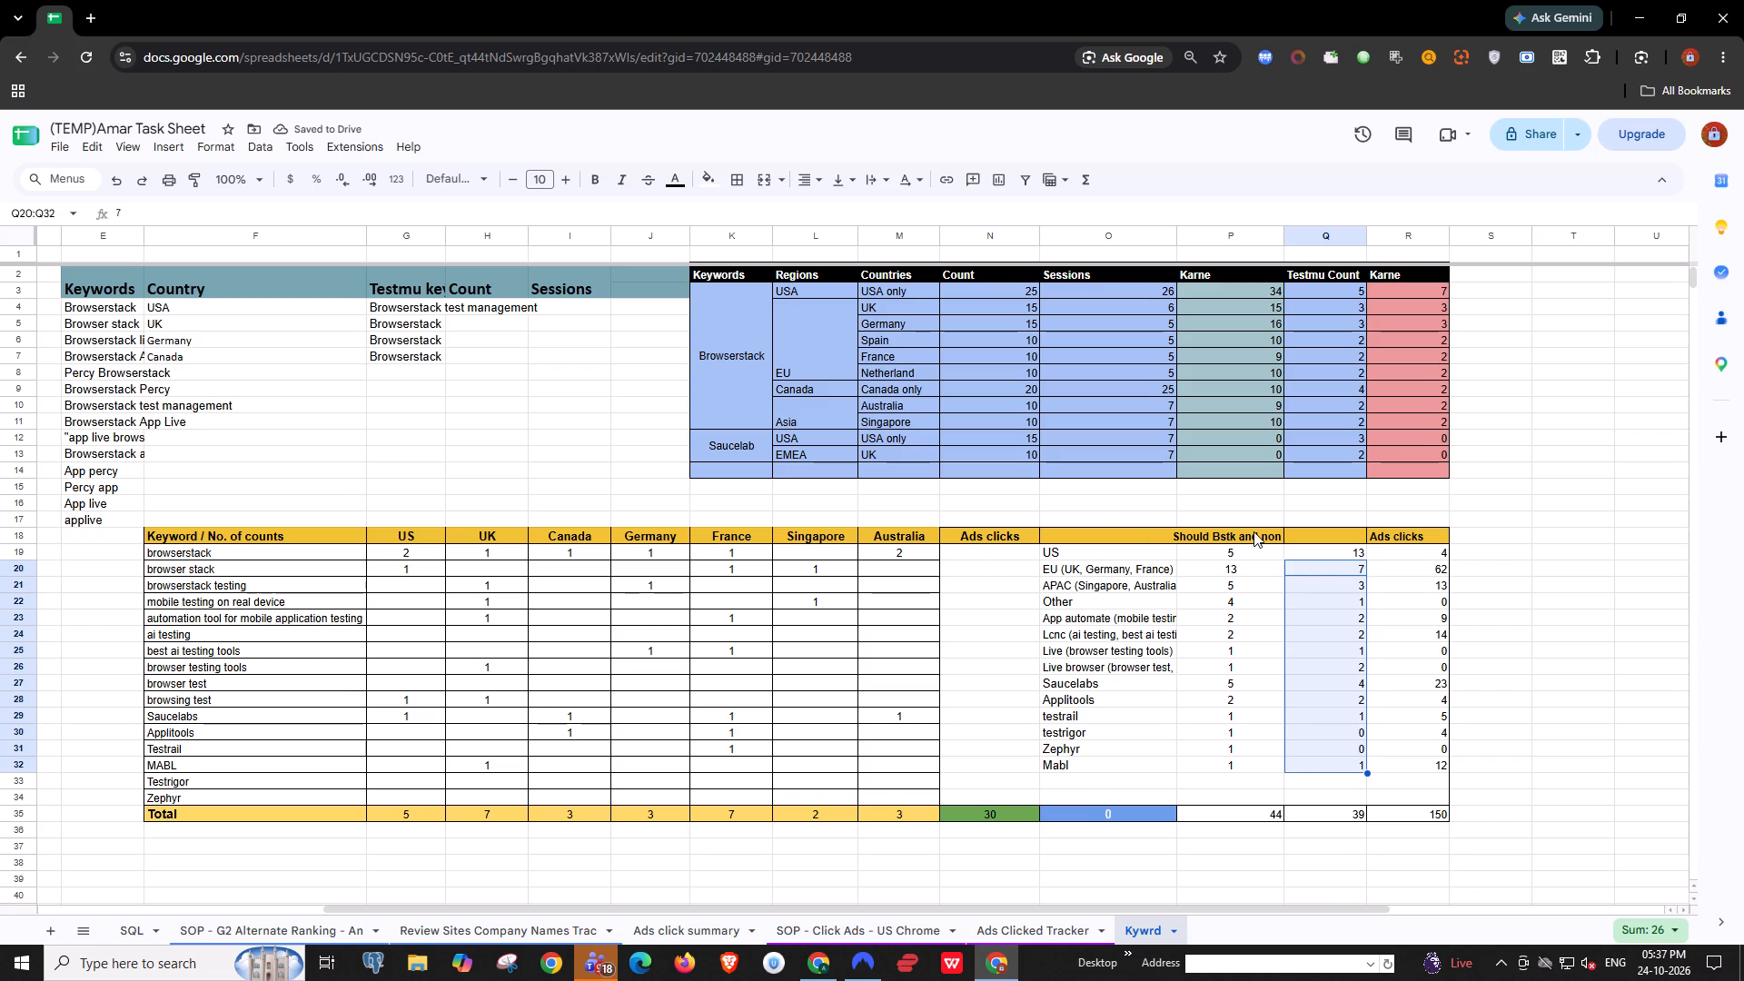
{"action": "left_click", "coordinate": [1343, 566]}
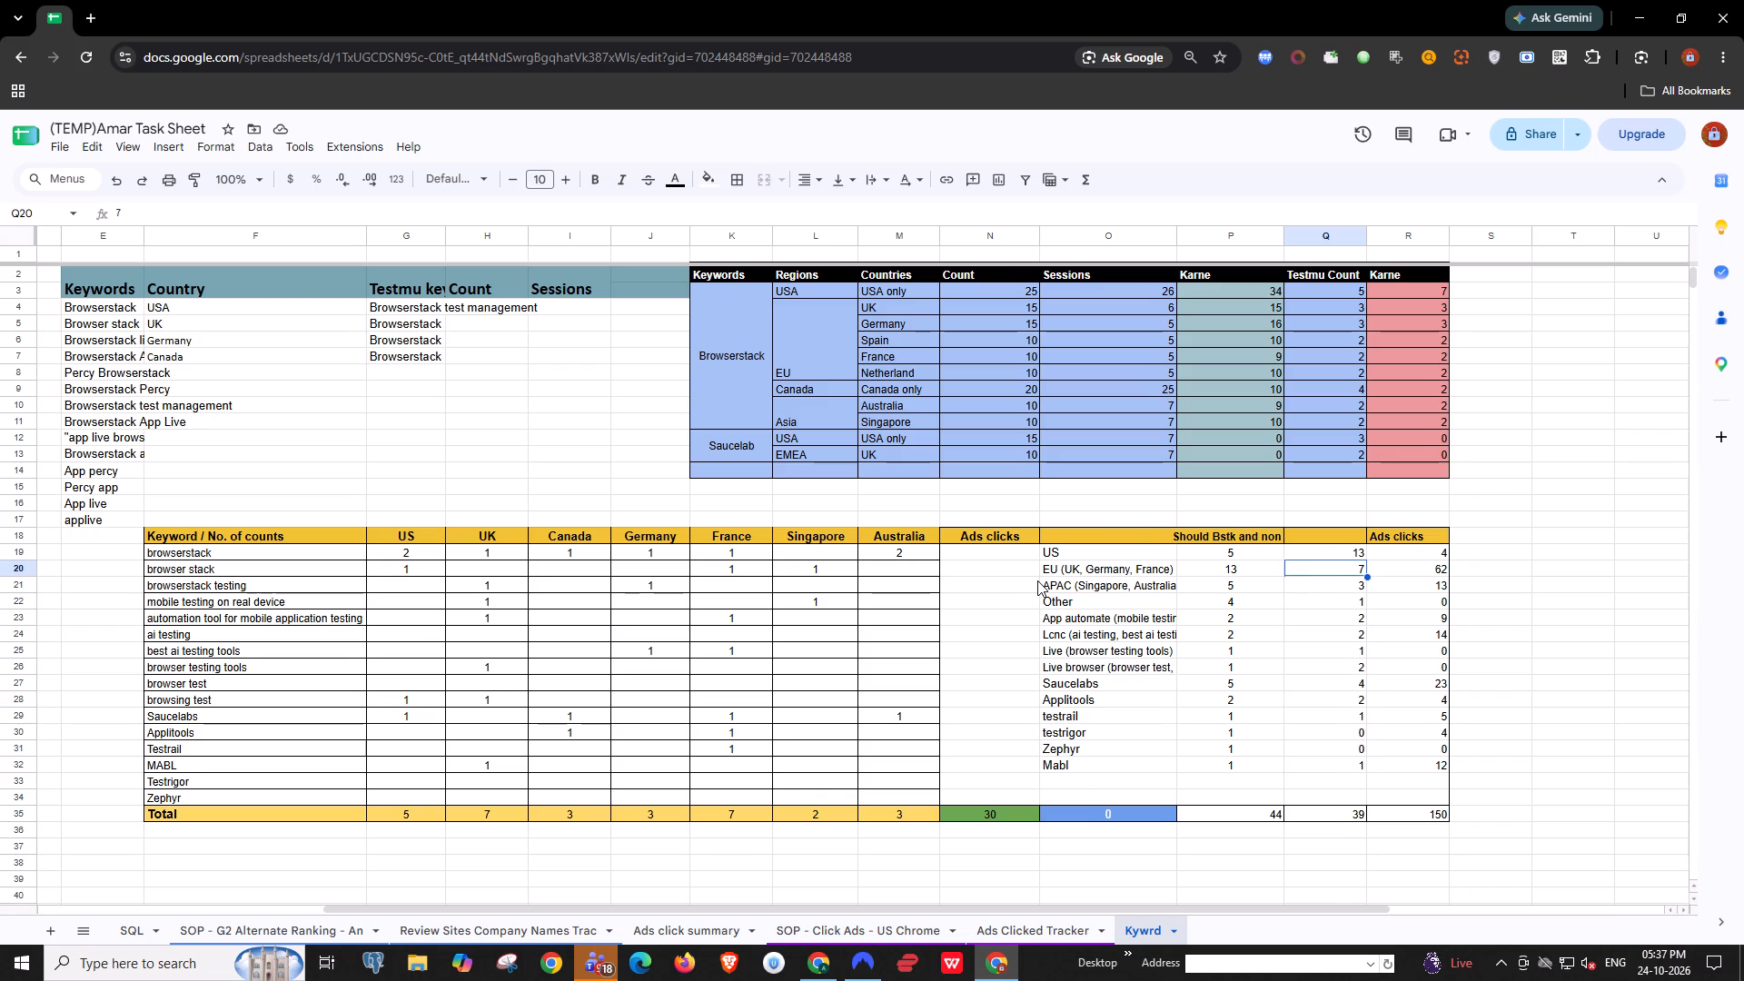
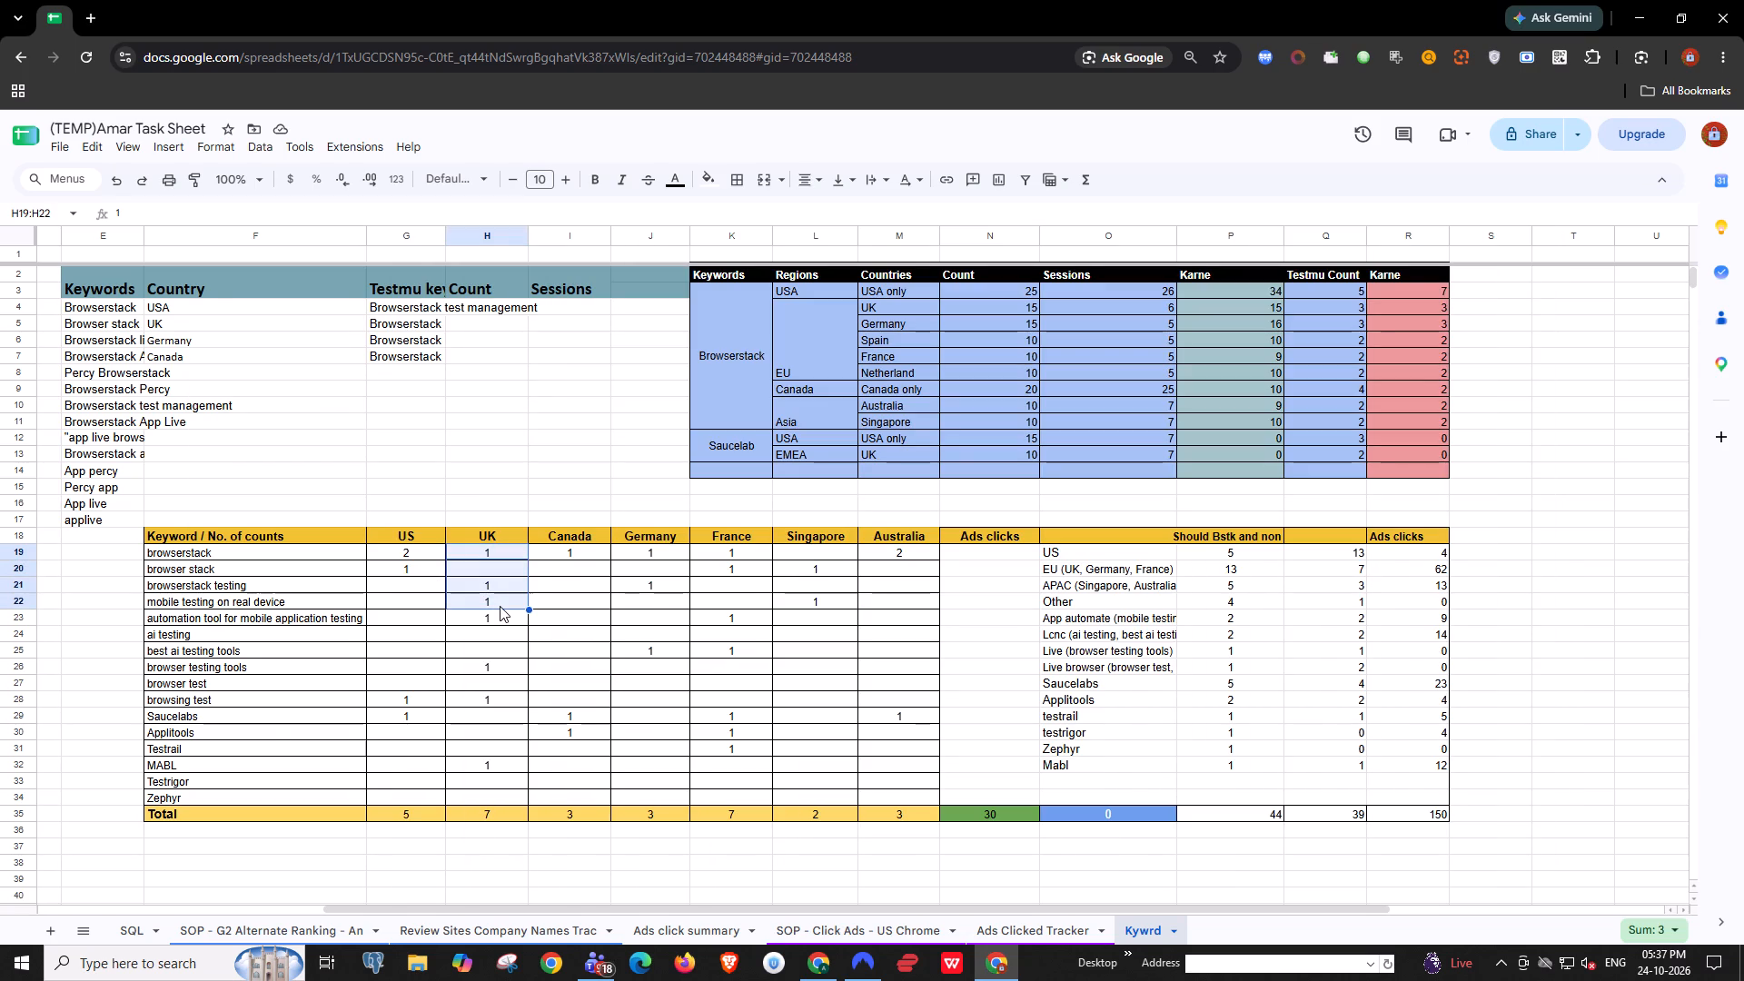
Check the Browserstack keyword count sums for Germany and France (rows 19–21) and Singapore–Australia (rows 19–20) against the region summary, including APAC and Other.
{"action": "left_click_drag", "start_coordinate": [648, 550], "coordinate": [645, 584]}
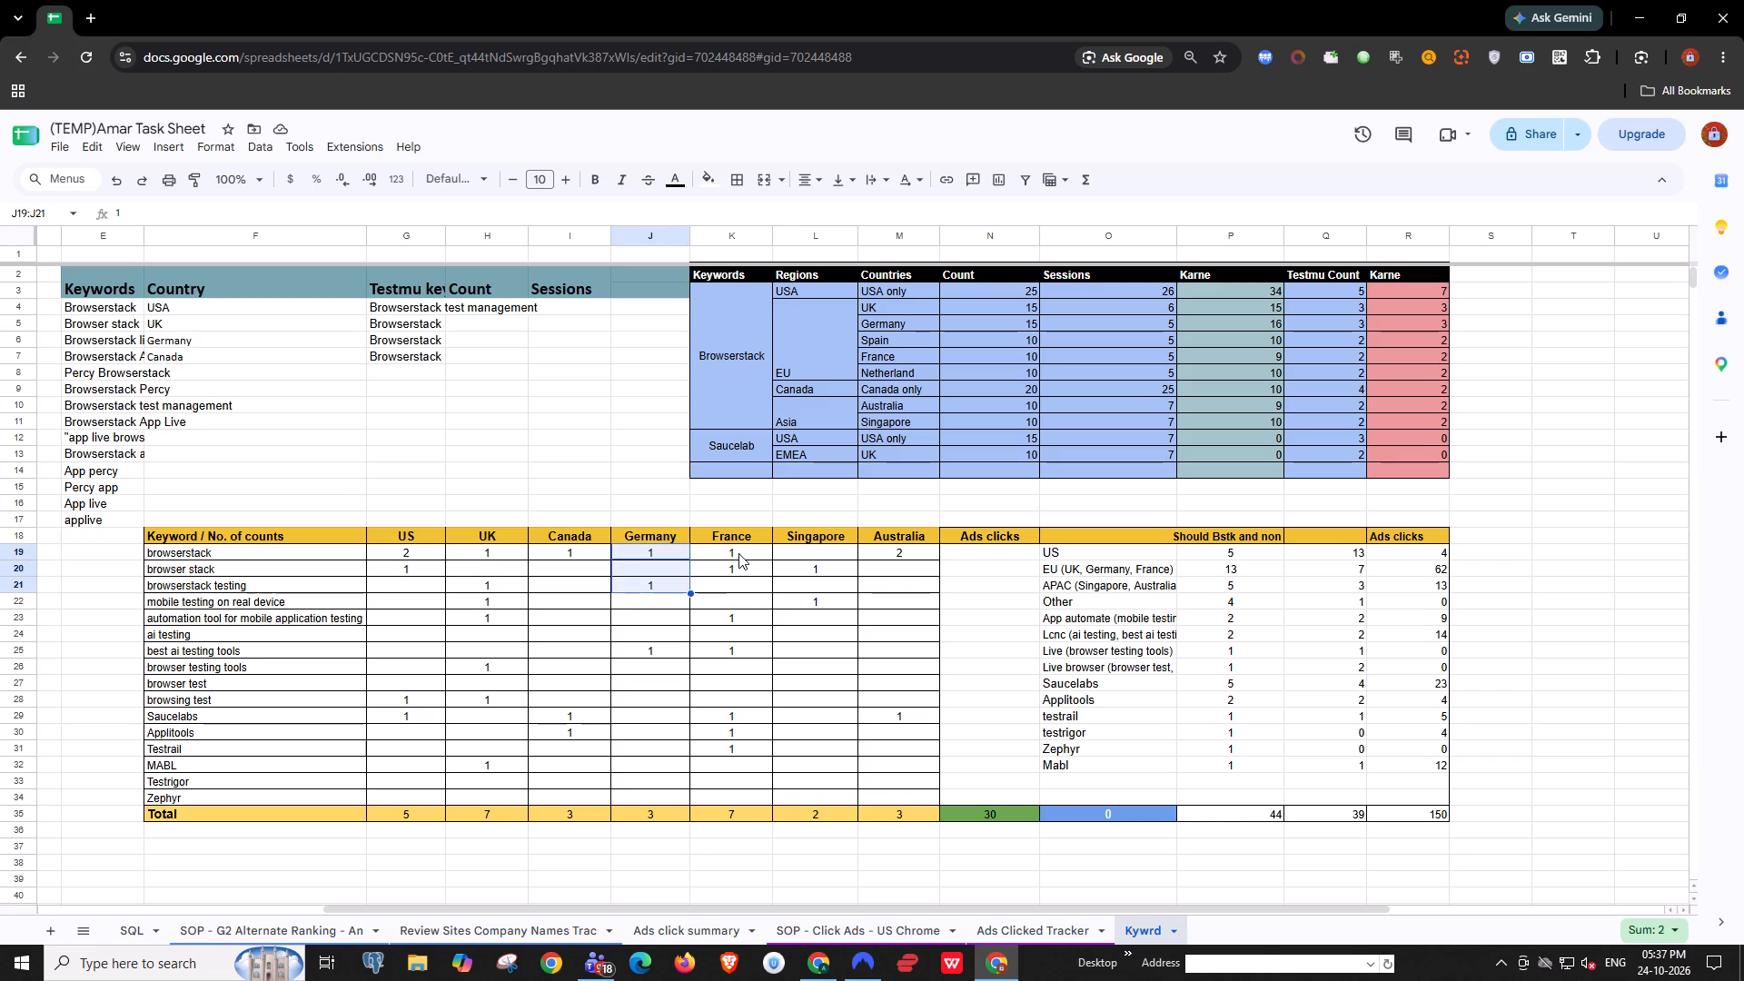
{"action": "left_click_drag", "start_coordinate": [738, 553], "coordinate": [739, 588]}
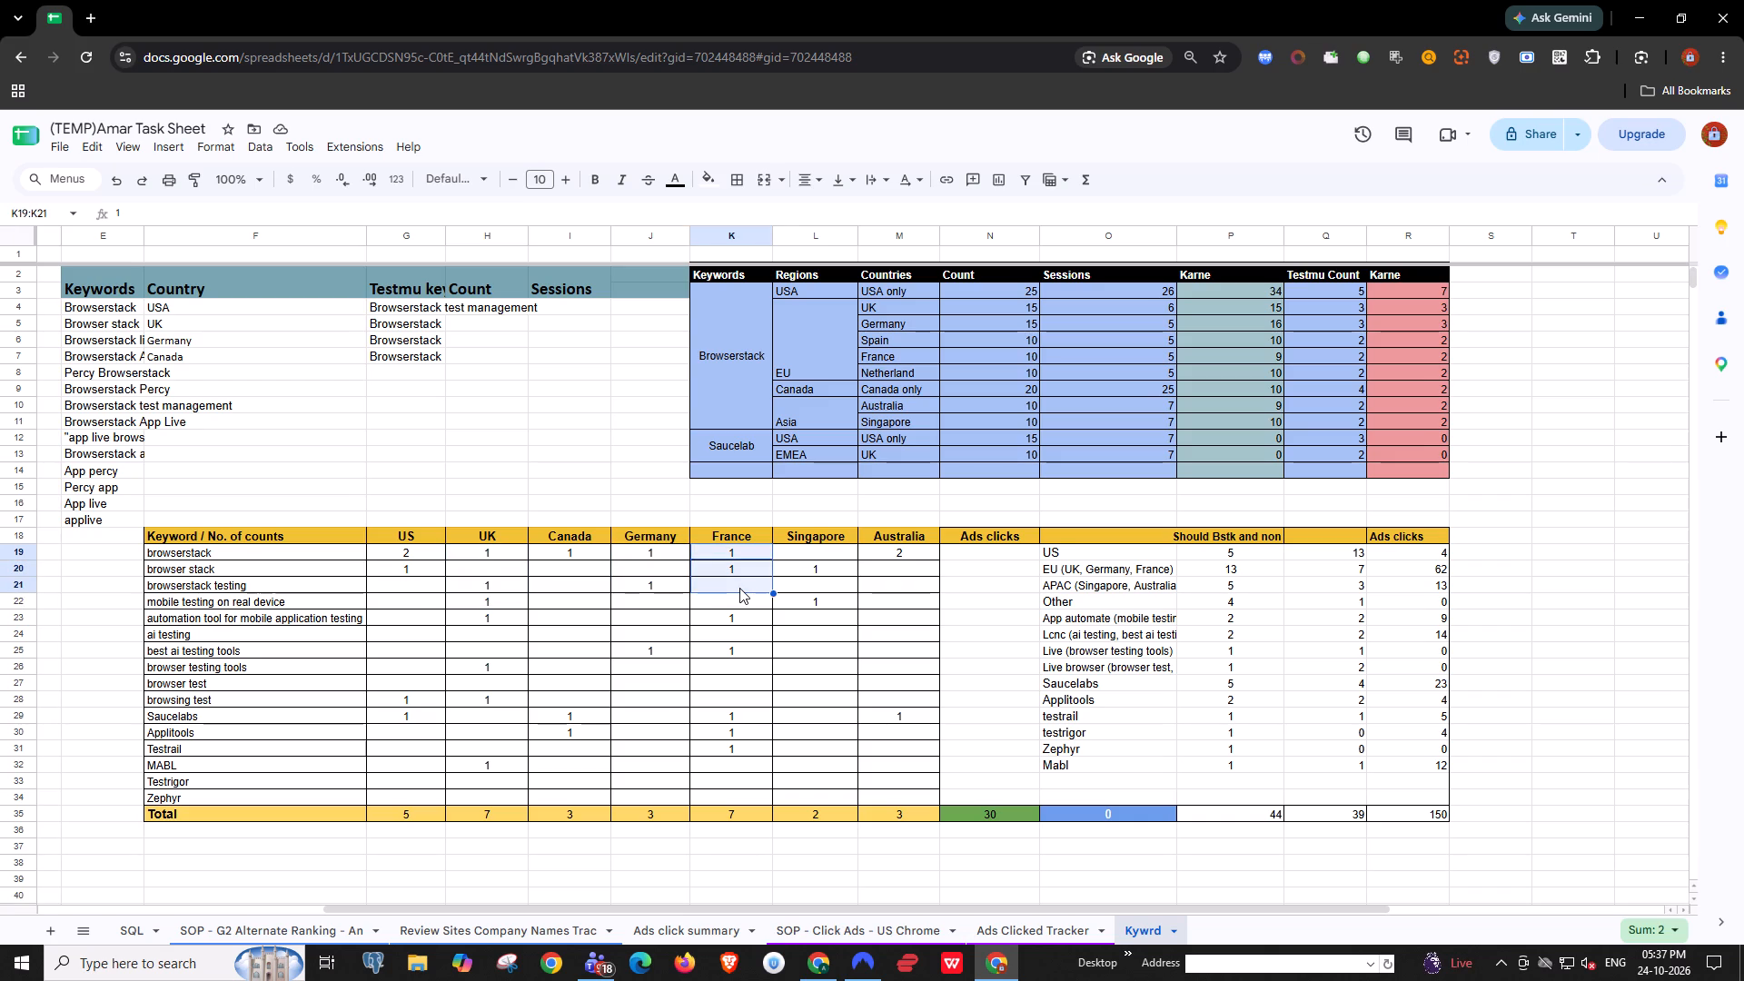
{"action": "left_click", "coordinate": [1350, 590]}
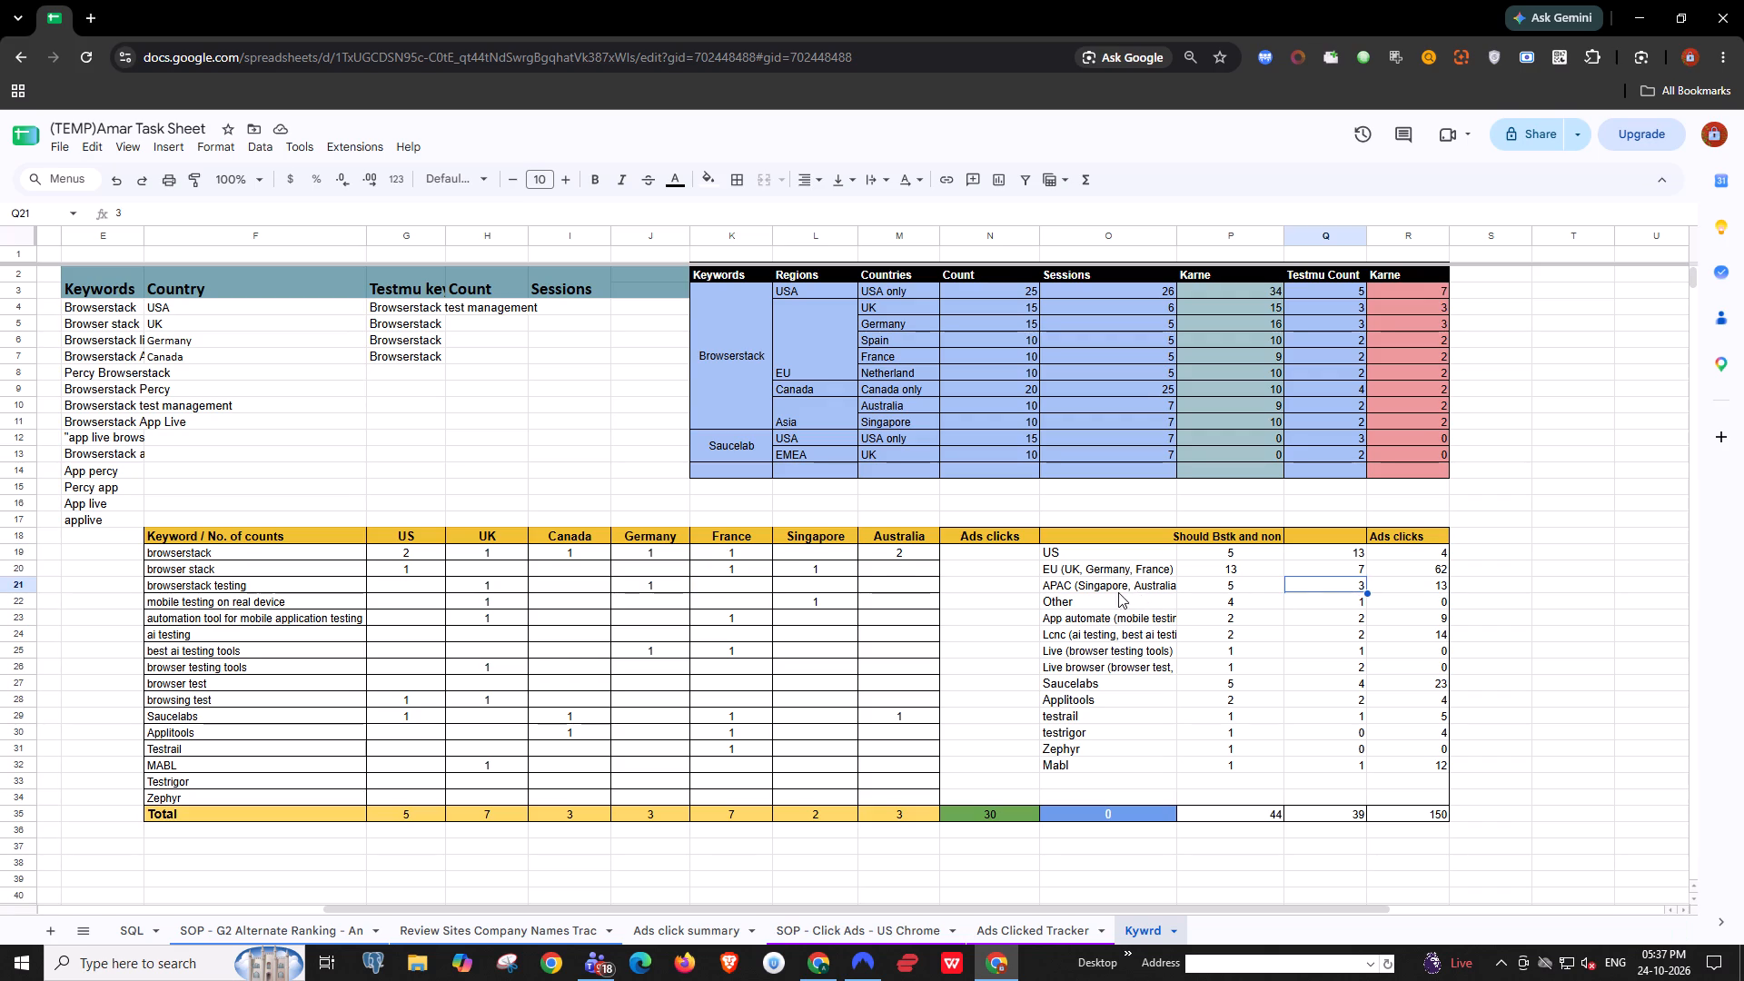
{"action": "left_click_drag", "start_coordinate": [830, 549], "coordinate": [908, 575]}
{"action": "left_click", "coordinate": [1341, 599]}
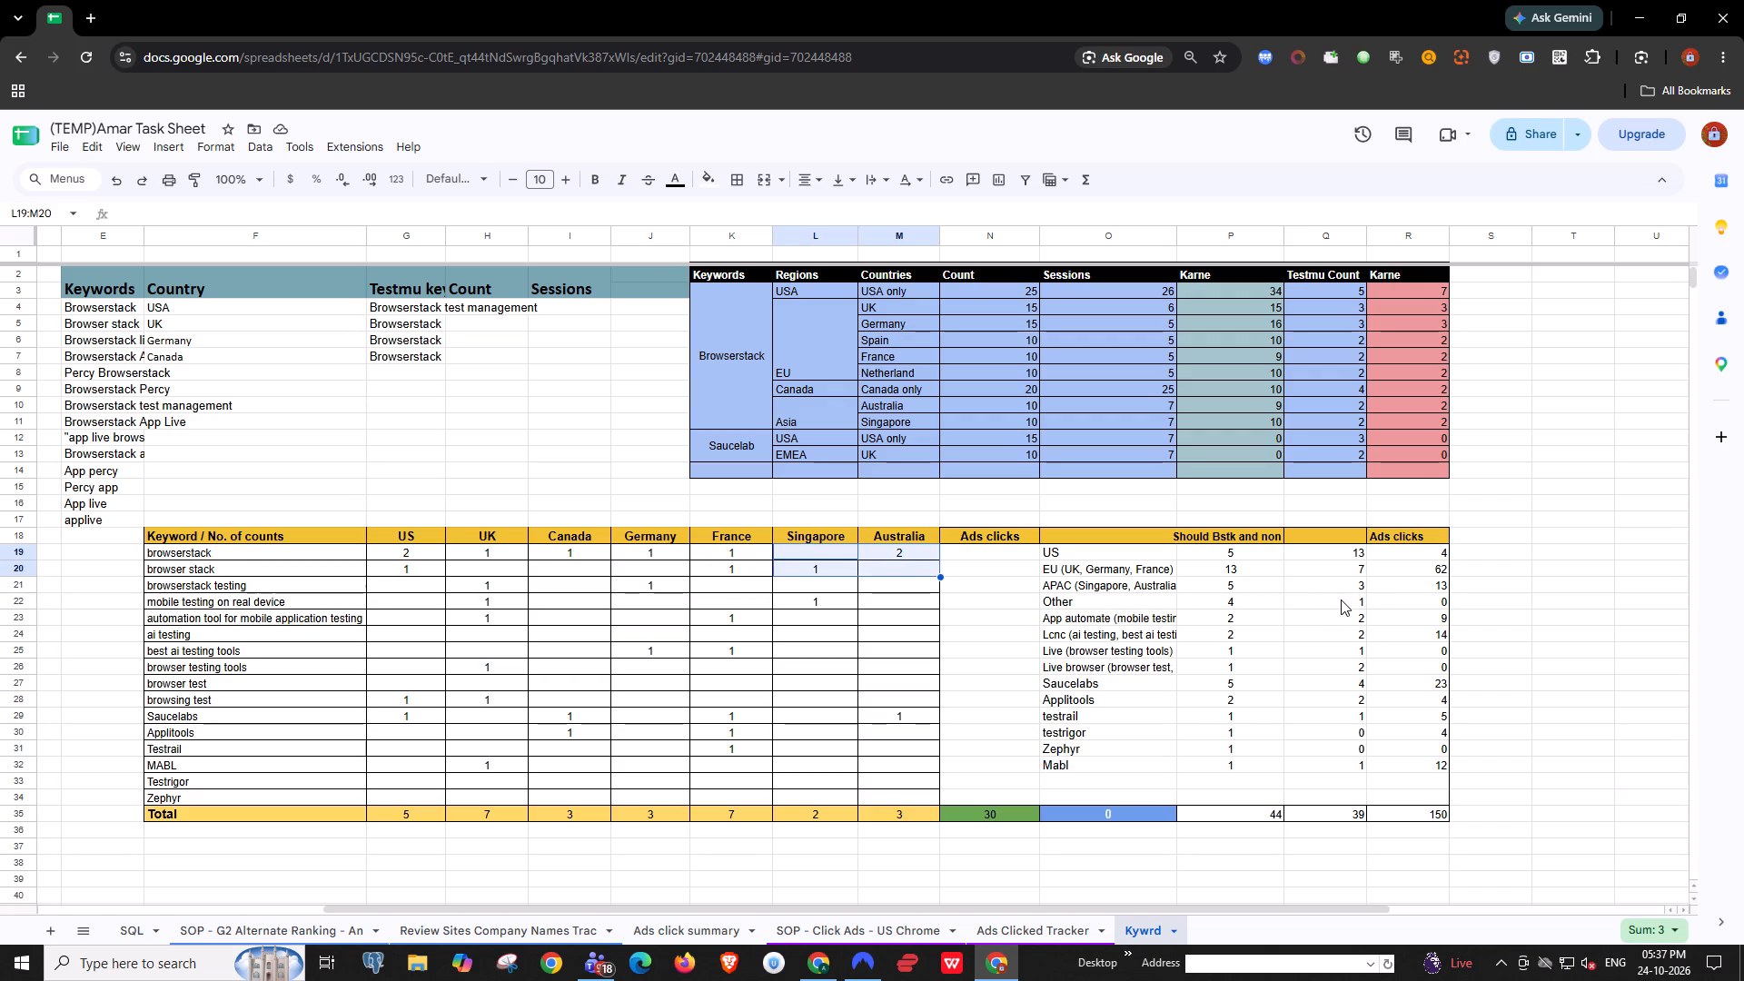
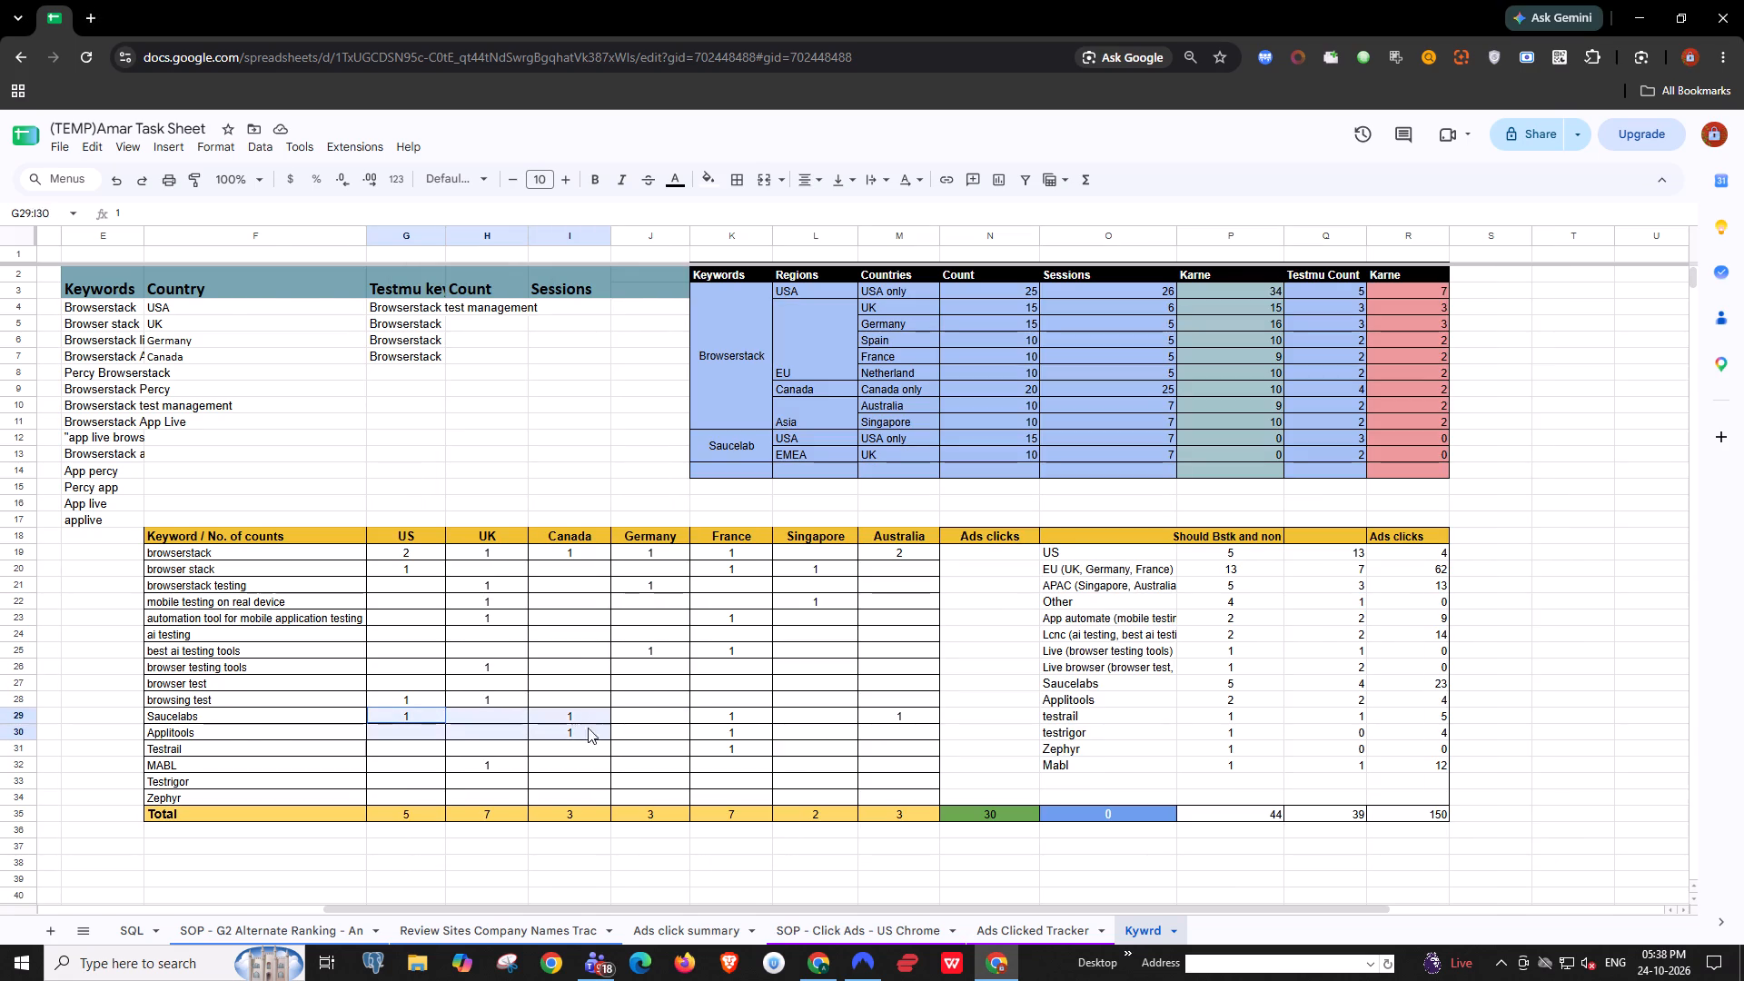
Check the Saucelabs row sum and the App automate keyword sum (rows 22–23, UK to France) against the category summary.
{"action": "left_click_drag", "start_coordinate": [588, 728], "coordinate": [893, 719]}
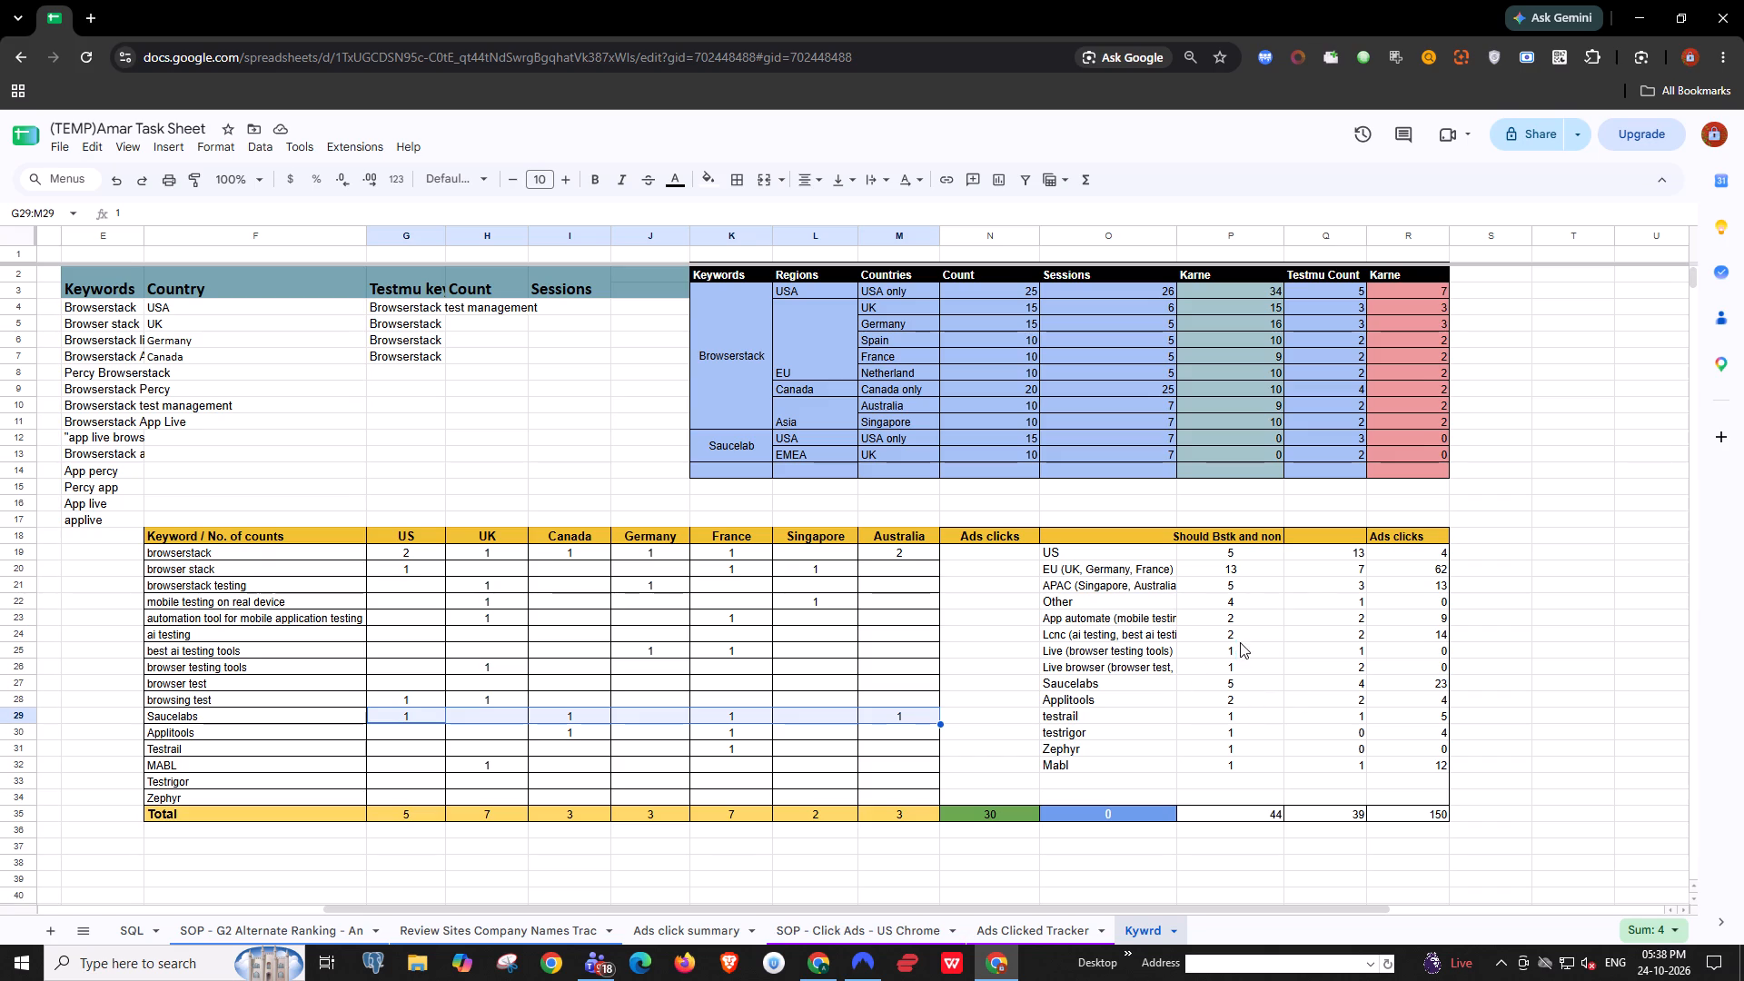
{"action": "left_click", "coordinate": [1220, 619]}
{"action": "left_click", "coordinate": [1161, 619]}
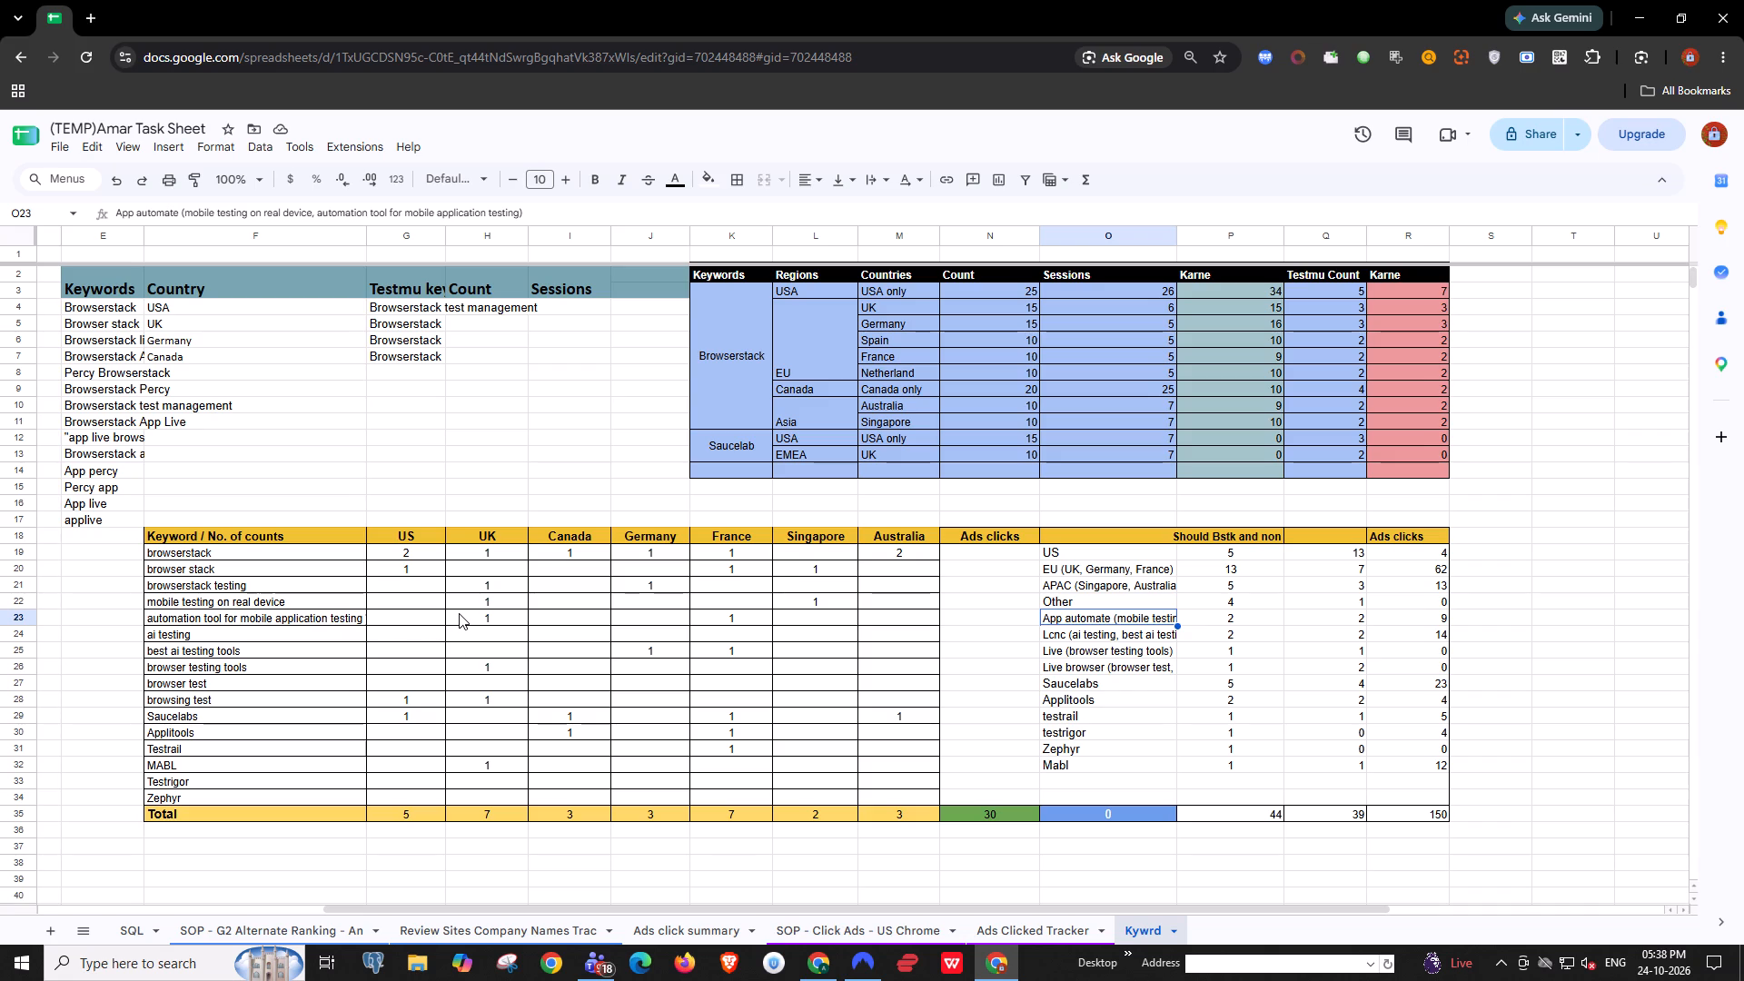
{"action": "left_click_drag", "start_coordinate": [475, 599], "coordinate": [708, 623]}
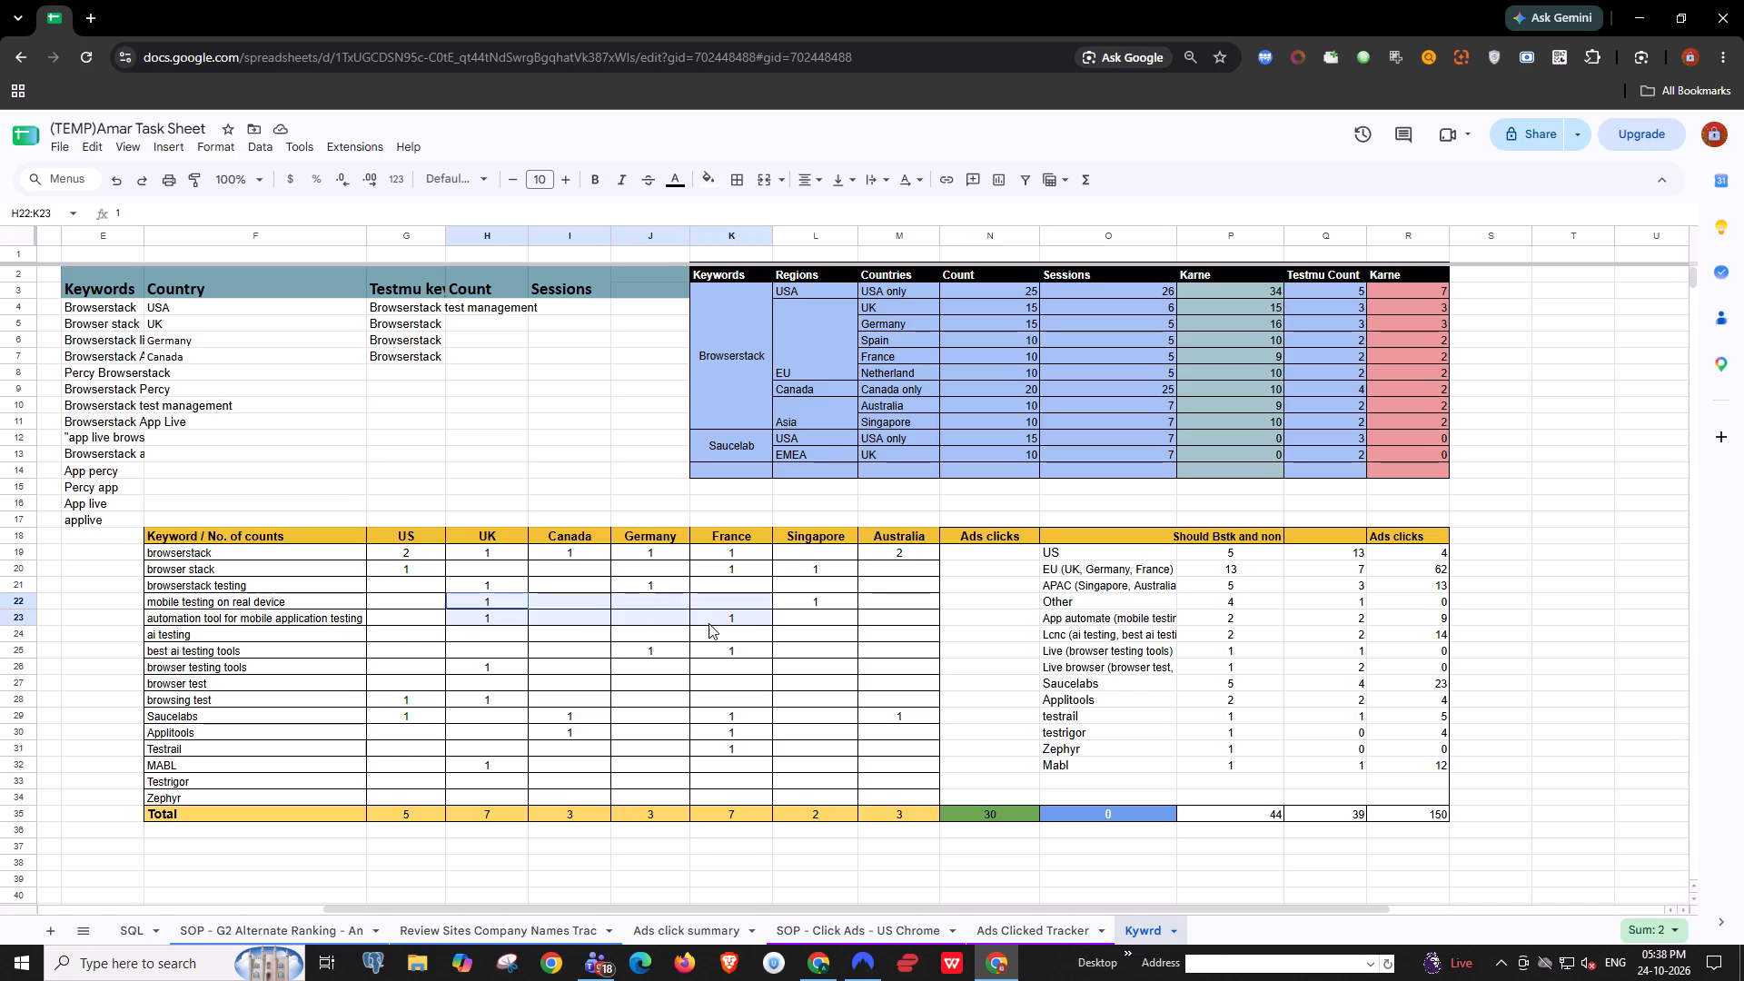
{"action": "left_click_drag", "start_coordinate": [708, 623], "coordinate": [718, 625]}
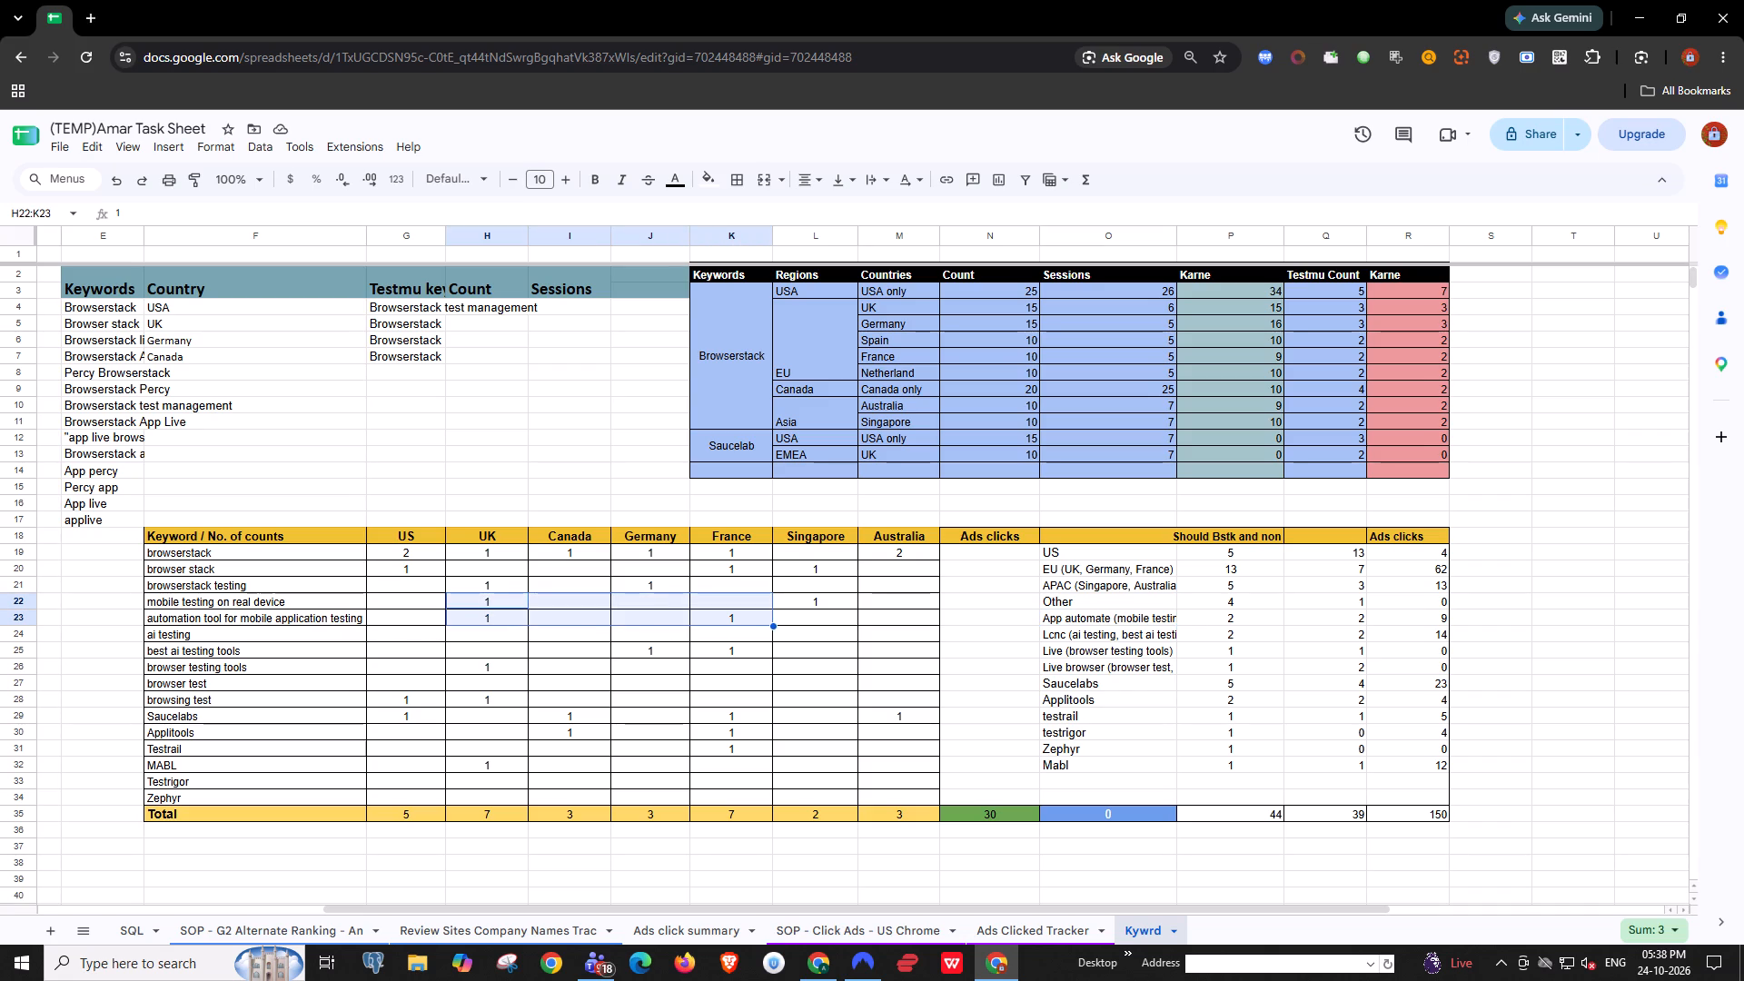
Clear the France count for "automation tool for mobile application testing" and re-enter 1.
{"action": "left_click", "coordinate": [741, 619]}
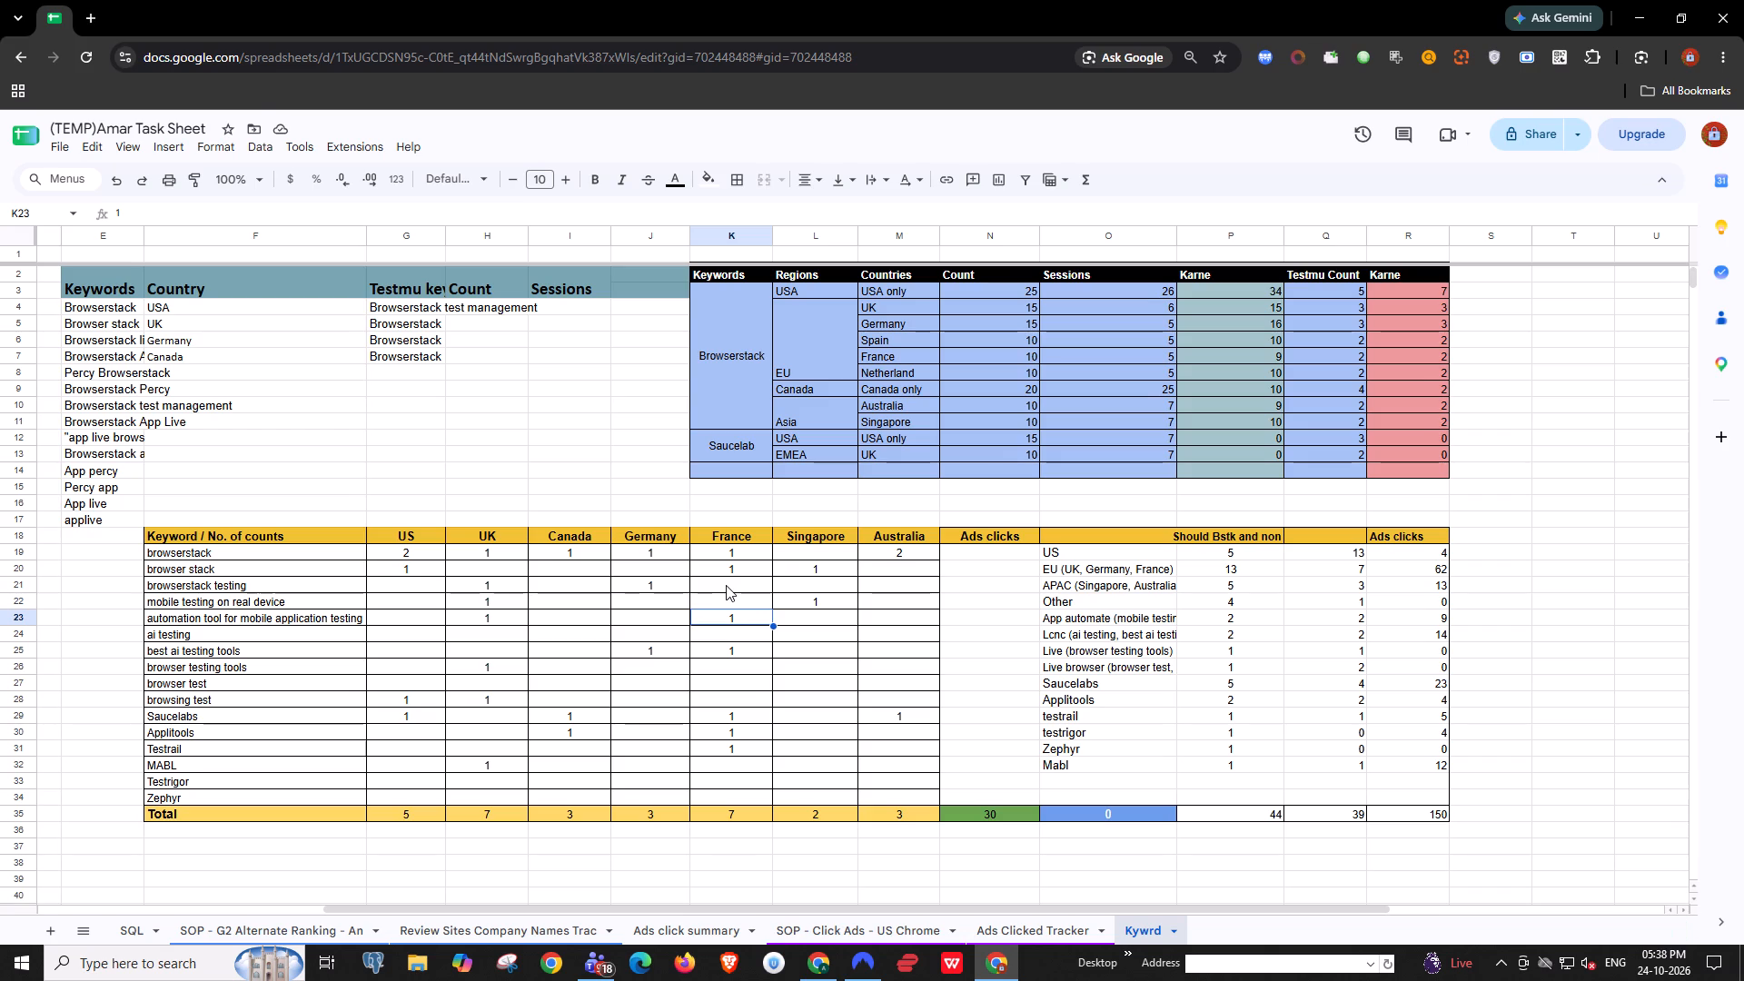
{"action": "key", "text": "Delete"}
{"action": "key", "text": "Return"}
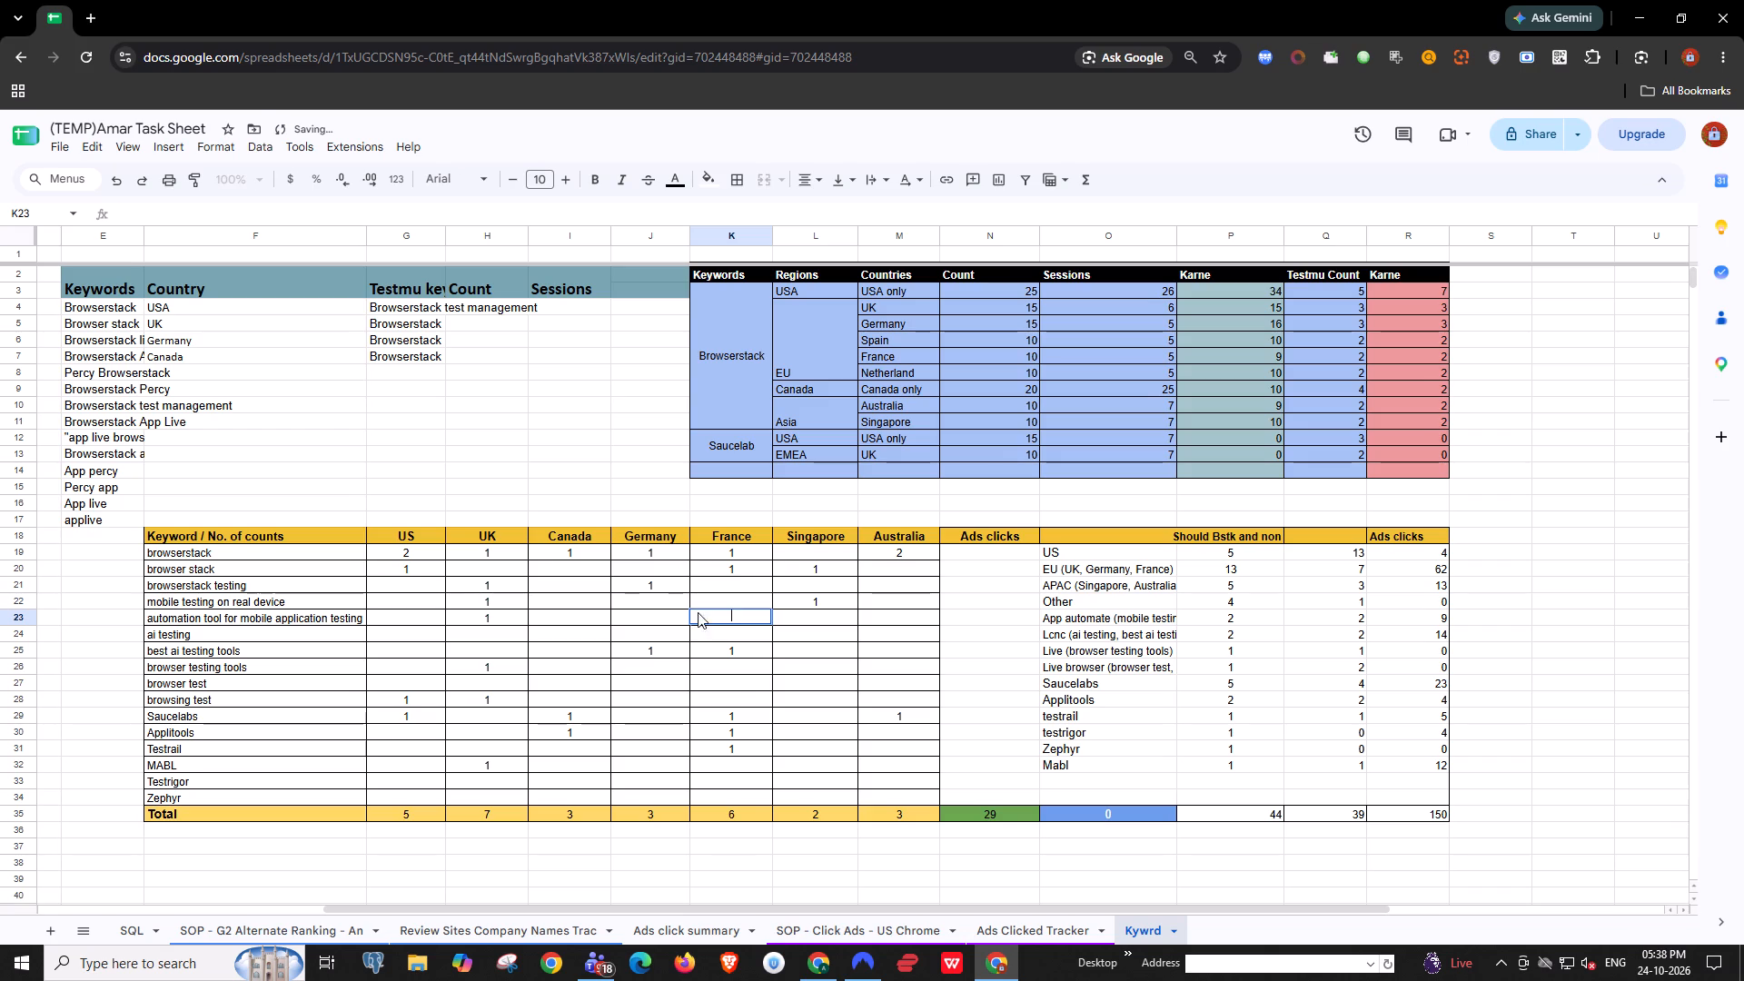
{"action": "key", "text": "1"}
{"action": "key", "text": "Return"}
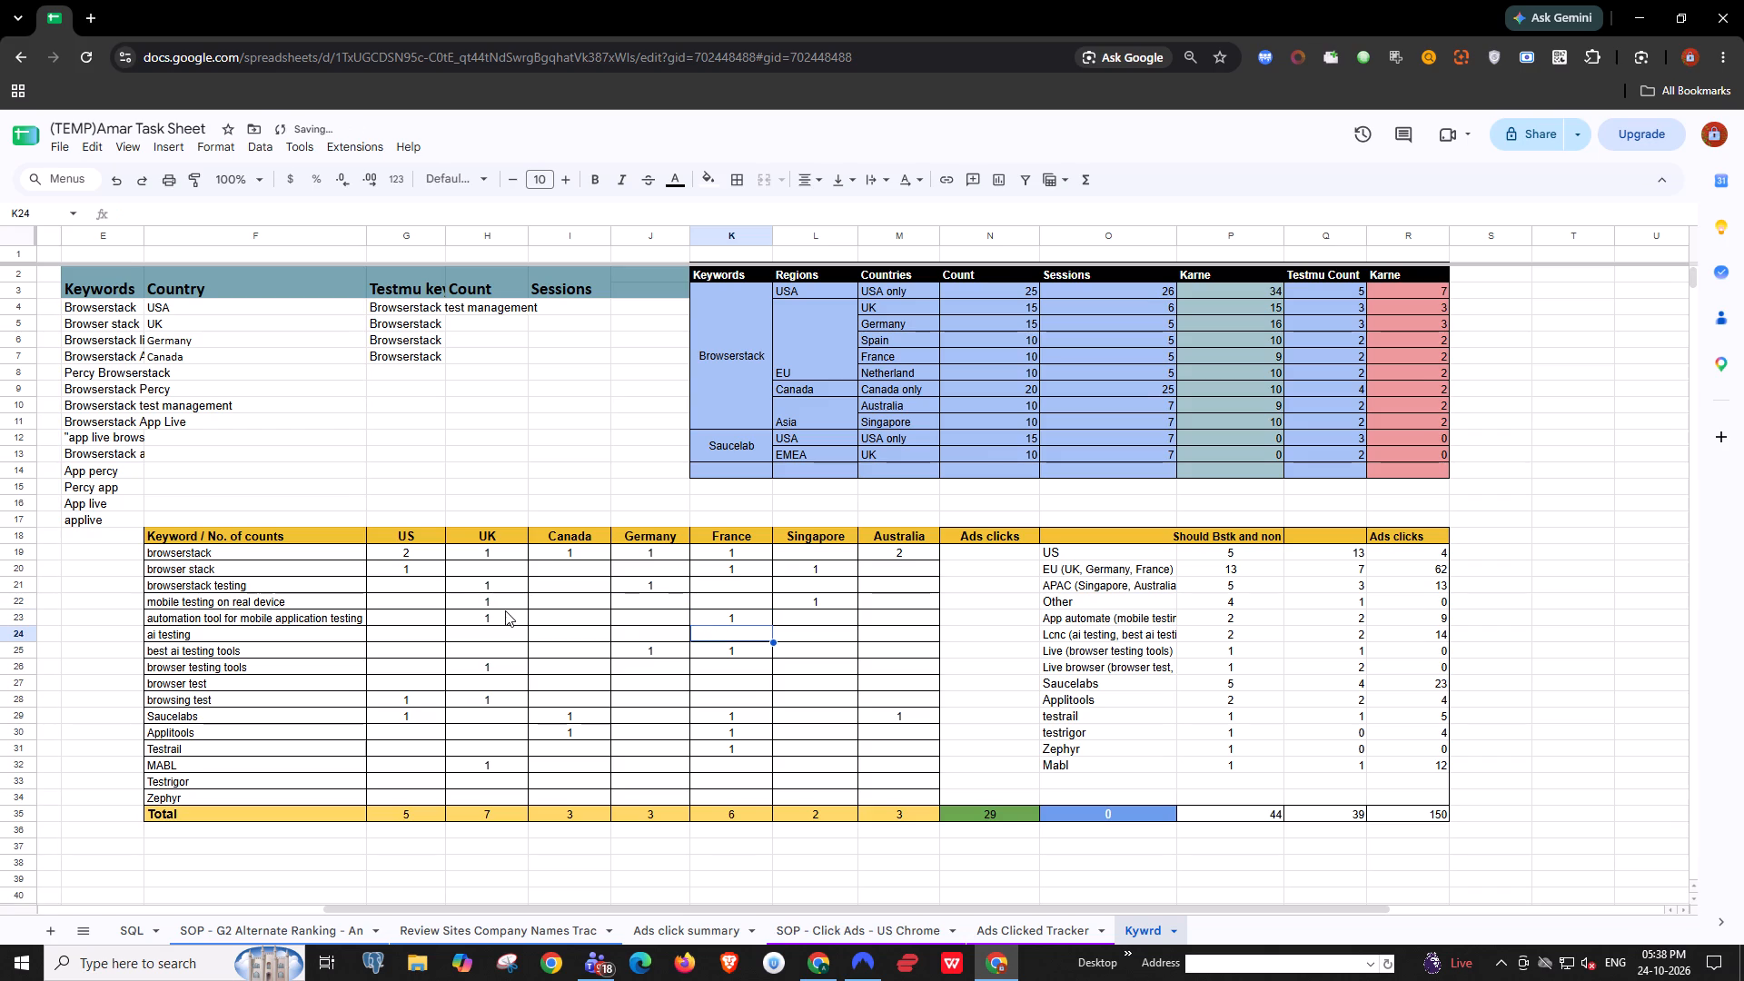
Clear the UK count for "automation tool for mobile application testing" in the keyword grid.
{"action": "left_click", "coordinate": [505, 610]}
{"action": "key", "text": "Down"}
{"action": "key", "text": "Delete"}
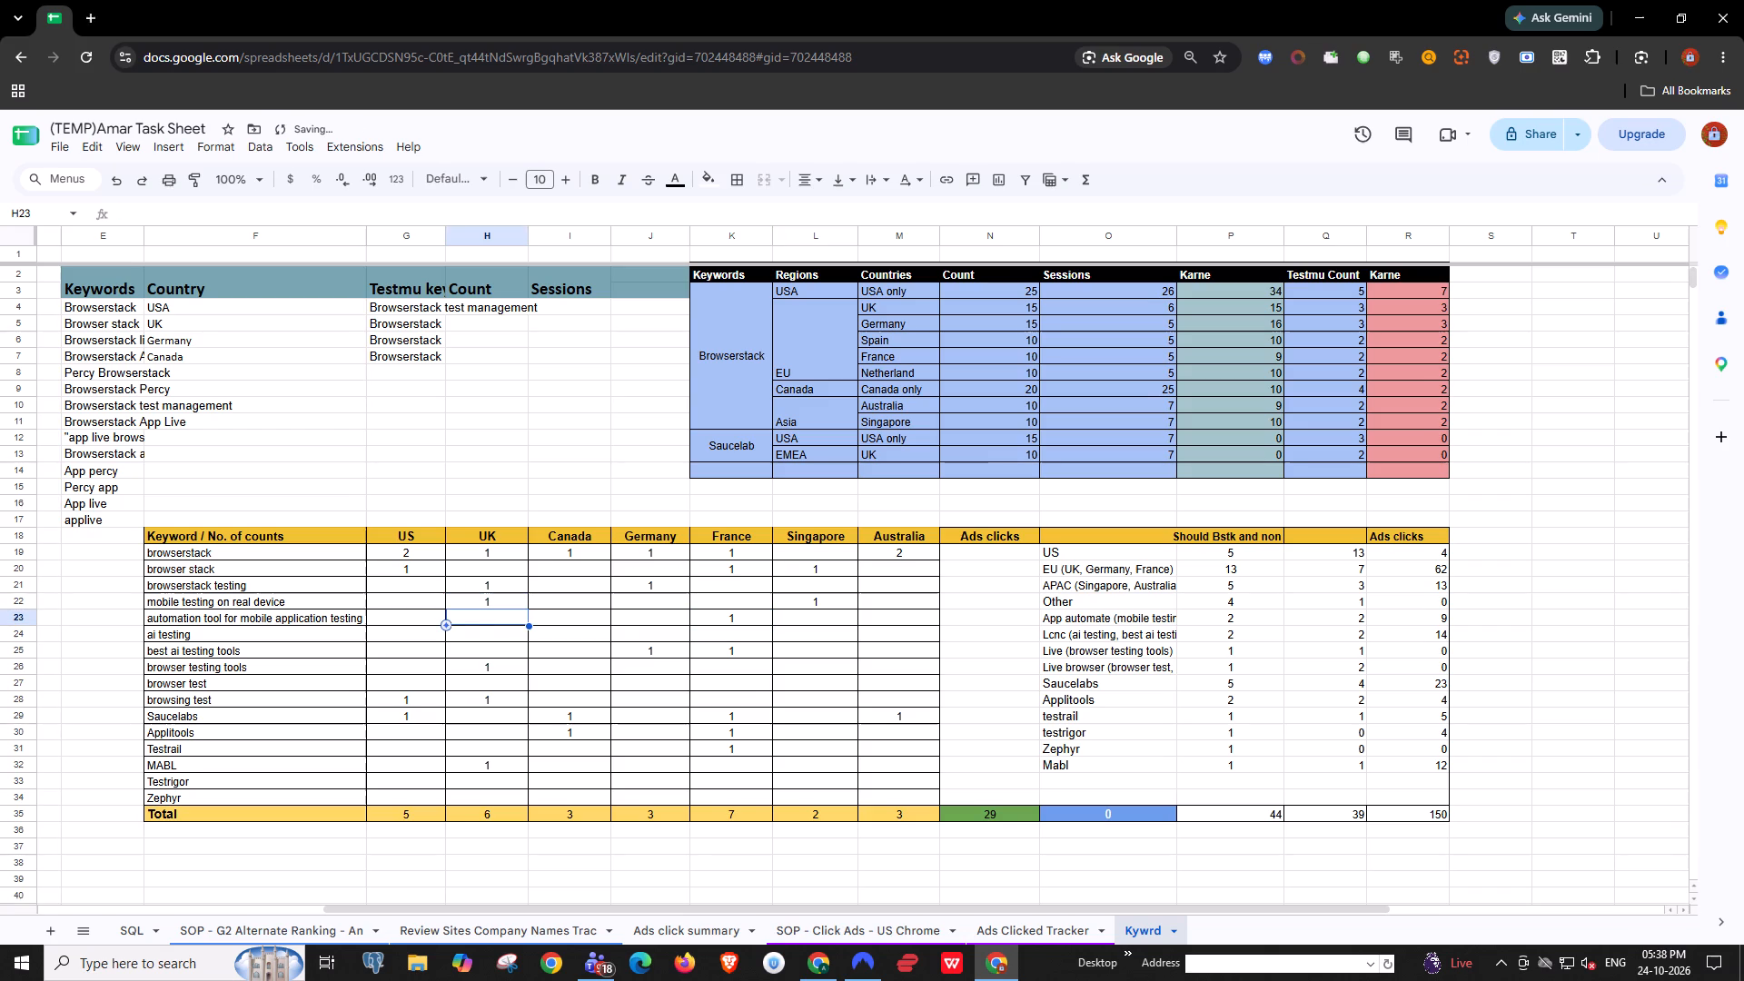
{"action": "key", "text": "Return"}
{"action": "left_click", "coordinate": [500, 856]}
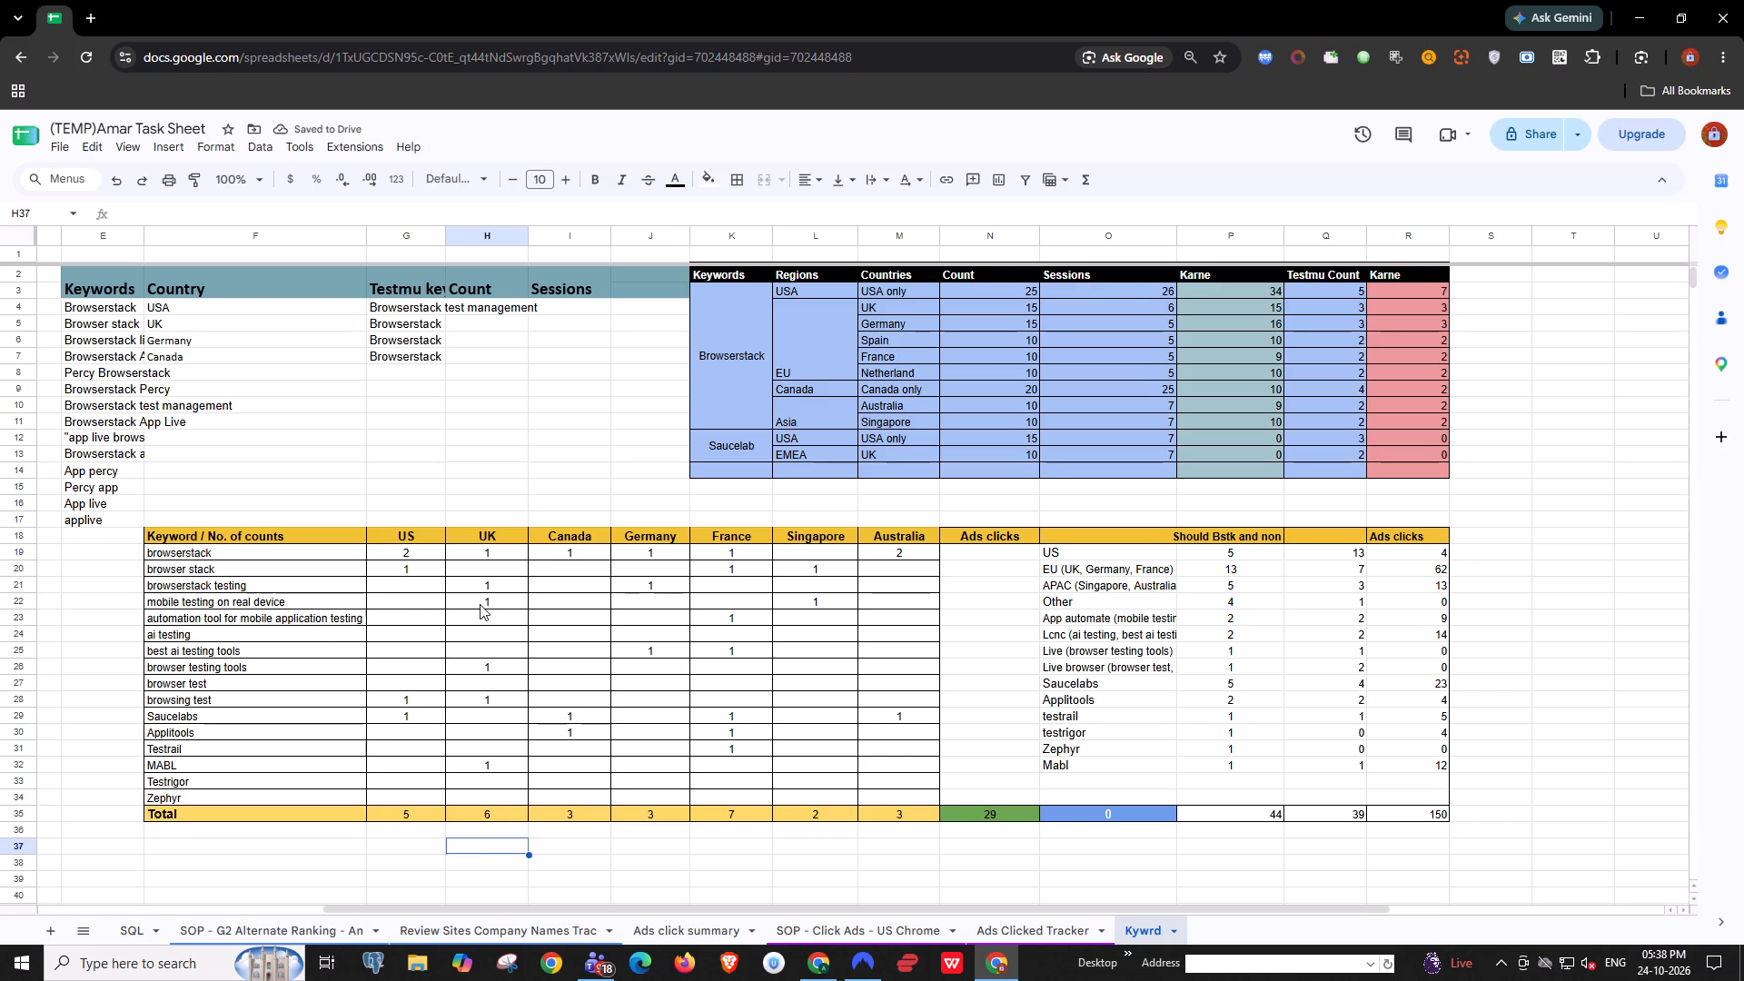
Check the count sum of the App automate keyword rows 22–23 from UK through France and through Singapore.
{"action": "left_click_drag", "start_coordinate": [481, 603], "coordinate": [741, 622]}
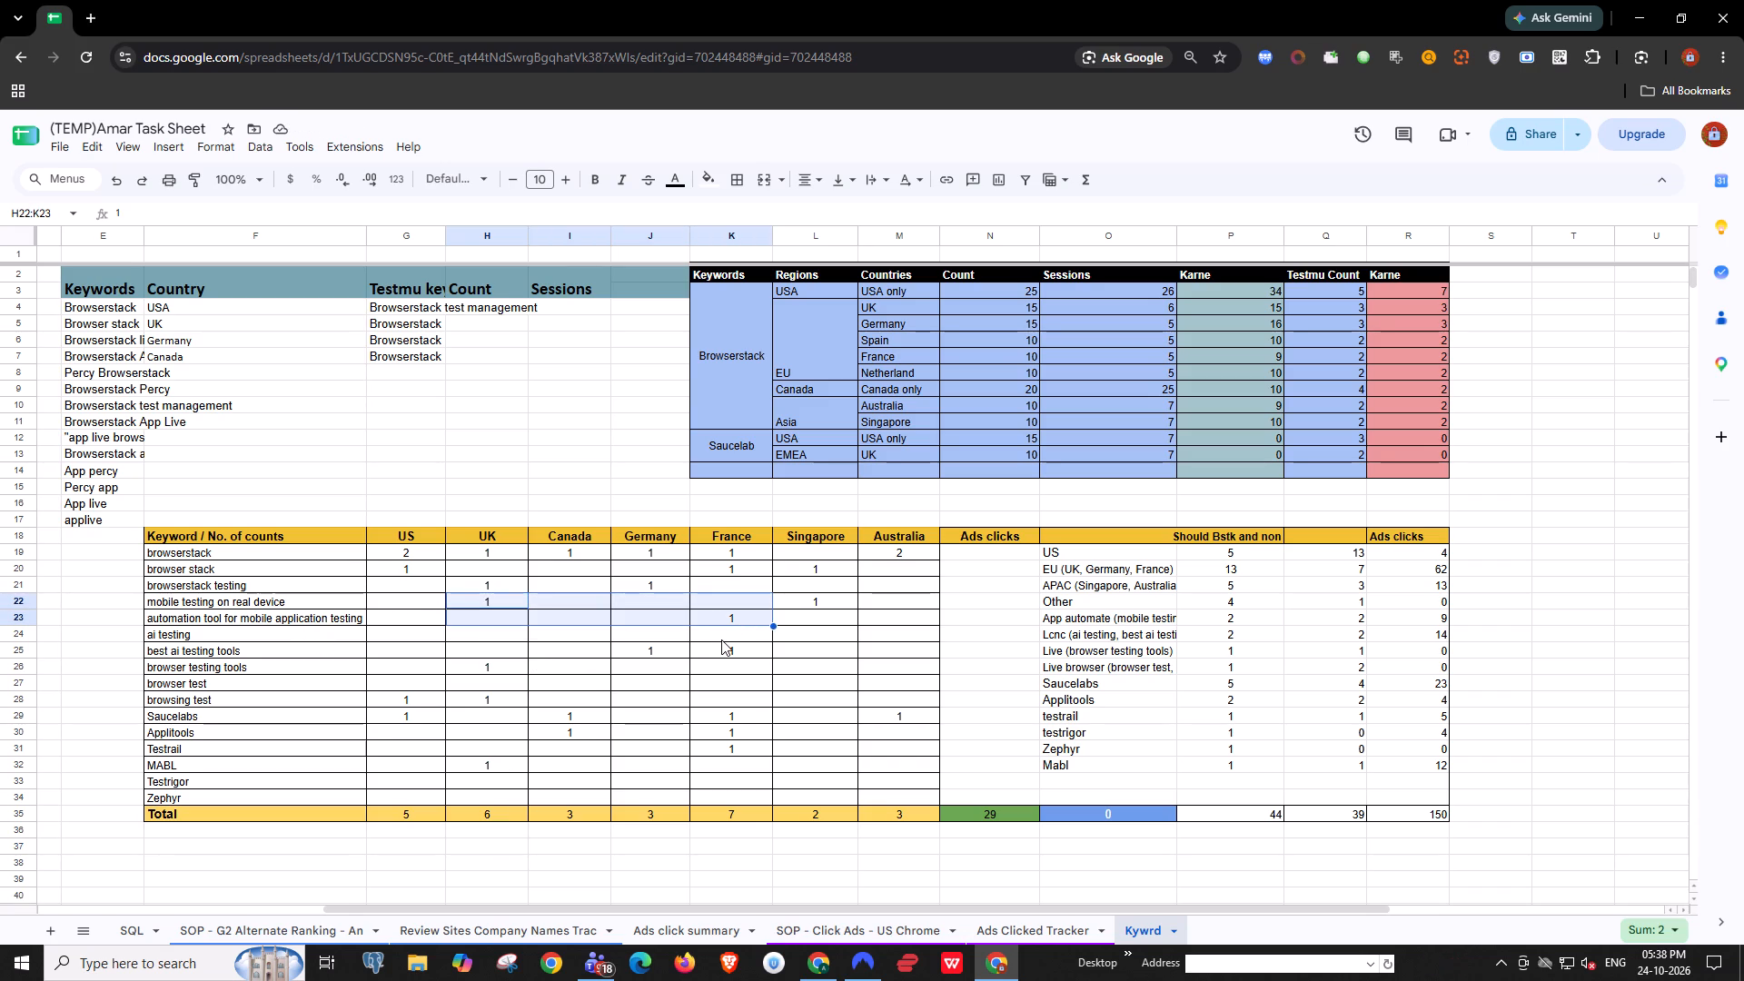
{"action": "left_click", "coordinate": [821, 612], "text": "shift"}
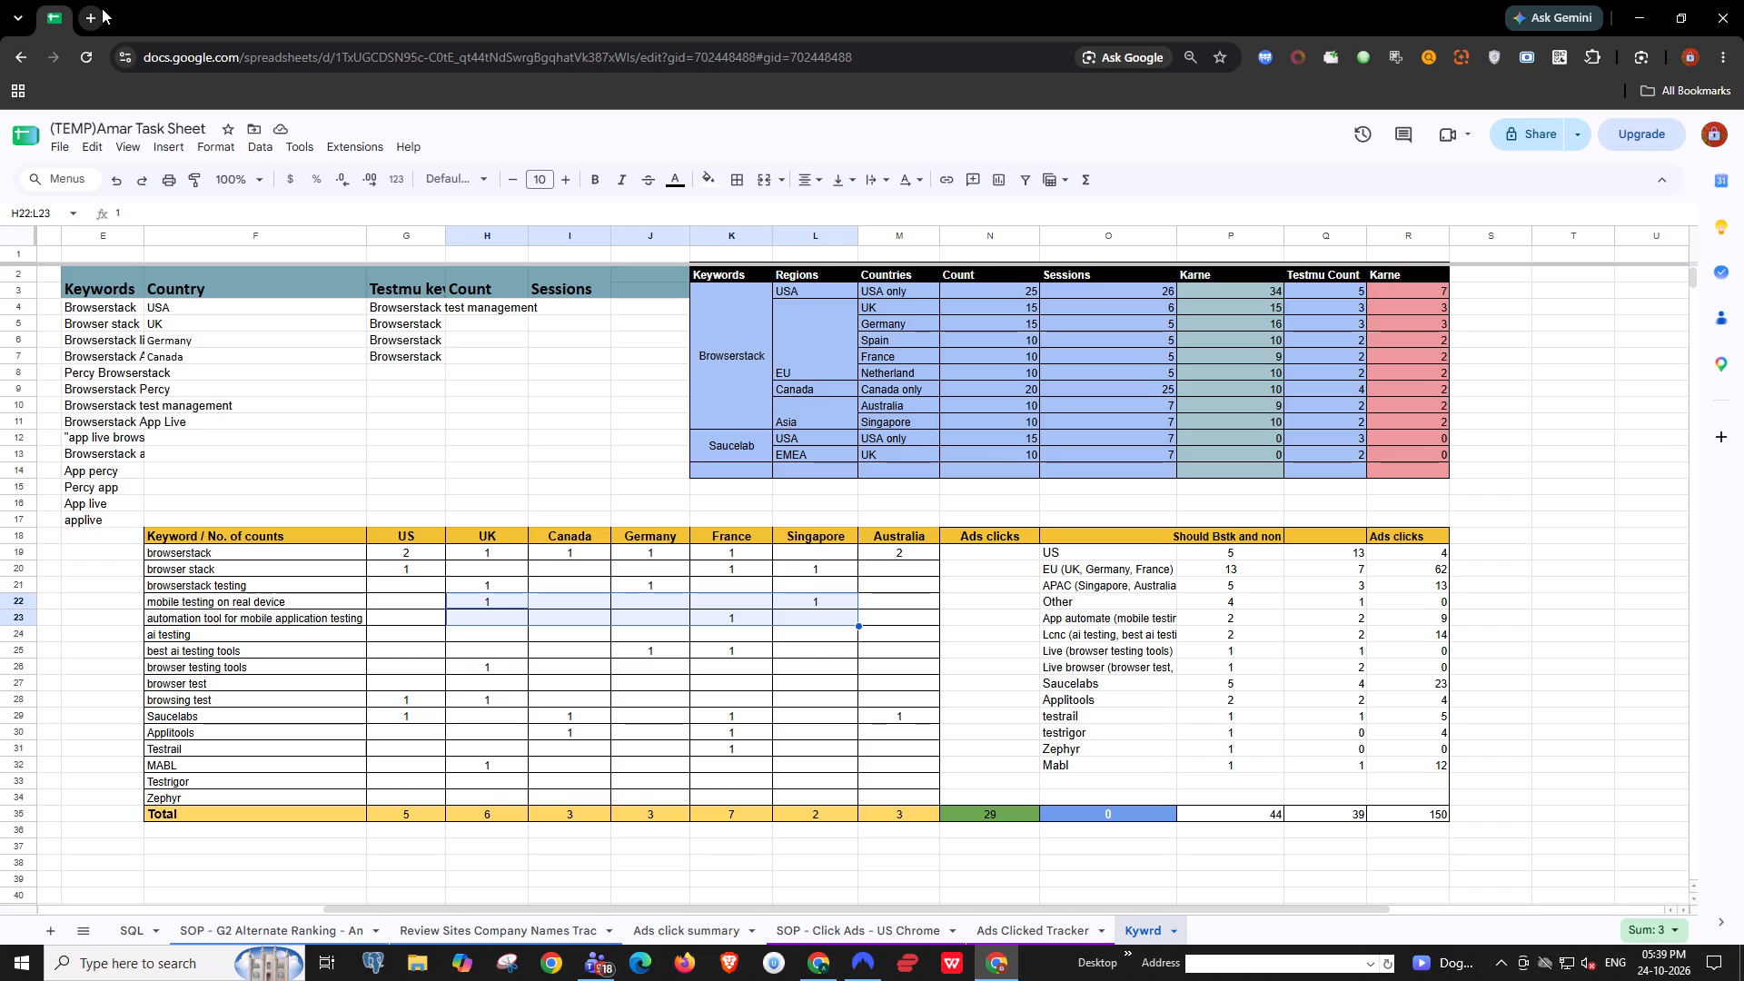
Open the bookmarked Amar Ads Master Status spreadsheet in a new window and go to the USA Browserstack count on its Ads Click sheet.
{"action": "key", "text": "ctrl+n"}
{"action": "type", "text": "ads"}
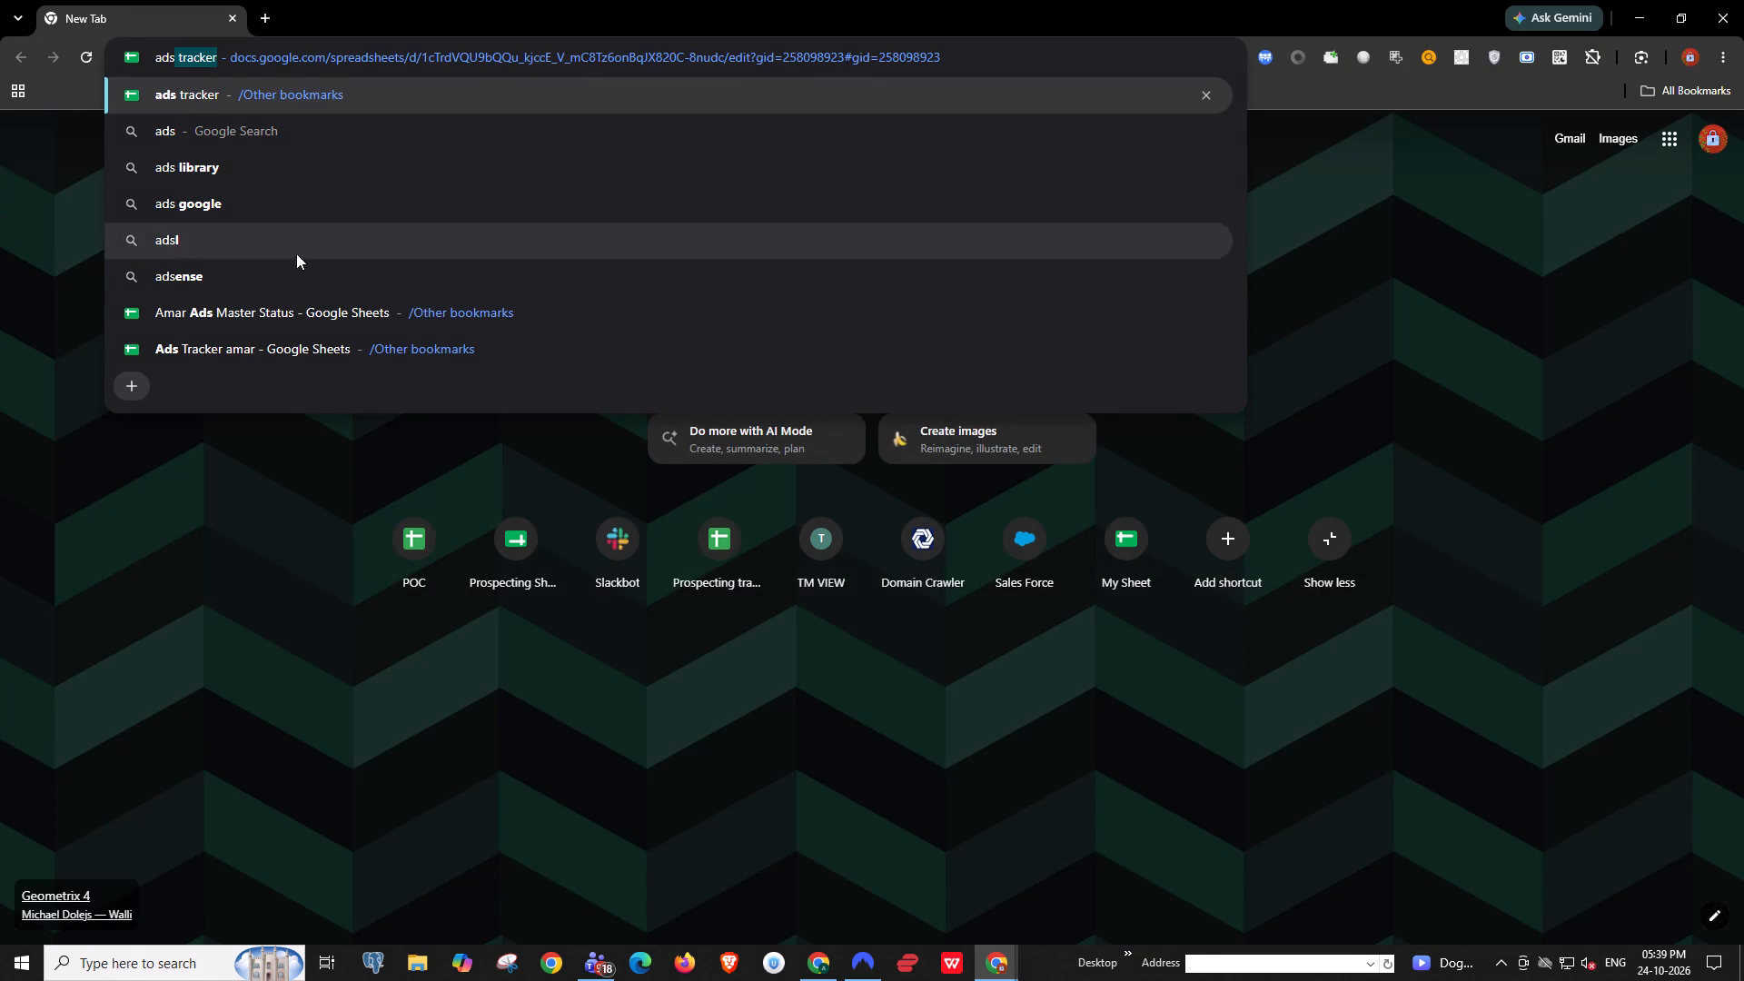
{"action": "left_click", "coordinate": [197, 304]}
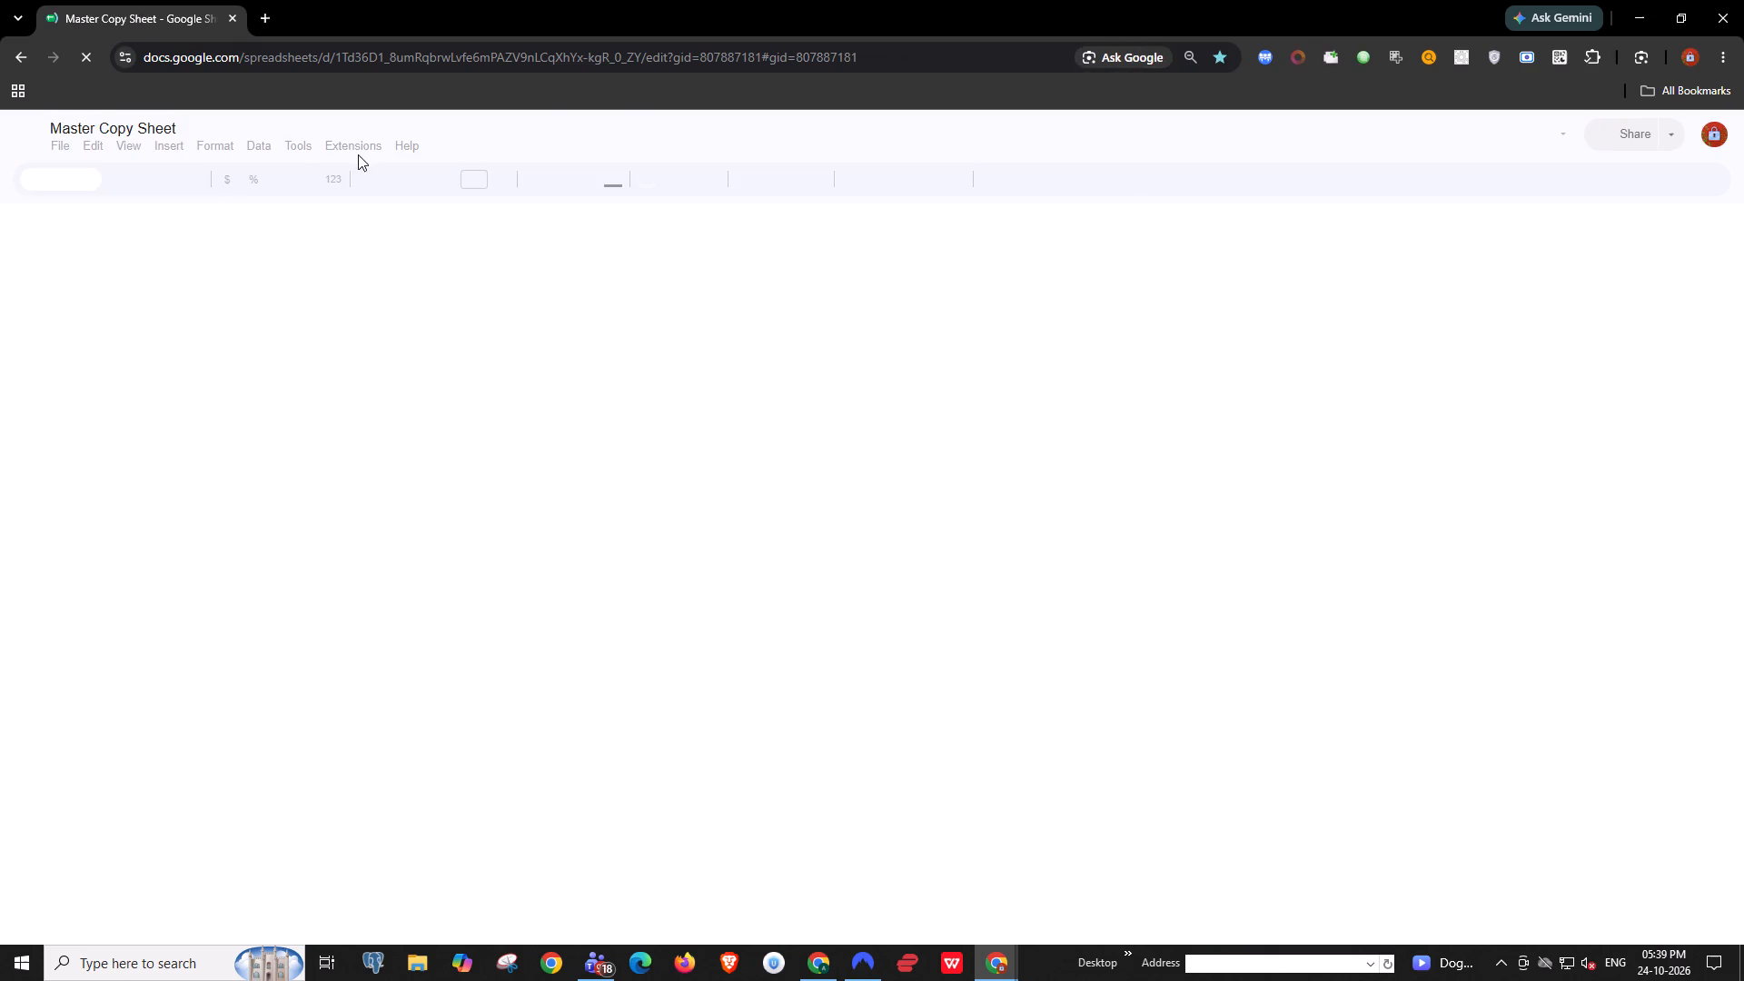
{"action": "left_click", "coordinate": [889, 59]}
{"action": "left_click", "coordinate": [1045, 738]}
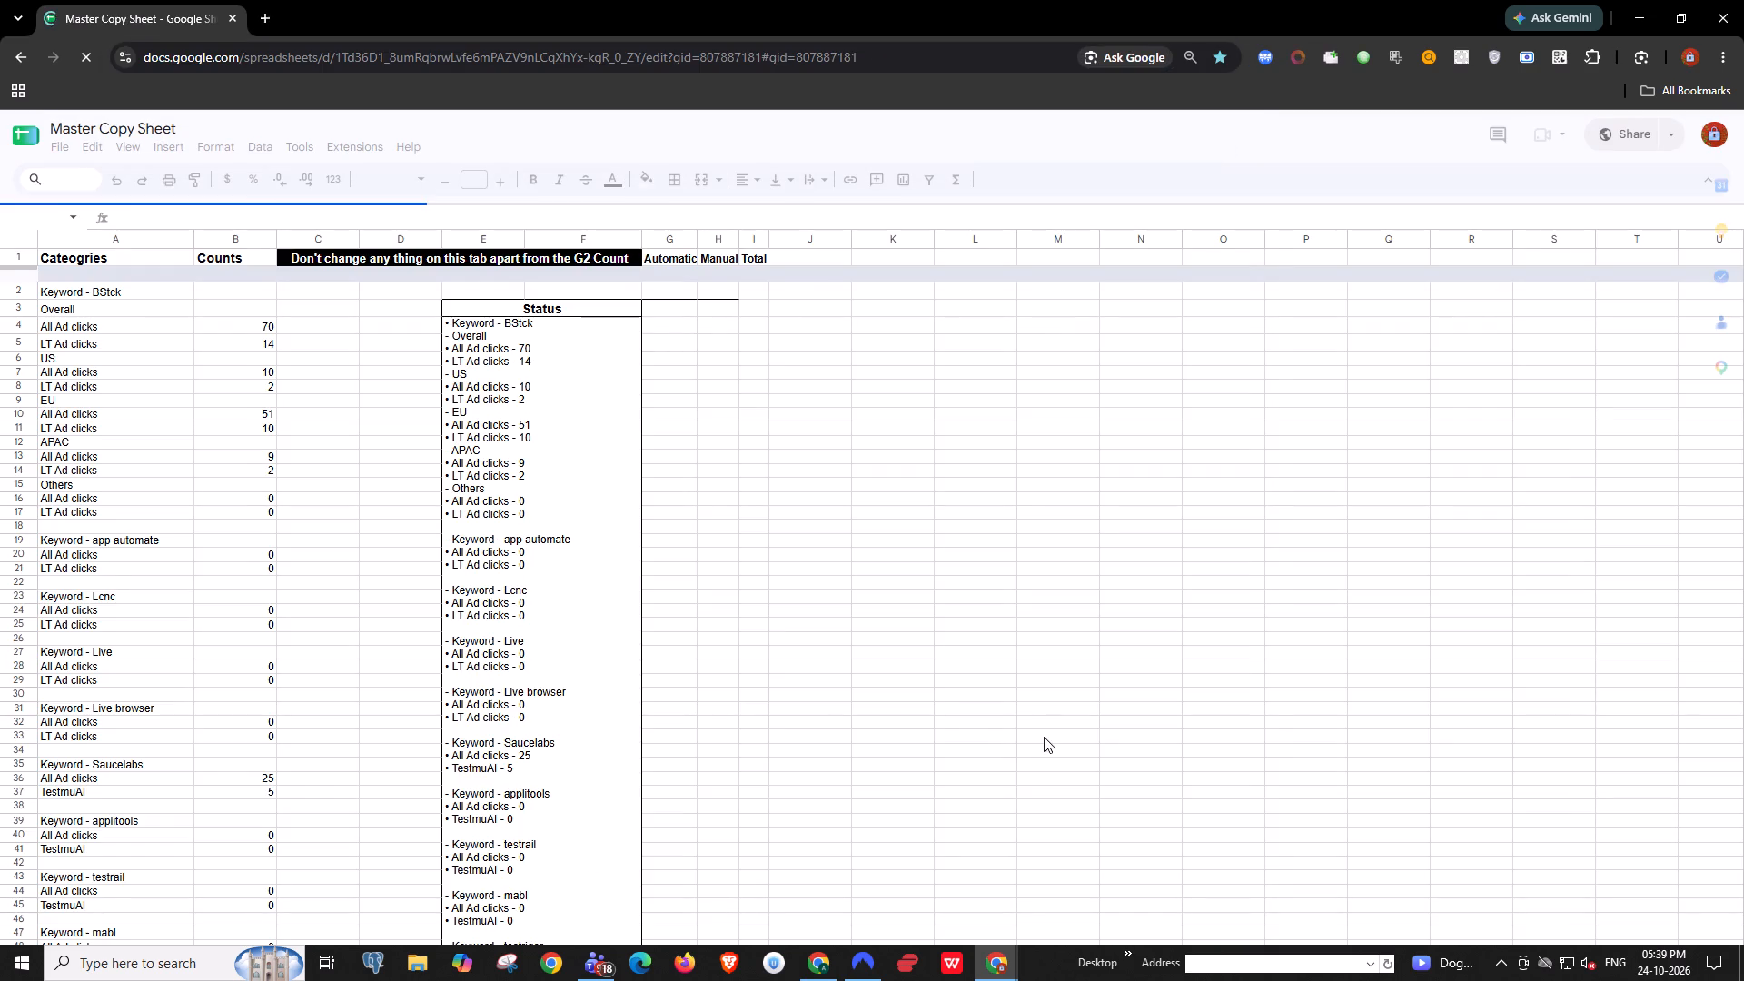
{"action": "left_click", "coordinate": [146, 926]}
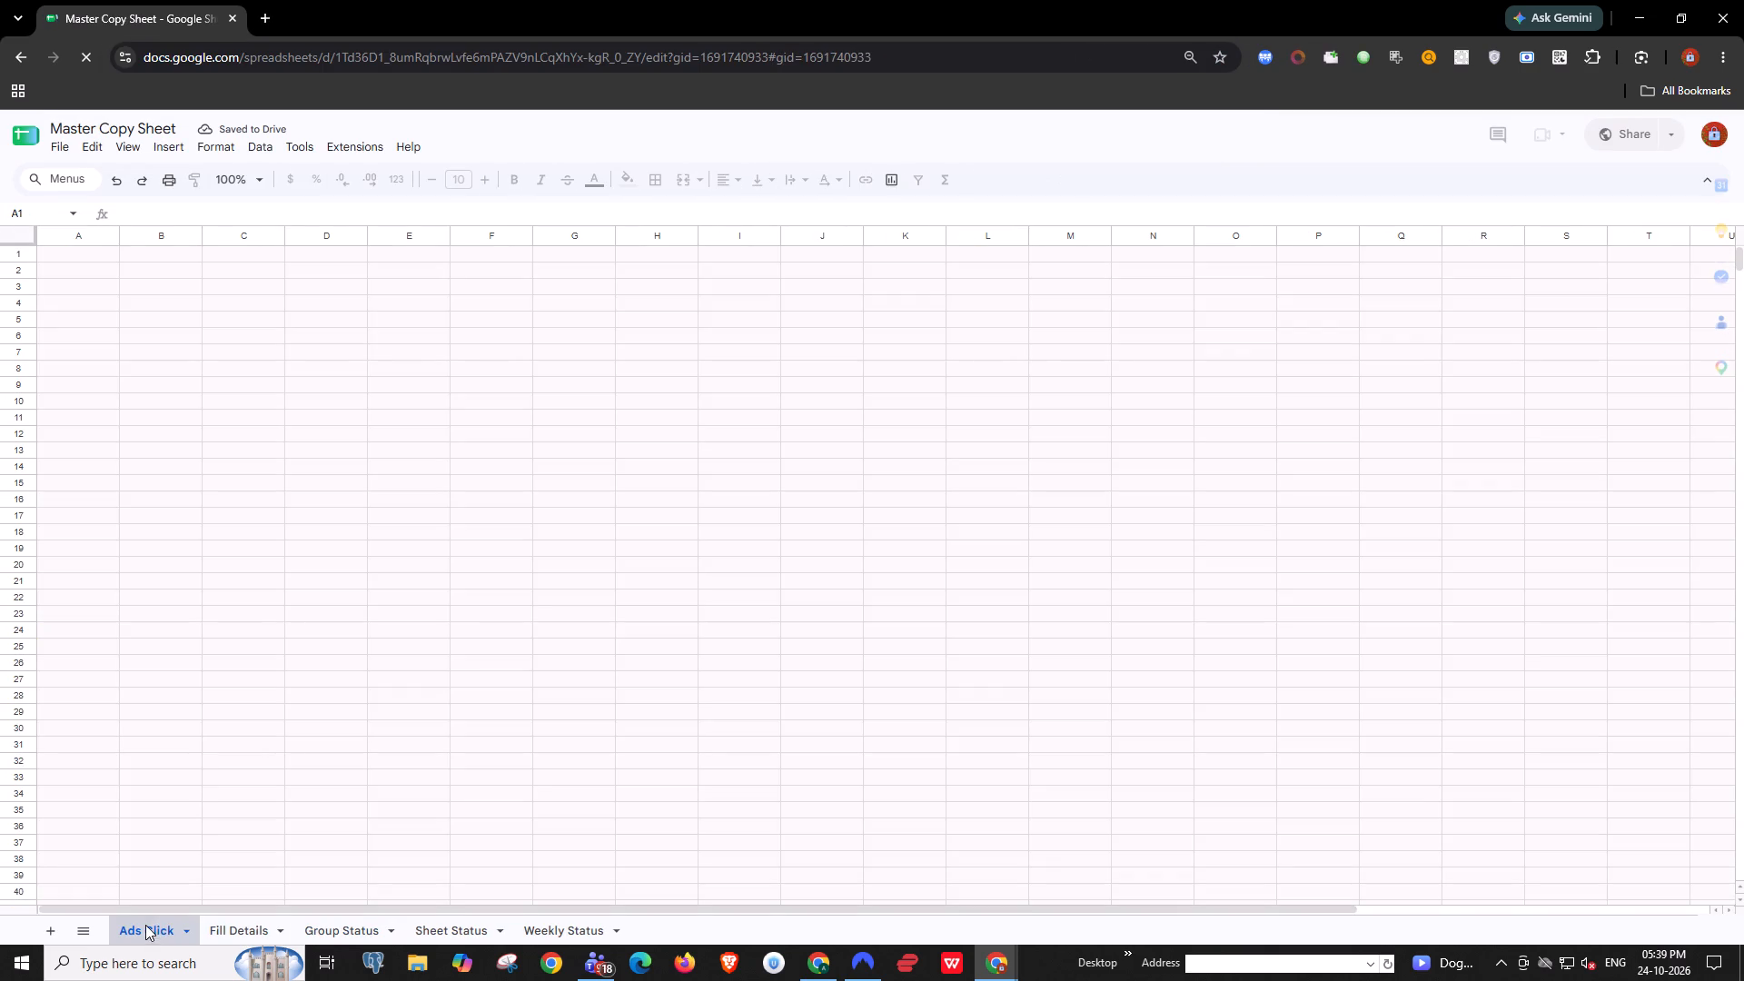
{"action": "scroll", "coordinate": [847, 598], "scroll_direction": "up", "scroll_amount": 4}
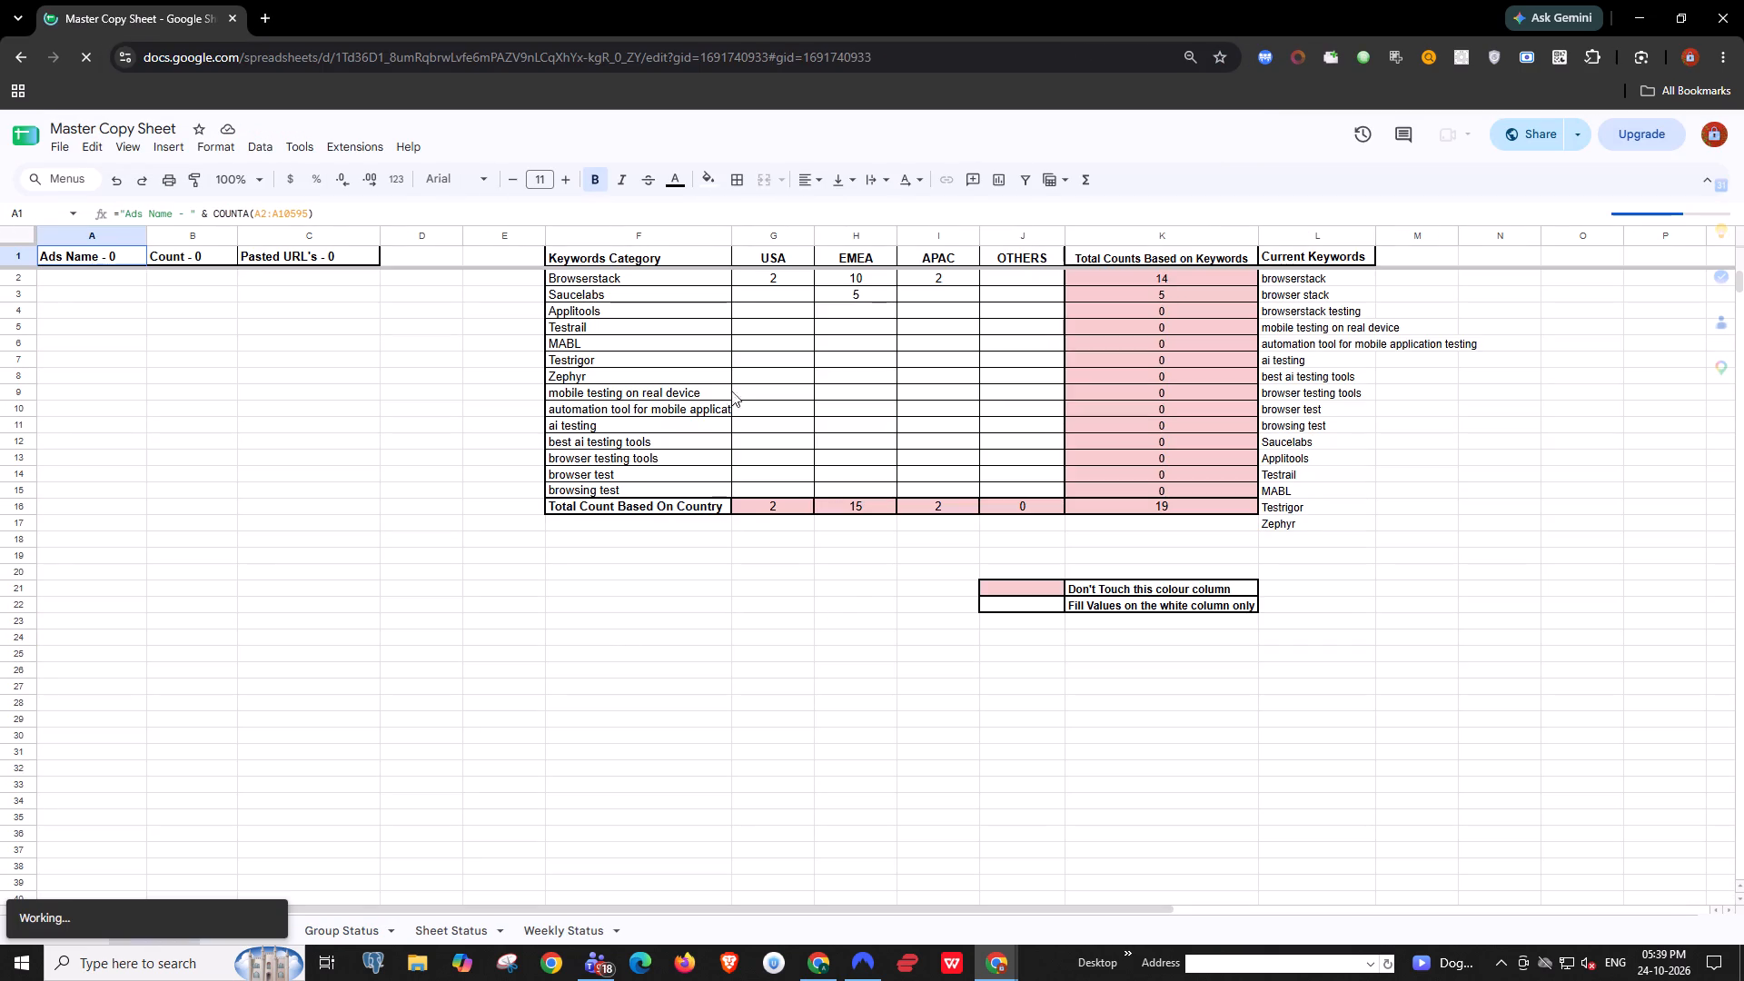
{"action": "left_click", "coordinate": [772, 272]}
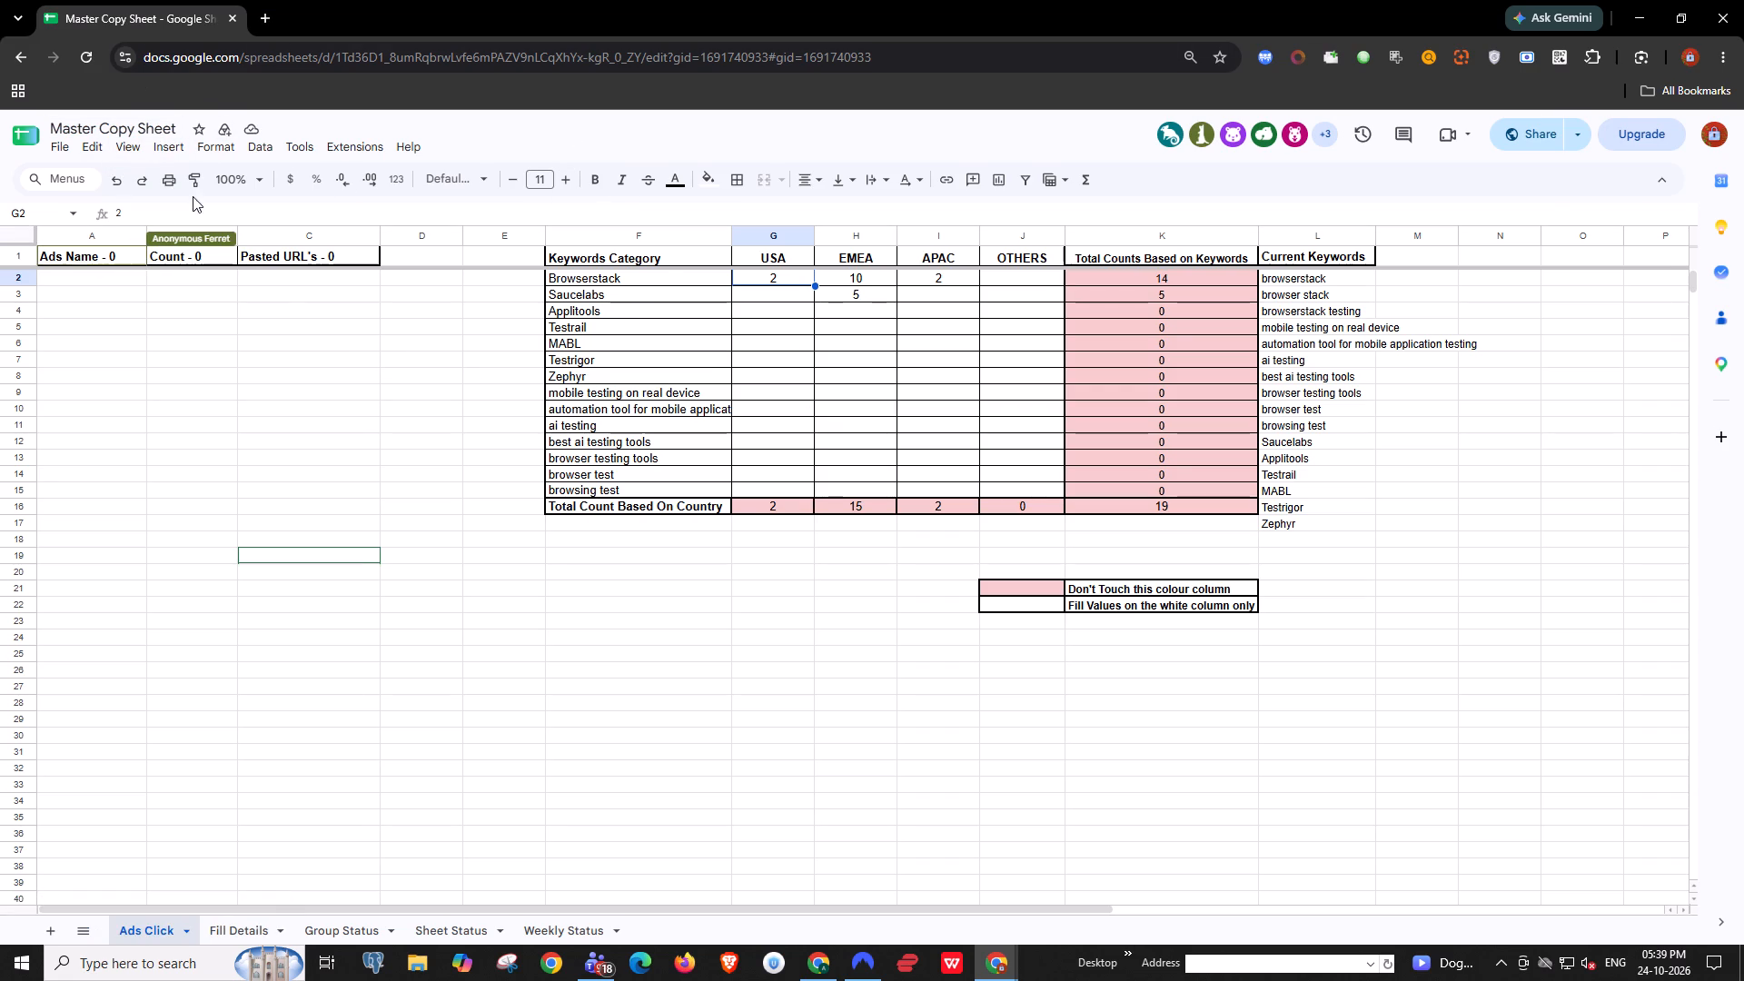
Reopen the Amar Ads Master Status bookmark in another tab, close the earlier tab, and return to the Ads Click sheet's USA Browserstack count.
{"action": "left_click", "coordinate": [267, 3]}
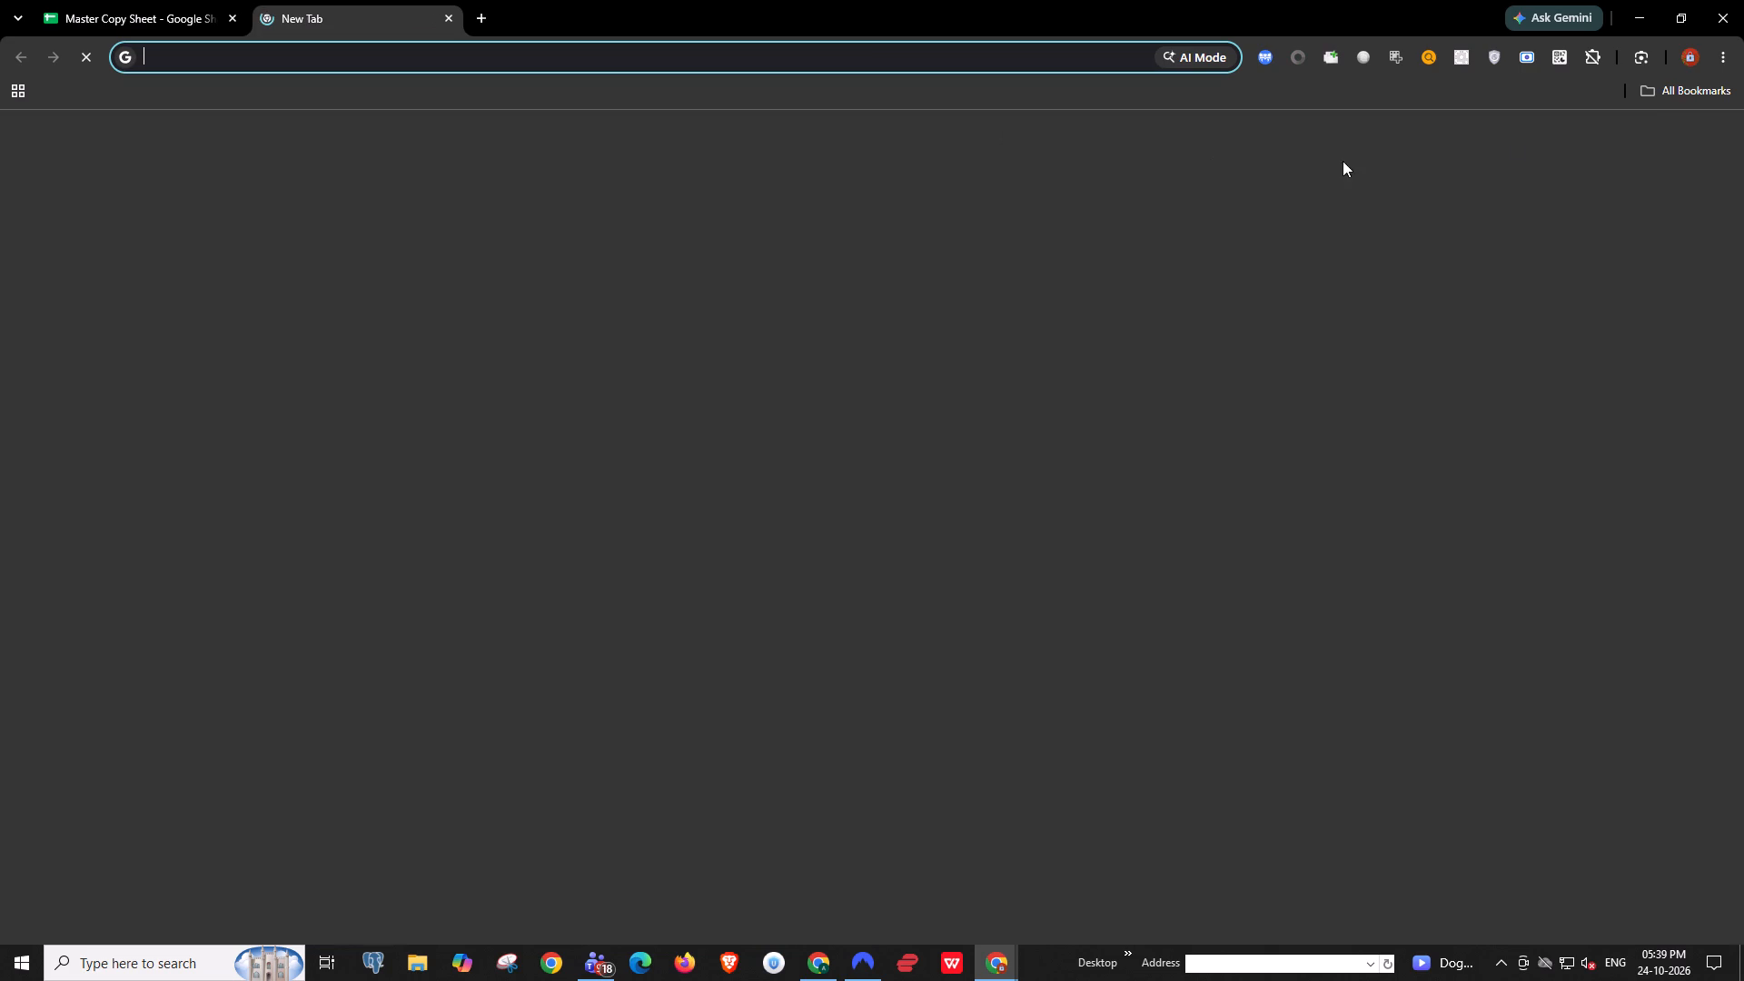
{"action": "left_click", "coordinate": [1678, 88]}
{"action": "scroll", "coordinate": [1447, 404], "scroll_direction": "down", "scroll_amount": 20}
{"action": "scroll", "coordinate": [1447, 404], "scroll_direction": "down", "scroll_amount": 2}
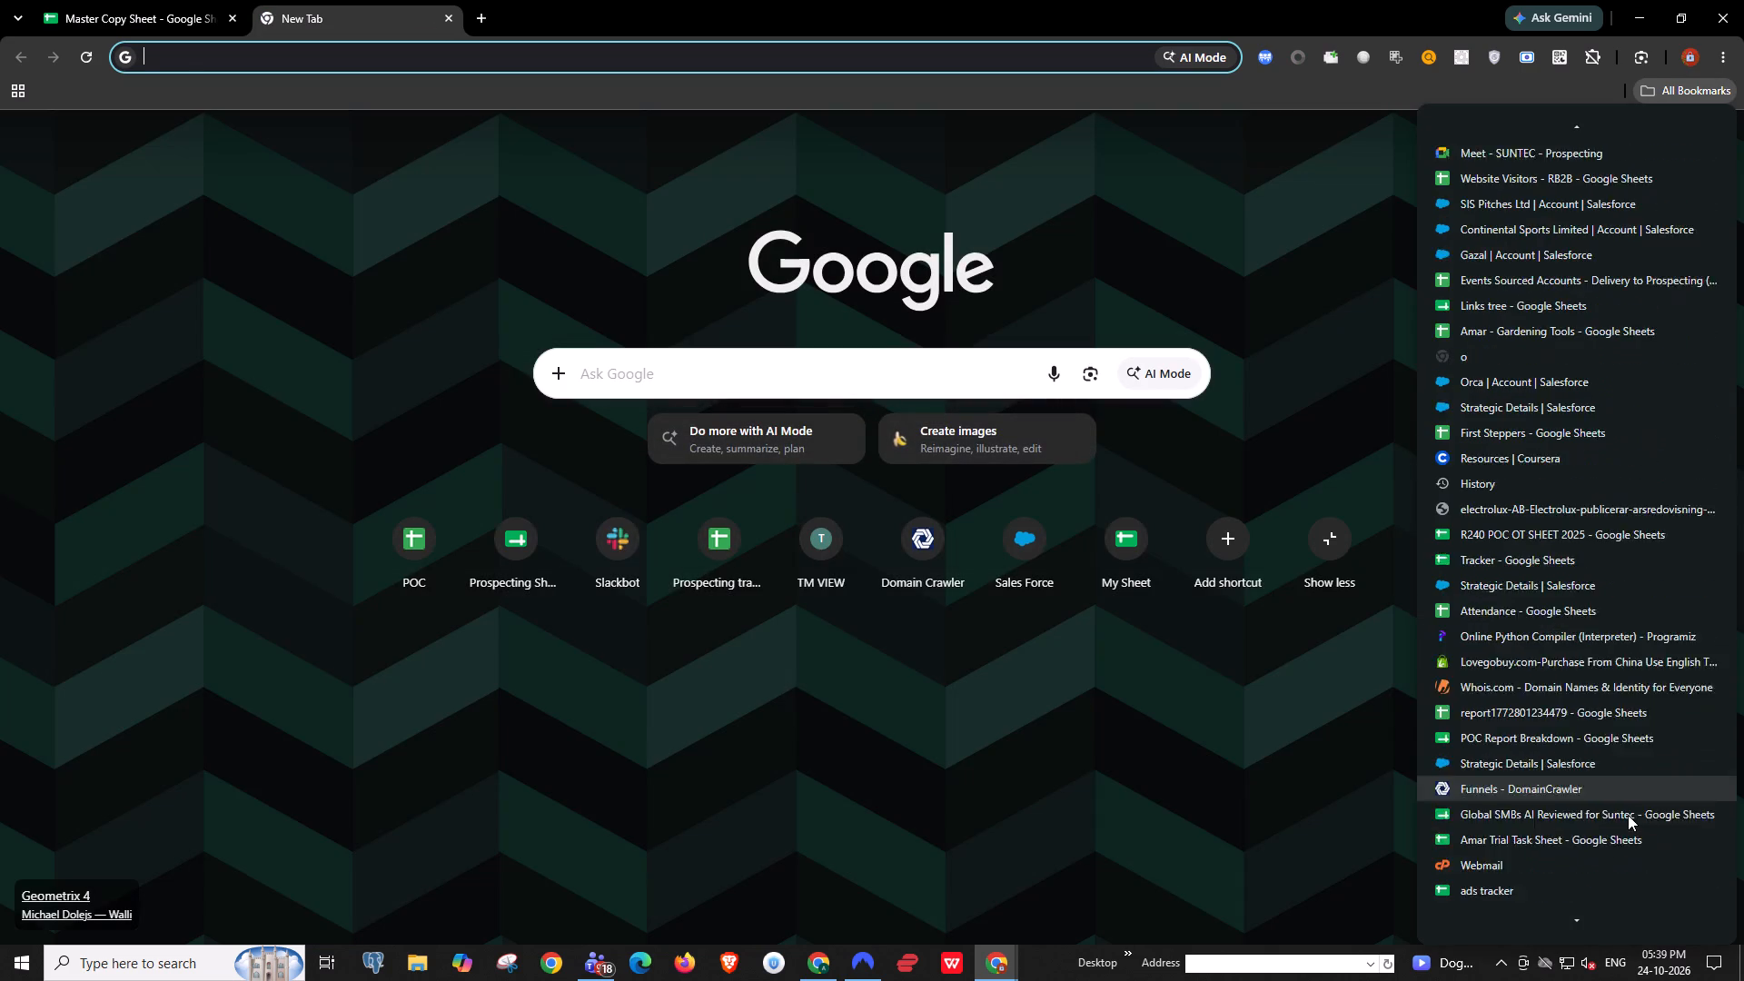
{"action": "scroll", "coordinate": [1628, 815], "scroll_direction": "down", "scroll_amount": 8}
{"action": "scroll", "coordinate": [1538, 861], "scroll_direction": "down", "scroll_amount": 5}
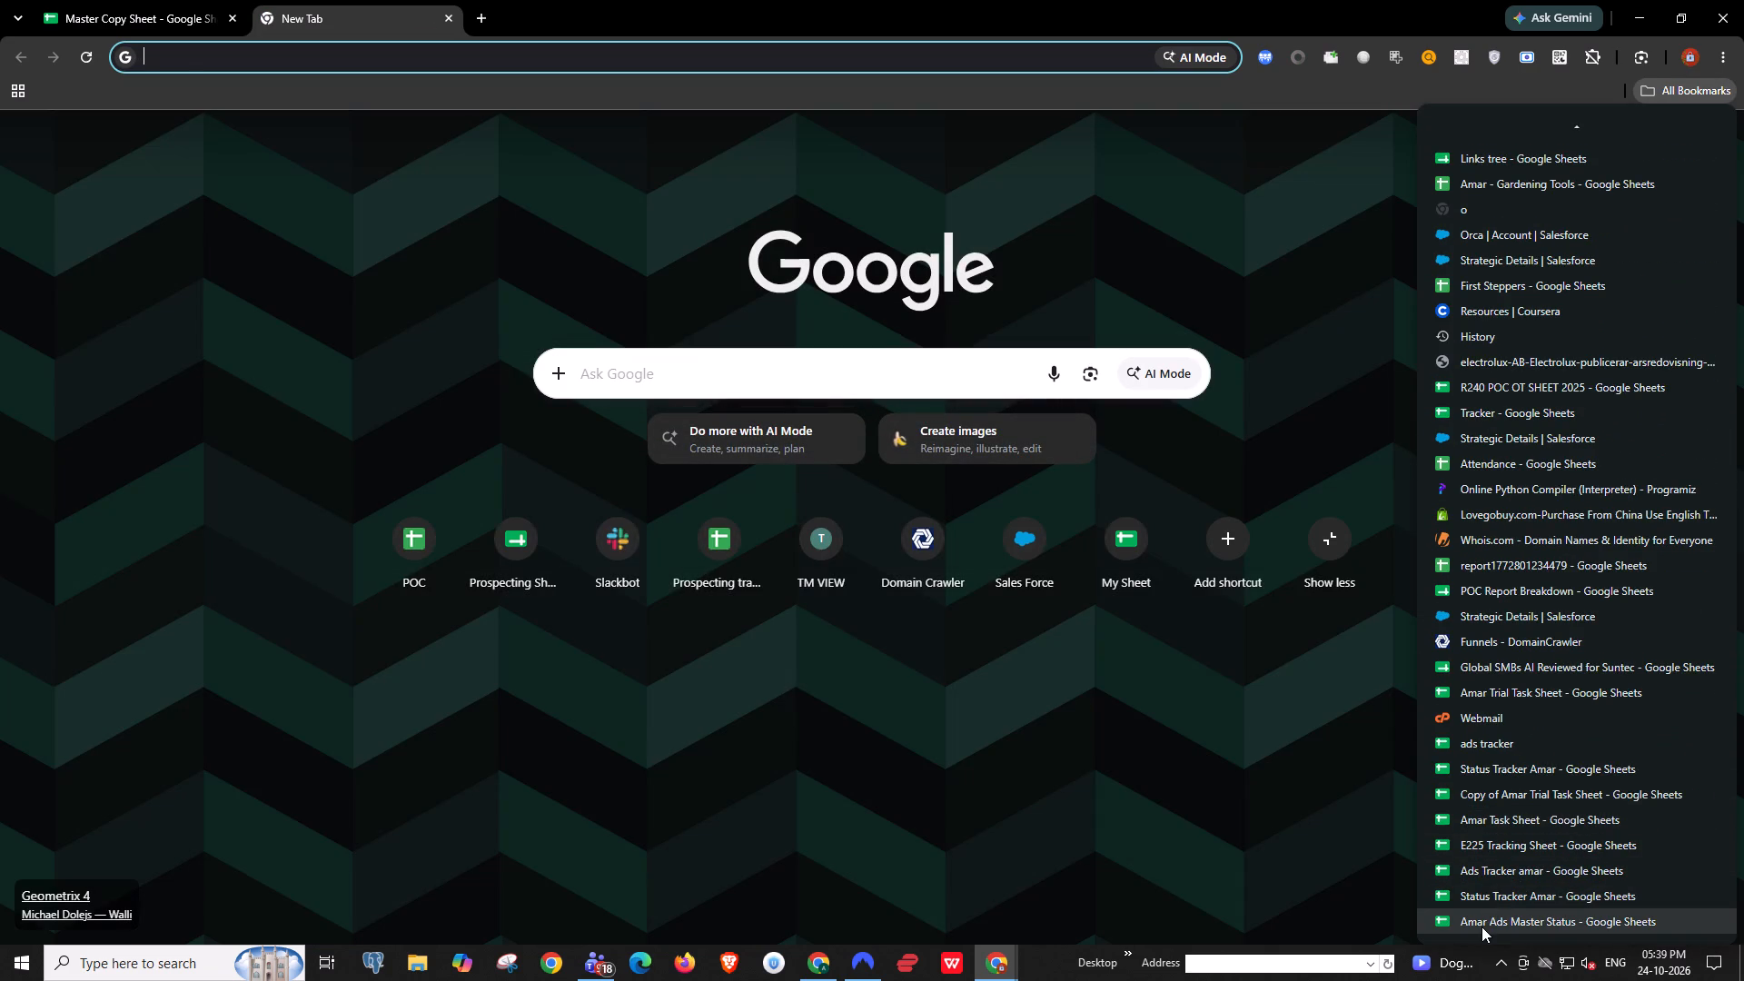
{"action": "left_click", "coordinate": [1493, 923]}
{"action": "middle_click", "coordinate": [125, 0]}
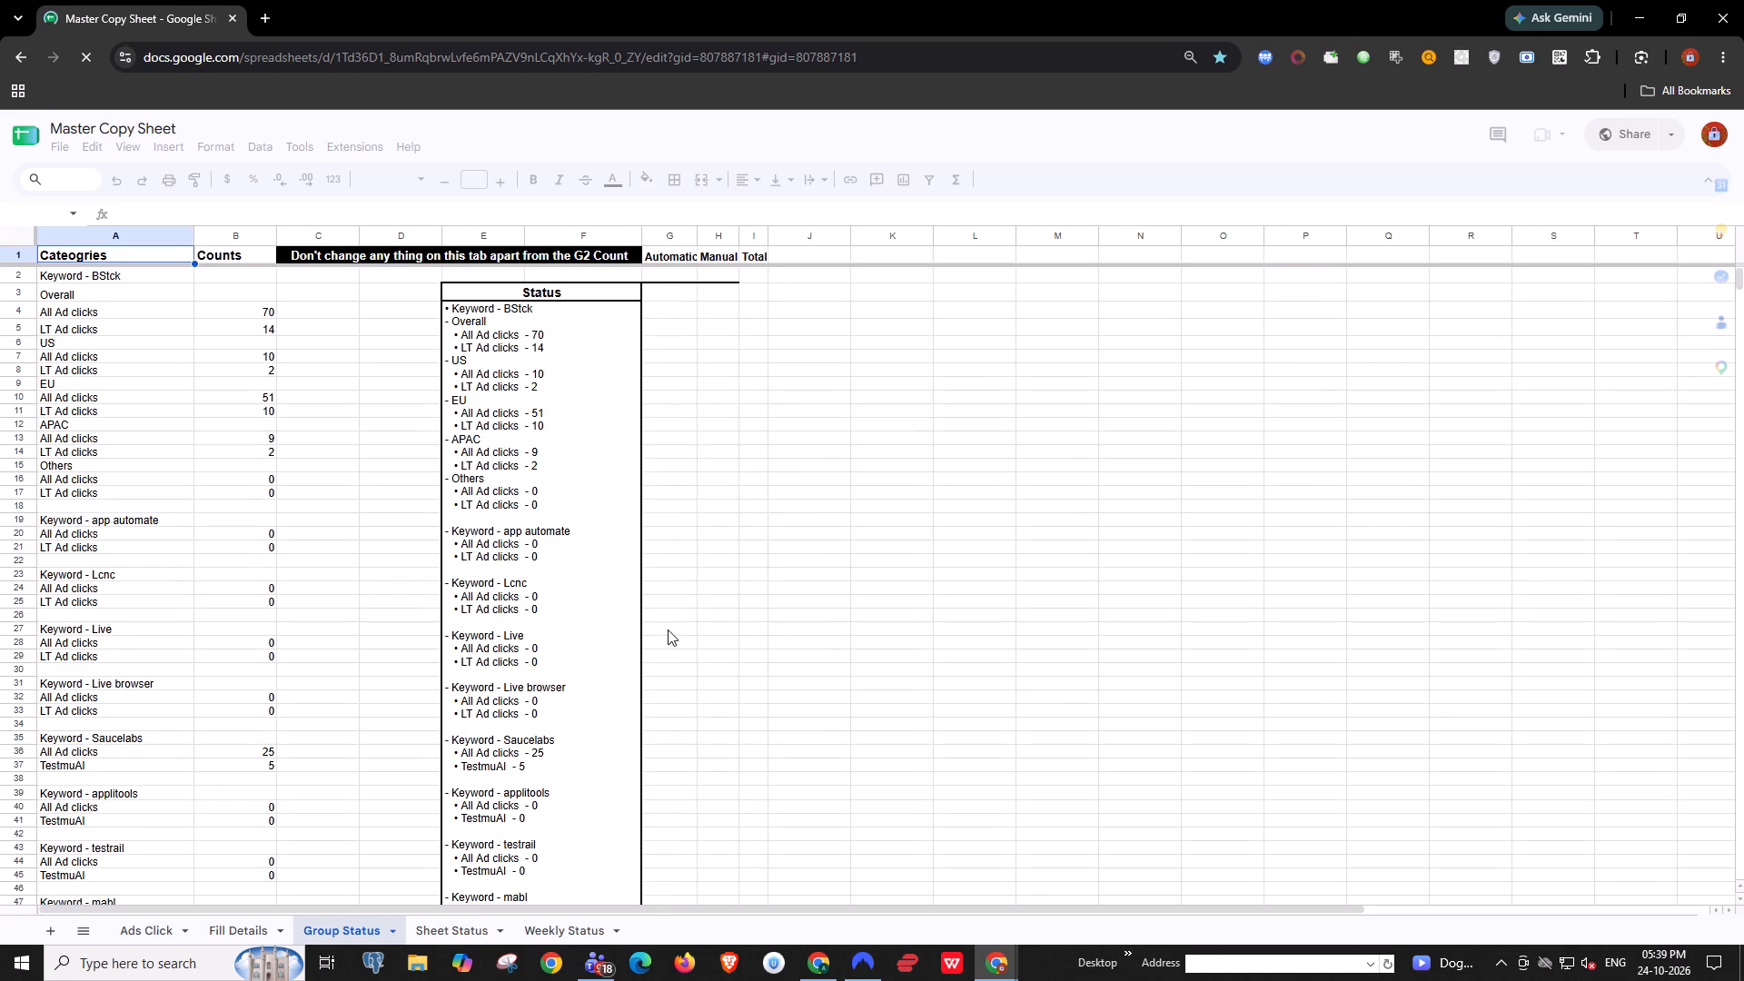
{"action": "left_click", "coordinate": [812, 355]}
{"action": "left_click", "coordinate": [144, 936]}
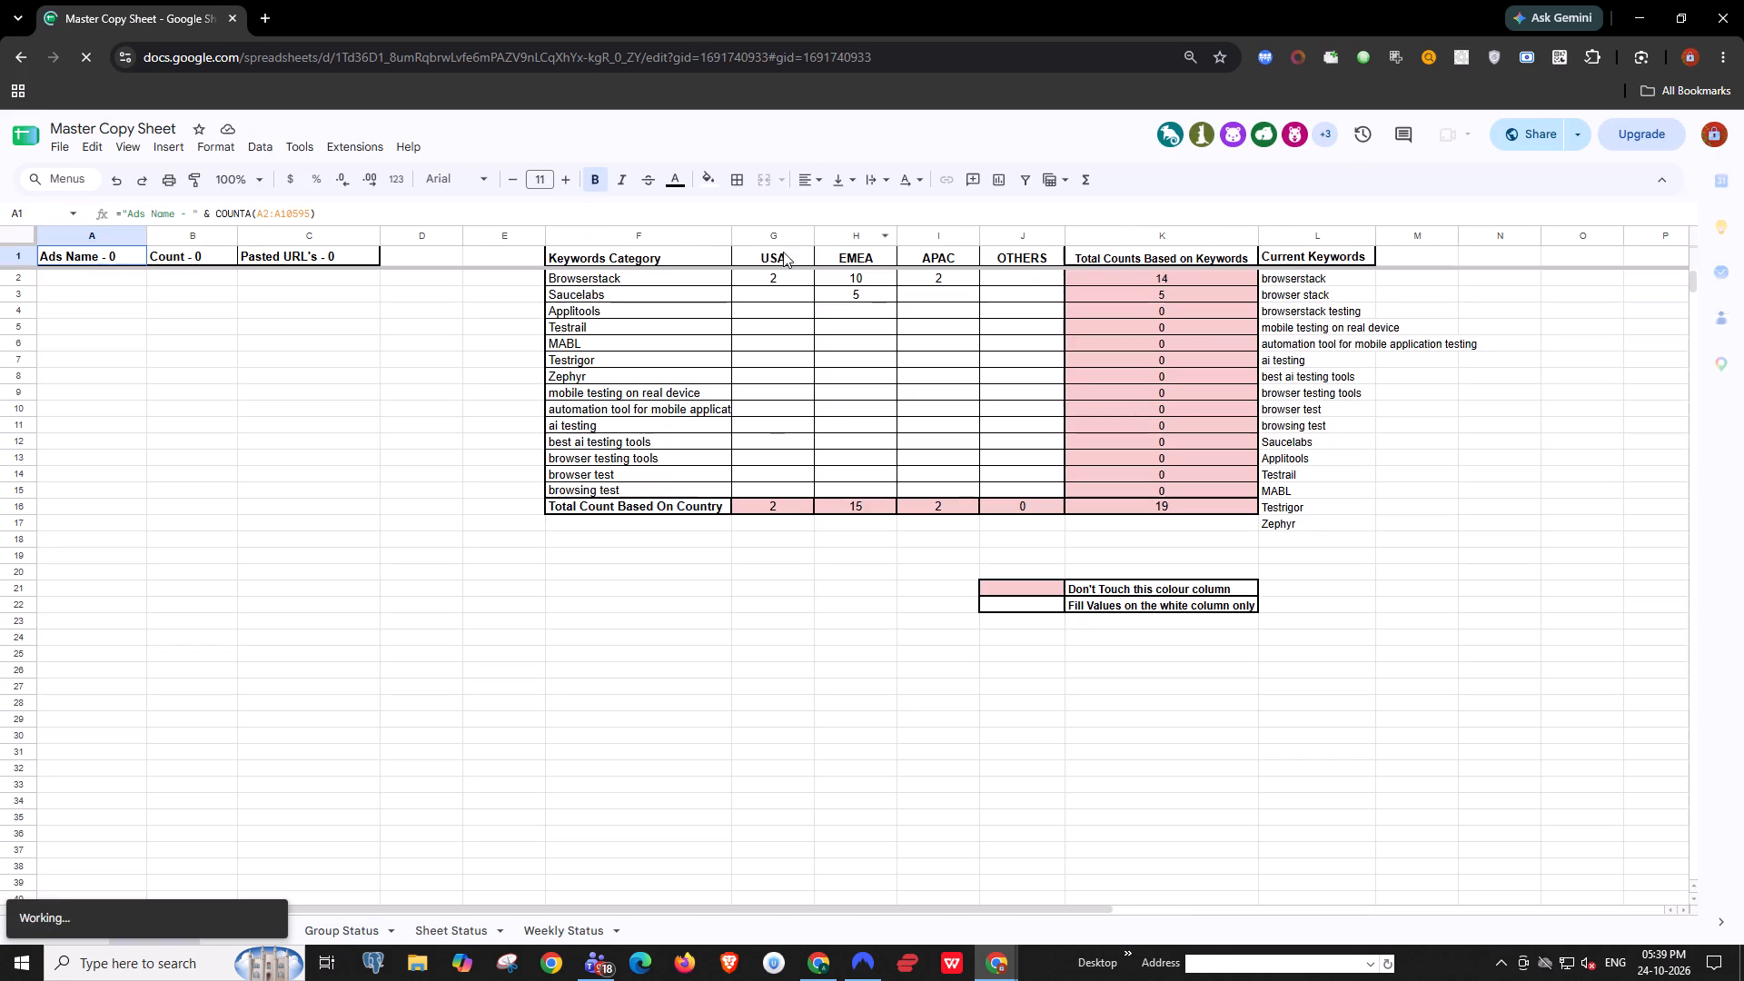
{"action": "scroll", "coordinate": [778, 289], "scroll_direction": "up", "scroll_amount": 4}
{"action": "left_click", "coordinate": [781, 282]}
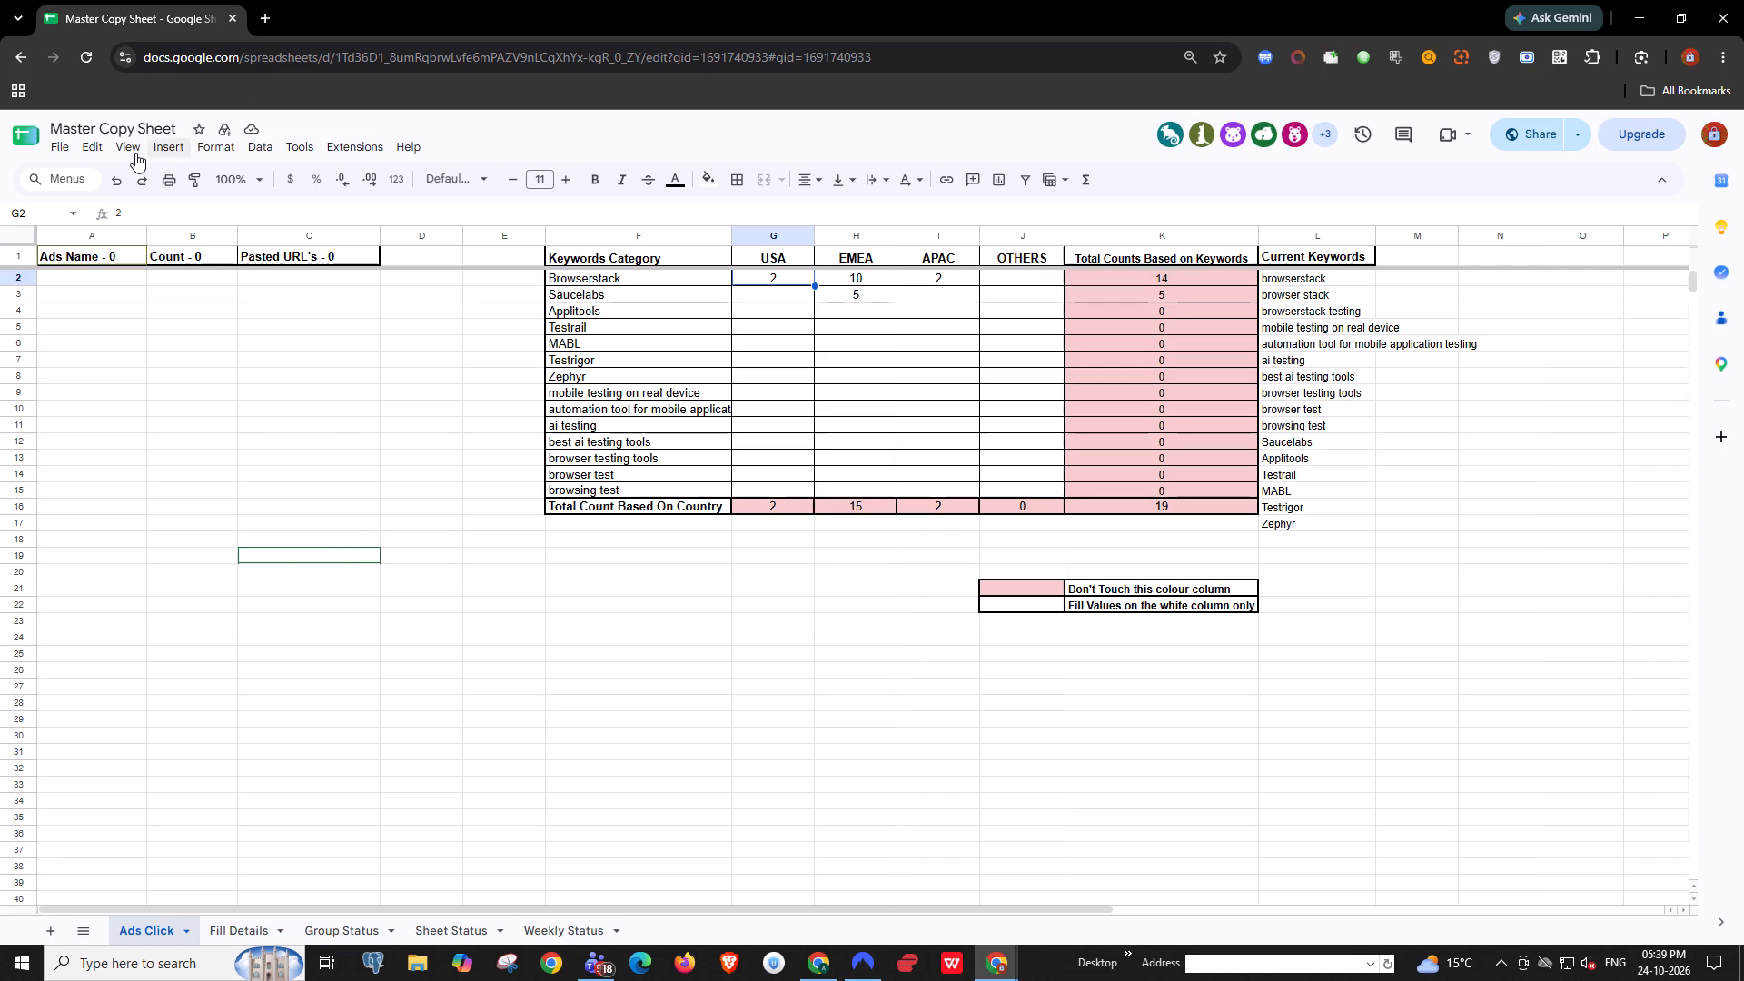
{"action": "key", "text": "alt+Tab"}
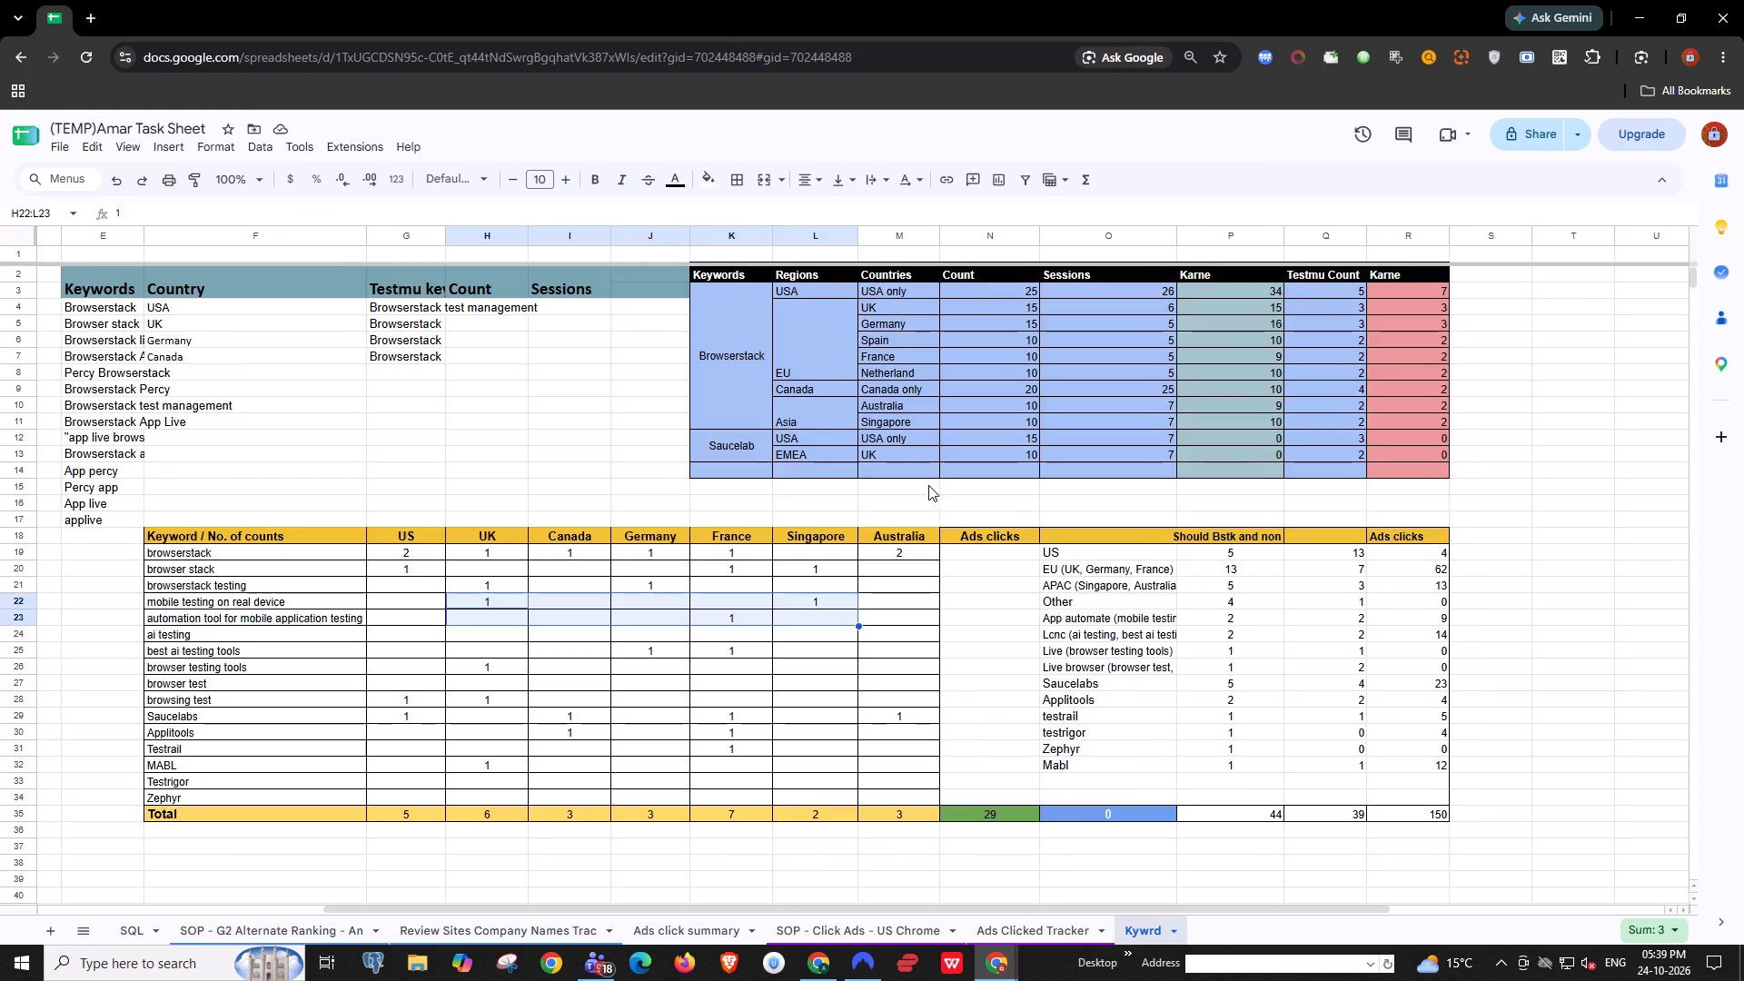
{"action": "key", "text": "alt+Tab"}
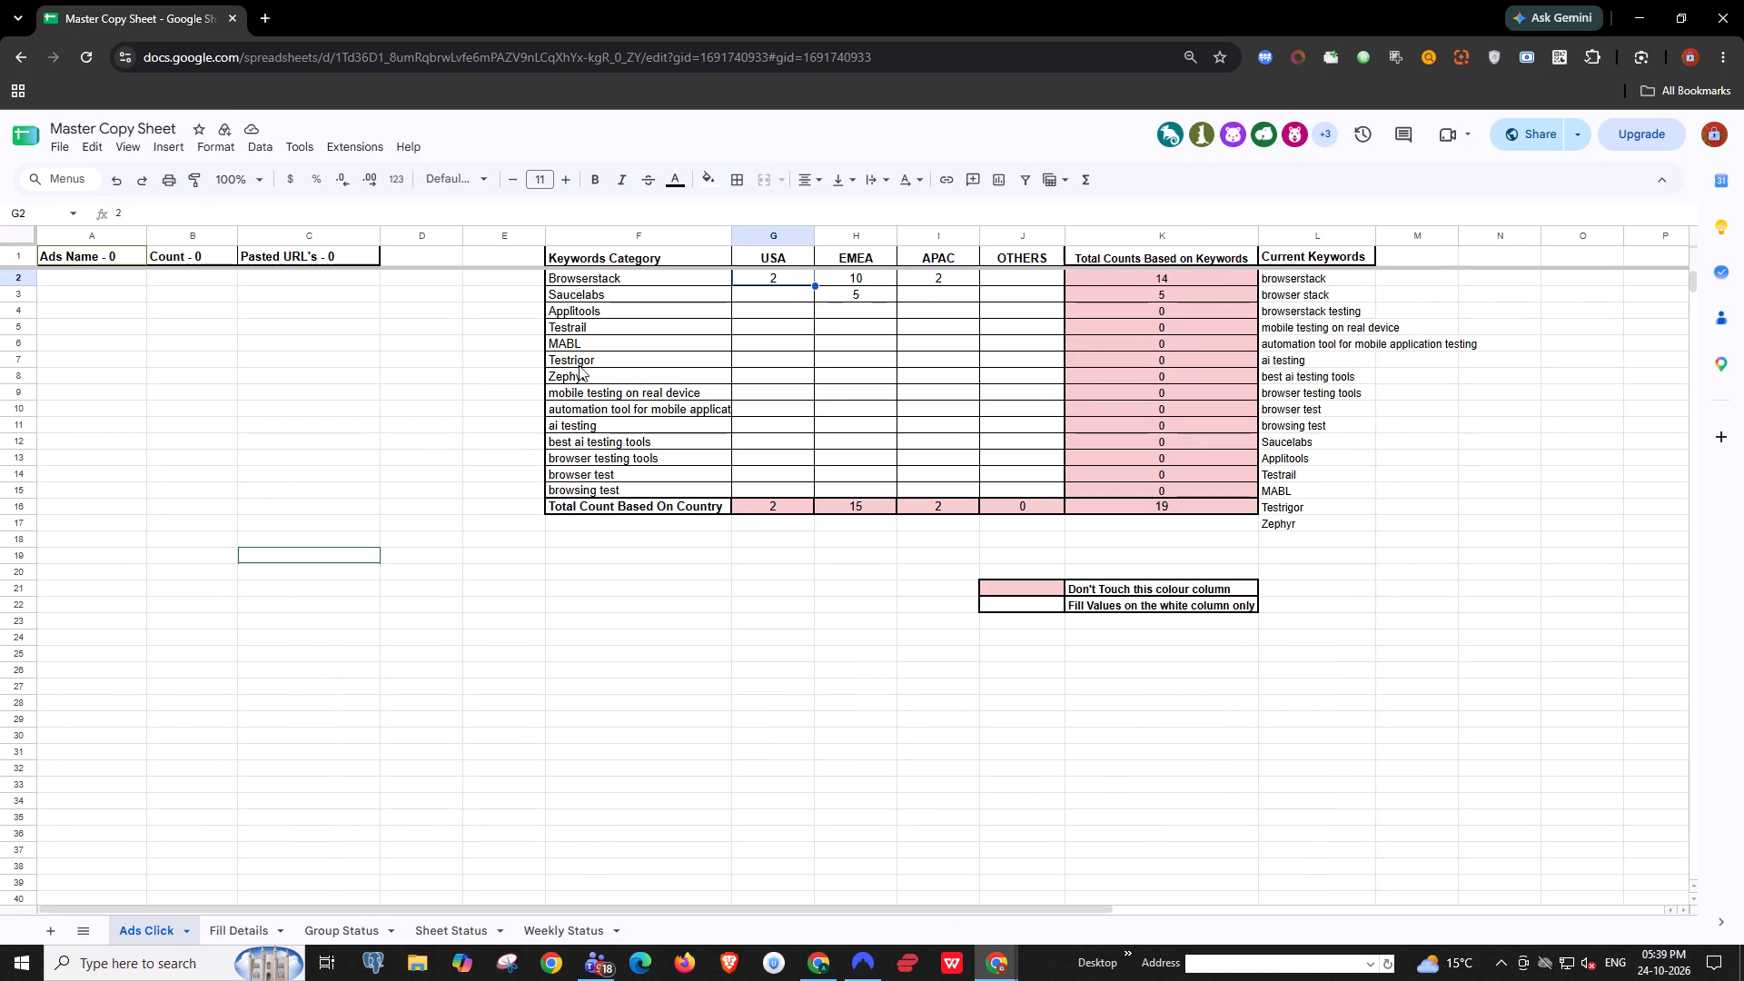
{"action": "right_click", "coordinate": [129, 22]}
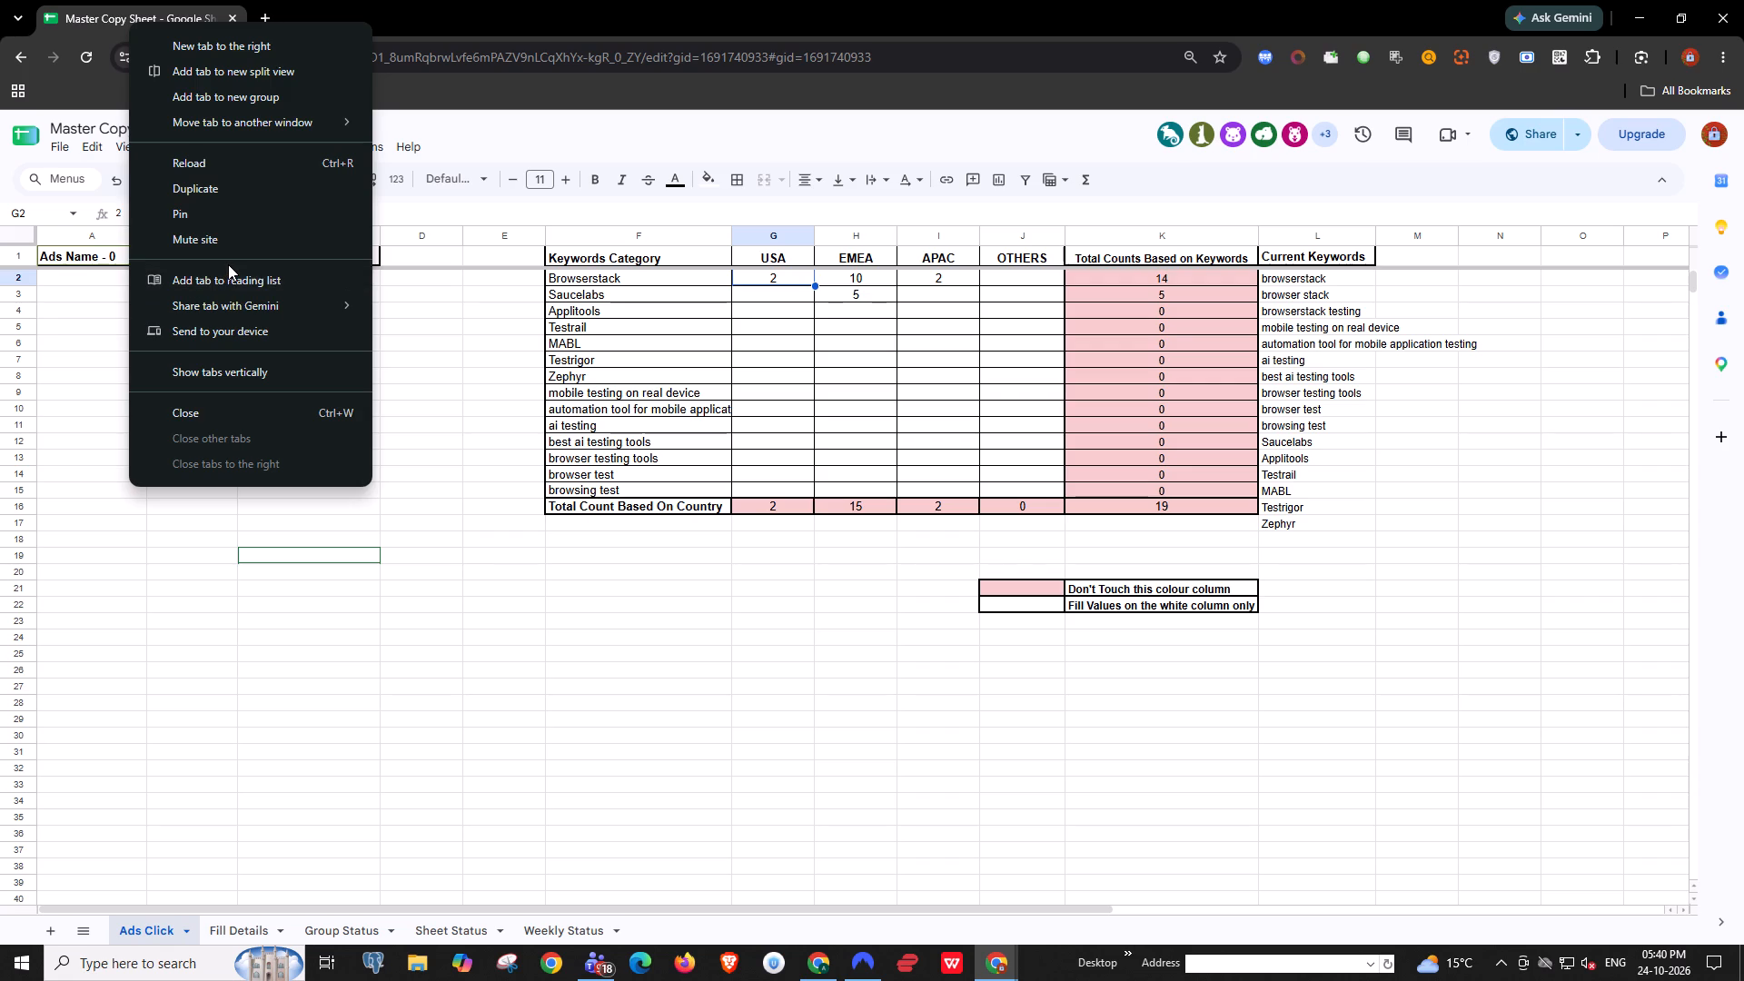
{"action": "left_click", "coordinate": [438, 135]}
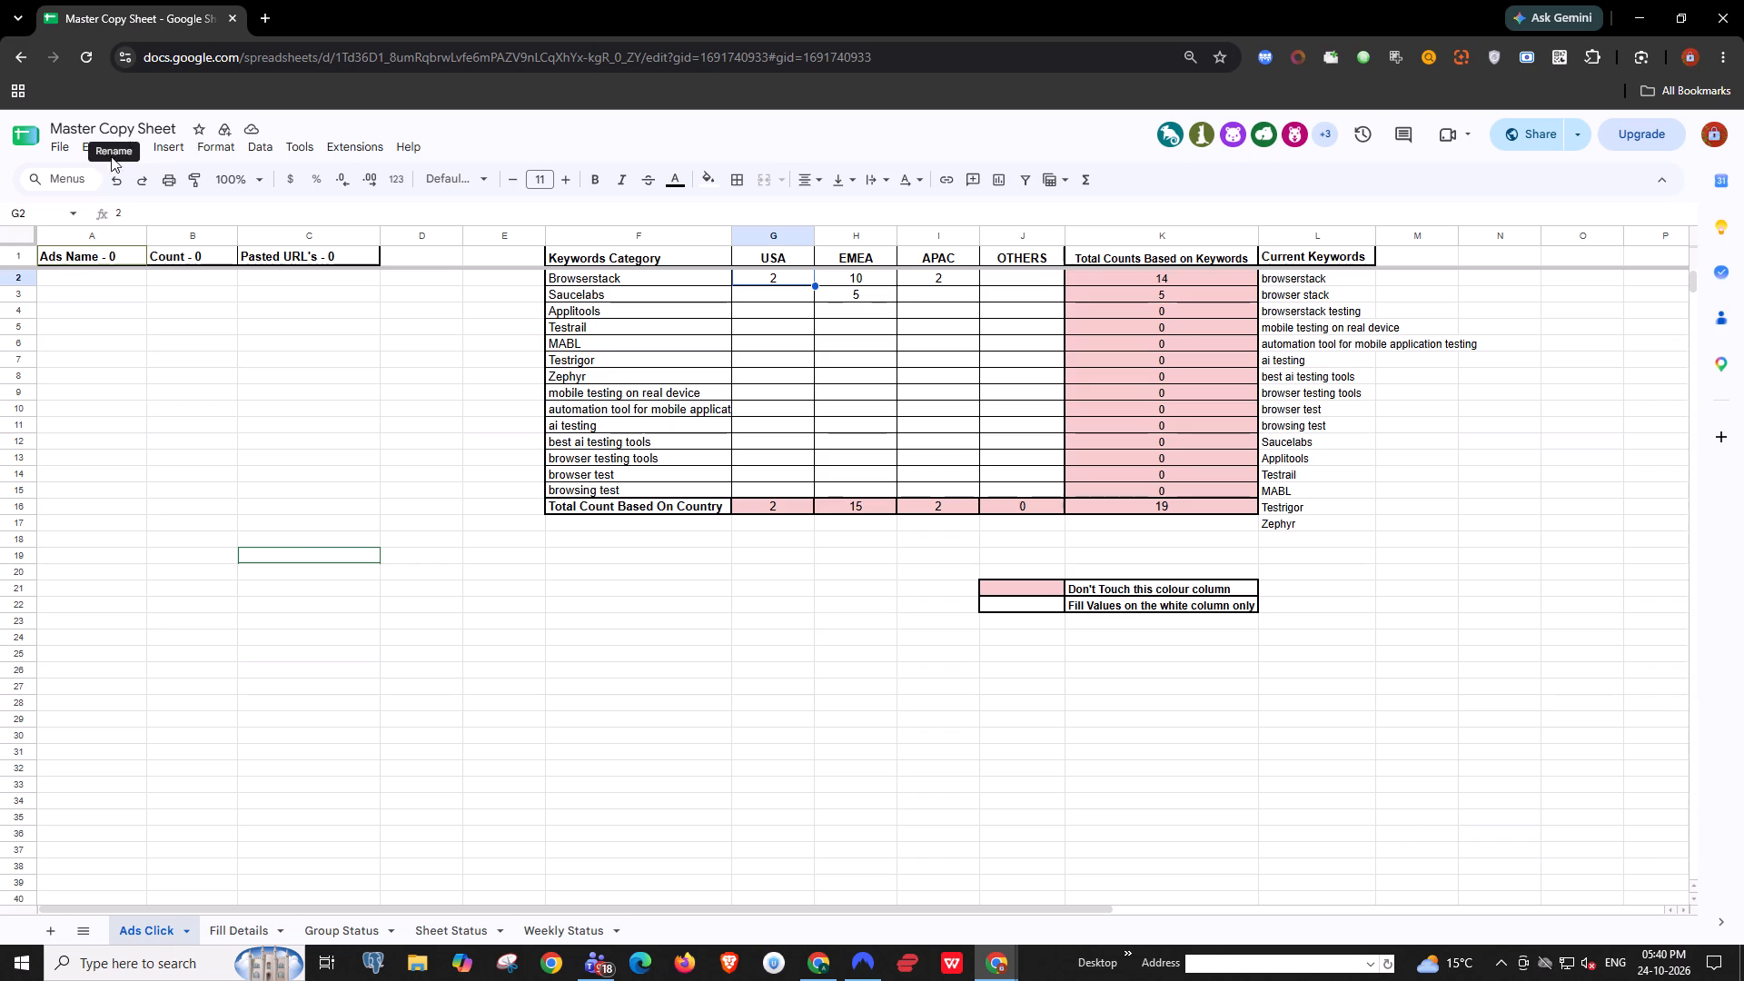
Make a copy of the Master Copy Sheet named "Amar ads Master Copy Sheet" in My Drive and close the original's tab.
{"action": "left_click", "coordinate": [60, 151]}
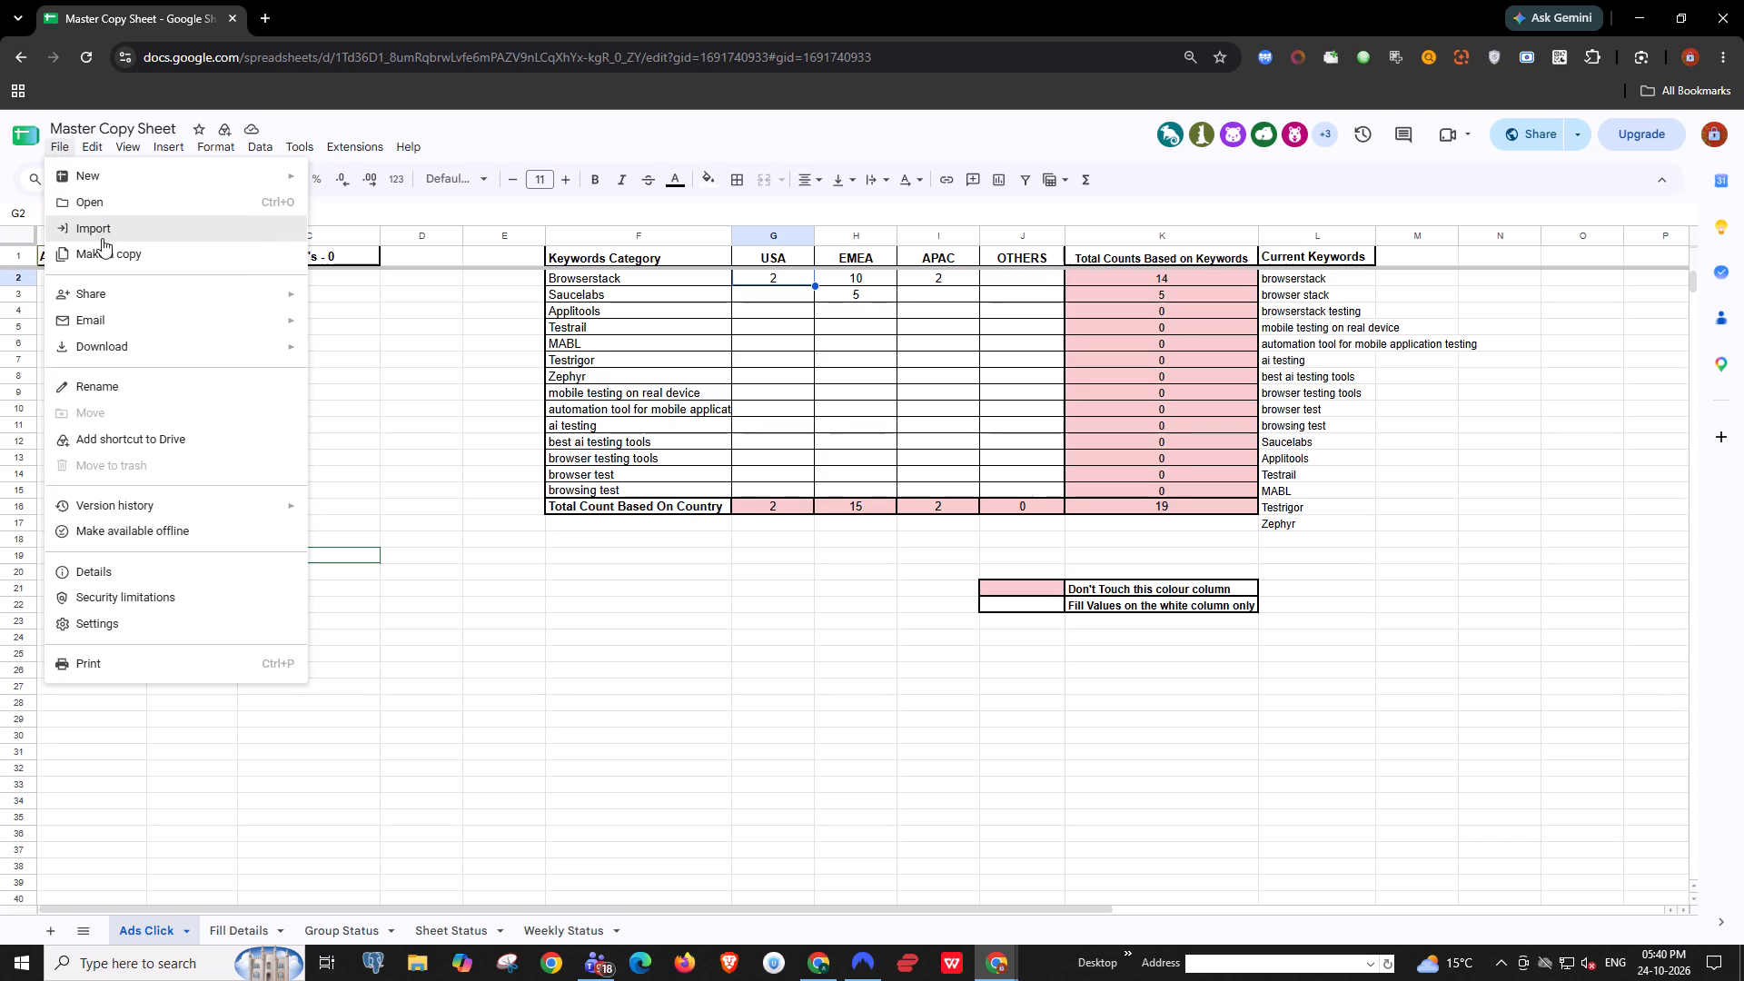
{"action": "left_click", "coordinate": [102, 255]}
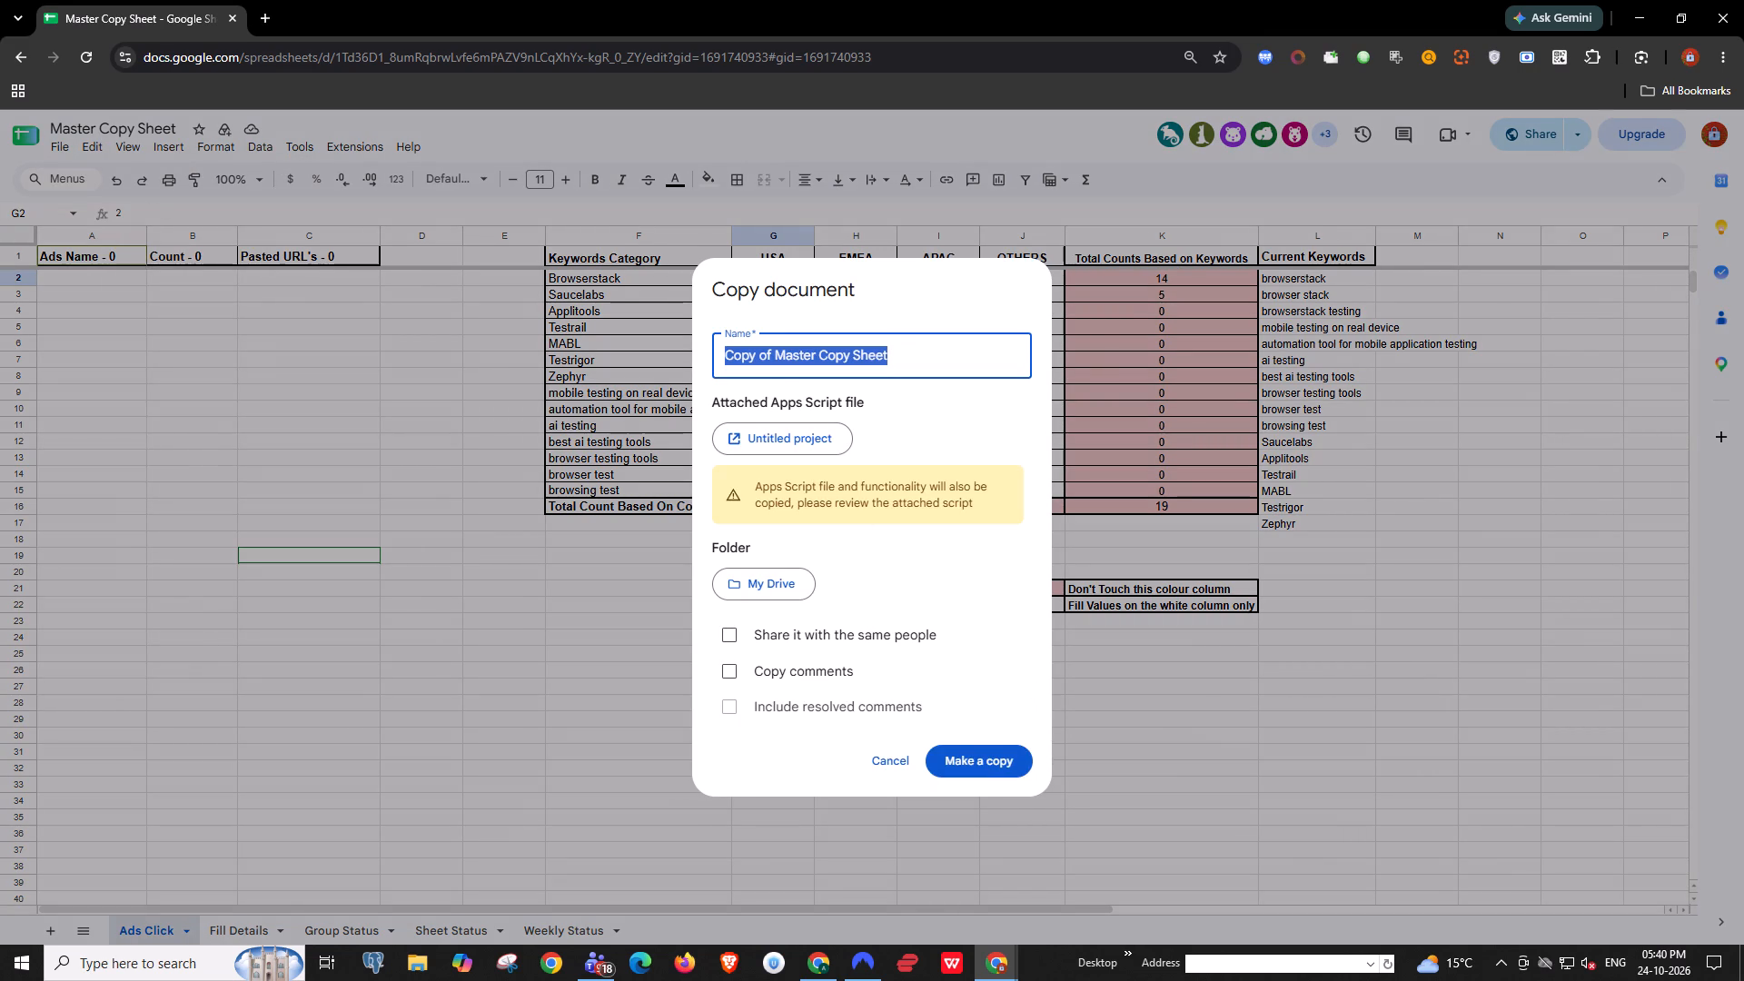
{"action": "left_click", "coordinate": [775, 357]}
{"action": "left_click_drag", "start_coordinate": [775, 357], "coordinate": [706, 355]}
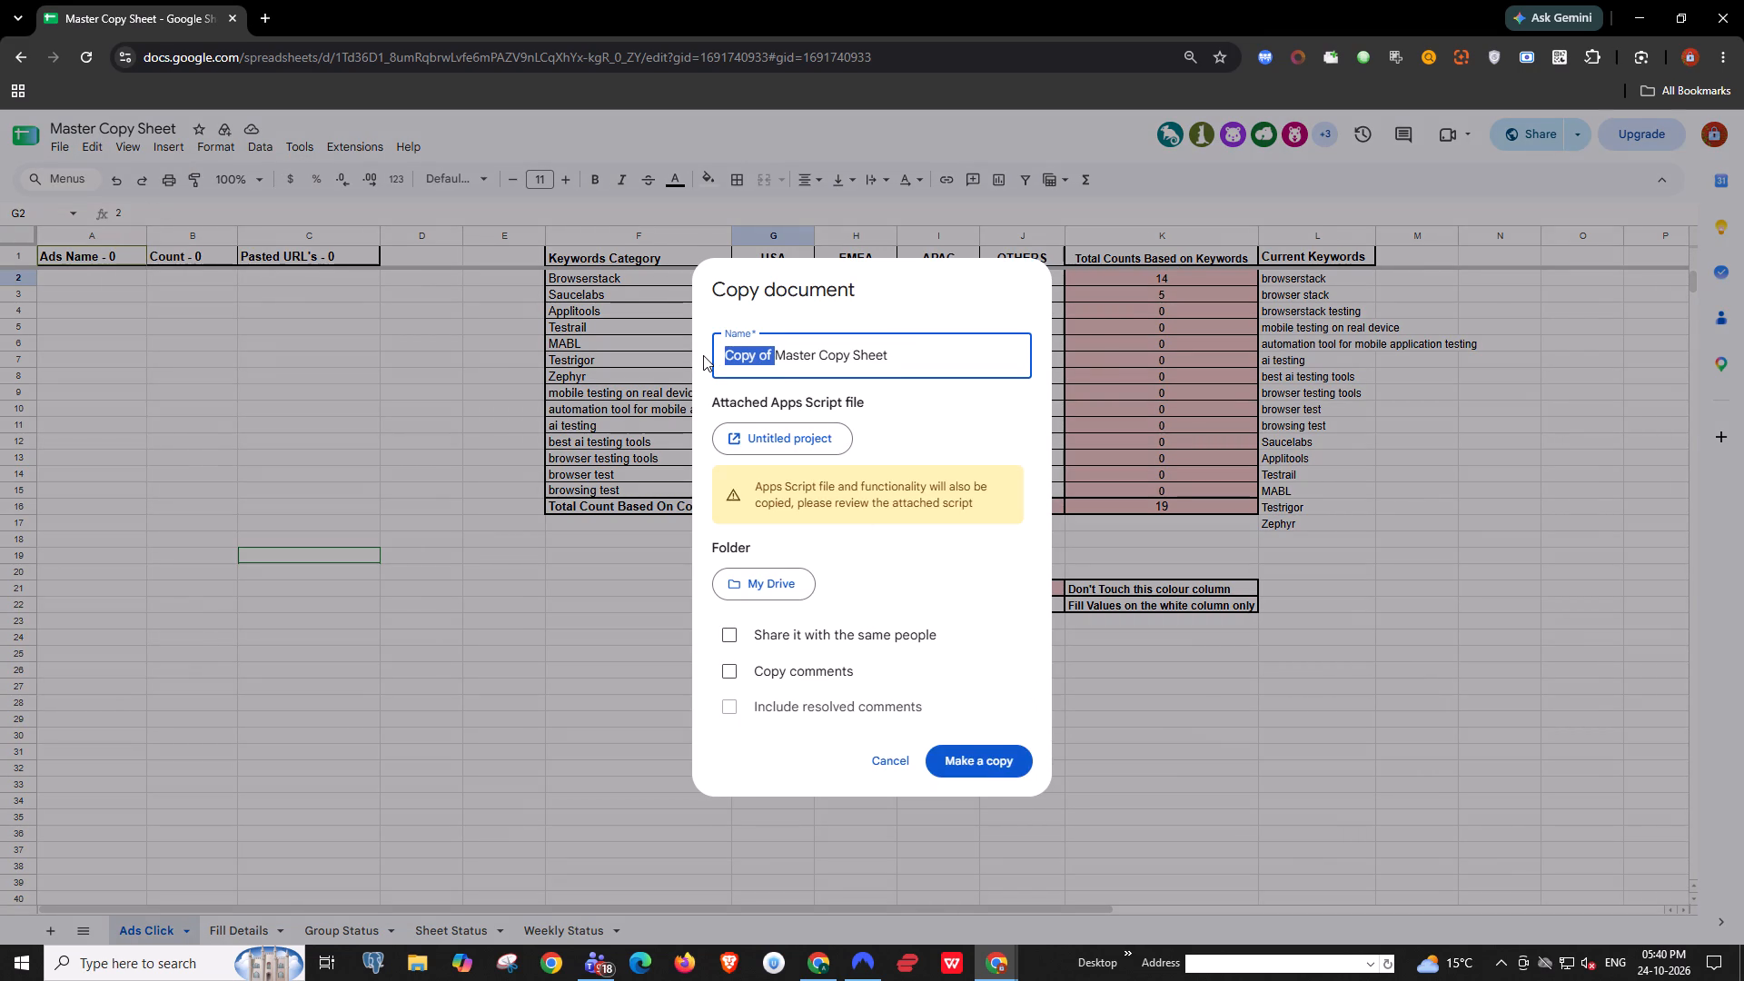
{"action": "type", "text": "Ama"}
{"action": "type", "text": "r"}
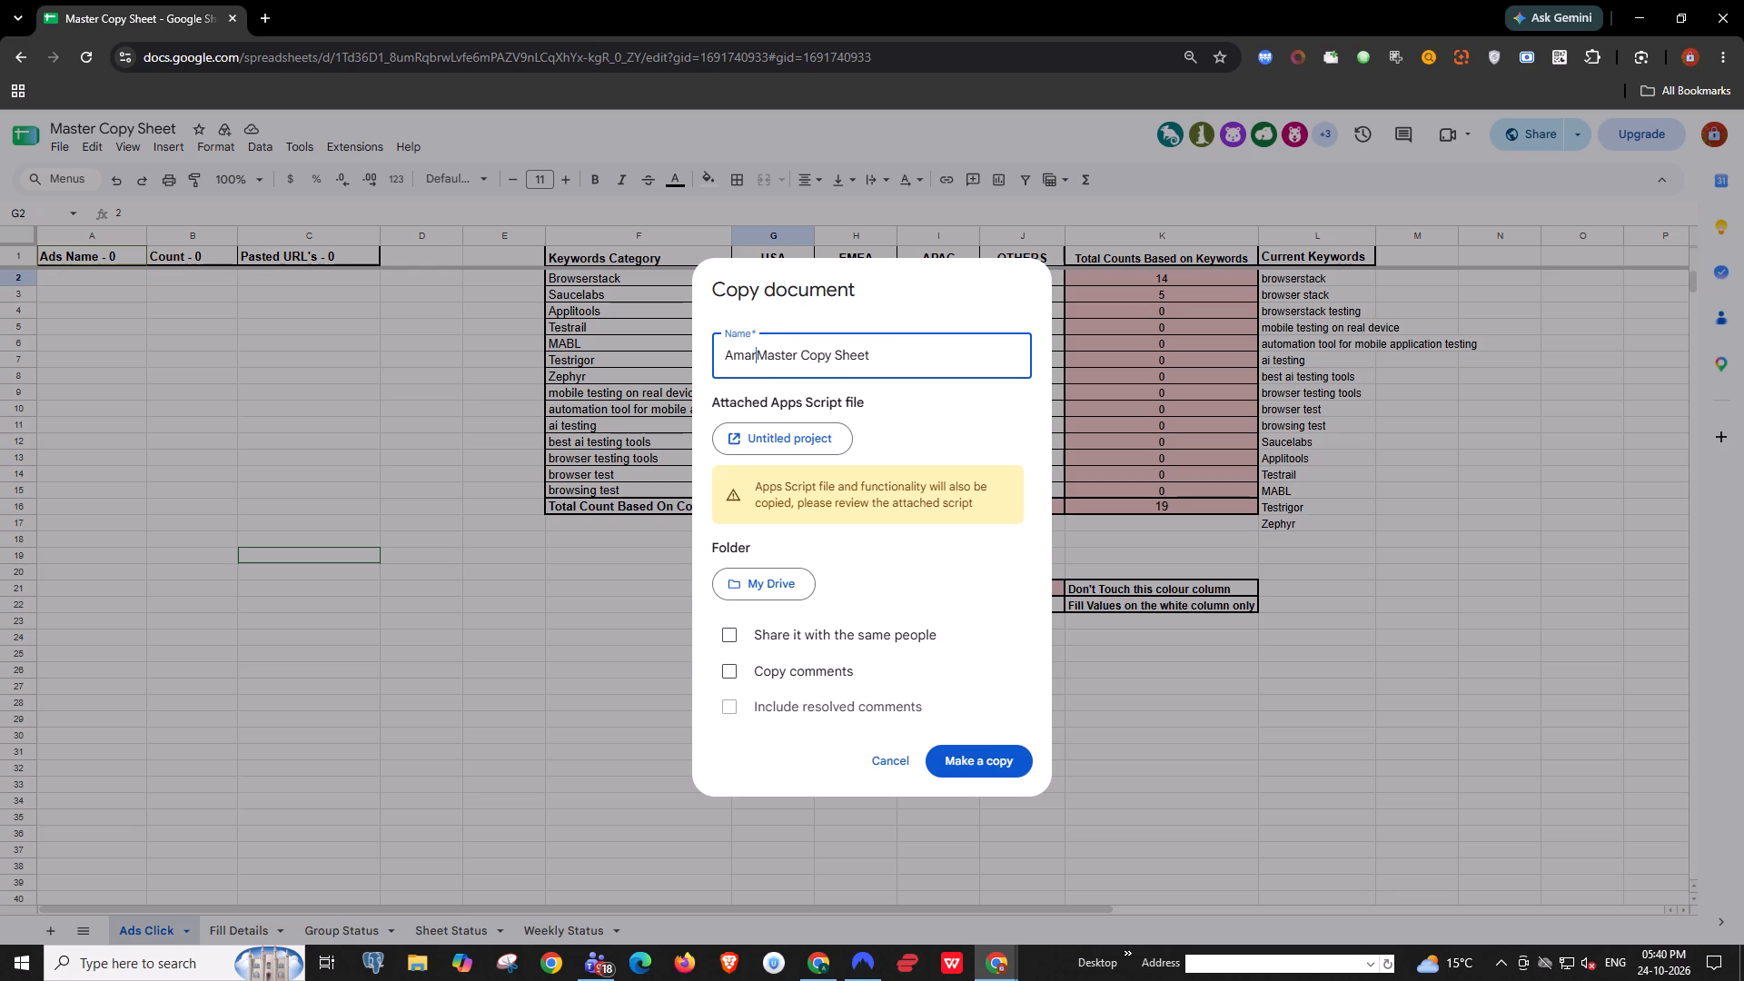
{"action": "key", "text": "space"}
{"action": "type", "text": "ads"}
{"action": "key", "text": "space"}
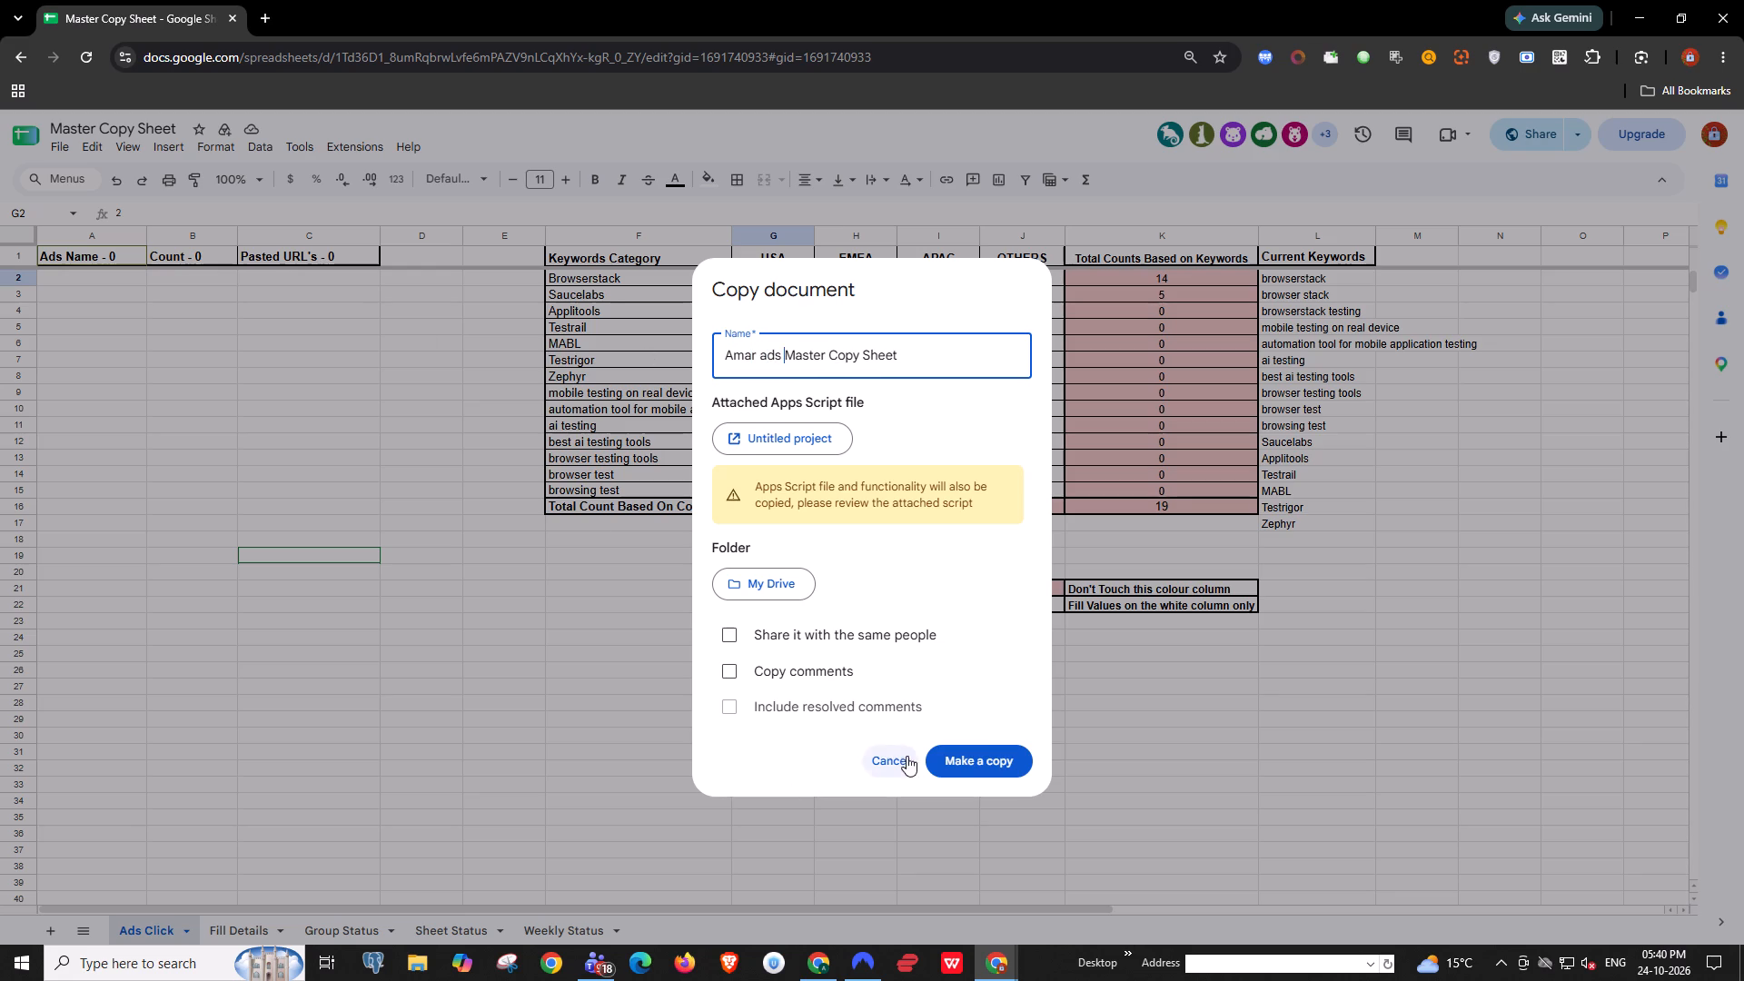
{"action": "left_click", "coordinate": [964, 761]}
{"action": "middle_click", "coordinate": [158, 17]}
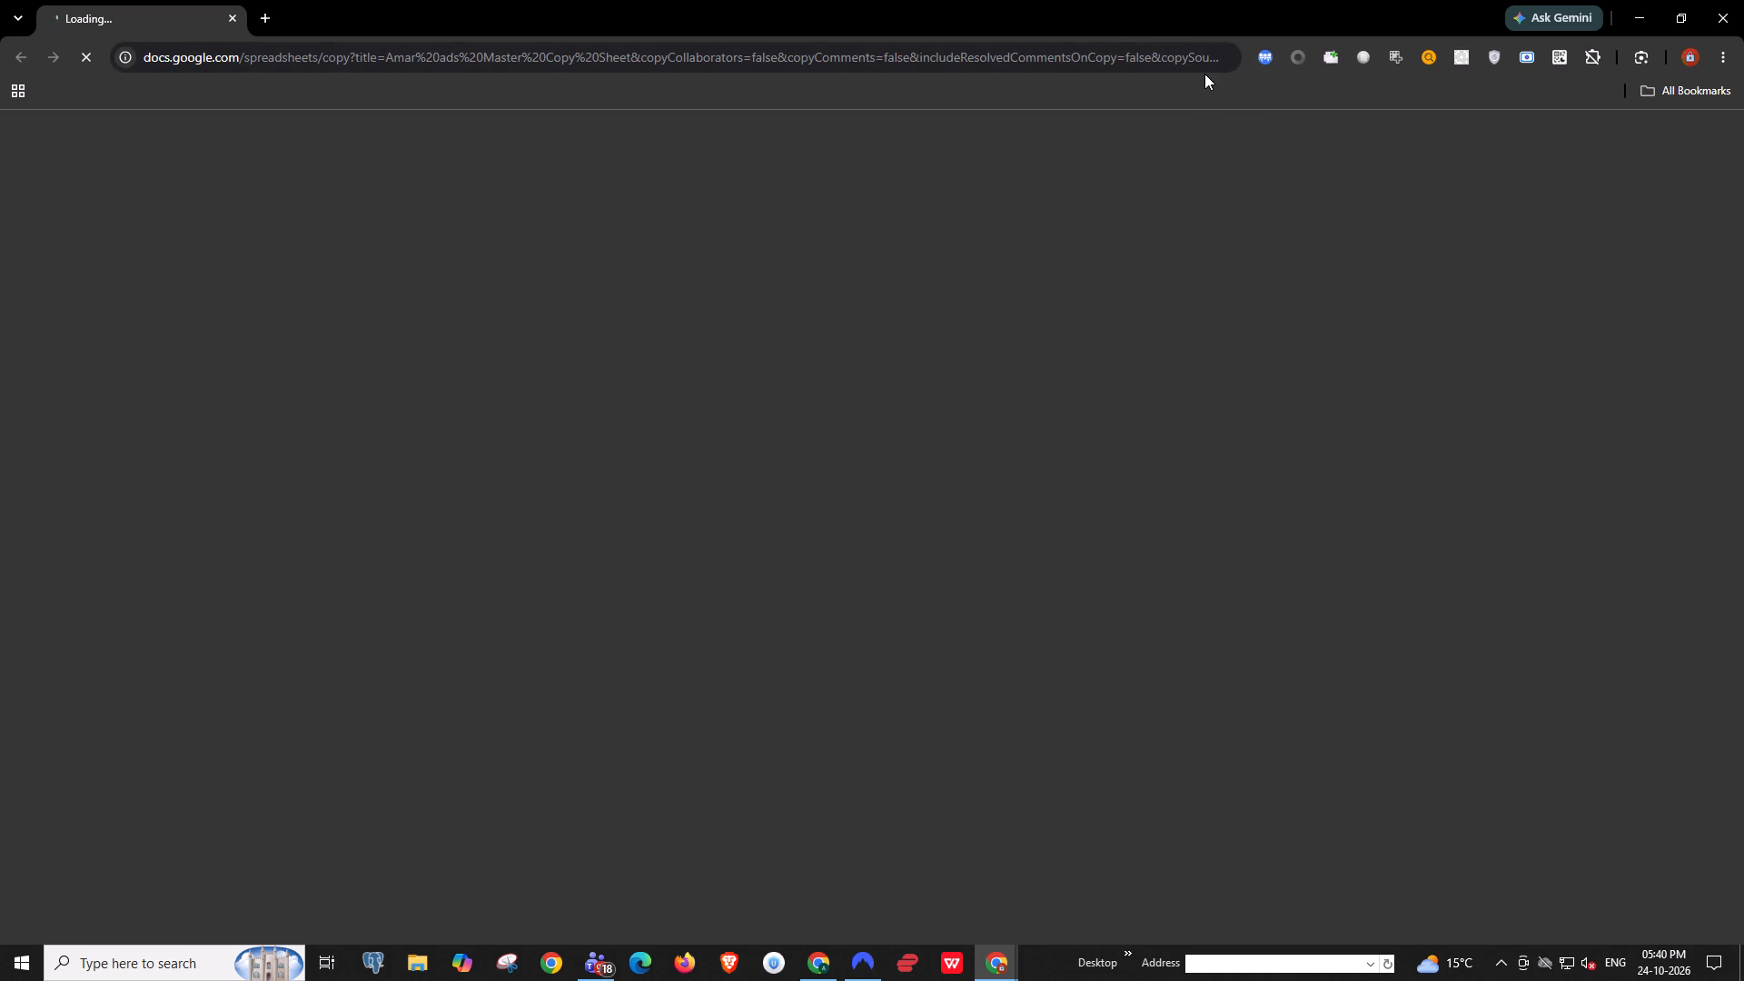
Bookmark the new Amar ads Master Copy Sheet under All Bookmarks.
{"action": "left_click", "coordinate": [1228, 61]}
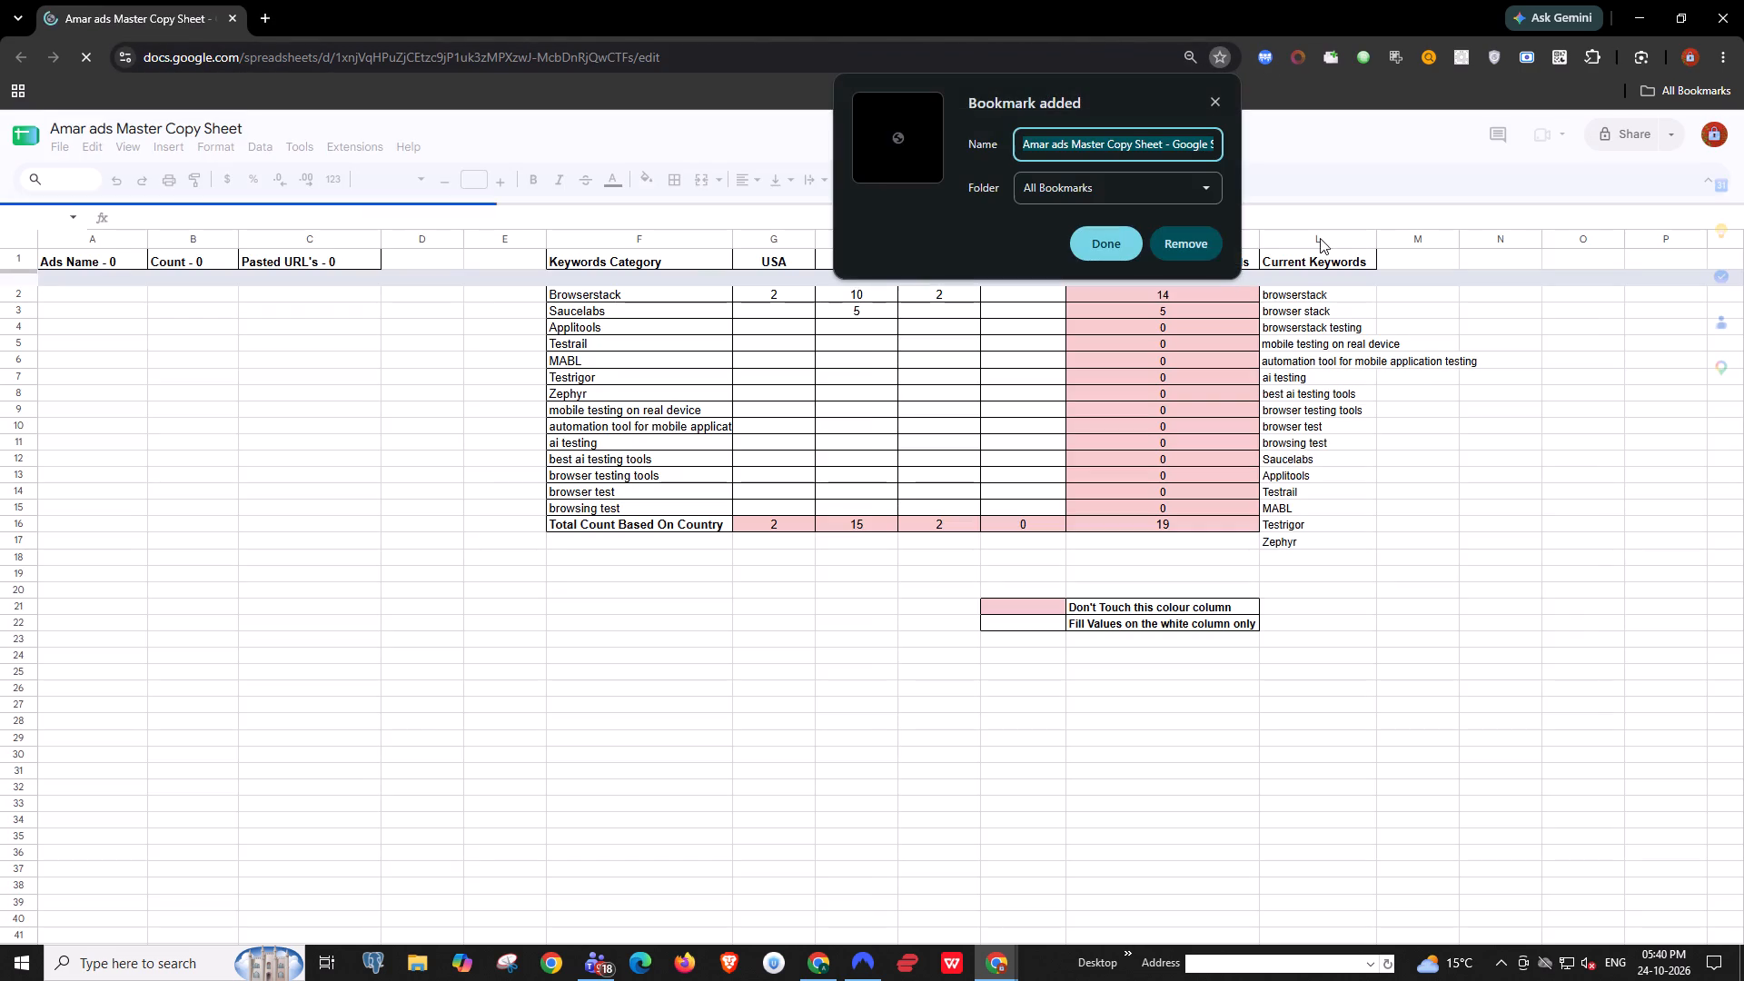
{"action": "left_click", "coordinate": [1135, 227]}
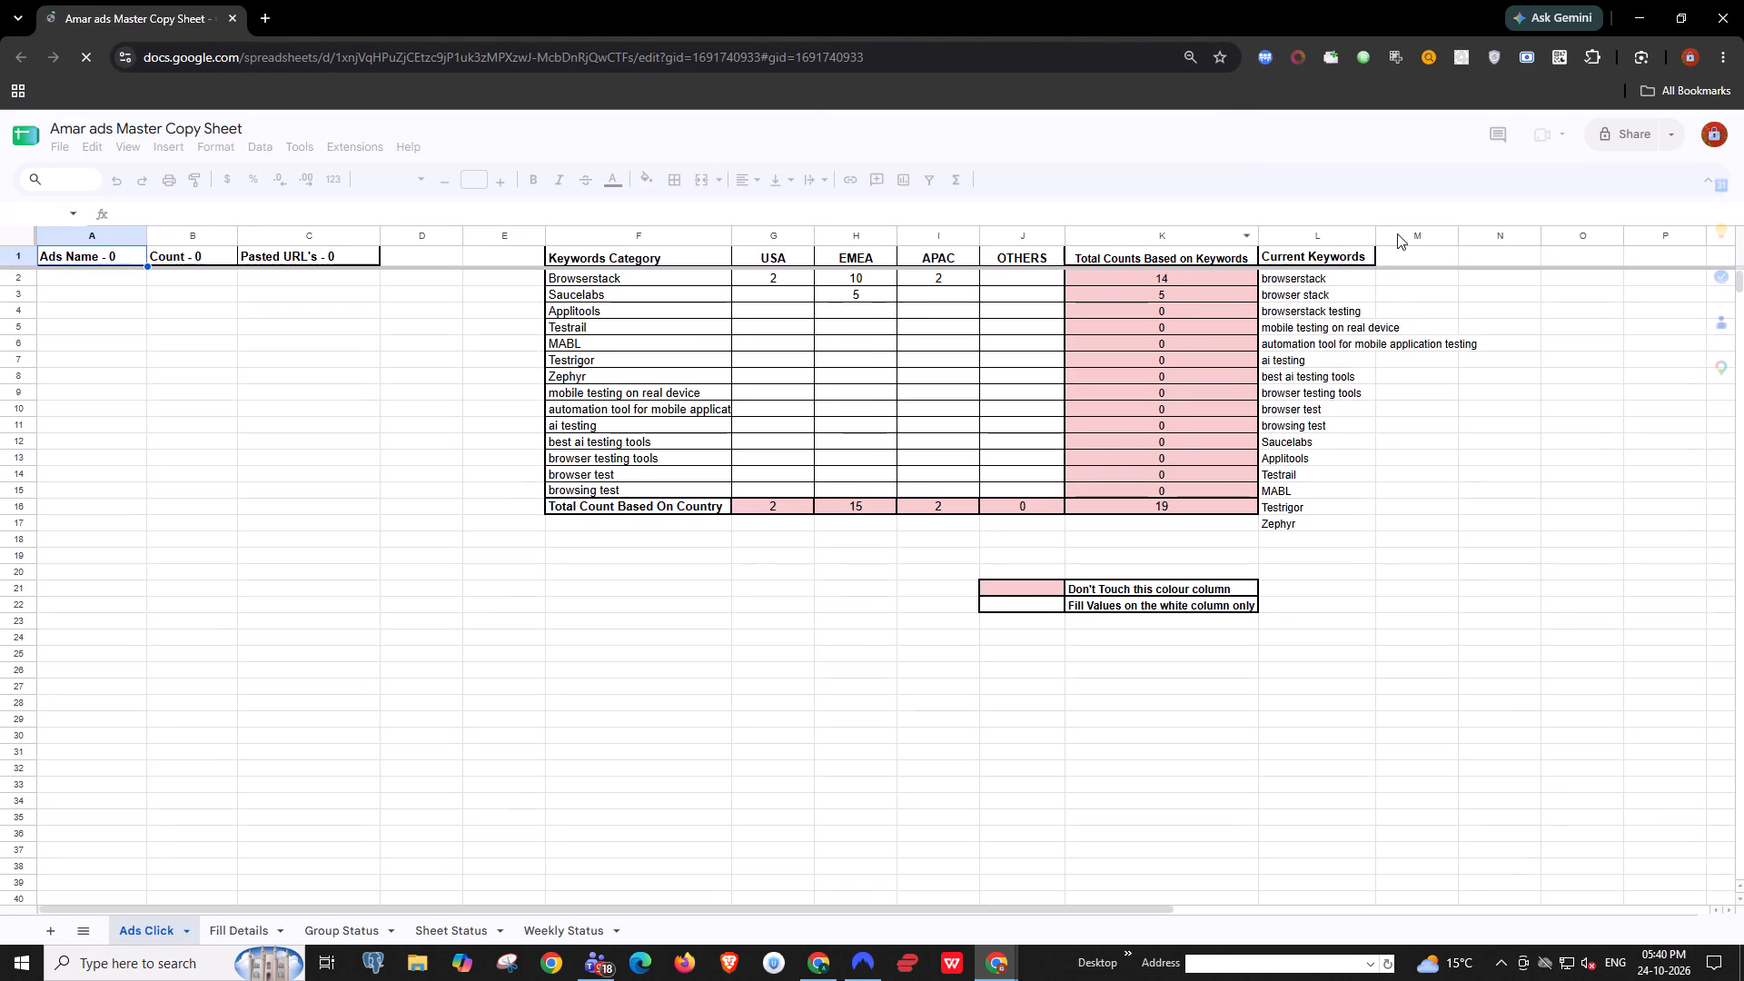
{"action": "left_click", "coordinate": [1217, 61]}
{"action": "left_click", "coordinate": [1099, 249]}
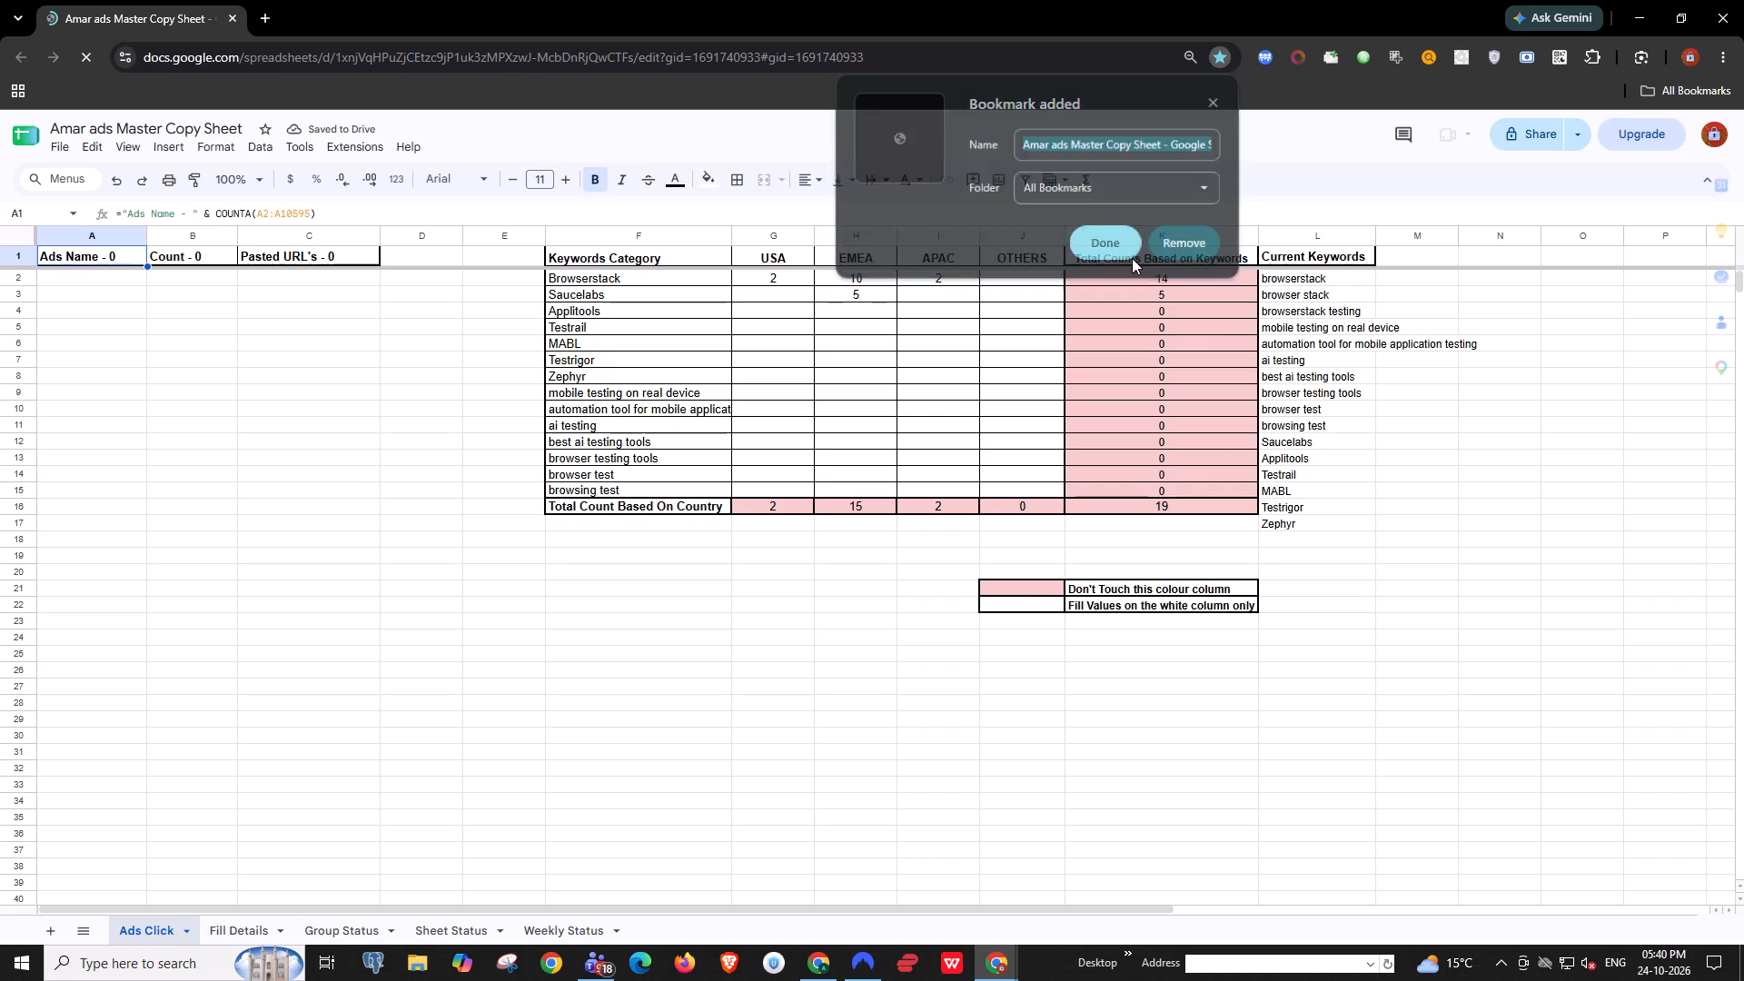
{"action": "left_click", "coordinate": [1572, 447]}
{"action": "scroll", "coordinate": [972, 387], "scroll_direction": "up", "scroll_amount": 4}
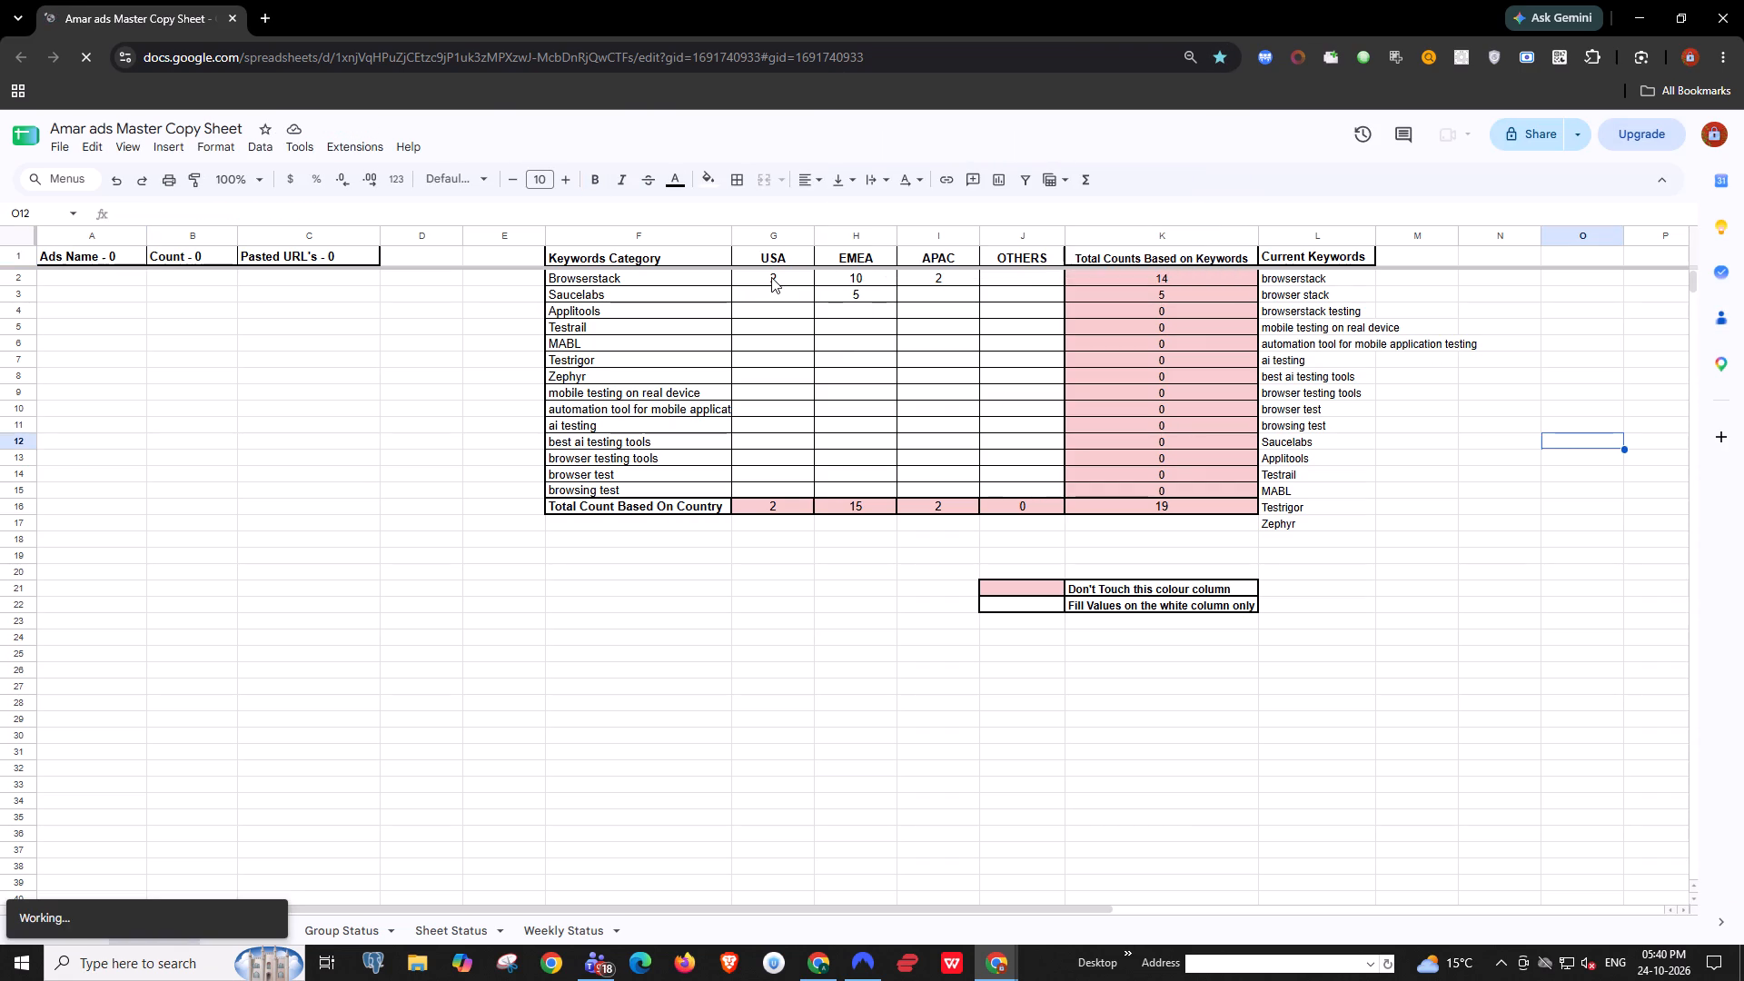
Sum the US counts for browserstack and browser stack in the task sheet, and set Browserstack's USA count to 3 in the master copy.
{"action": "left_click", "coordinate": [771, 276]}
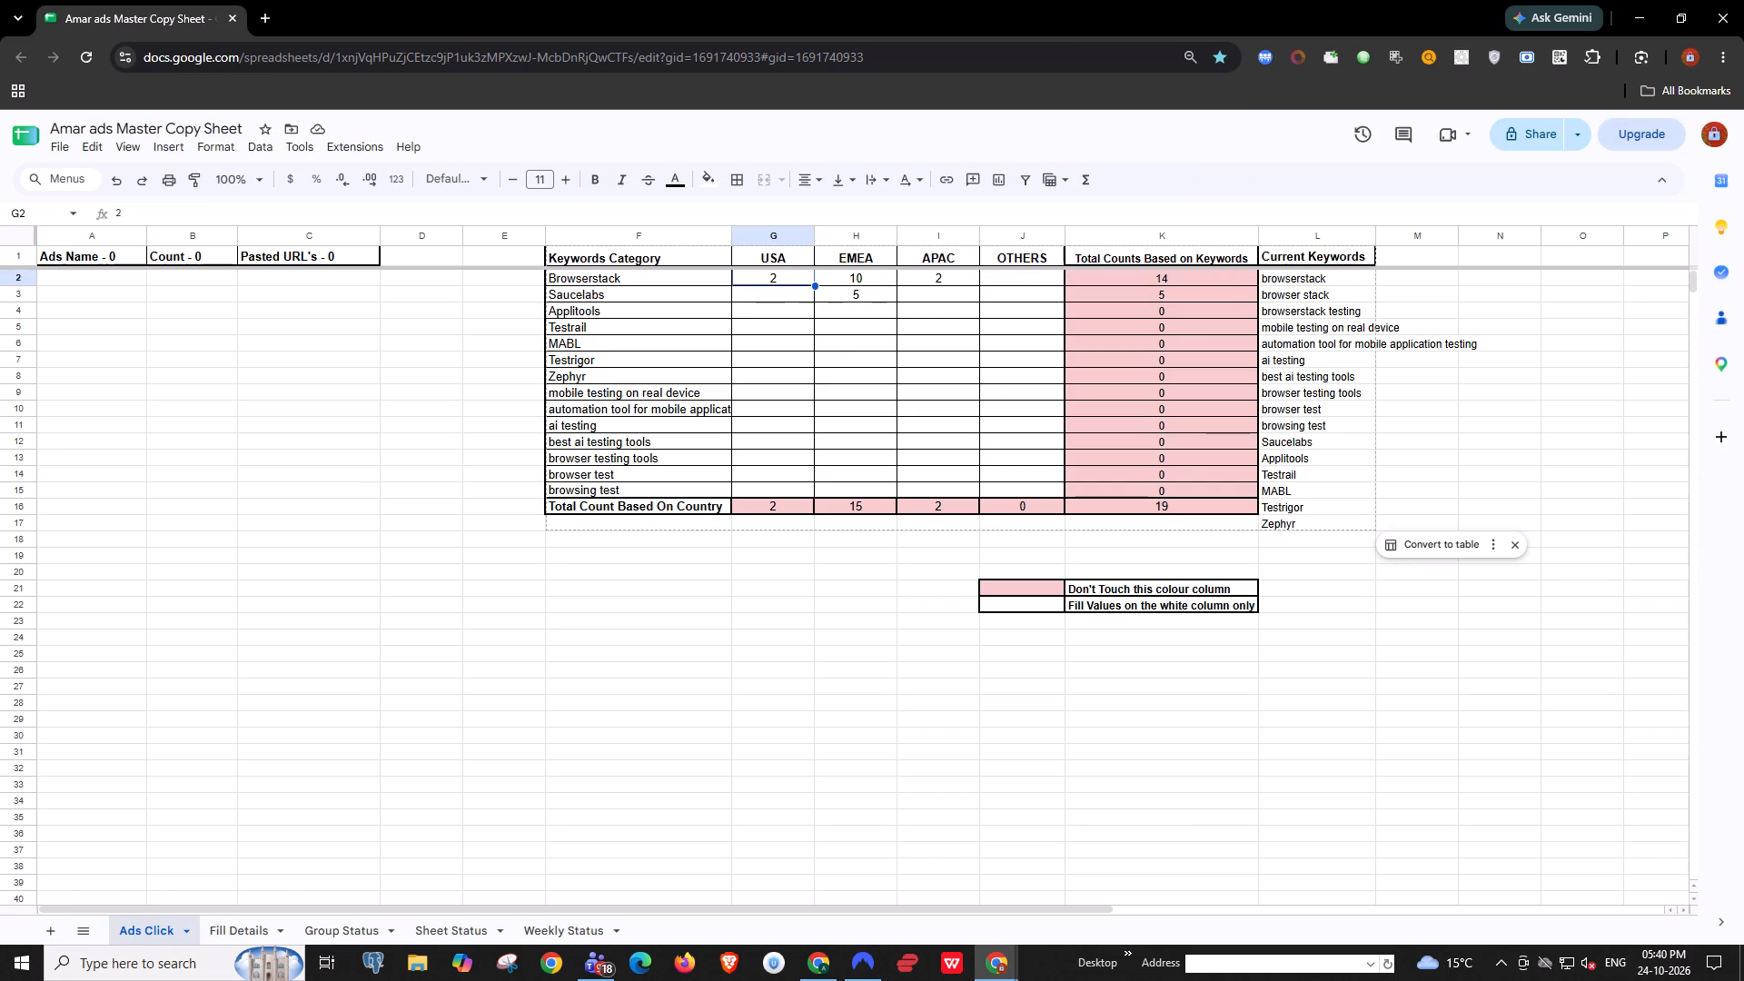
{"action": "key", "text": "alt+Tab"}
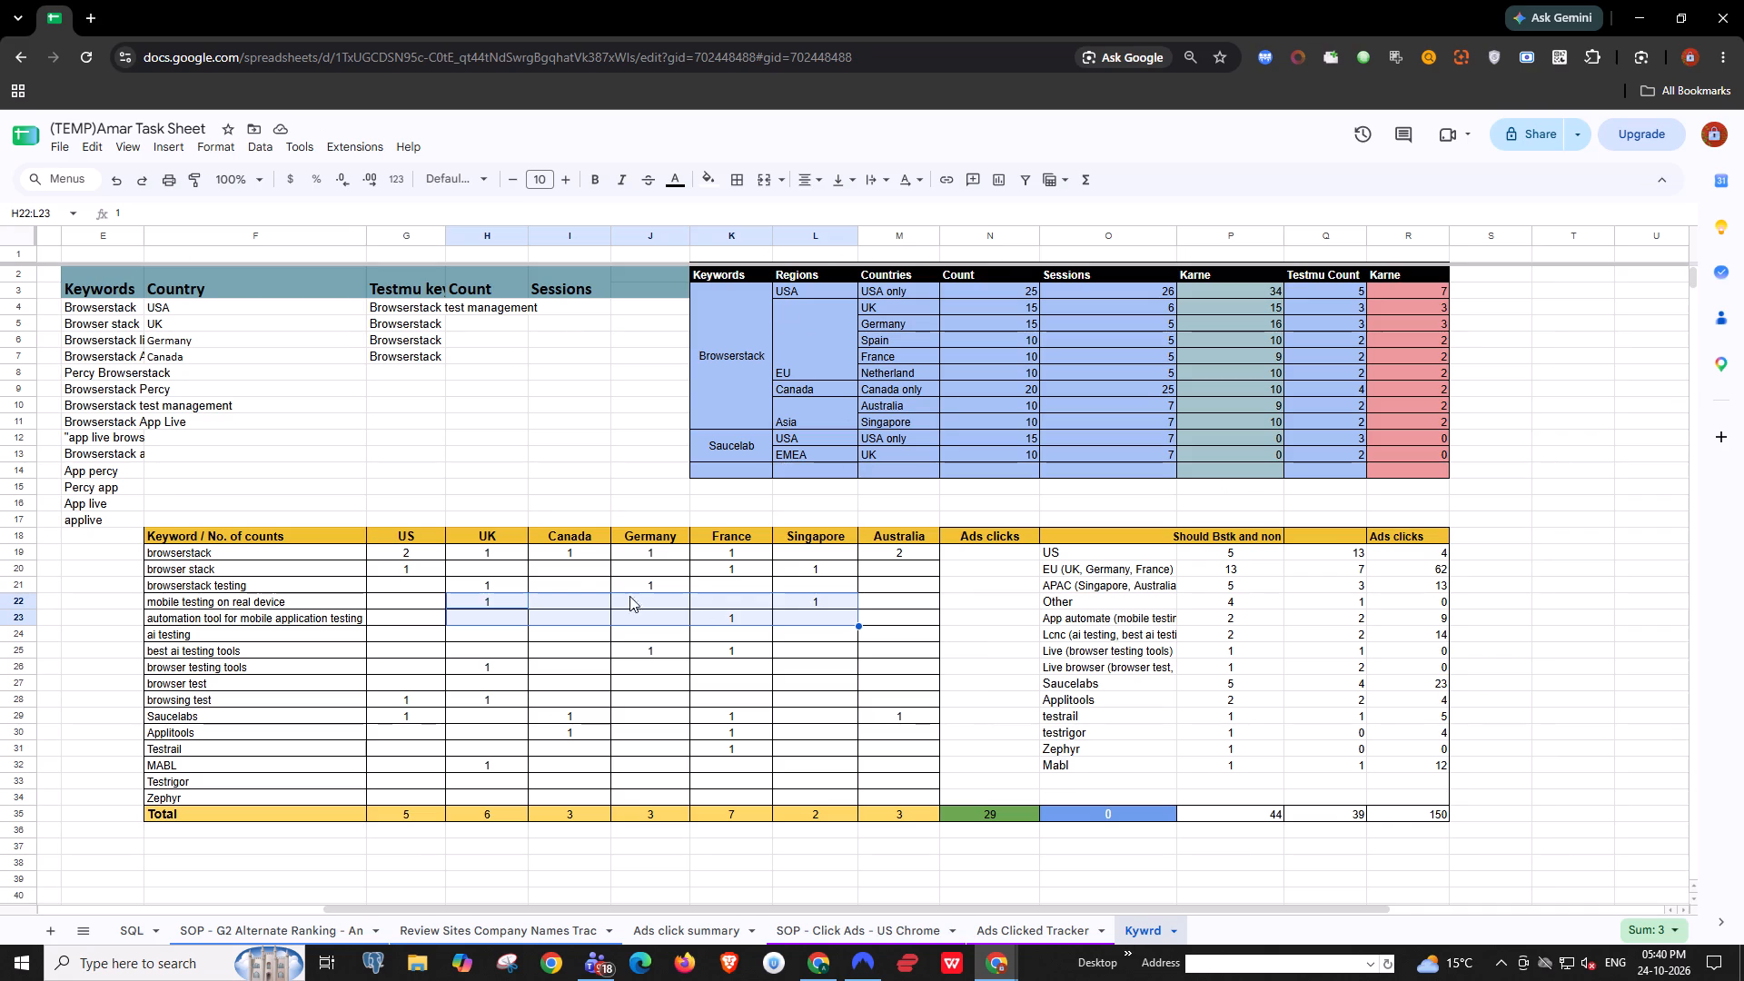
{"action": "left_click", "coordinate": [412, 550]}
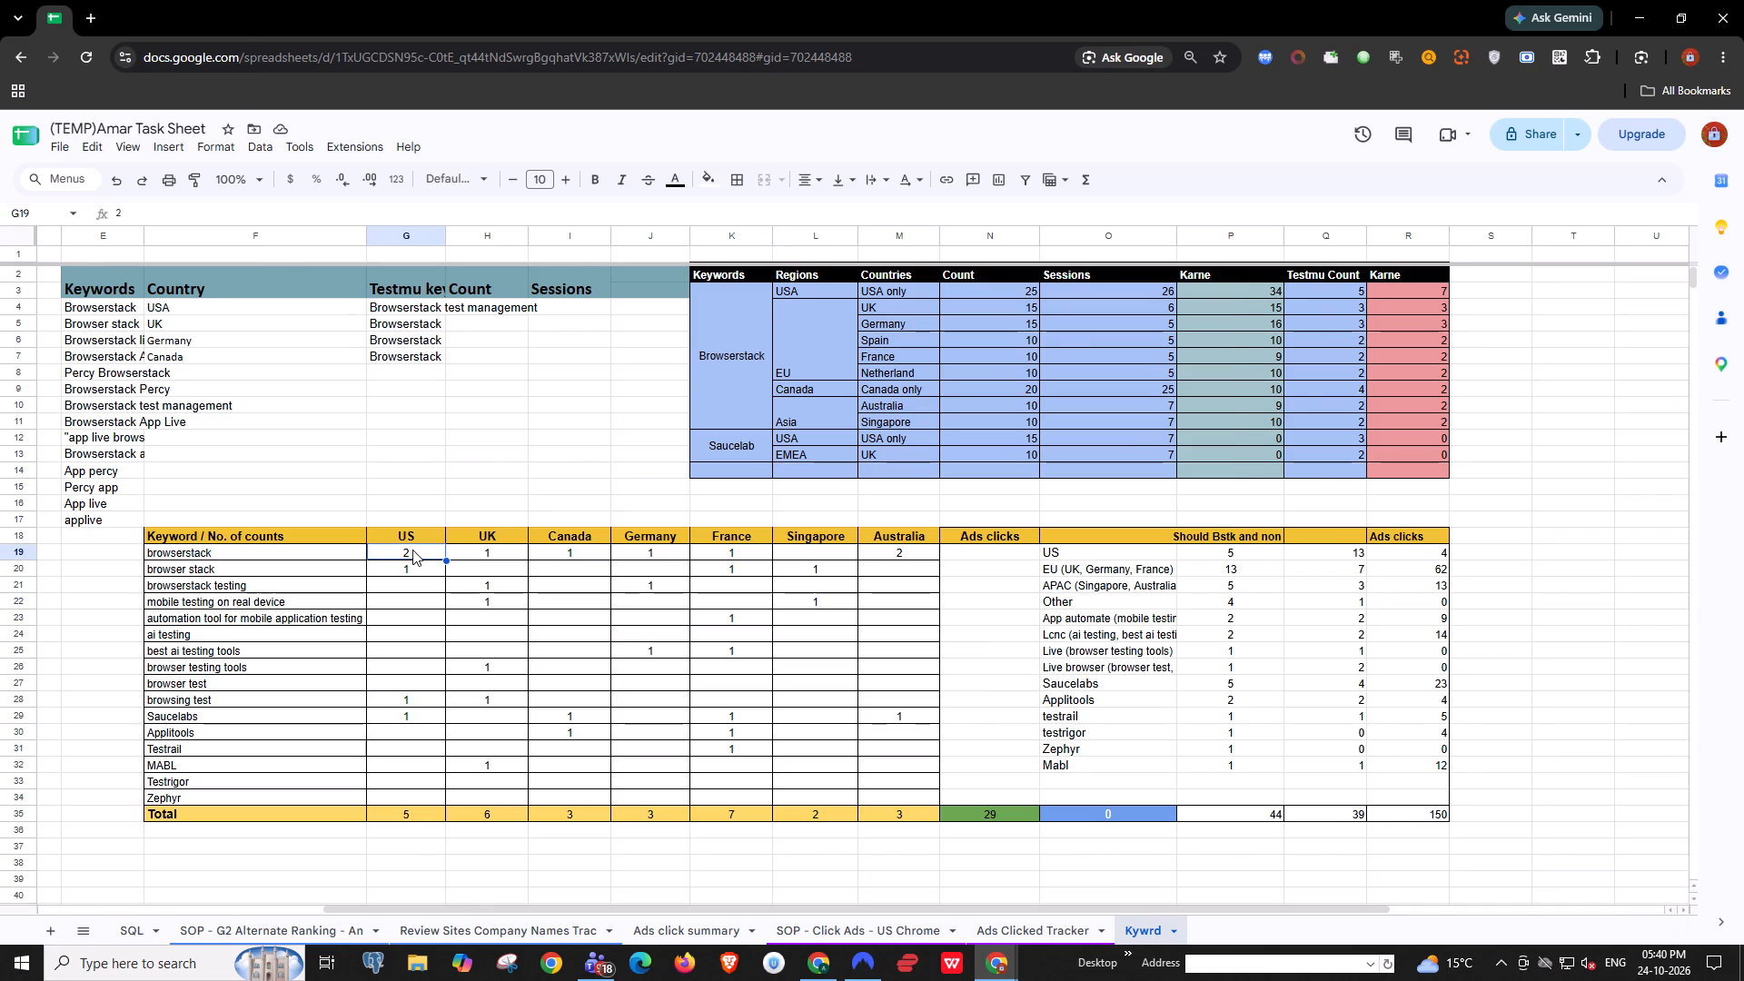
{"action": "key", "text": "alt+Tab"}
{"action": "key", "text": "alt+Tab"}
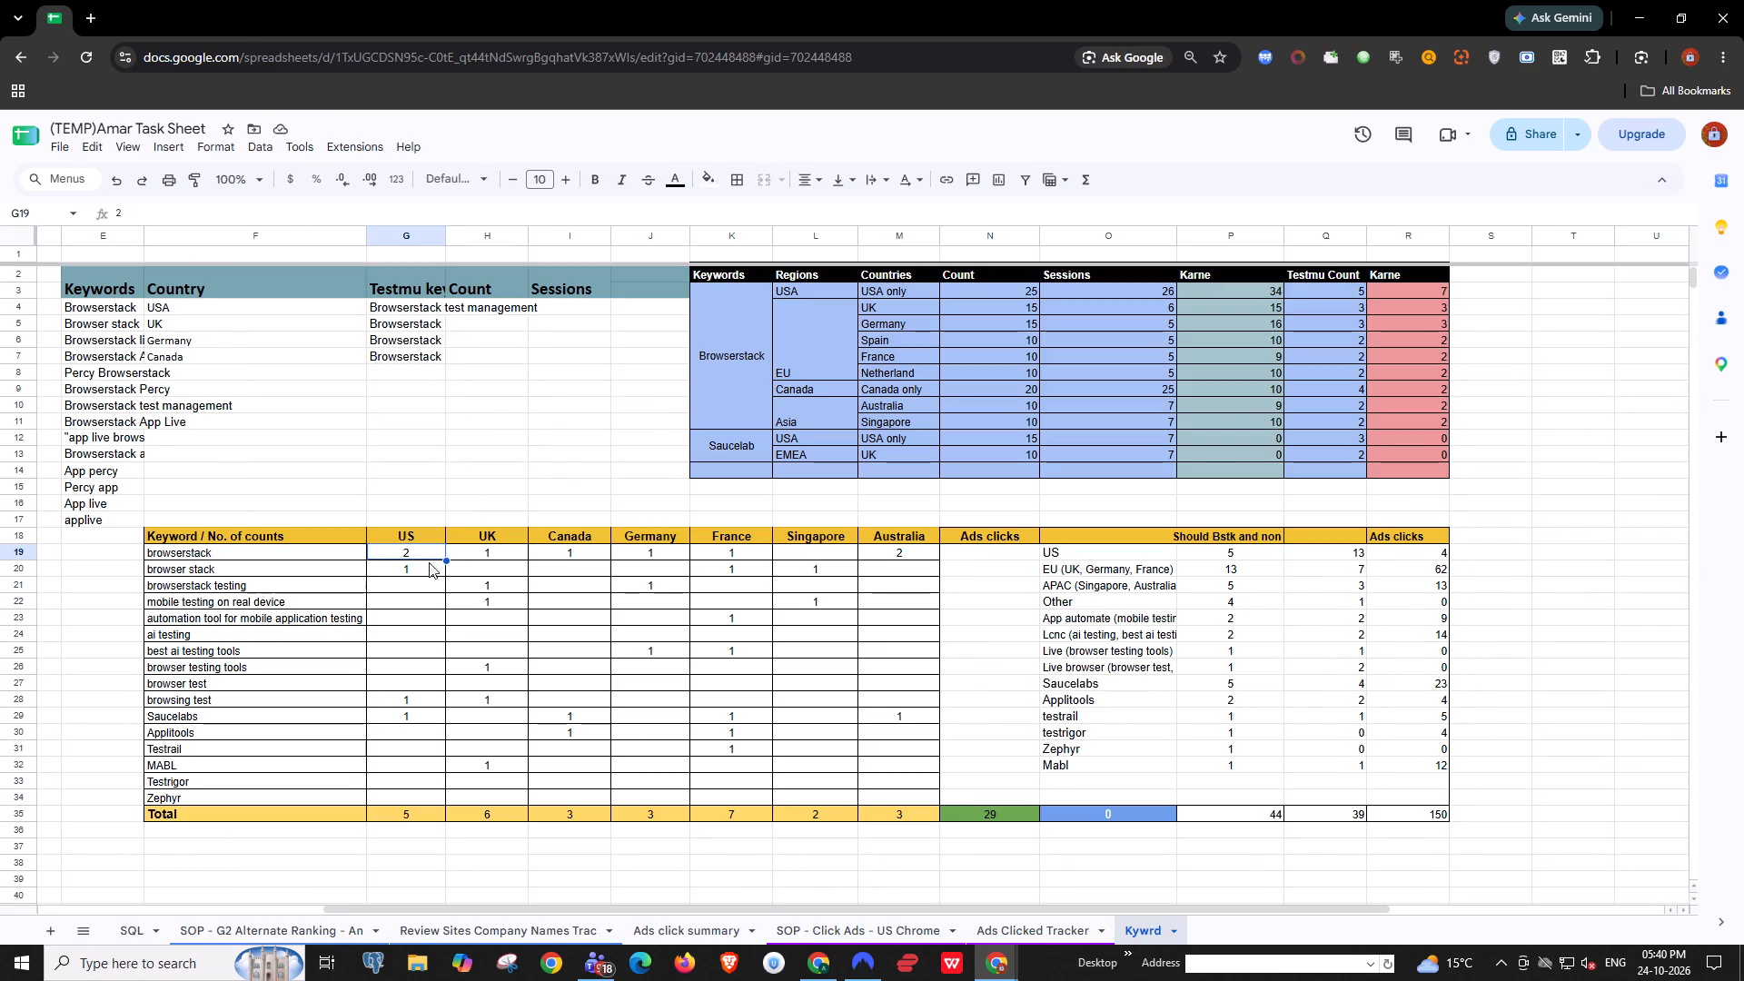
{"action": "left_click_drag", "start_coordinate": [427, 558], "coordinate": [425, 576]}
{"action": "key", "text": "alt+Tab"}
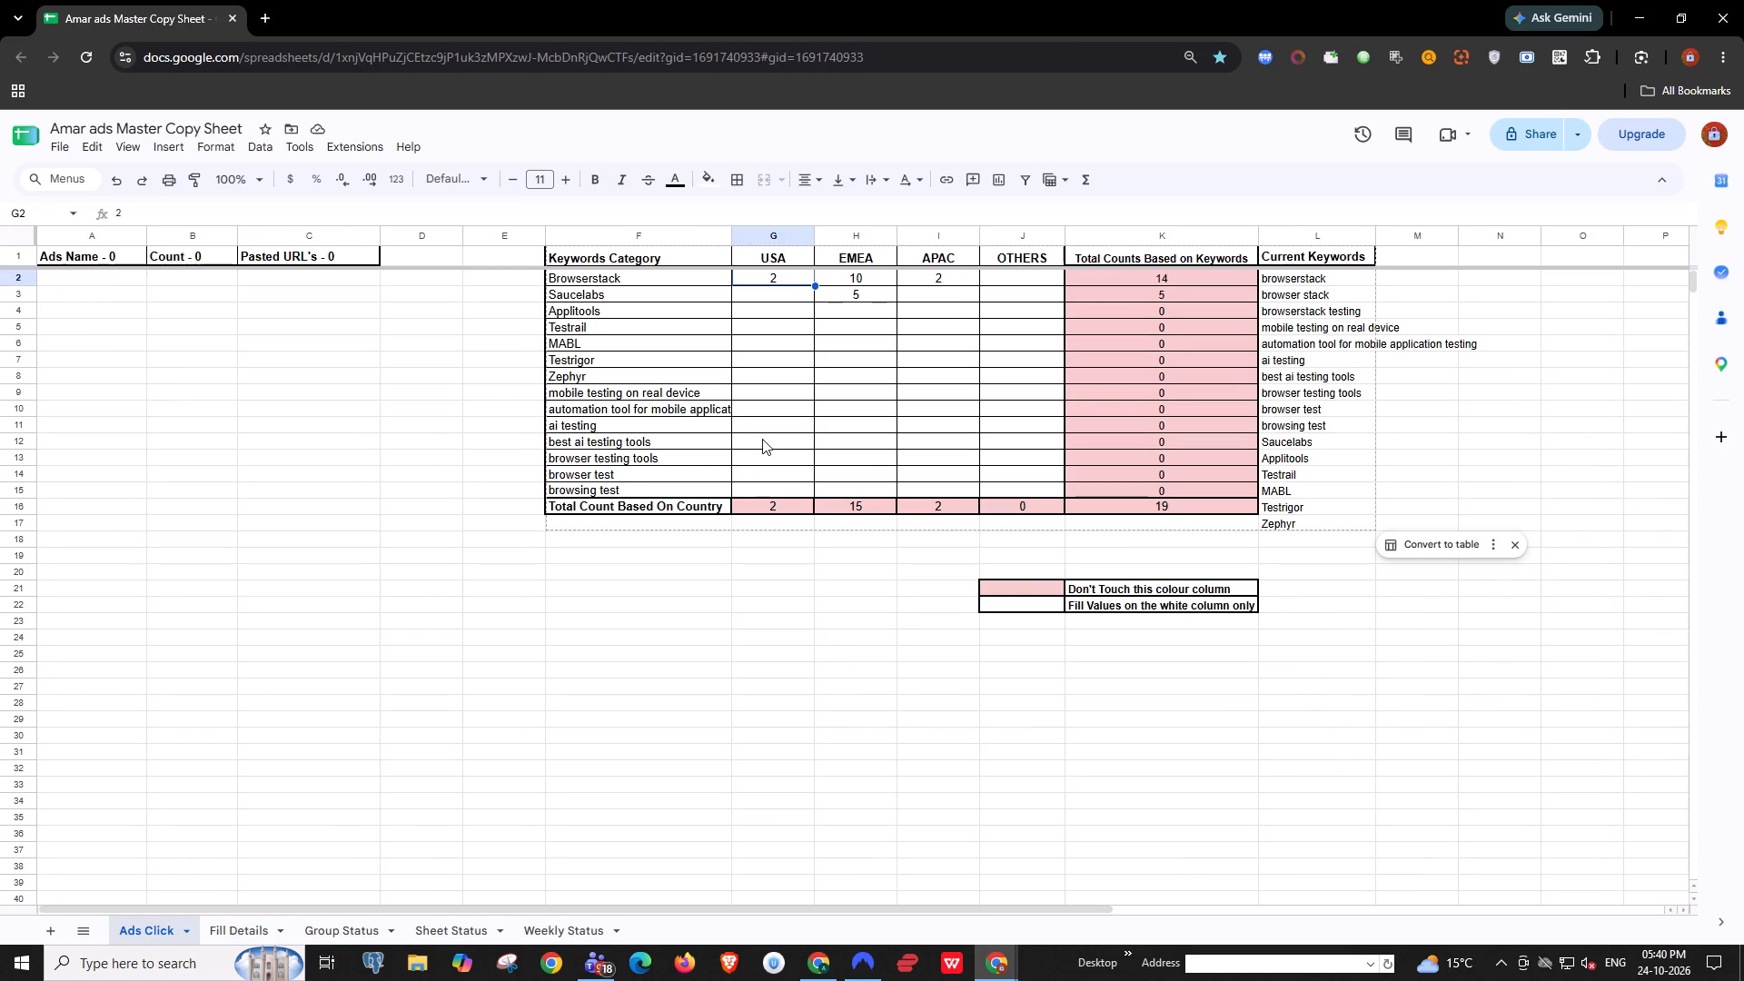
{"action": "key", "text": "3"}
{"action": "key", "text": "Return"}
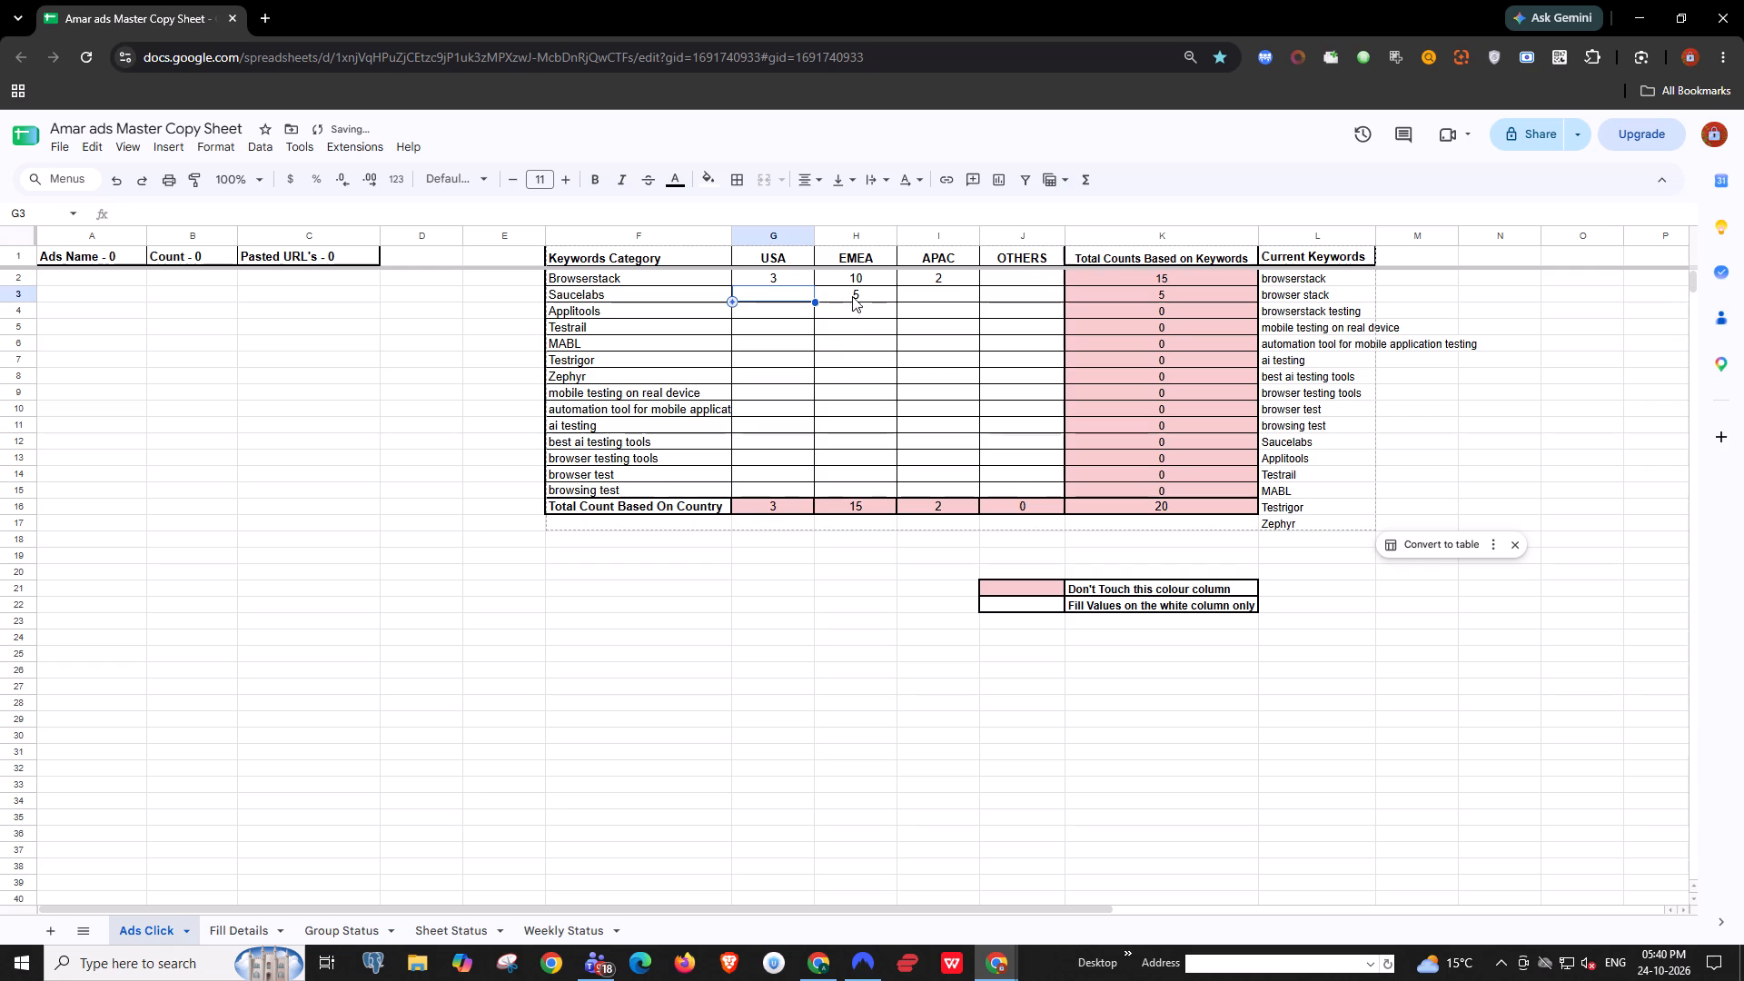
Check the task sheet's EU count and set Browserstack's EMEA count to 7 in the master copy.
{"action": "left_click", "coordinate": [858, 280]}
{"action": "key", "text": "alt+Tab"}
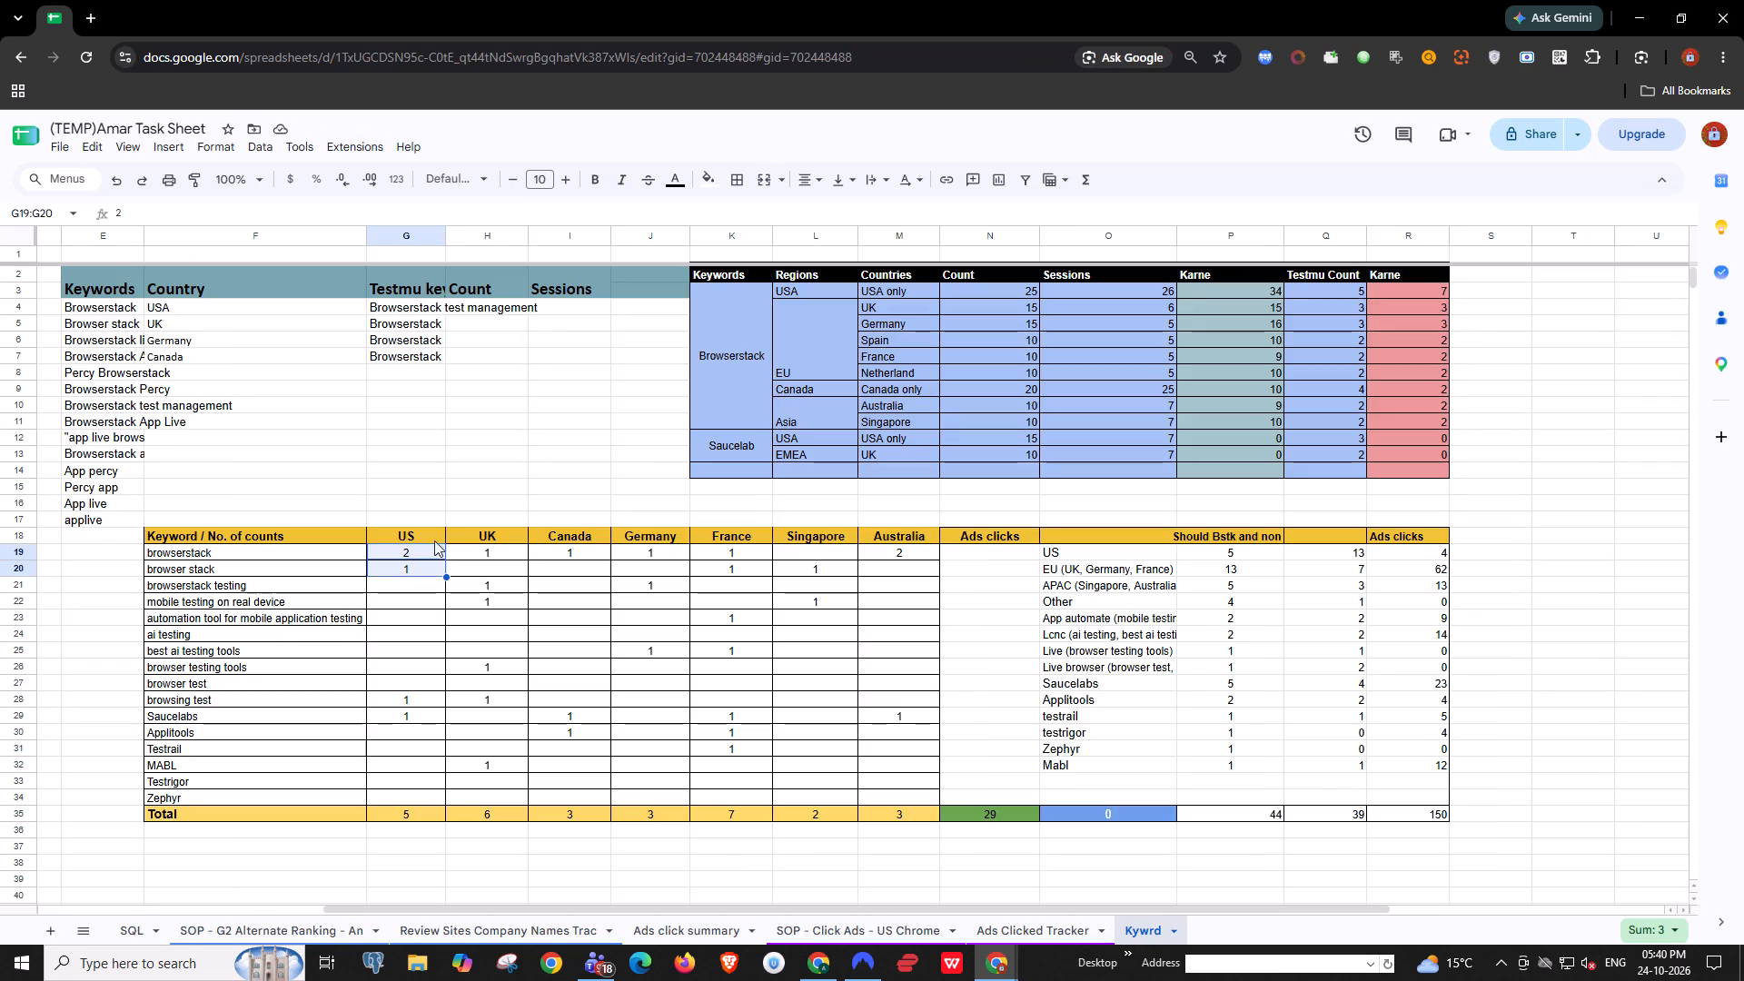
{"action": "left_click_drag", "start_coordinate": [415, 556], "coordinate": [440, 560]}
{"action": "key", "text": "alt+Tab"}
{"action": "key", "text": "alt+Tab"}
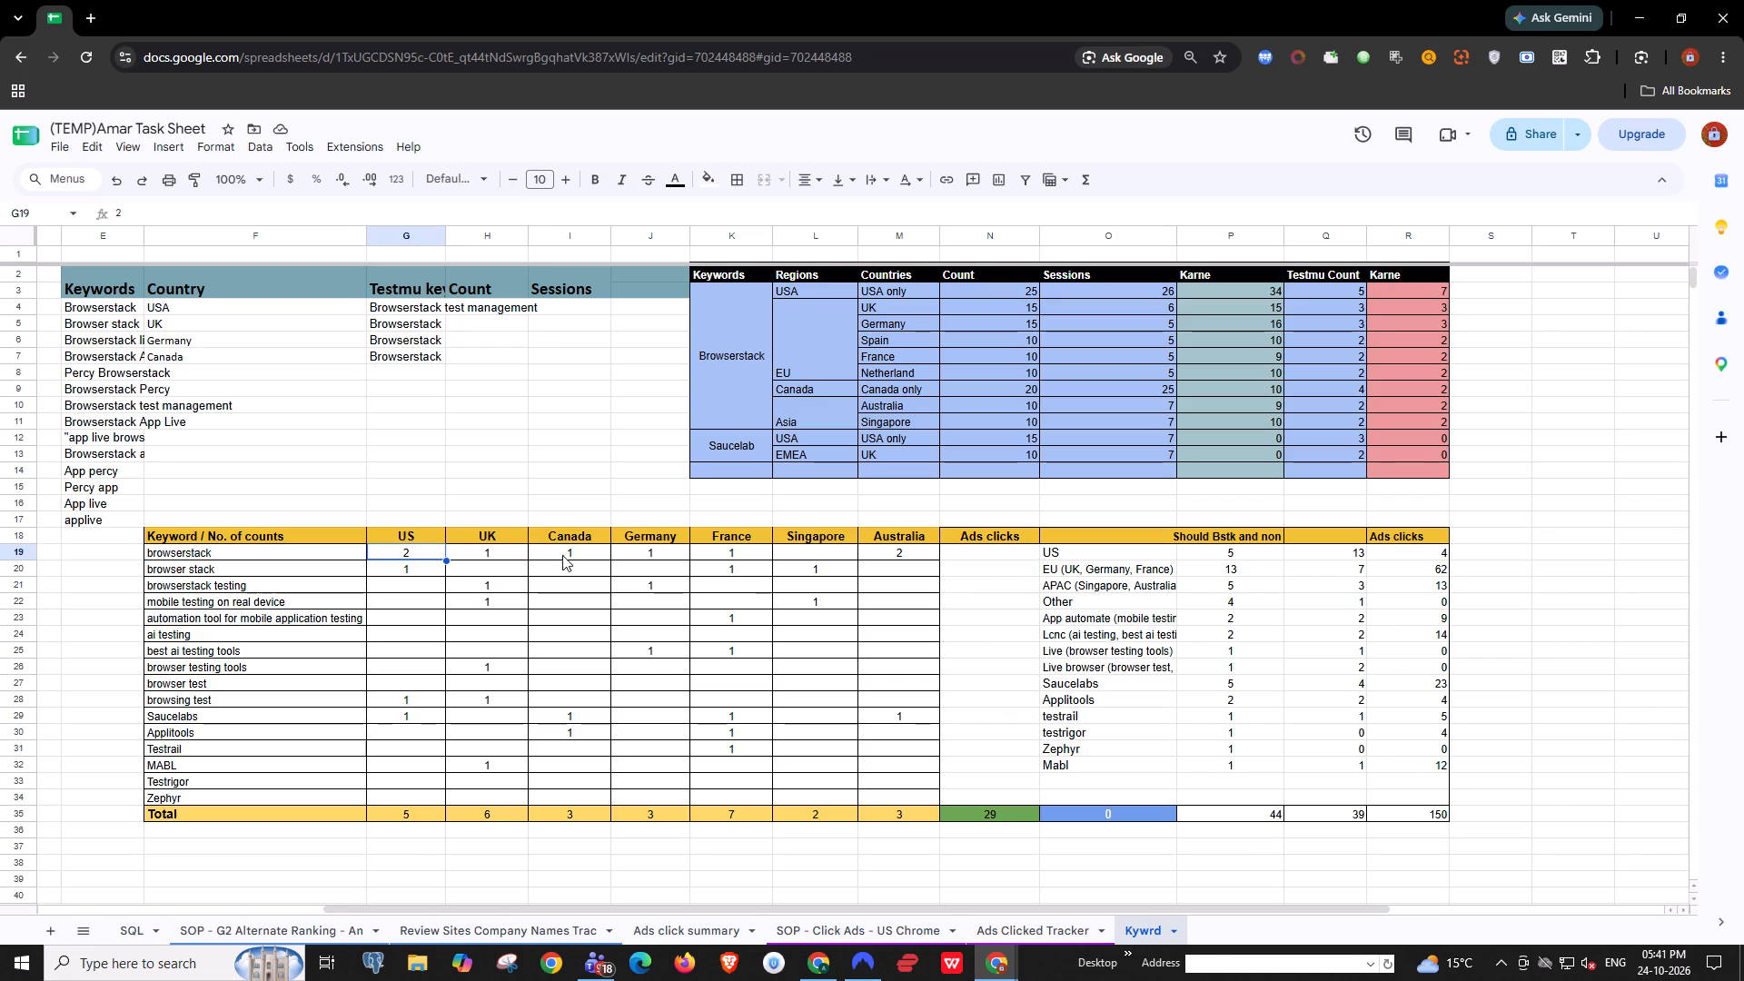
{"action": "left_click_drag", "start_coordinate": [510, 552], "coordinate": [508, 584]}
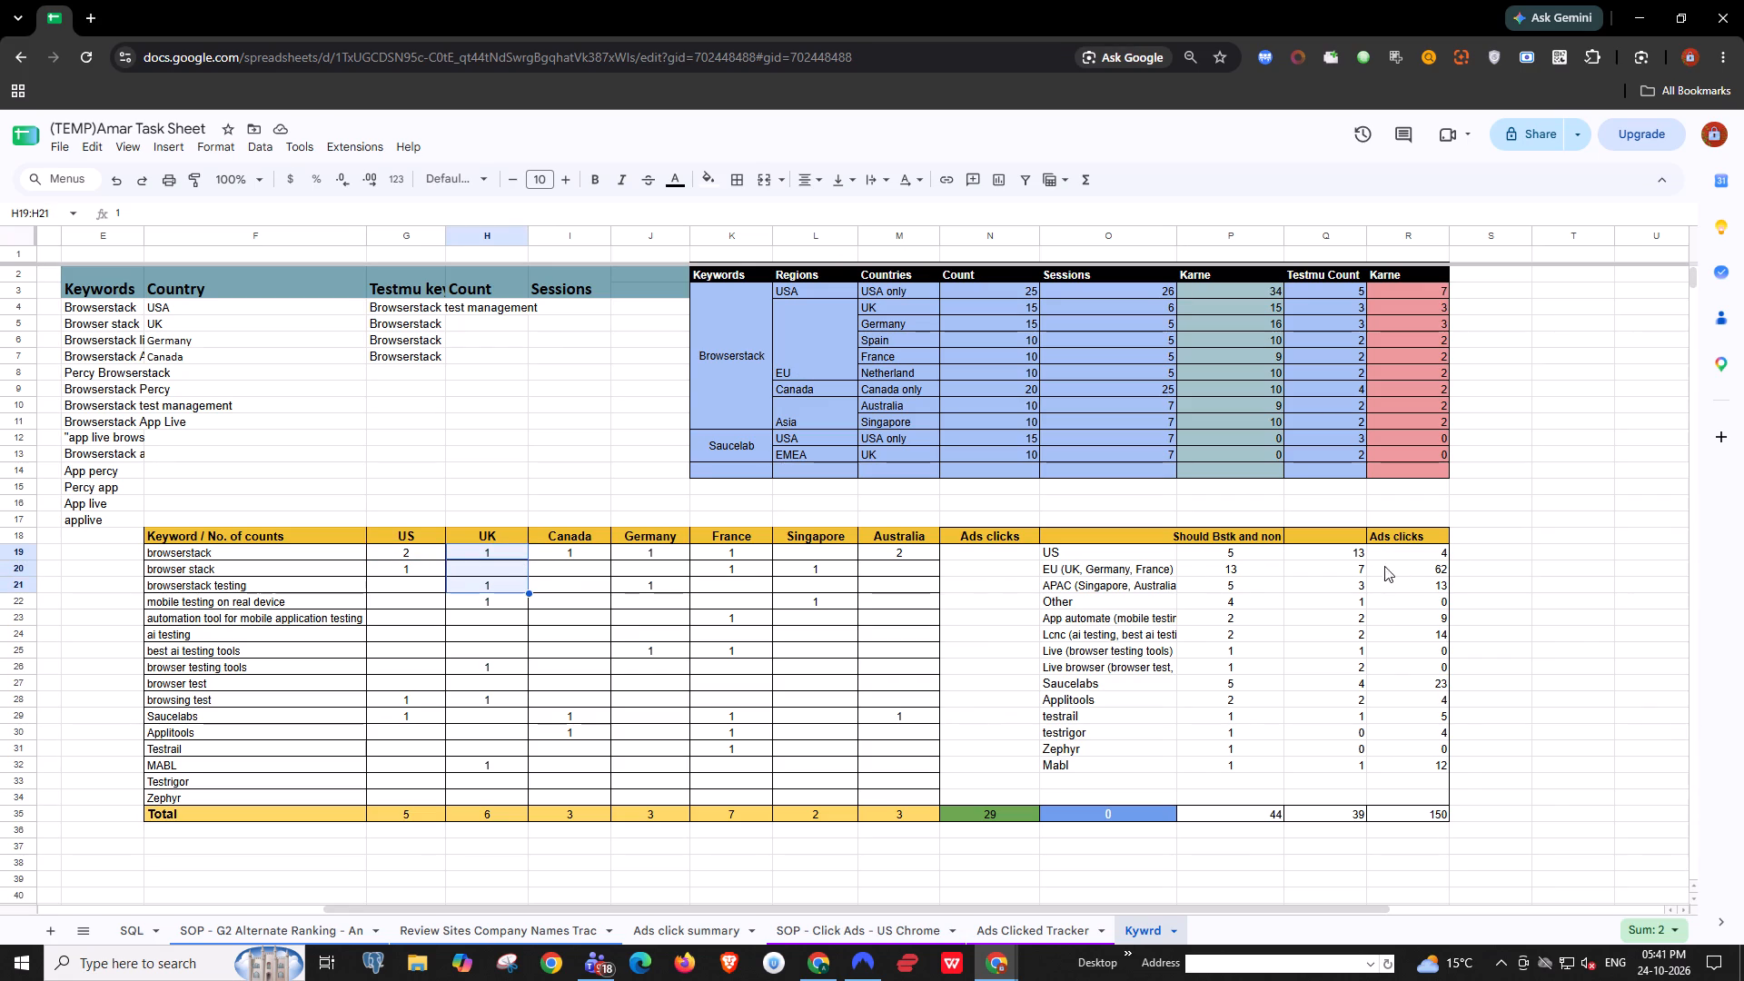
{"action": "left_click", "coordinate": [1353, 567]}
{"action": "key", "text": "alt+Tab"}
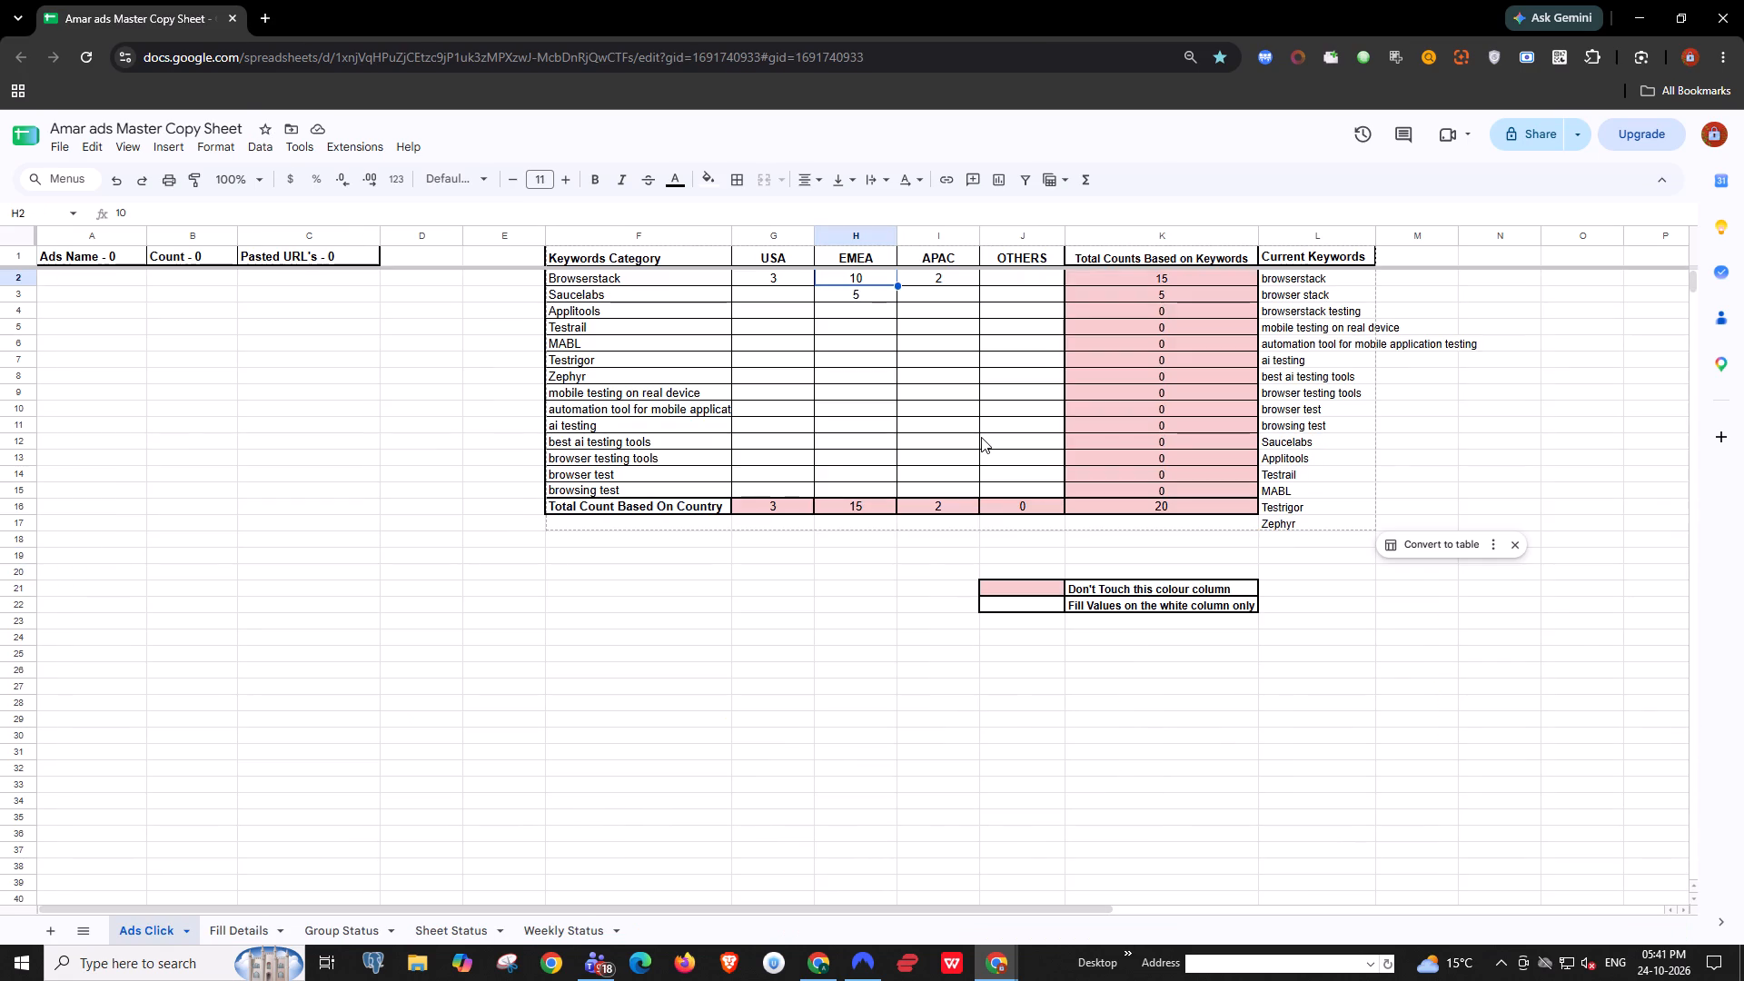
{"action": "key", "text": "7"}
{"action": "key", "text": "Return"}
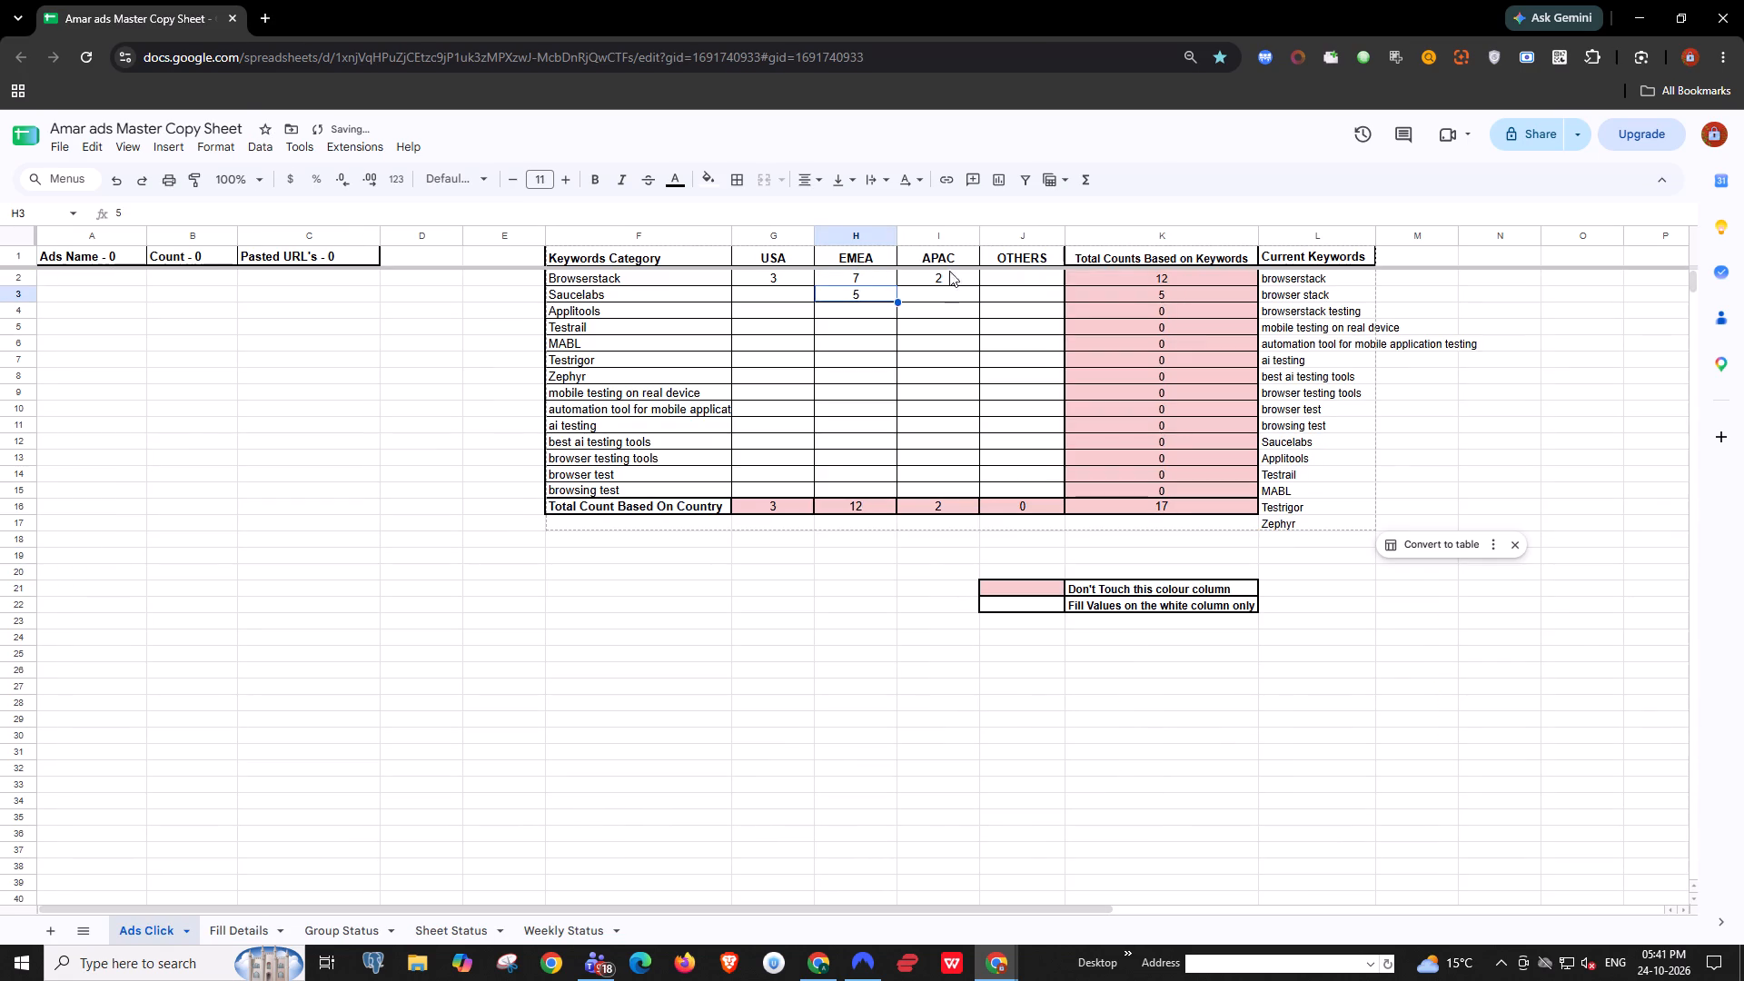
Check the task sheet's APAC count and set Browserstack's APAC count to 3 in the master copy.
{"action": "left_click", "coordinate": [949, 271]}
{"action": "left_click", "coordinate": [939, 278]}
{"action": "key", "text": "alt+Tab"}
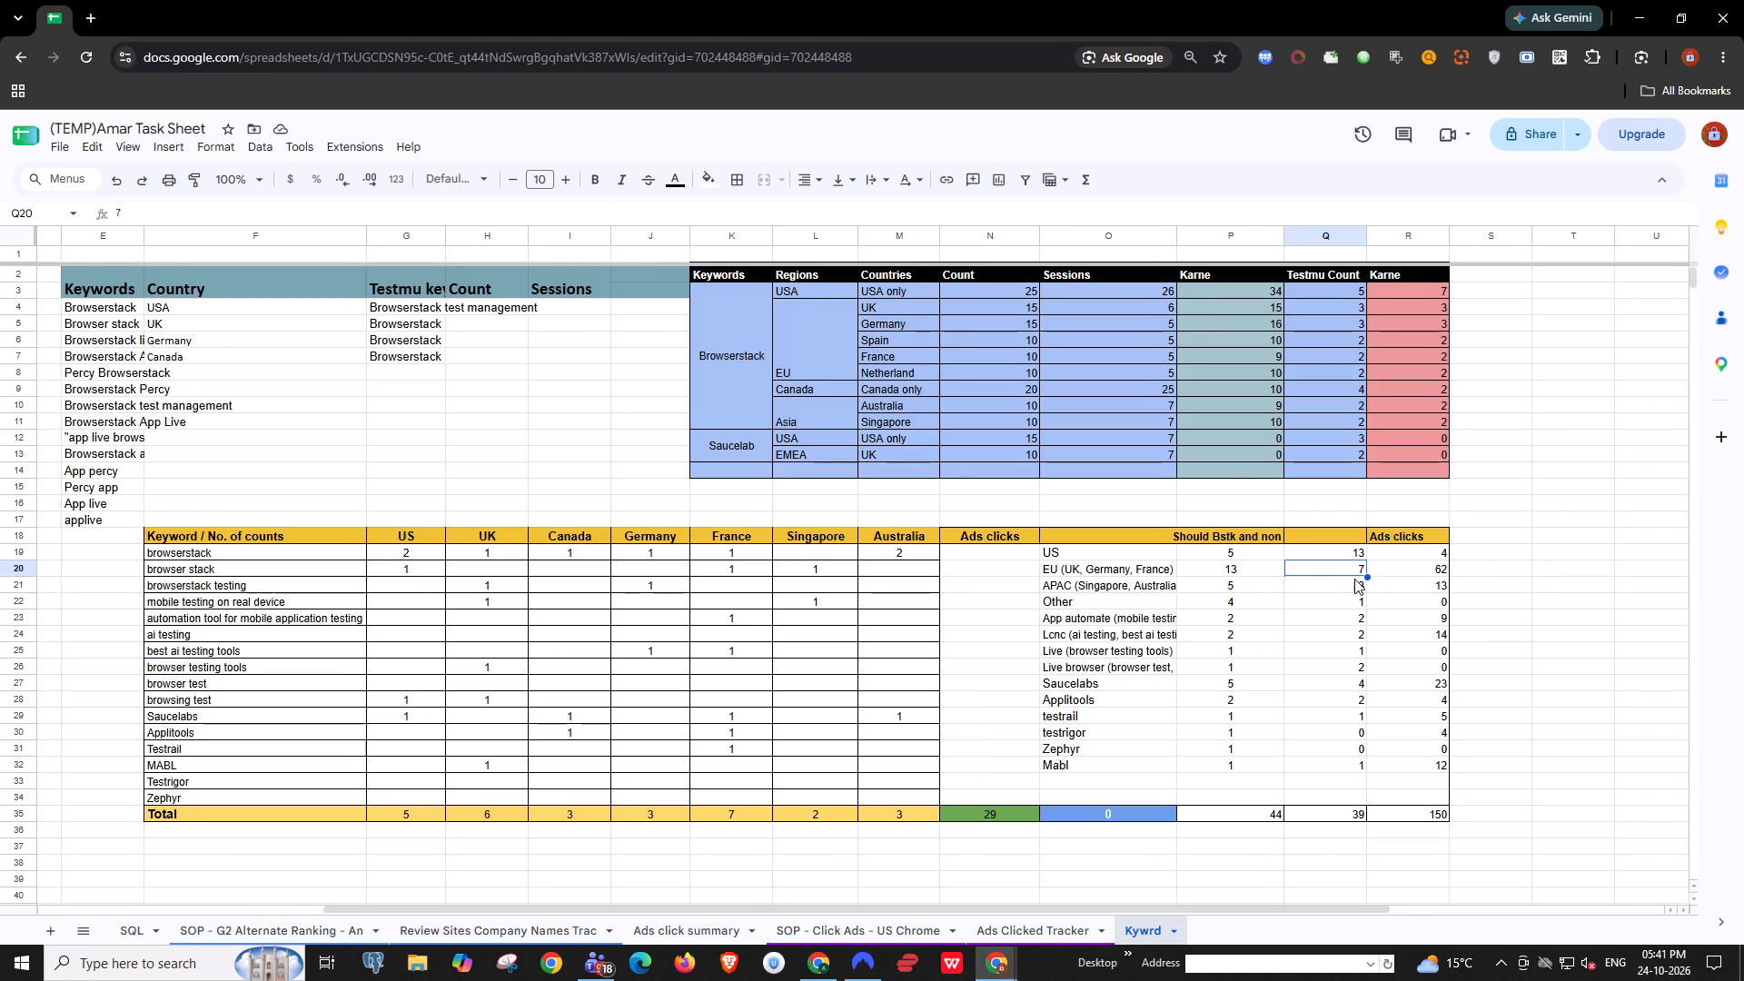
{"action": "key", "text": "alt+Tab"}
{"action": "key", "text": "3"}
{"action": "key", "text": "Return"}
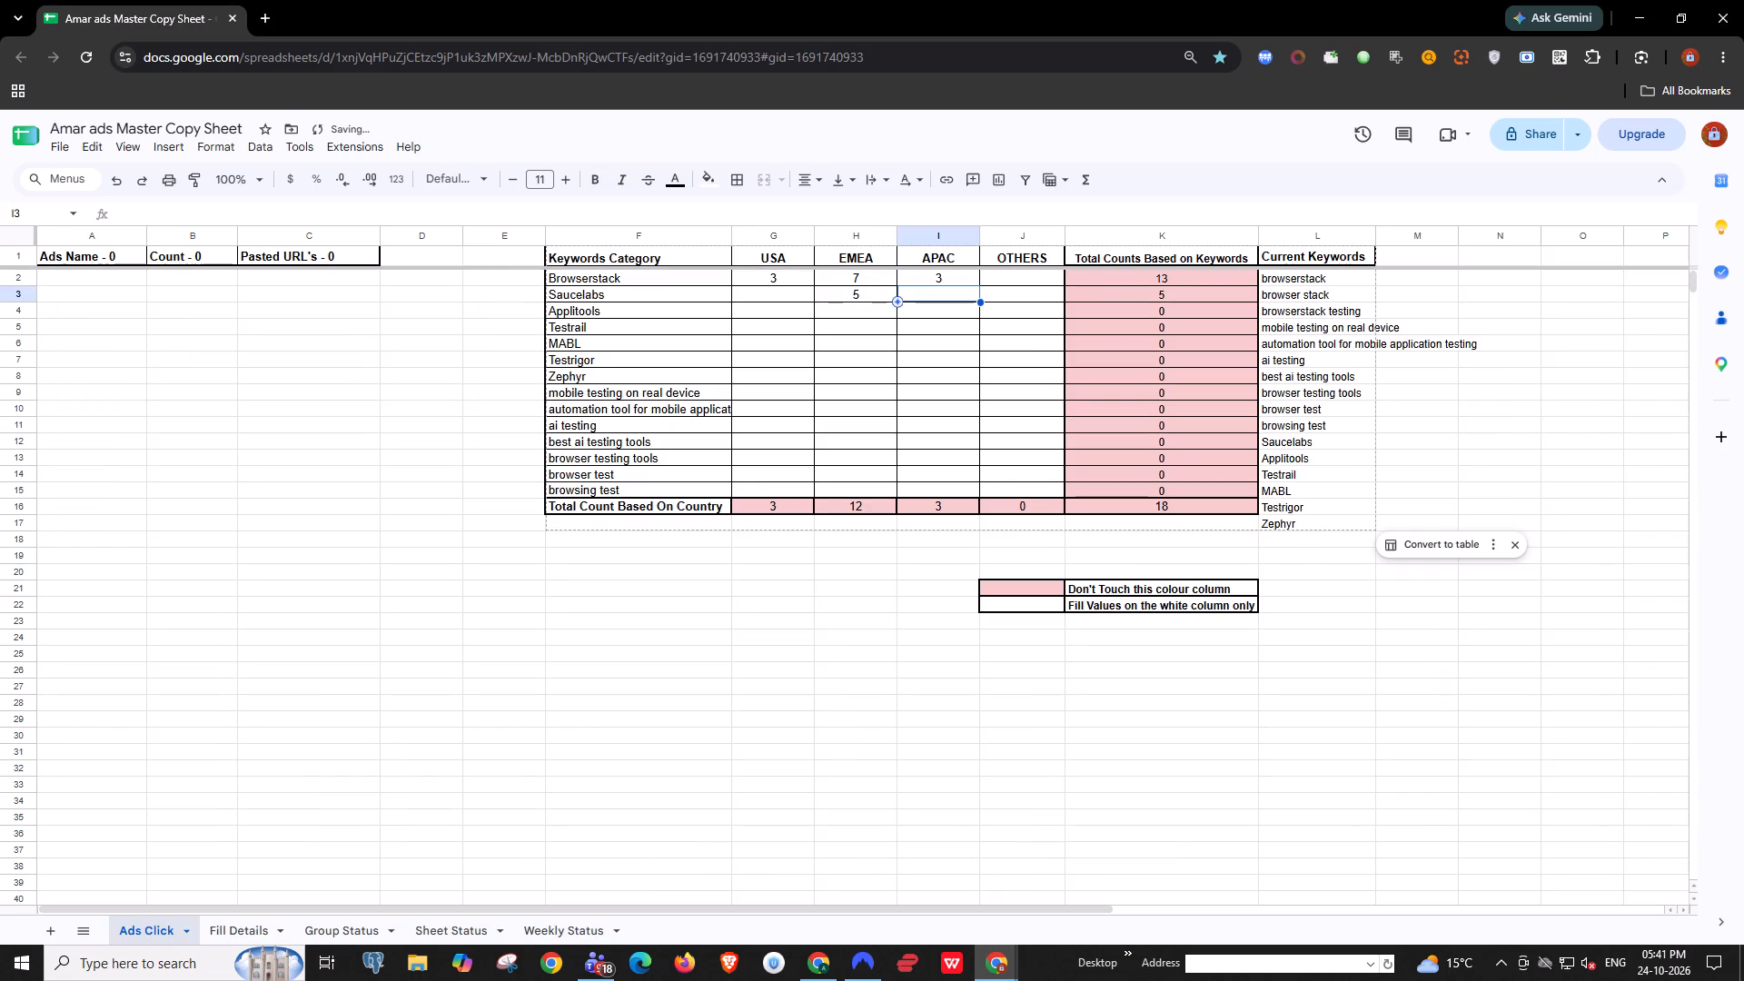
Set Browserstack's OTHERS count to 1 in the master copy, undoing the stray 1 entered in the task sheet's EU count.
{"action": "left_click", "coordinate": [1018, 282]}
{"action": "key", "text": "alt+Tab"}
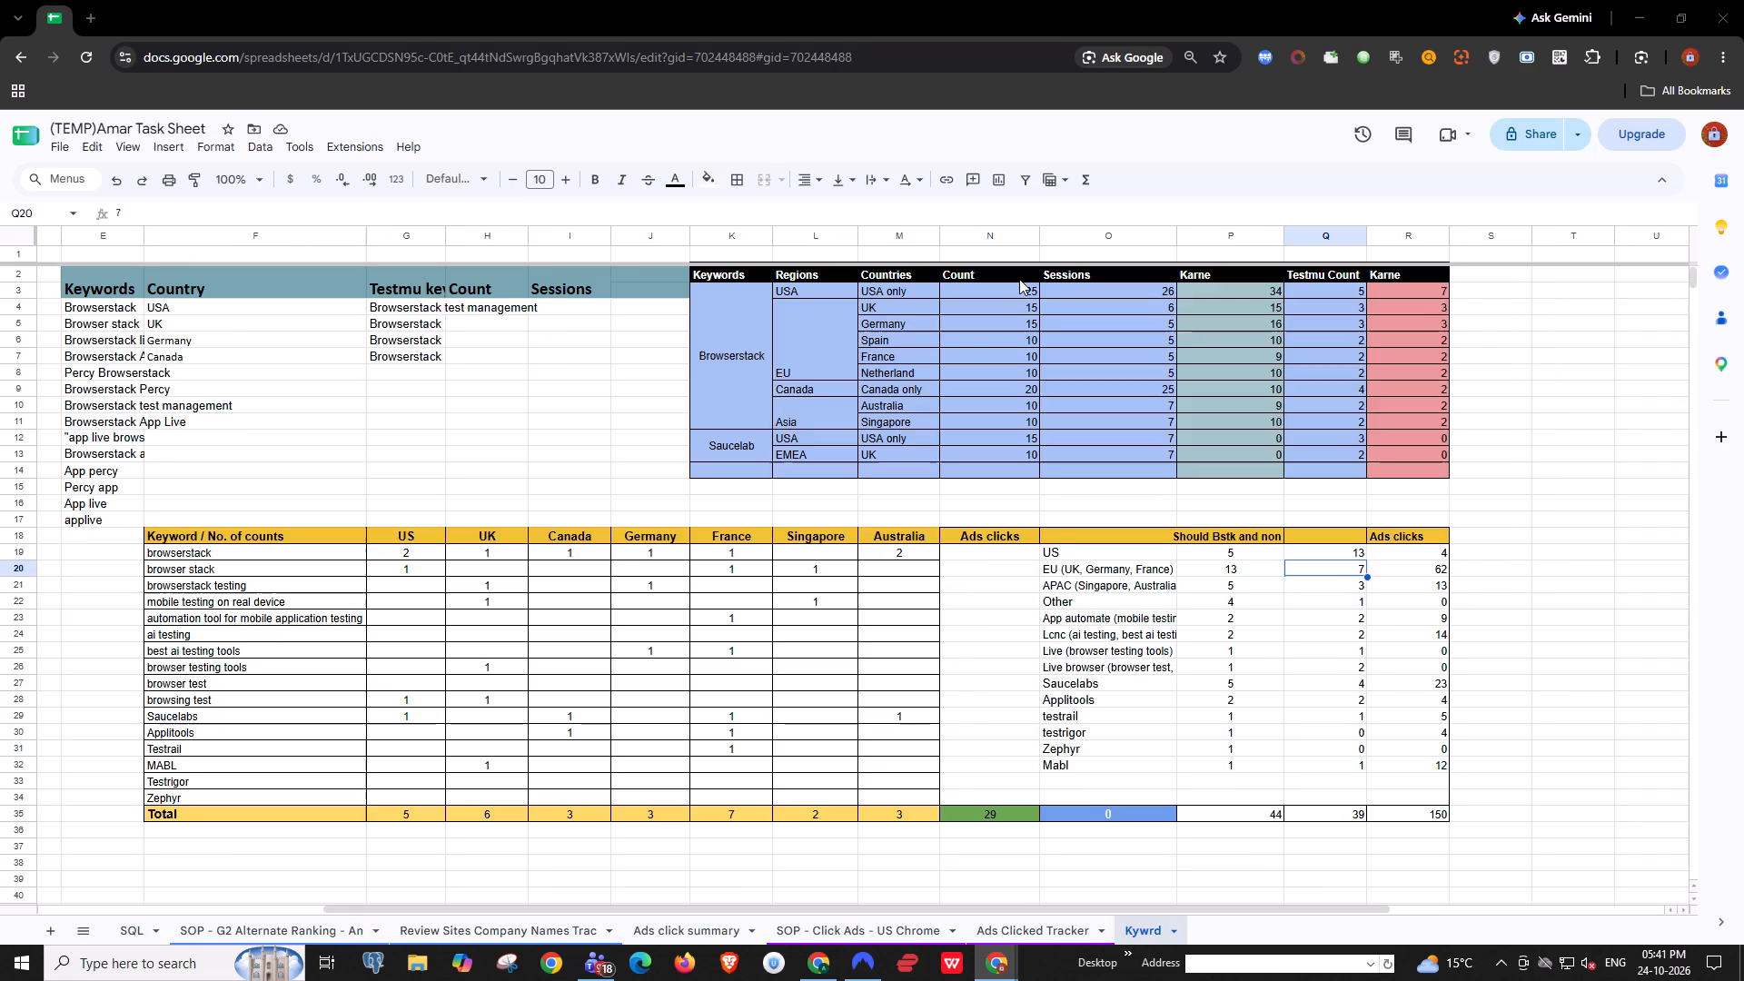
{"action": "key", "text": "1"}
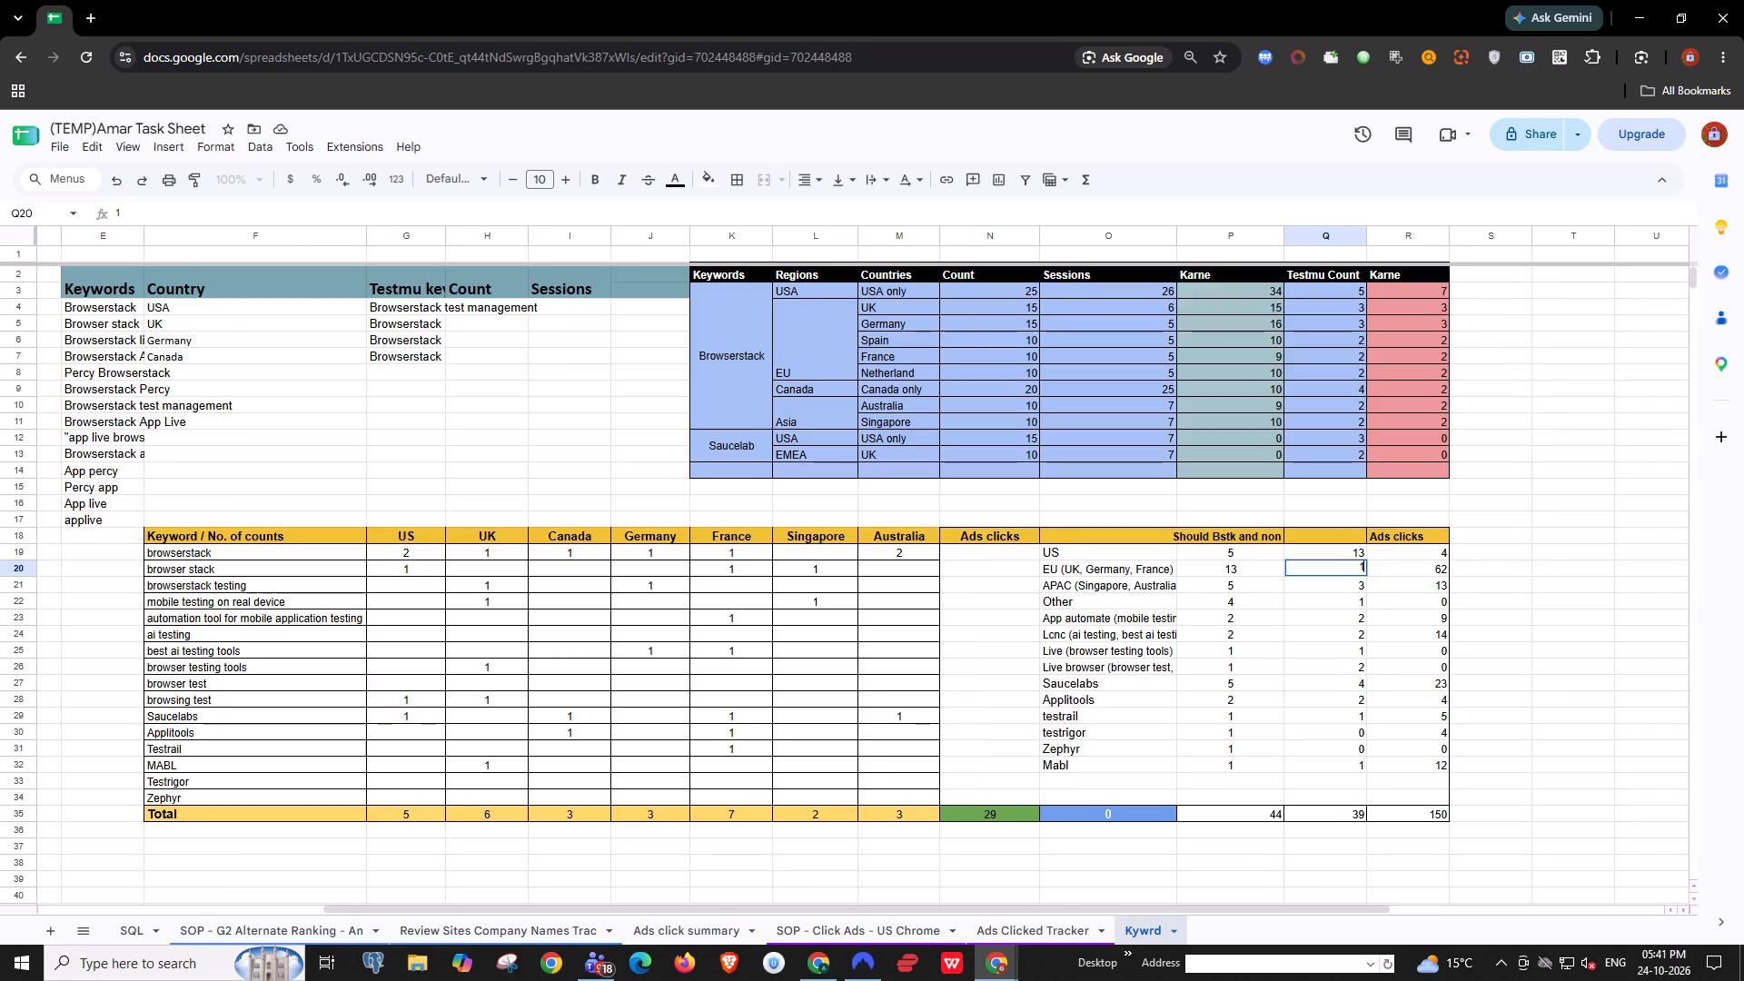
{"action": "key", "text": "Return"}
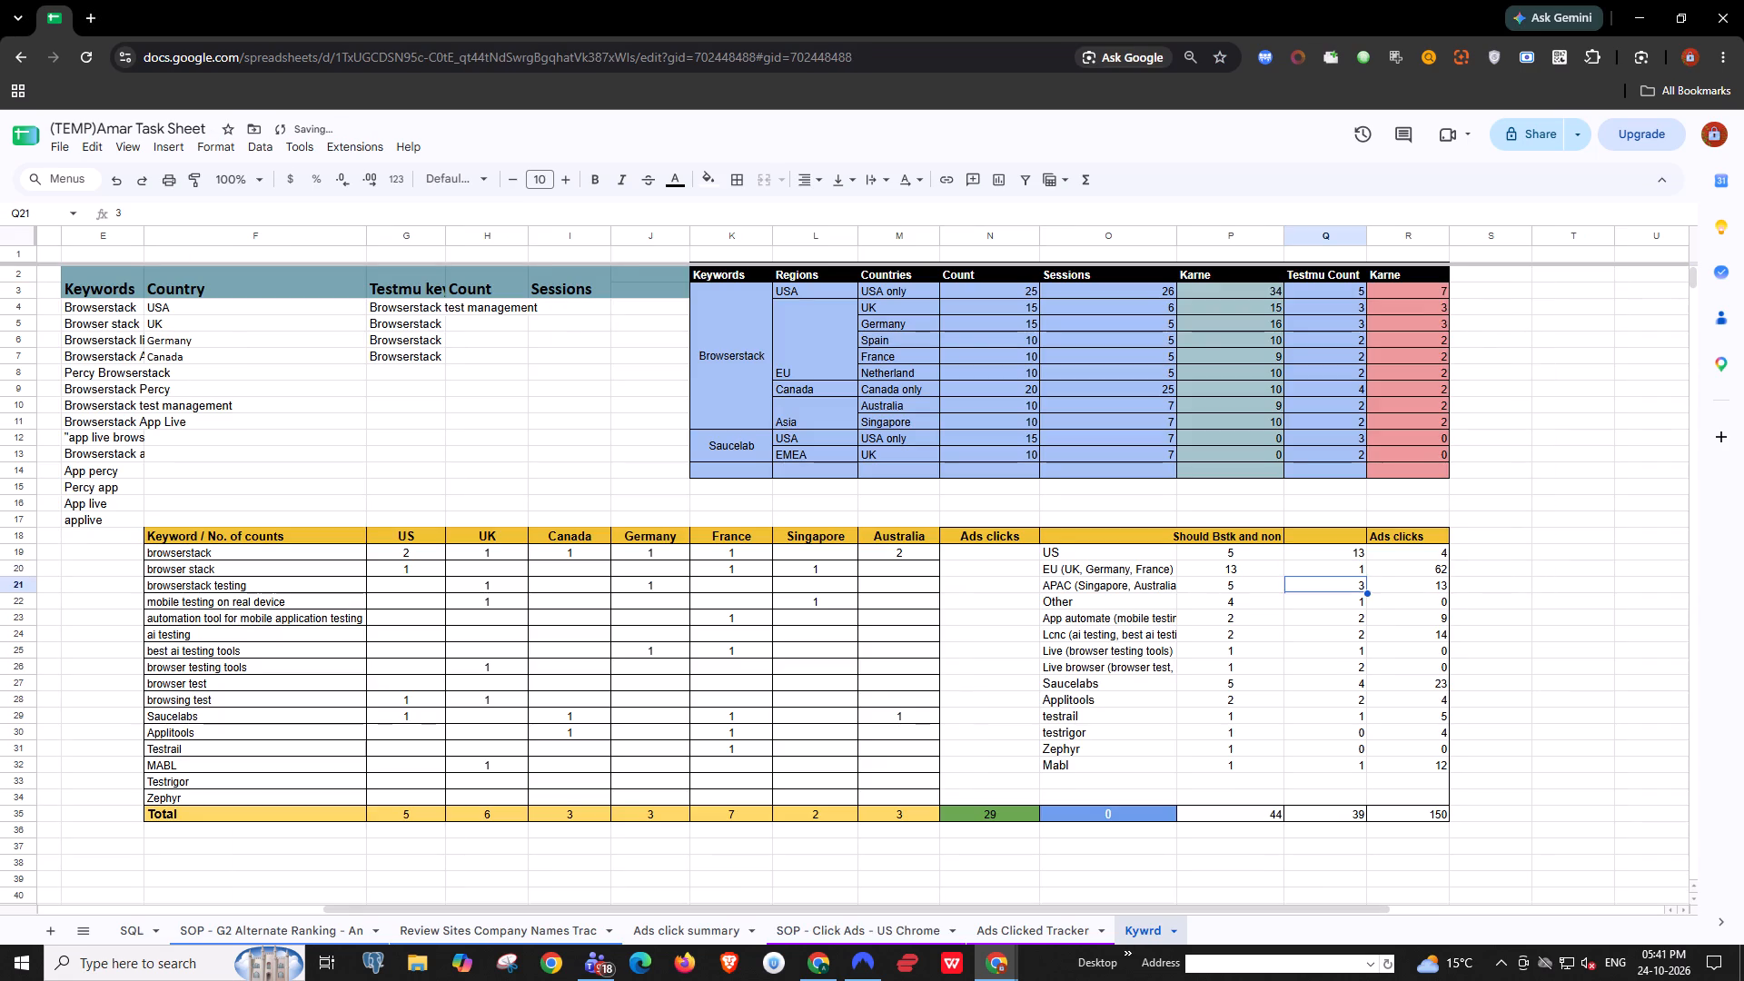
{"action": "key", "text": "ctrl+z"}
{"action": "key", "text": "Return"}
{"action": "left_click", "coordinate": [1540, 572]}
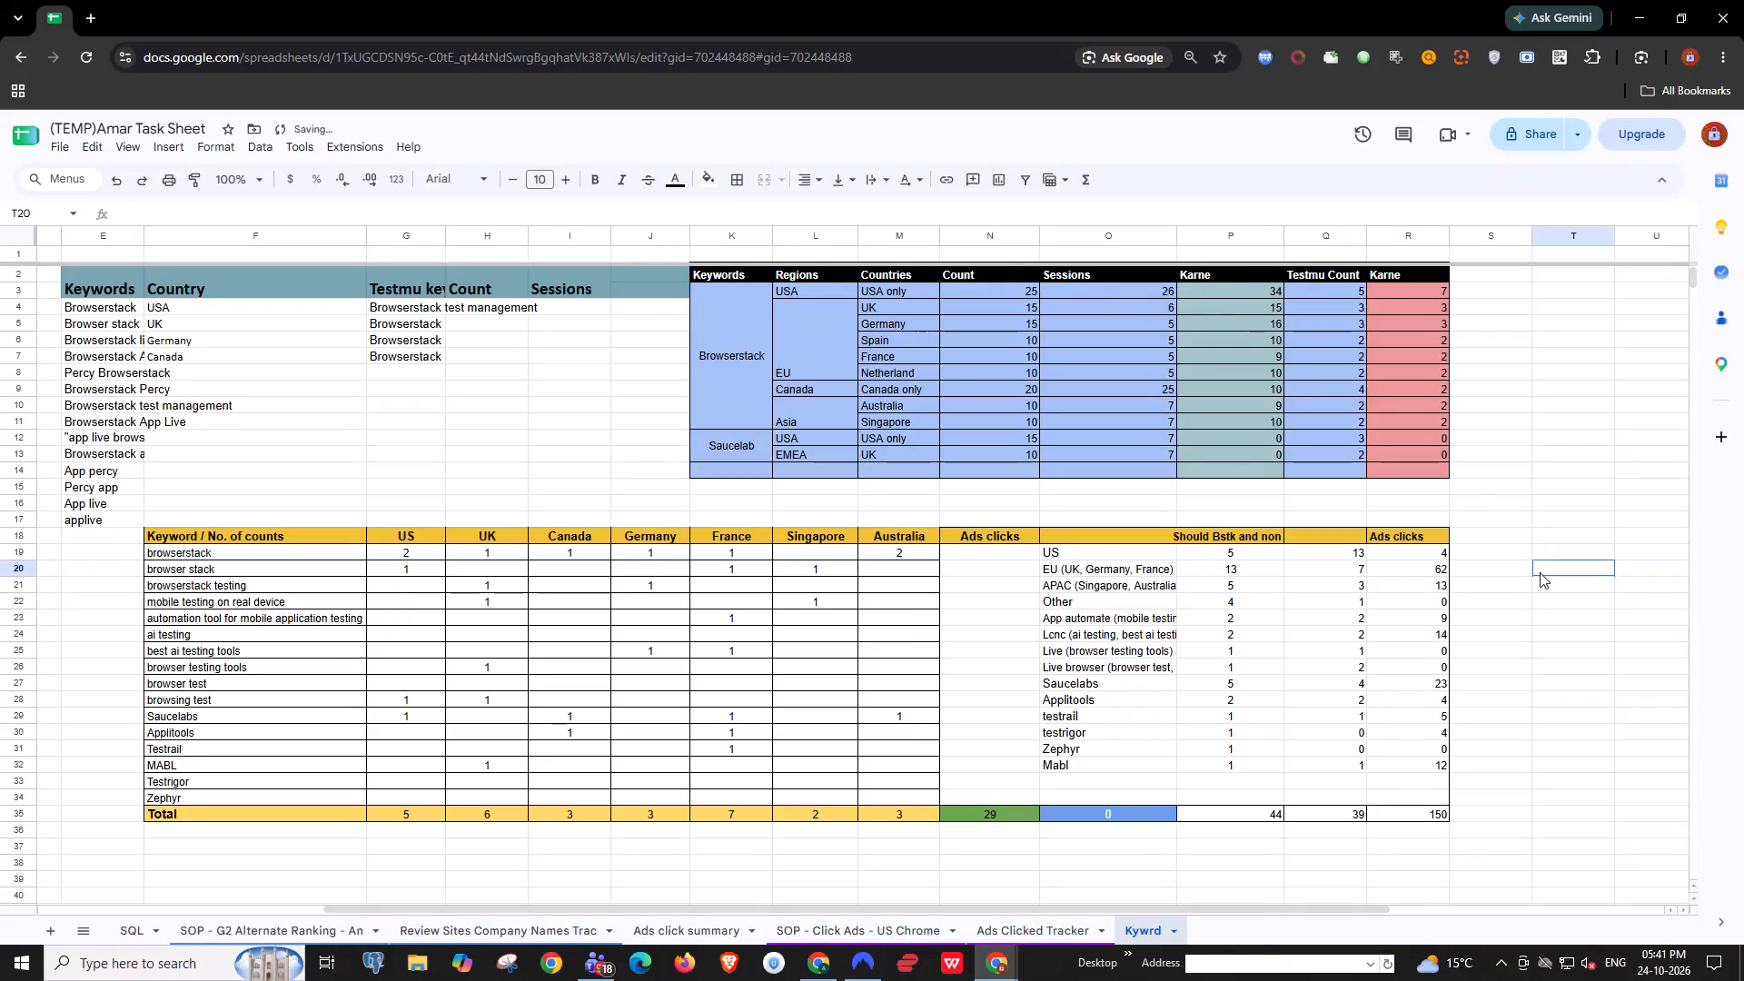
{"action": "key", "text": "alt+Tab"}
{"action": "key", "text": "1"}
{"action": "key", "text": "Return"}
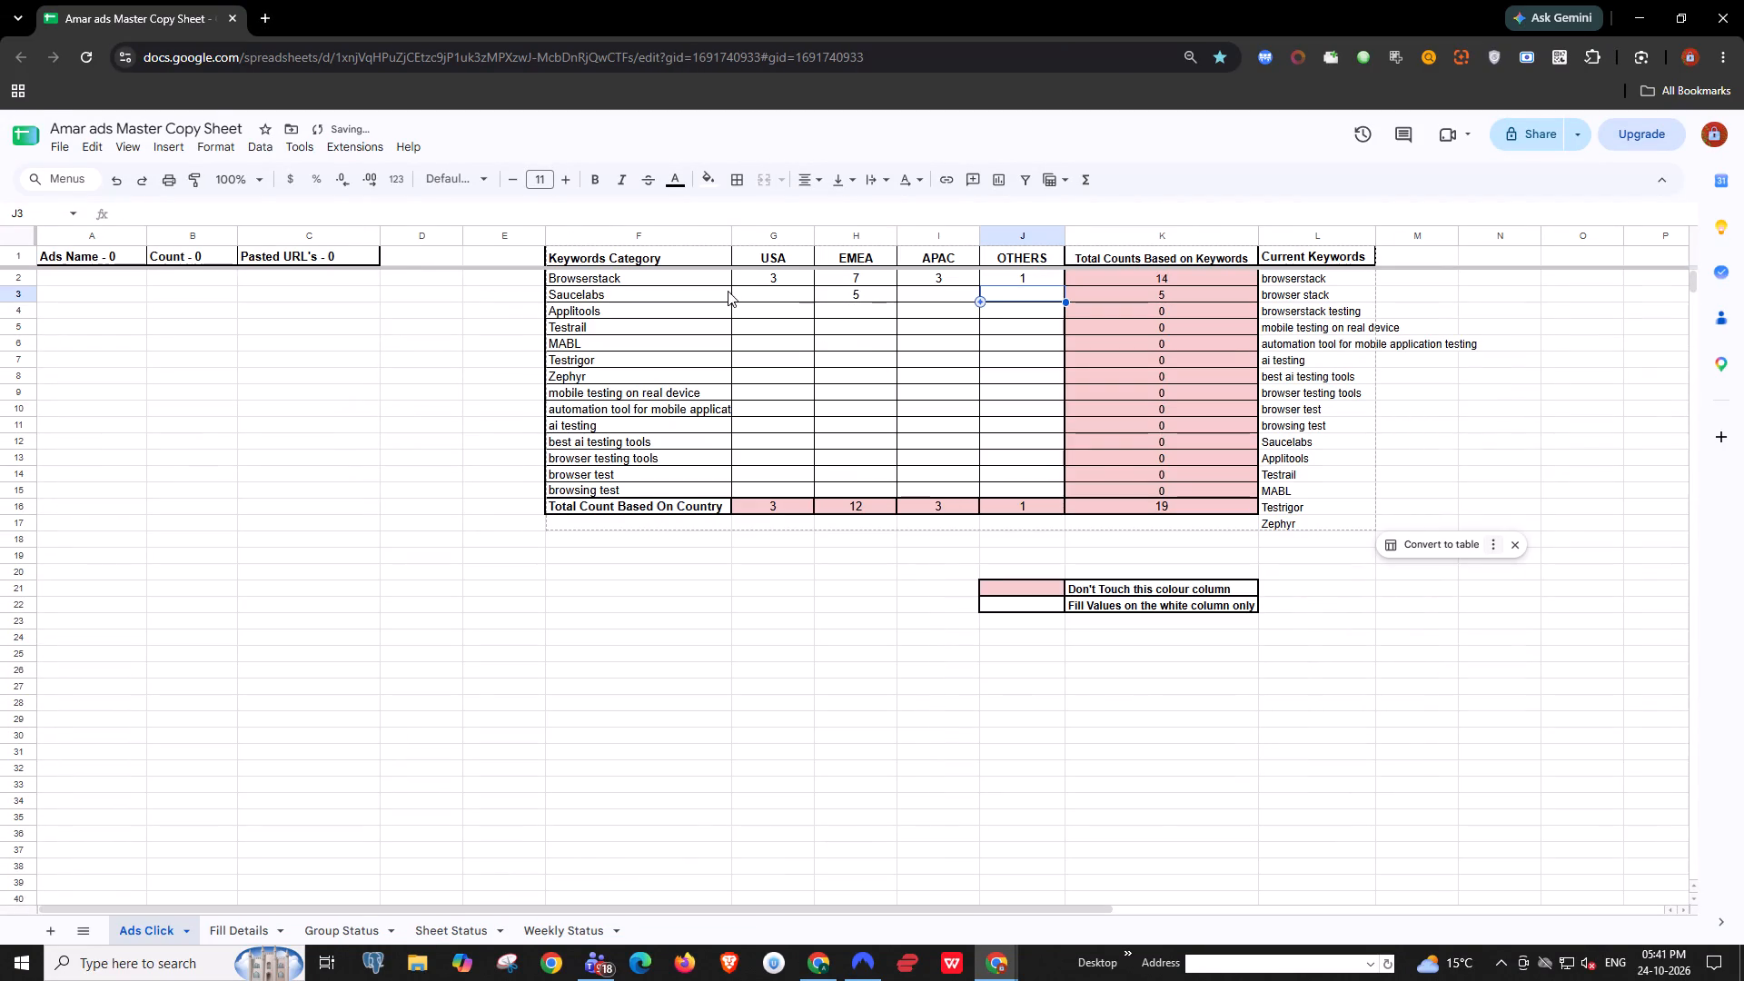
Set Saucelabs' EMEA count to 4 in the master copy.
{"action": "left_click", "coordinate": [864, 293]}
{"action": "key", "text": "Return"}
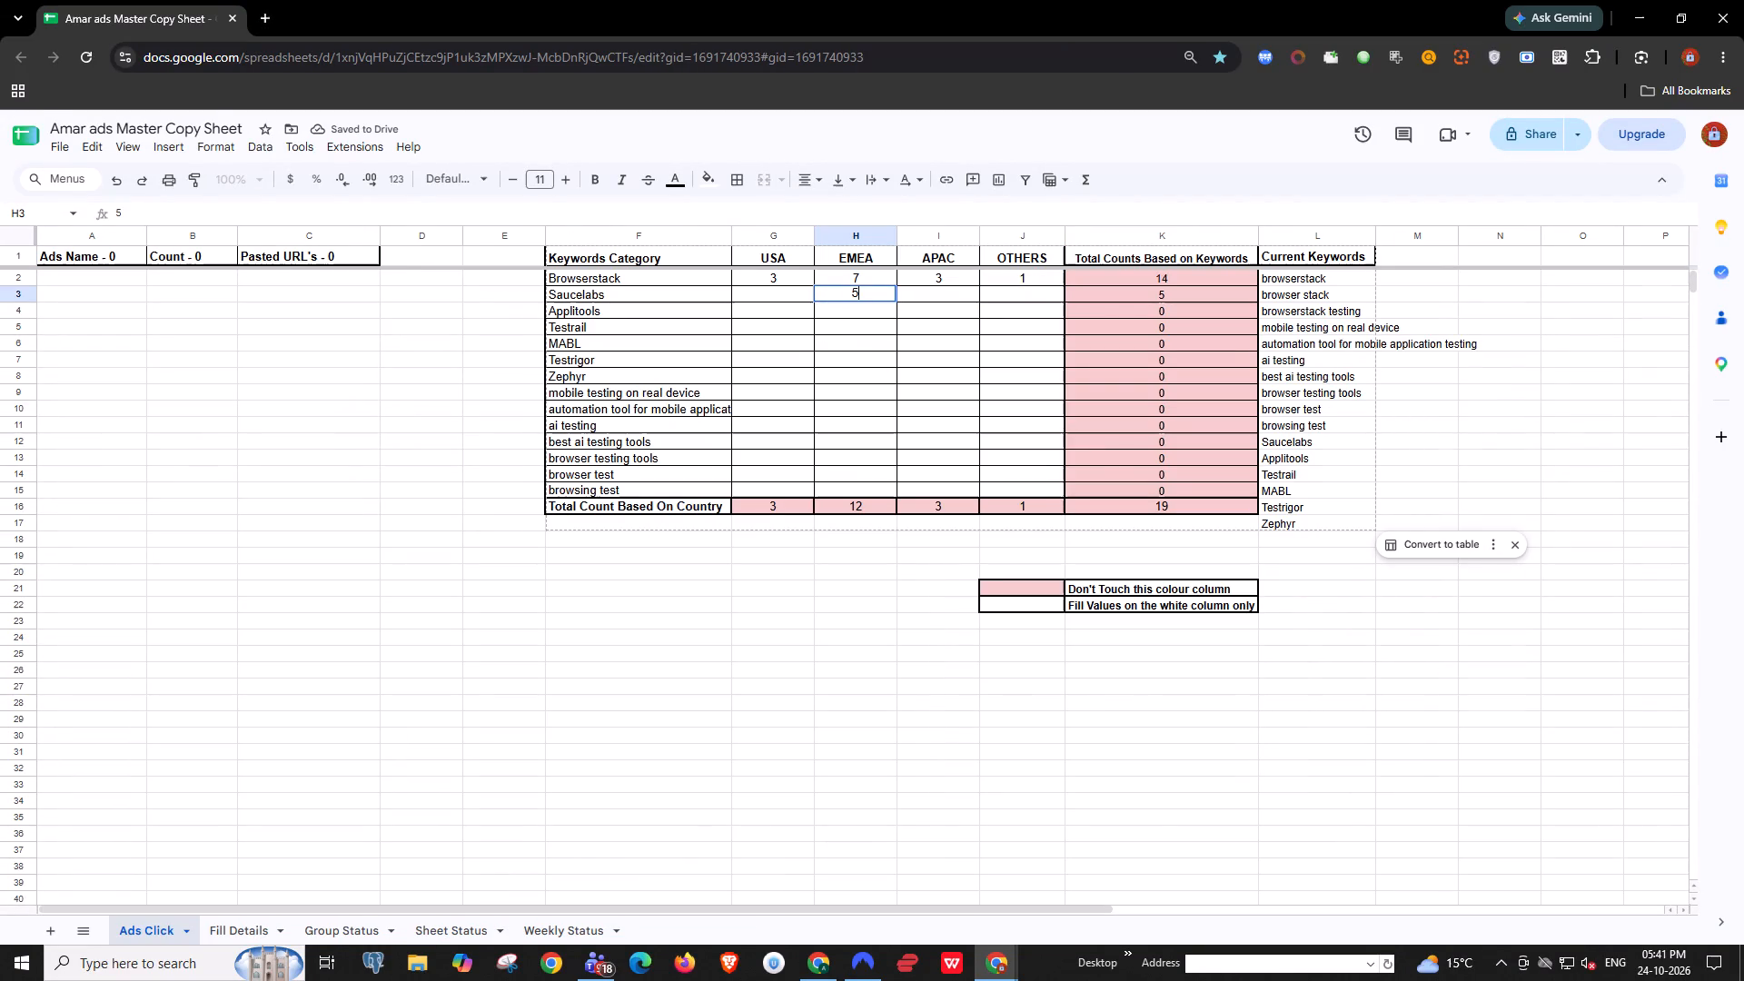
{"action": "key", "text": "BackSpace"}
{"action": "key", "text": "4"}
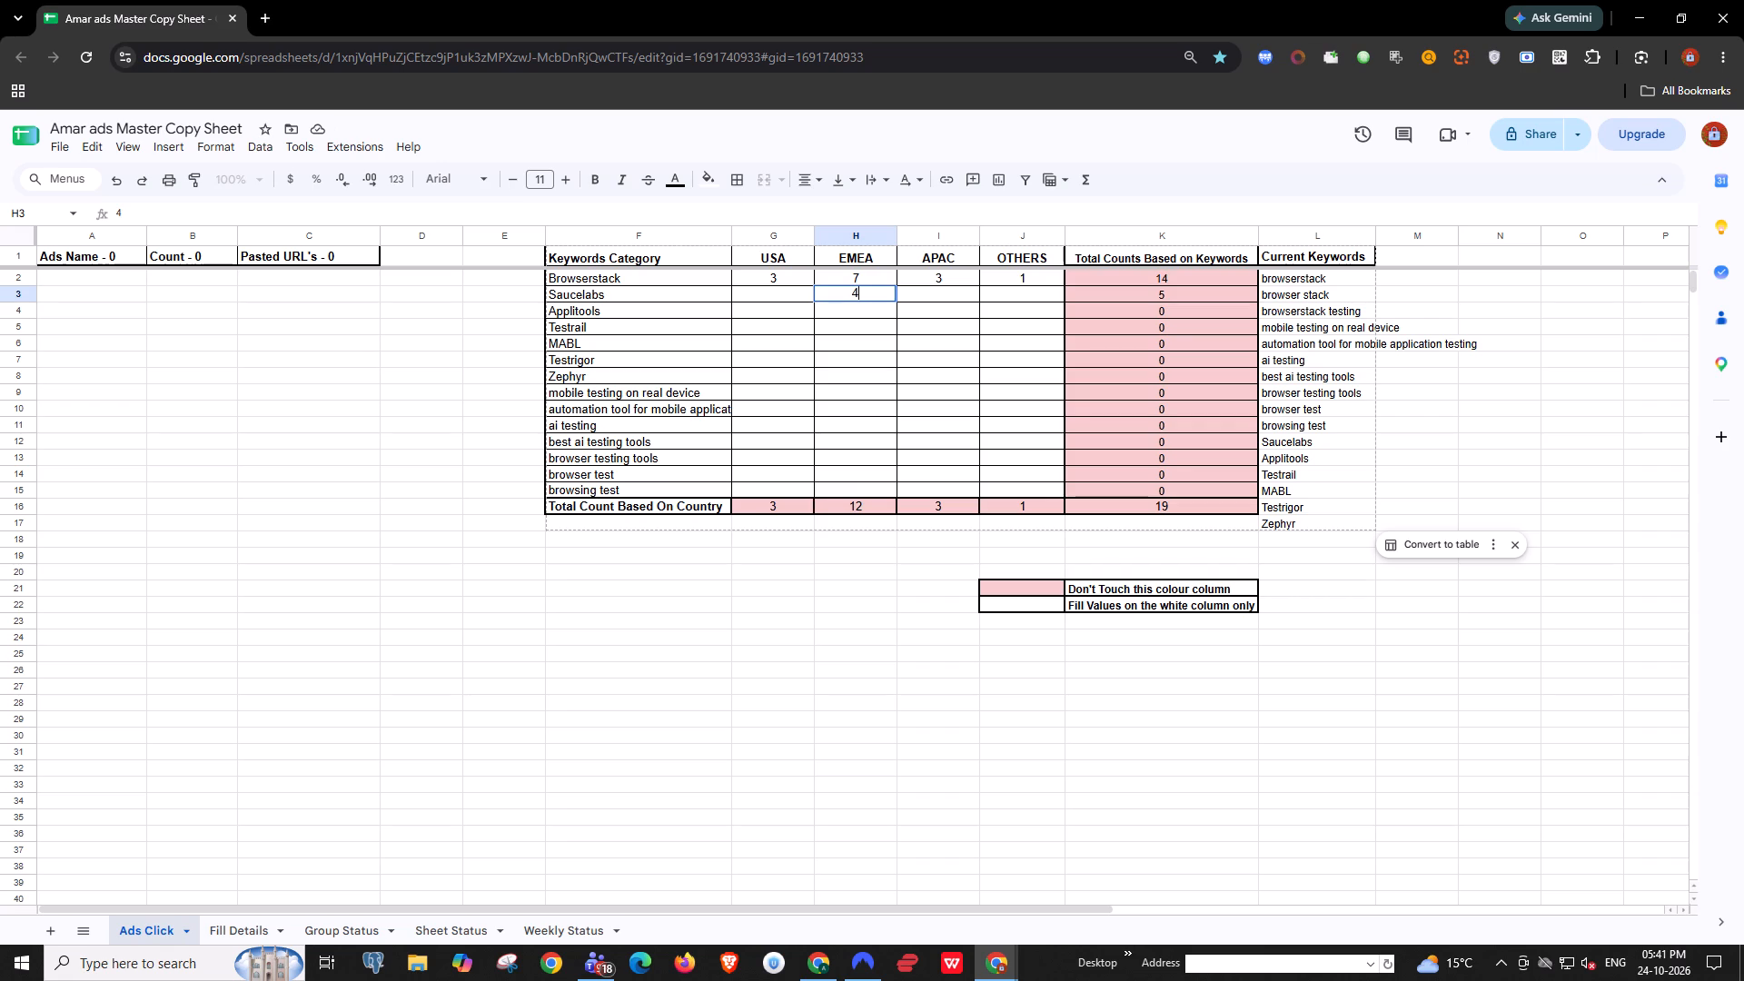
{"action": "key", "text": "Return"}
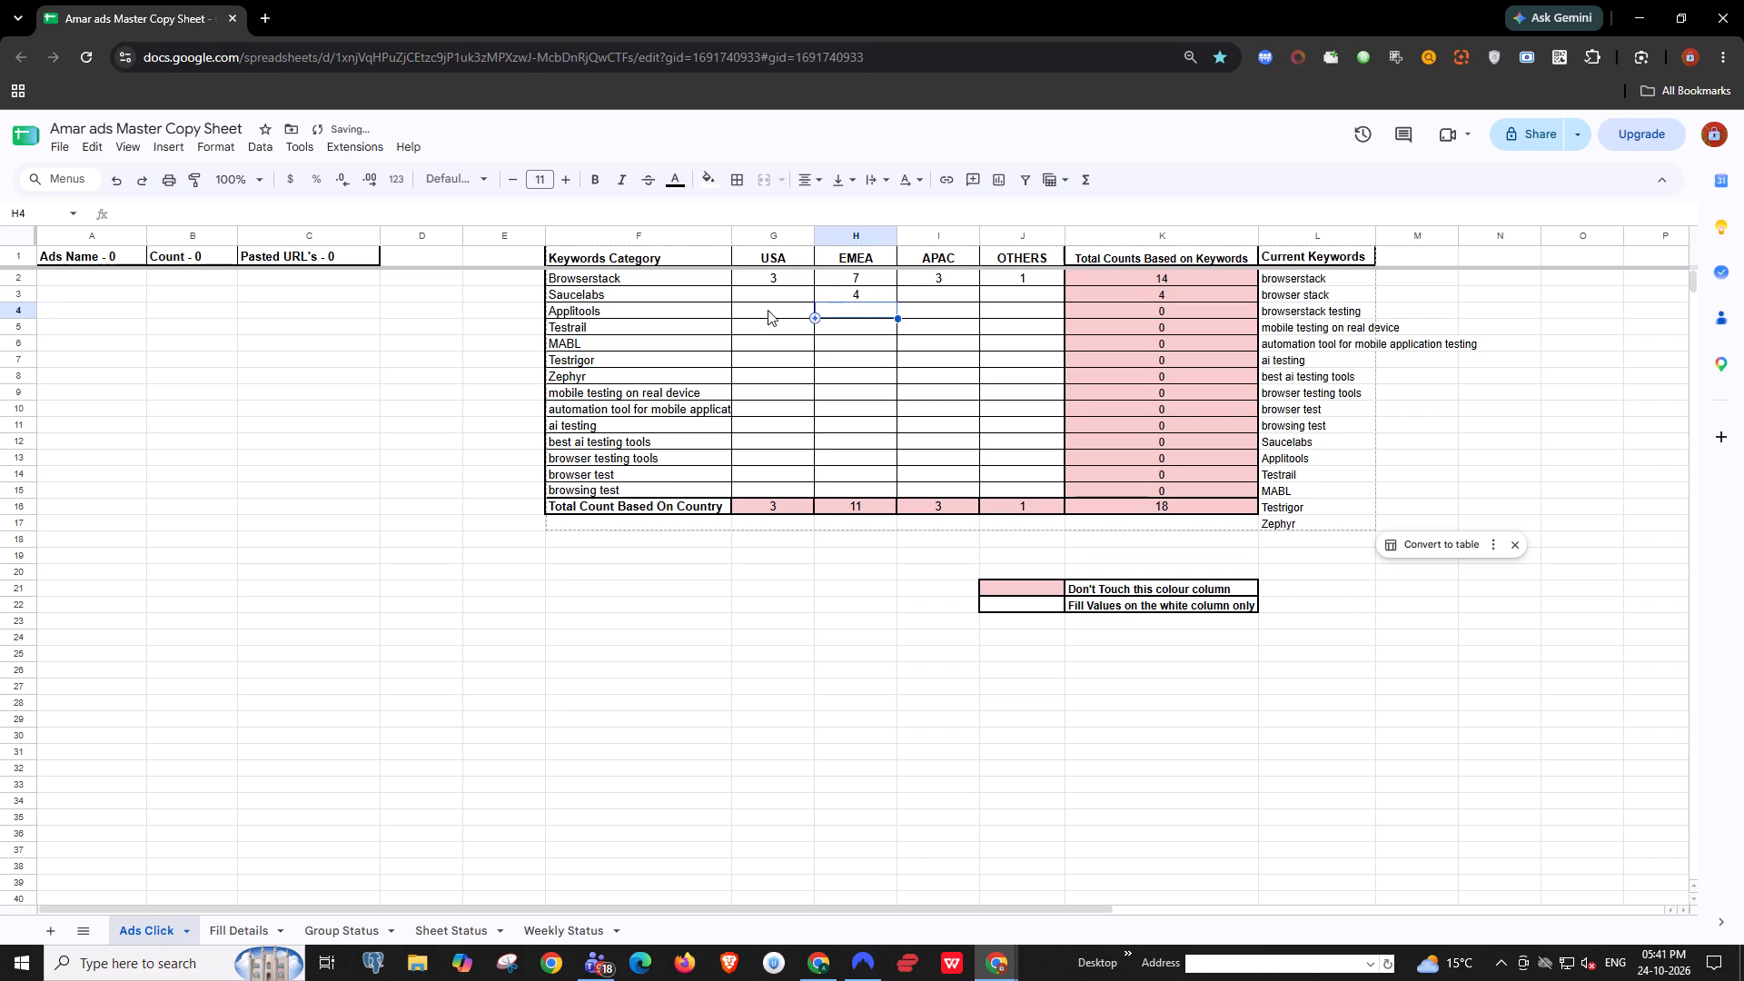
Check the Canada counts for Applitools and Saucelabs in the task sheet, and enter 1 as Applitools' OTHERS count in the master copy.
{"action": "left_click", "coordinate": [768, 310]}
{"action": "key", "text": "alt+Tab"}
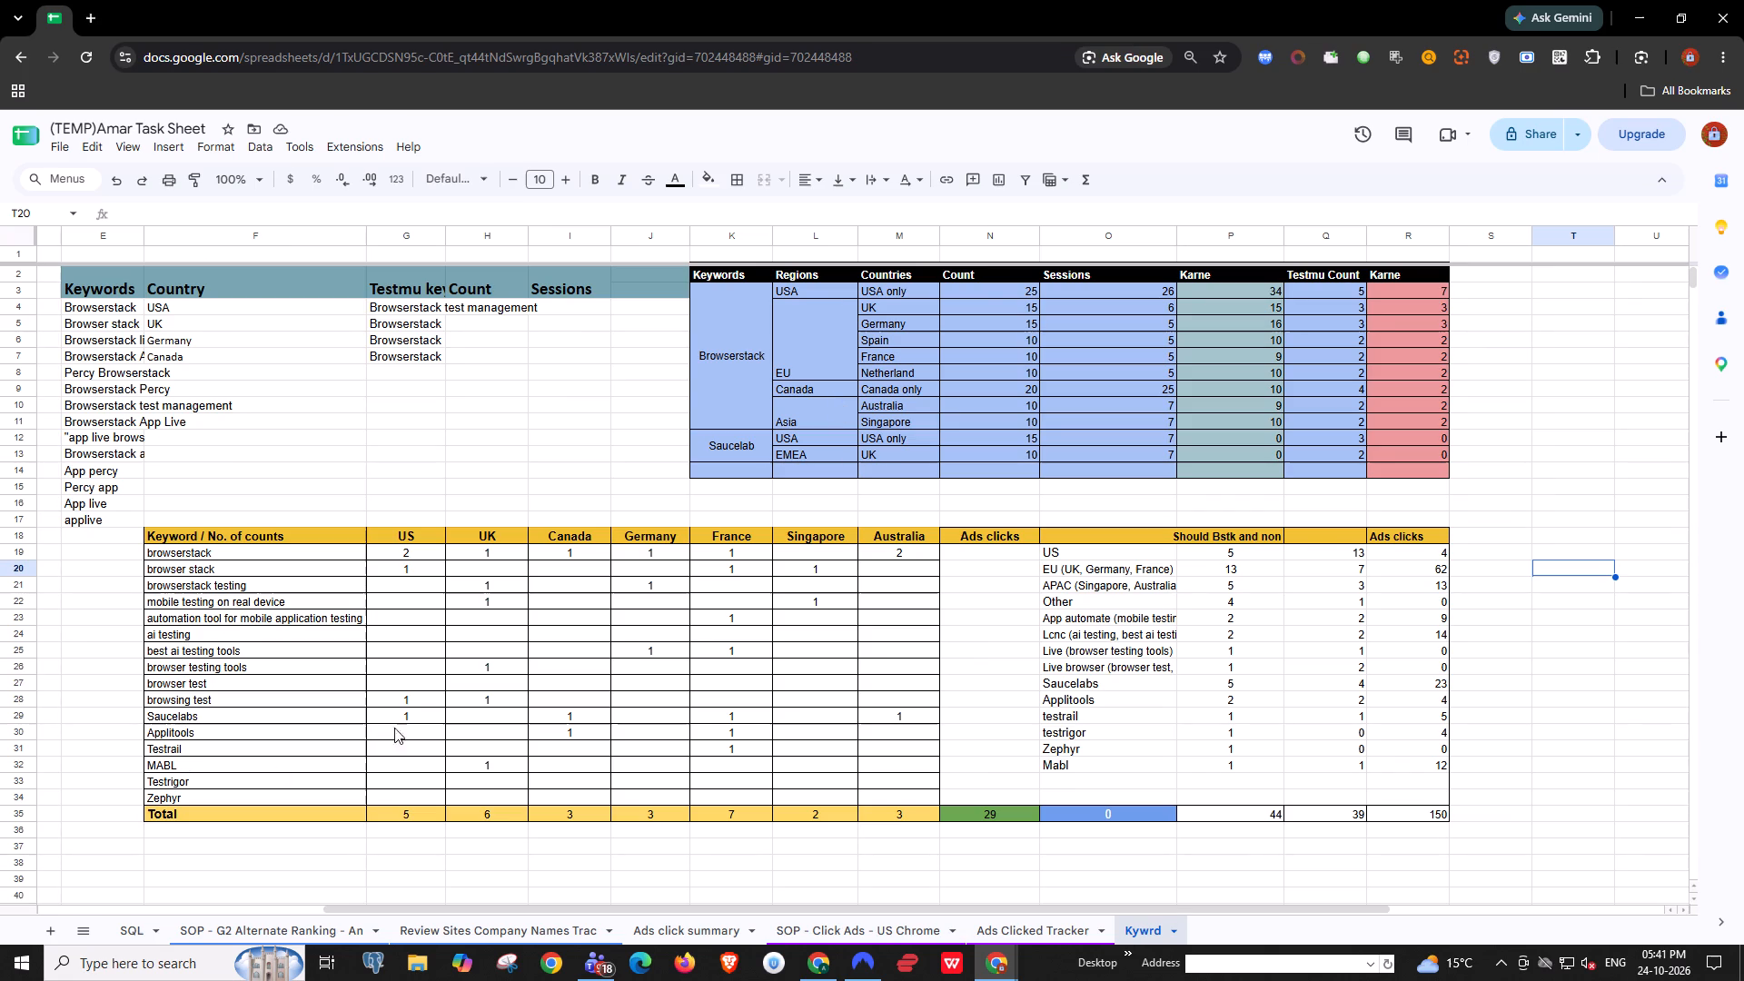
{"action": "left_click", "coordinate": [571, 734]}
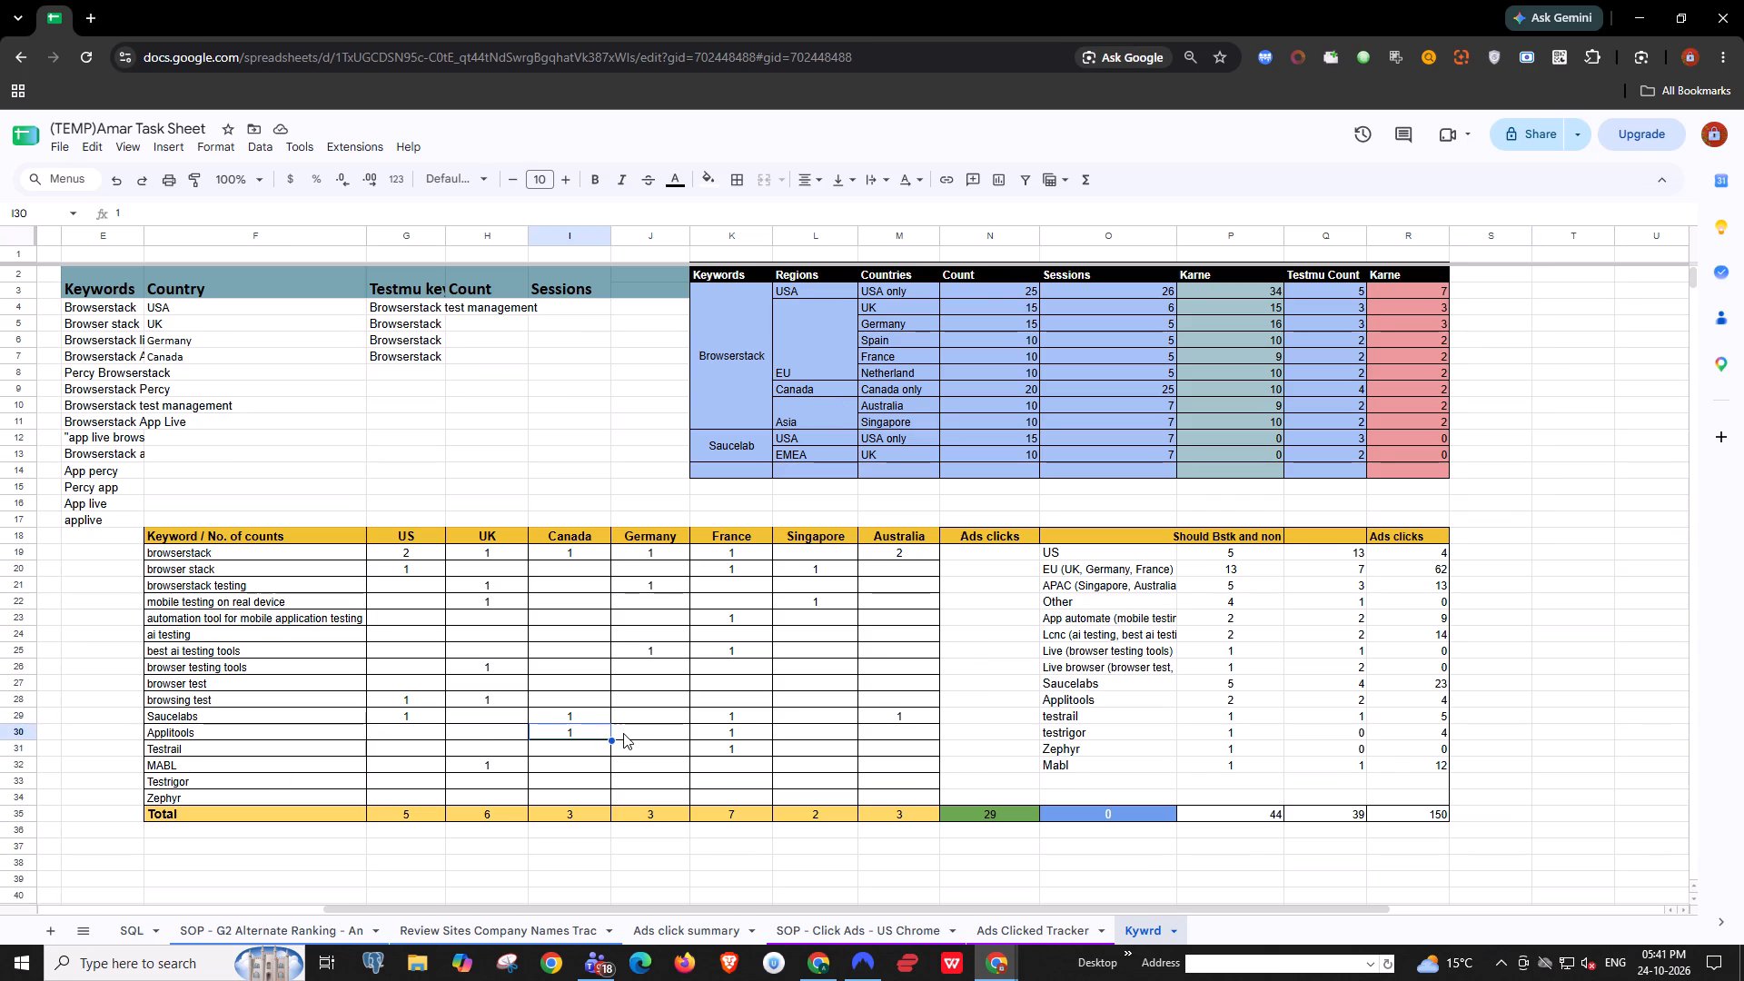
{"action": "left_click", "coordinate": [575, 717]}
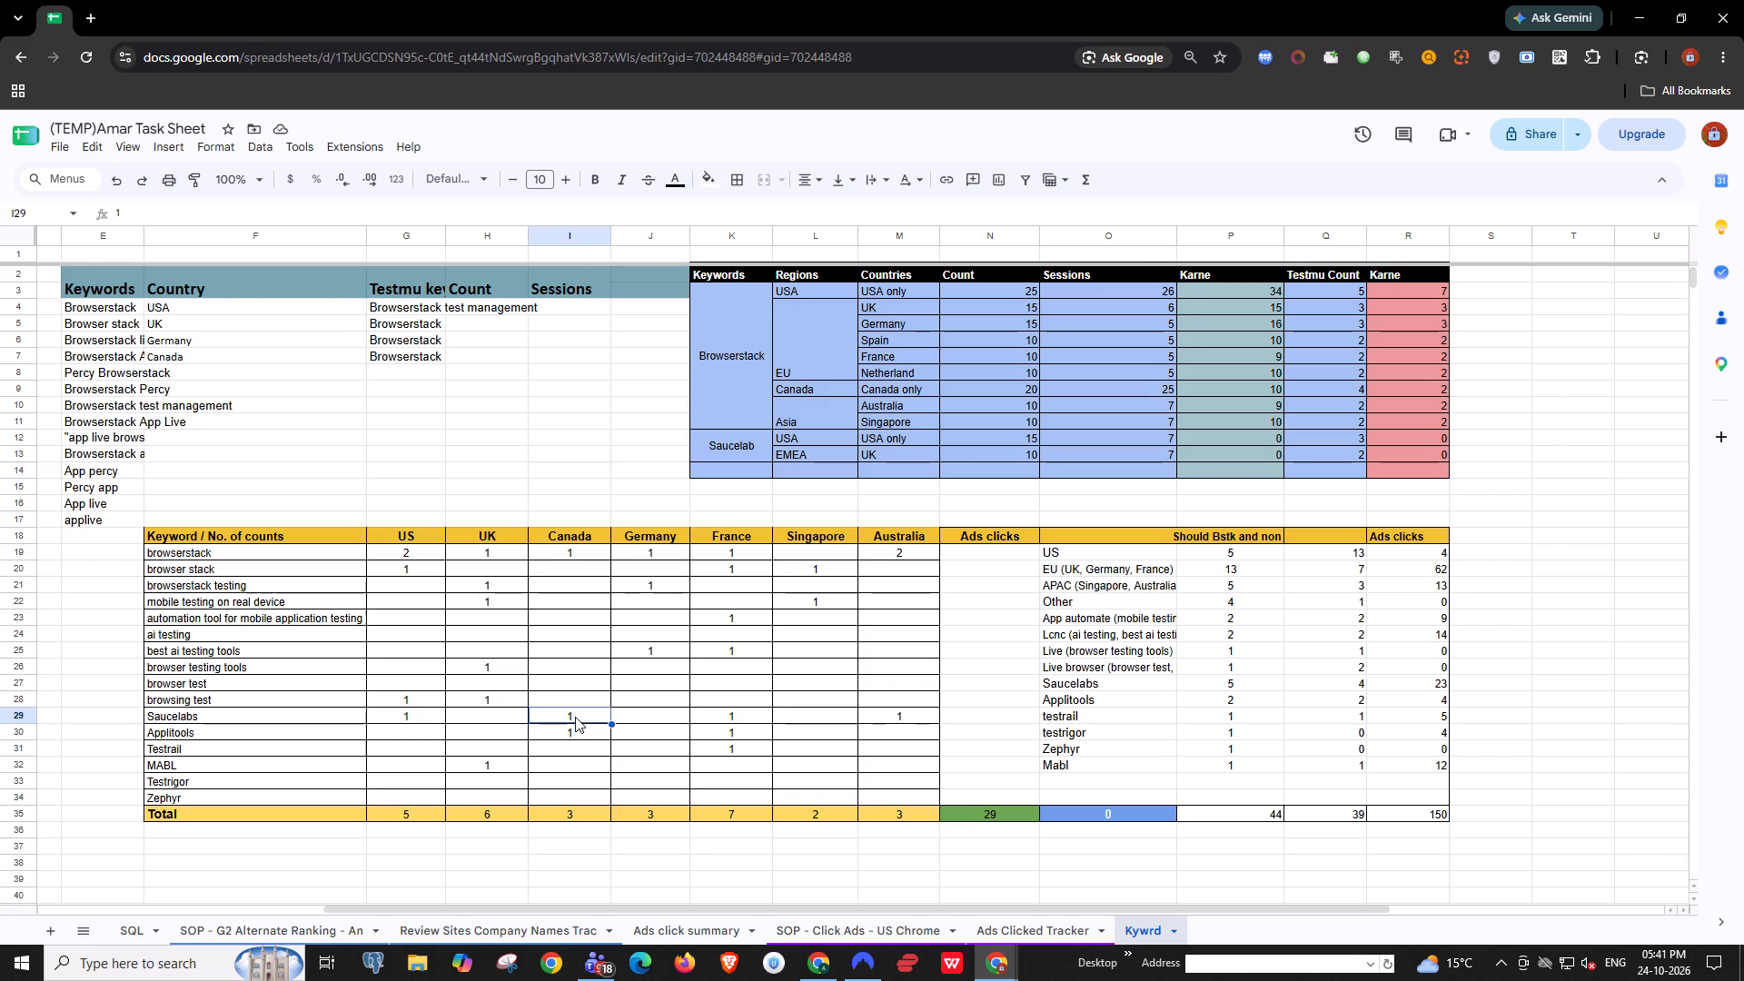
{"action": "key", "text": "alt+Tab"}
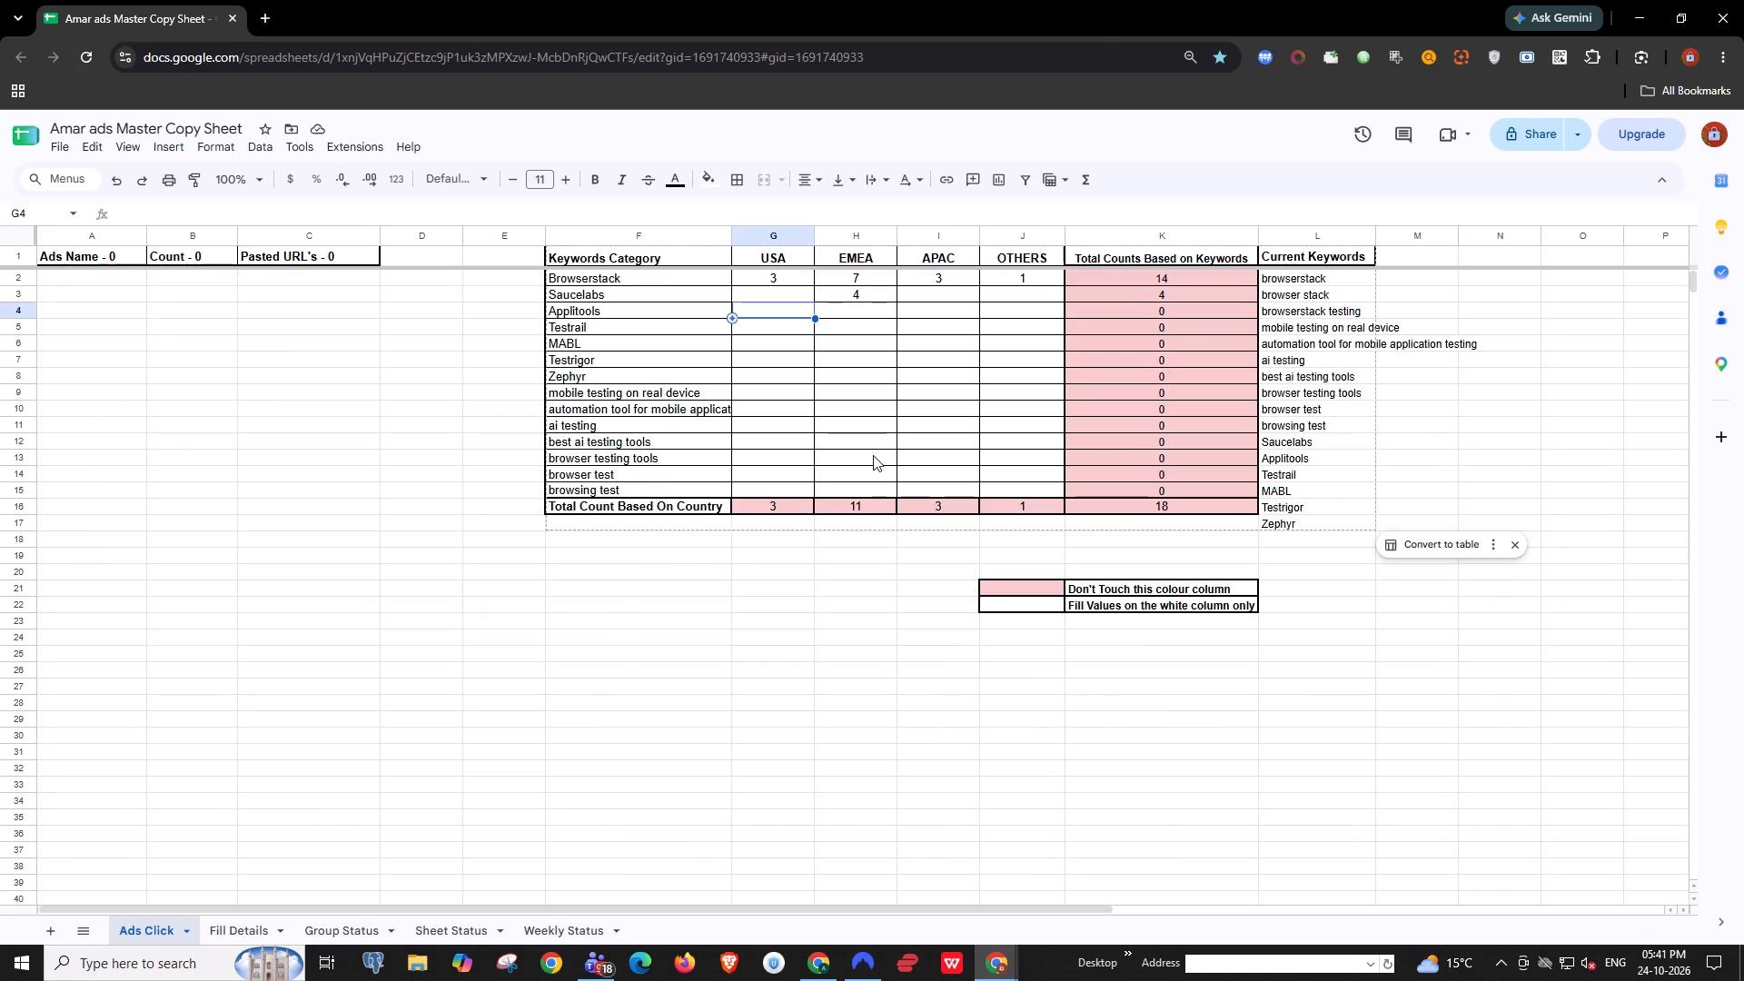
{"action": "scroll", "coordinate": [873, 455], "scroll_direction": "up", "scroll_amount": 1}
{"action": "scroll", "coordinate": [899, 369], "scroll_direction": "up", "scroll_amount": 1}
{"action": "key", "text": "alt+Tab"}
{"action": "key", "text": "alt+Tab"}
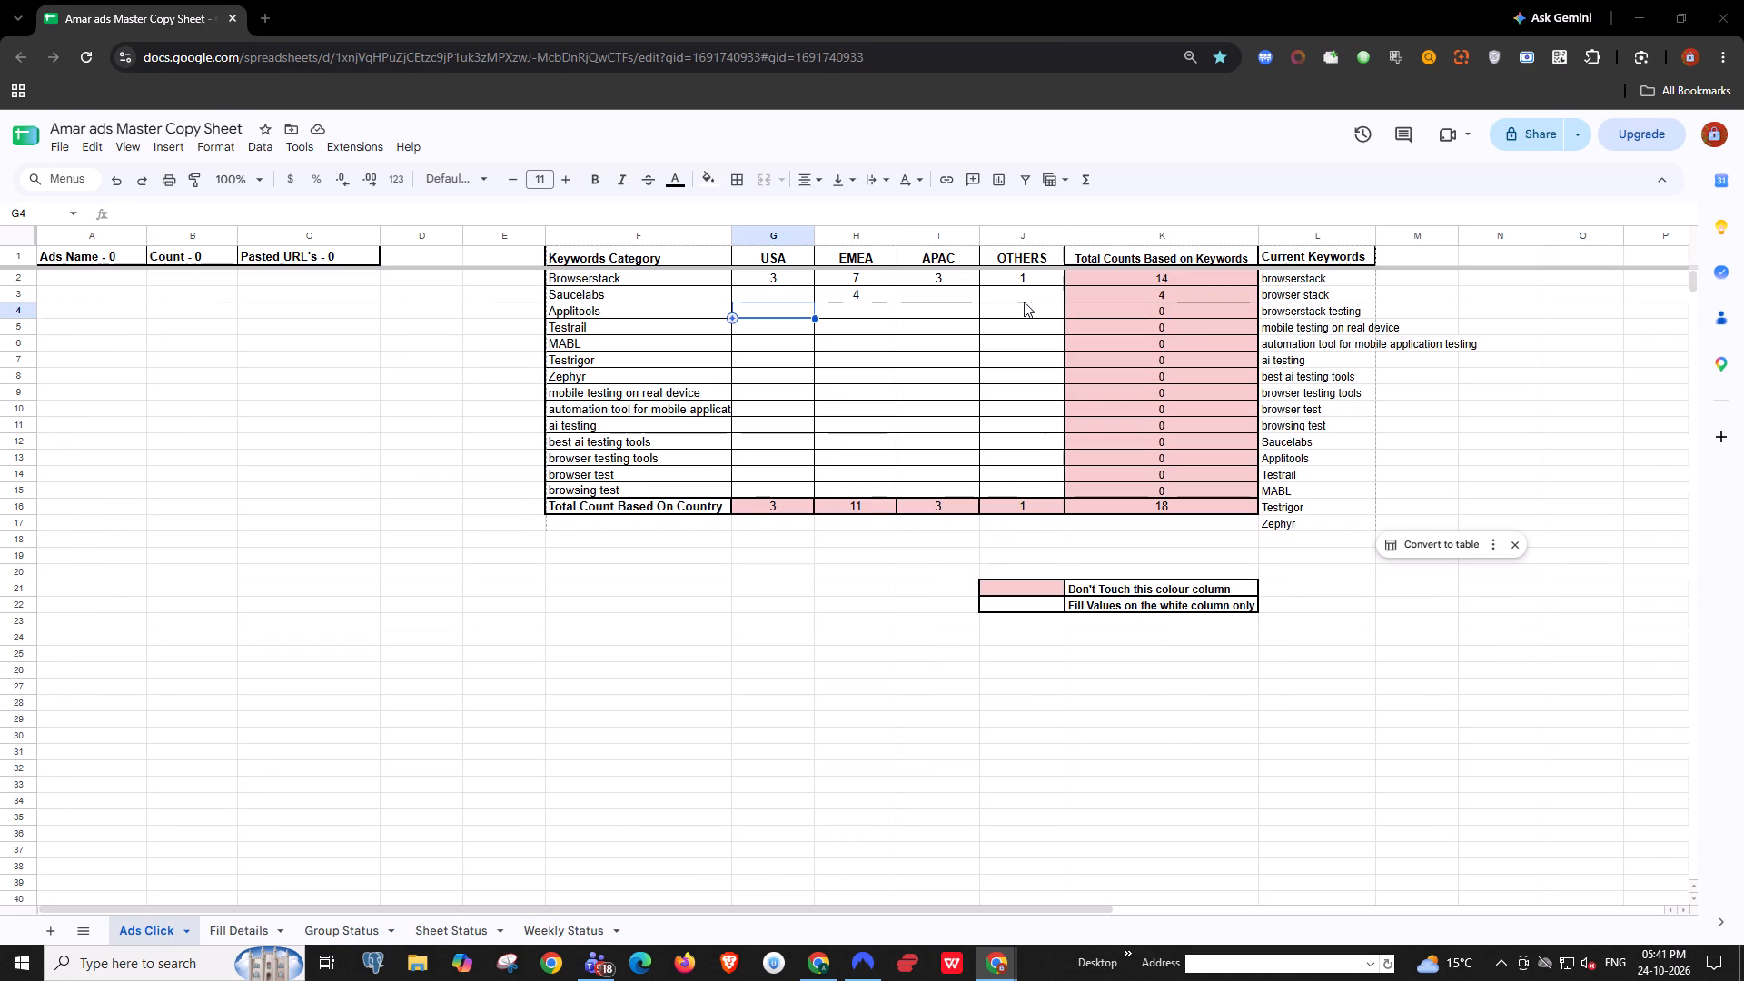
{"action": "left_click", "coordinate": [1022, 312]}
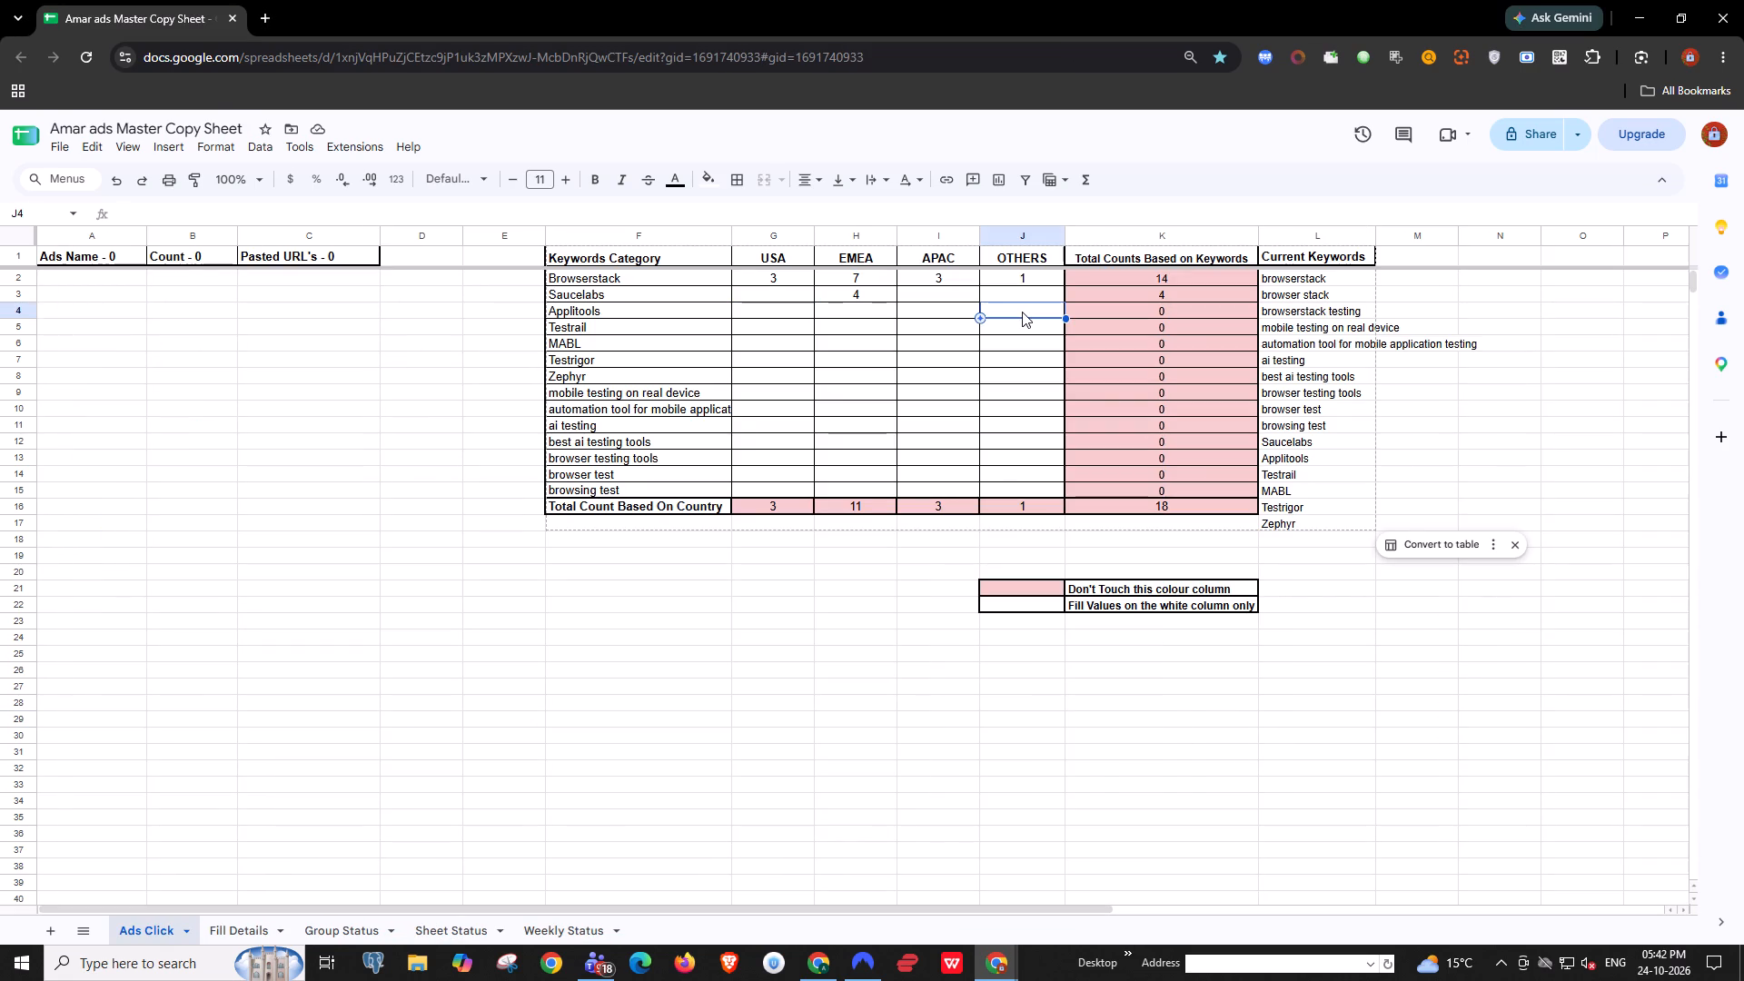
{"action": "key", "text": "1"}
{"action": "key", "text": "Left"}
Check Applitools' European counts in the task sheet and set its EMEA count to 1 in the master copy.
{"action": "key", "text": "Left"}
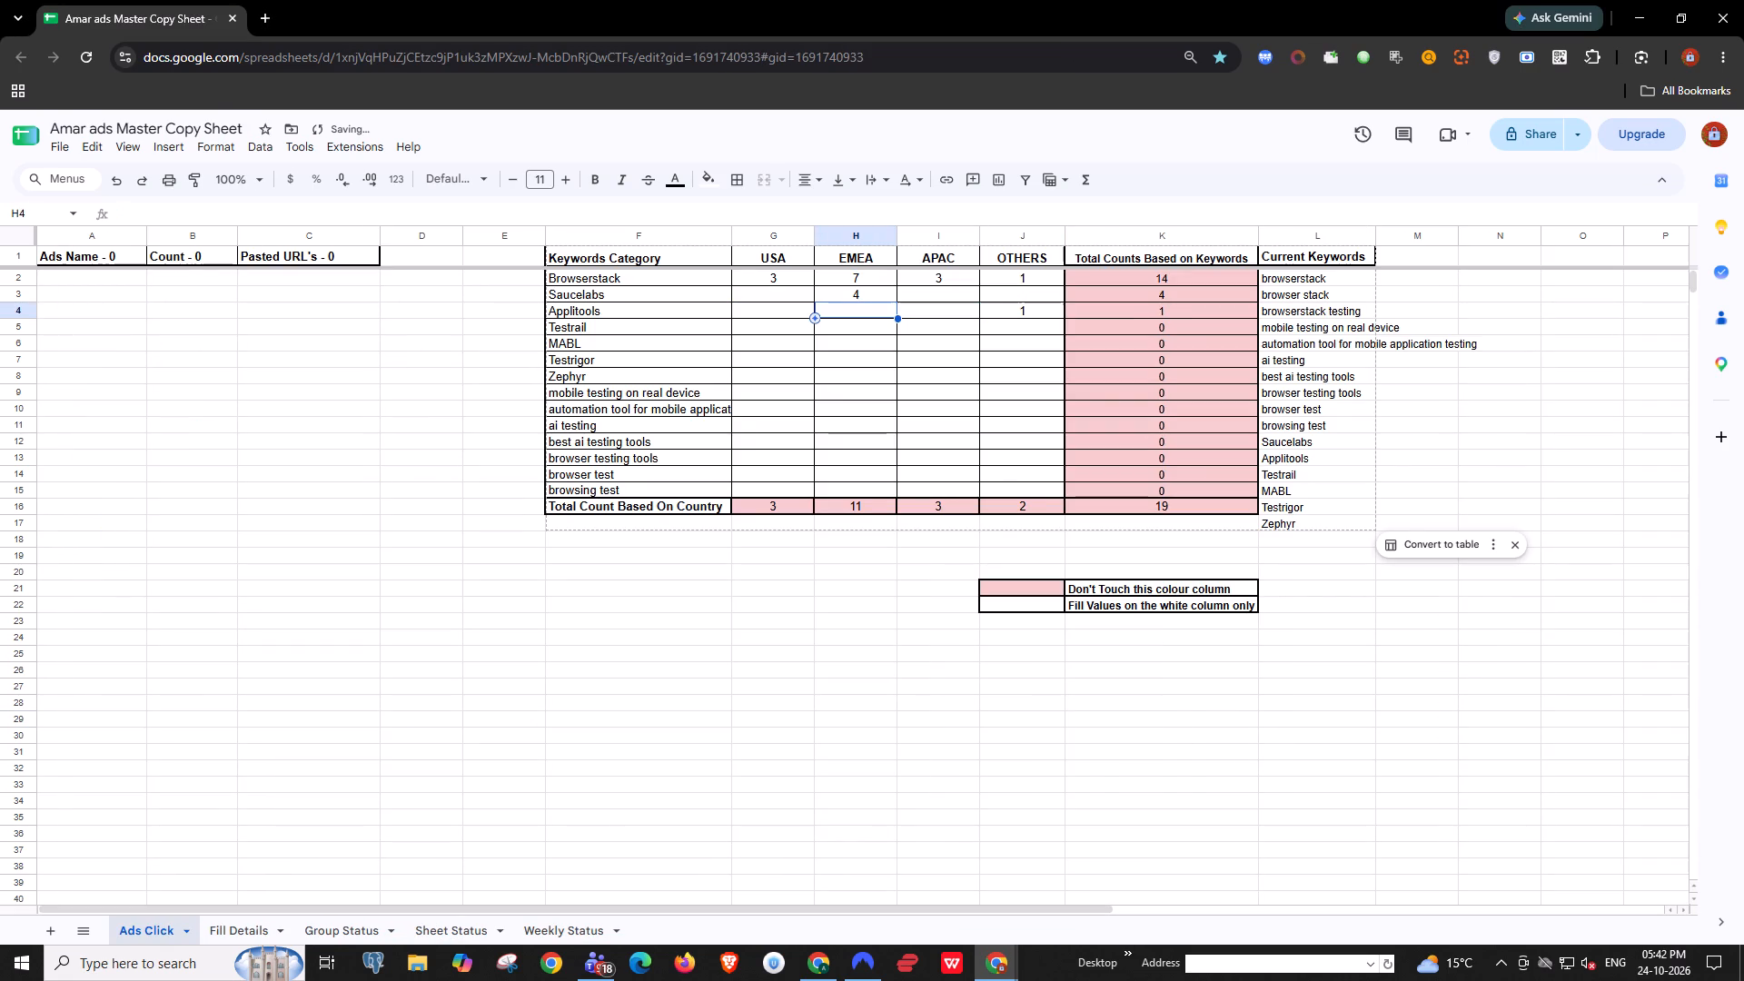
{"action": "key", "text": "alt+Tab"}
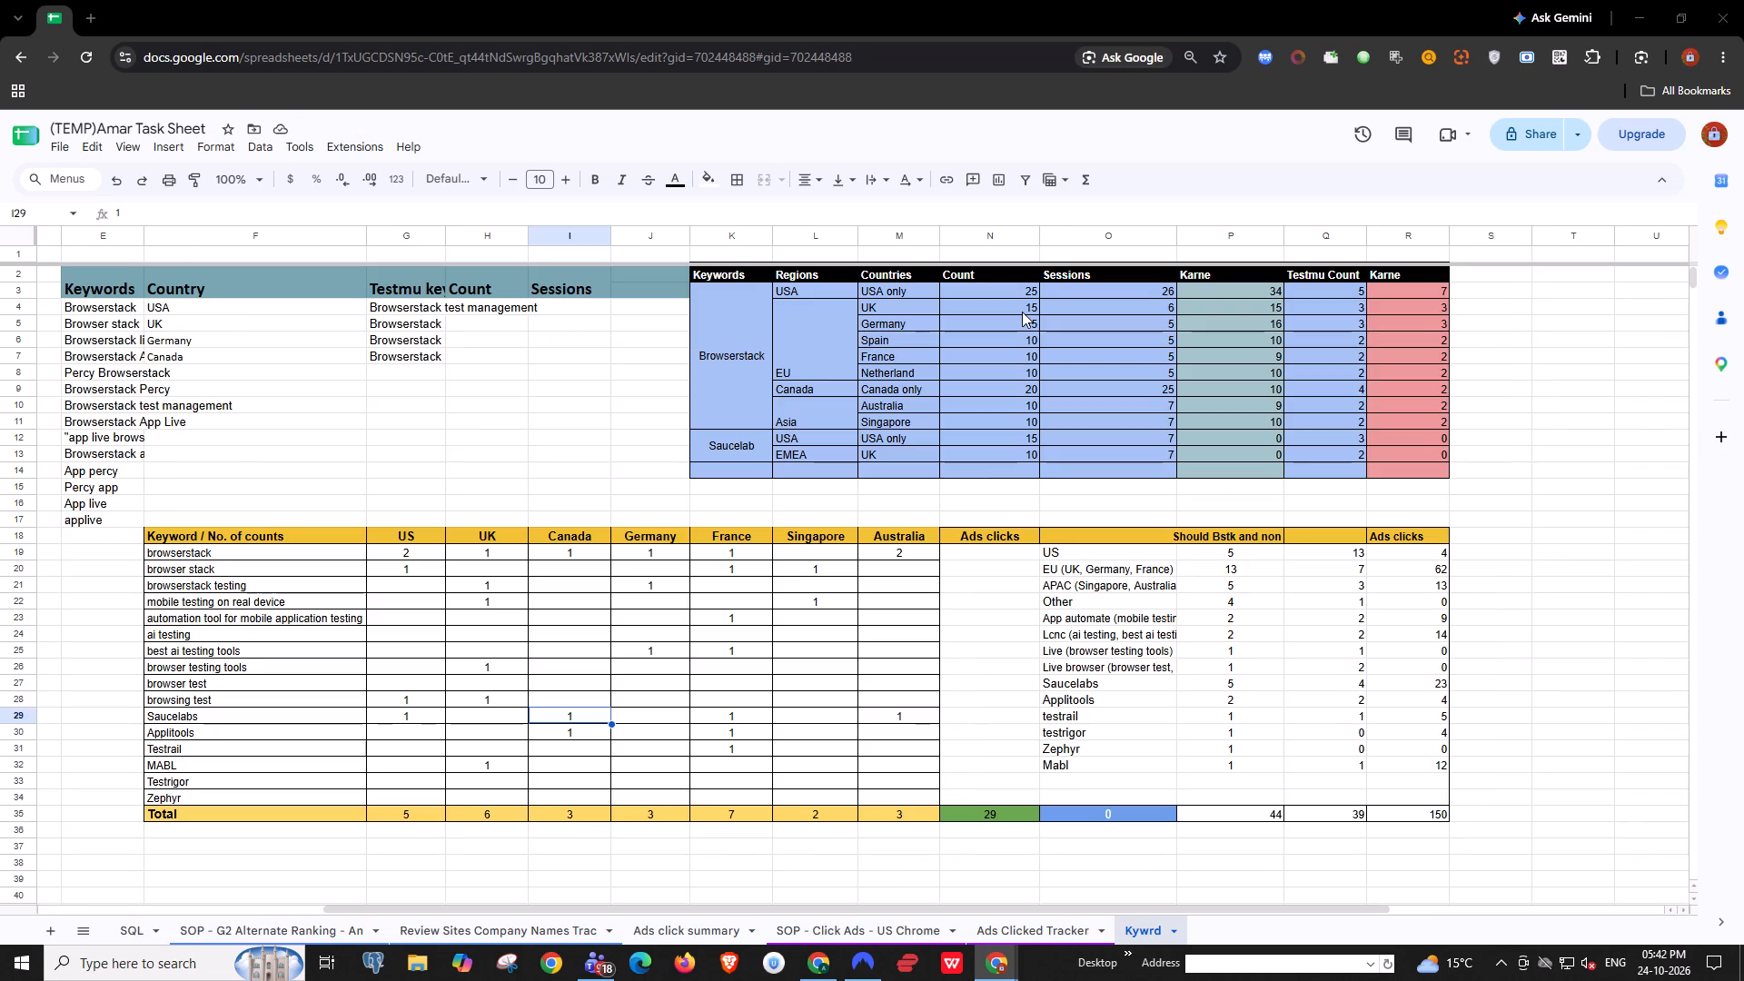
{"action": "key", "text": "alt+Tab"}
{"action": "key", "text": "1"}
{"action": "key", "text": "Return"}
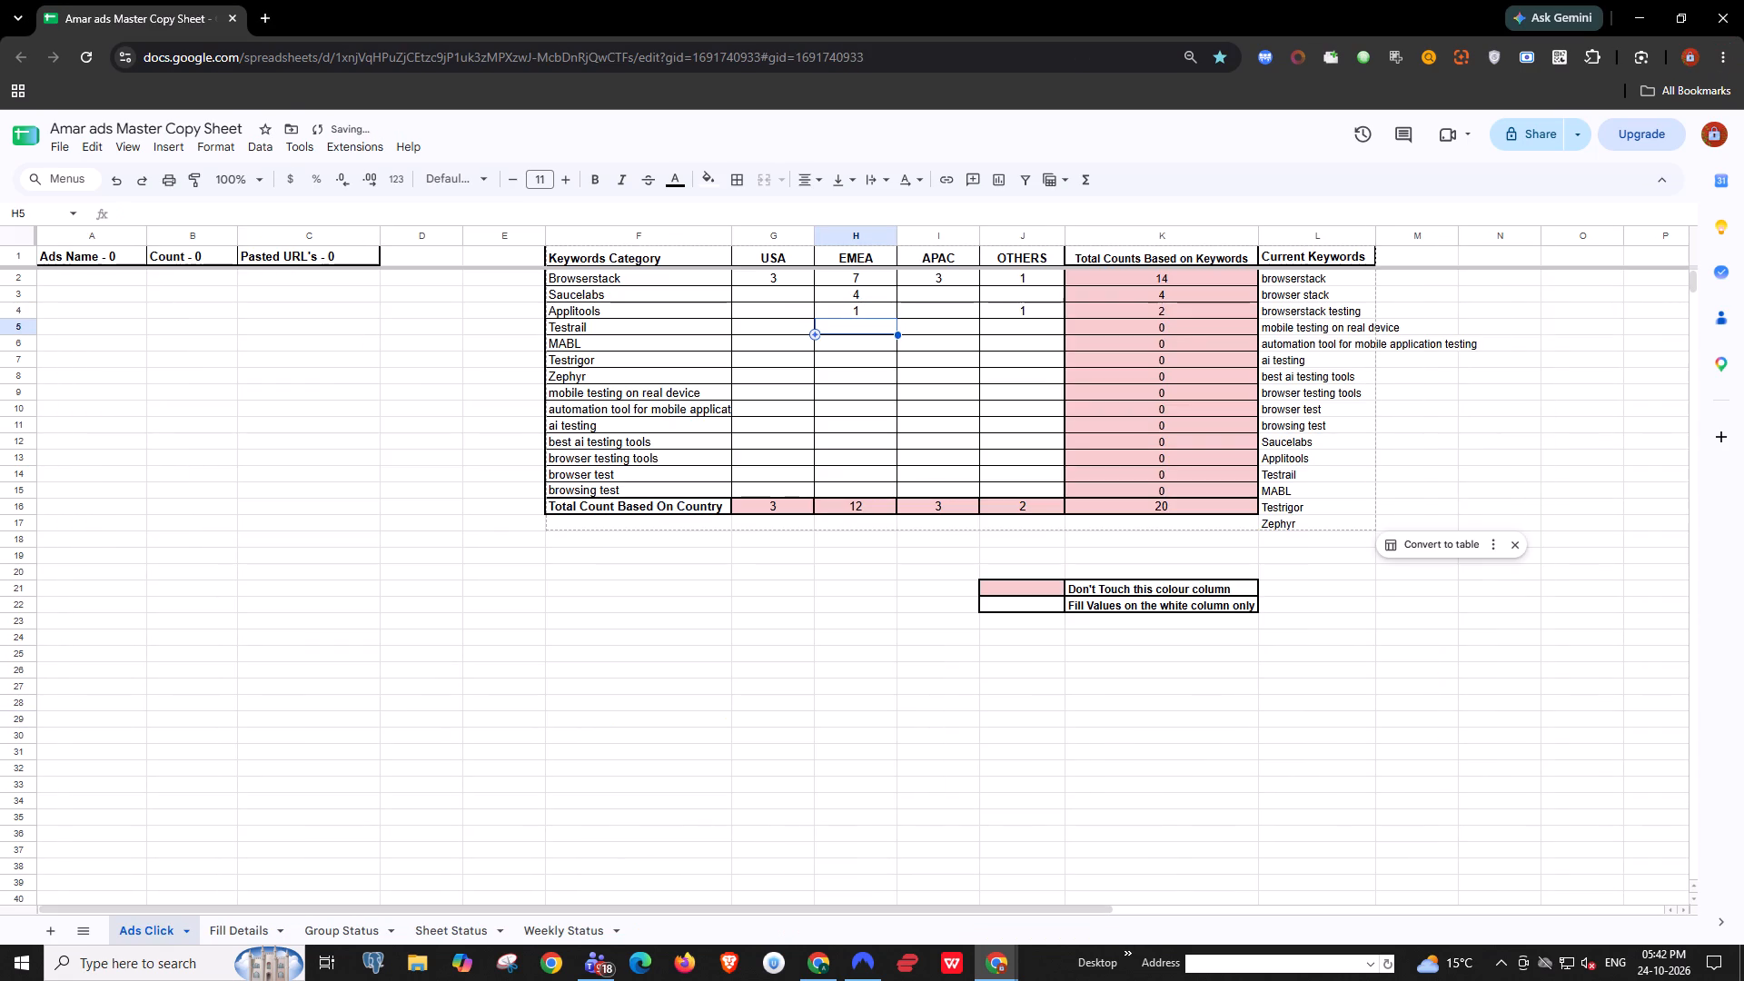
Set Testrail's EMEA count to 1 in the master copy and recheck it against the Testrail row in the task sheet.
{"action": "key", "text": "alt+Tab"}
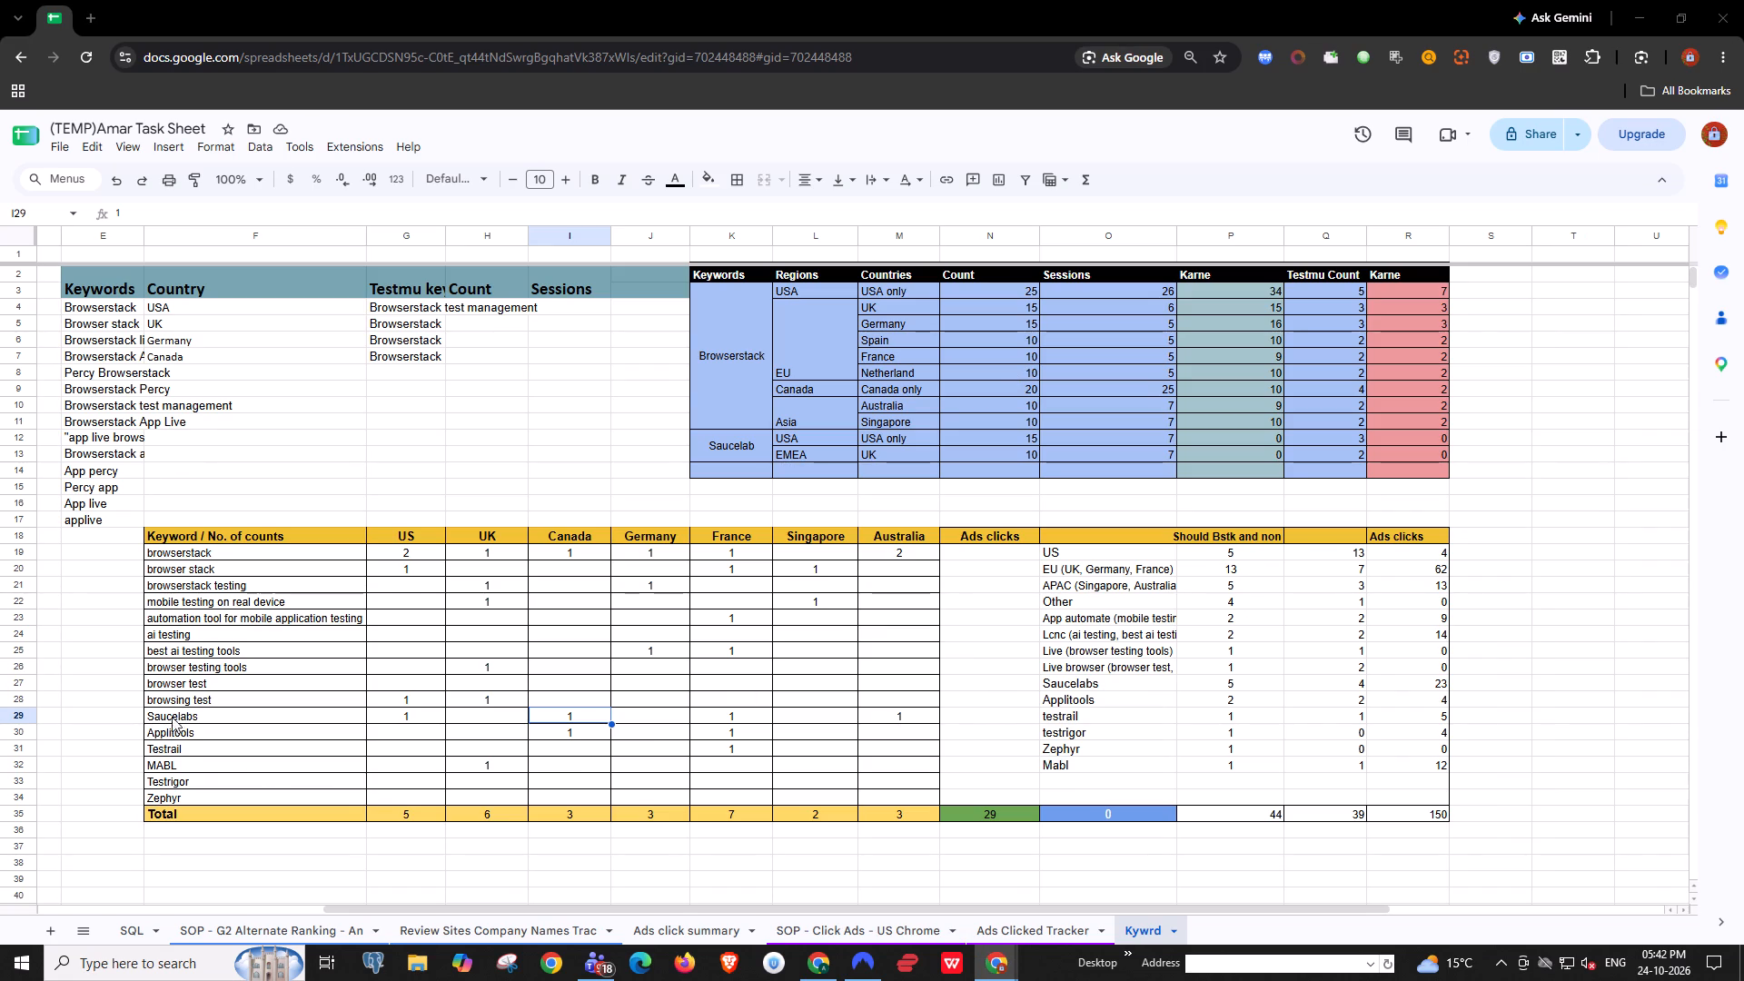
{"action": "left_click", "coordinate": [723, 743]}
{"action": "key", "text": "alt+Tab"}
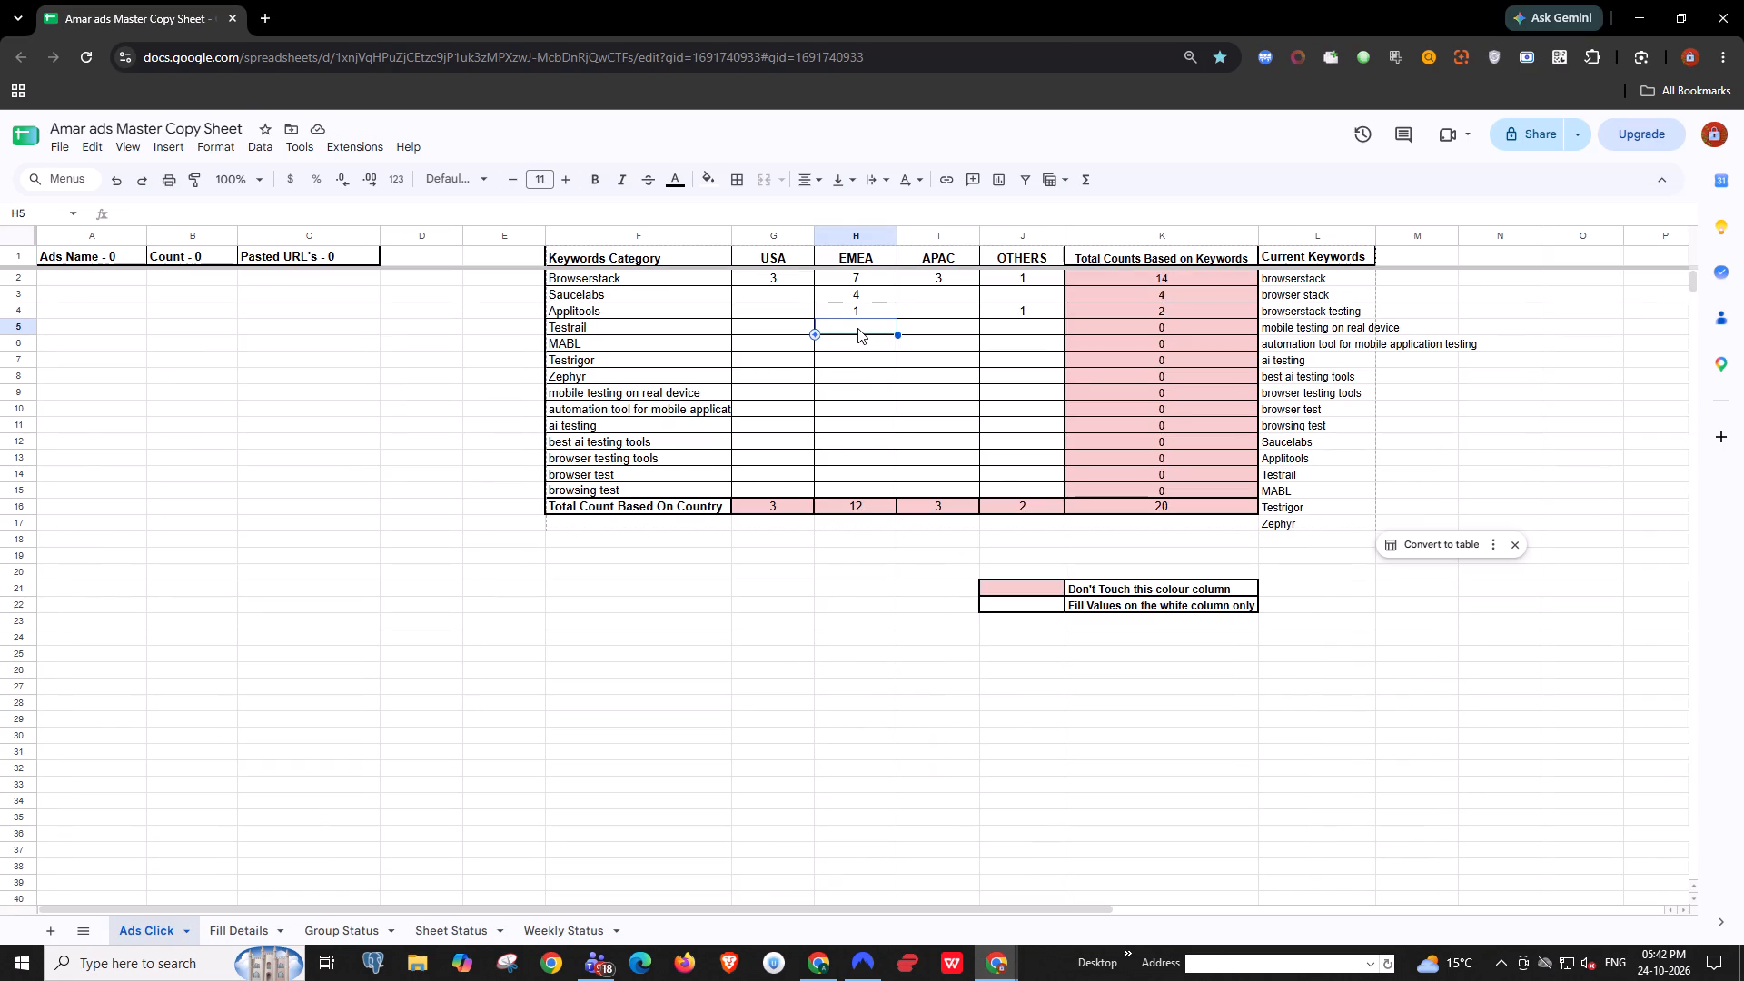
{"action": "key", "text": "1"}
{"action": "key", "text": "Return"}
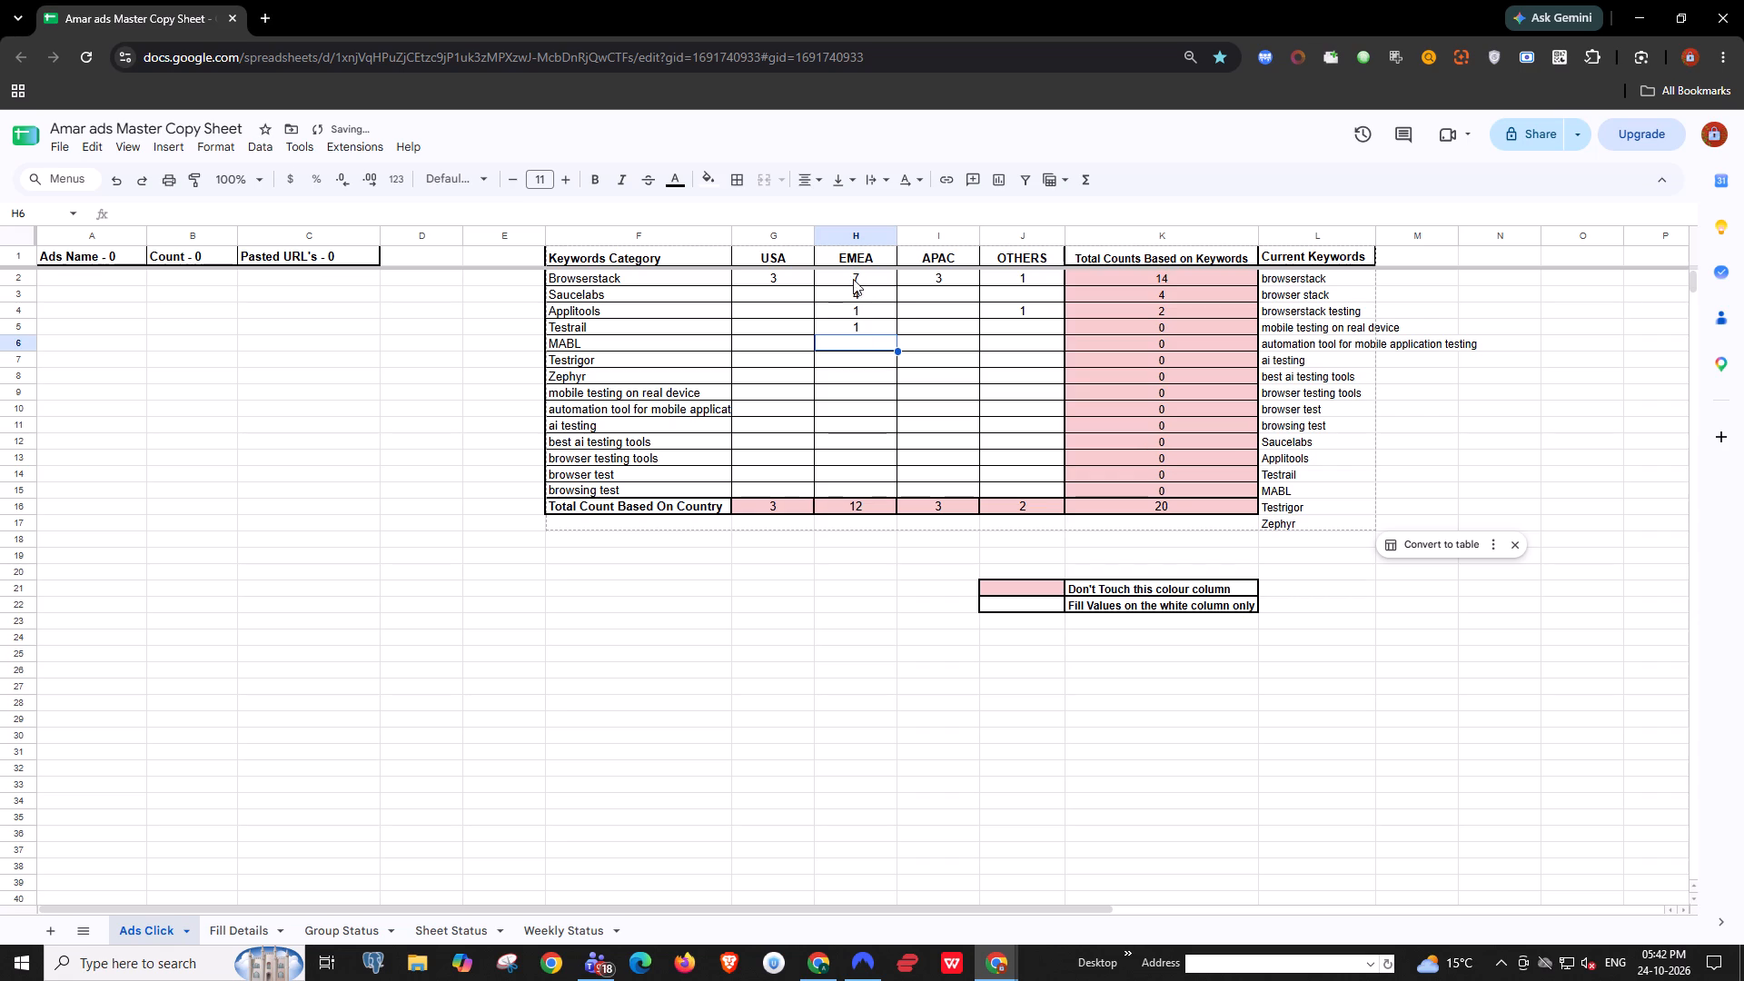
{"action": "left_click", "coordinate": [852, 273]}
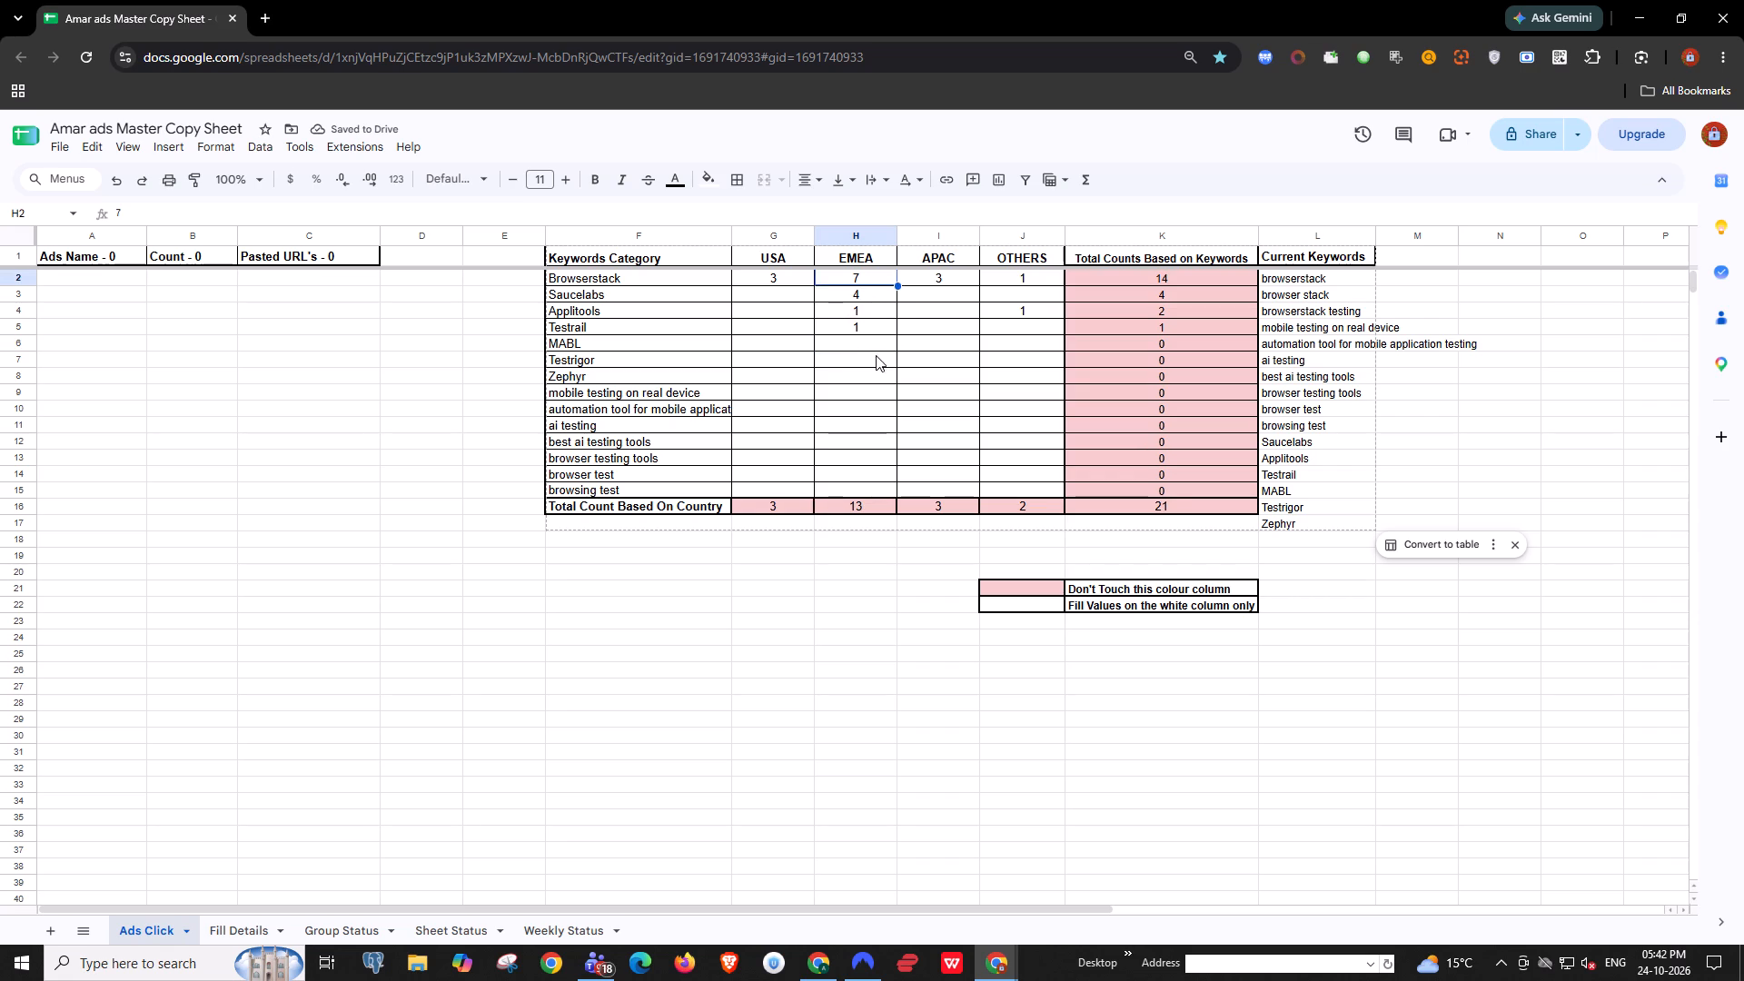
{"action": "key", "text": "alt+Tab"}
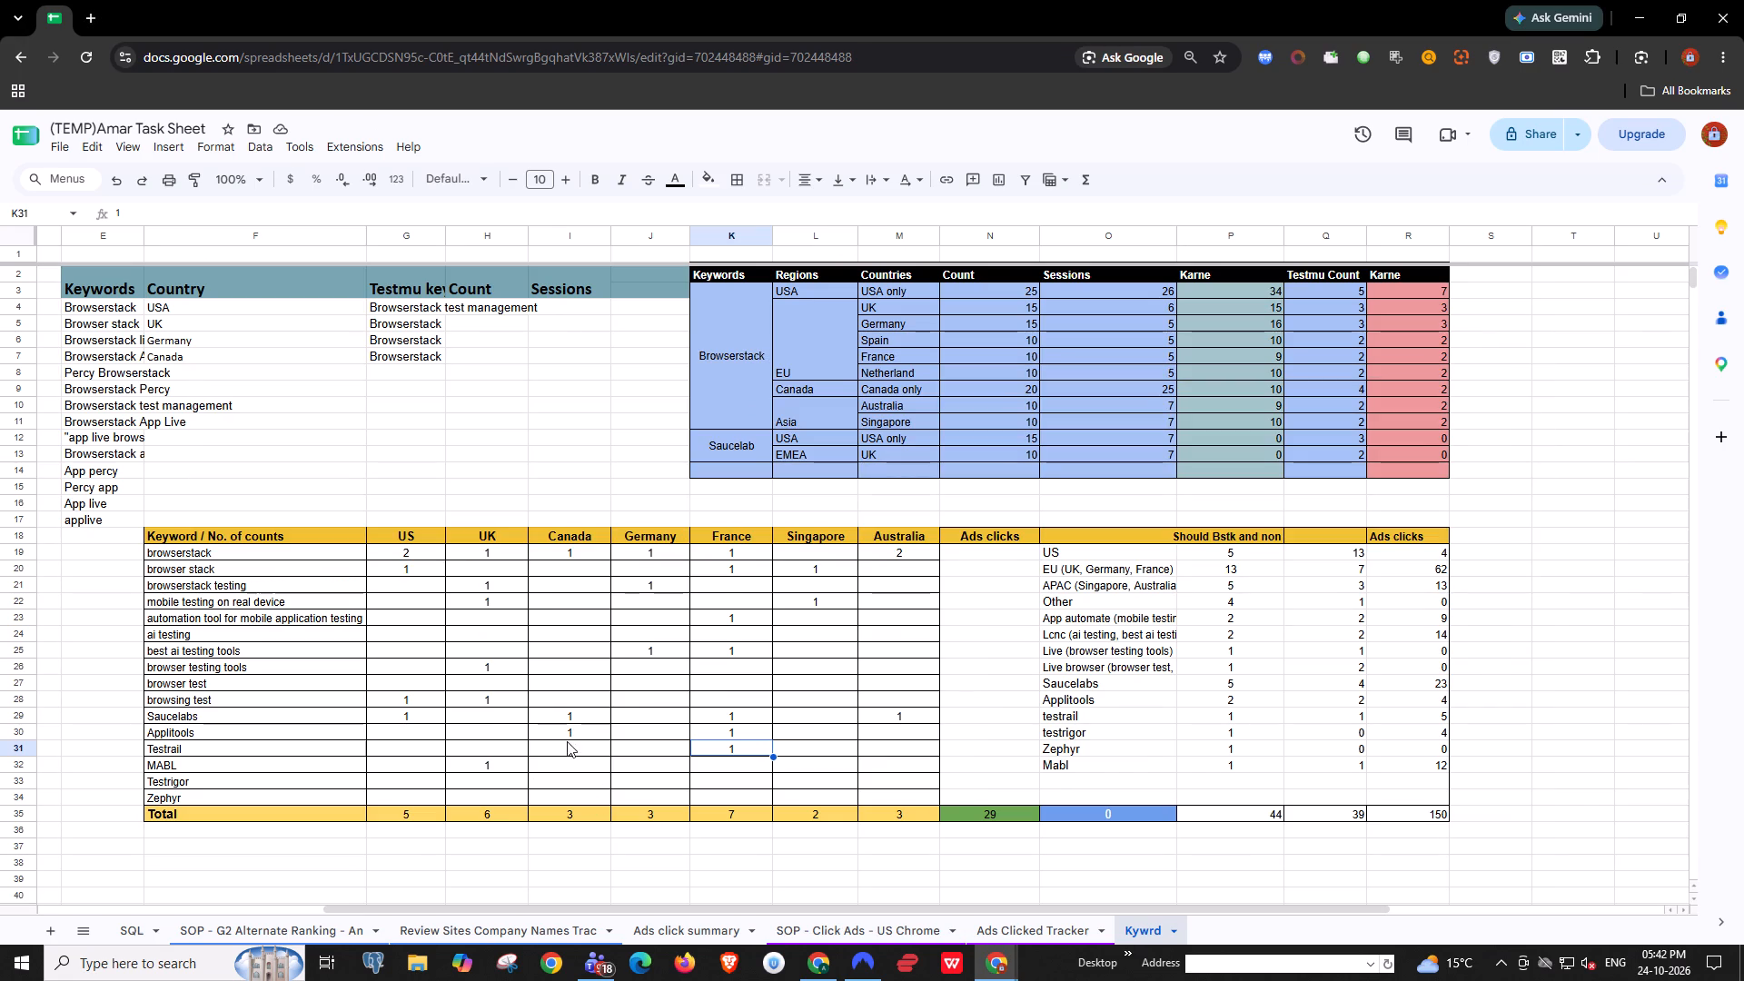
{"action": "left_click", "coordinate": [183, 750]}
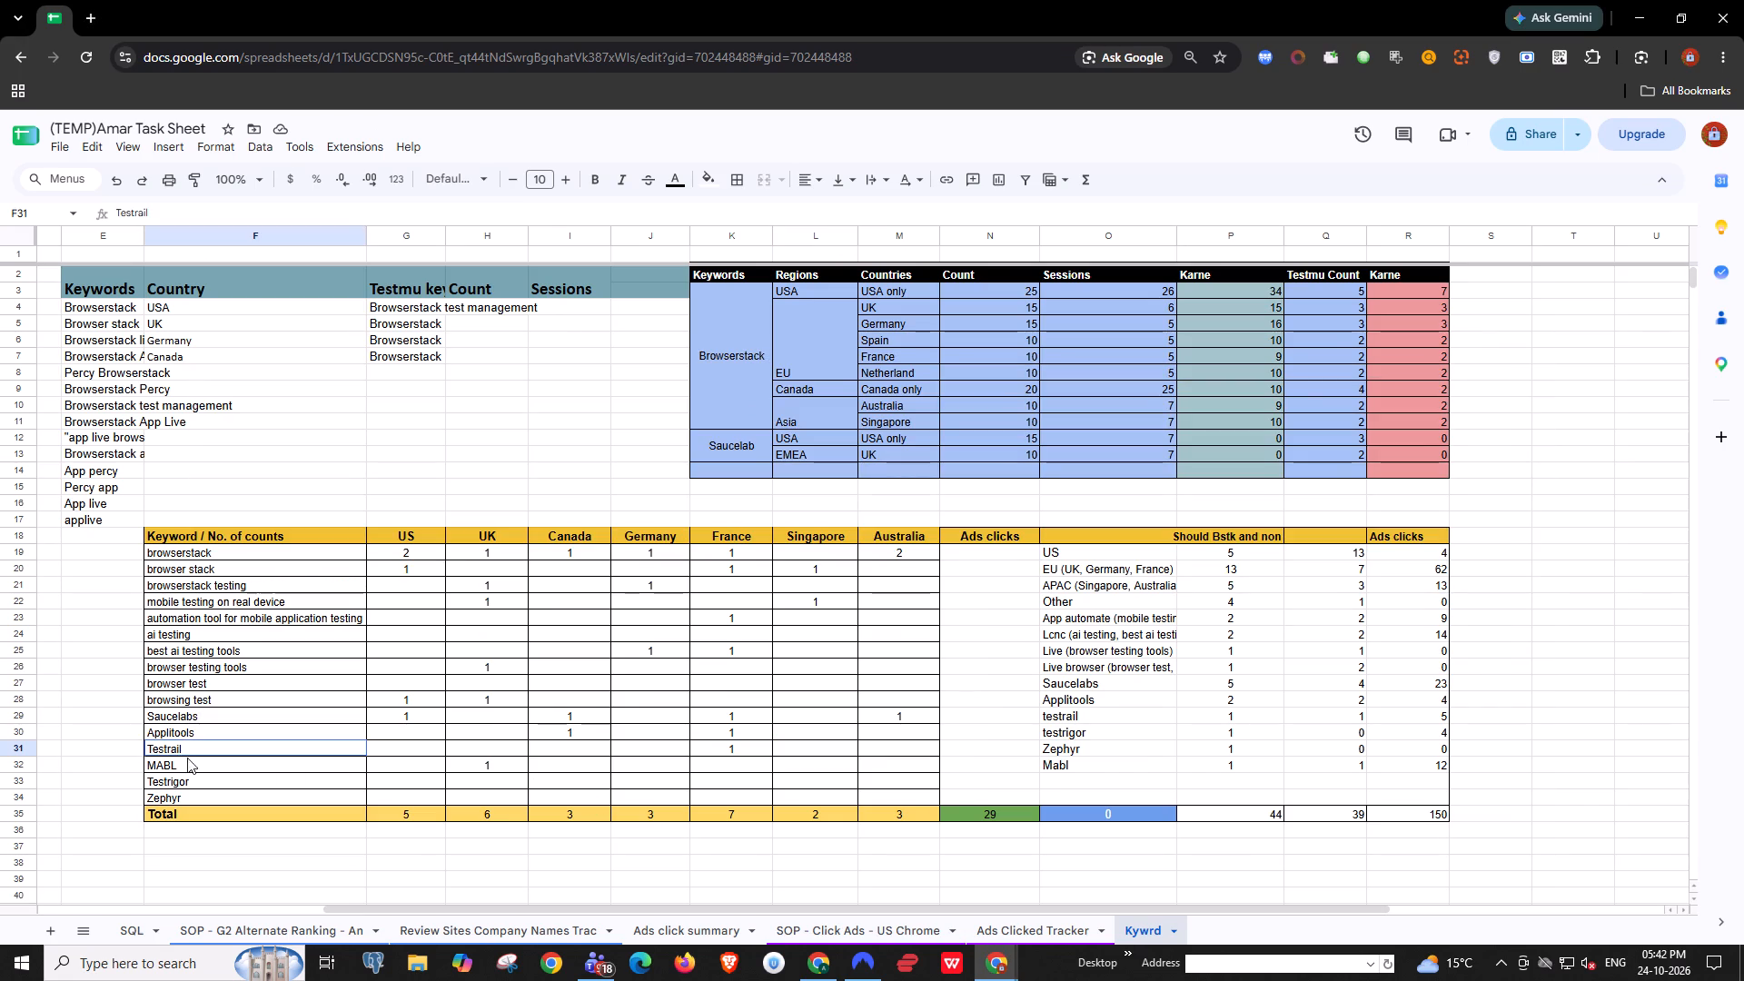
{"action": "key", "text": "alt+Tab"}
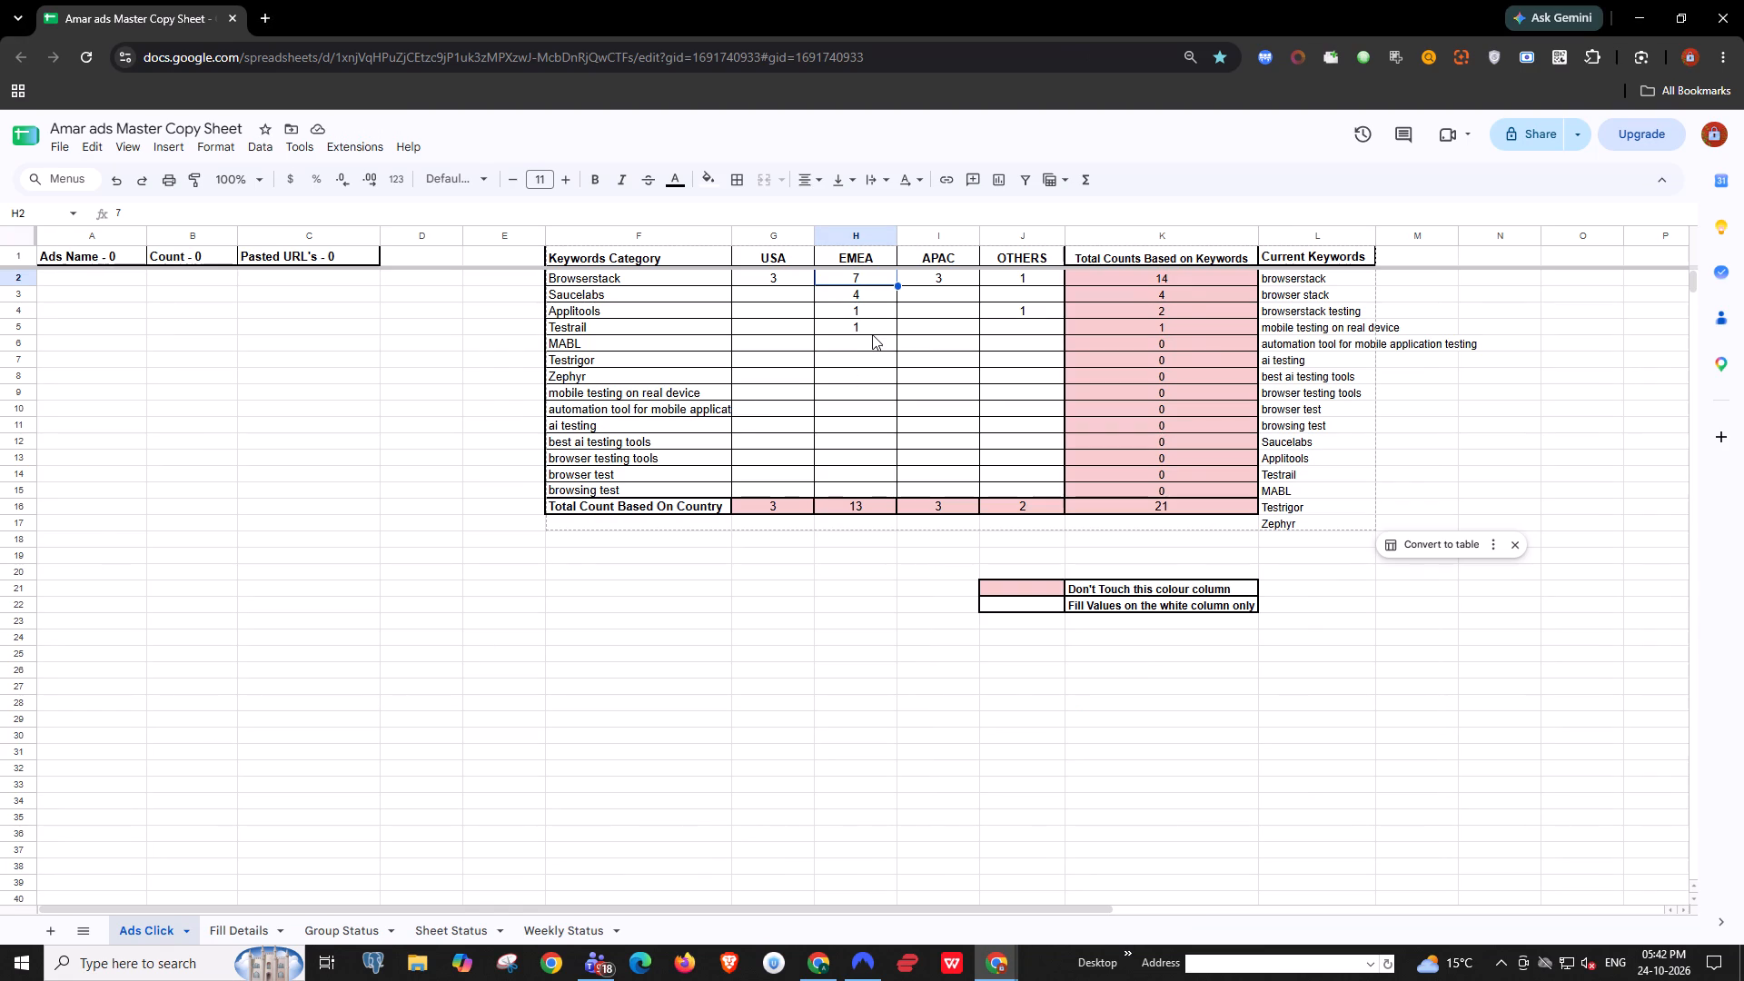
{"action": "left_click", "coordinate": [867, 336]}
Look up MABL's UK count in the task sheet and set MABL's EMEA count to 1 in the master copy.
{"action": "key", "text": "alt+Tab"}
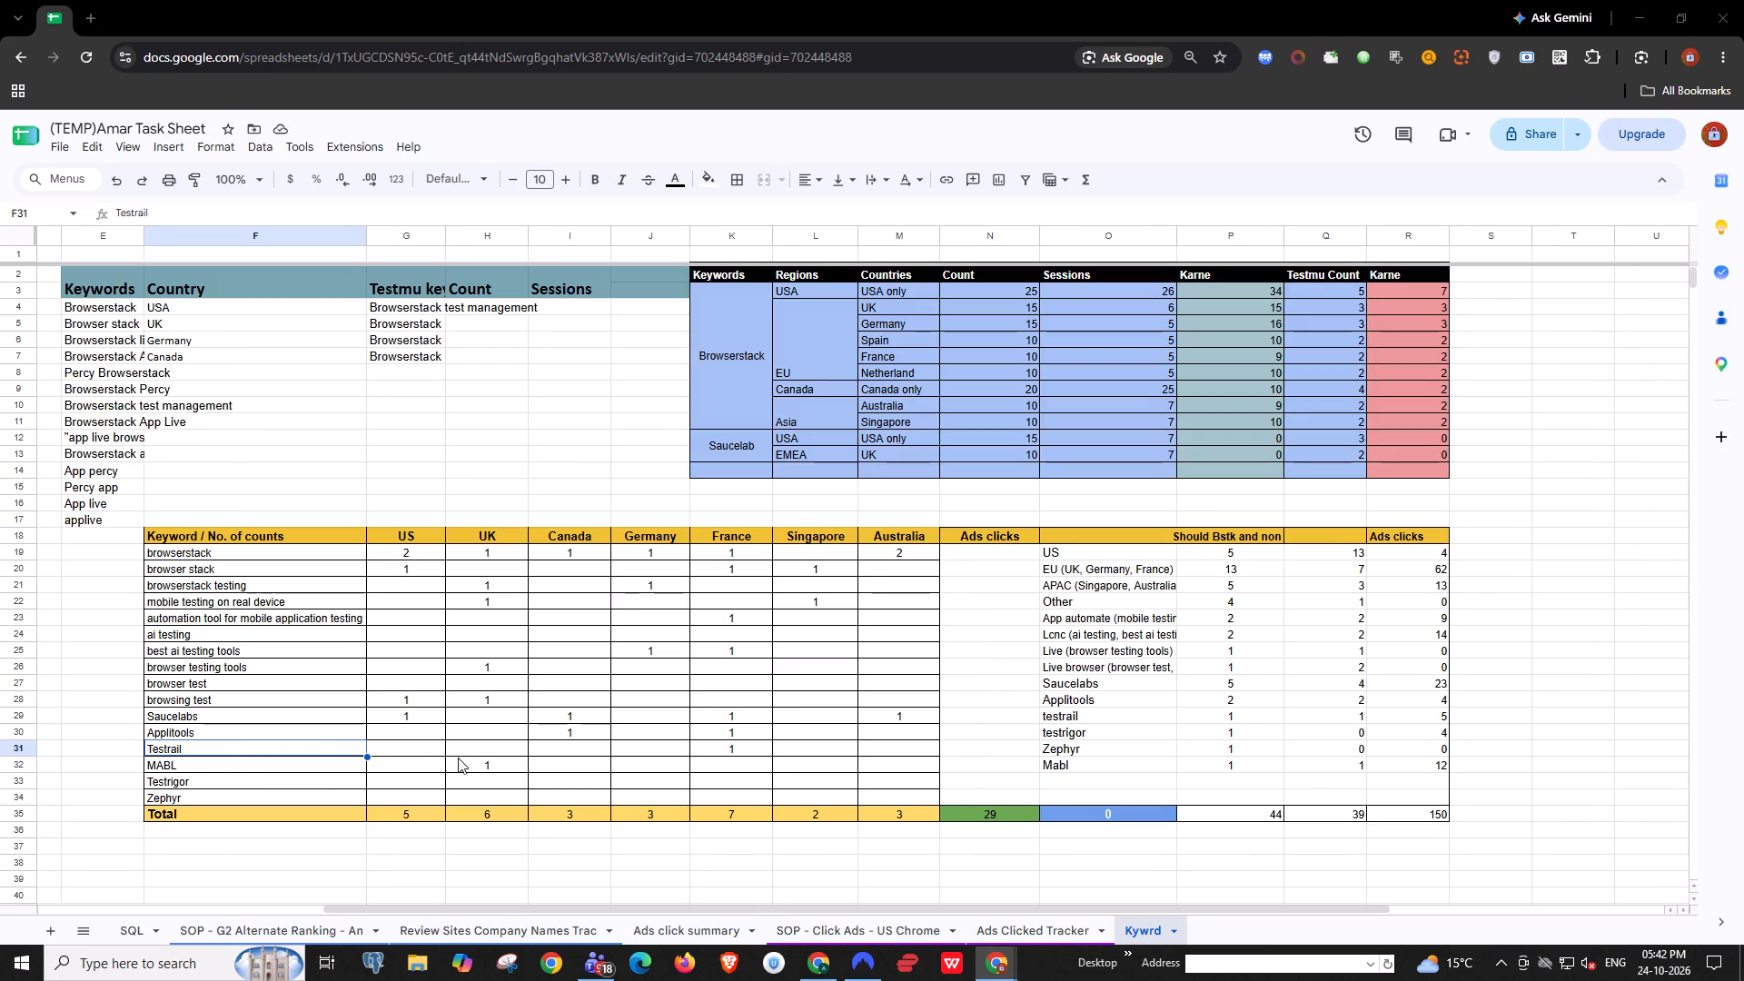
{"action": "left_click", "coordinate": [486, 768]}
{"action": "key", "text": "alt+Tab"}
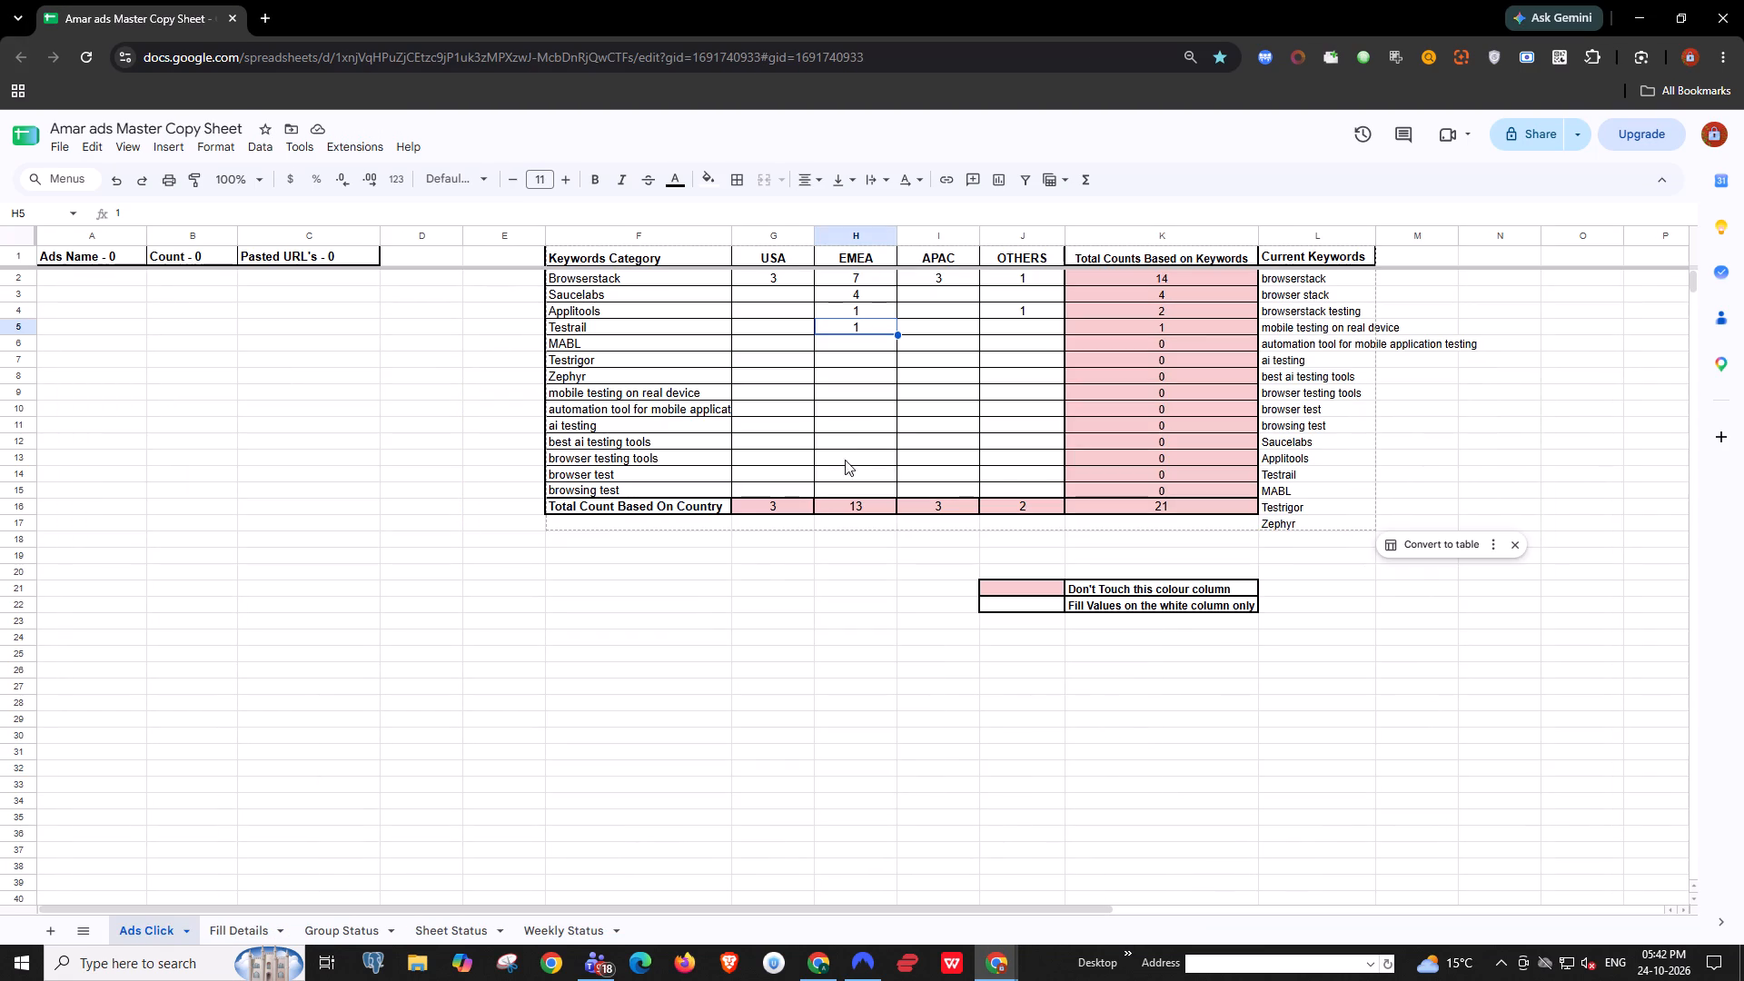
{"action": "left_click", "coordinate": [883, 341]}
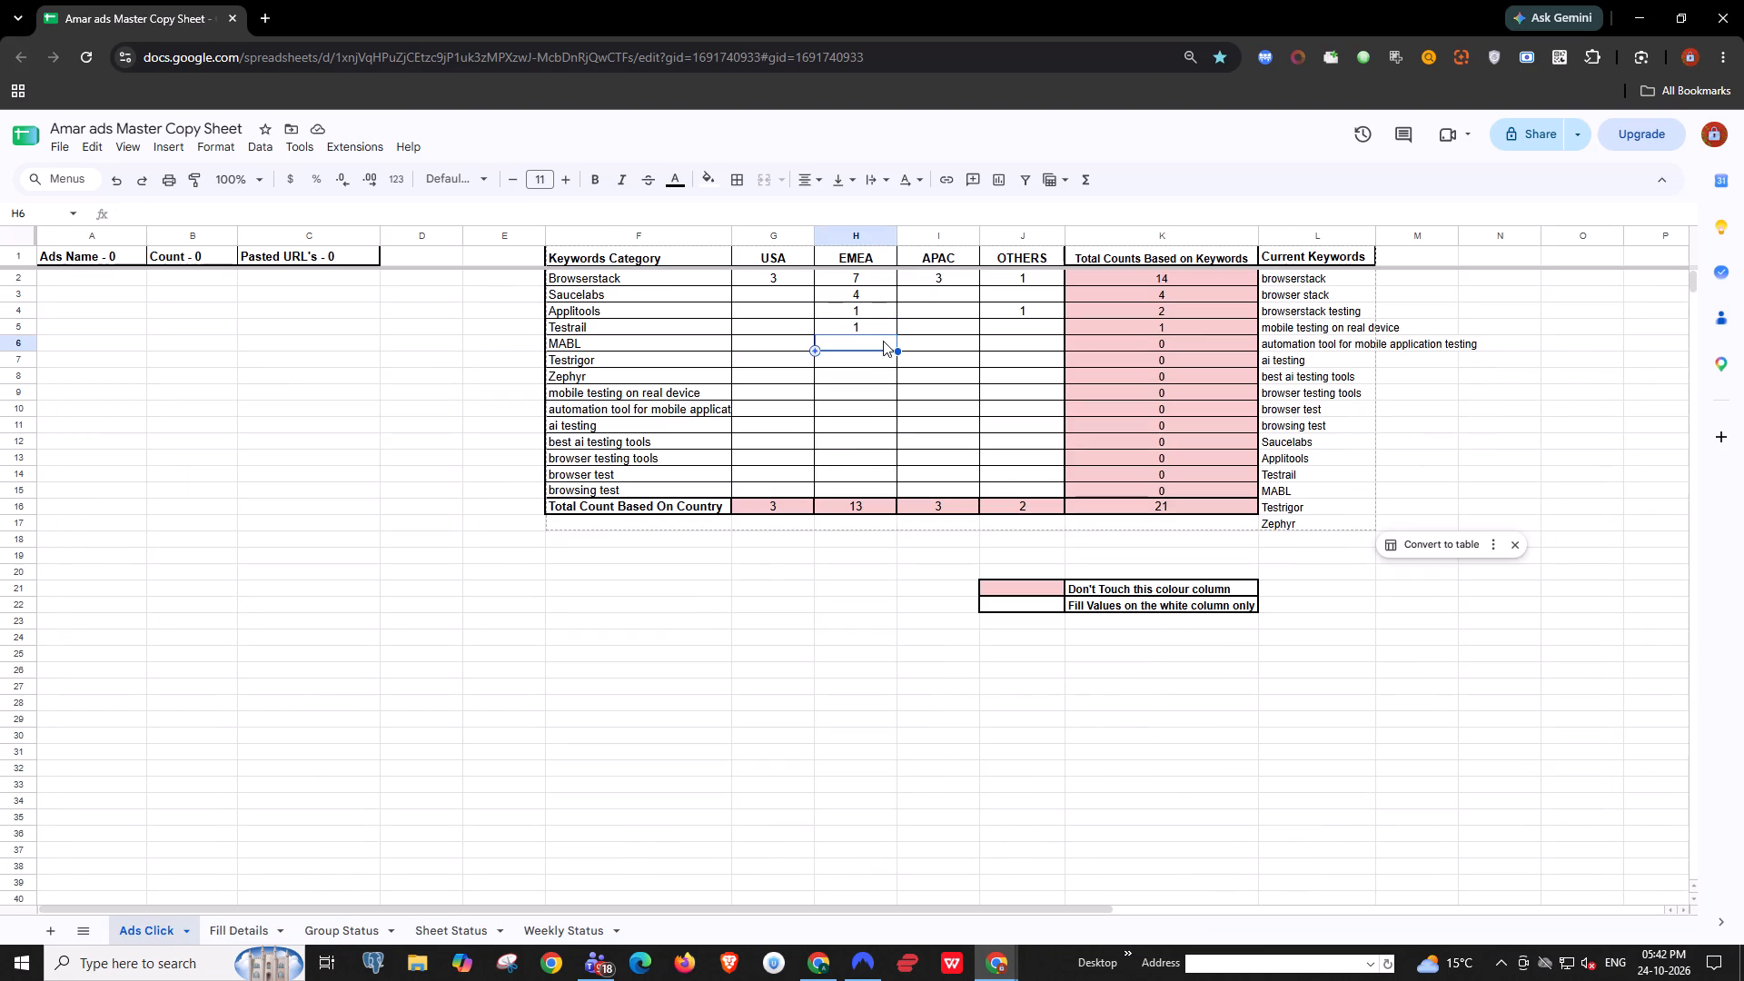
{"action": "key", "text": "1"}
{"action": "key", "text": "Return"}
Set the EMEA counts of Testrigor and Zephyr to 0 in the master copy, checking their rows in the task sheet.
{"action": "key", "text": "alt+Tab"}
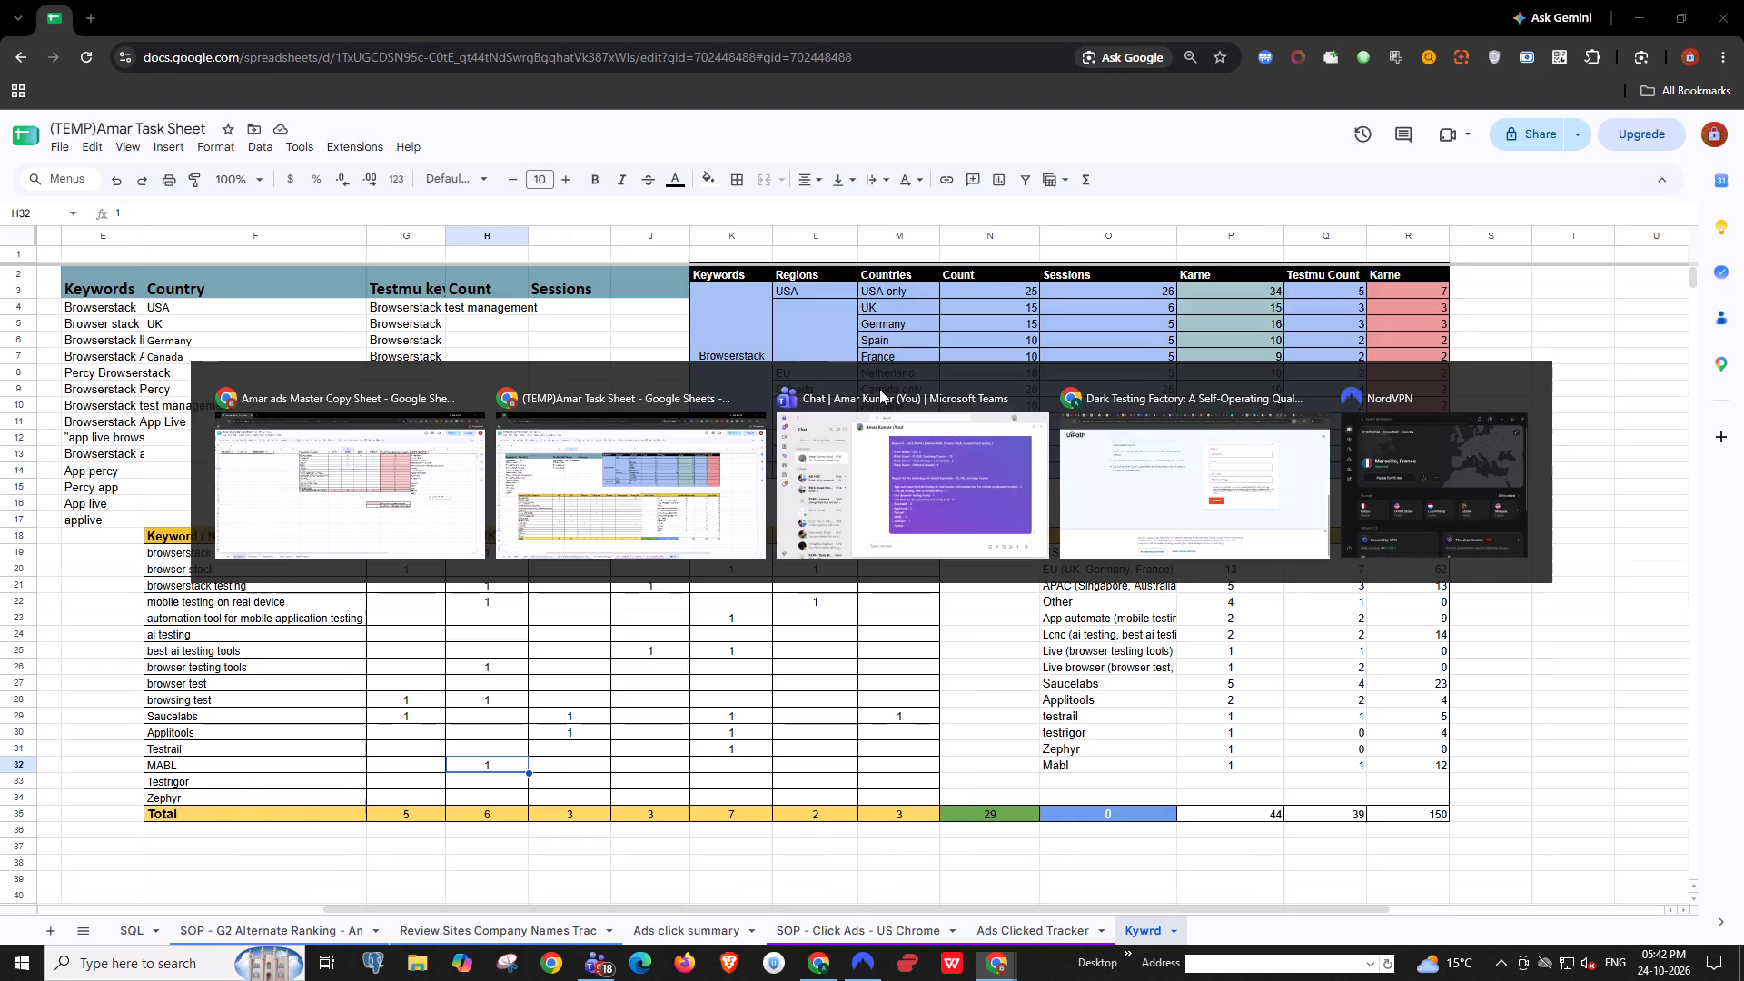
{"action": "key", "text": "alt+Tab"}
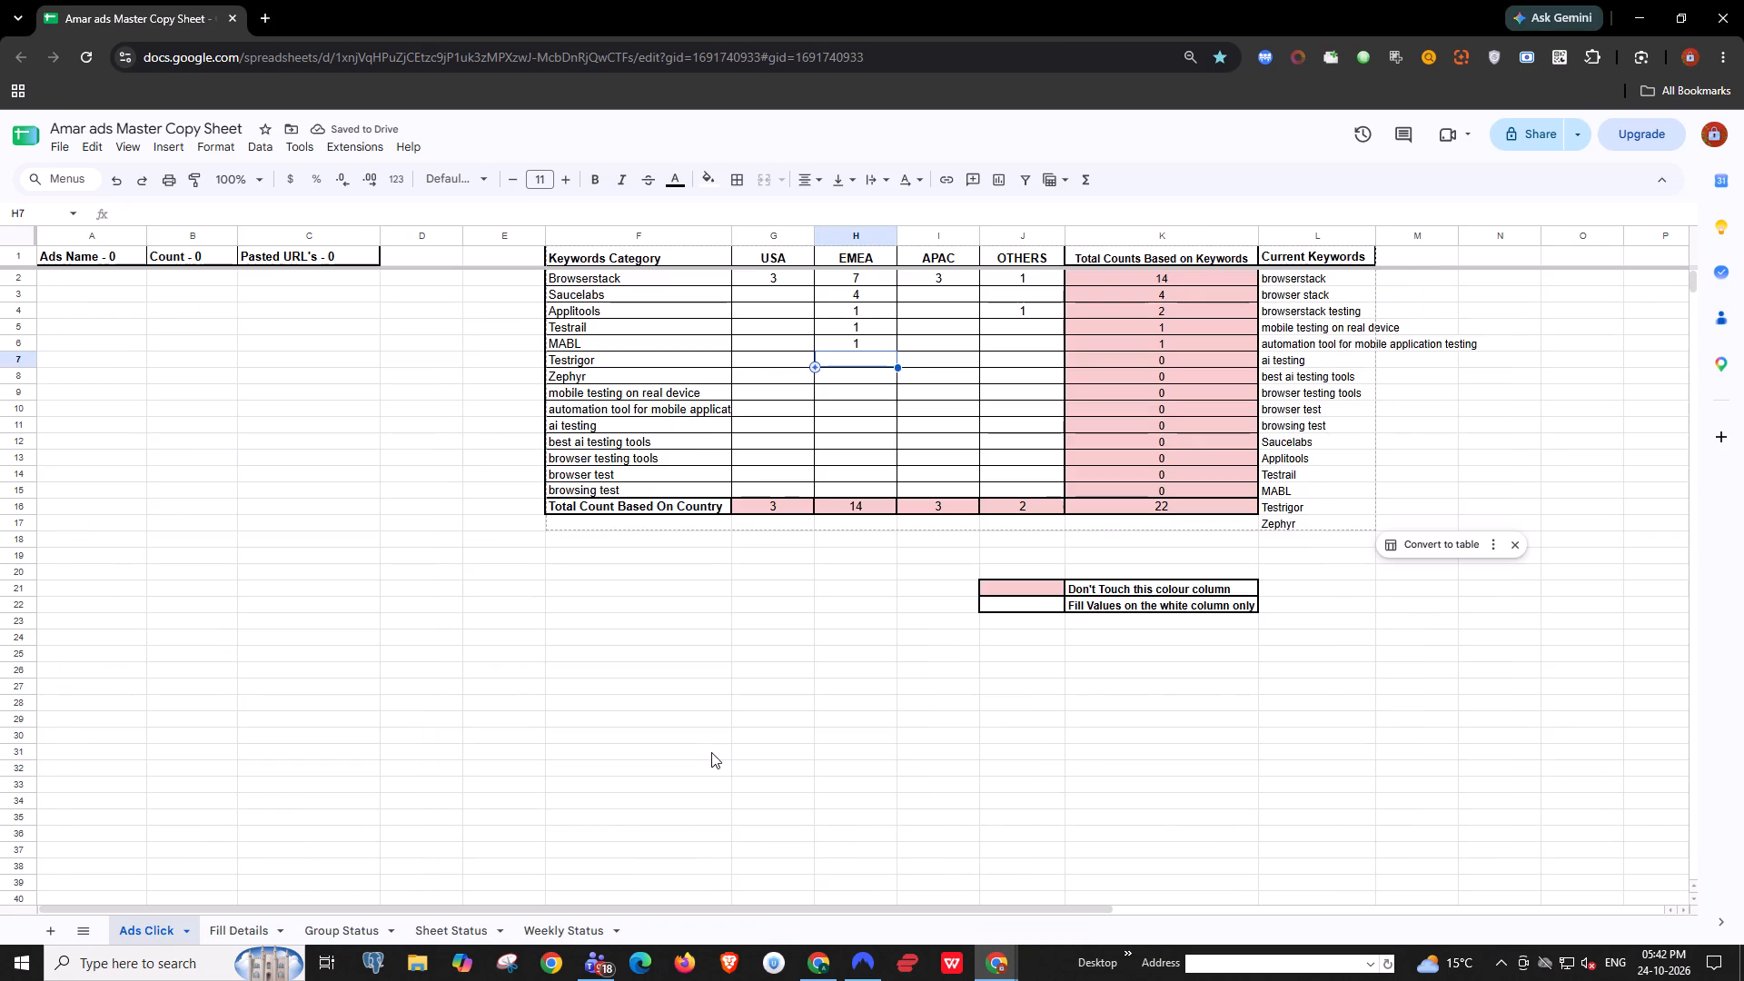
{"action": "key", "text": "0"}
{"action": "key", "text": "Return"}
{"action": "key", "text": "alt+Tab"}
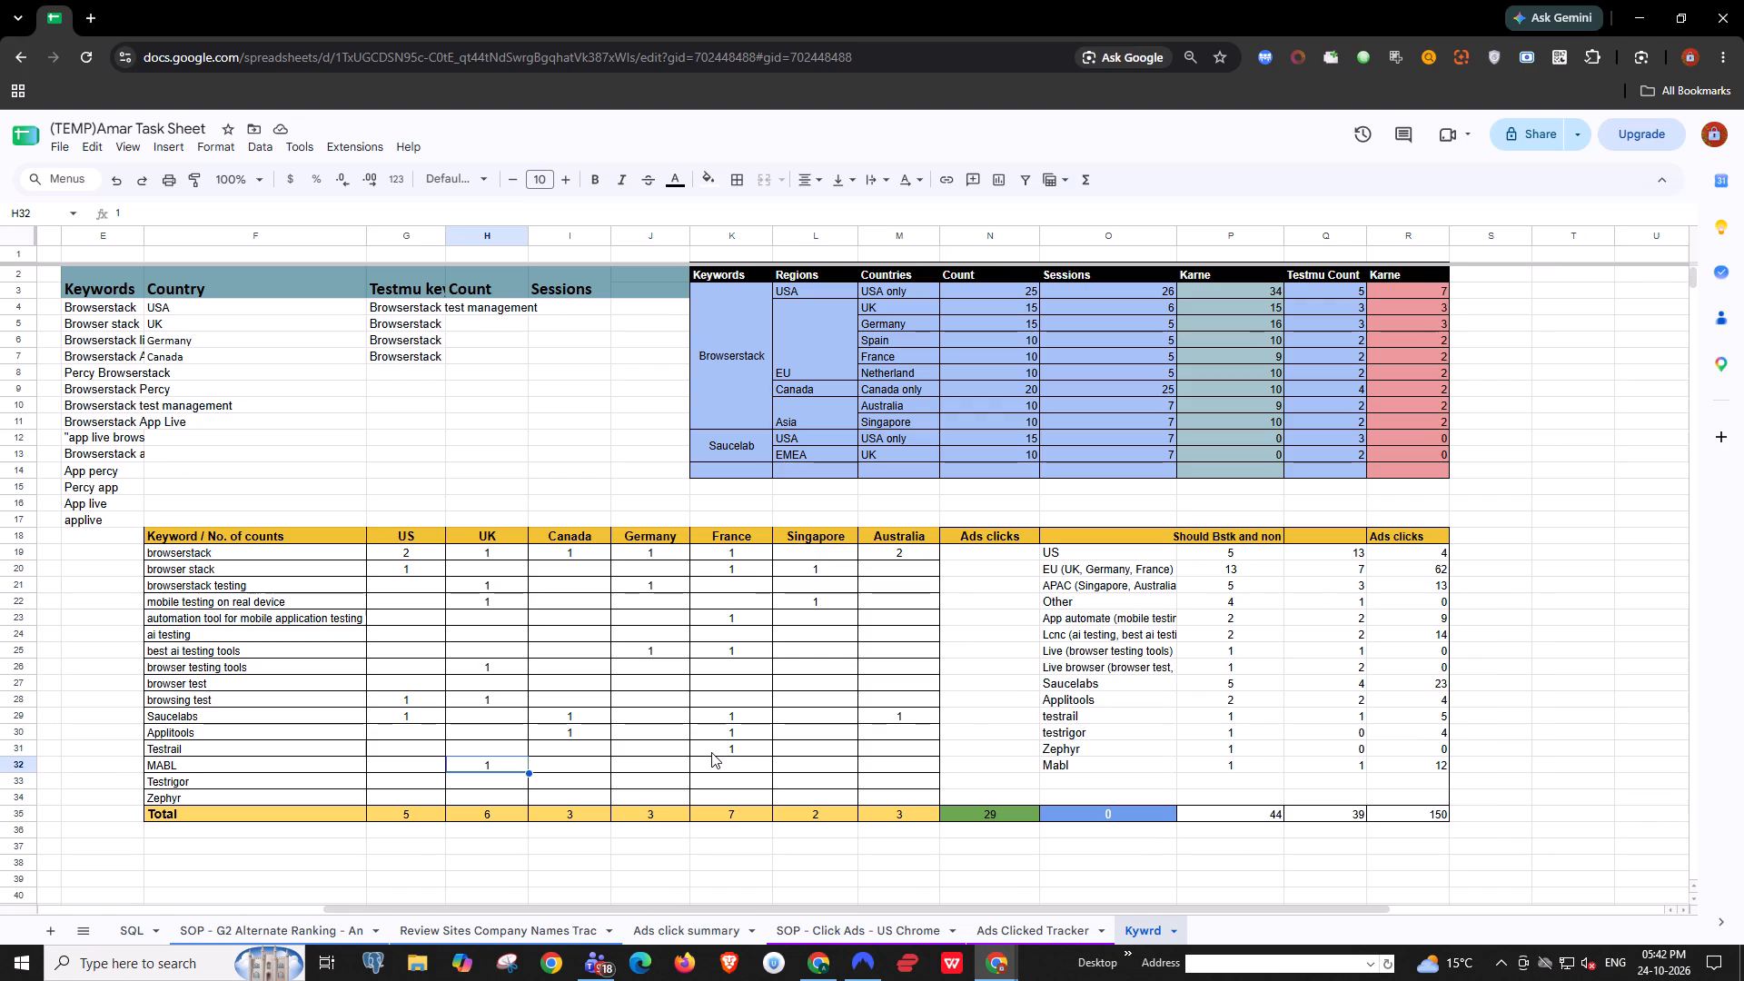
{"action": "key", "text": "alt+Tab"}
{"action": "key", "text": "0"}
{"action": "key", "text": "Return"}
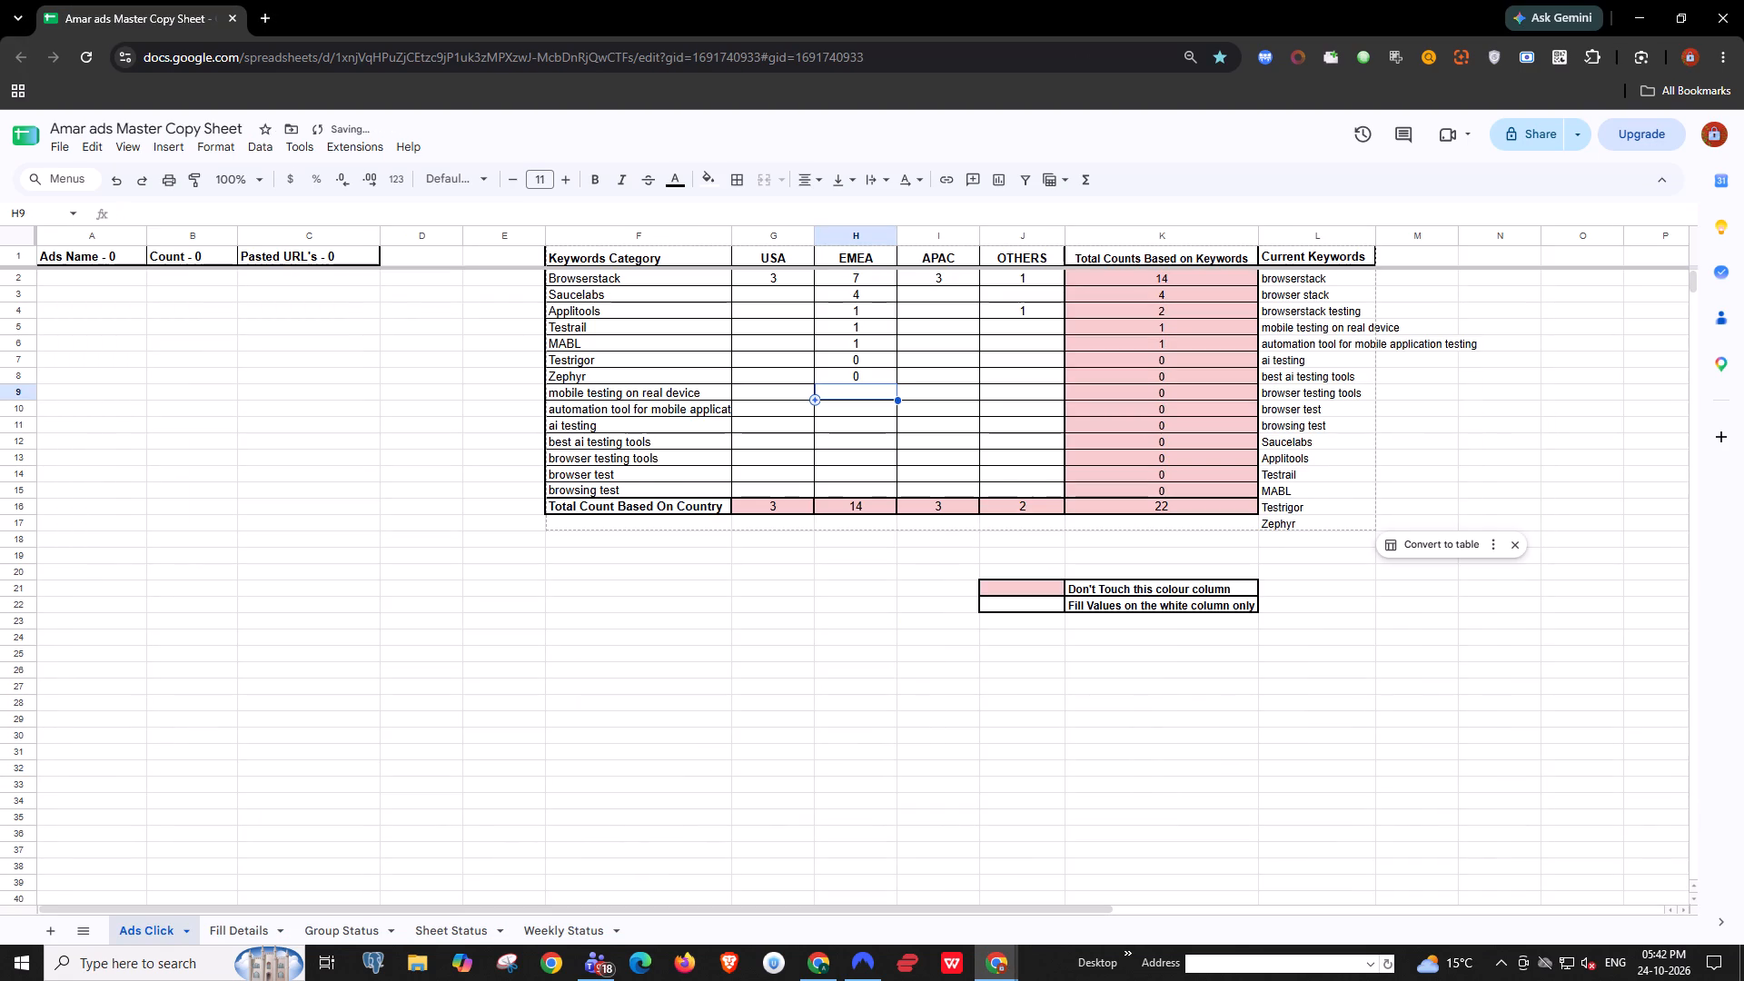
Check the "mobile testing on real device" row in the task sheet and set its EMEA count to 2 in the master copy.
{"action": "key", "text": "alt+Tab"}
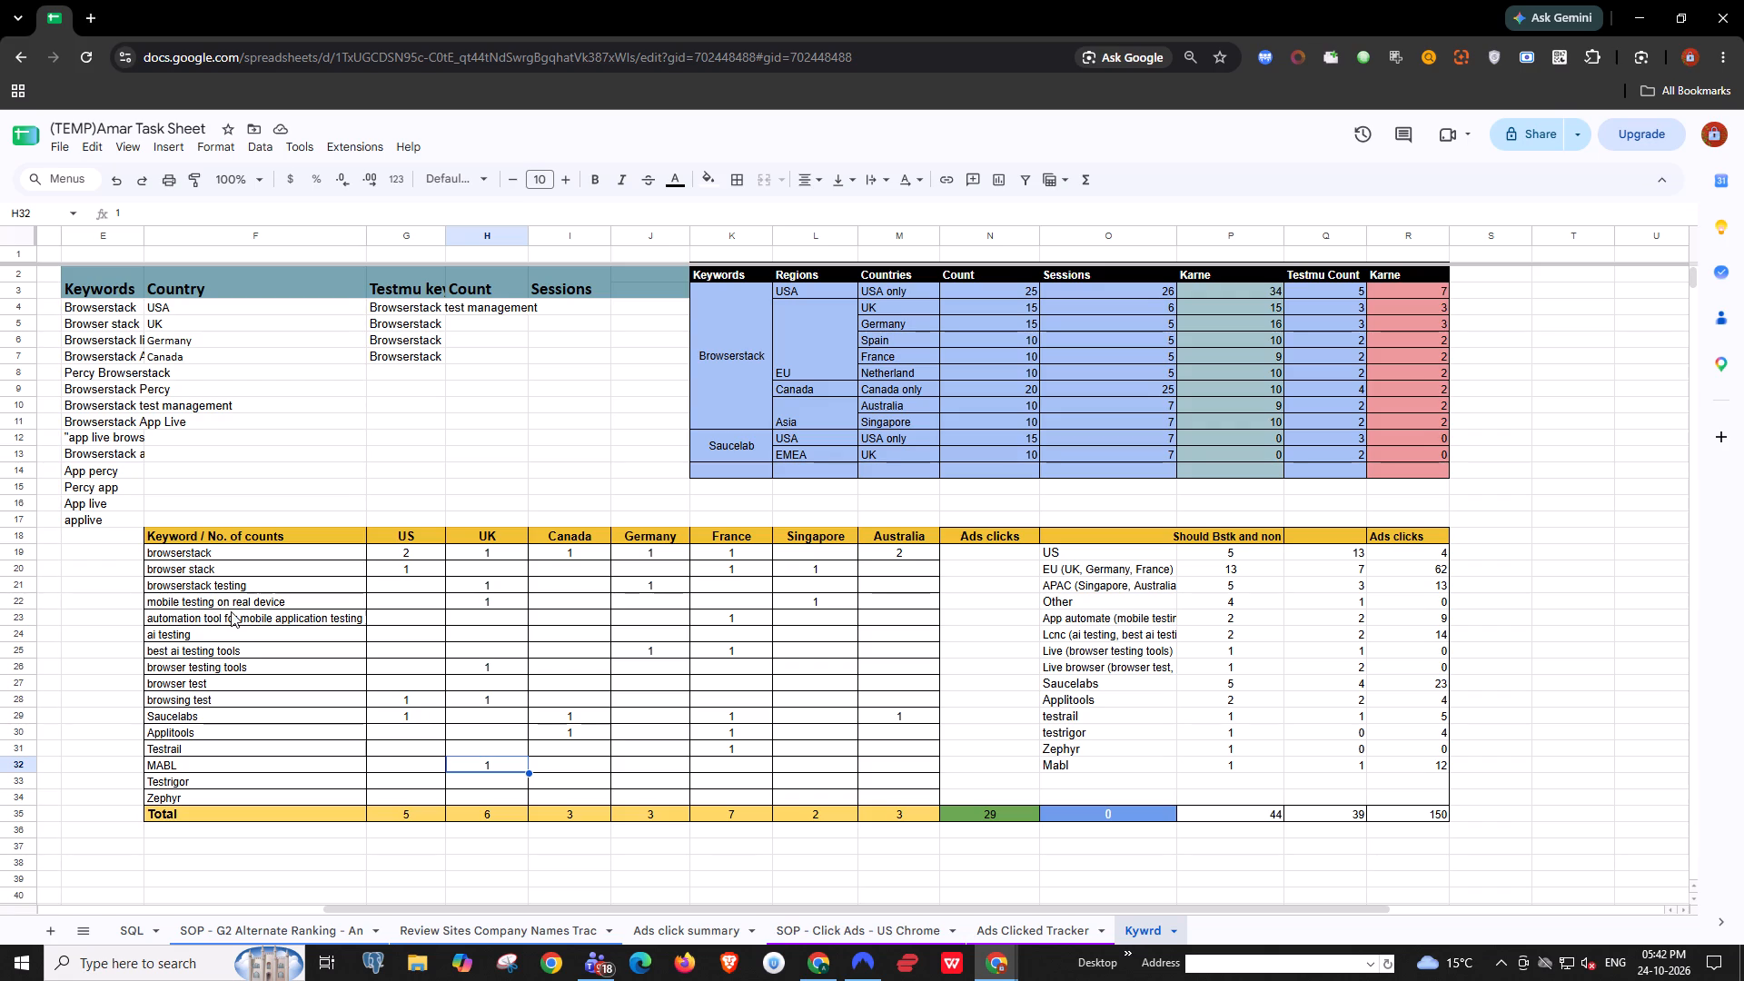
{"action": "key", "text": "alt+Tab"}
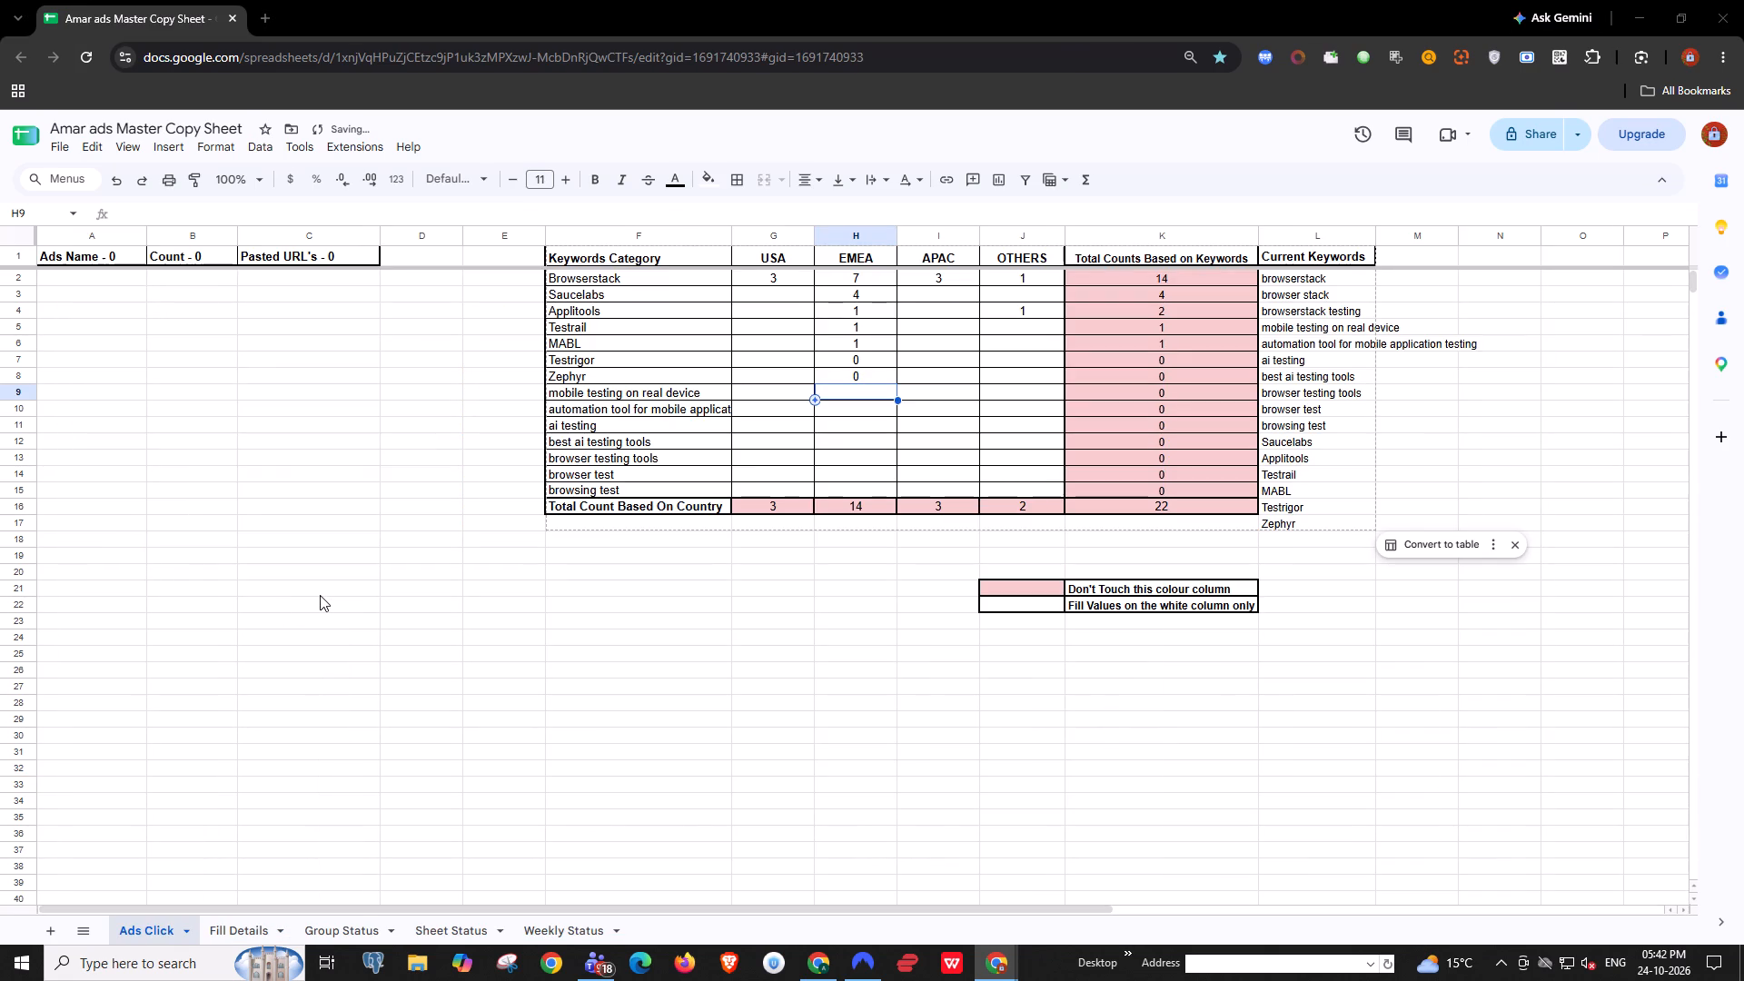
{"action": "key", "text": "alt+Tab"}
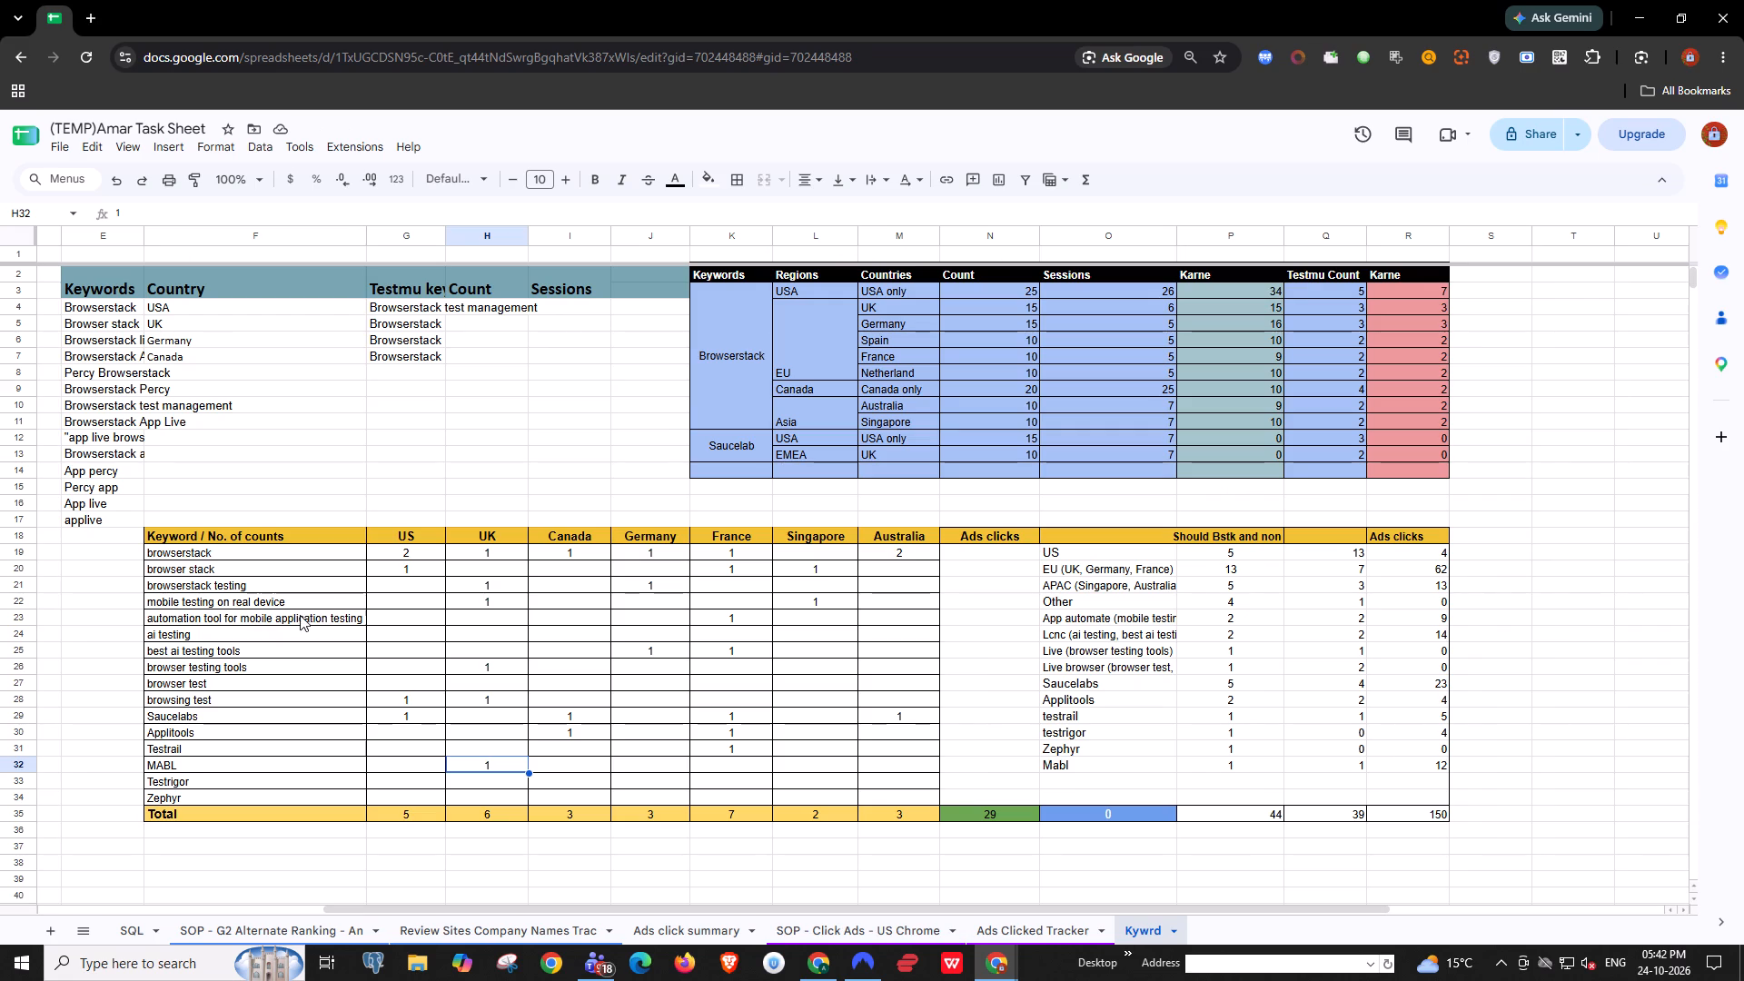
{"action": "left_click", "coordinate": [256, 599]}
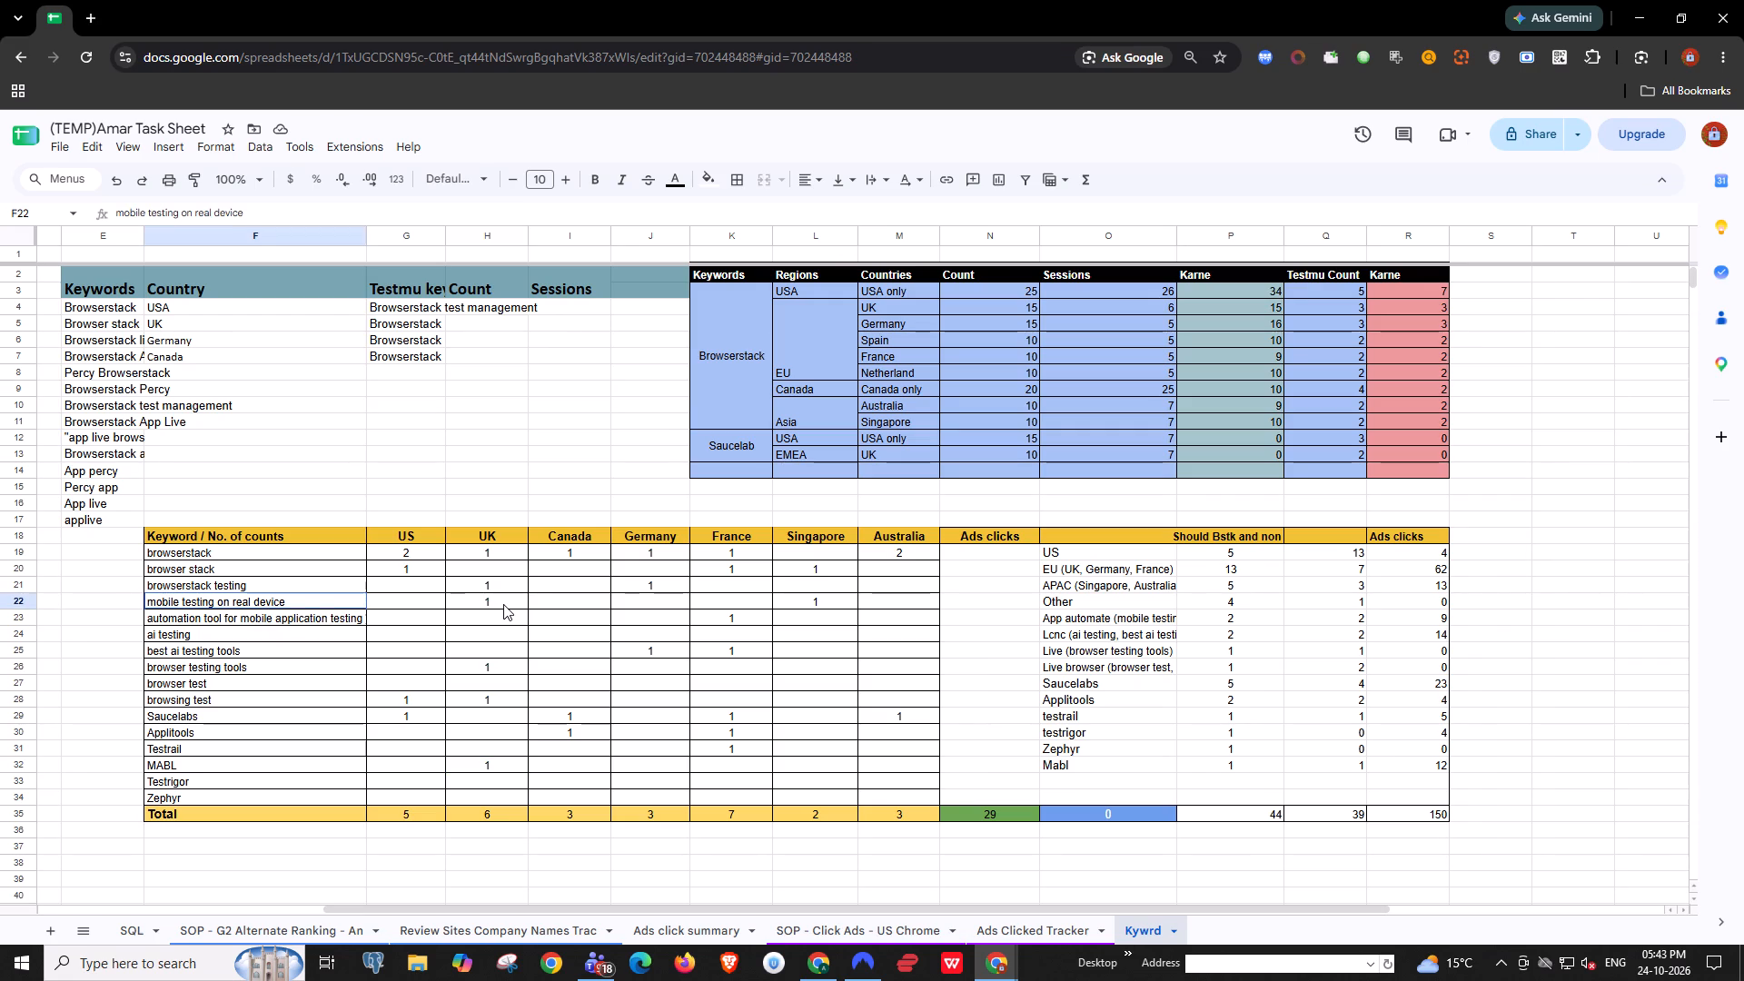
{"action": "left_click", "coordinate": [503, 604]}
{"action": "key", "text": "alt+Tab"}
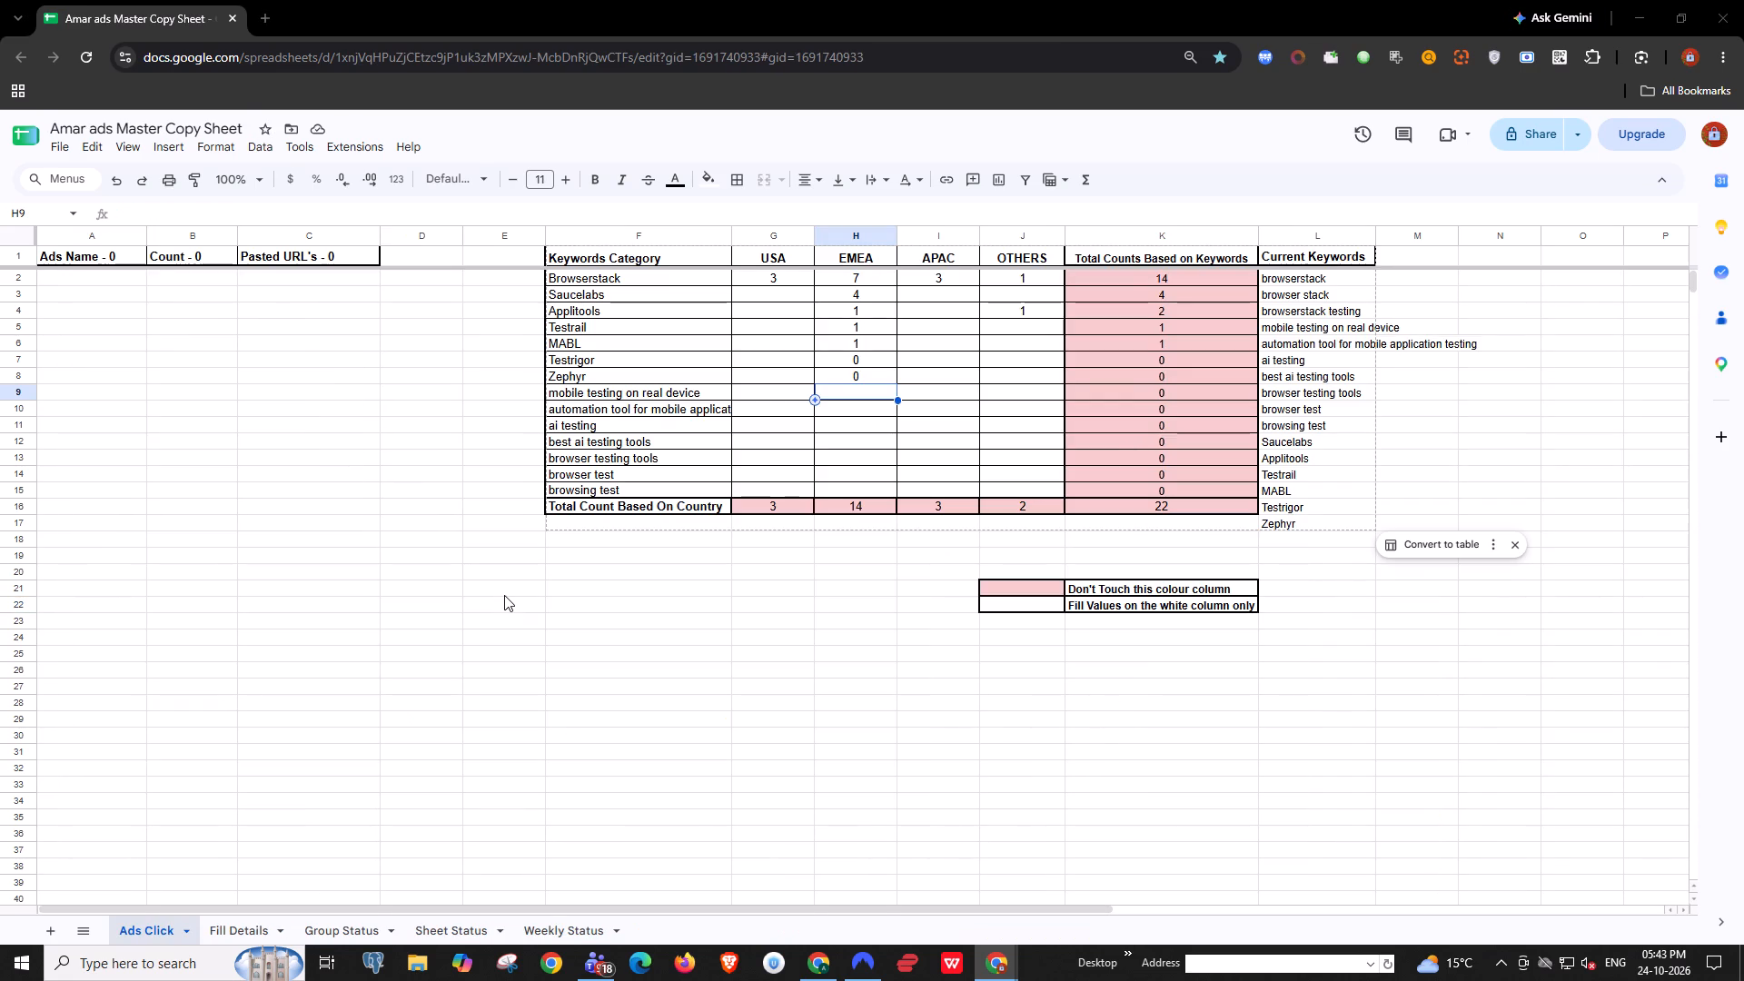
{"action": "key", "text": "2"}
{"action": "key", "text": "Return"}
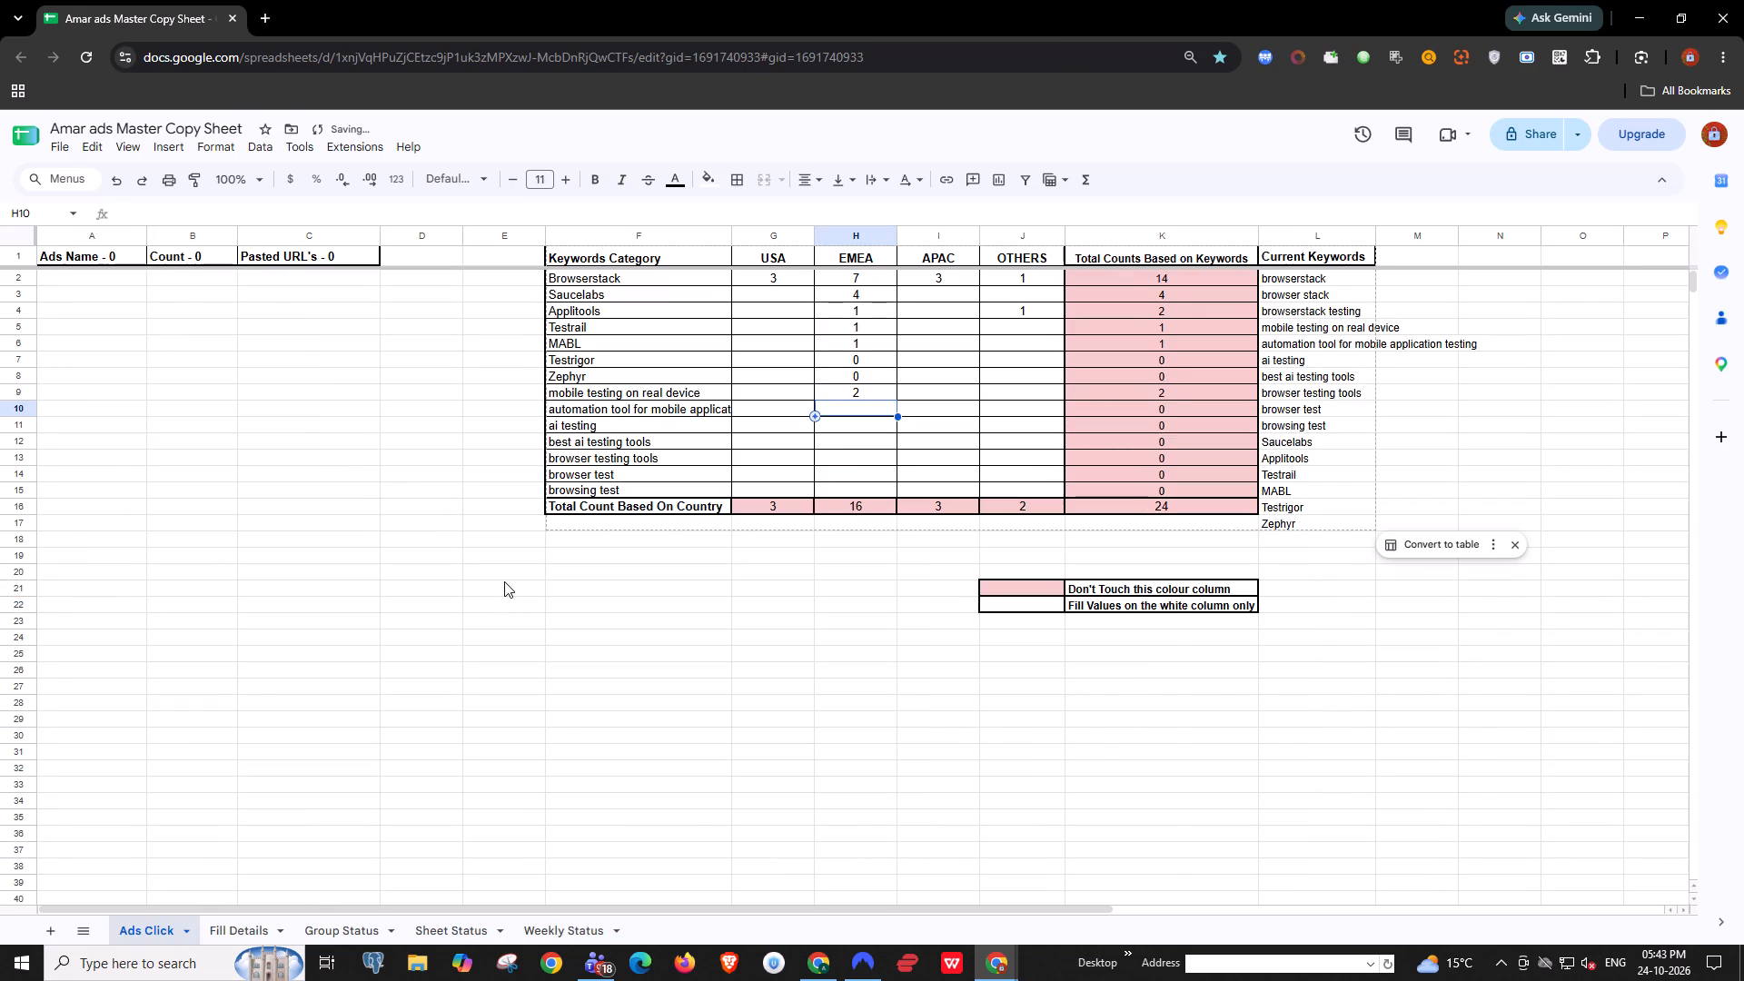
Check the "automation tool for mobile application testing" row in the task sheet and set its EMEA count to 1 in the master copy.
{"action": "key", "text": "alt+Tab"}
{"action": "left_click", "coordinate": [507, 621]}
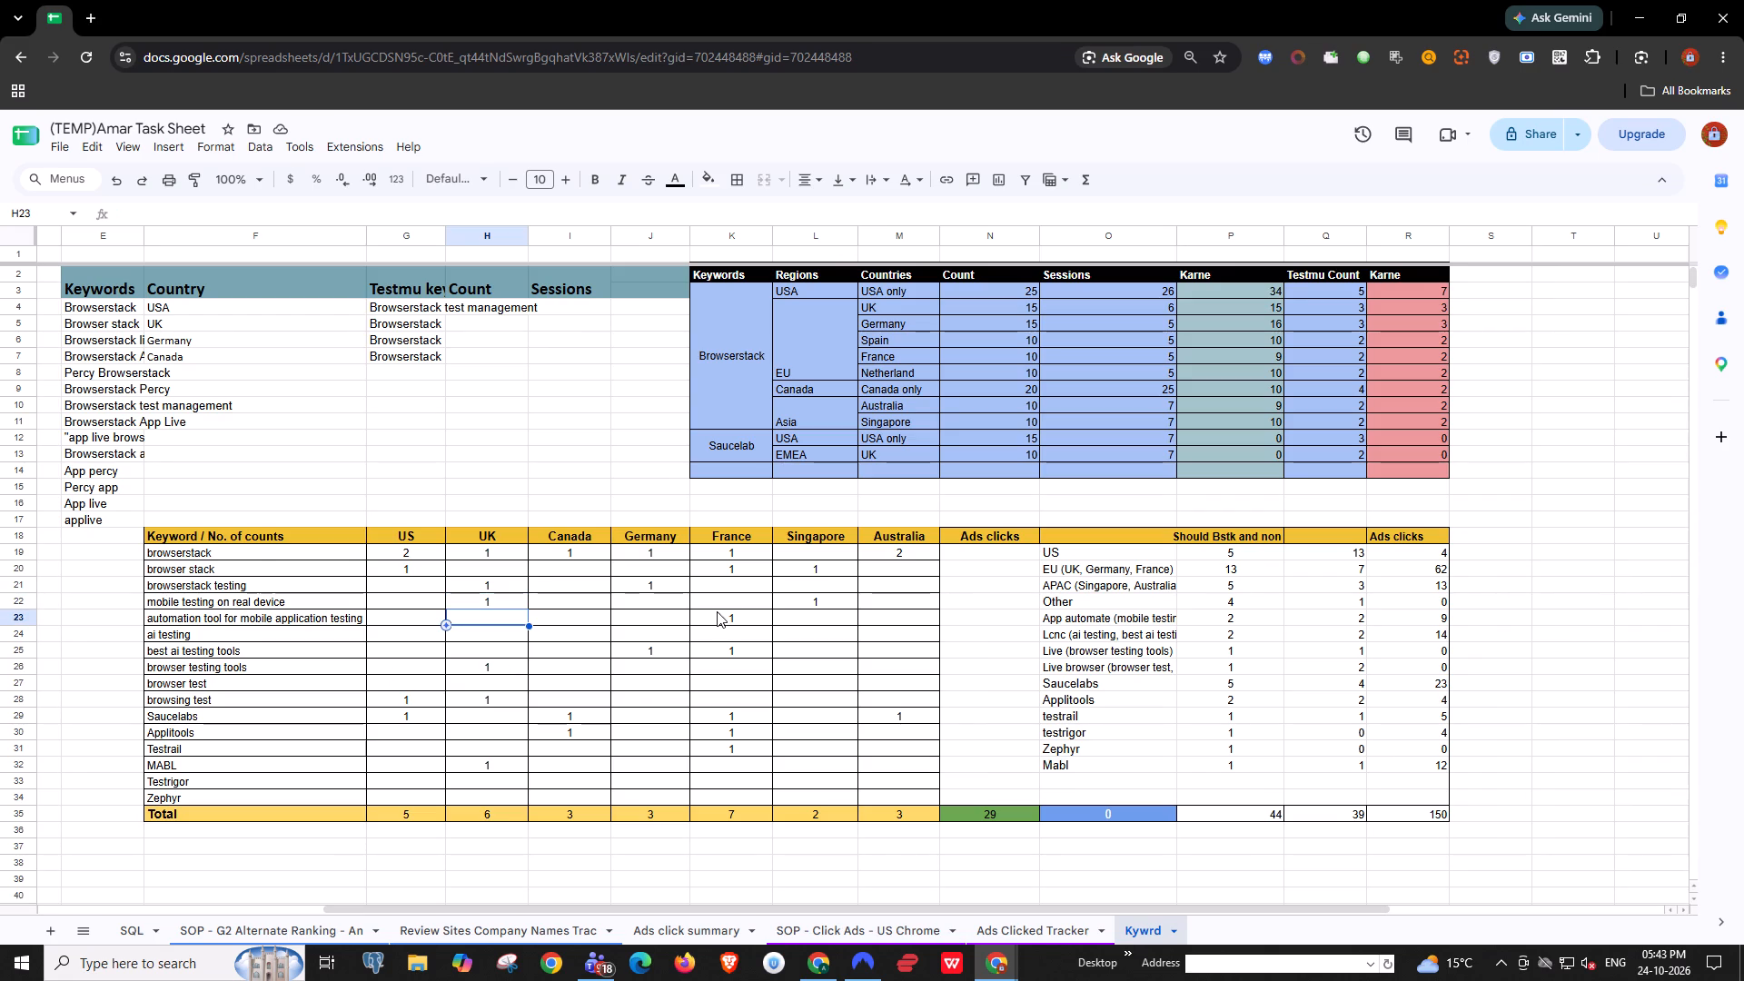
{"action": "left_click", "coordinate": [728, 616]}
{"action": "key", "text": "alt+Tab"}
{"action": "key", "text": "1"}
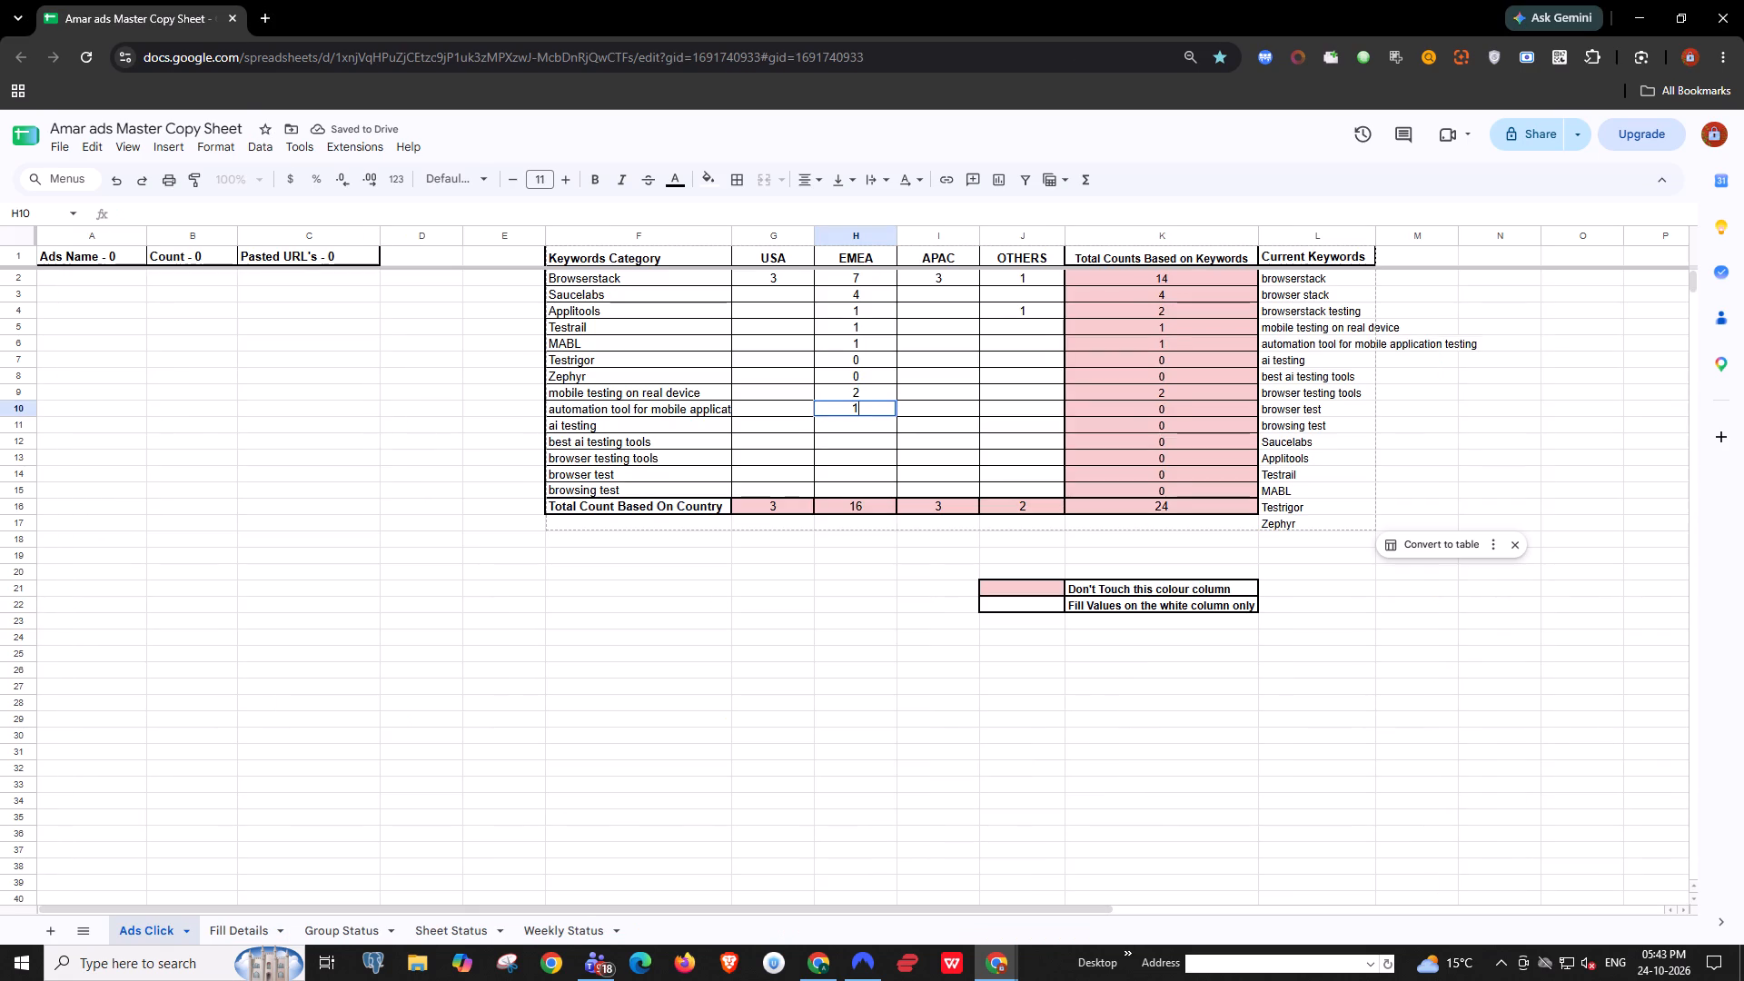
{"action": "key", "text": "Return"}
Using the task sheet, set the master copy's EMEA counts to 0 for "ai testing" and 2 for "best ai testing tools".
{"action": "key", "text": "alt+Tab"}
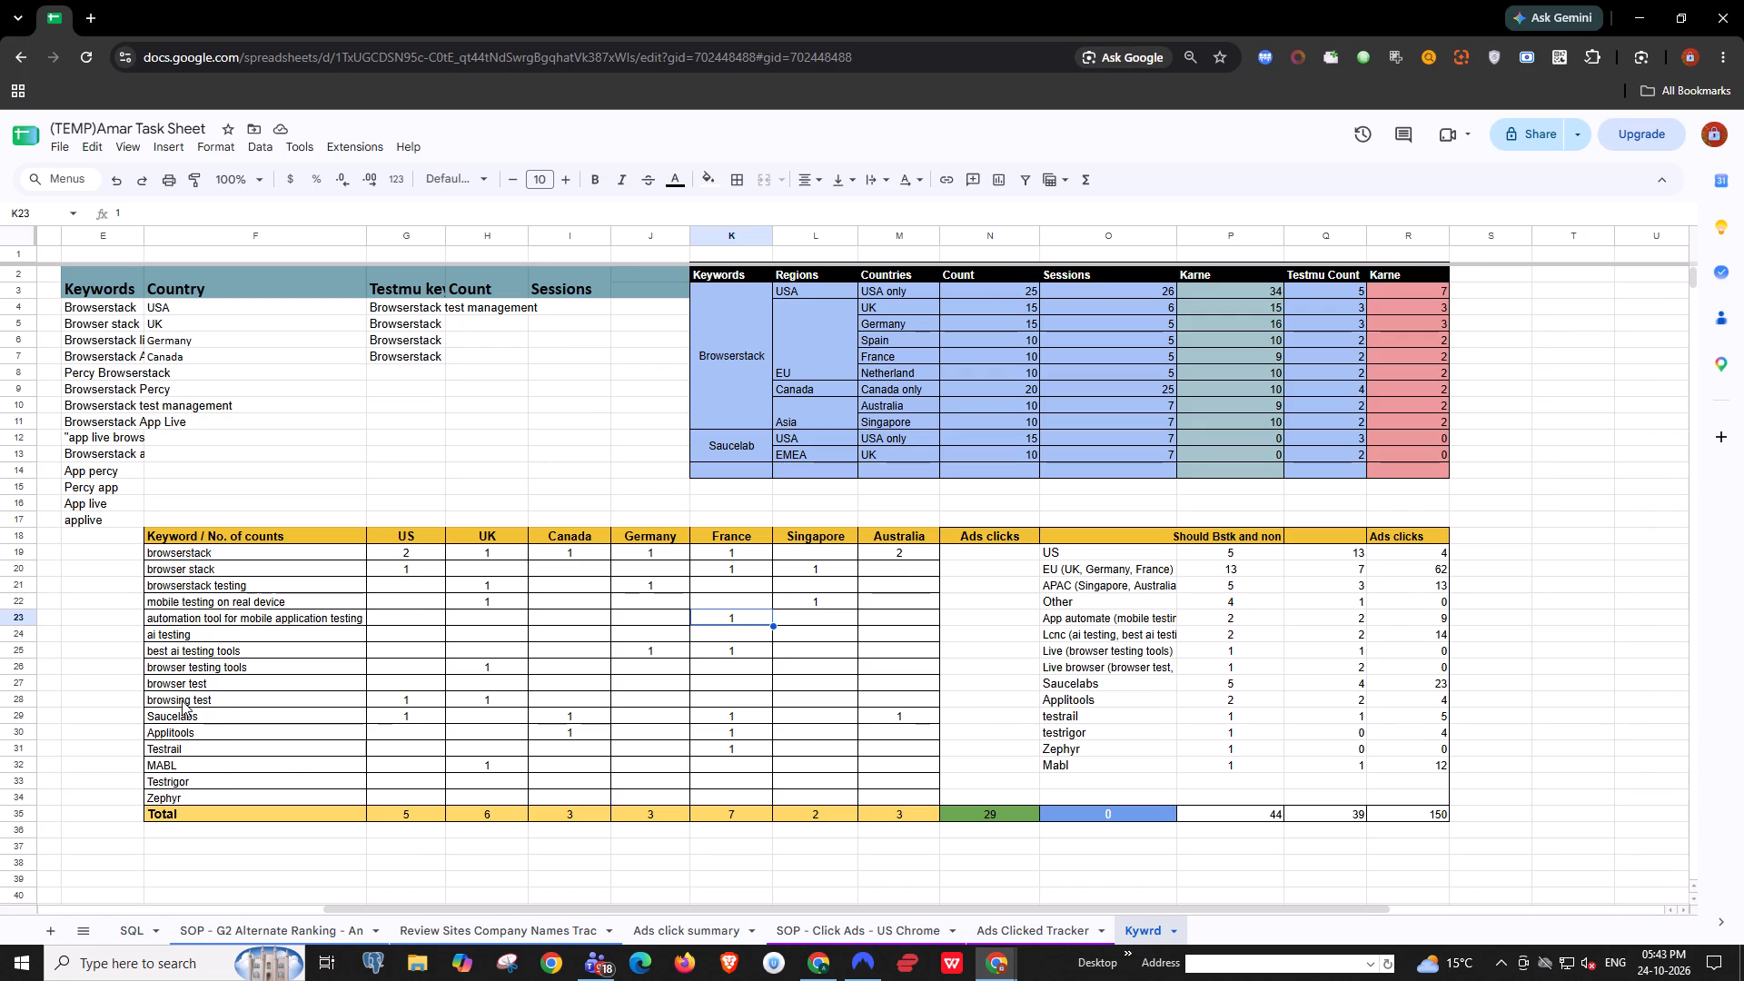
{"action": "left_click", "coordinate": [216, 632]}
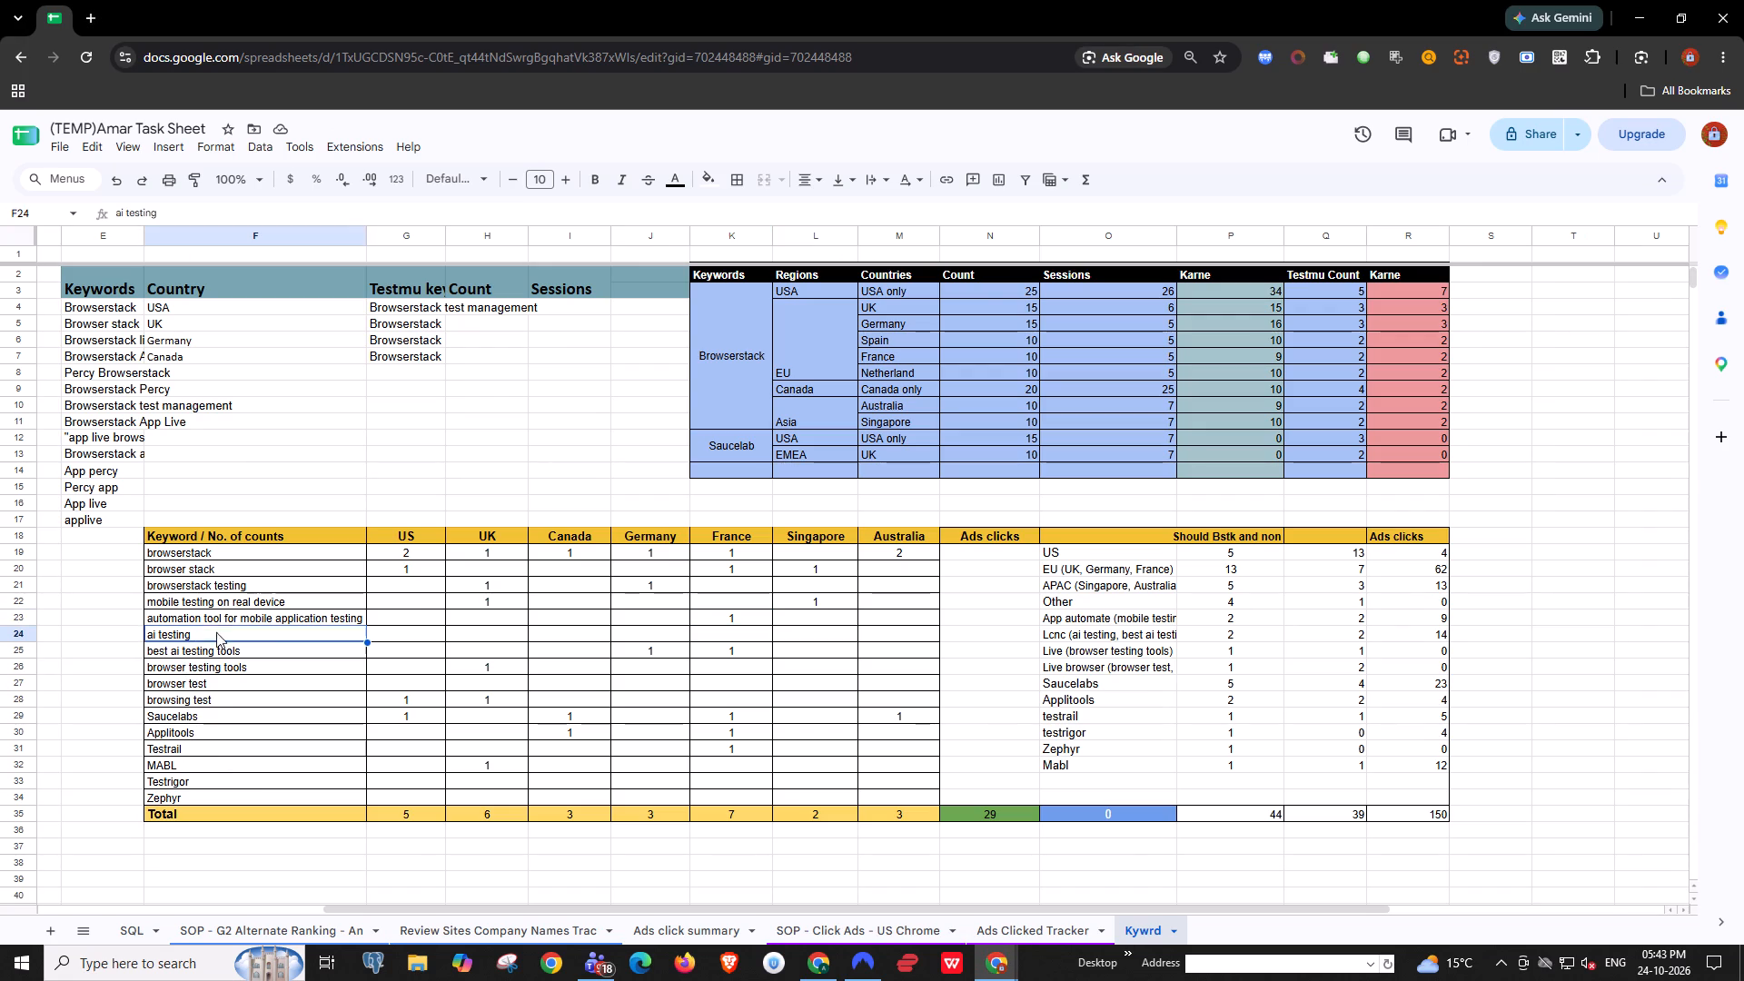
{"action": "key", "text": "alt+Tab"}
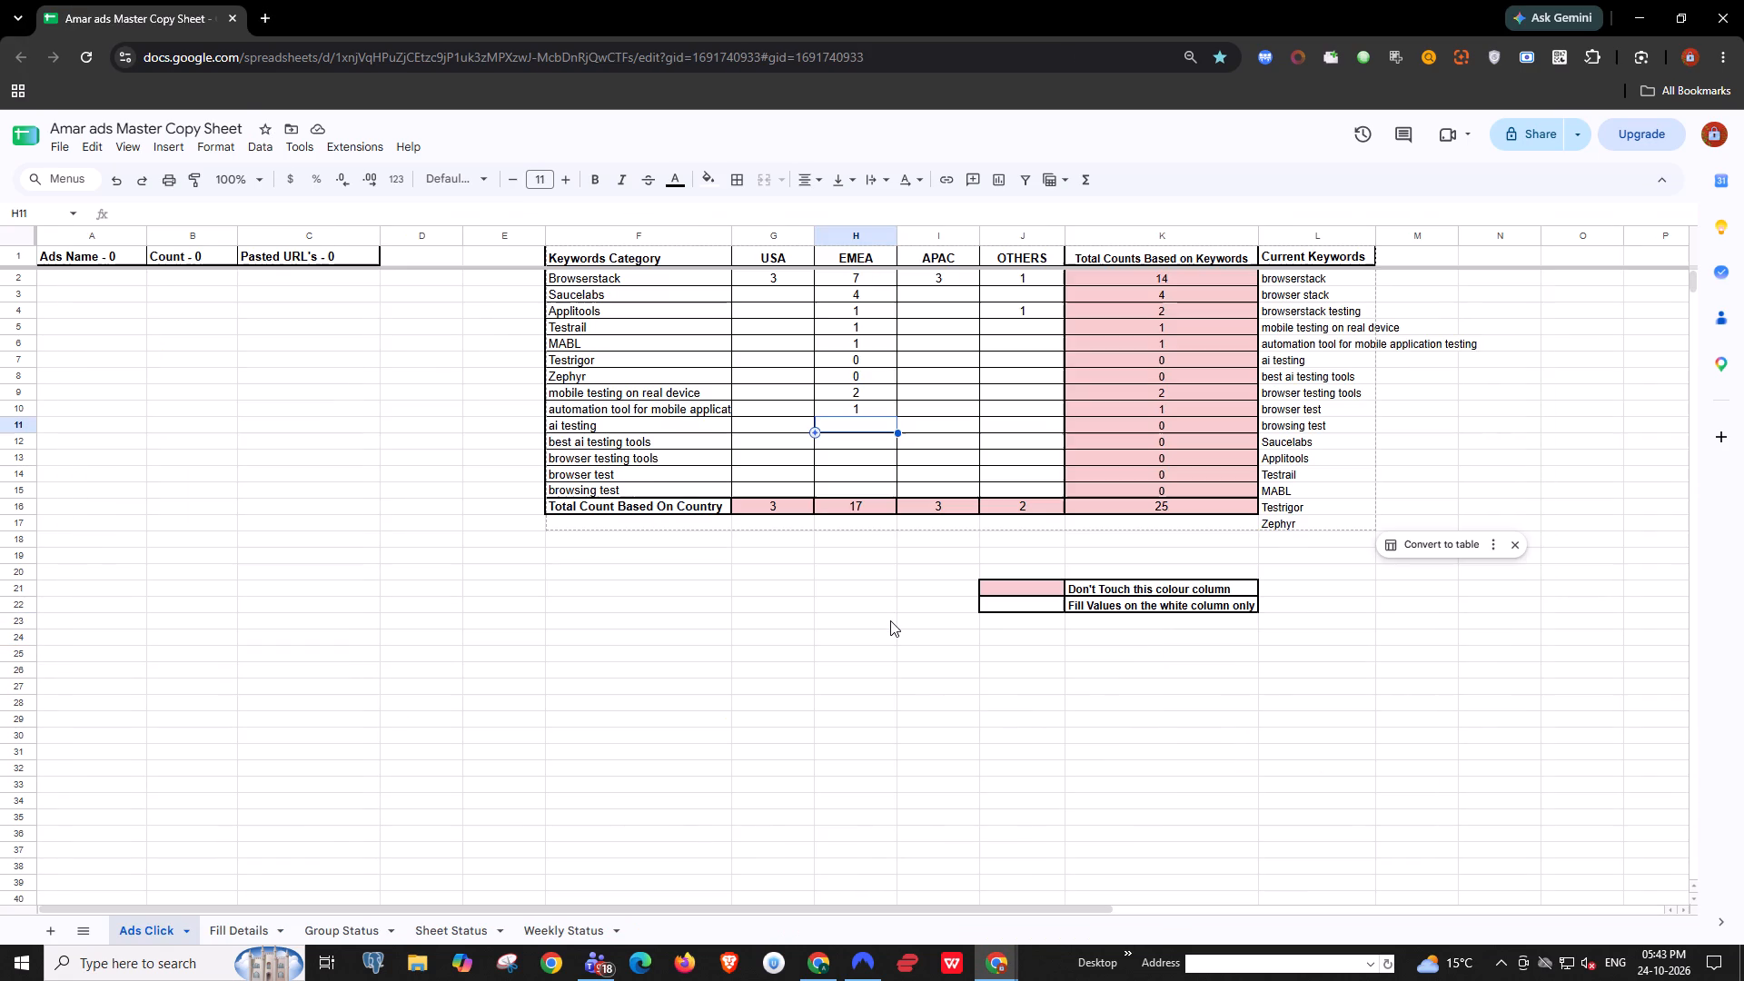
{"action": "key", "text": "0"}
{"action": "key", "text": "Return"}
{"action": "key", "text": "alt+Tab"}
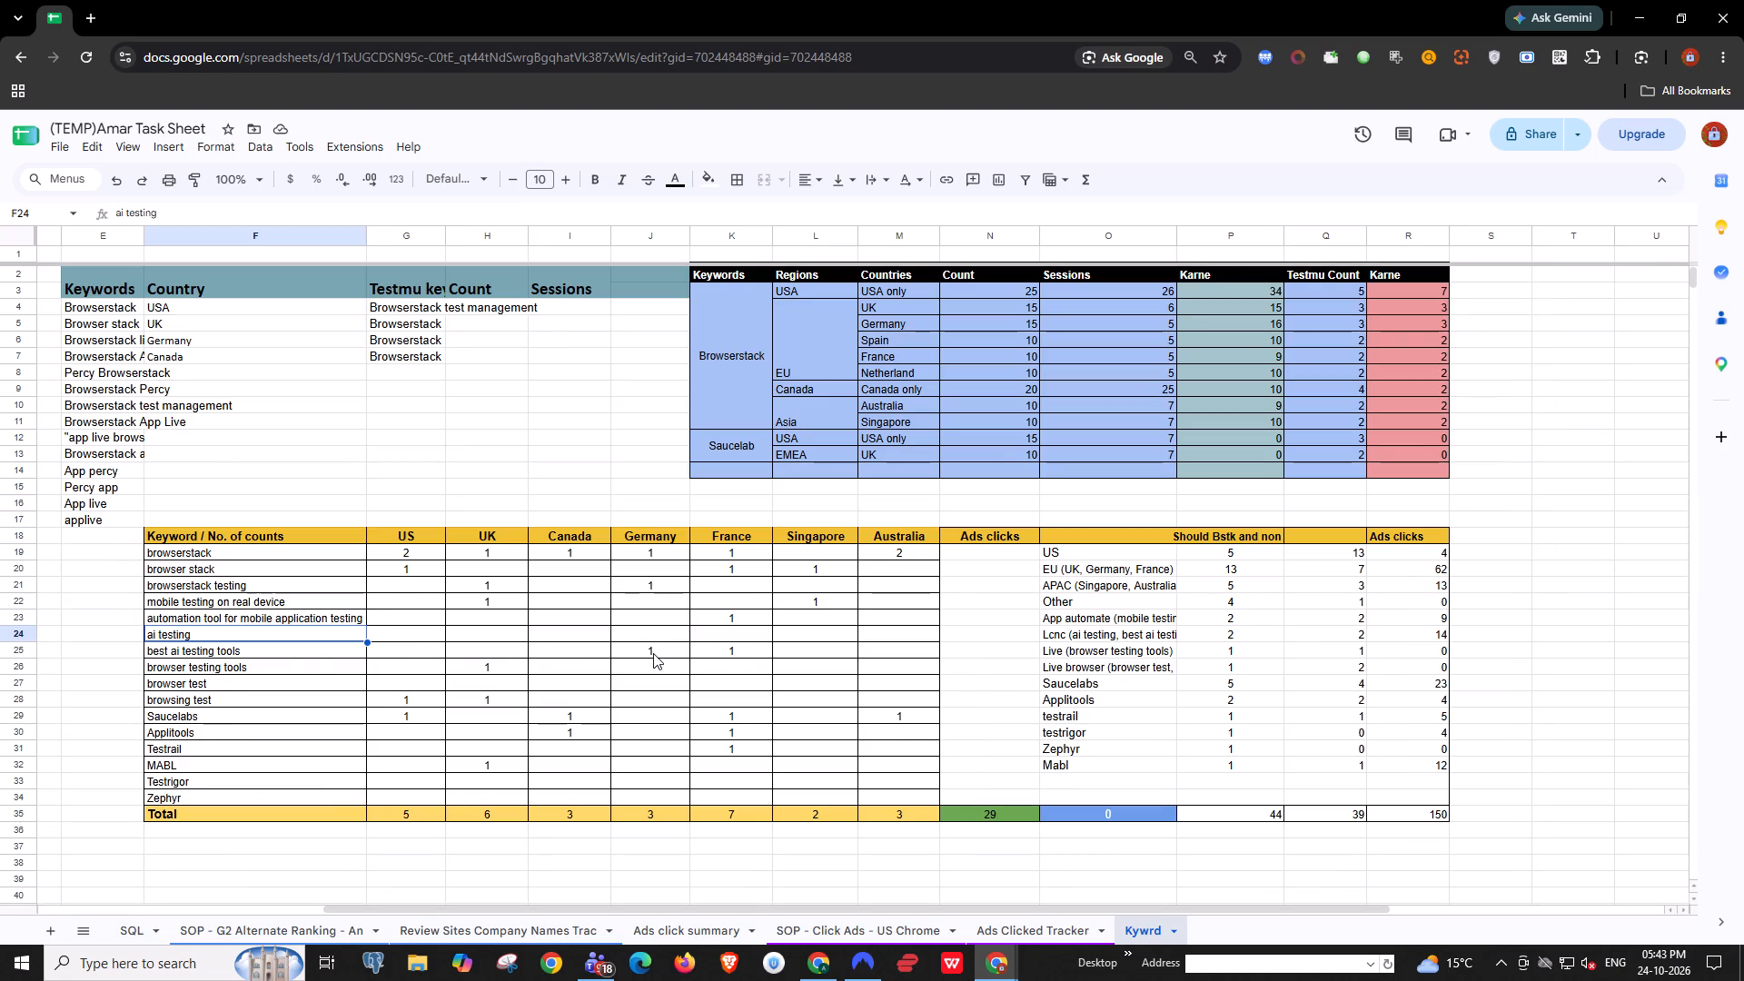
{"action": "key", "text": "alt+Tab"}
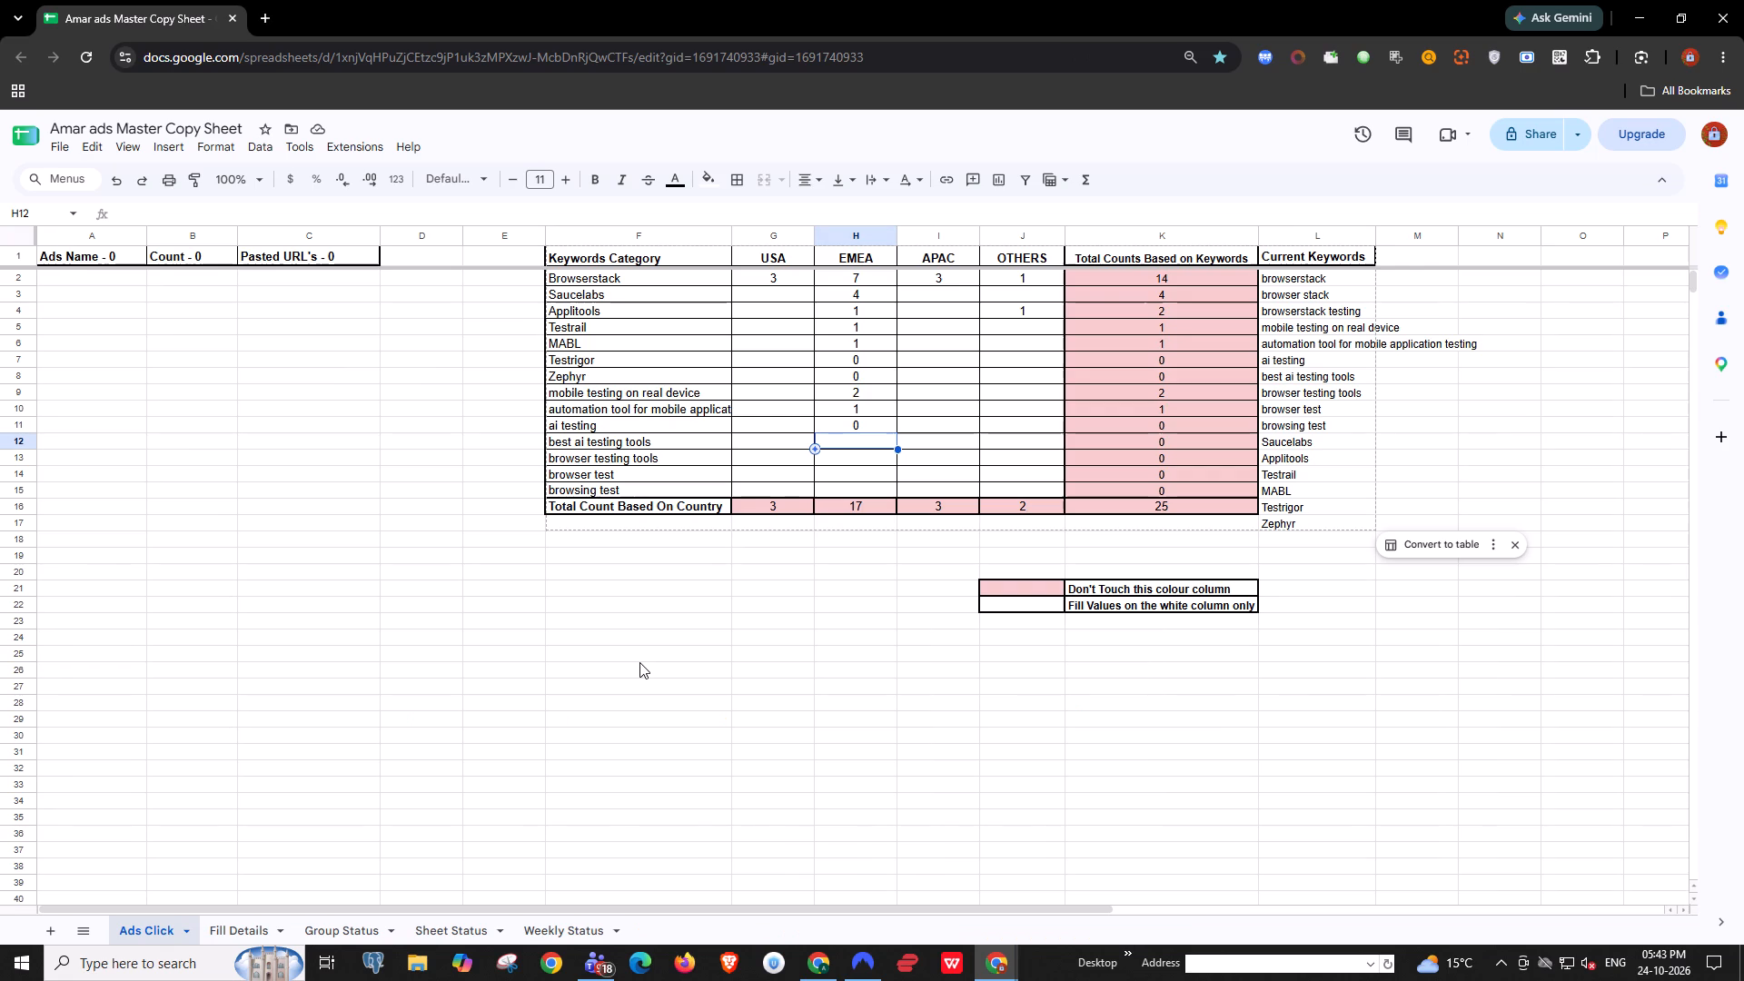
{"action": "key", "text": "2"}
{"action": "key", "text": "Return"}
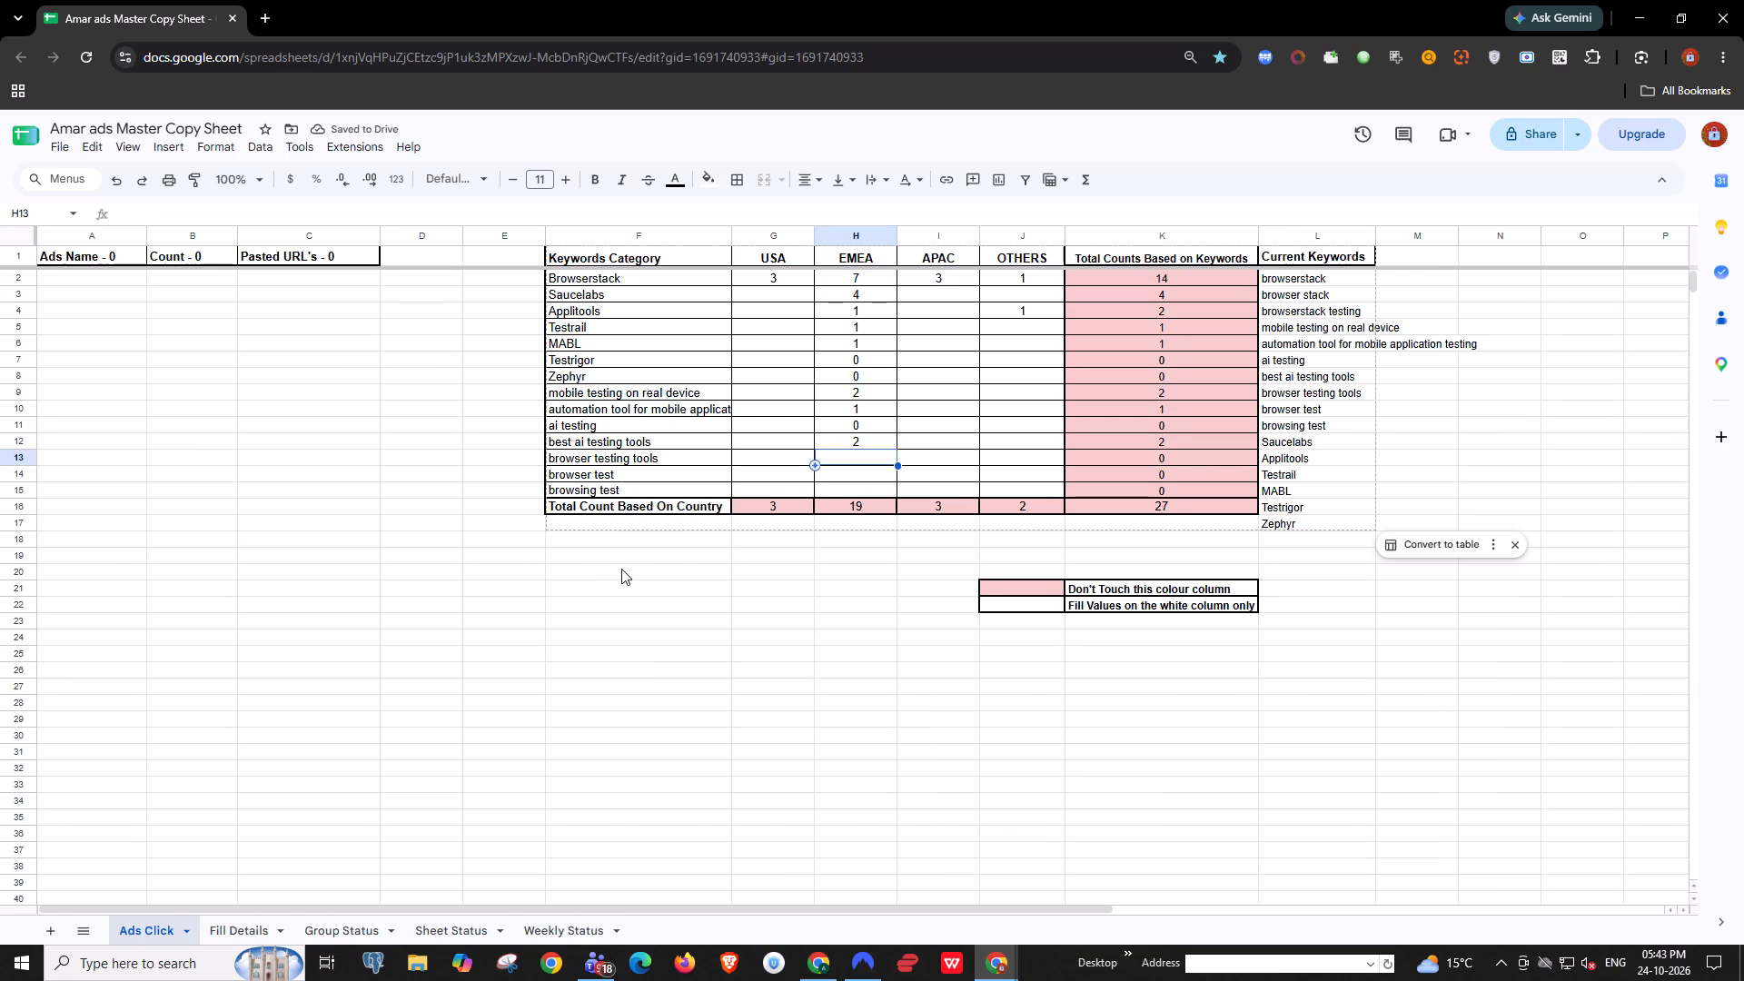
Look up the "browser testing tools" UK count in the task sheet and set its EMEA count to 1 in the master copy.
{"action": "scroll", "coordinate": [431, 541], "scroll_direction": "up", "scroll_amount": 5}
{"action": "scroll", "coordinate": [311, 570], "scroll_direction": "up", "scroll_amount": 5}
{"action": "key", "text": "alt+Tab"}
{"action": "left_click", "coordinate": [240, 672]}
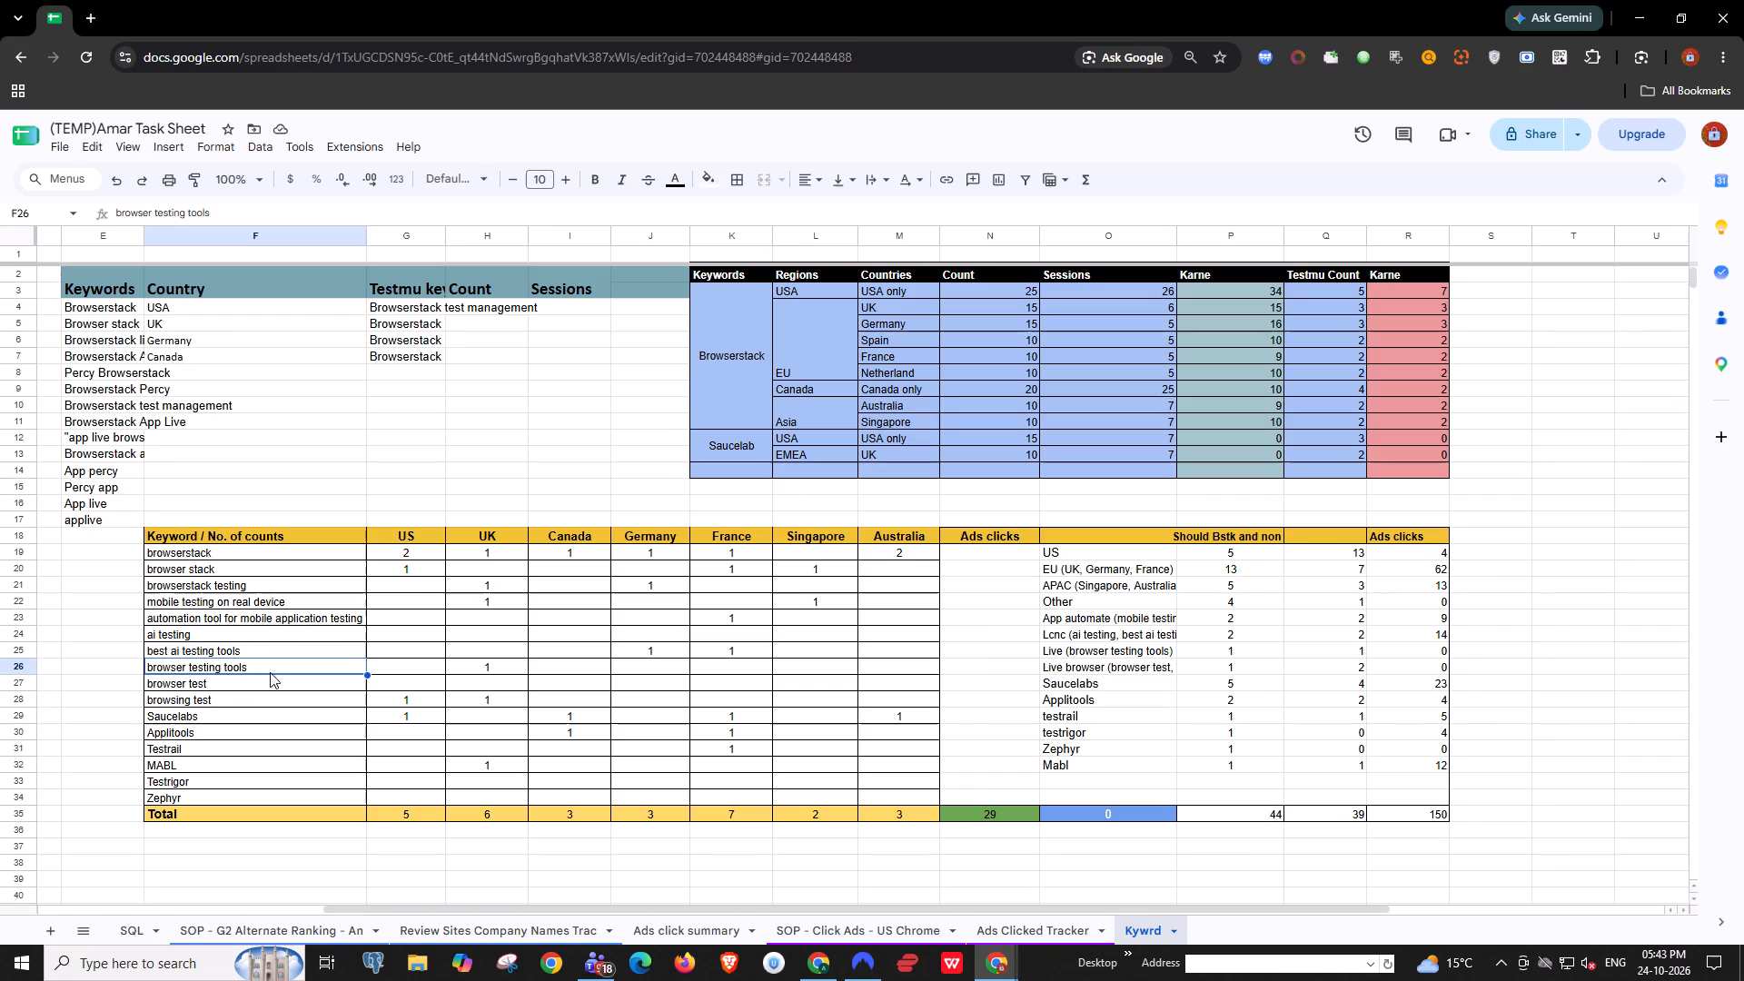
{"action": "left_click", "coordinate": [503, 665]}
{"action": "key", "text": "alt+Tab"}
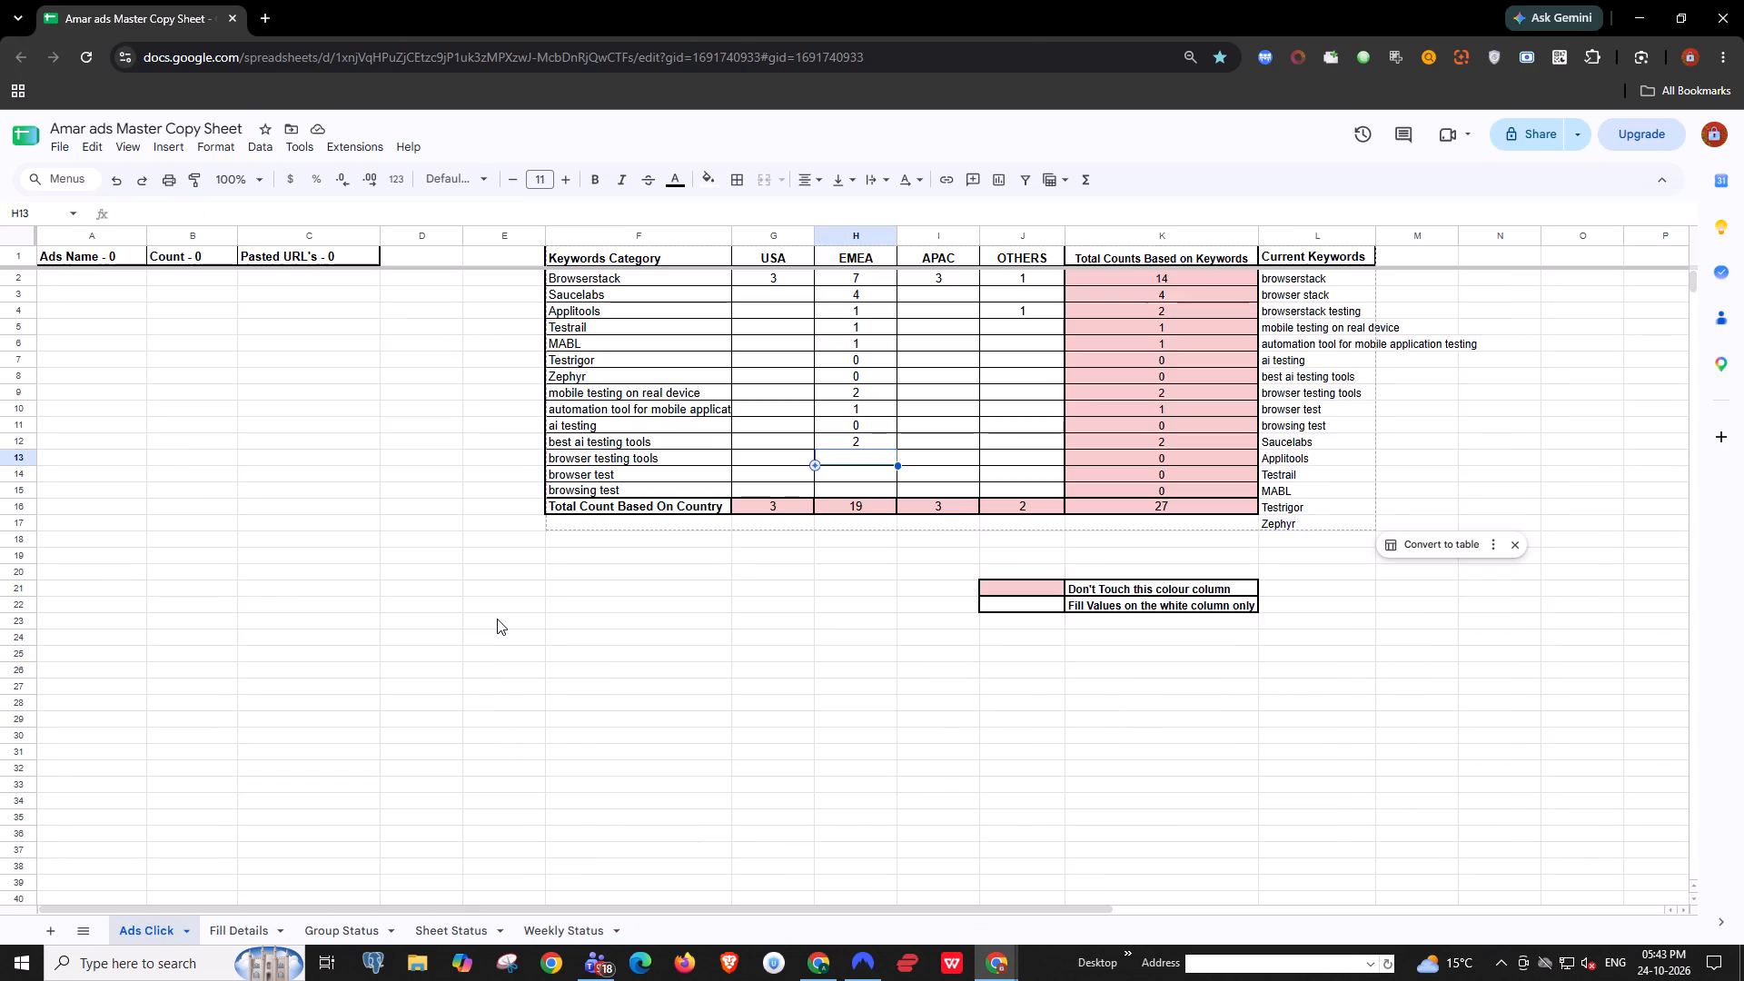
{"action": "key", "text": "1"}
{"action": "key", "text": "Return"}
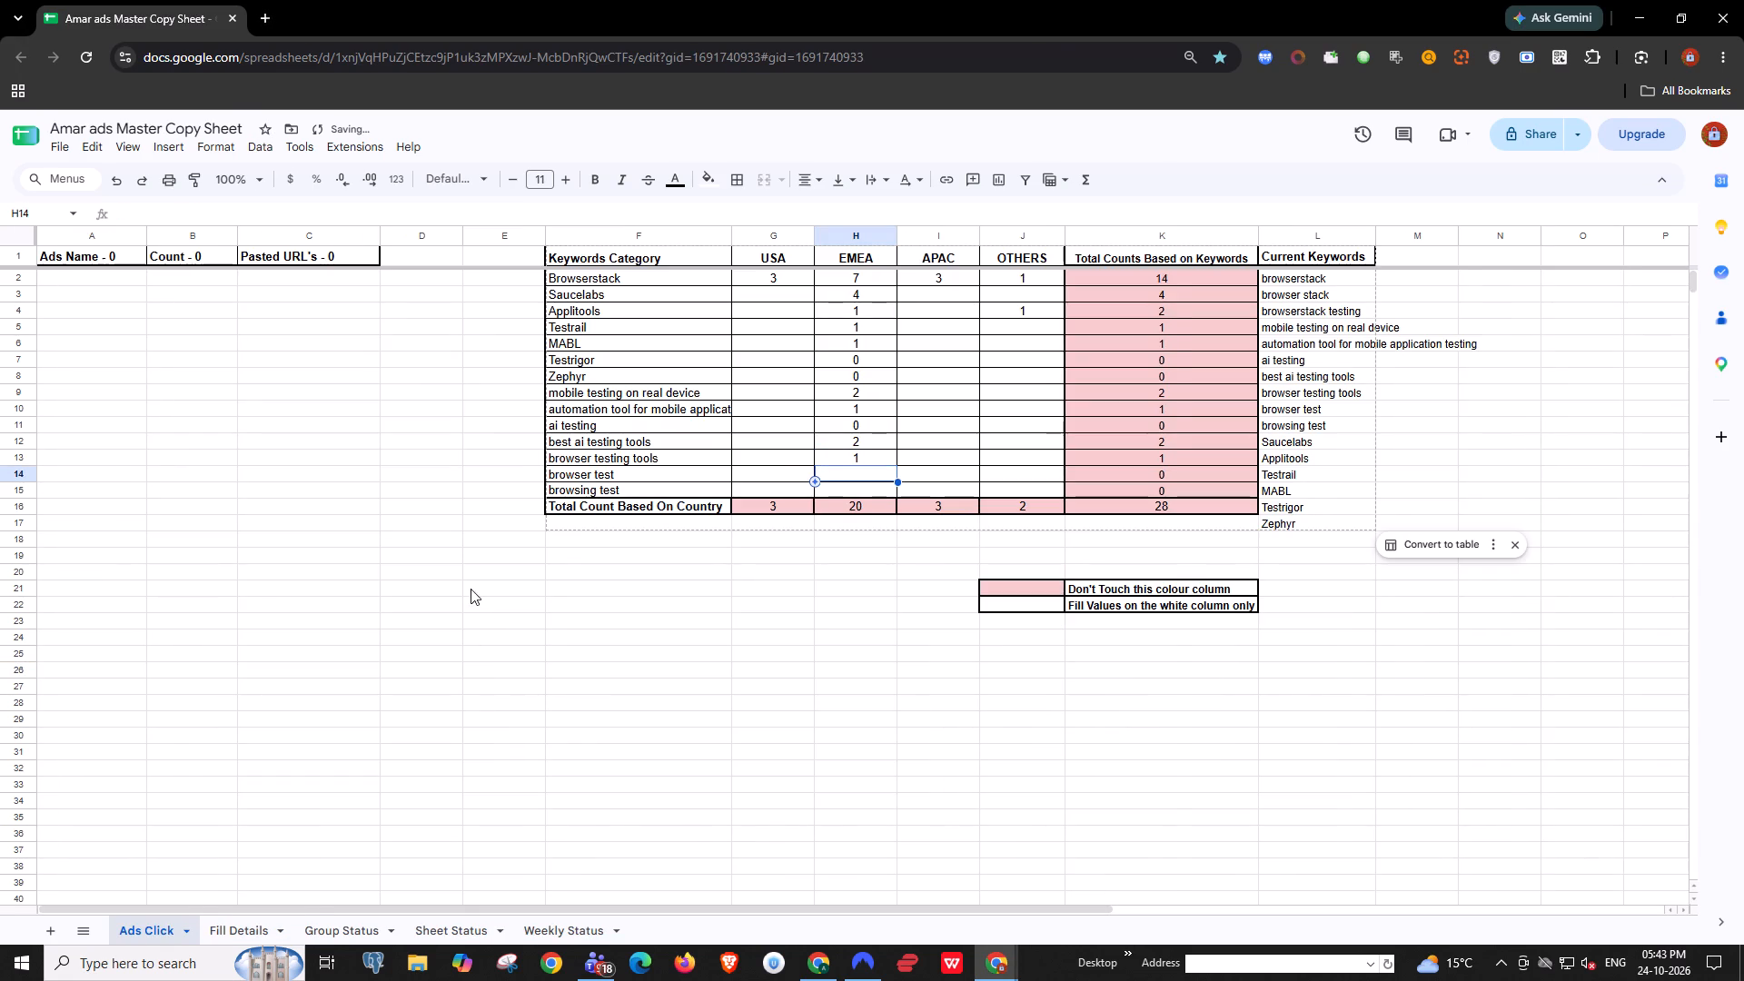
Check the "browsing test" row in the task sheet and set its EMEA and USA counts to 1 each in the master copy.
{"action": "key", "text": "alt+Tab"}
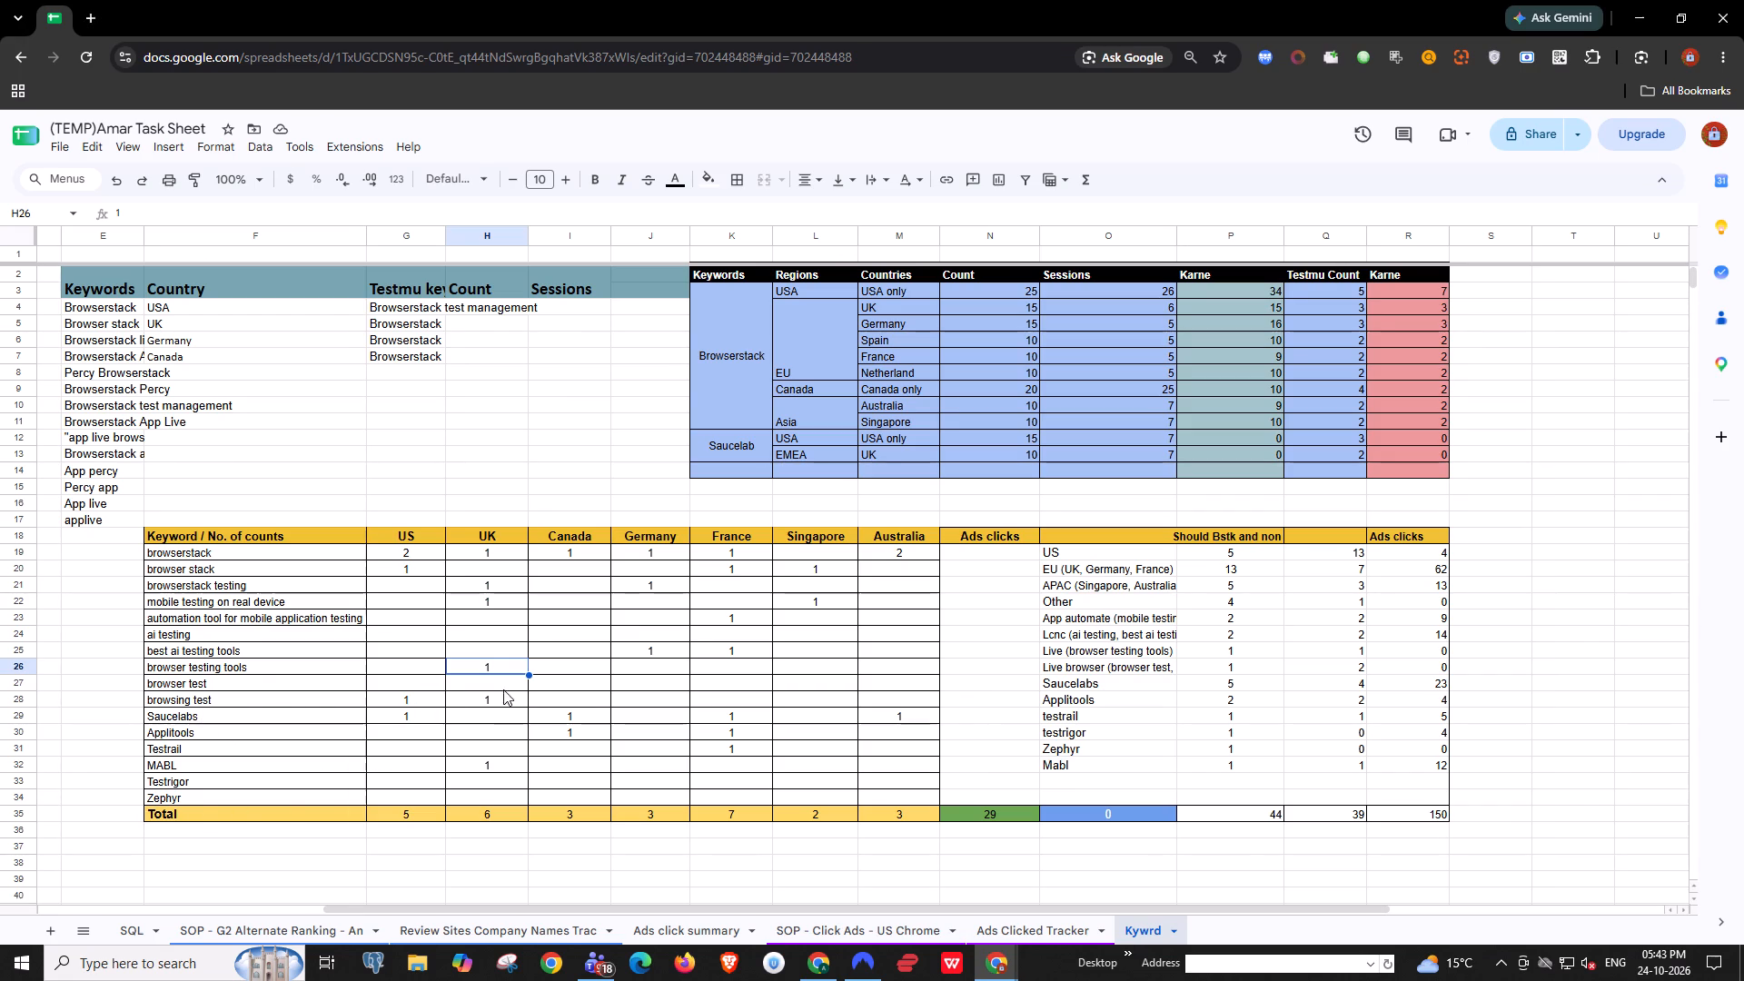
{"action": "left_click", "coordinate": [416, 687]}
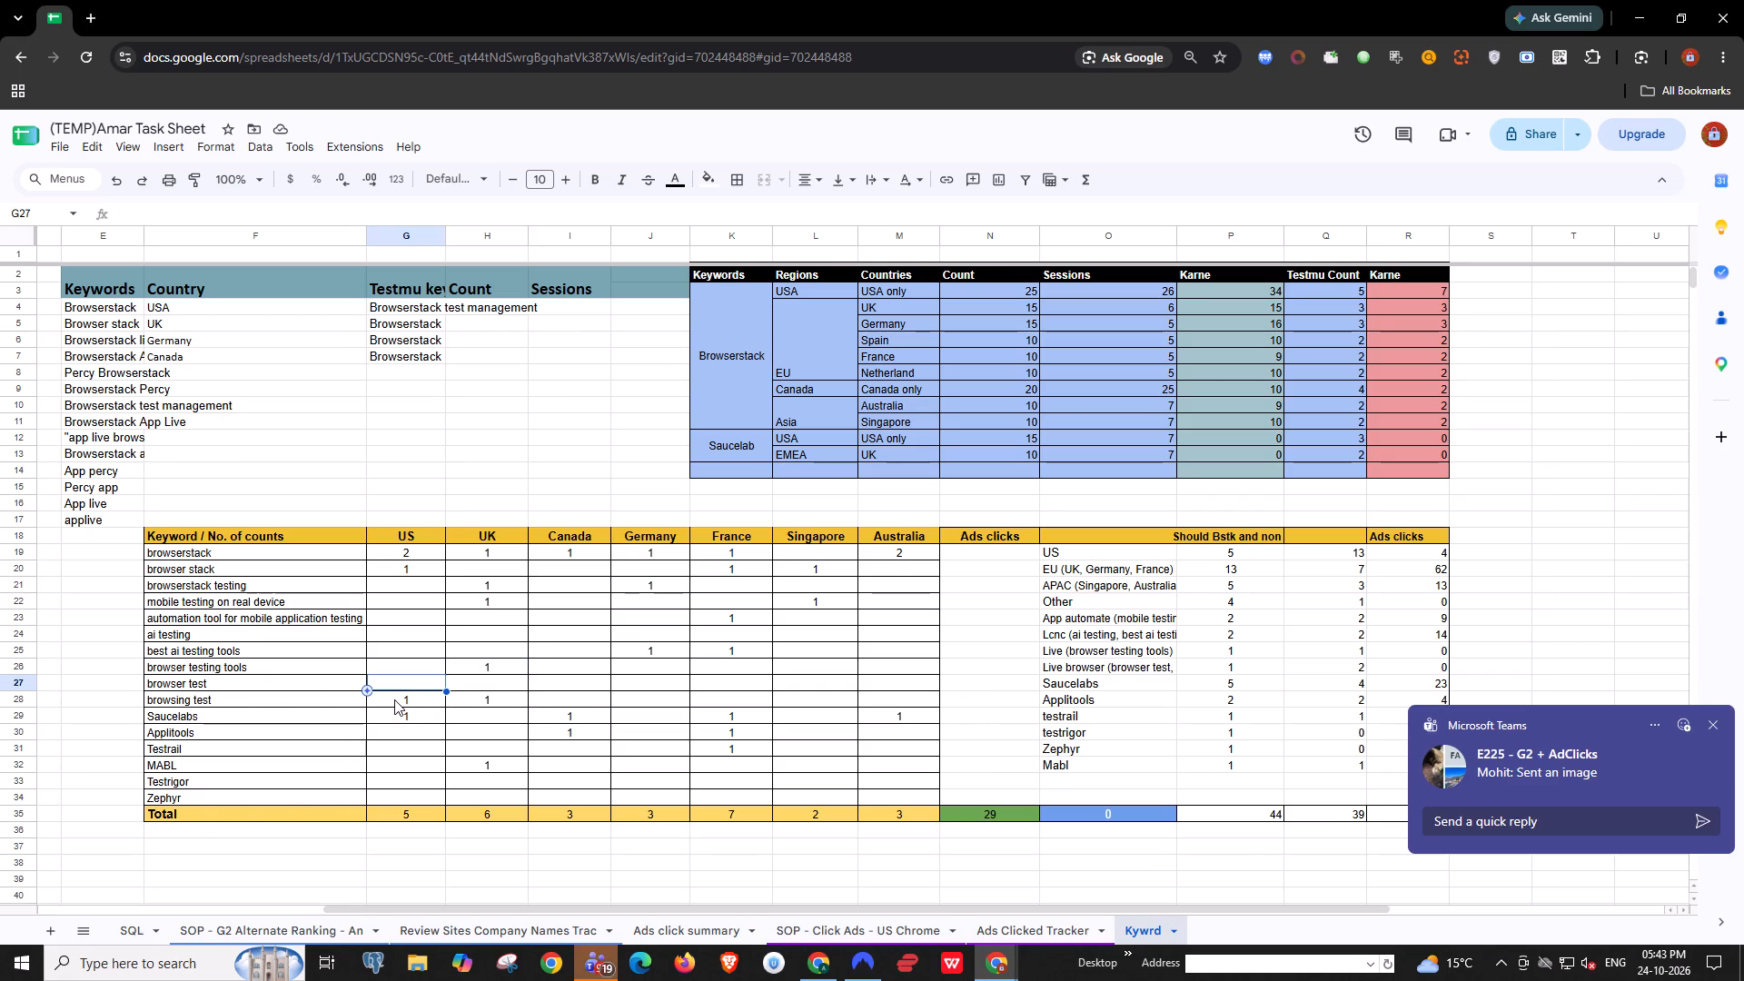
{"action": "left_click", "coordinate": [394, 699]}
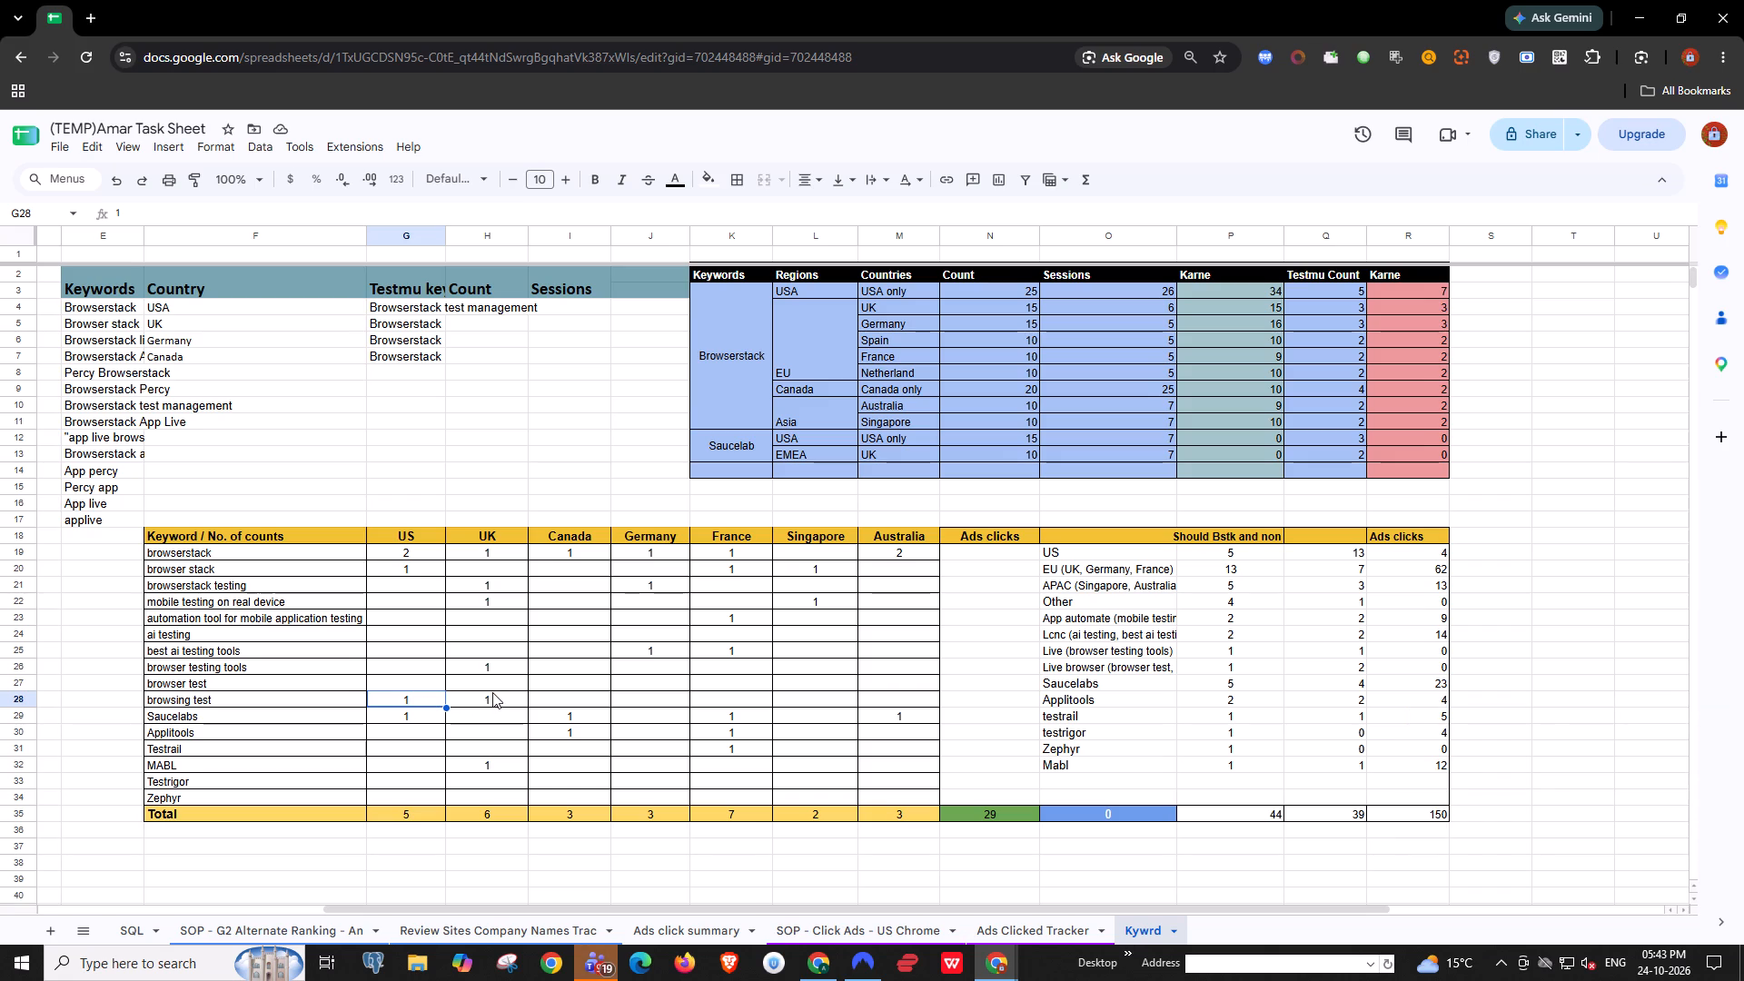
{"action": "key", "text": "alt+Tab"}
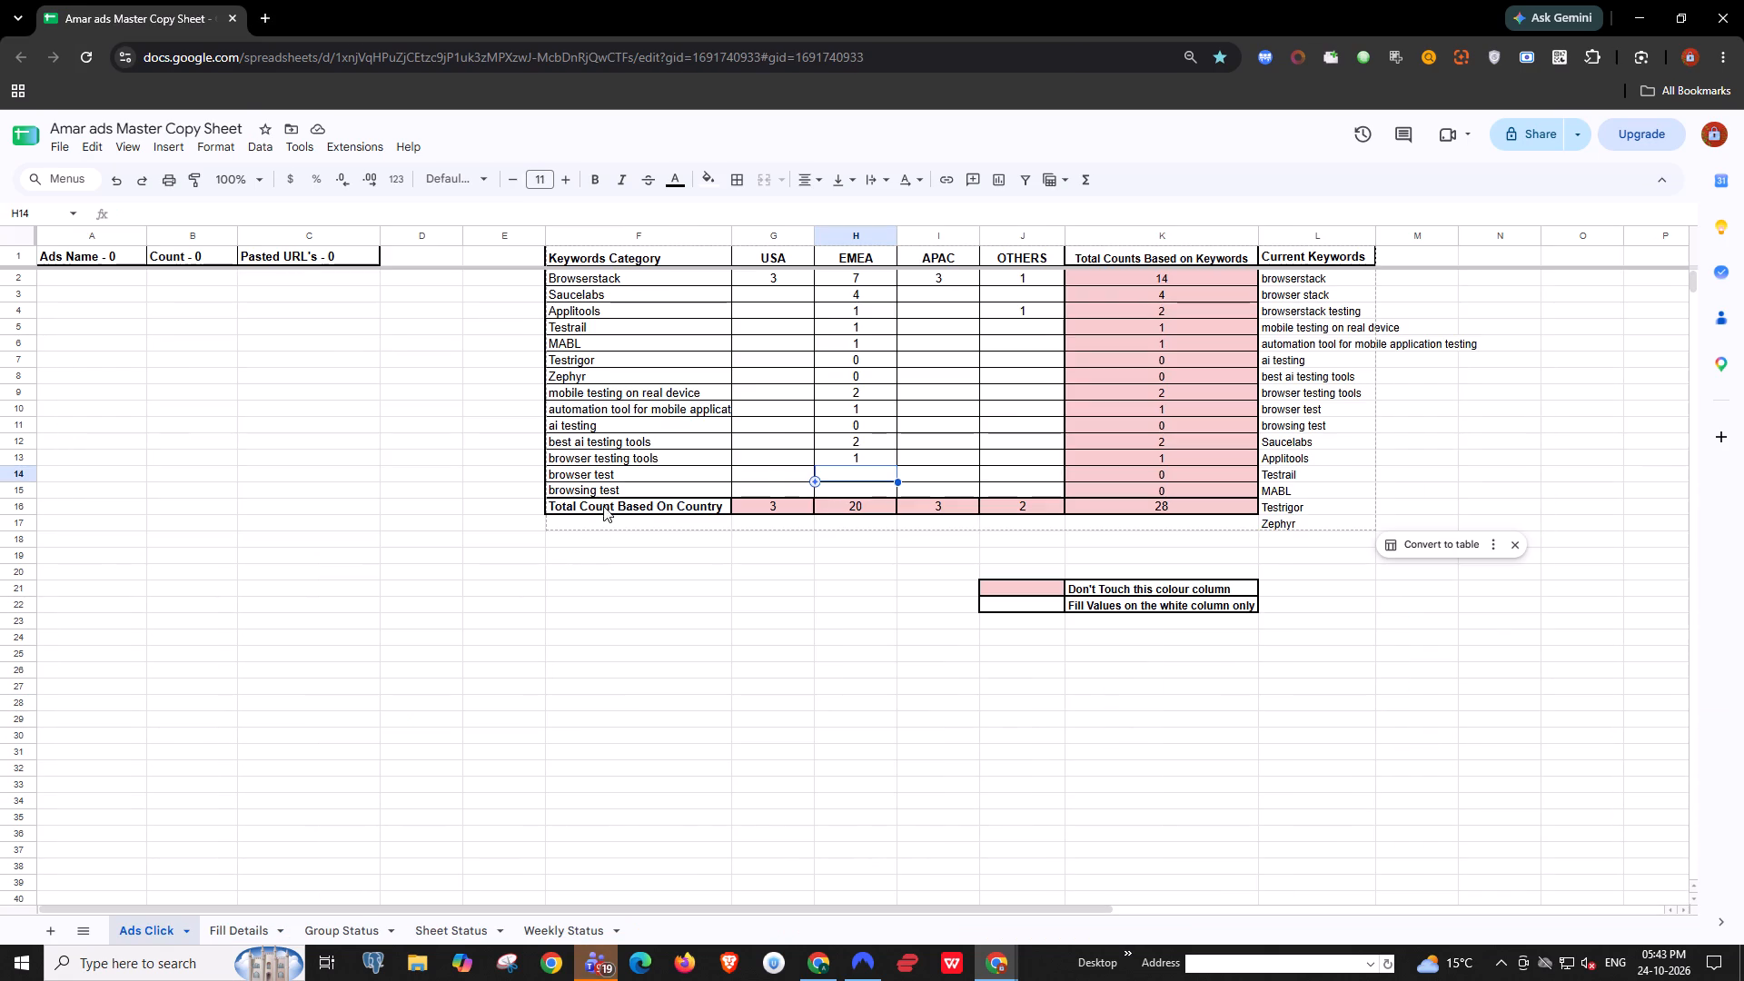
{"action": "left_click", "coordinate": [859, 492]}
{"action": "key", "text": "2"}
{"action": "key", "text": "alt+Tab"}
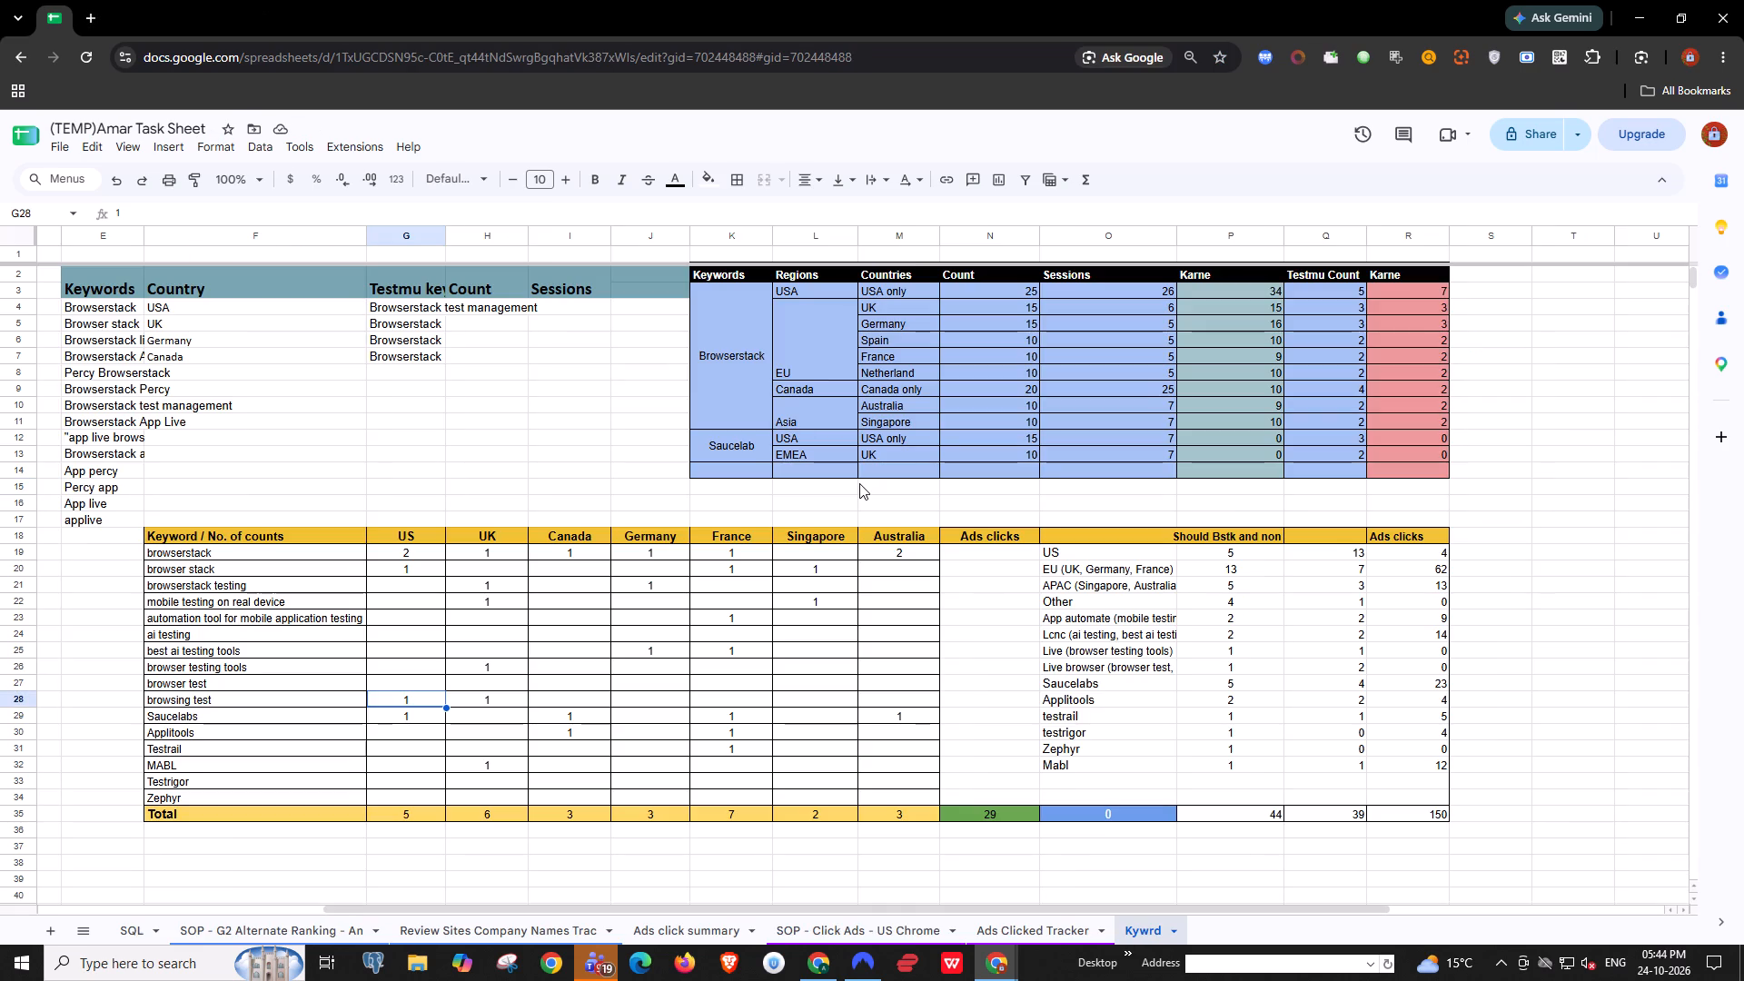
{"action": "key", "text": "alt+Tab"}
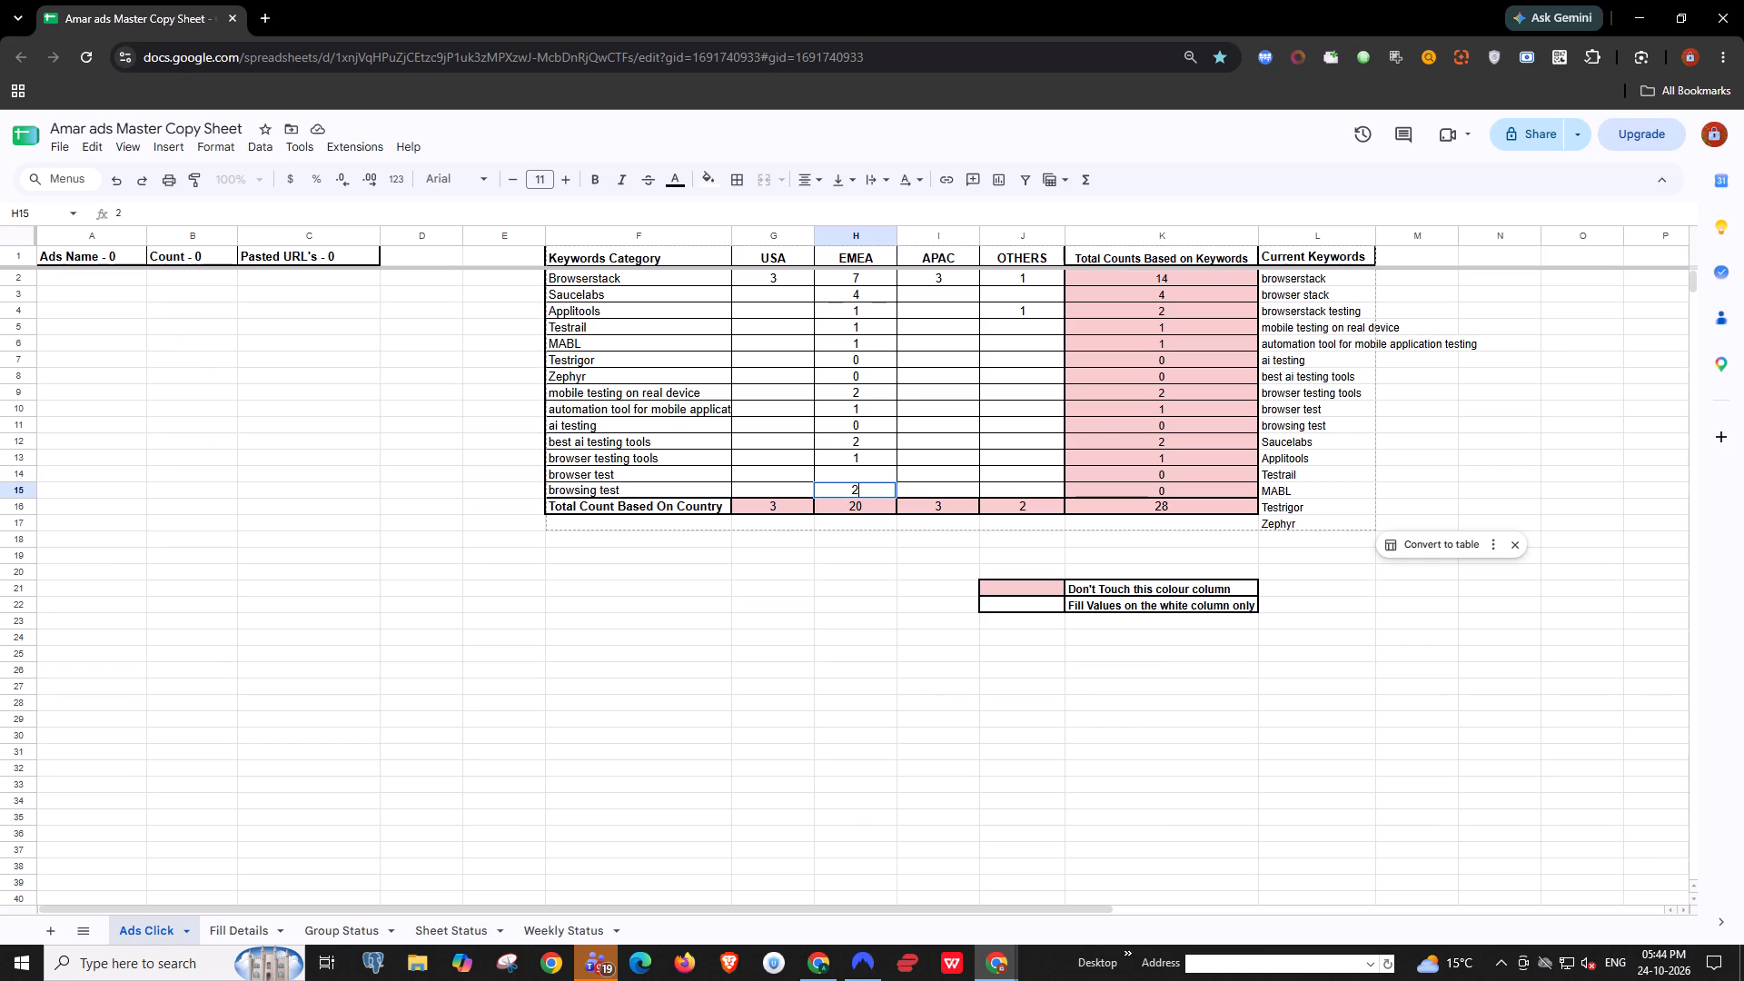
{"action": "key", "text": "backslash"}
{"action": "key", "text": "BackSpace"}
{"action": "key", "text": "BackSpace"}
{"action": "key", "text": "1"}
{"action": "key", "text": "Left"}
{"action": "key", "text": "1"}
{"action": "key", "text": "Return"}
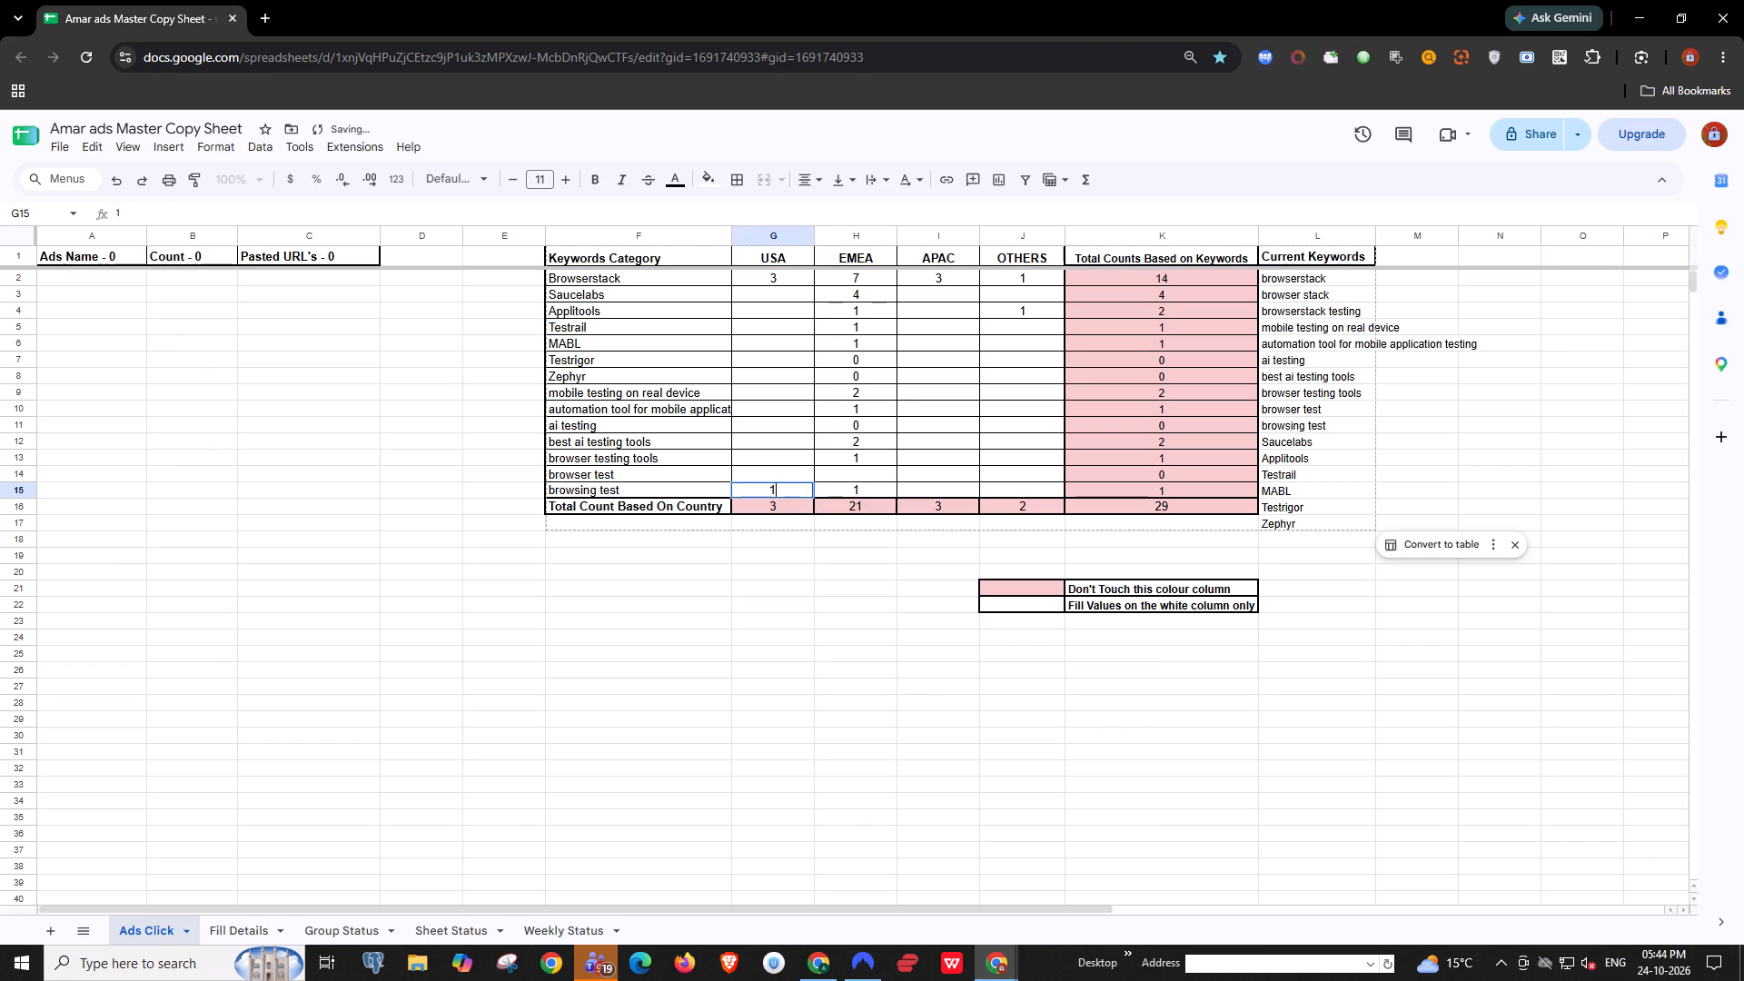
Sum the Germany and France keyword counts in the task sheet and compare them with the master copy's EMEA counts.
{"action": "key", "text": "alt+Tab"}
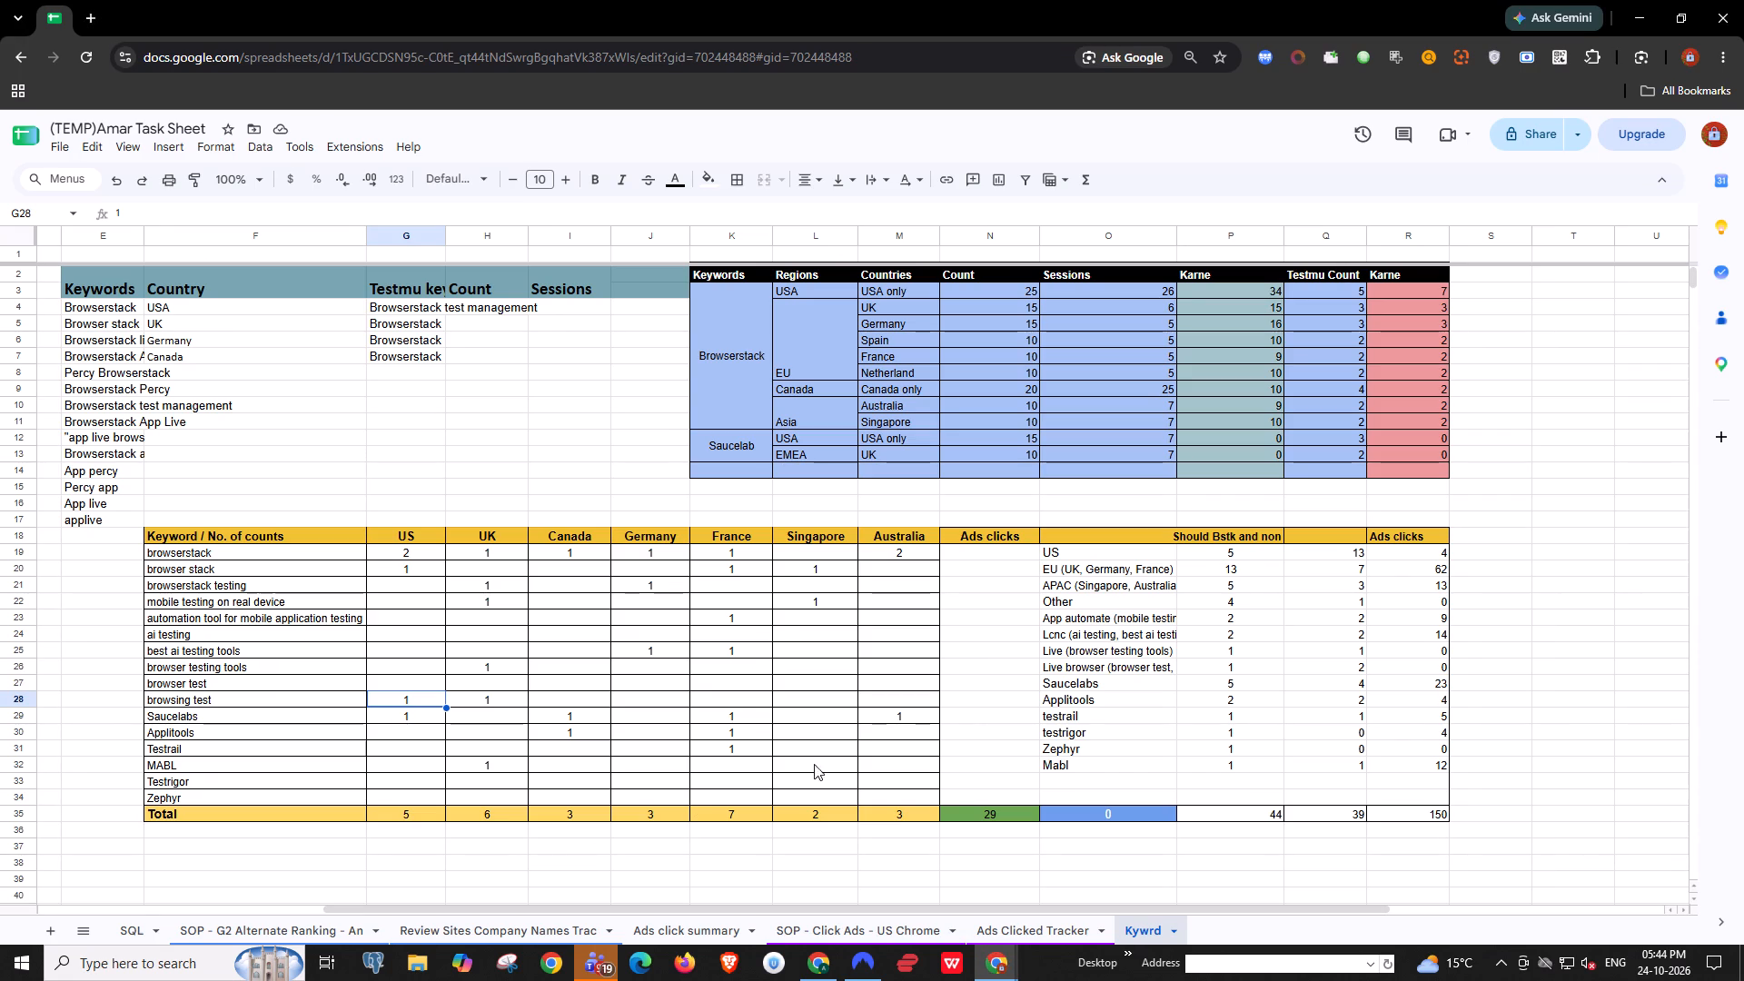
{"action": "left_click", "coordinate": [901, 720]}
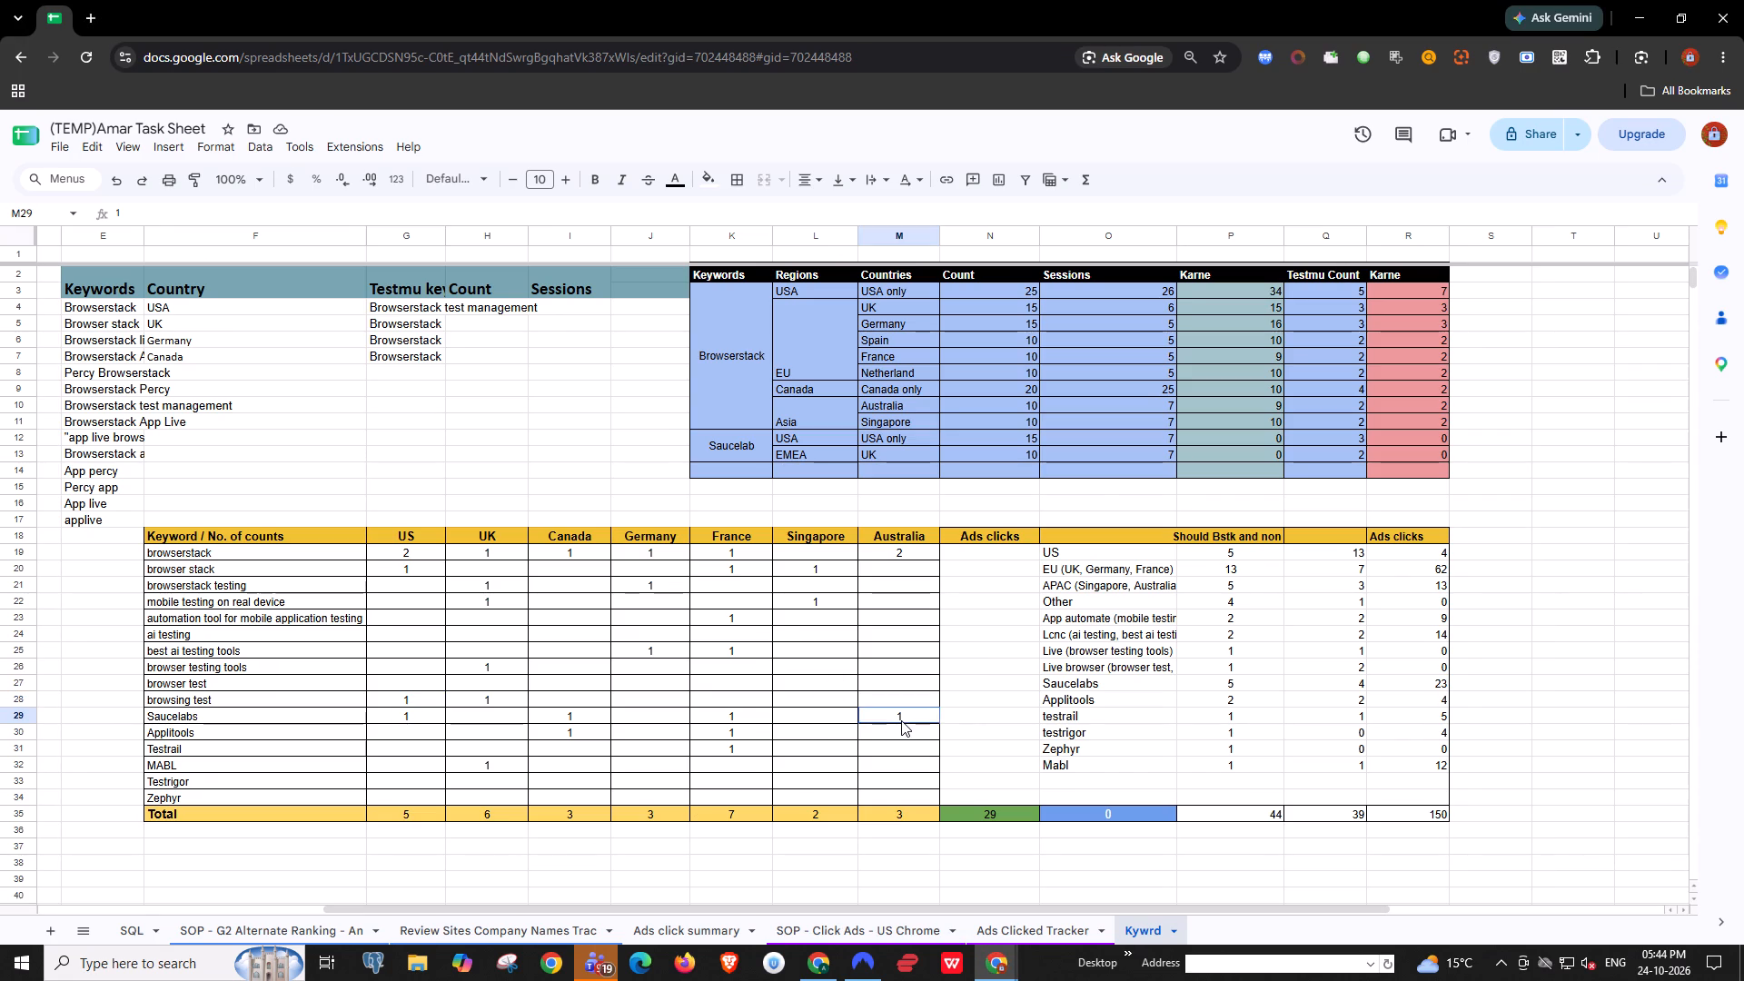
{"action": "key", "text": "alt+Tab"}
{"action": "scroll", "coordinate": [1016, 489], "scroll_direction": "up", "scroll_amount": 3}
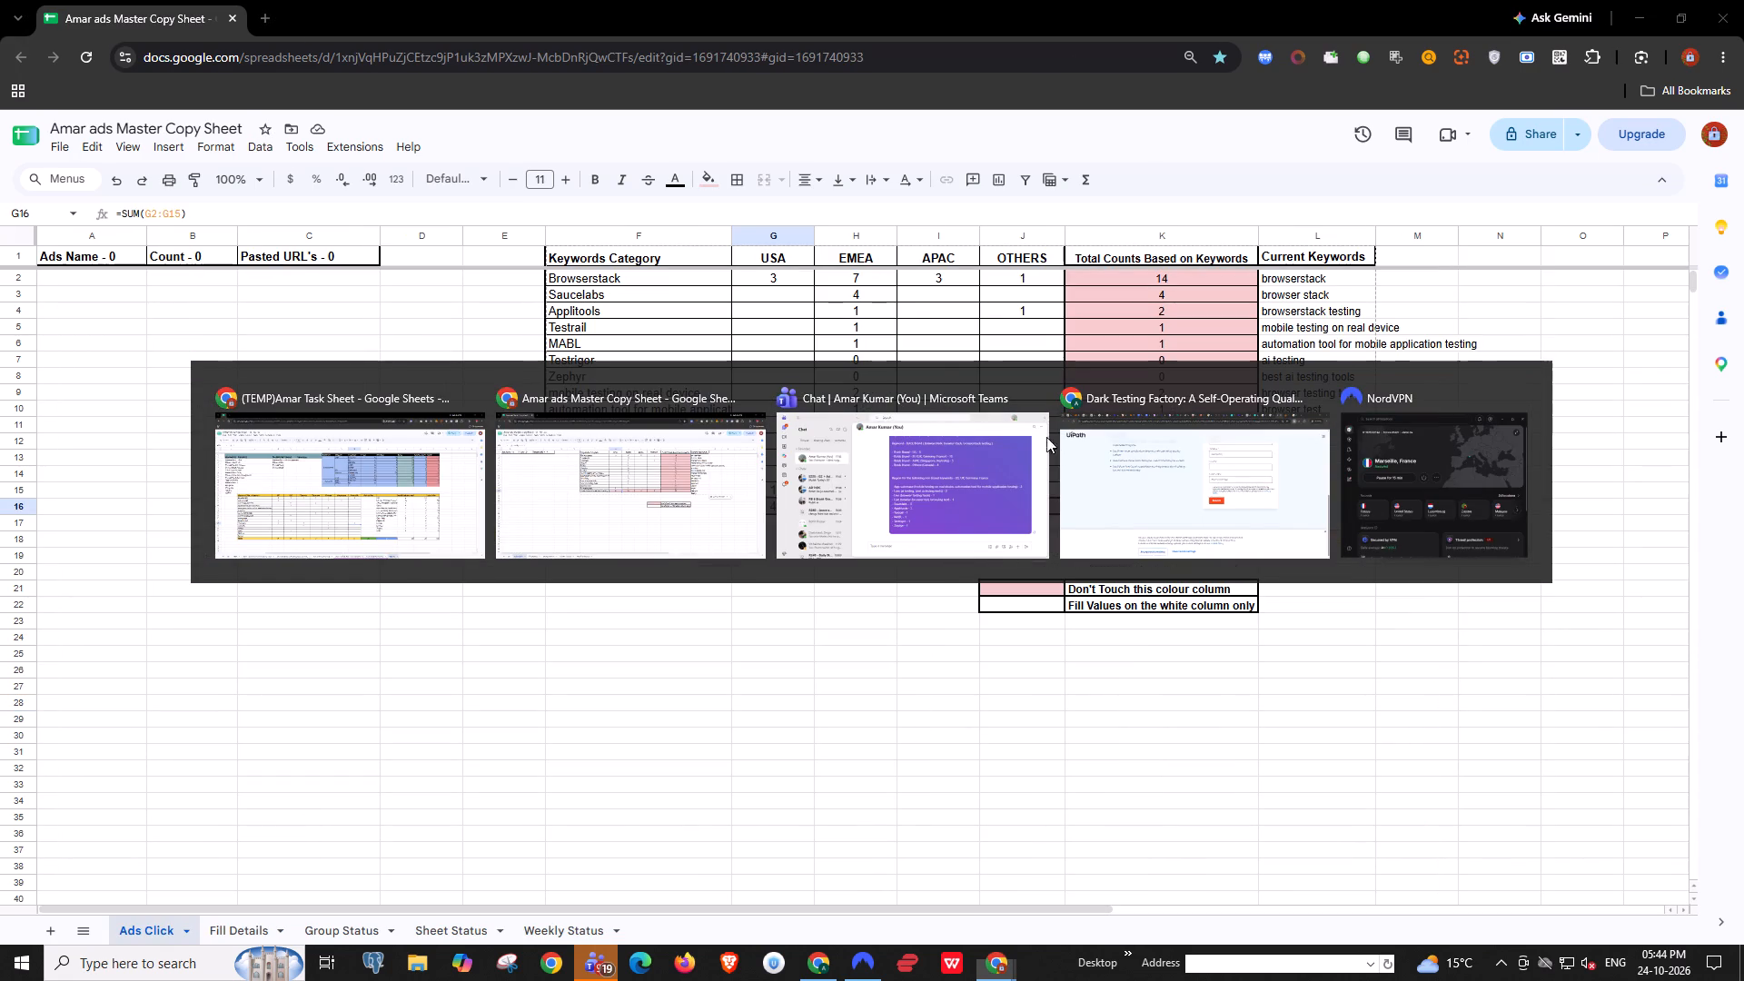
{"action": "key", "text": "alt+Tab"}
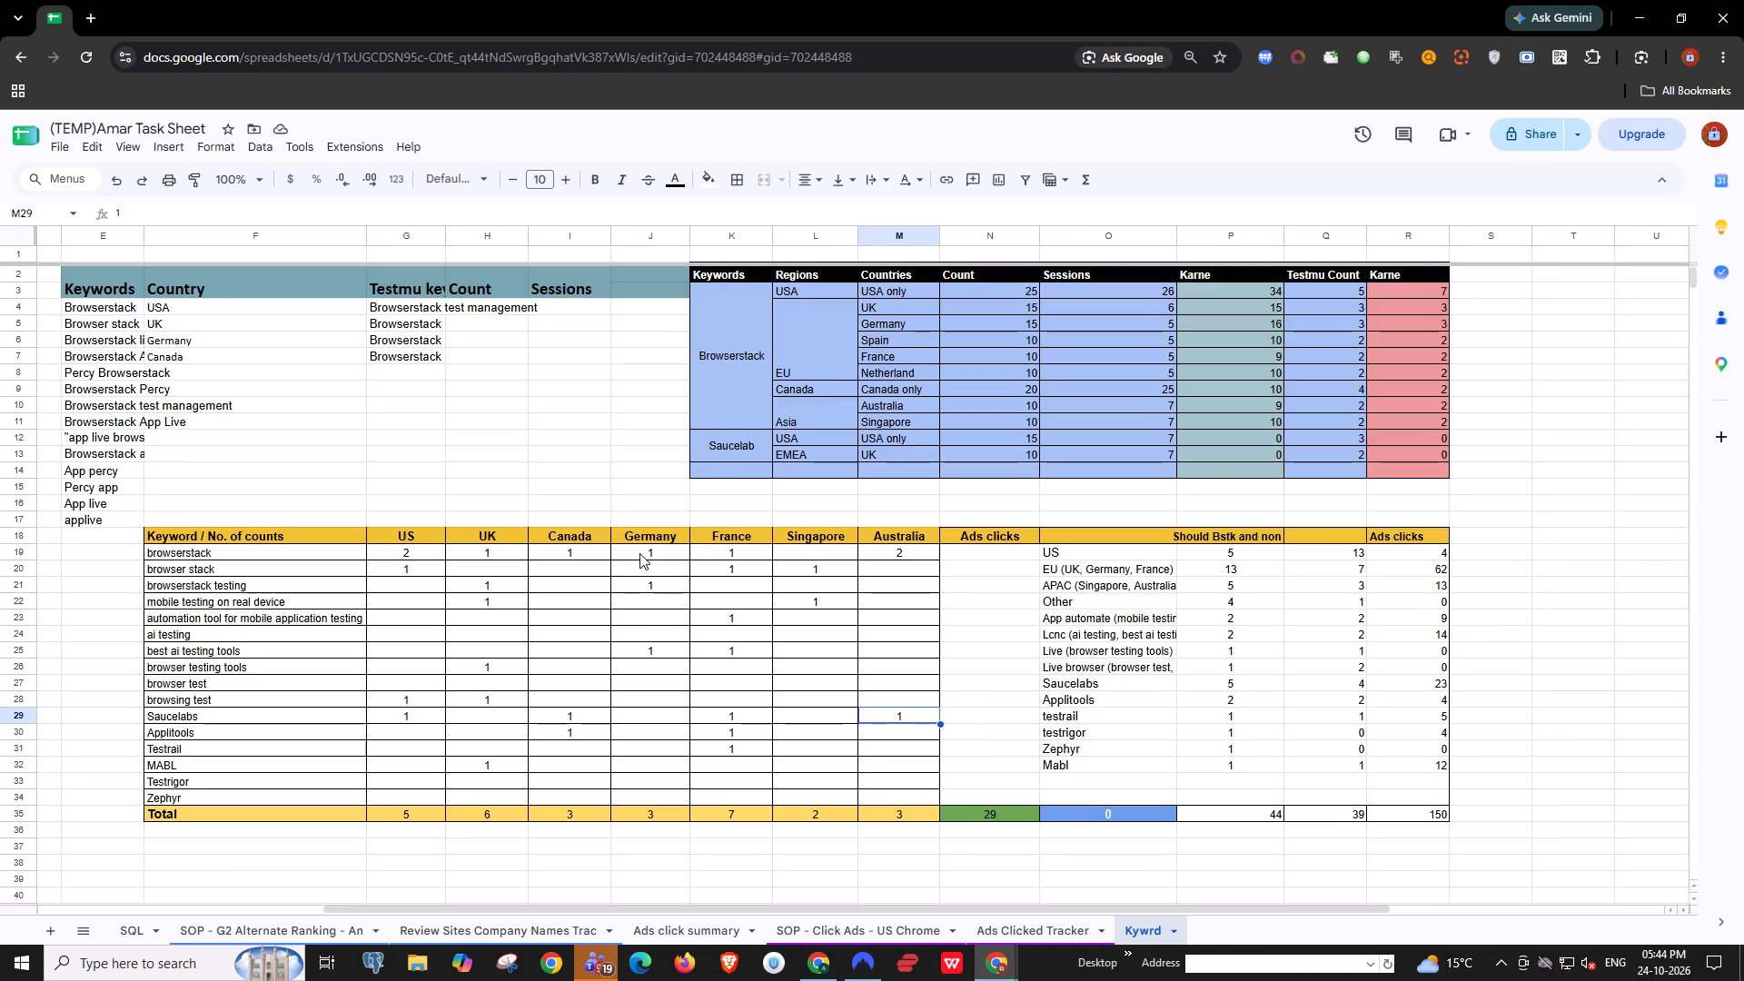
{"action": "left_click_drag", "start_coordinate": [650, 553], "coordinate": [652, 655]}
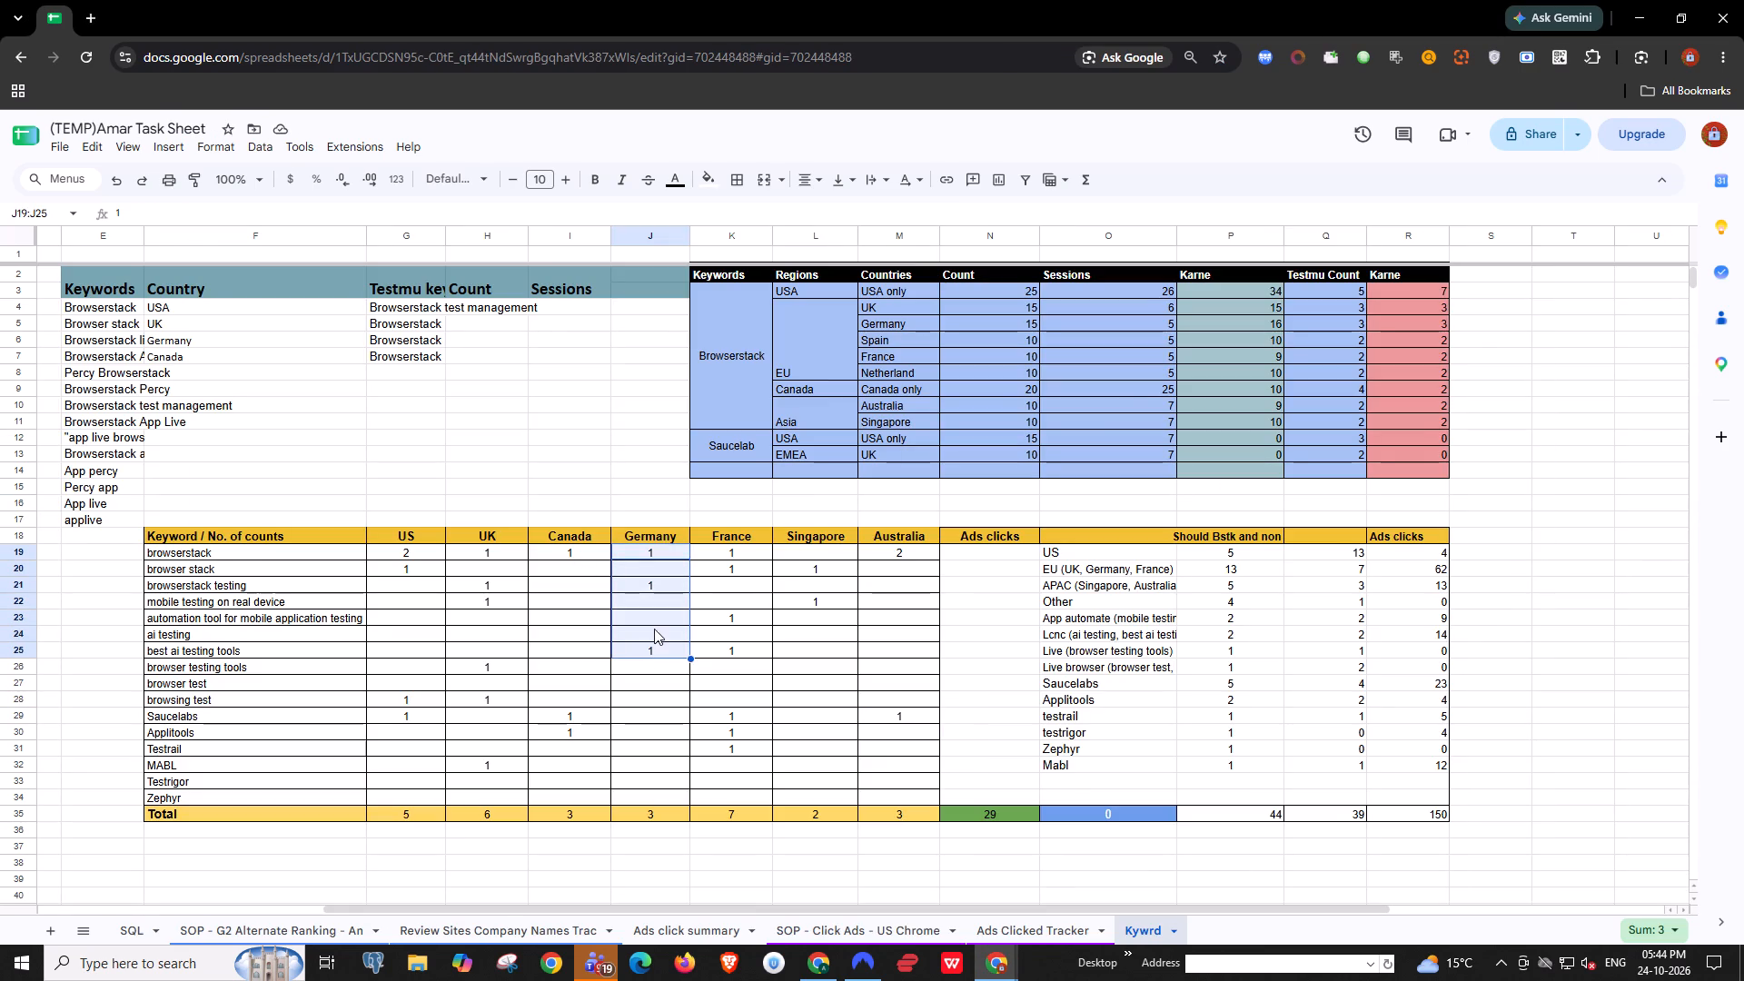
{"action": "left_click", "coordinate": [740, 768], "text": "shift"}
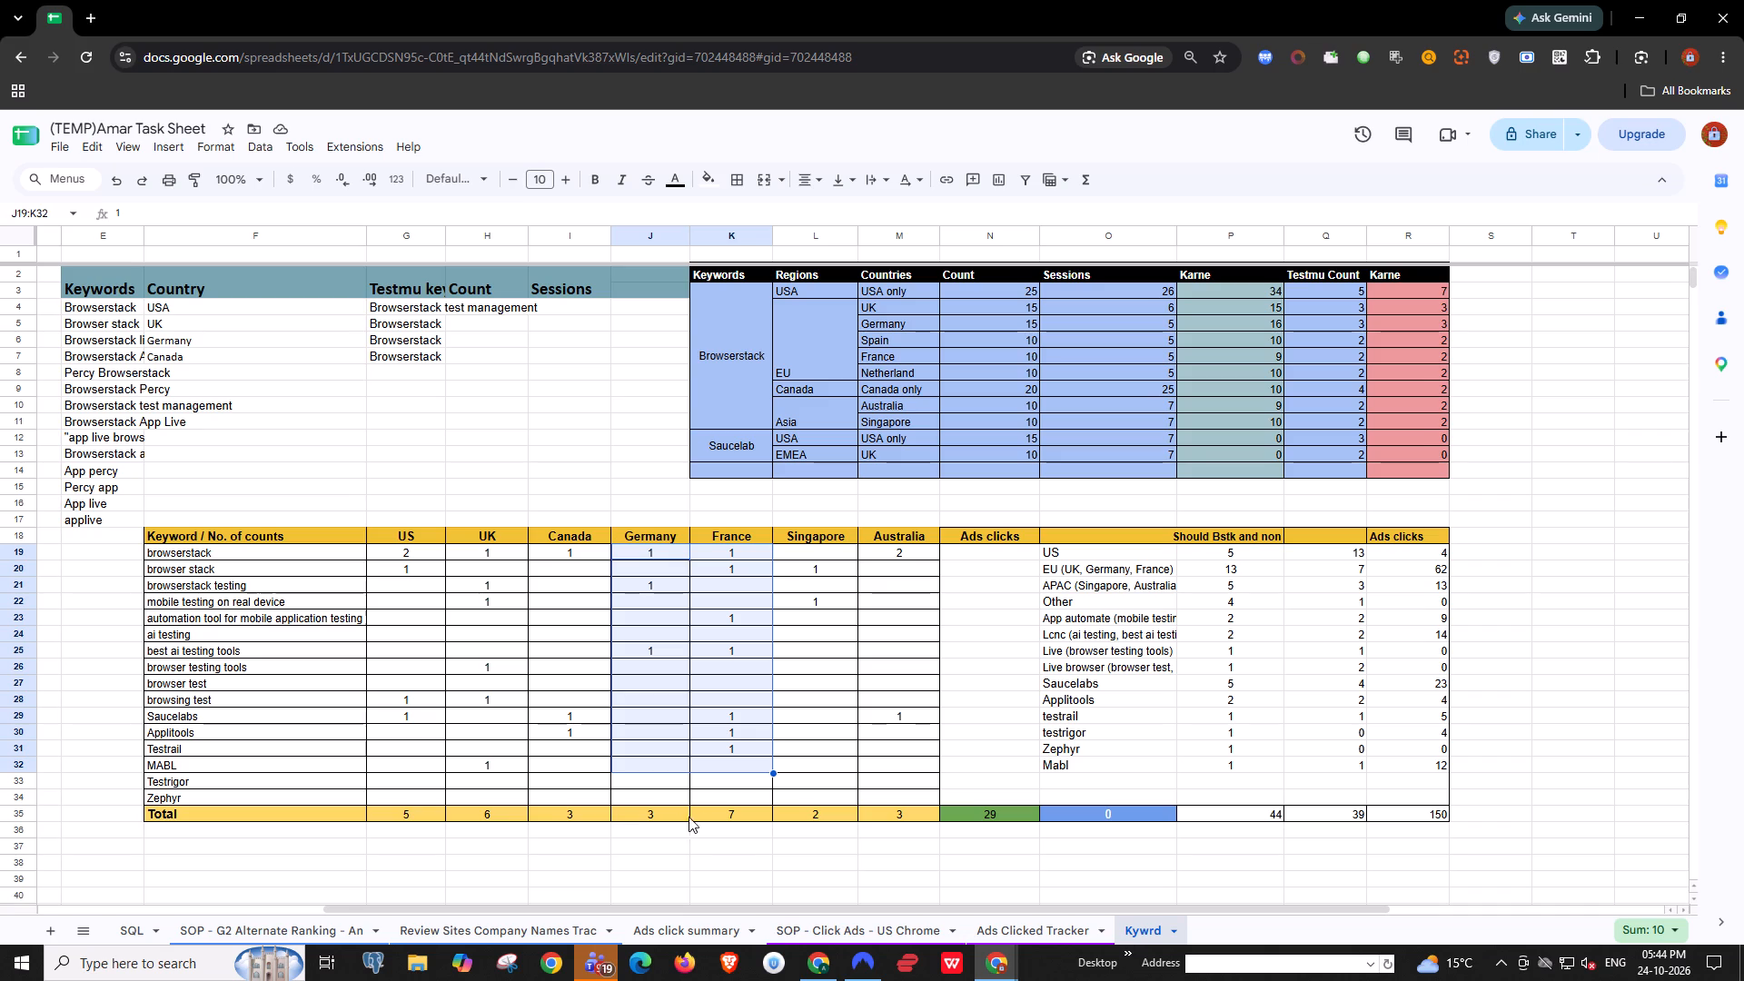
{"action": "key", "text": "alt+Tab"}
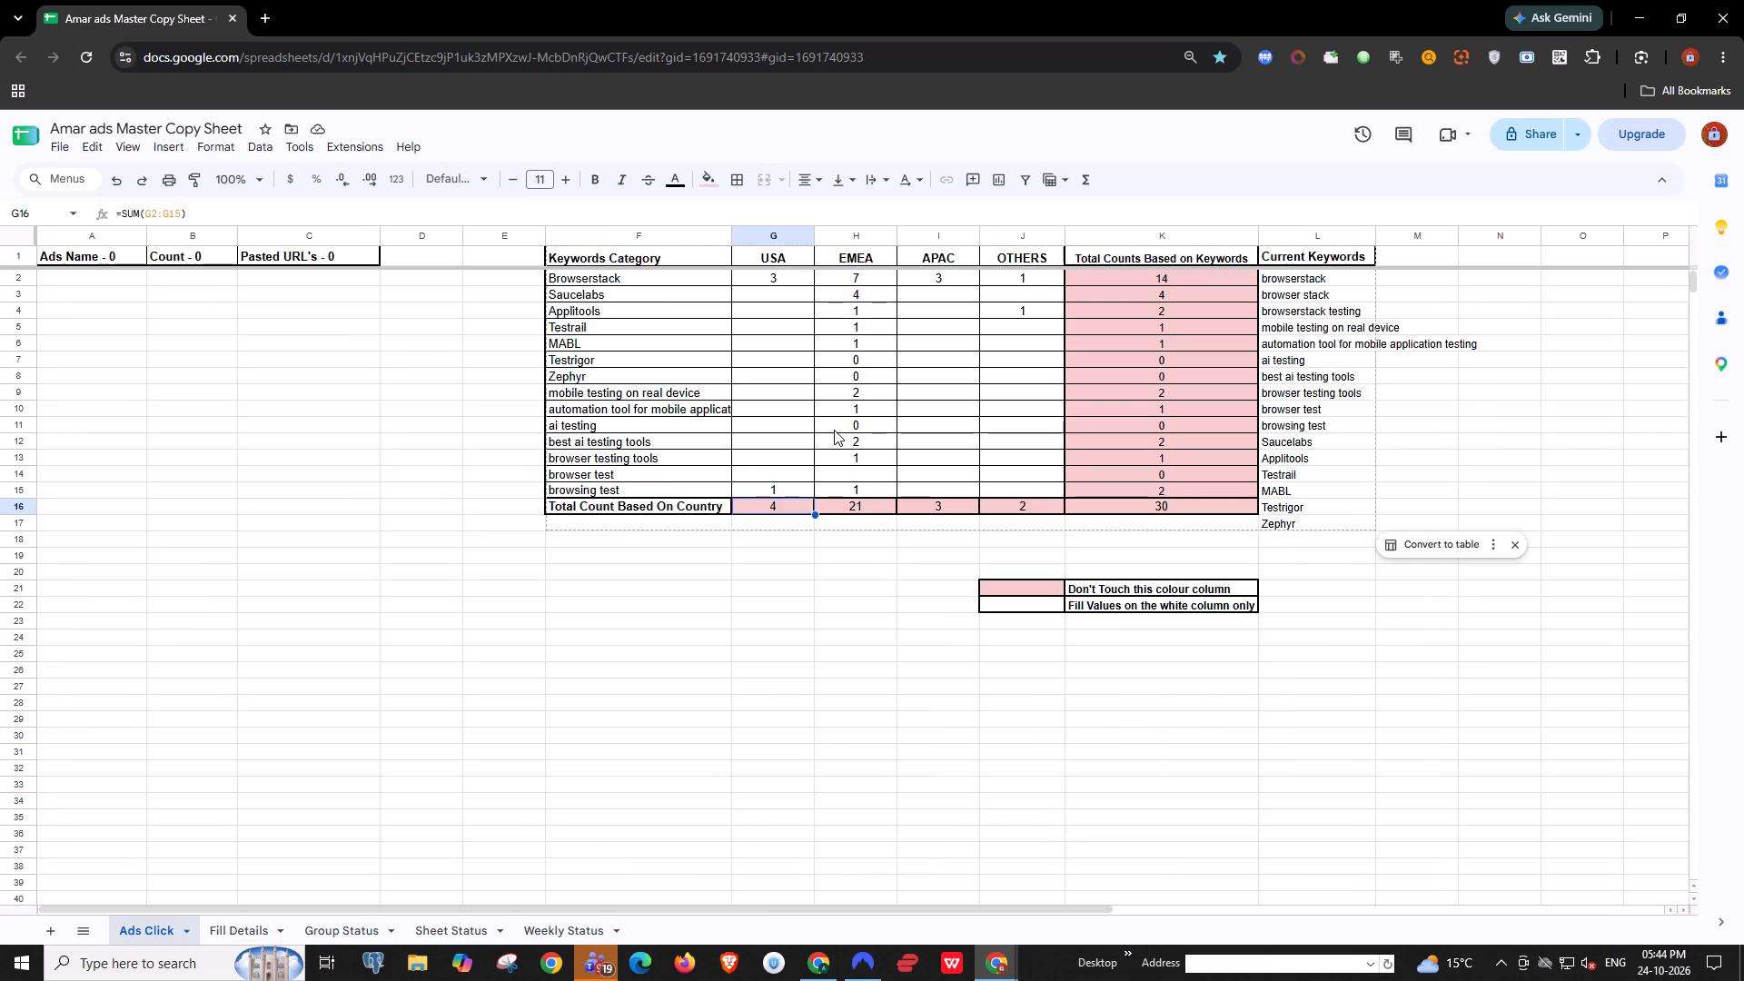
{"action": "key", "text": "alt+Tab"}
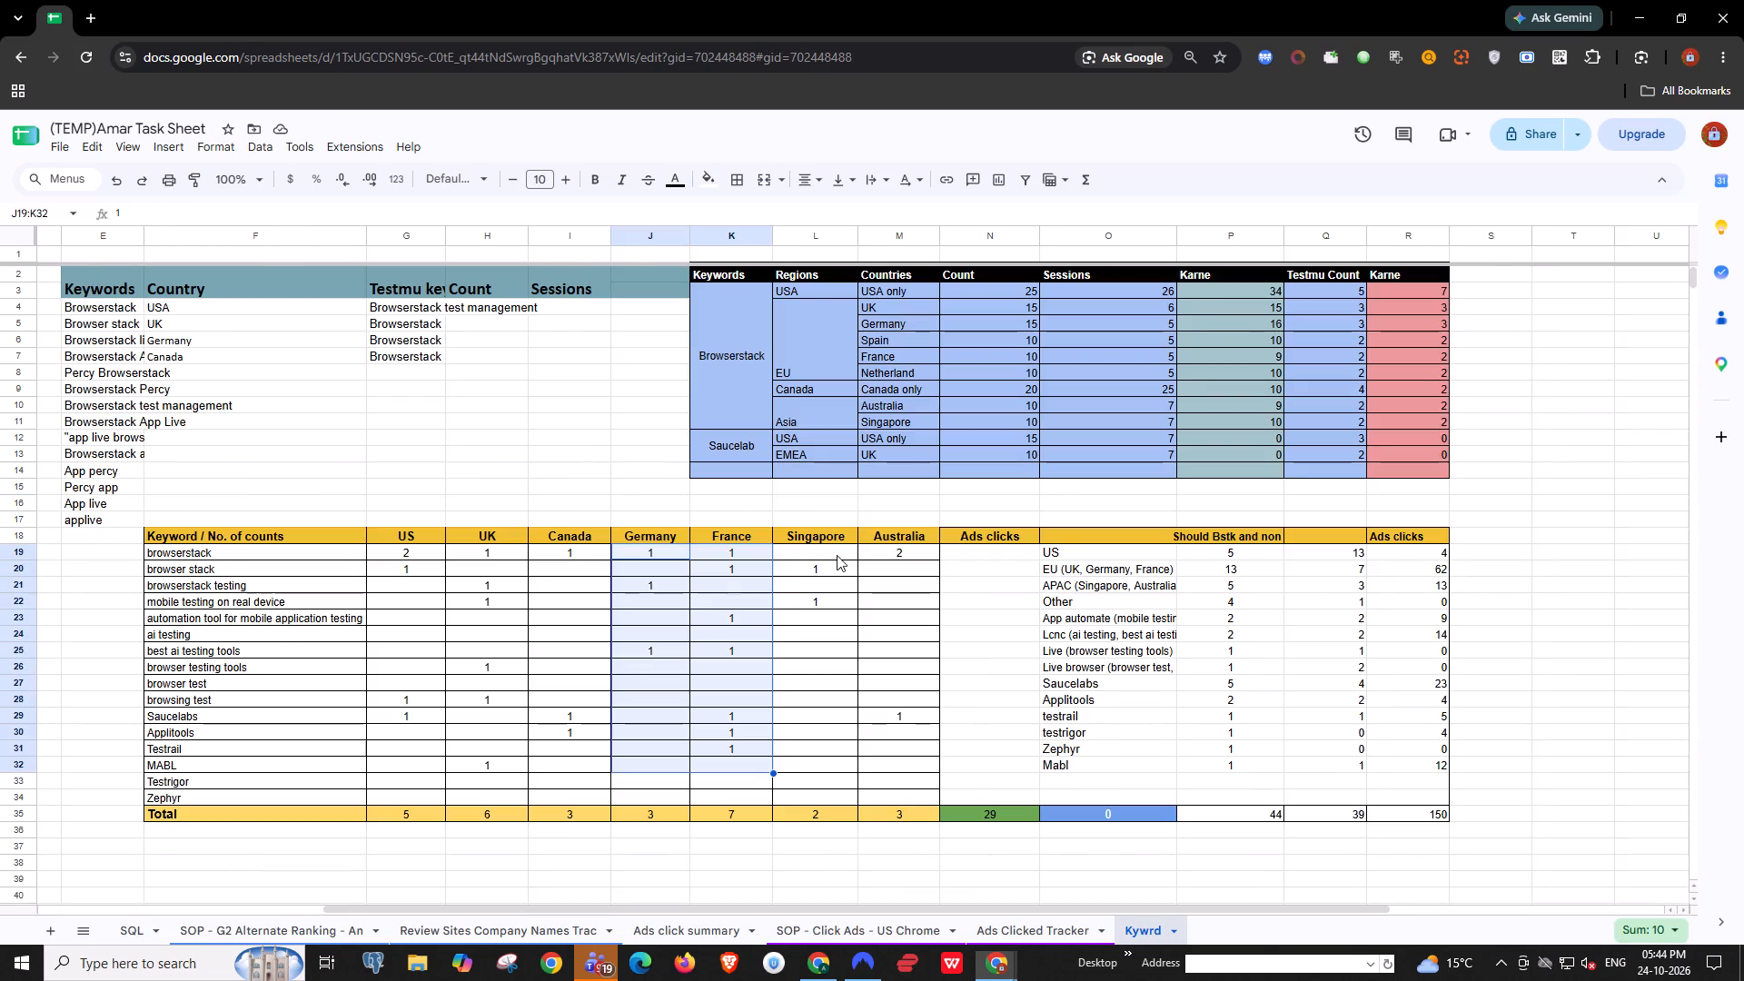
{"action": "key", "text": "alt+Tab"}
{"action": "key", "text": "alt+Tab"}
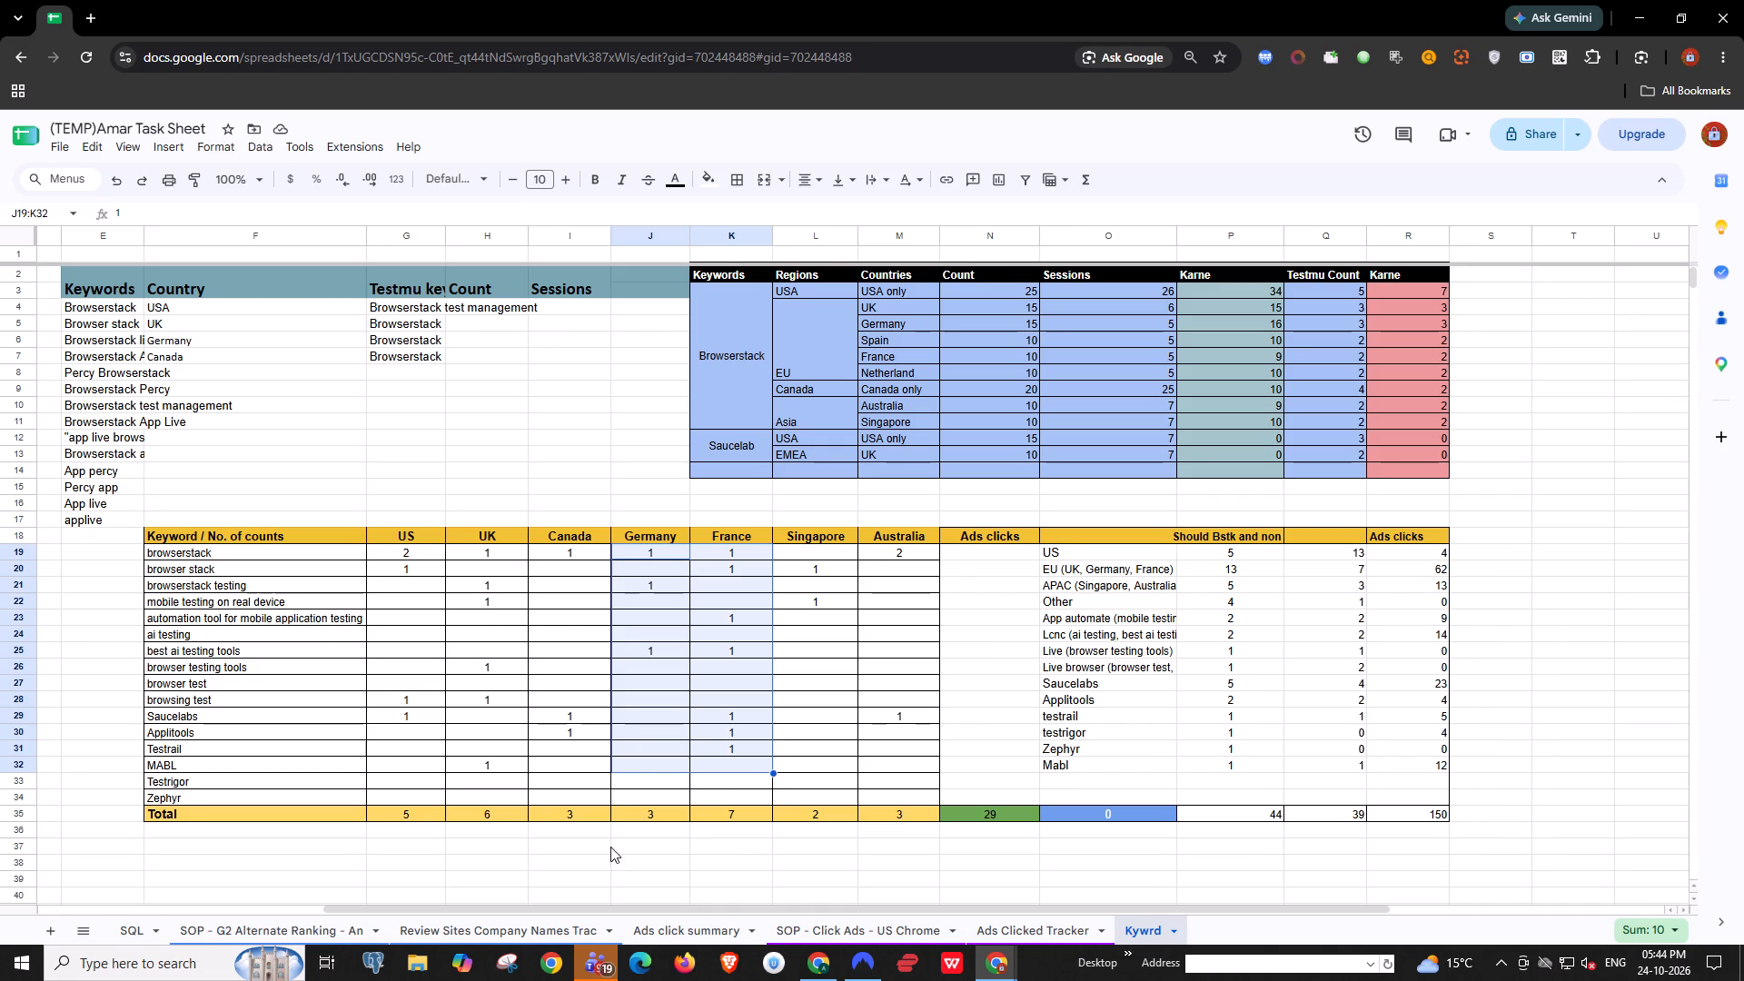
Sum the UK keyword counts in the task sheet, including the browserstack keyword rows, and compare them with the master copy's EMEA counts.
{"action": "left_click_drag", "start_coordinate": [489, 557], "coordinate": [489, 698]}
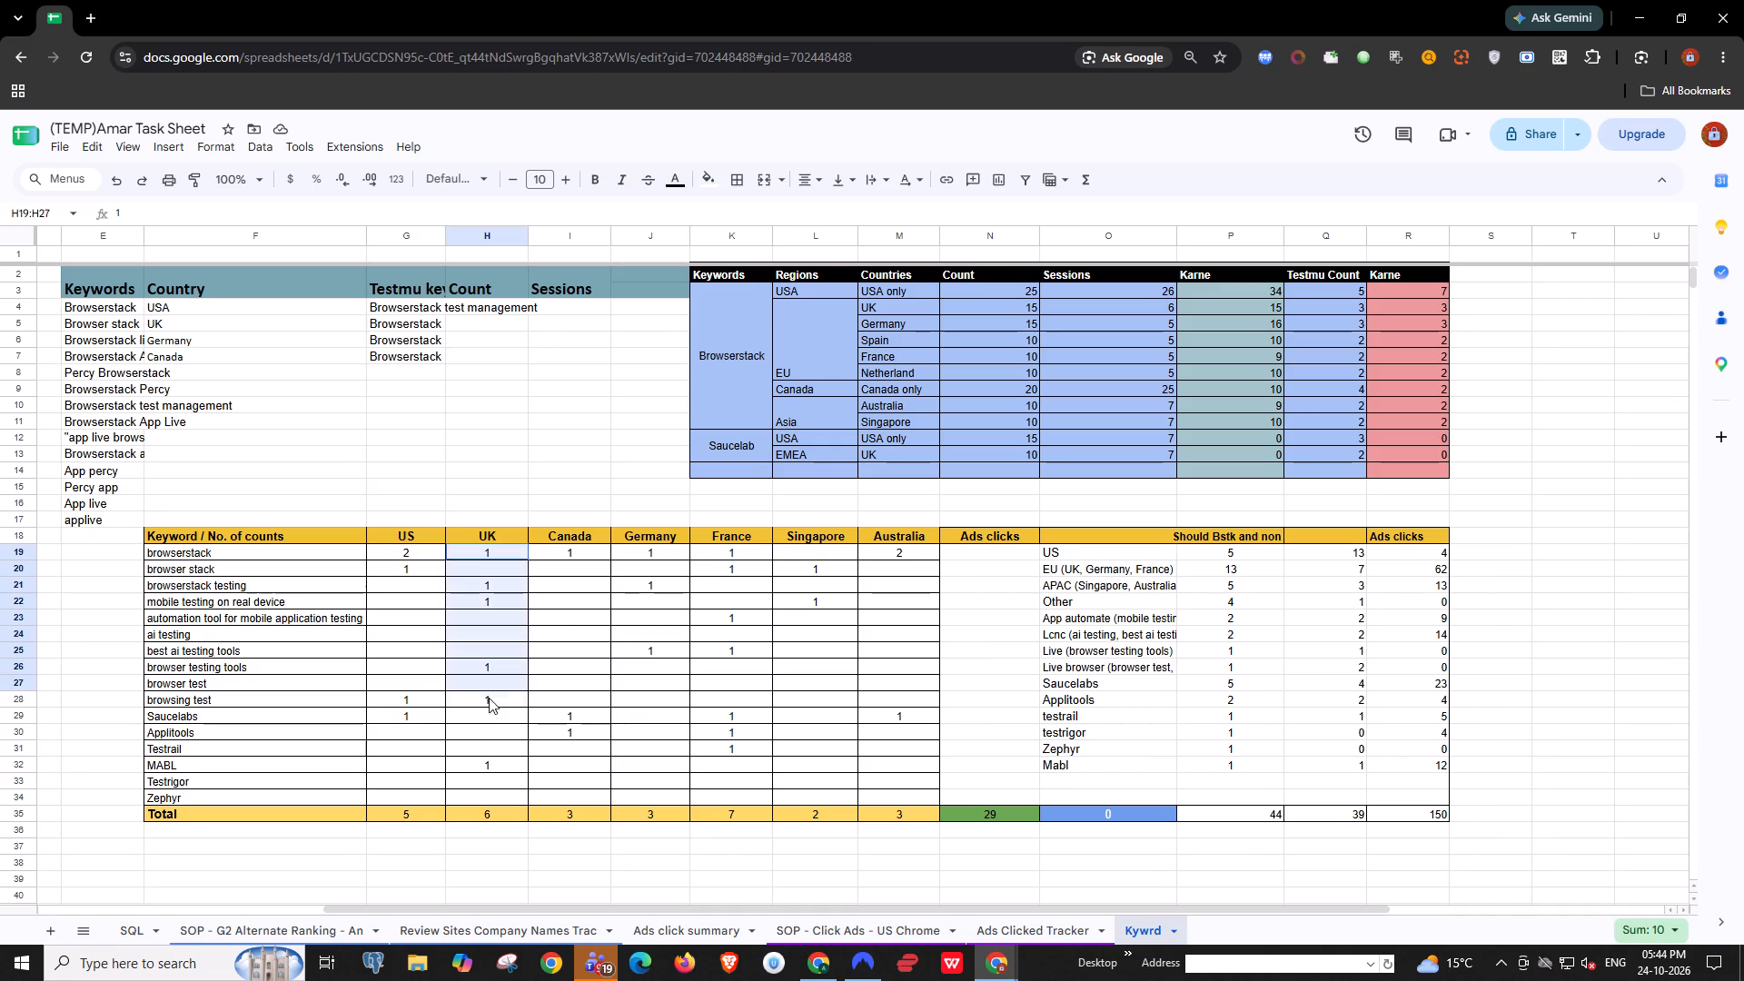
{"action": "left_click_drag", "start_coordinate": [489, 698], "coordinate": [490, 798]}
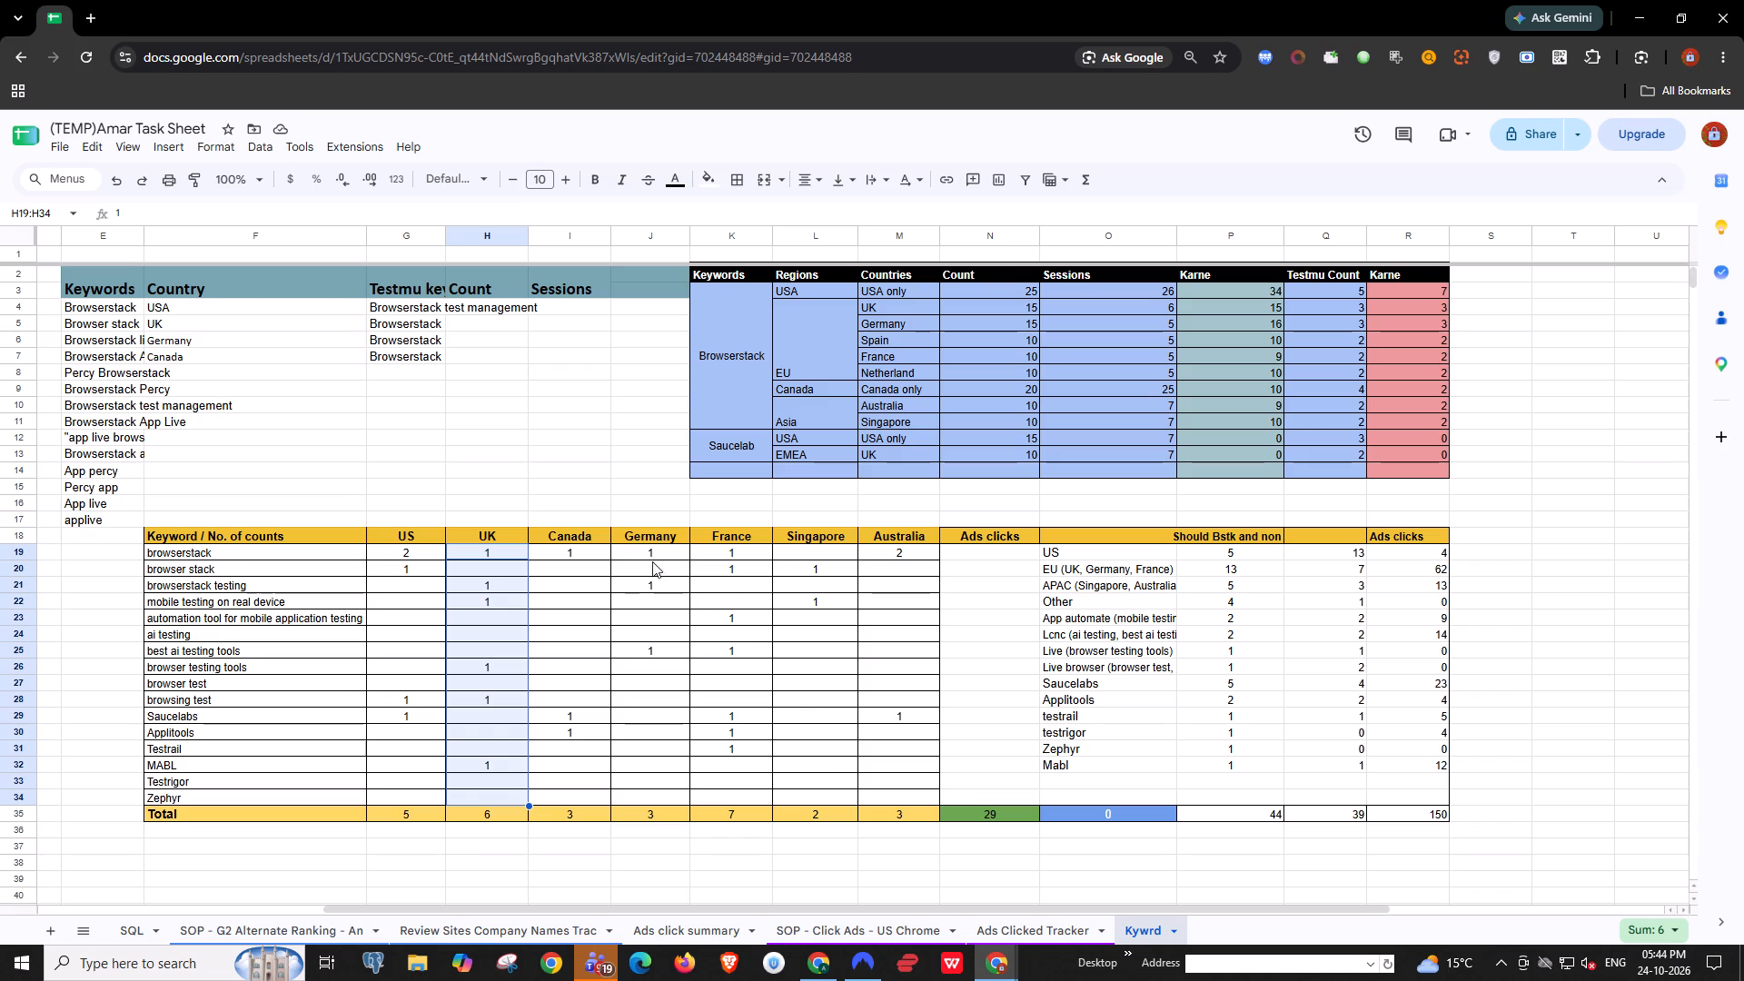
{"action": "key", "text": "alt+Tab"}
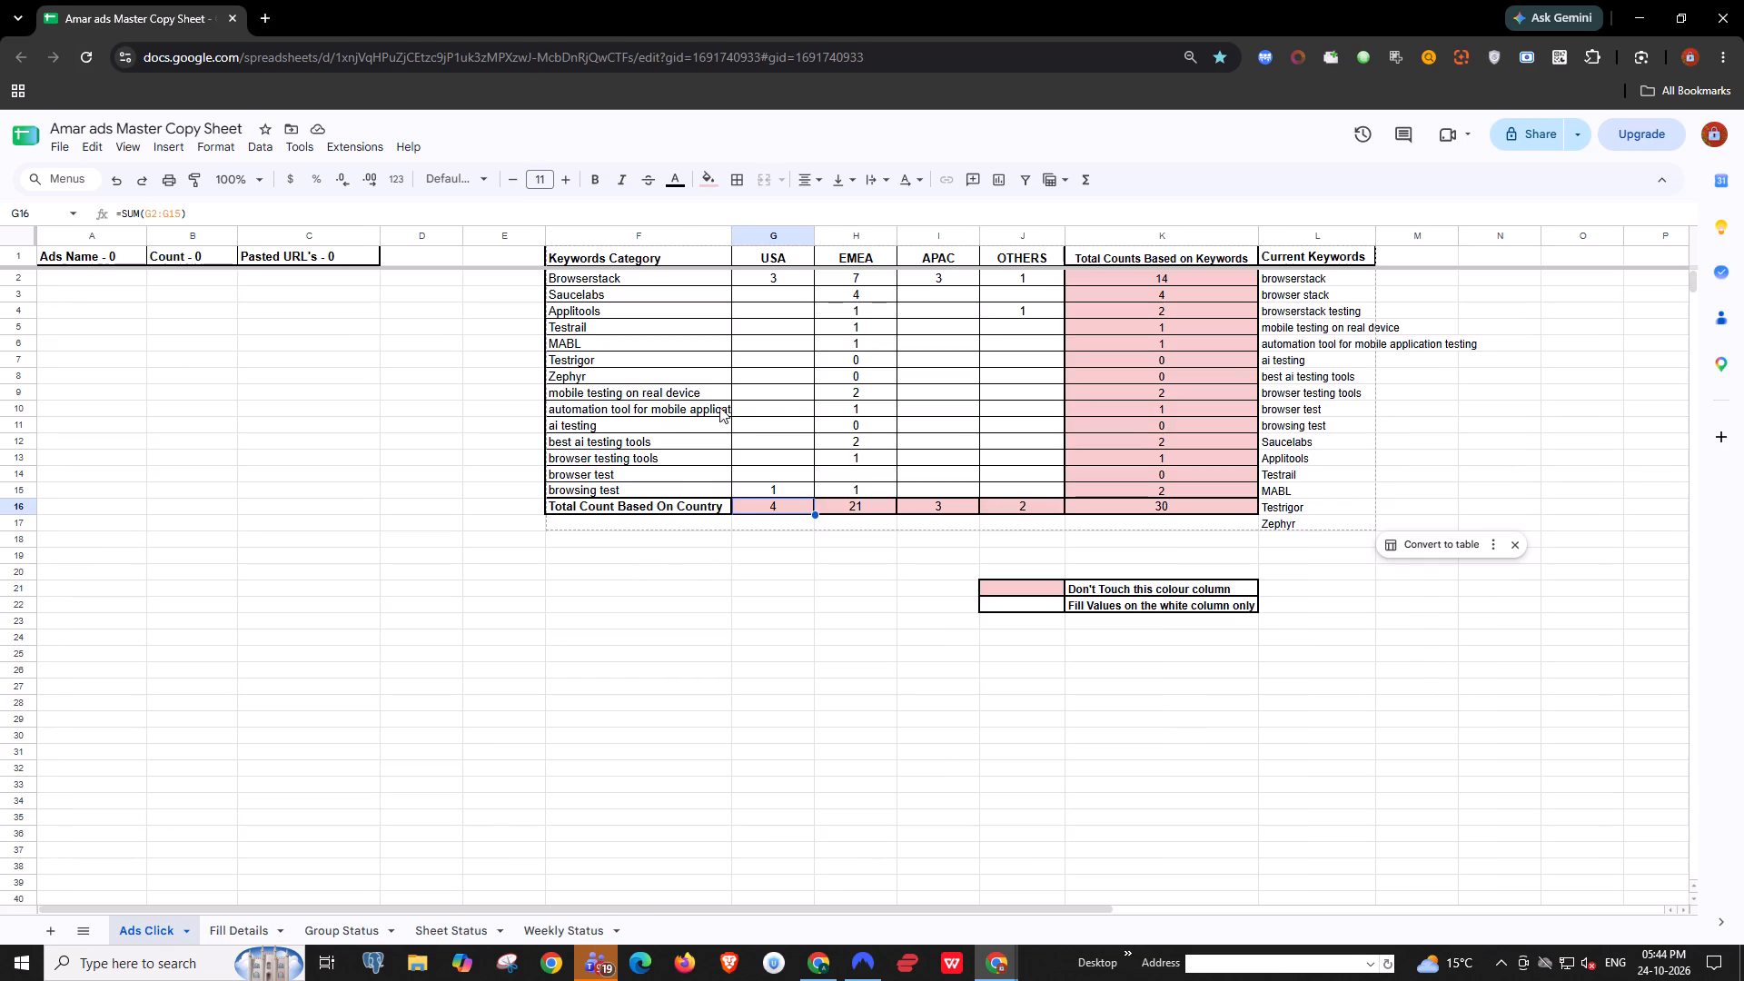
{"action": "key", "text": "alt+Tab"}
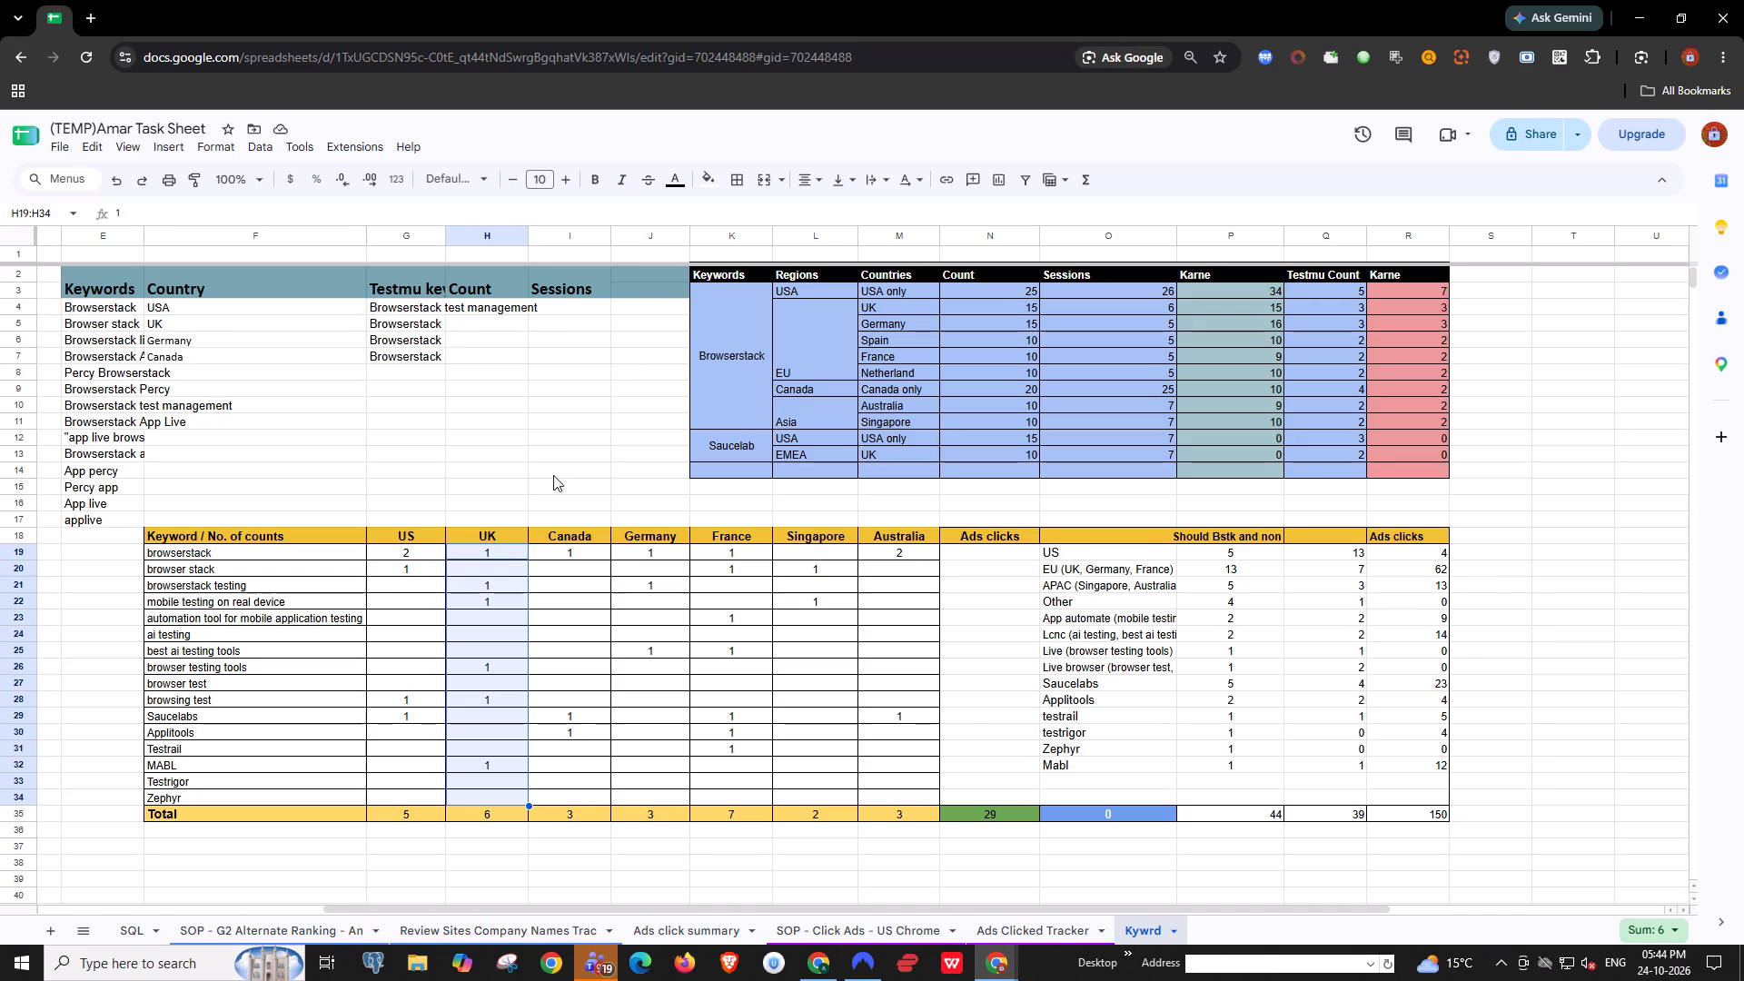
{"action": "left_click", "coordinate": [505, 556]}
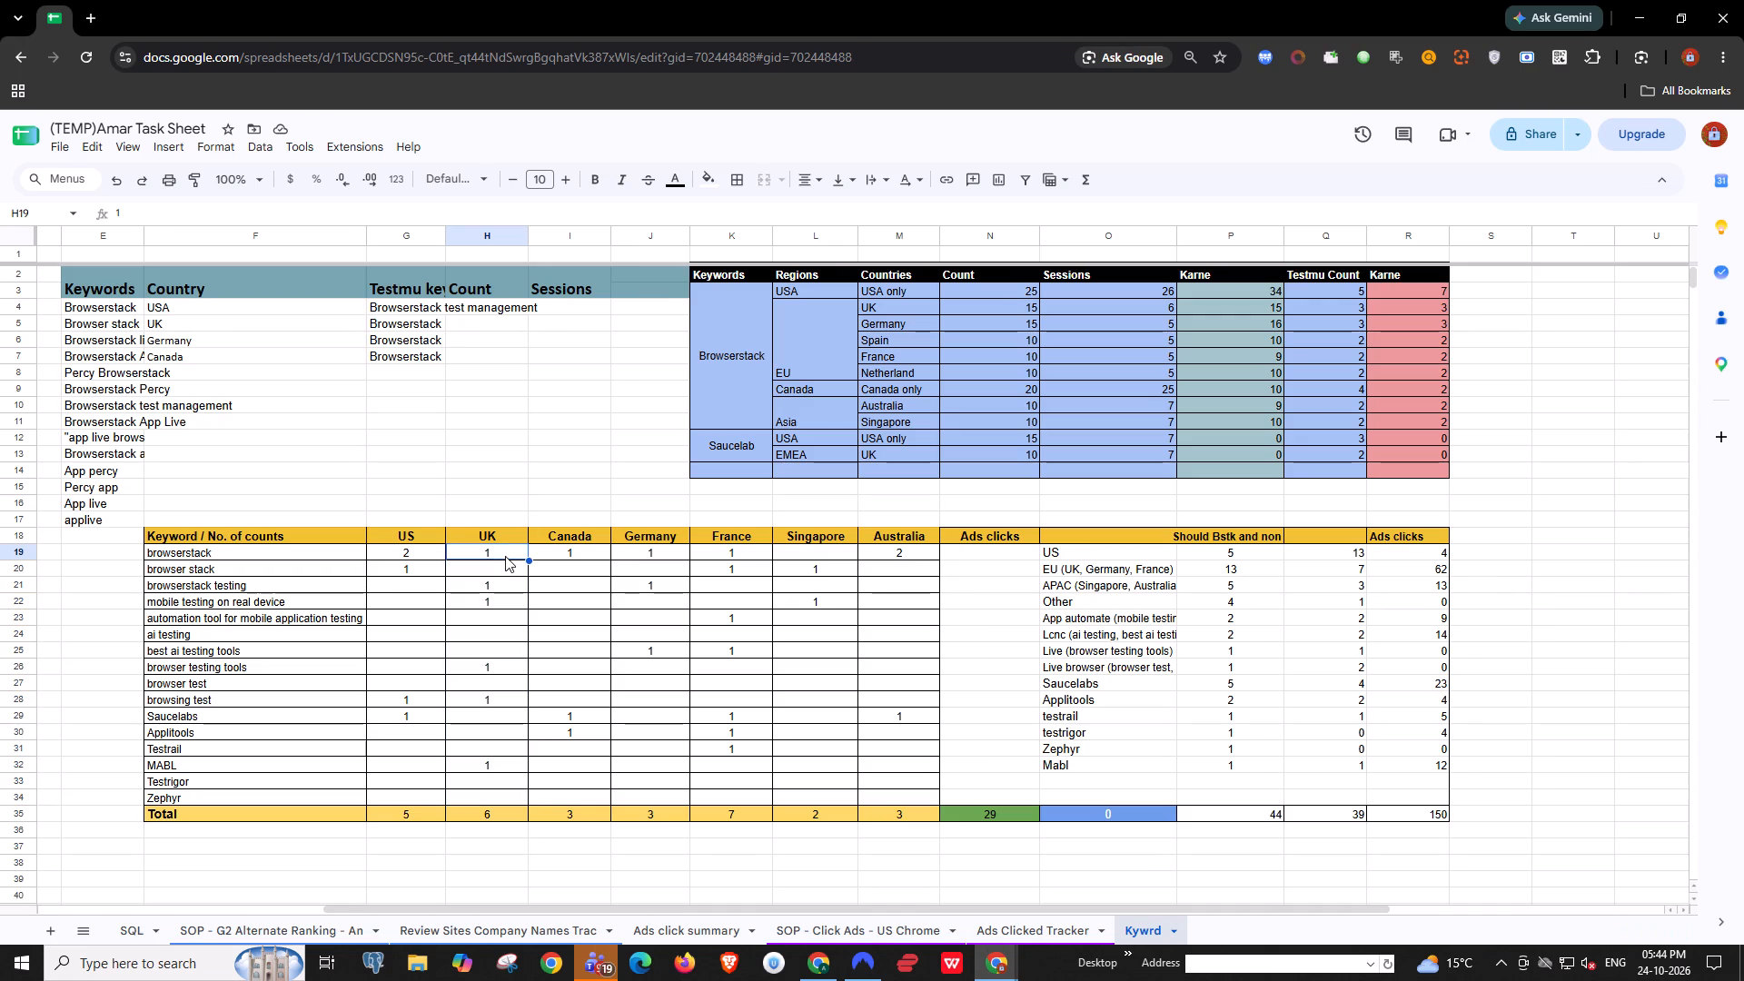
{"action": "left_click", "coordinate": [496, 581], "text": "shift"}
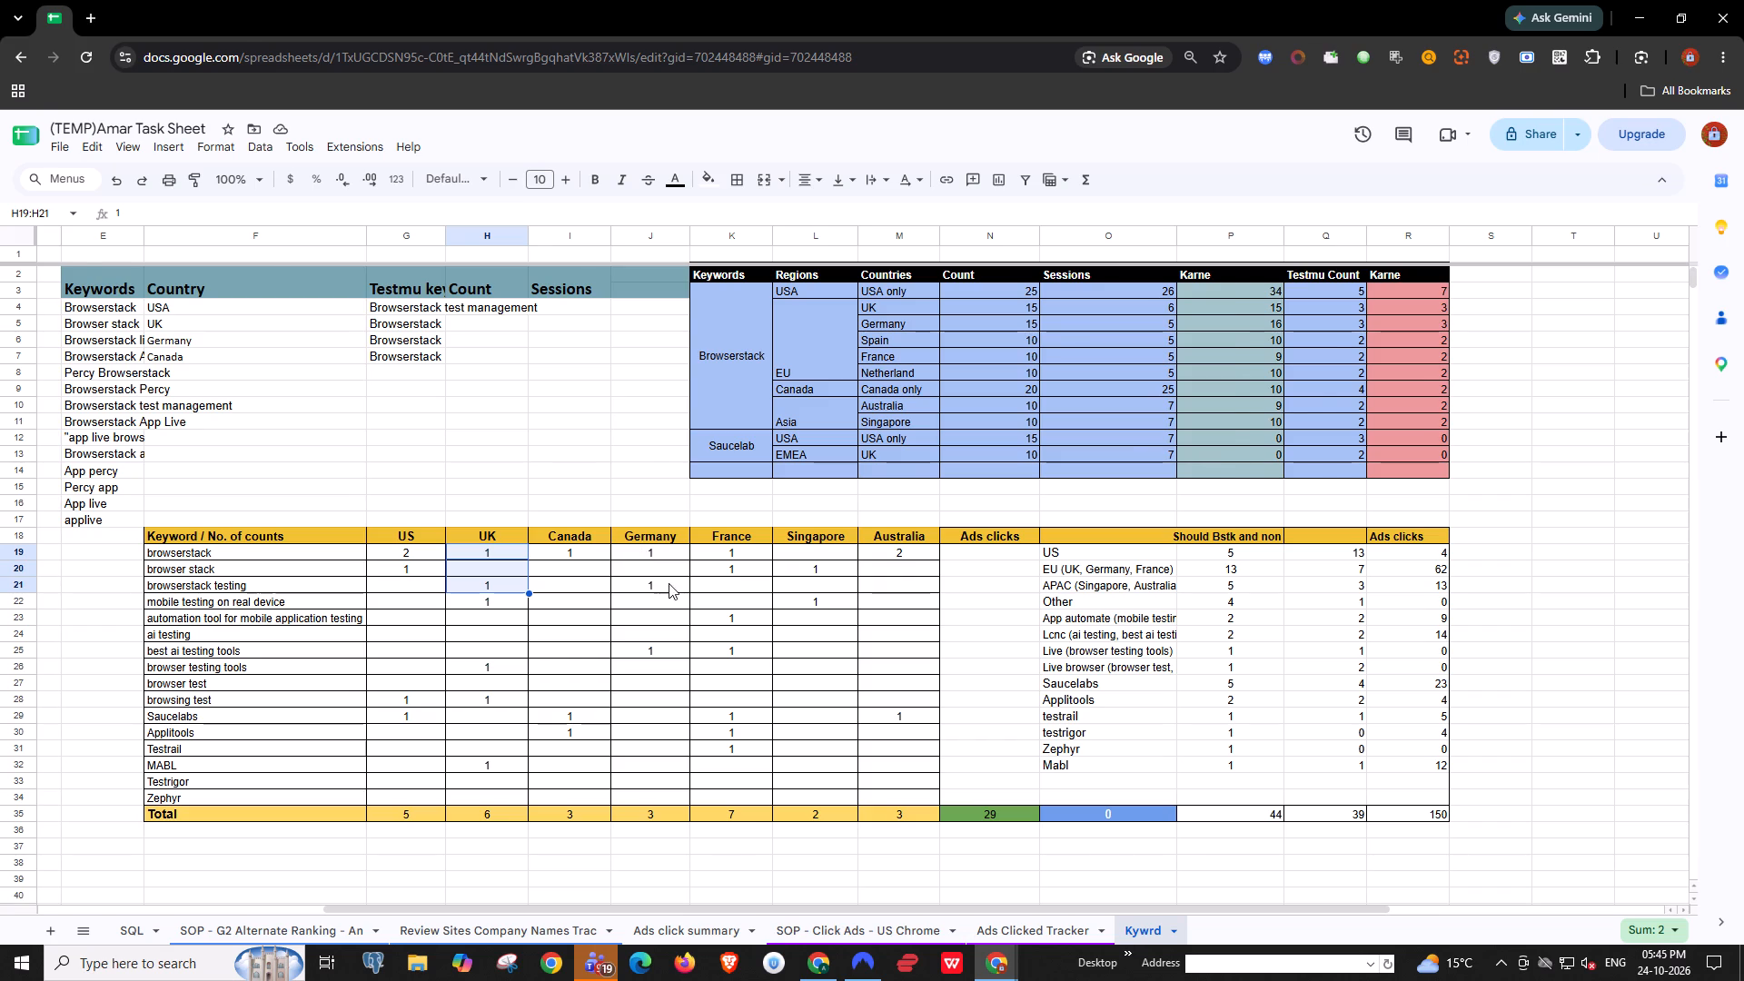
{"action": "key", "text": "alt+Tab"}
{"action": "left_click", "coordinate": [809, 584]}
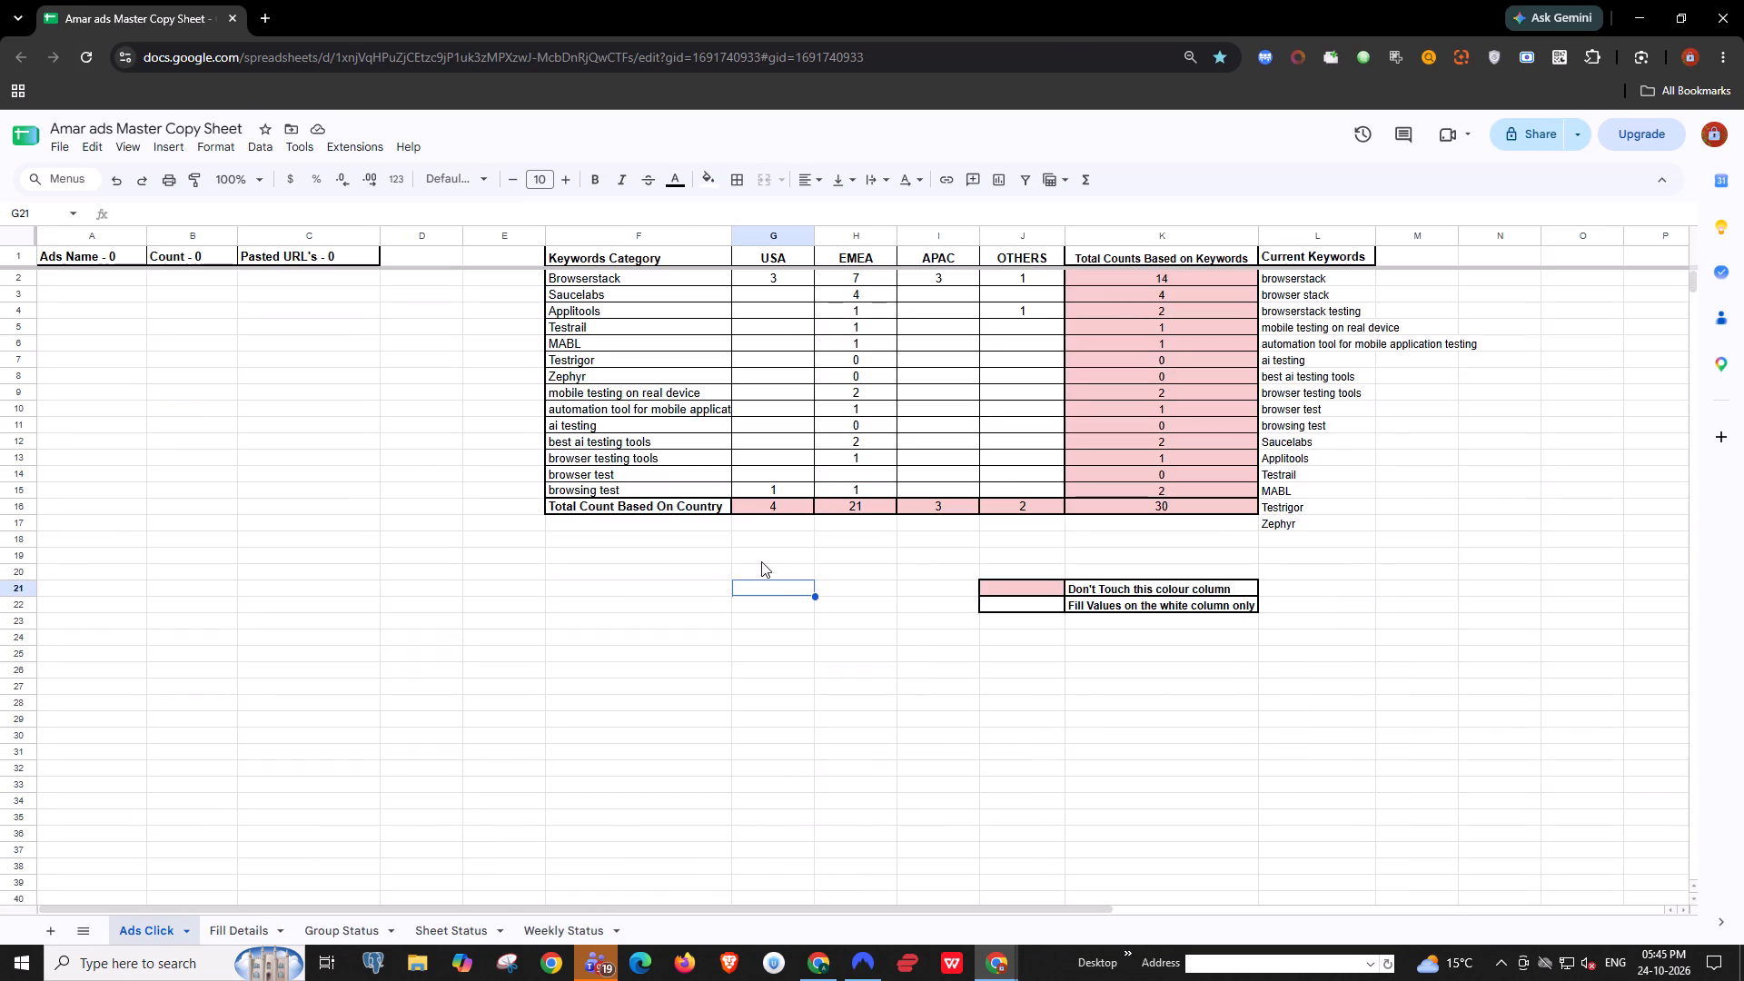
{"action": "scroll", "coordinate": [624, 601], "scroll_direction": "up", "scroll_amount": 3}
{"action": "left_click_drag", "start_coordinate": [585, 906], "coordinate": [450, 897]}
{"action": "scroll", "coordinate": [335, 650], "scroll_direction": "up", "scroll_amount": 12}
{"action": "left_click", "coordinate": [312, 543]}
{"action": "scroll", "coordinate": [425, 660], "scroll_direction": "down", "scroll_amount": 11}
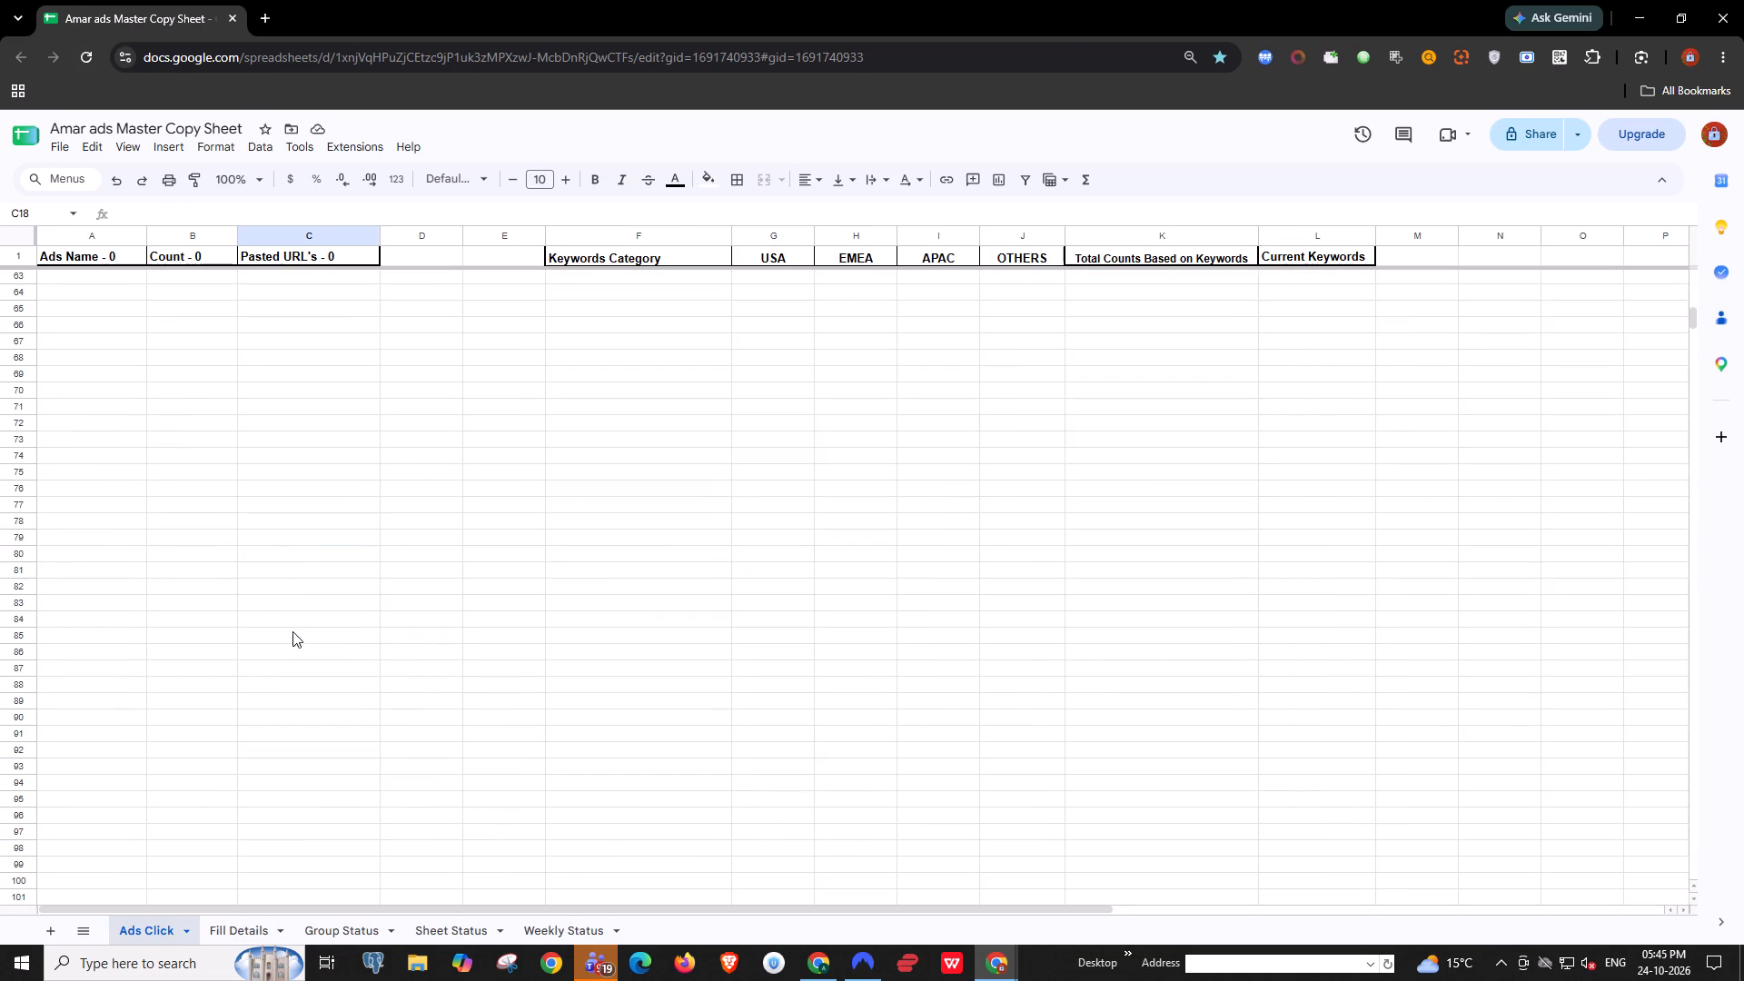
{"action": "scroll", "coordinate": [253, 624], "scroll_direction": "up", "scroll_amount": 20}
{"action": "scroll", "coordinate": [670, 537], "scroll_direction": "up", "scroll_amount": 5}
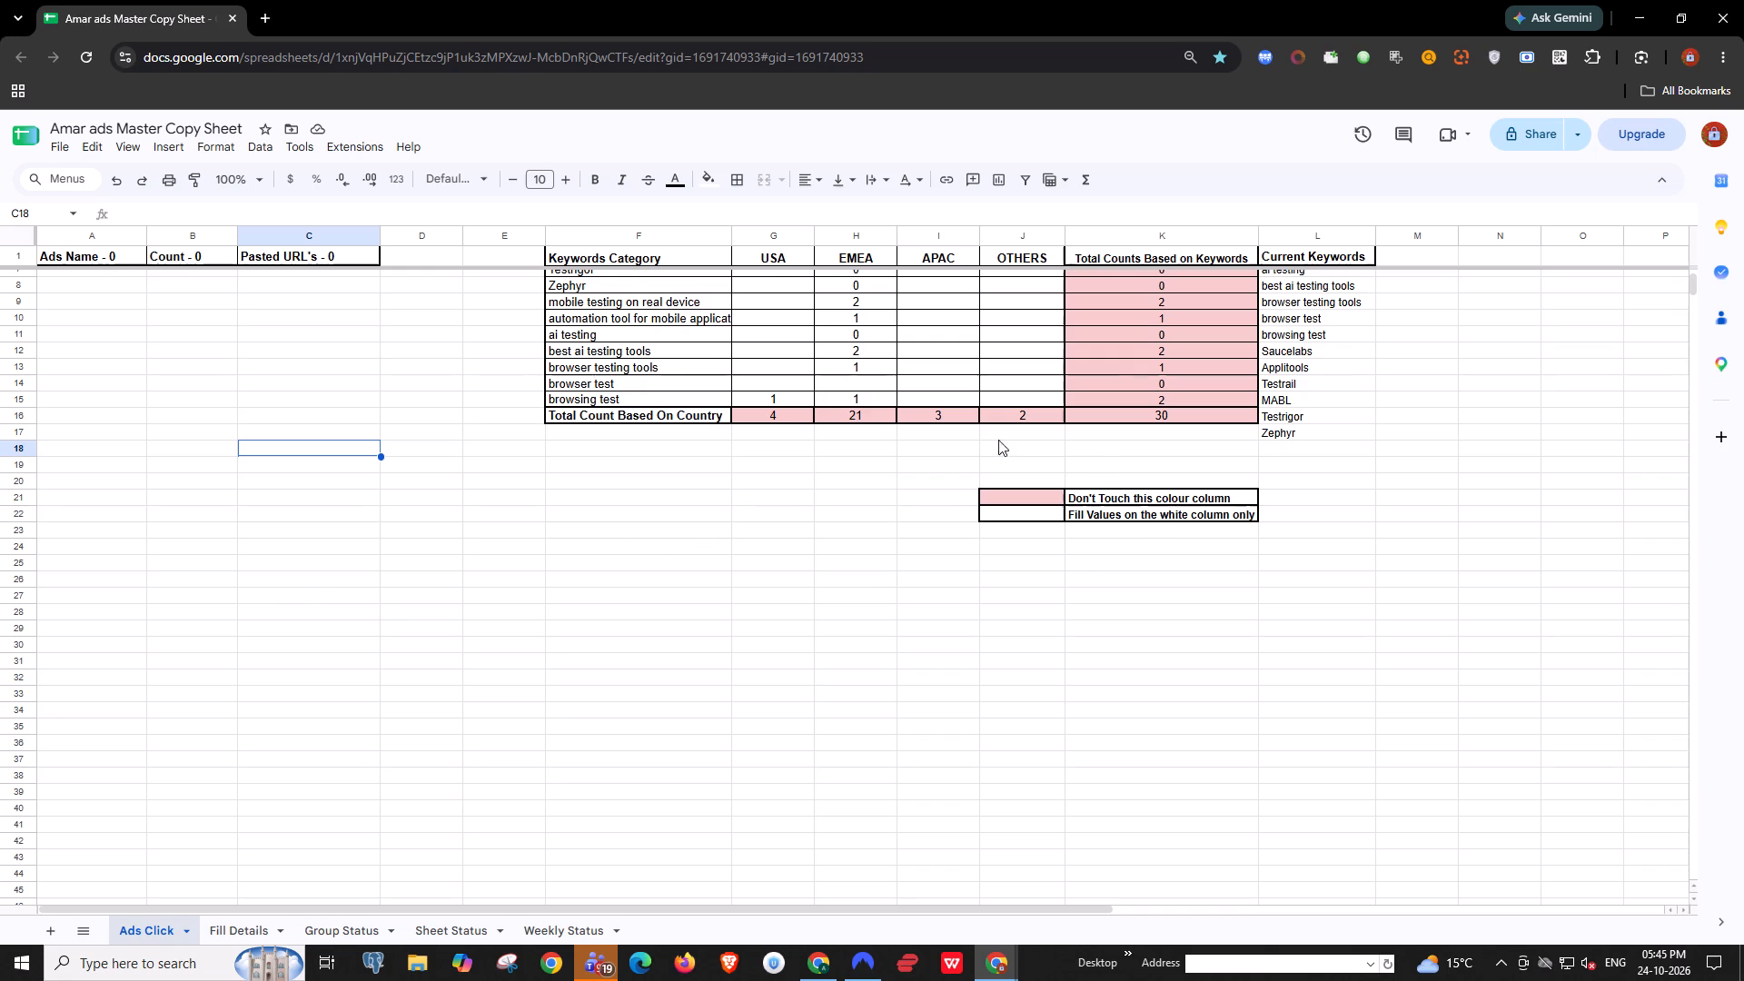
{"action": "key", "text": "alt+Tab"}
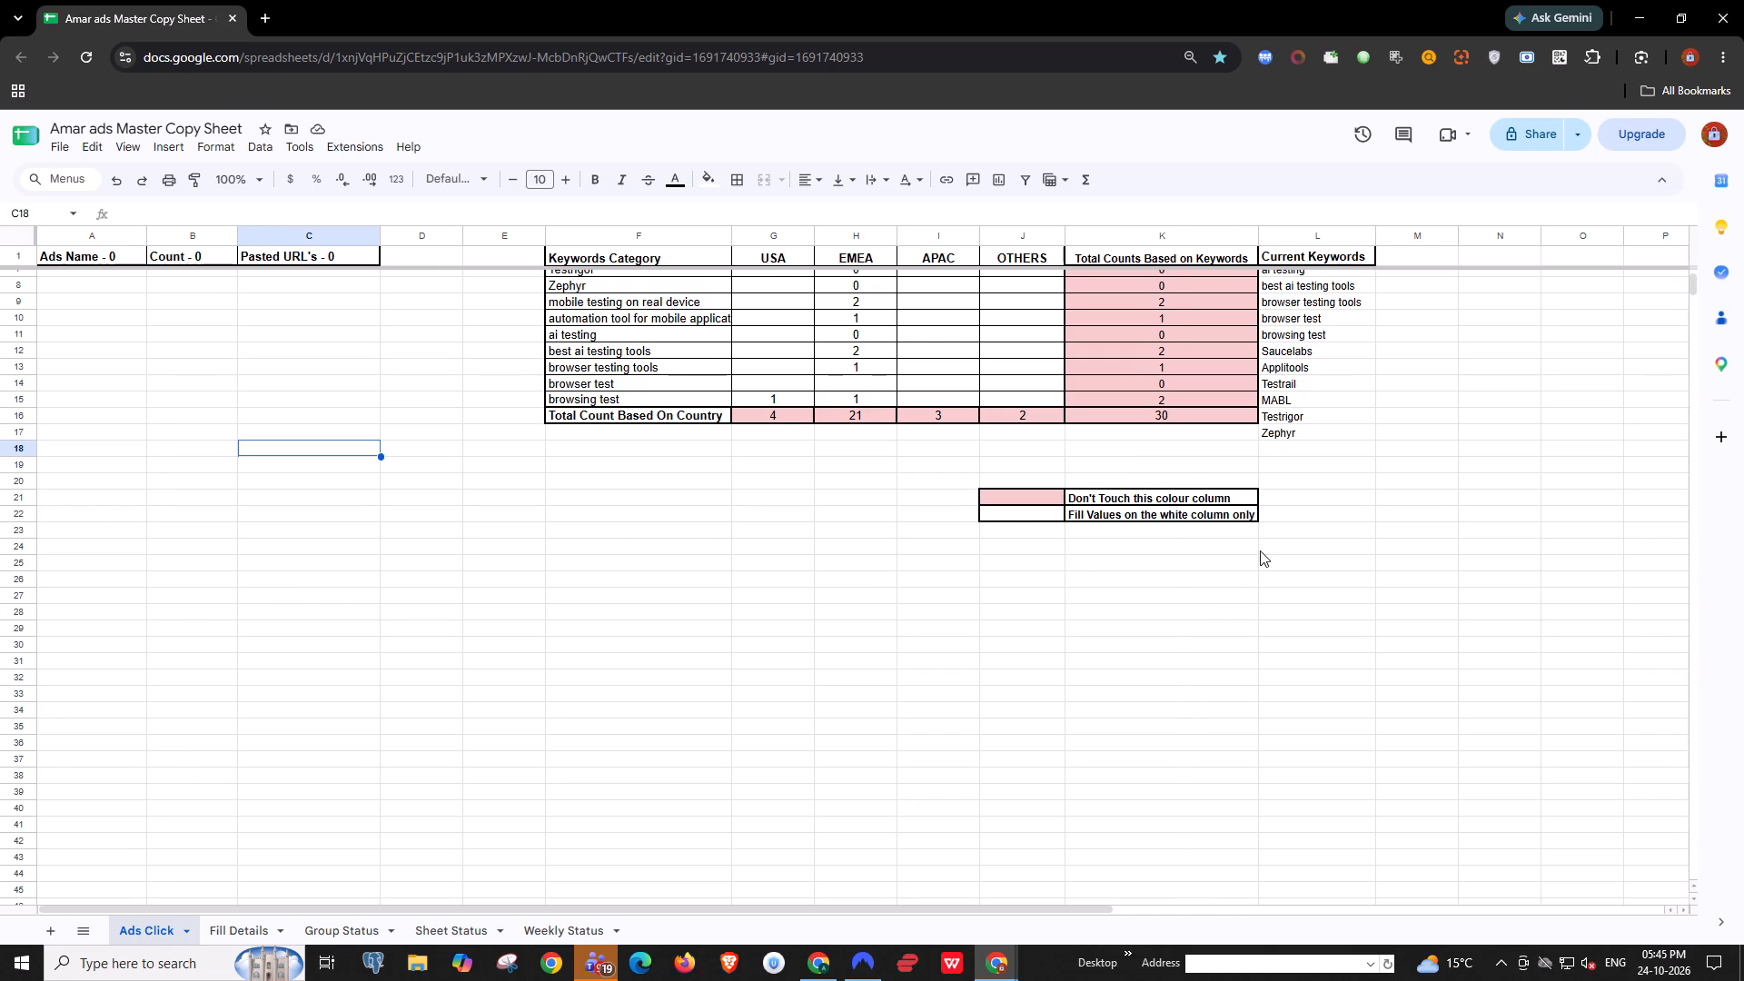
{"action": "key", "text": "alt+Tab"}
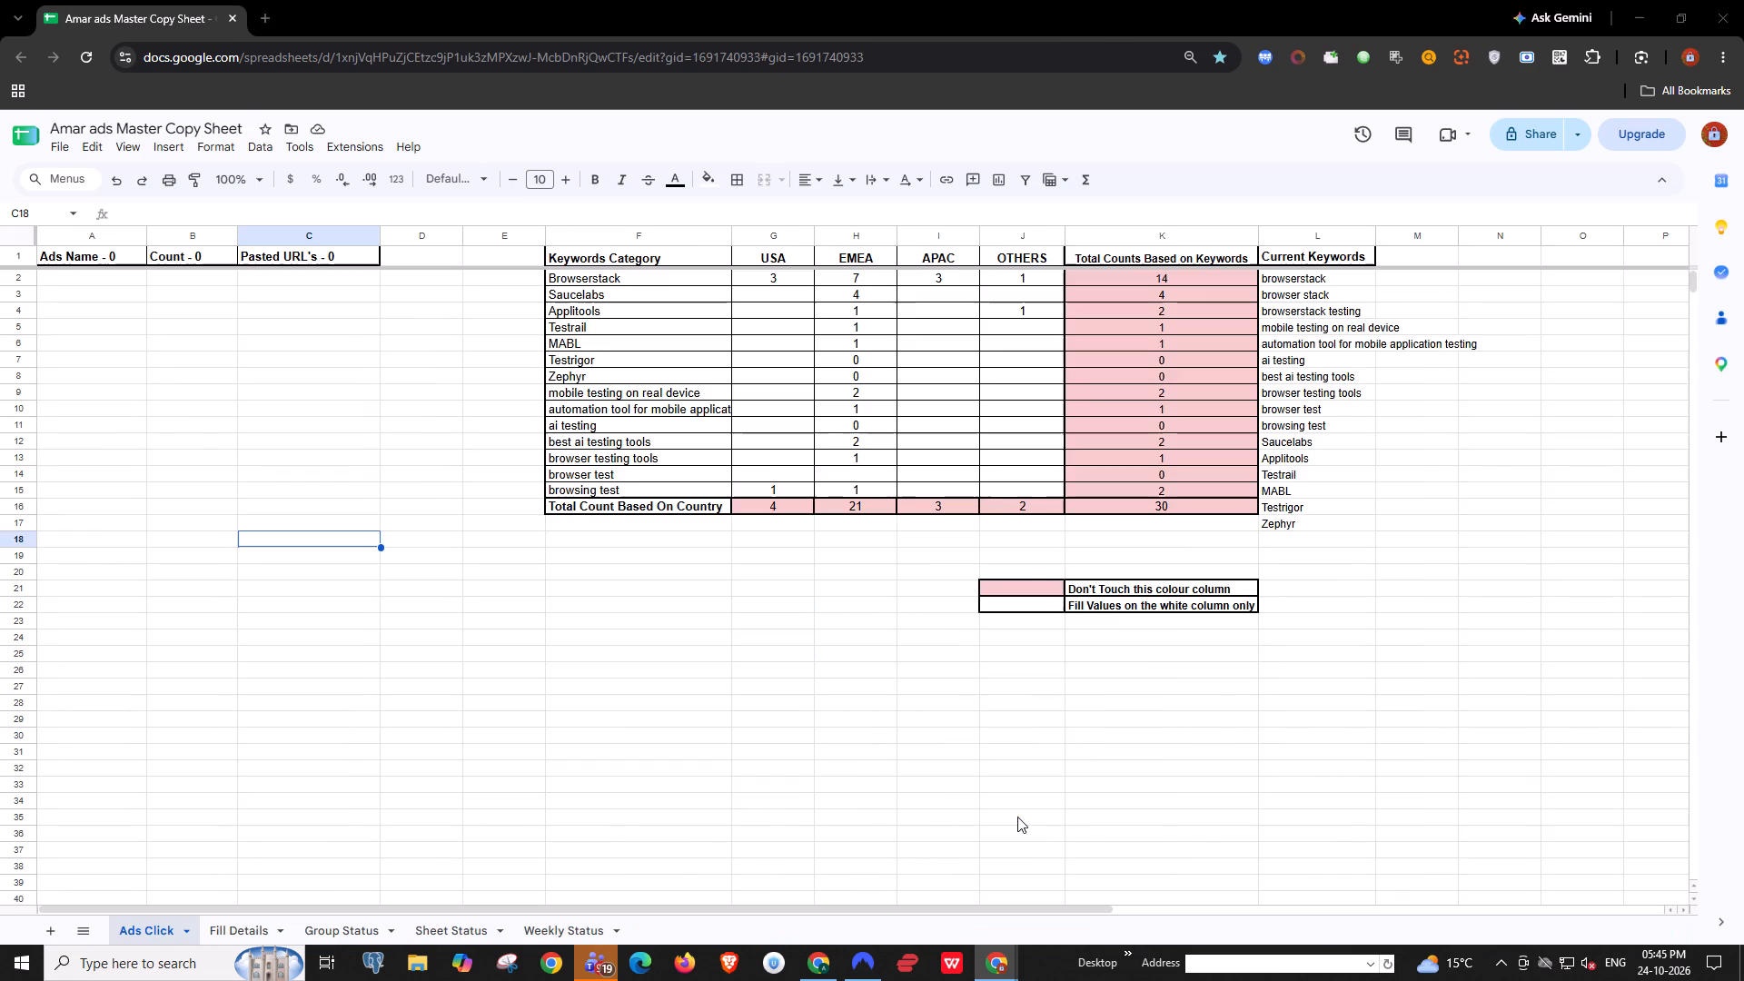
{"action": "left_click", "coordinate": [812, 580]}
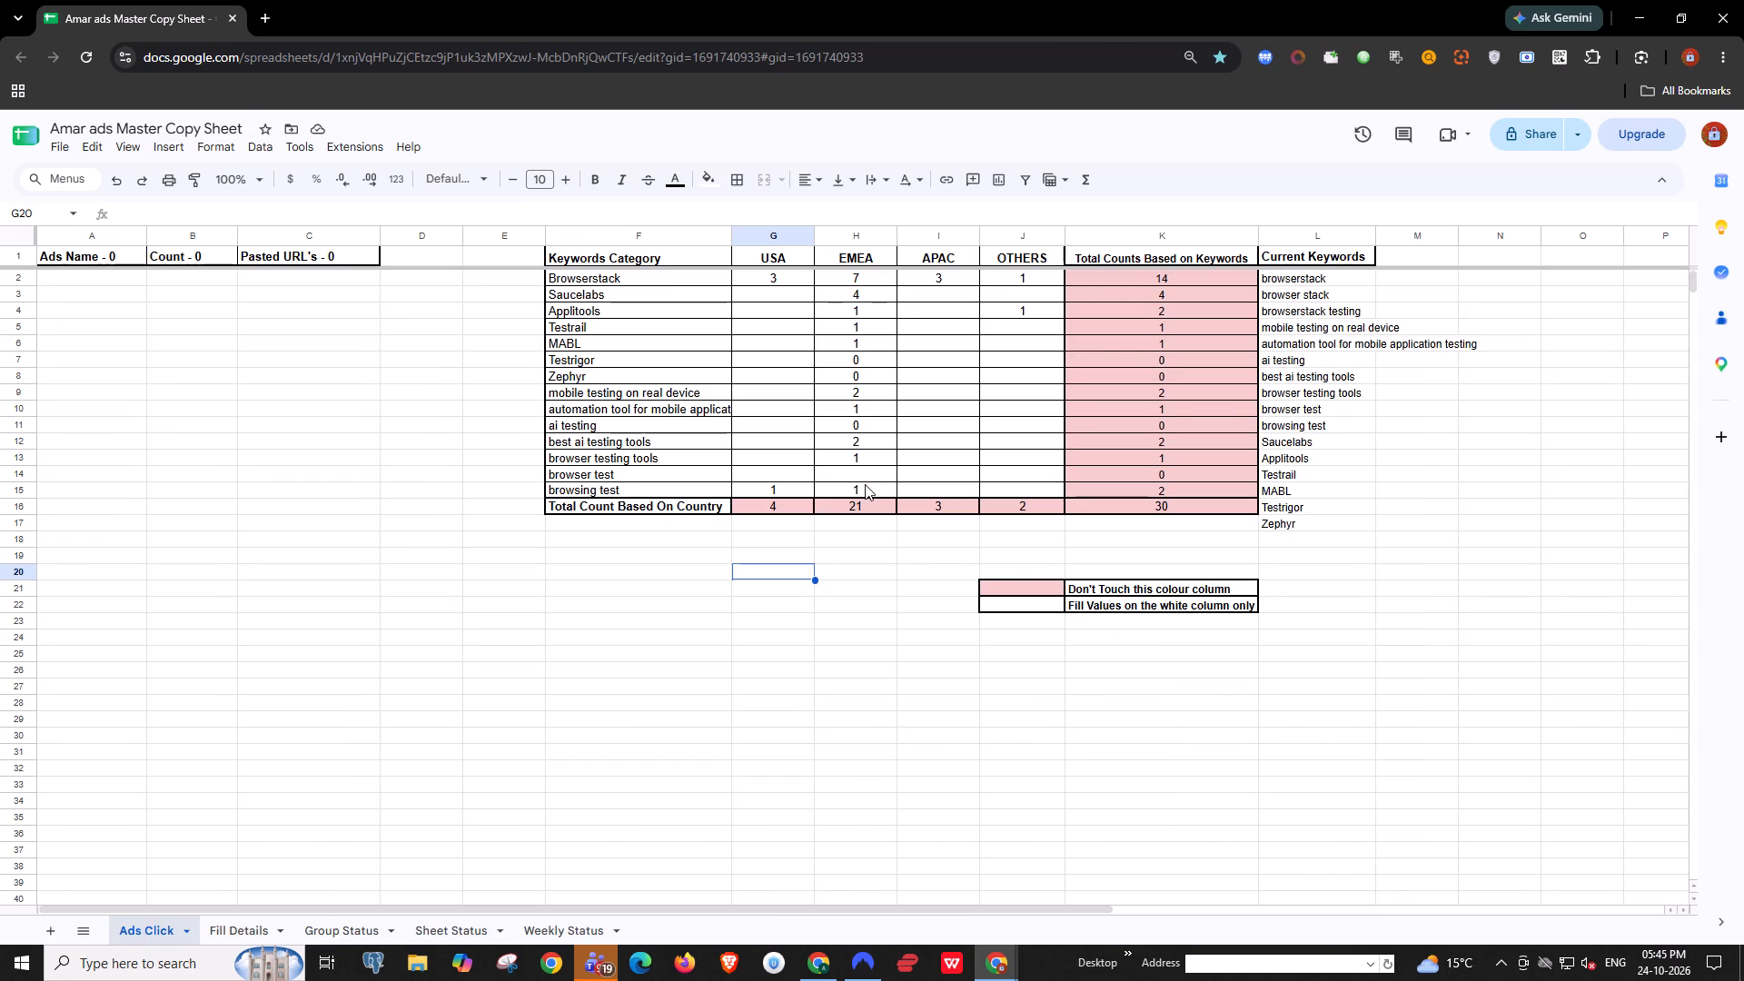
Compare the master copy's EMEA counts for "mobile testing on real device", MABL and Saucelabs with the task sheet's country counts.
{"action": "key", "text": "alt+Tab"}
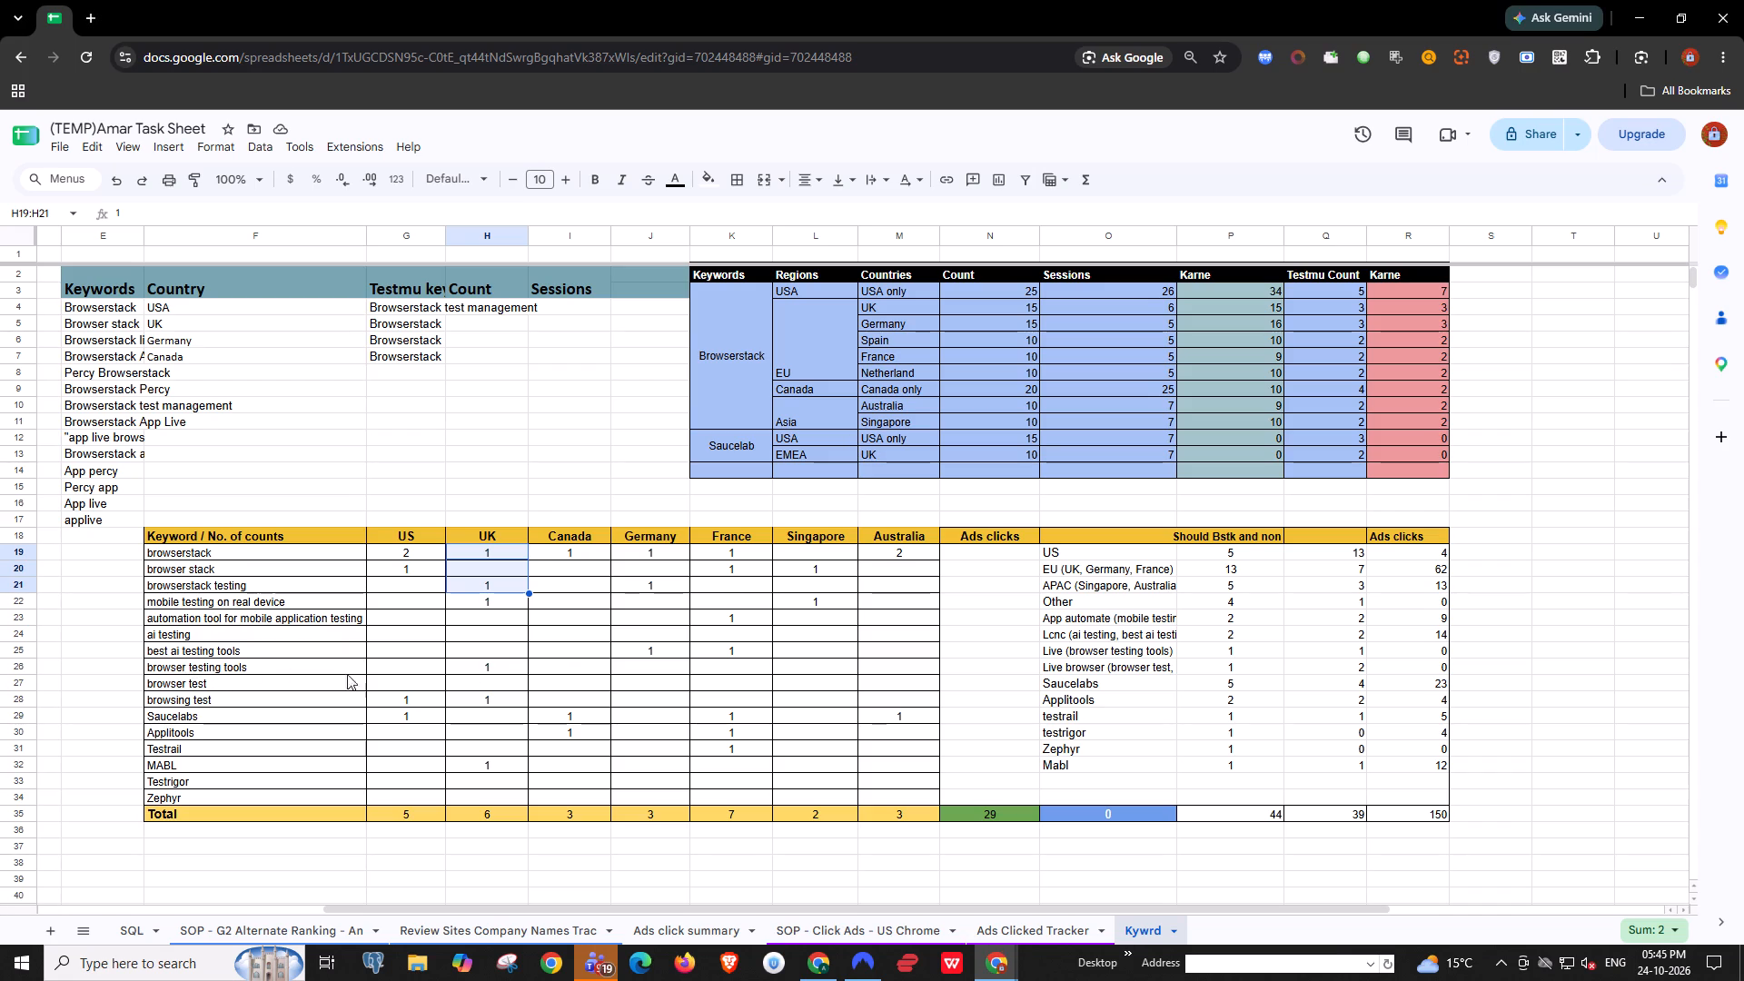
{"action": "key", "text": "alt+Tab"}
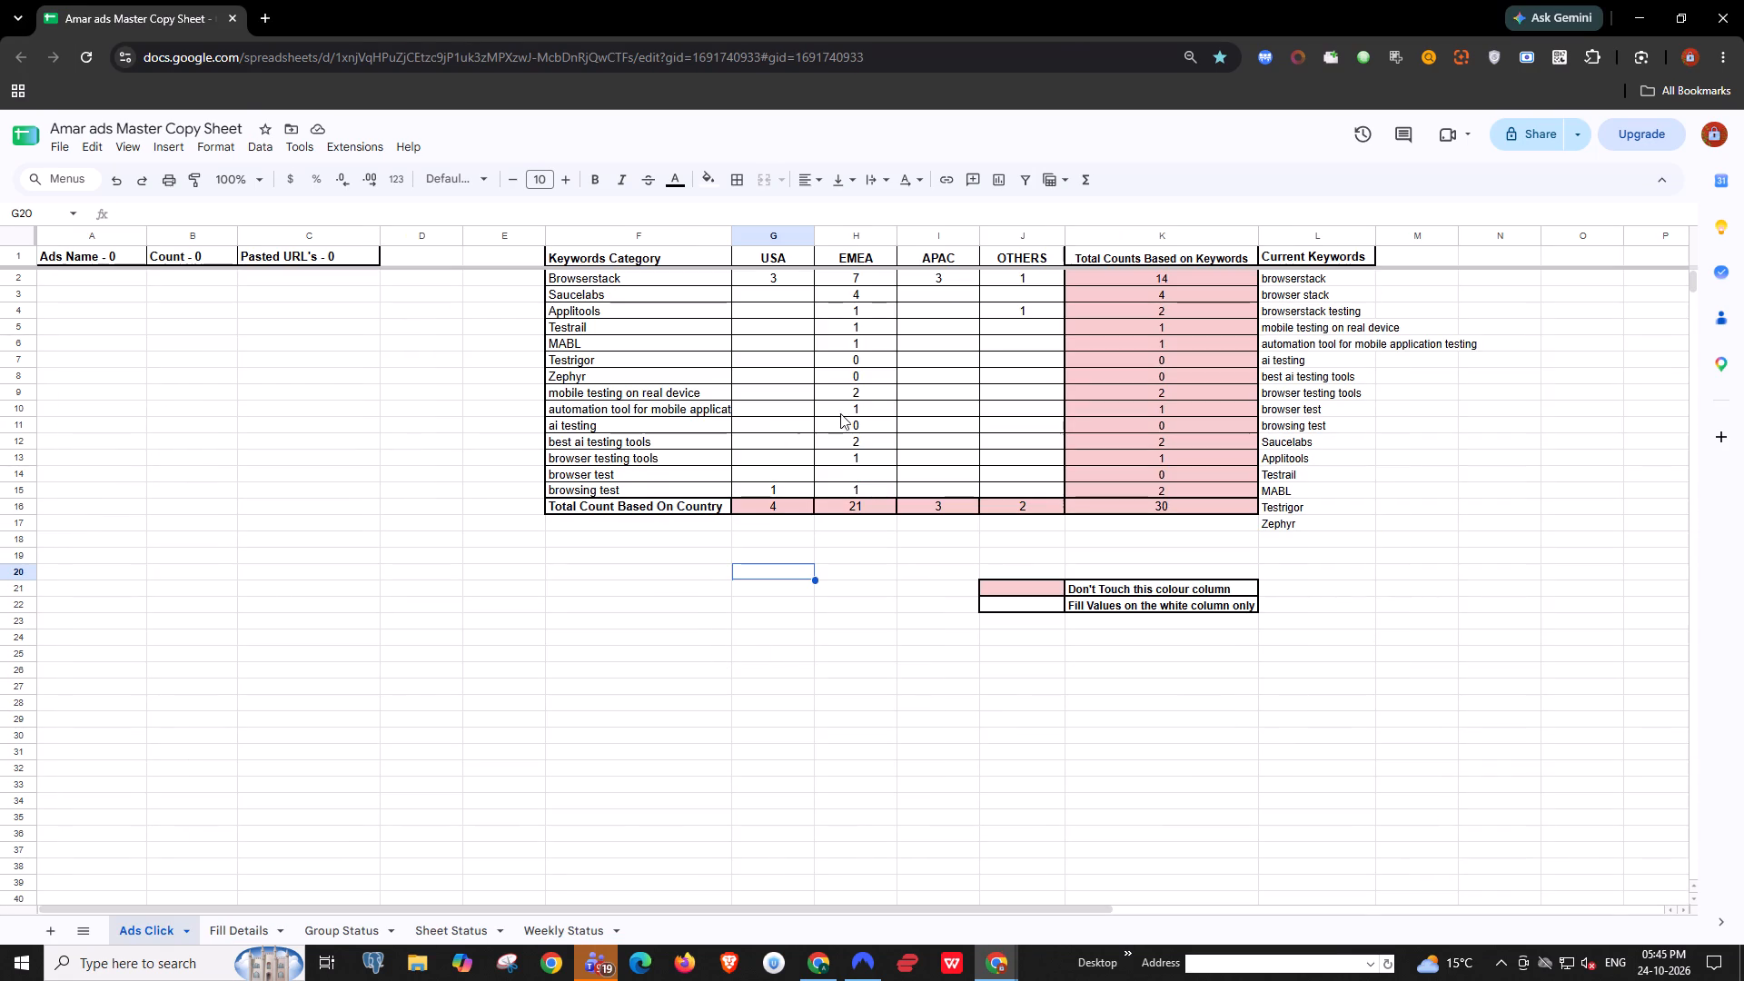
{"action": "left_click", "coordinate": [861, 395]}
{"action": "key", "text": "alt+Tab"}
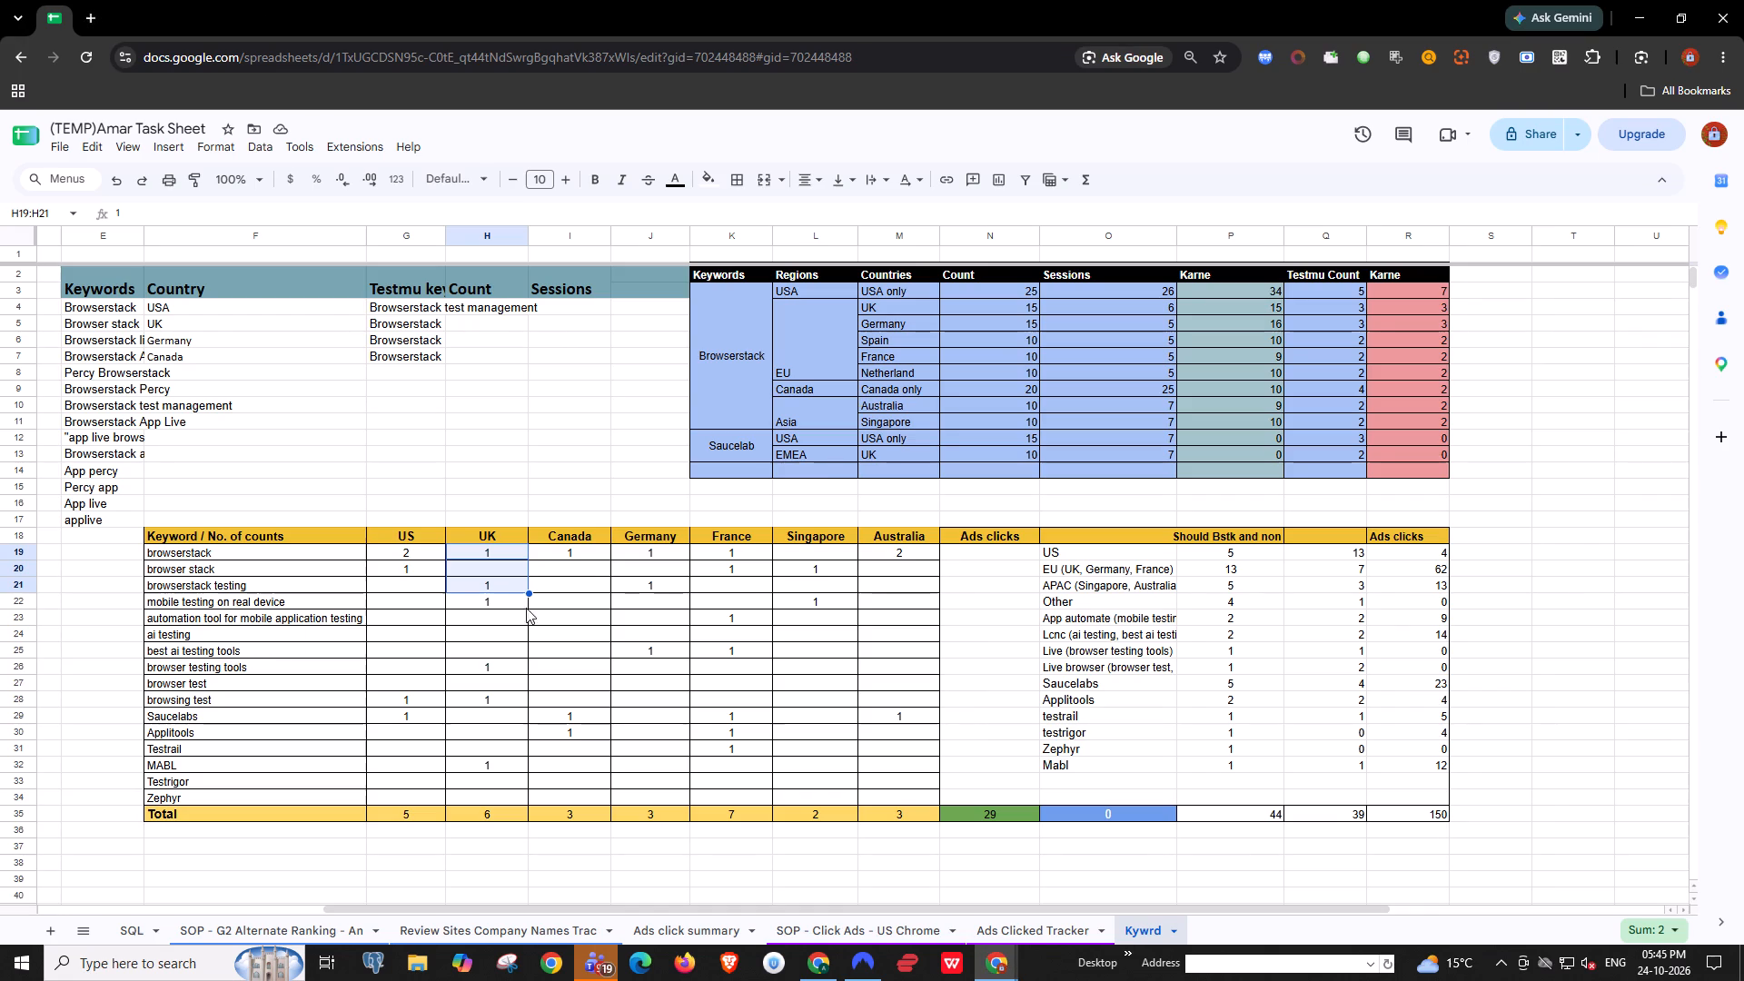
{"action": "key", "text": "alt+Tab"}
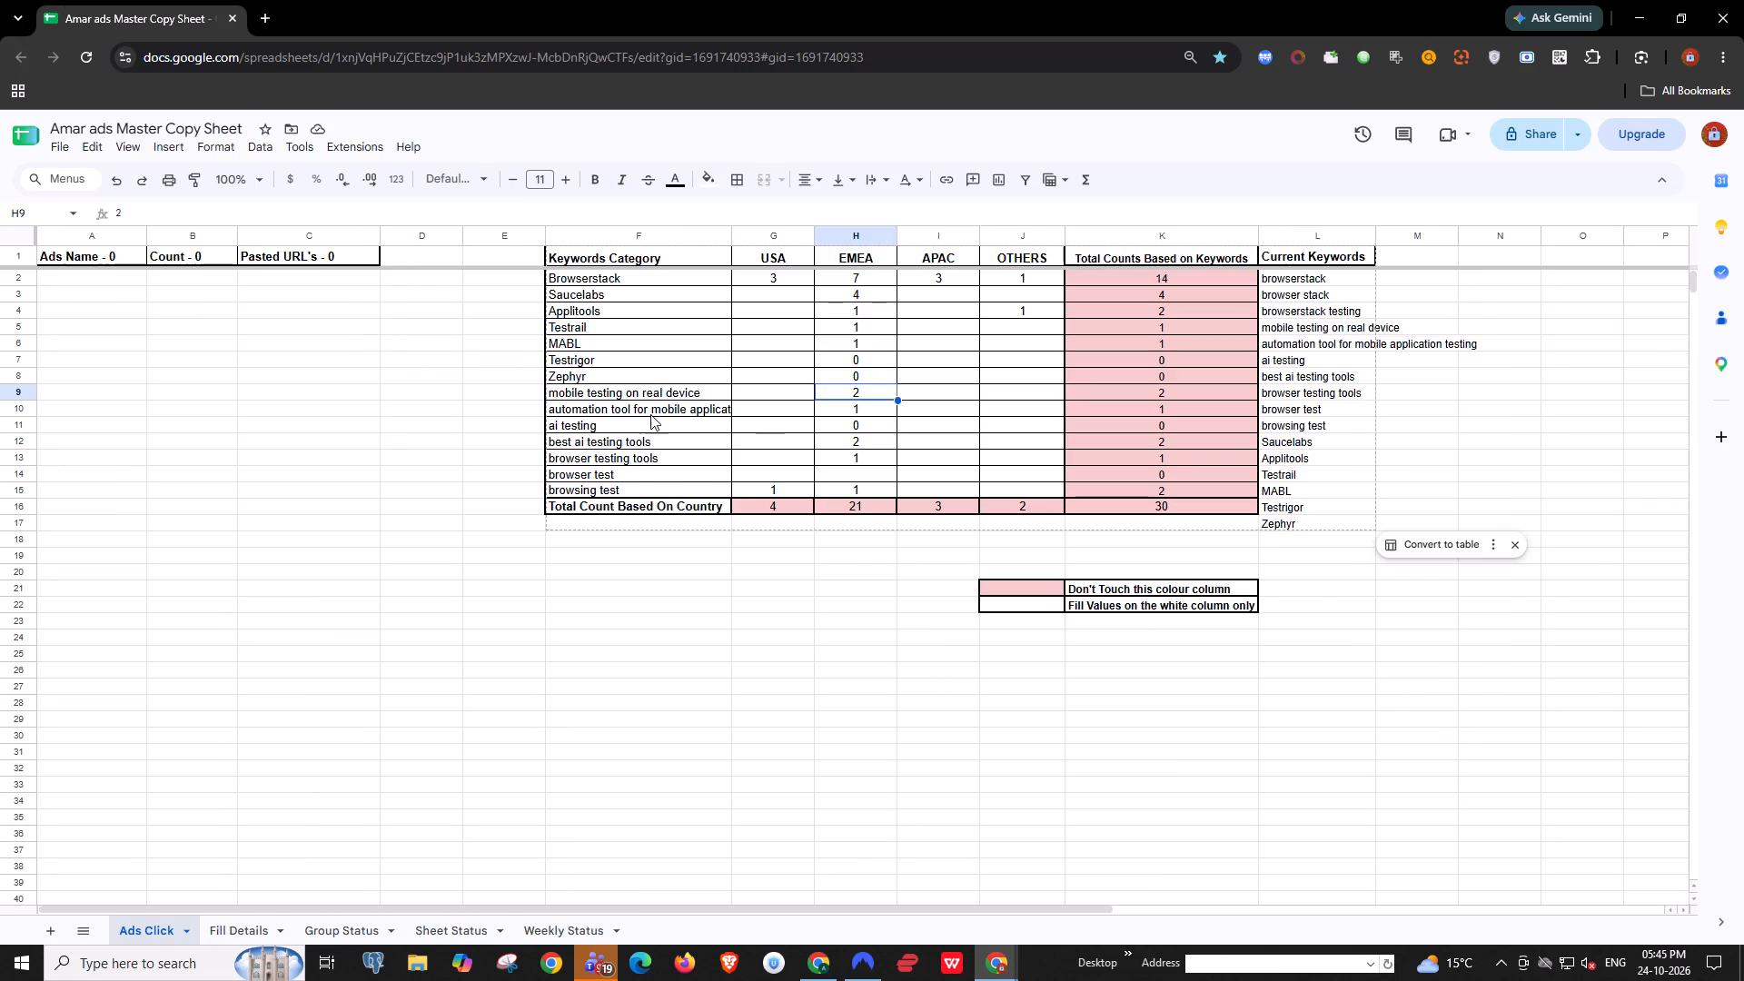
{"action": "left_click", "coordinate": [869, 343]}
{"action": "left_click", "coordinate": [858, 334]}
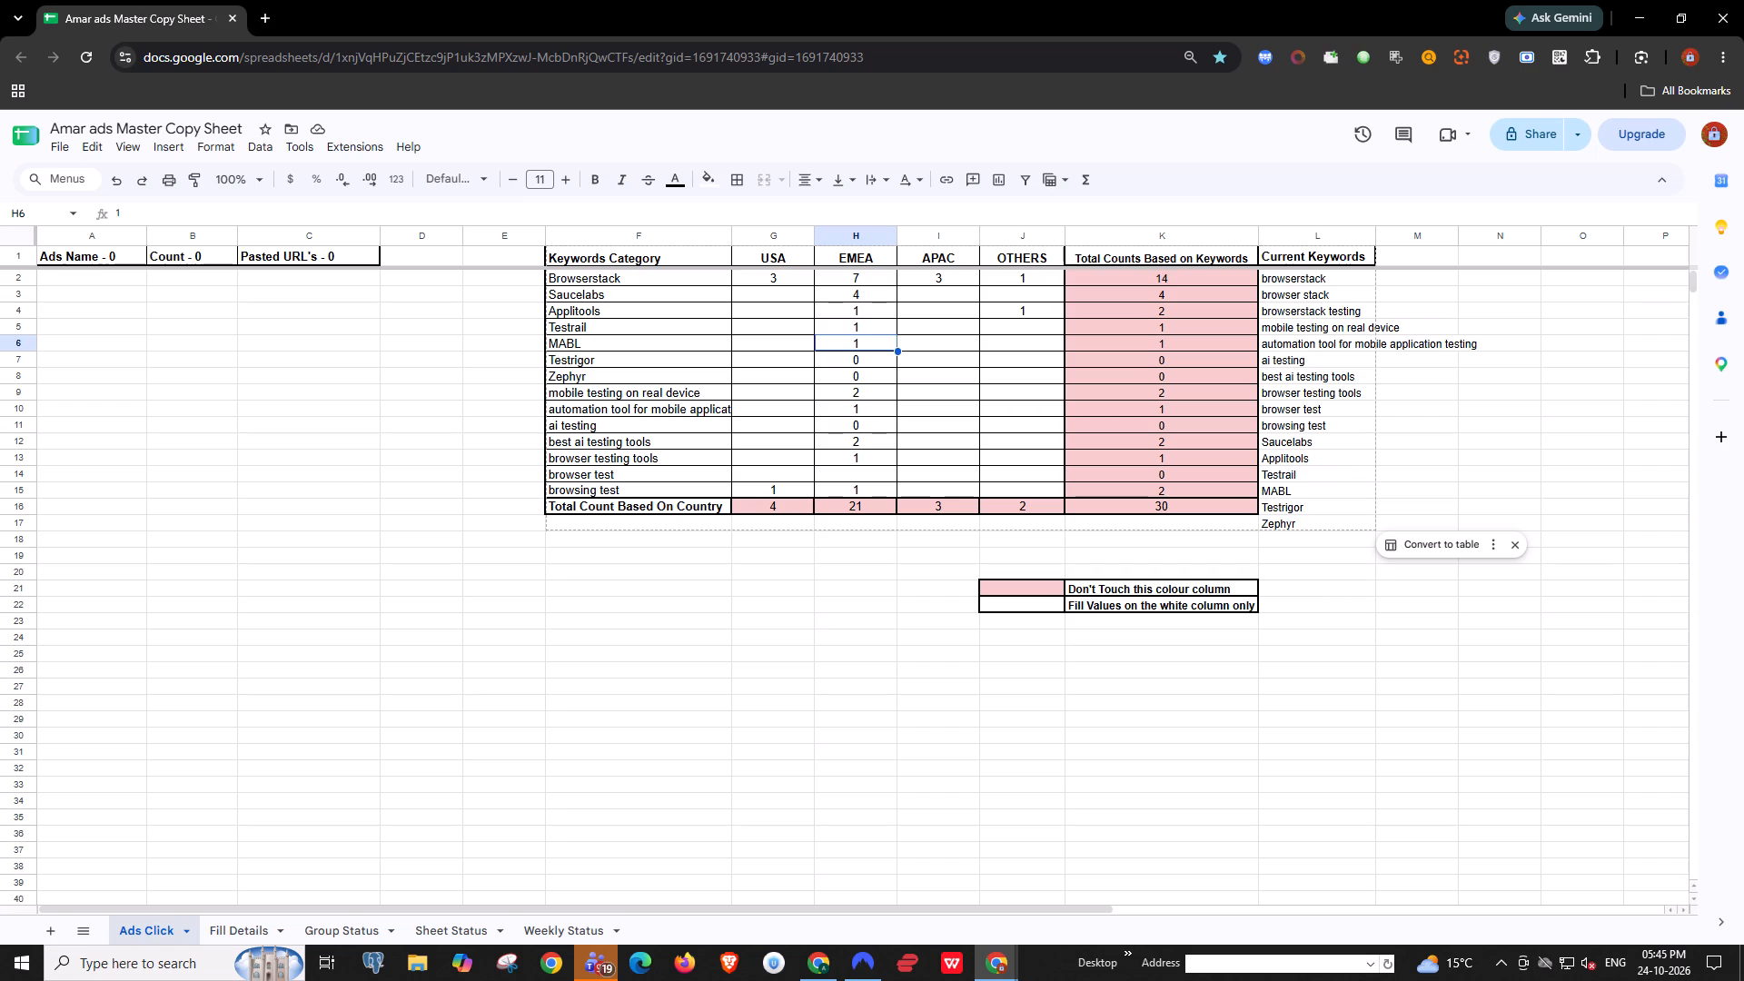
{"action": "left_click", "coordinate": [865, 294]}
{"action": "key", "text": "alt+Tab"}
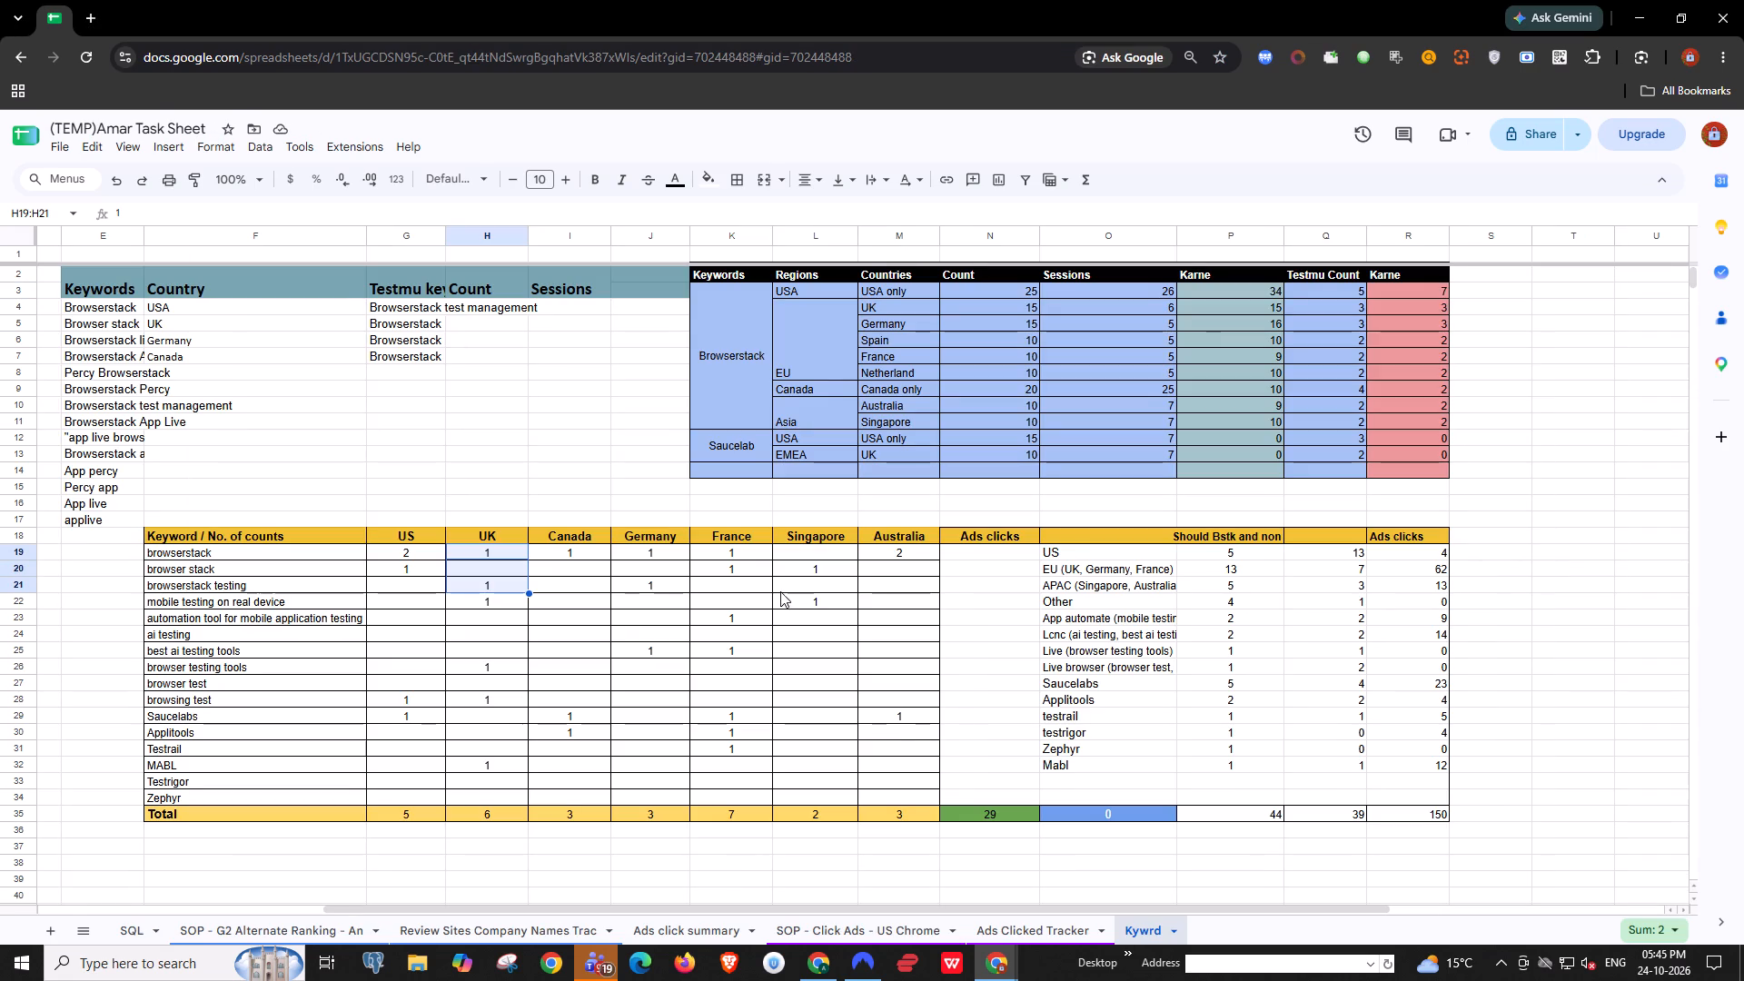
{"action": "key", "text": "alt+Tab"}
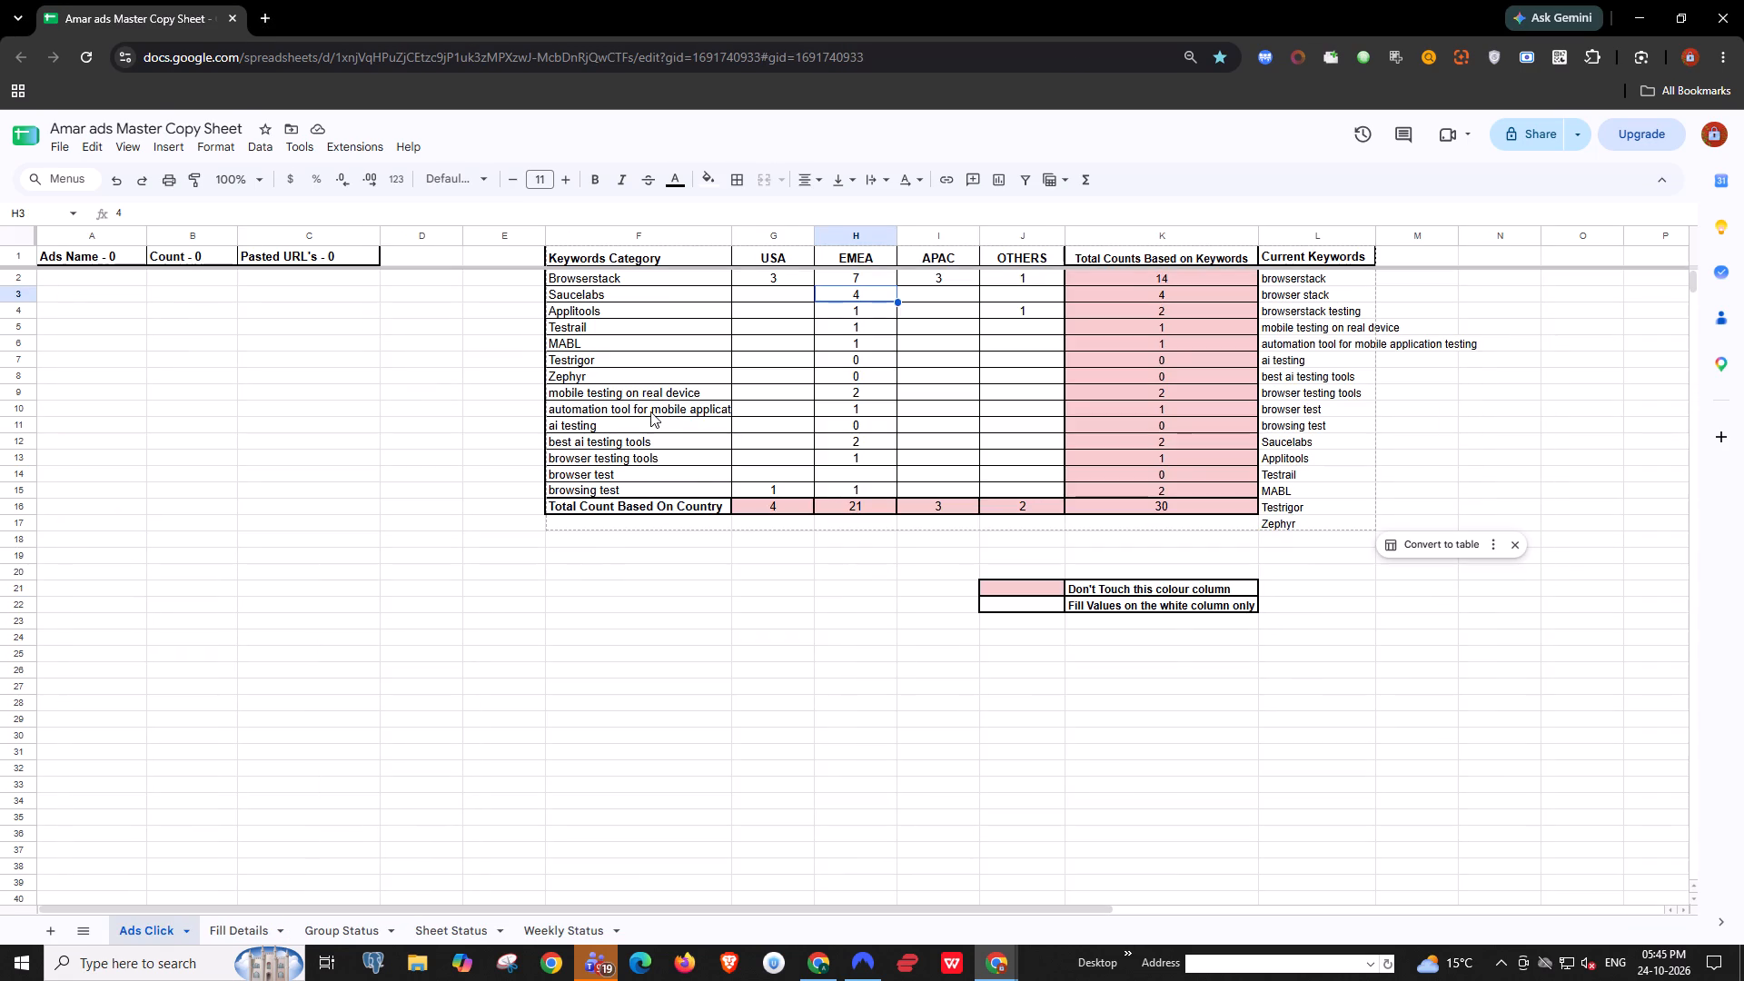
Check the Saucelabs row's Australia and US counts in the task sheet and set its USA count to 1 in the master copy.
{"action": "key", "text": "alt+Tab"}
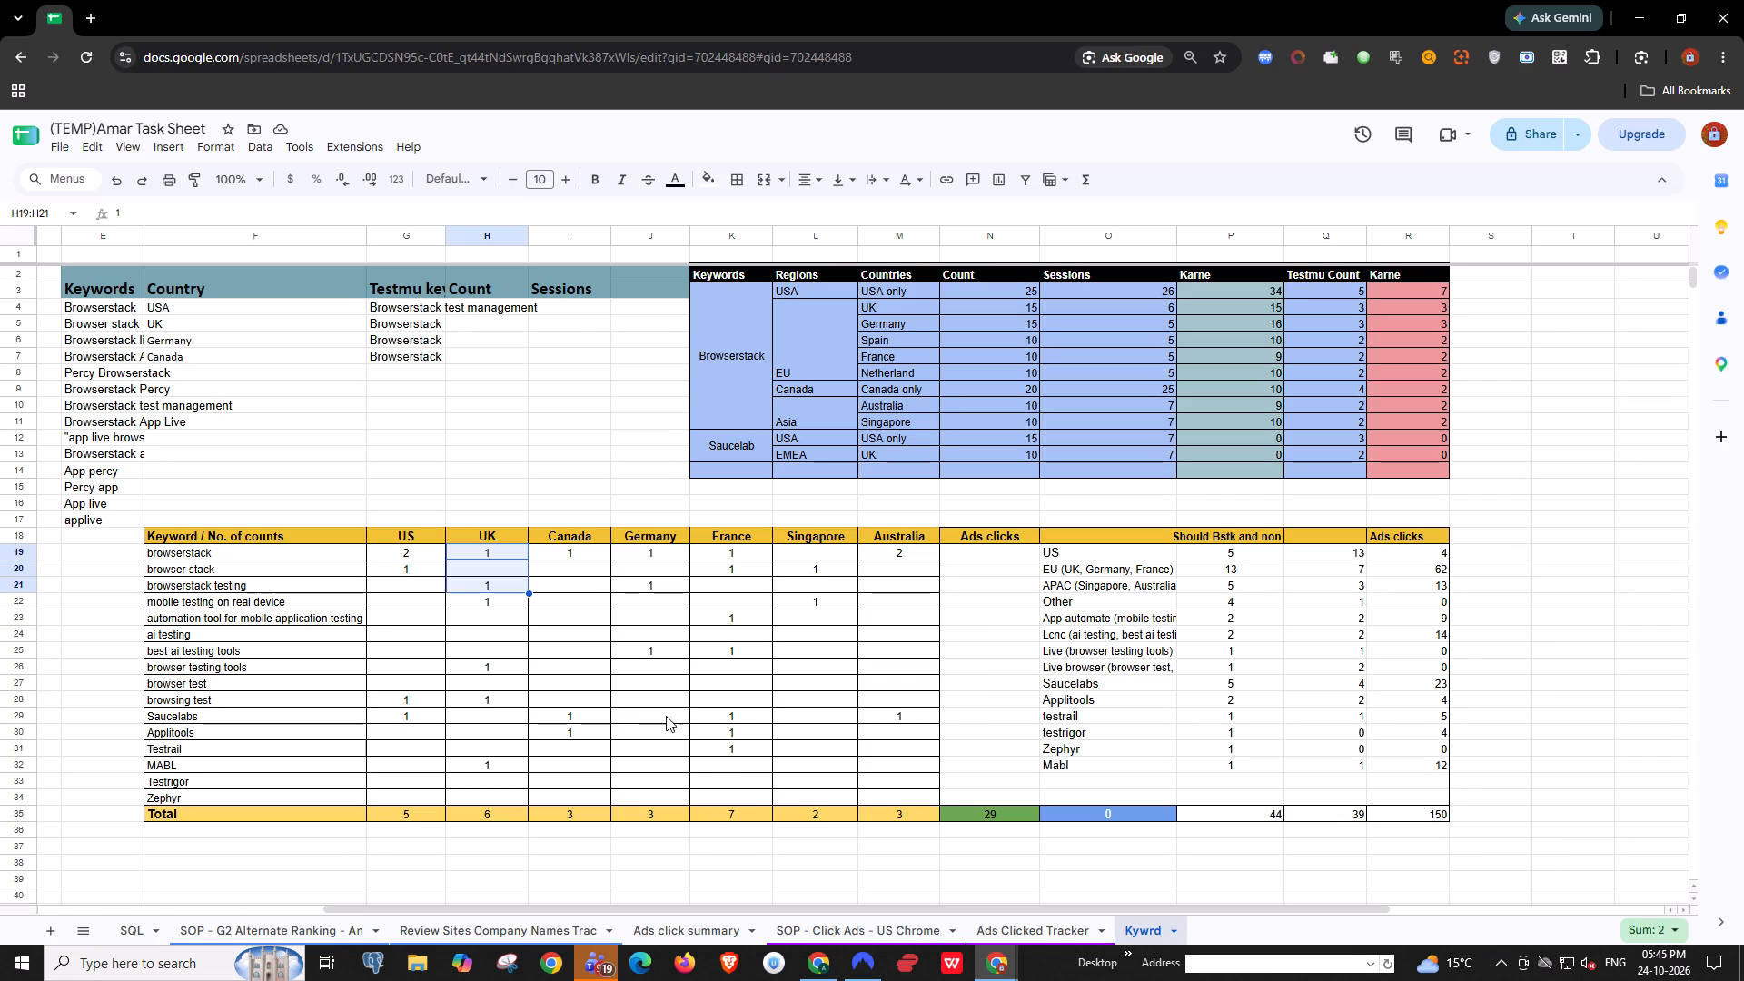
{"action": "left_click", "coordinate": [889, 717]}
{"action": "key", "text": "alt+Tab"}
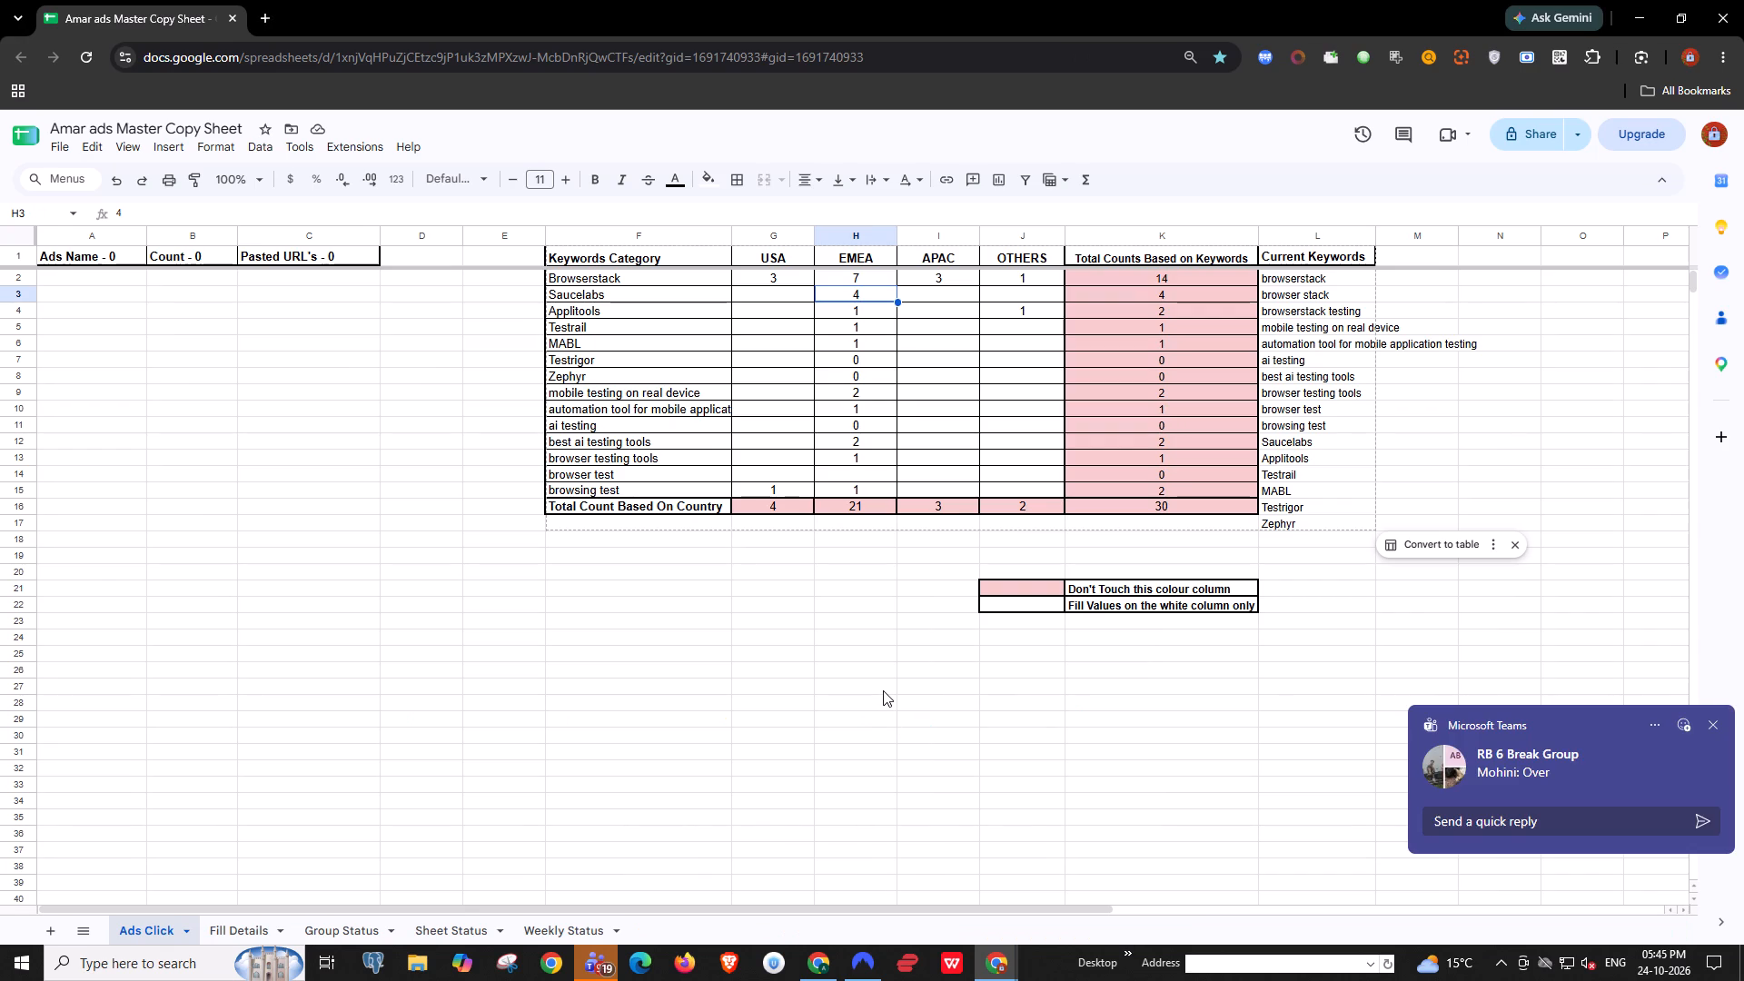
{"action": "key", "text": "alt+Tab"}
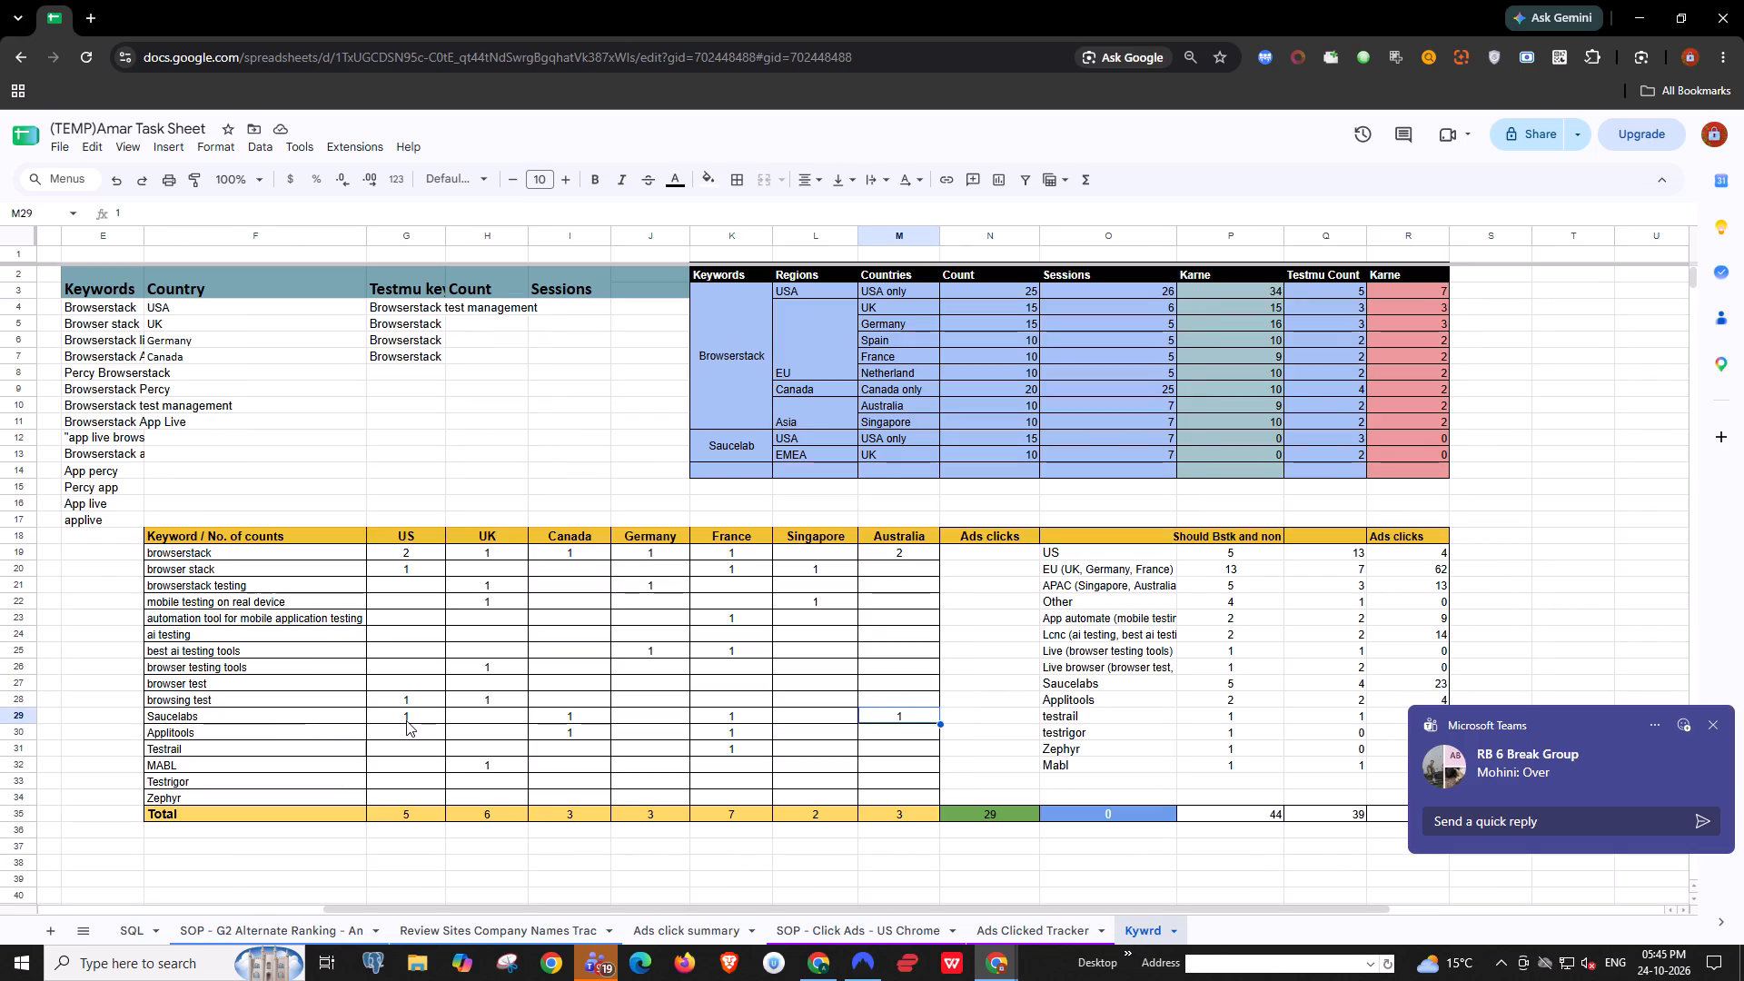
{"action": "left_click", "coordinate": [406, 720]}
{"action": "key", "text": "alt+Tab"}
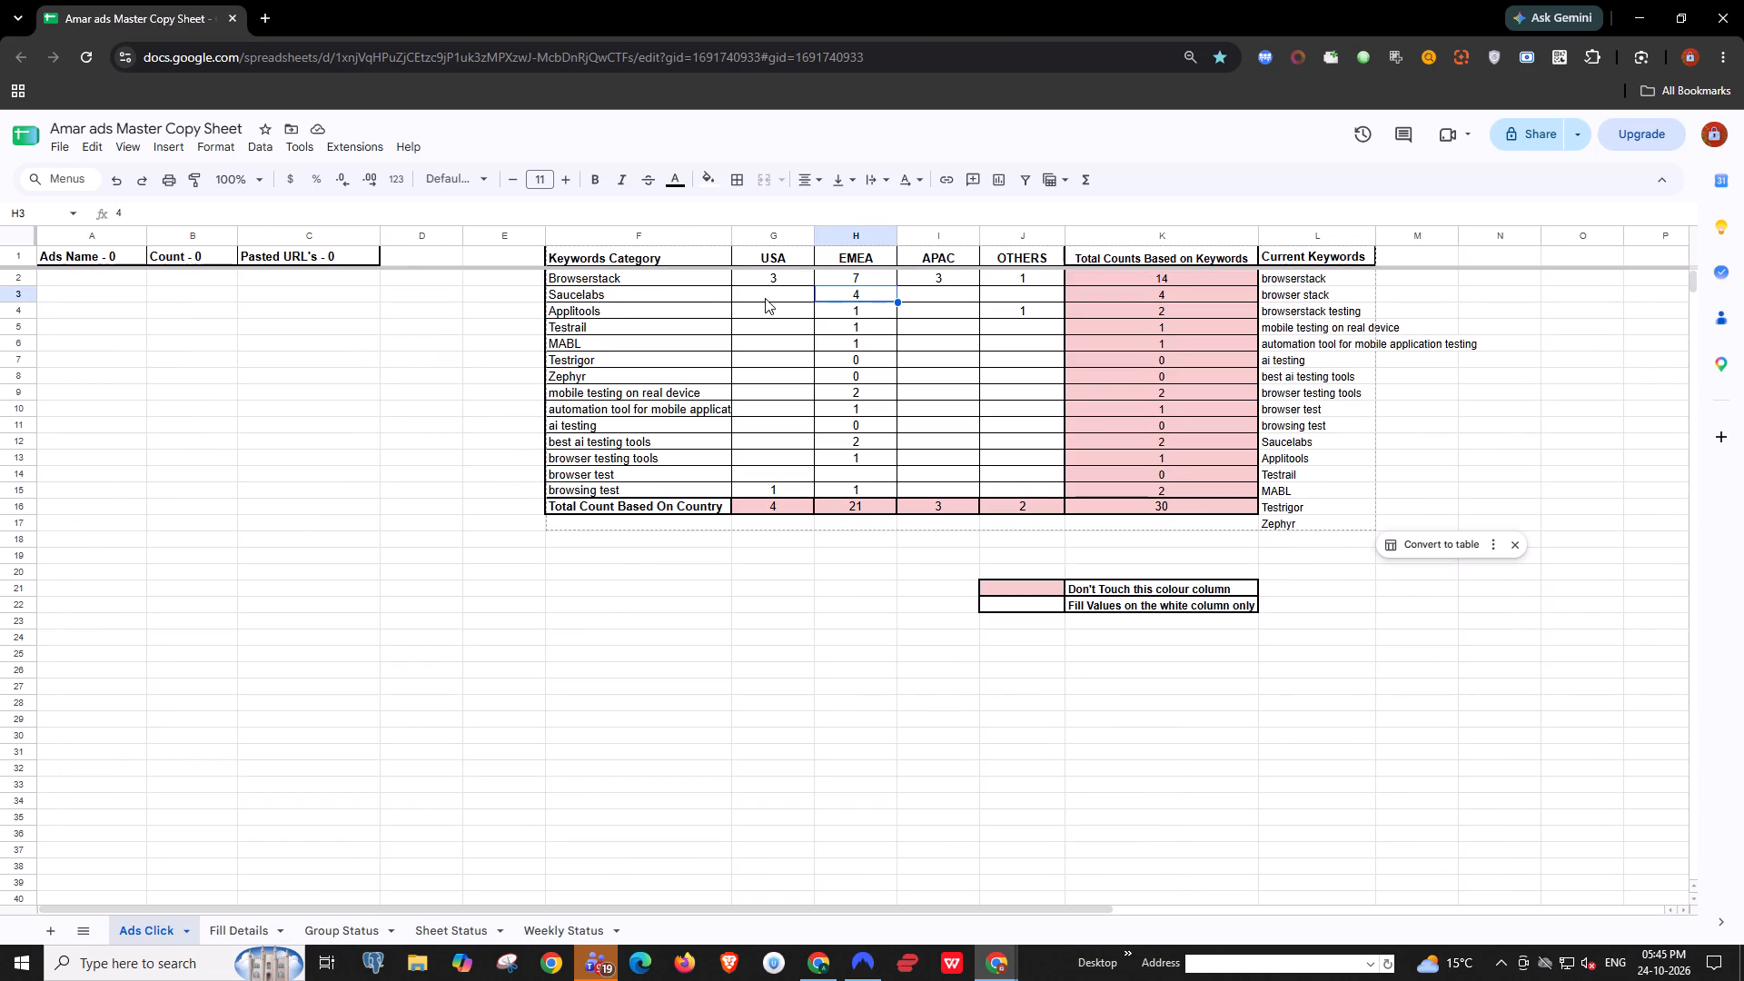
{"action": "left_click", "coordinate": [765, 296]}
{"action": "key", "text": "1"}
{"action": "key", "text": "Return"}
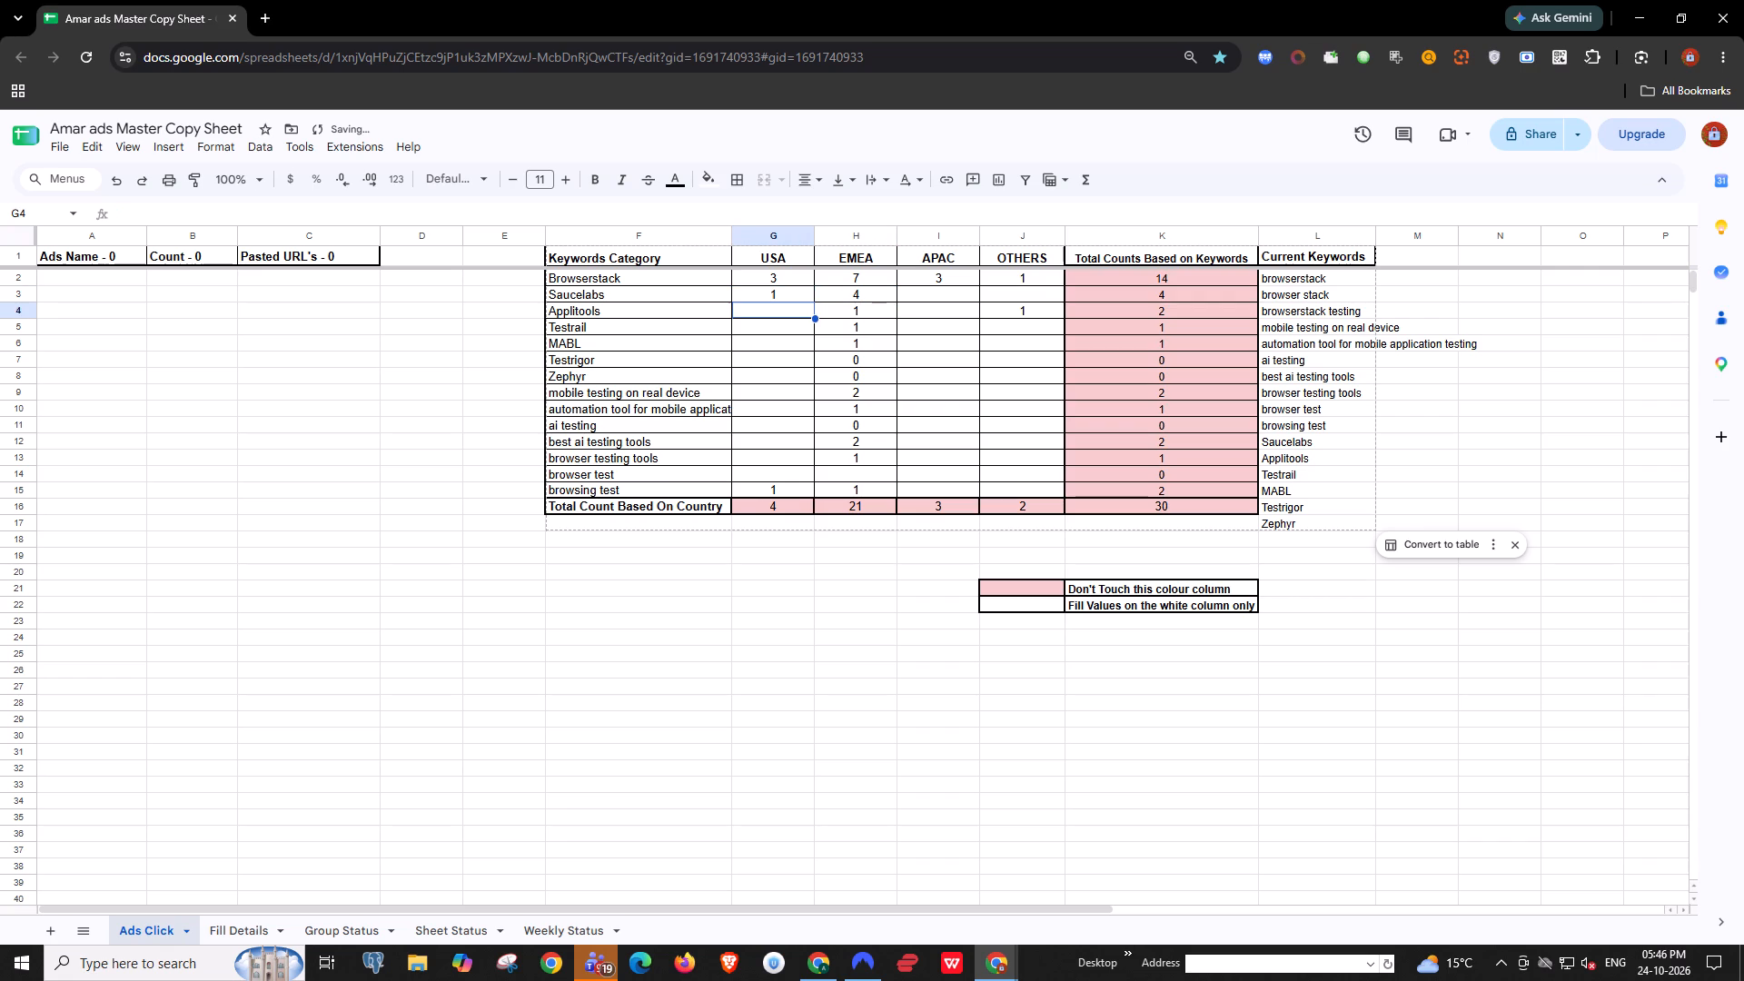
Look up the Saucelabs Canada count in the task sheet and set its OTHERS count to 1 in the master copy.
{"action": "left_click", "coordinate": [832, 294]}
{"action": "key", "text": "alt+Tab"}
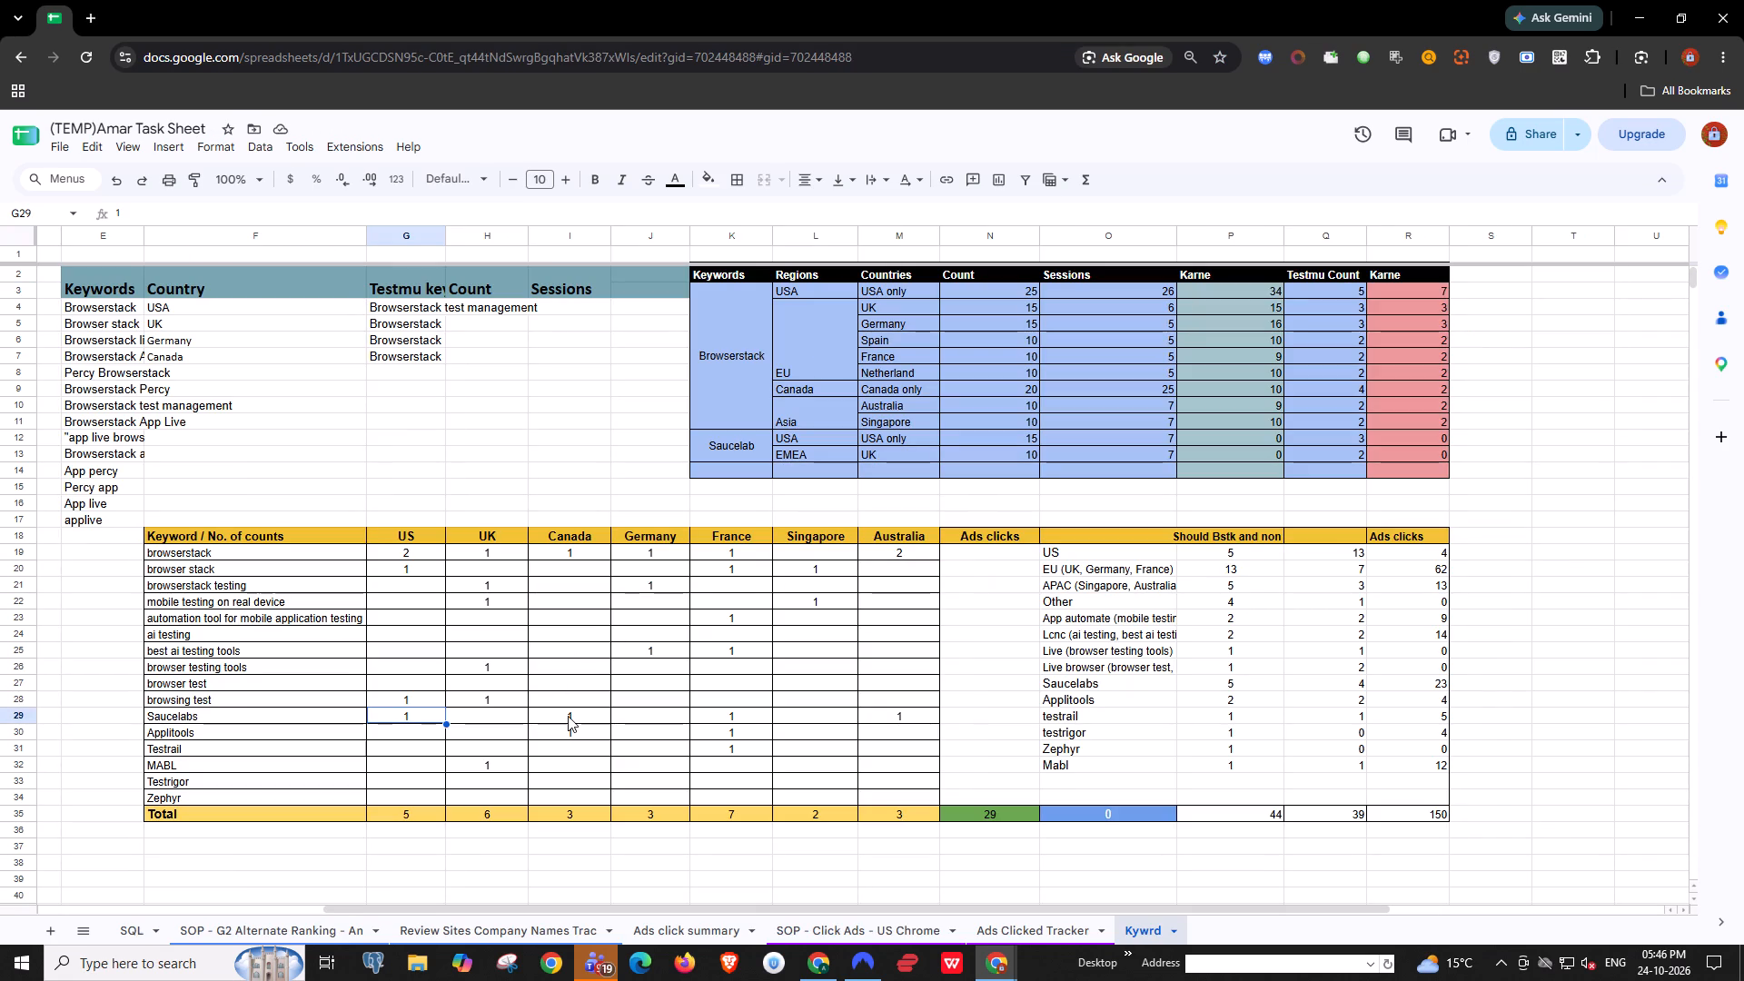
{"action": "key", "text": "alt+Tab"}
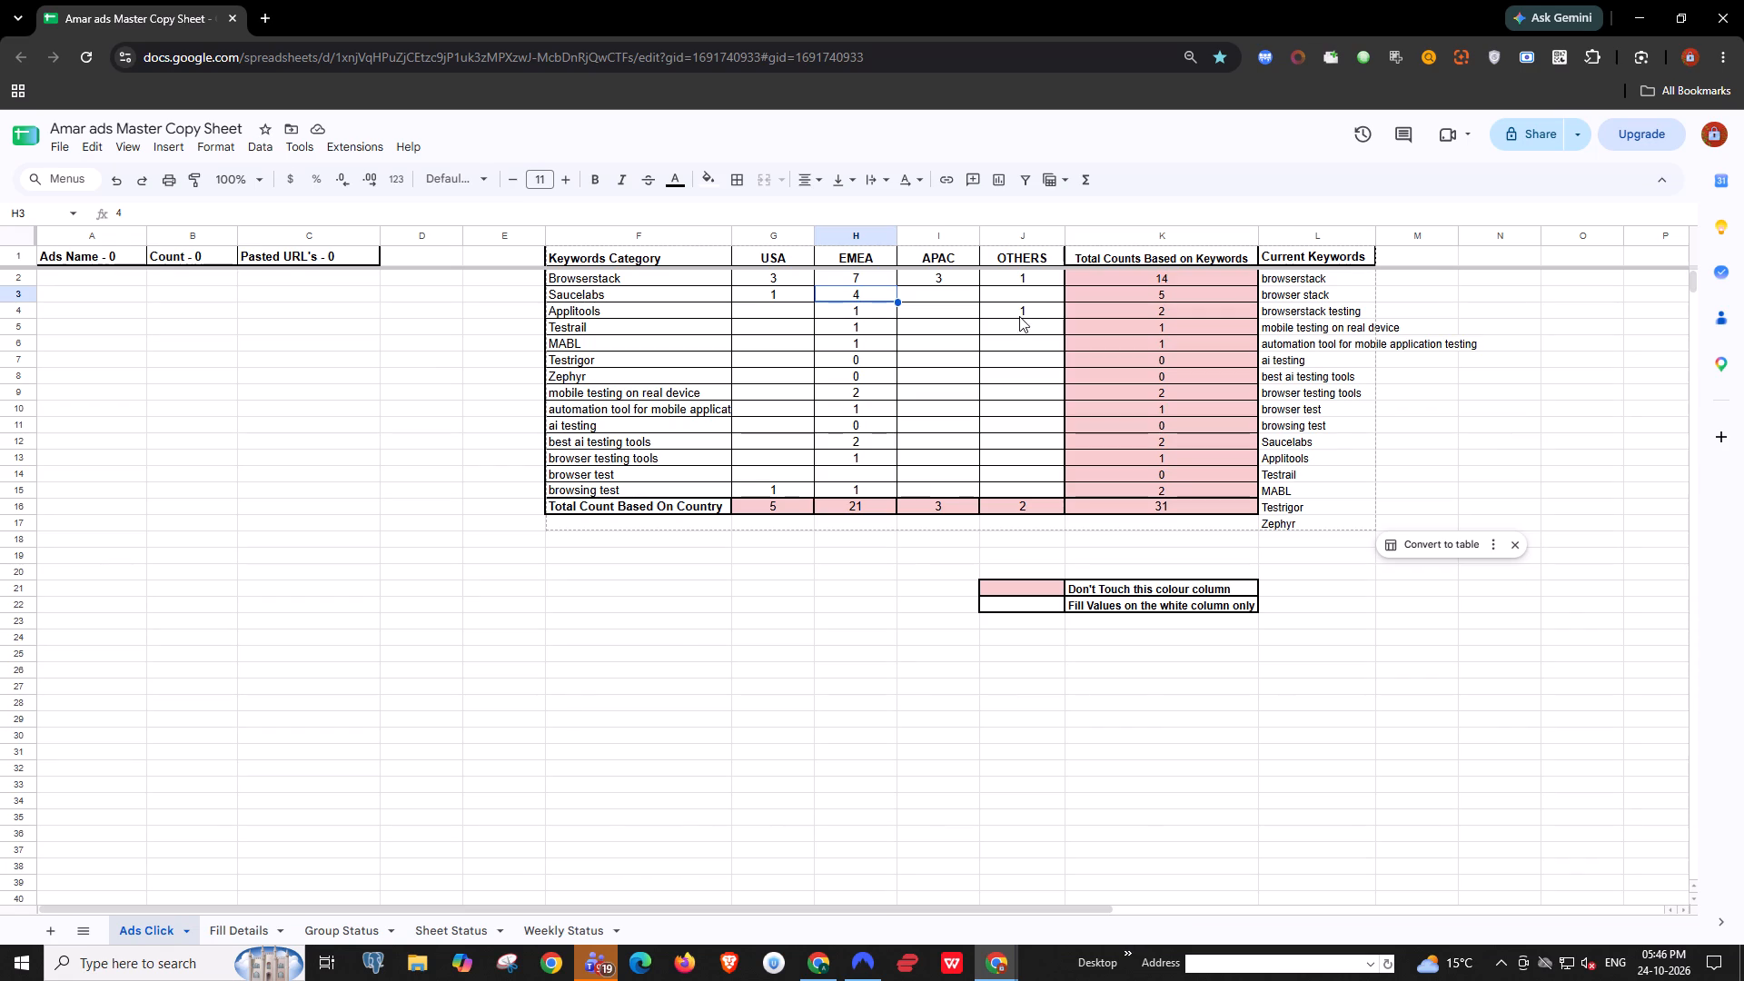
{"action": "left_click", "coordinate": [1026, 294]}
{"action": "key", "text": "1"}
{"action": "key", "text": "Return"}
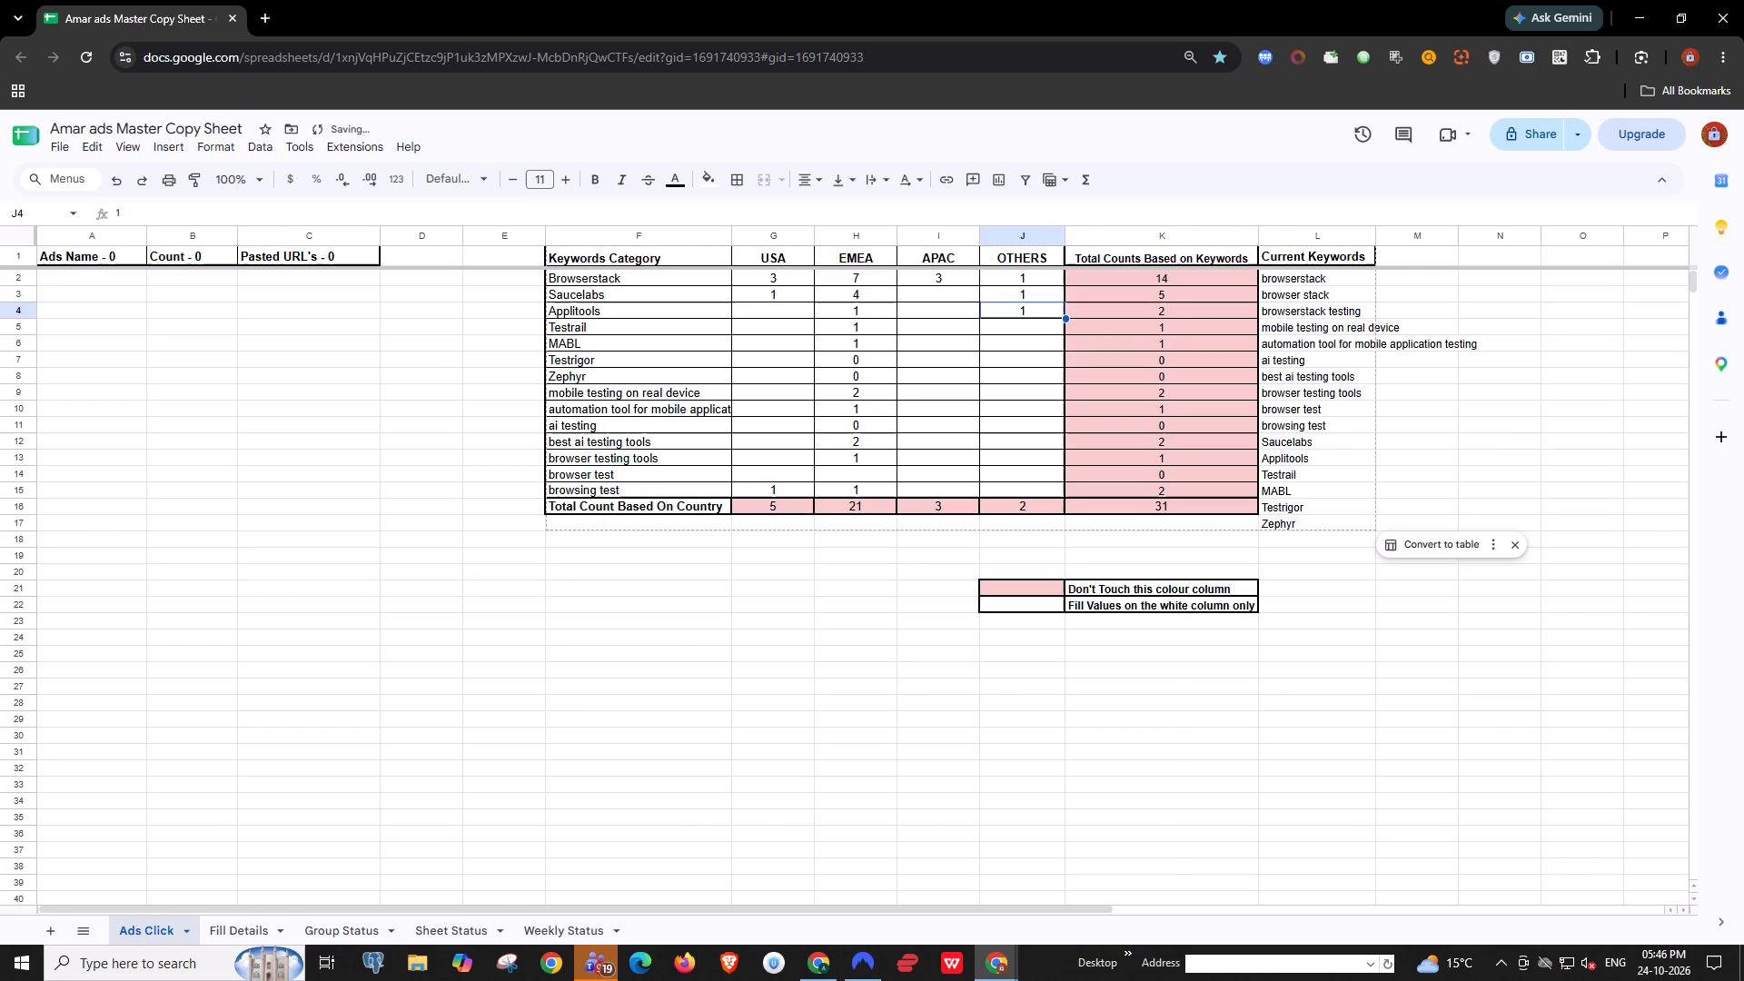
Check the Saucelabs France count in the task sheet and replace its EMEA count in the master copy with 1.
{"action": "key", "text": "alt+Tab"}
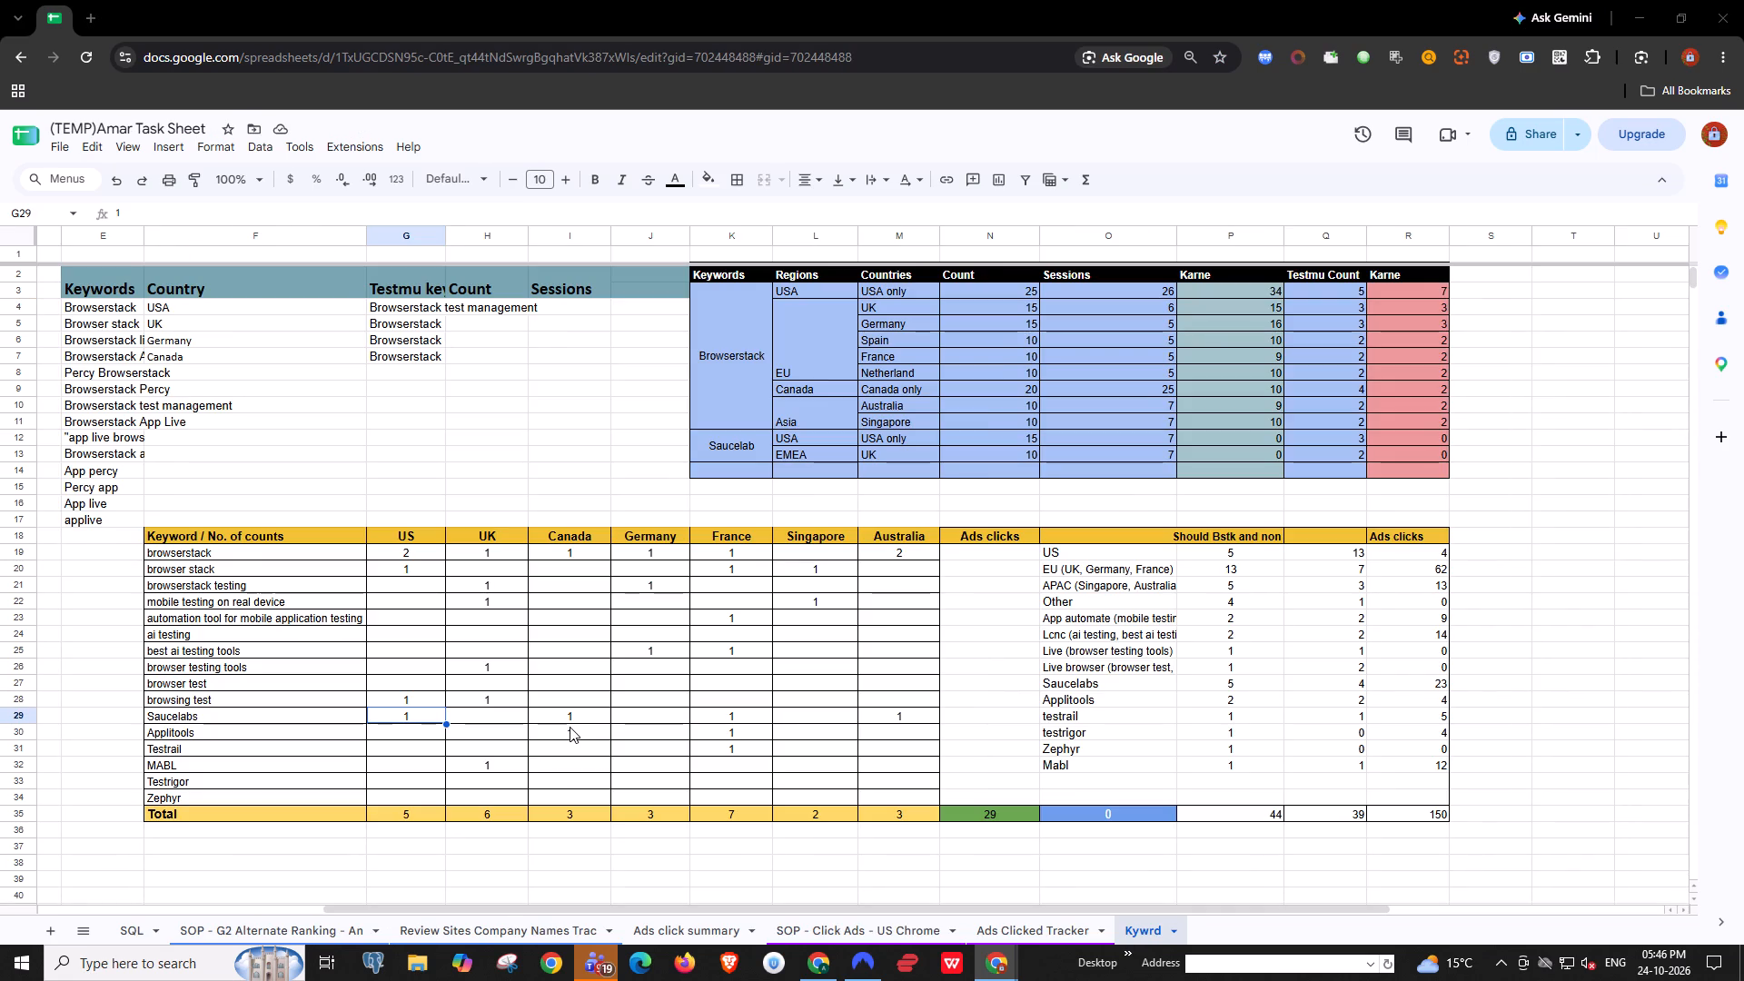
{"action": "left_click", "coordinate": [723, 713]}
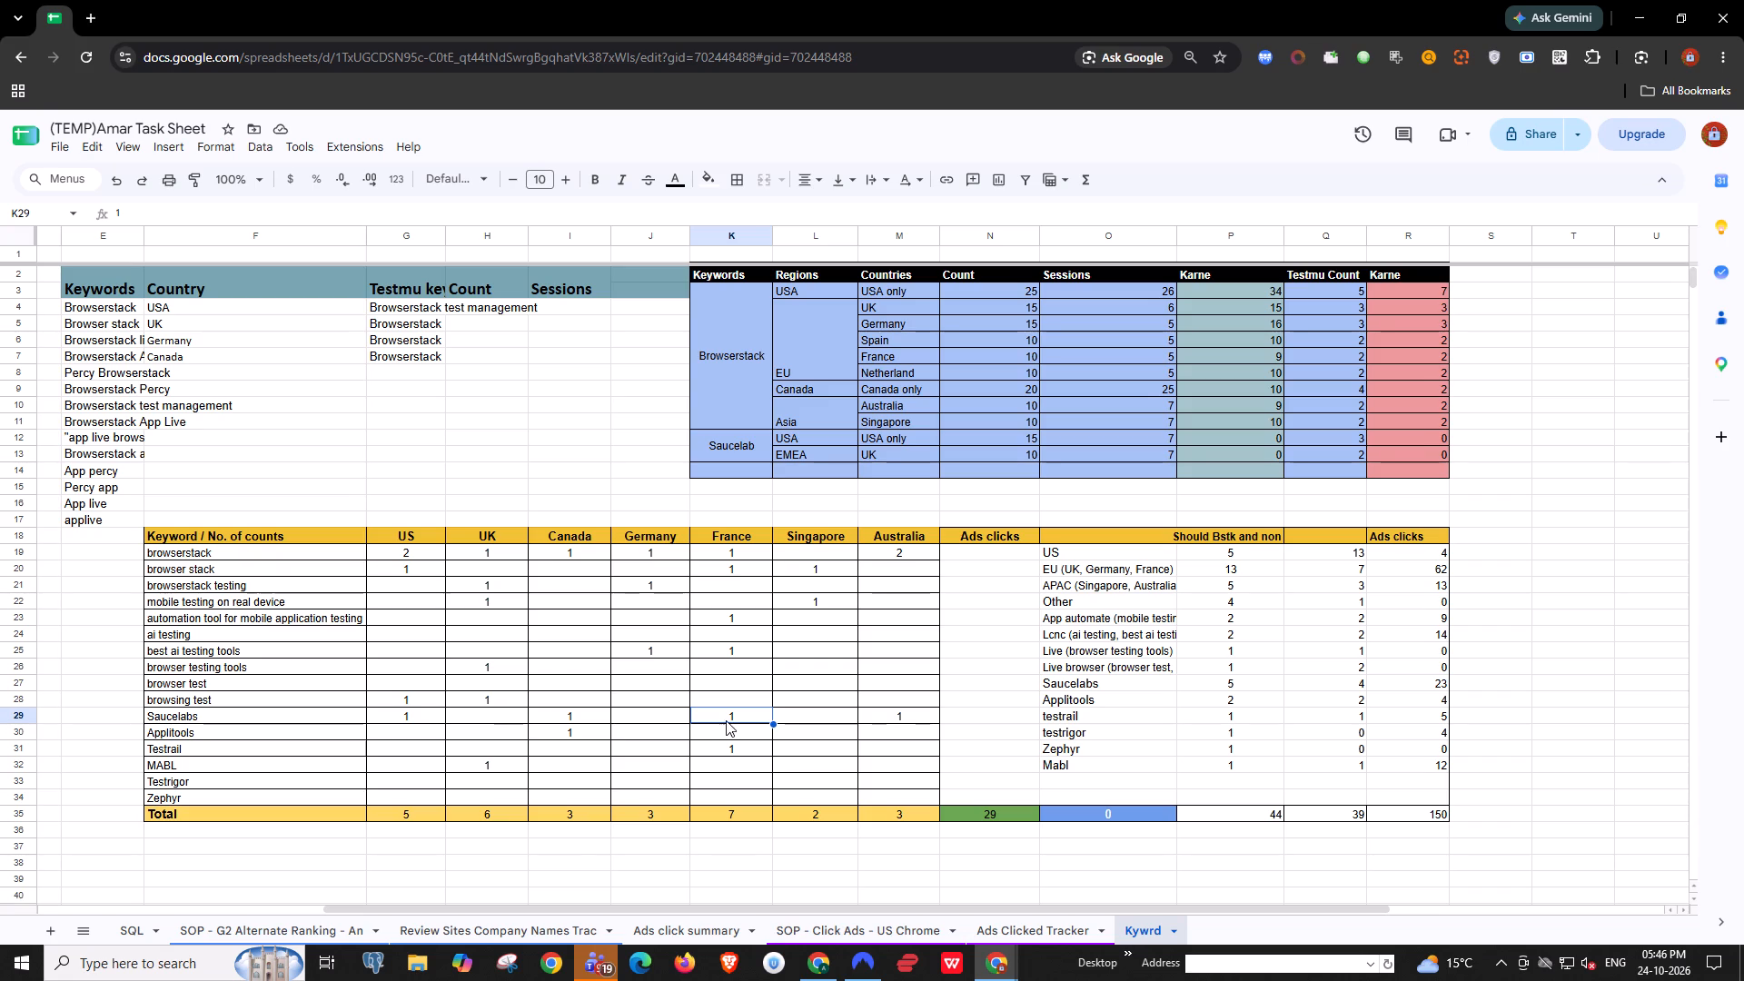
{"action": "key", "text": "alt+Tab"}
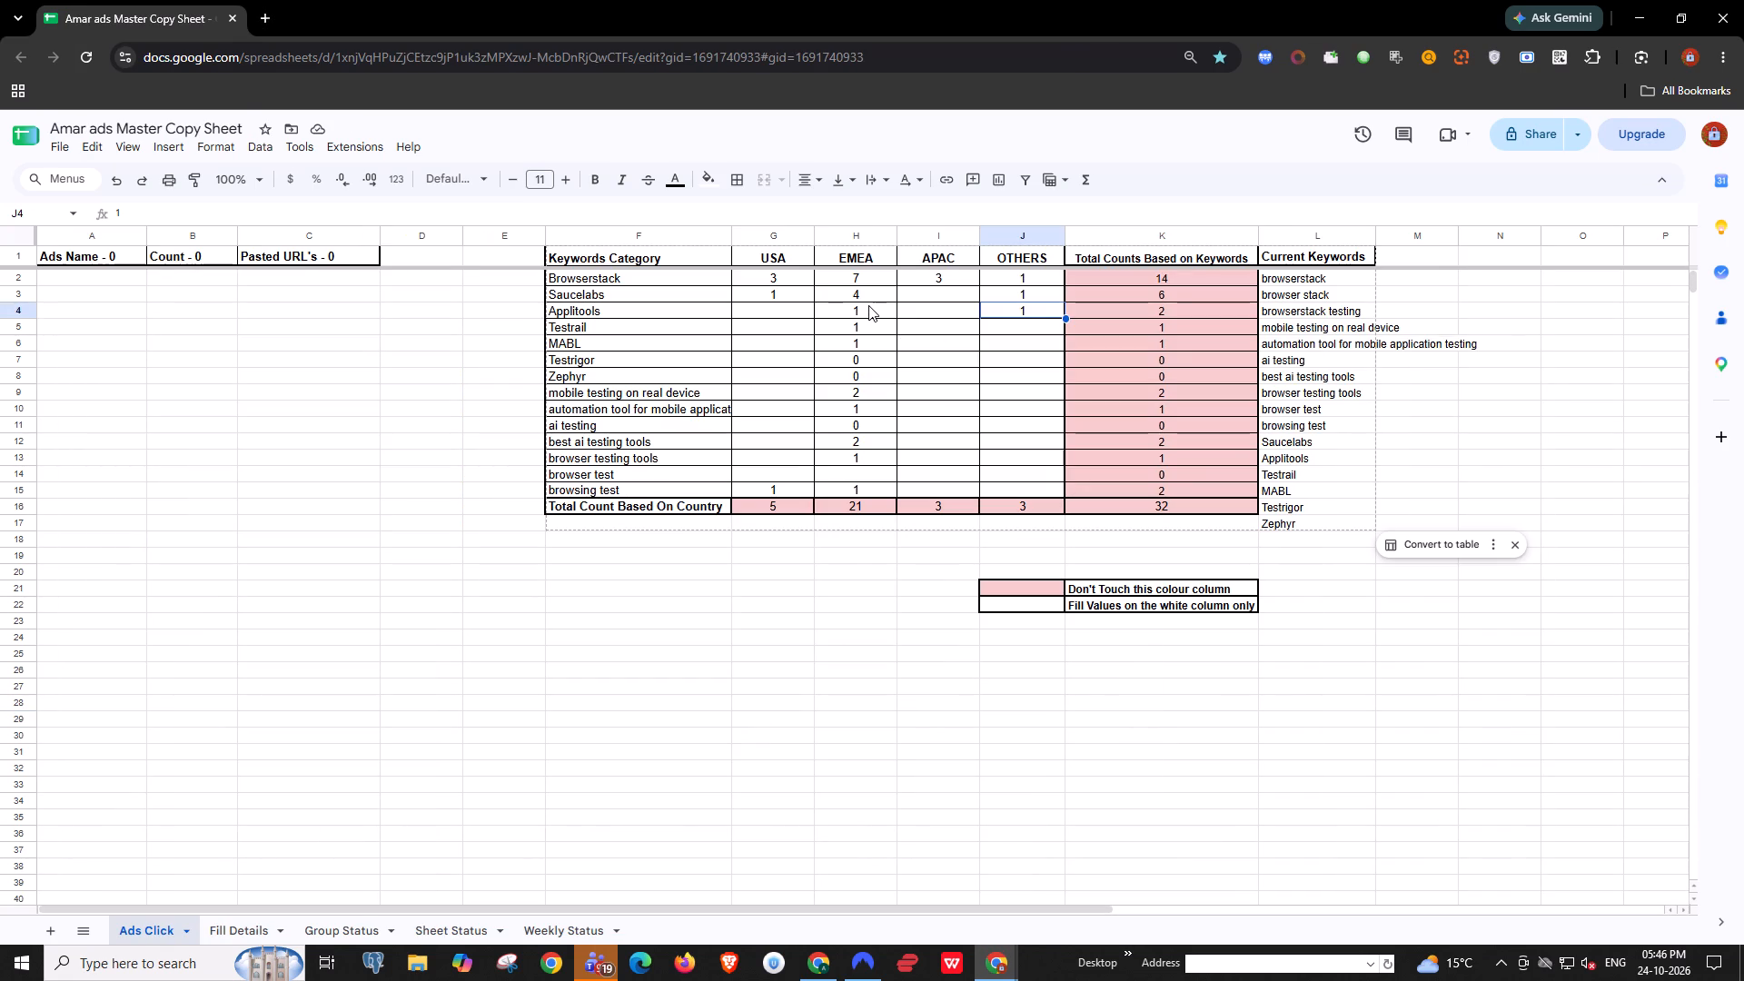
{"action": "left_click", "coordinate": [862, 296]}
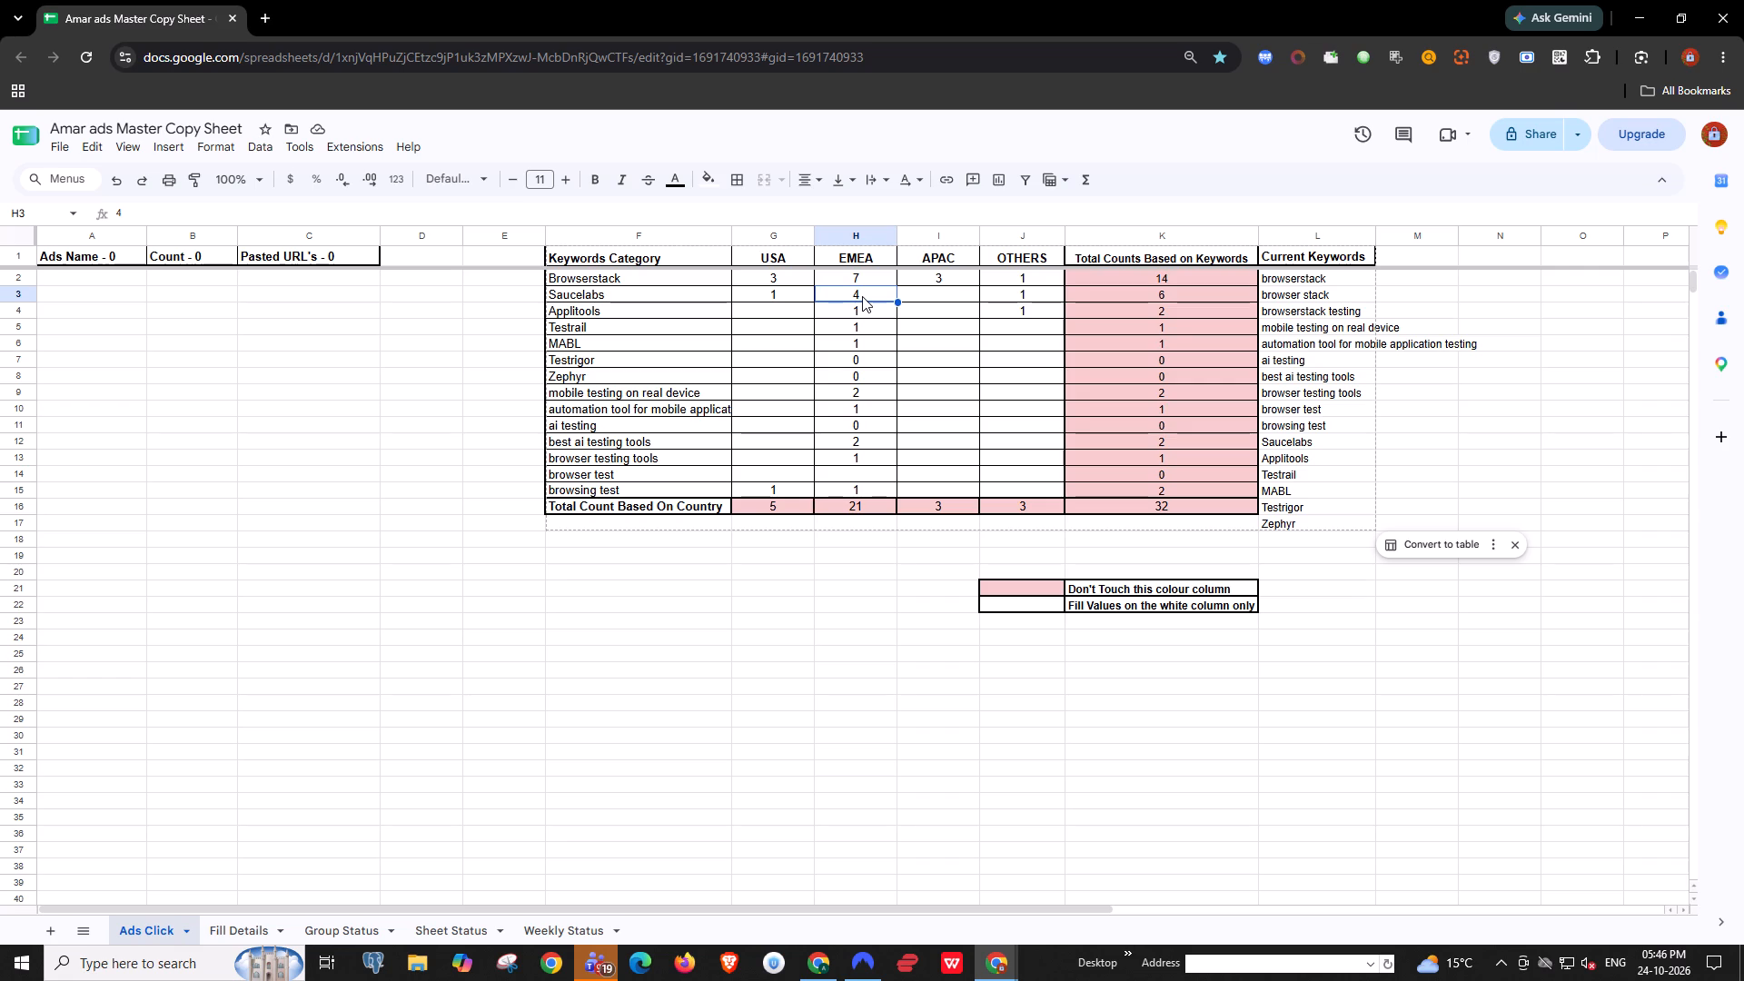
{"action": "key", "text": "Return"}
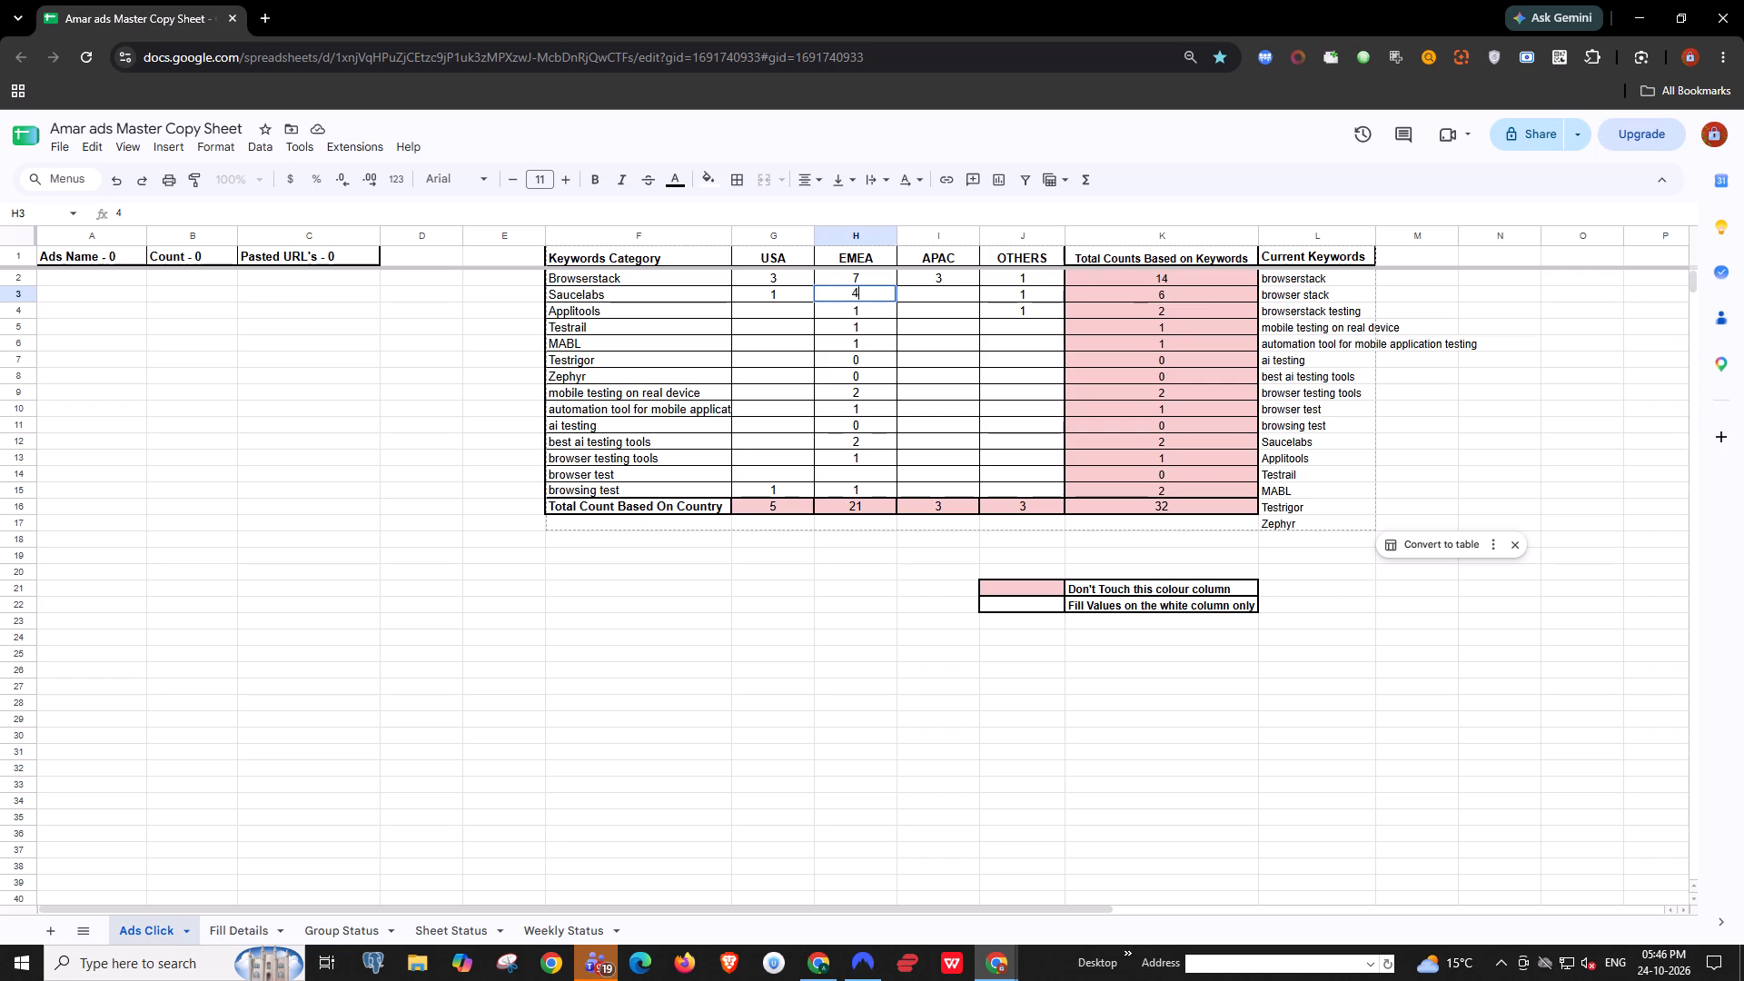
{"action": "key", "text": "Delete"}
{"action": "key", "text": "Return"}
{"action": "left_click", "coordinate": [863, 292]}
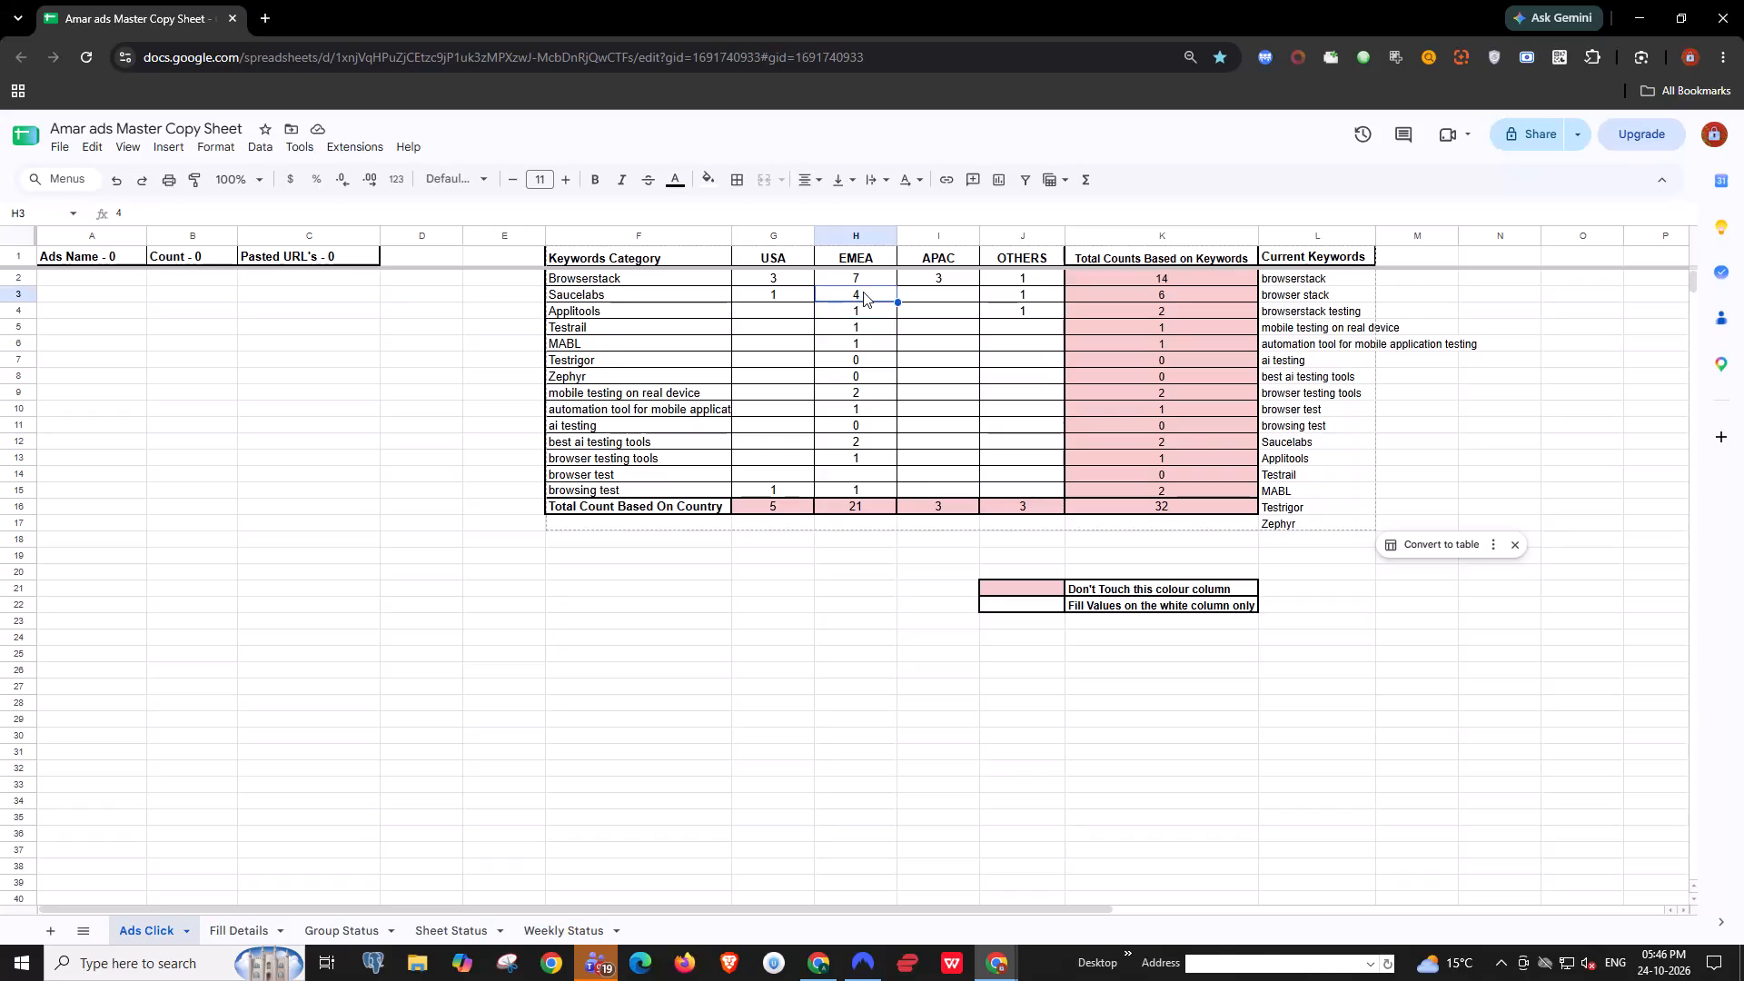
{"action": "key", "text": "BackSpace"}
{"action": "key", "text": "Return"}
{"action": "key", "text": "alt+Tab"}
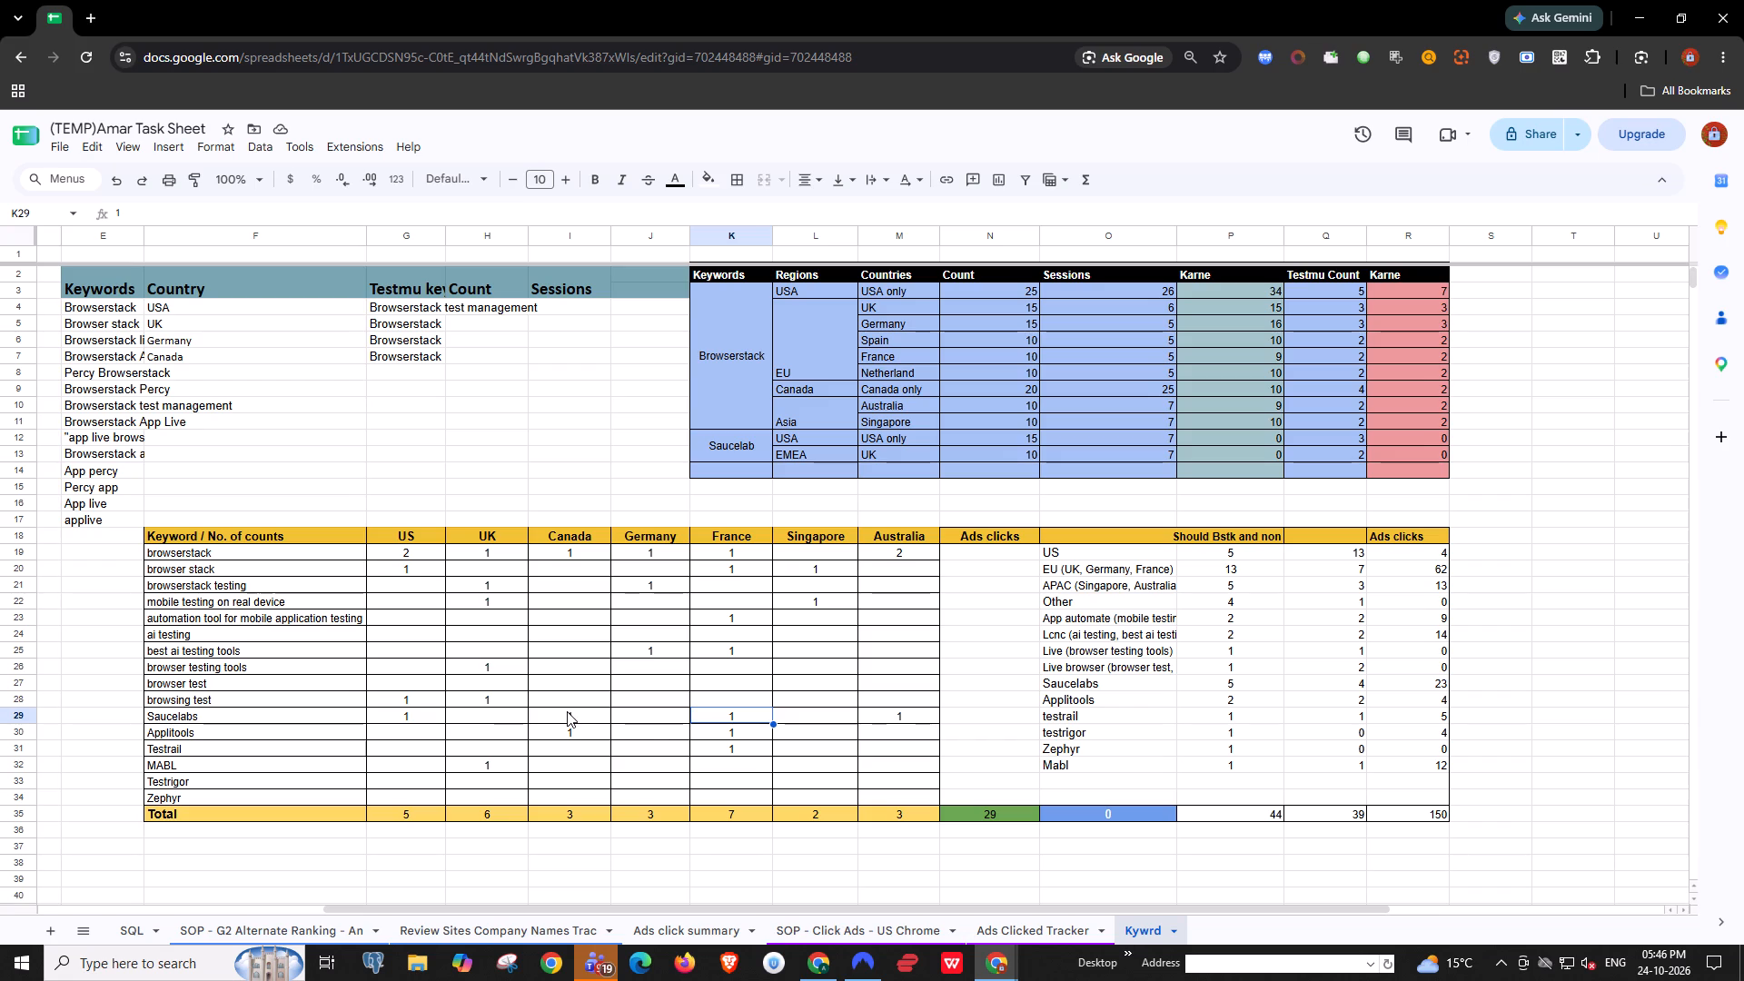
{"action": "key", "text": "alt+Tab"}
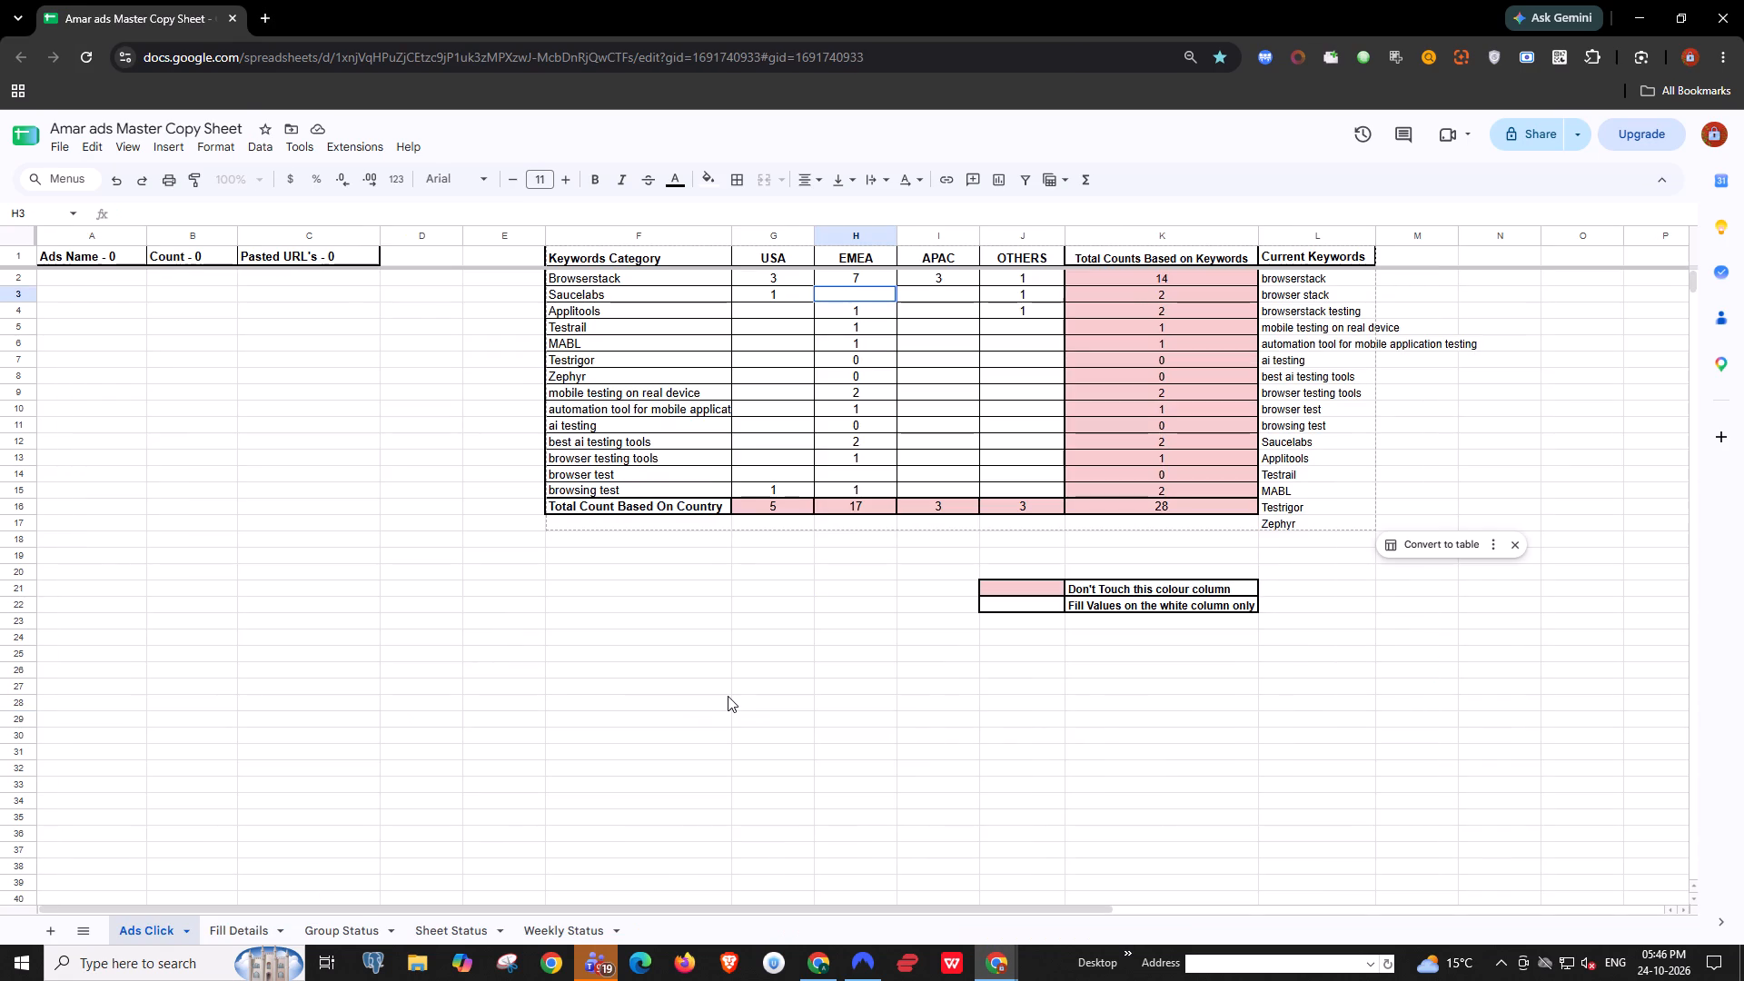
{"action": "key", "text": "1"}
{"action": "key", "text": "Return"}
Recheck the task sheet's keyword counts and set the APAC count in the master copy's Applitools row to 1.
{"action": "key", "text": "alt+Tab"}
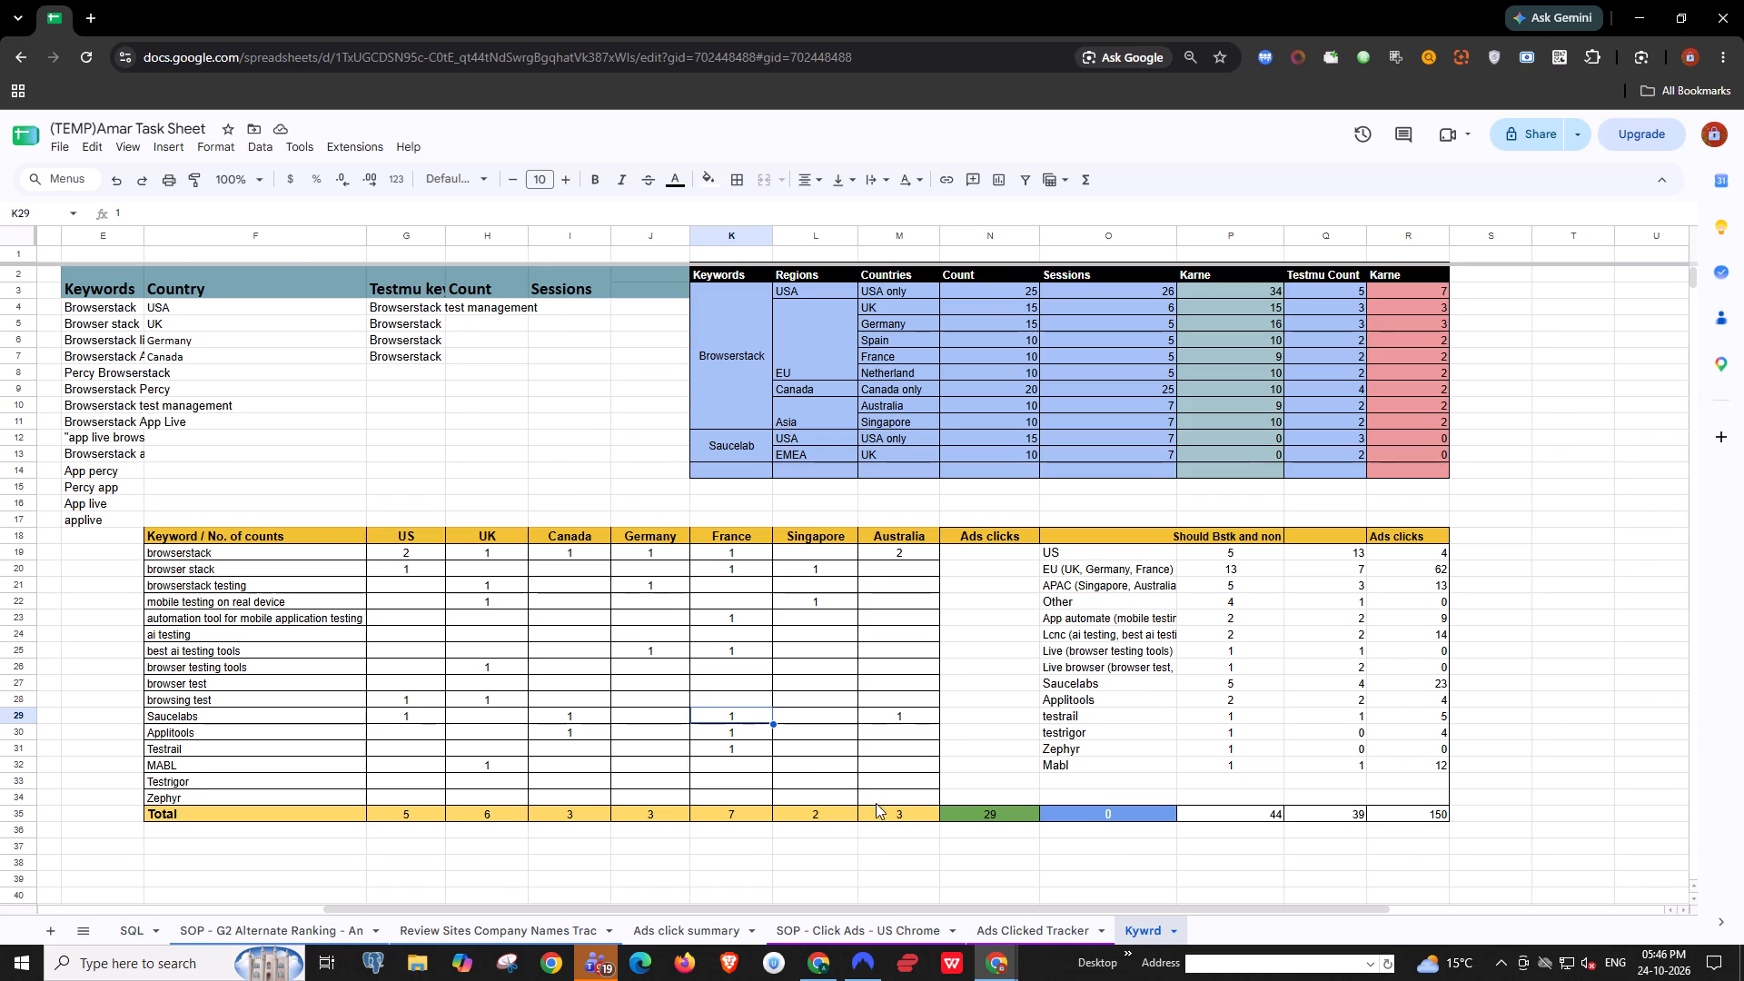
{"action": "key", "text": "alt+Tab"}
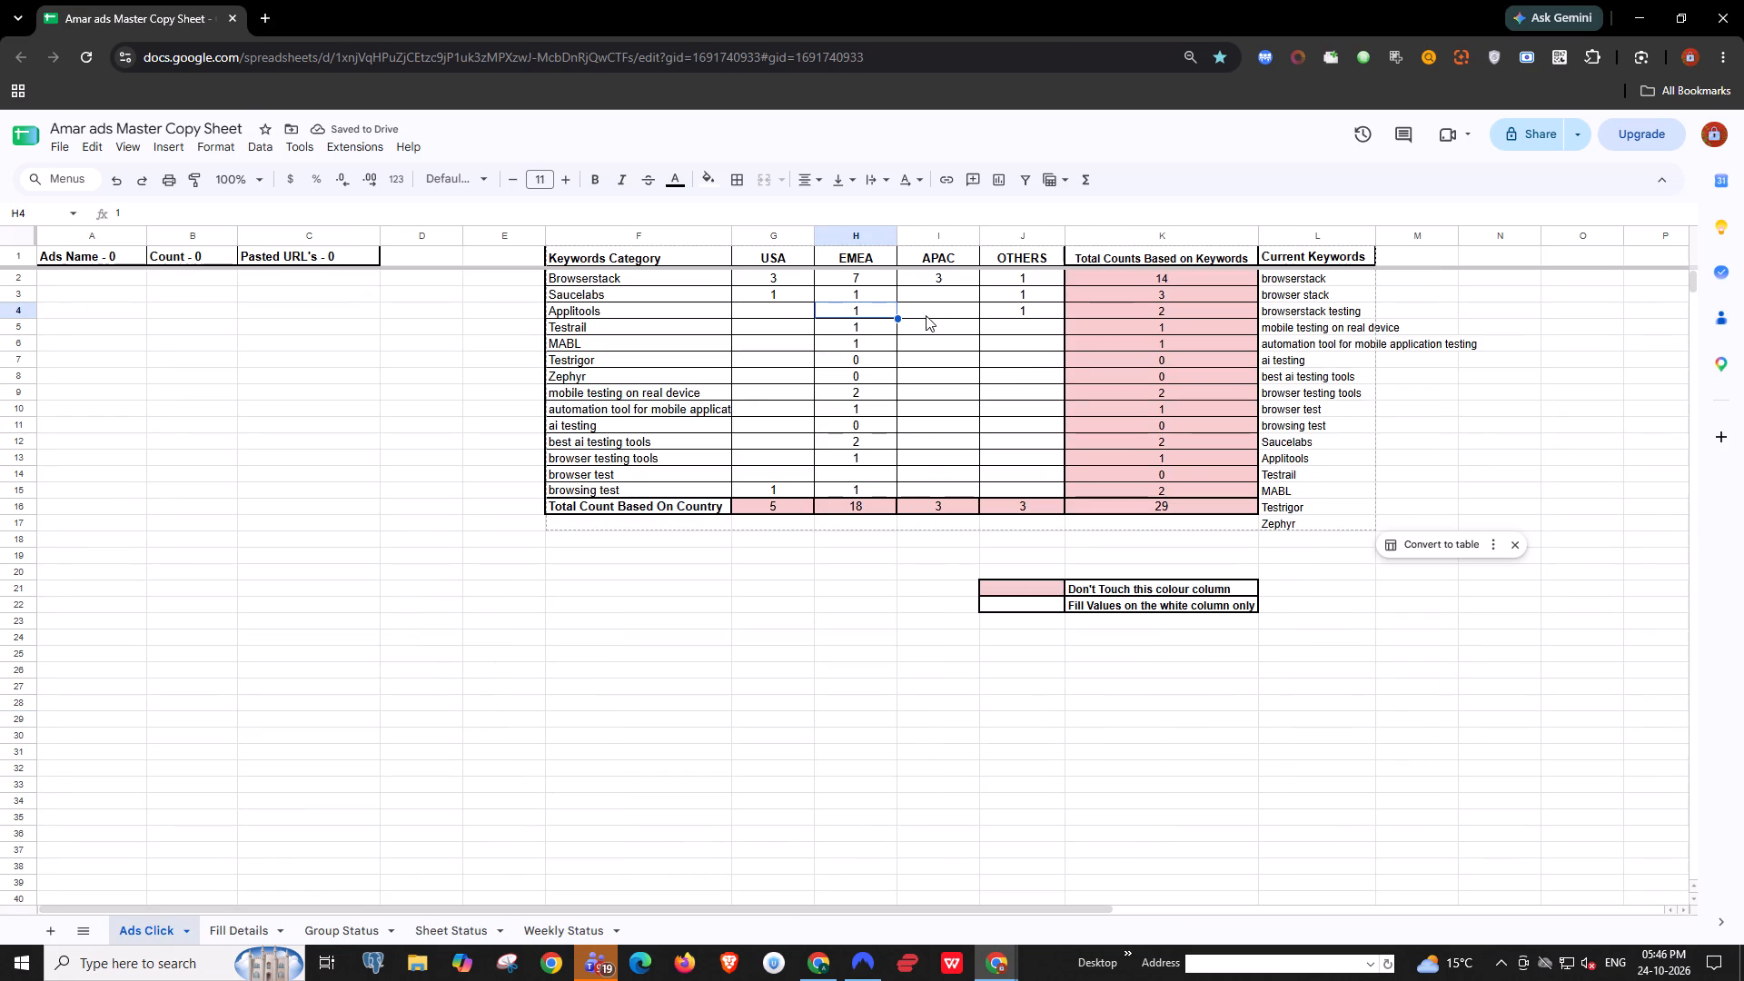
{"action": "left_click", "coordinate": [931, 314]}
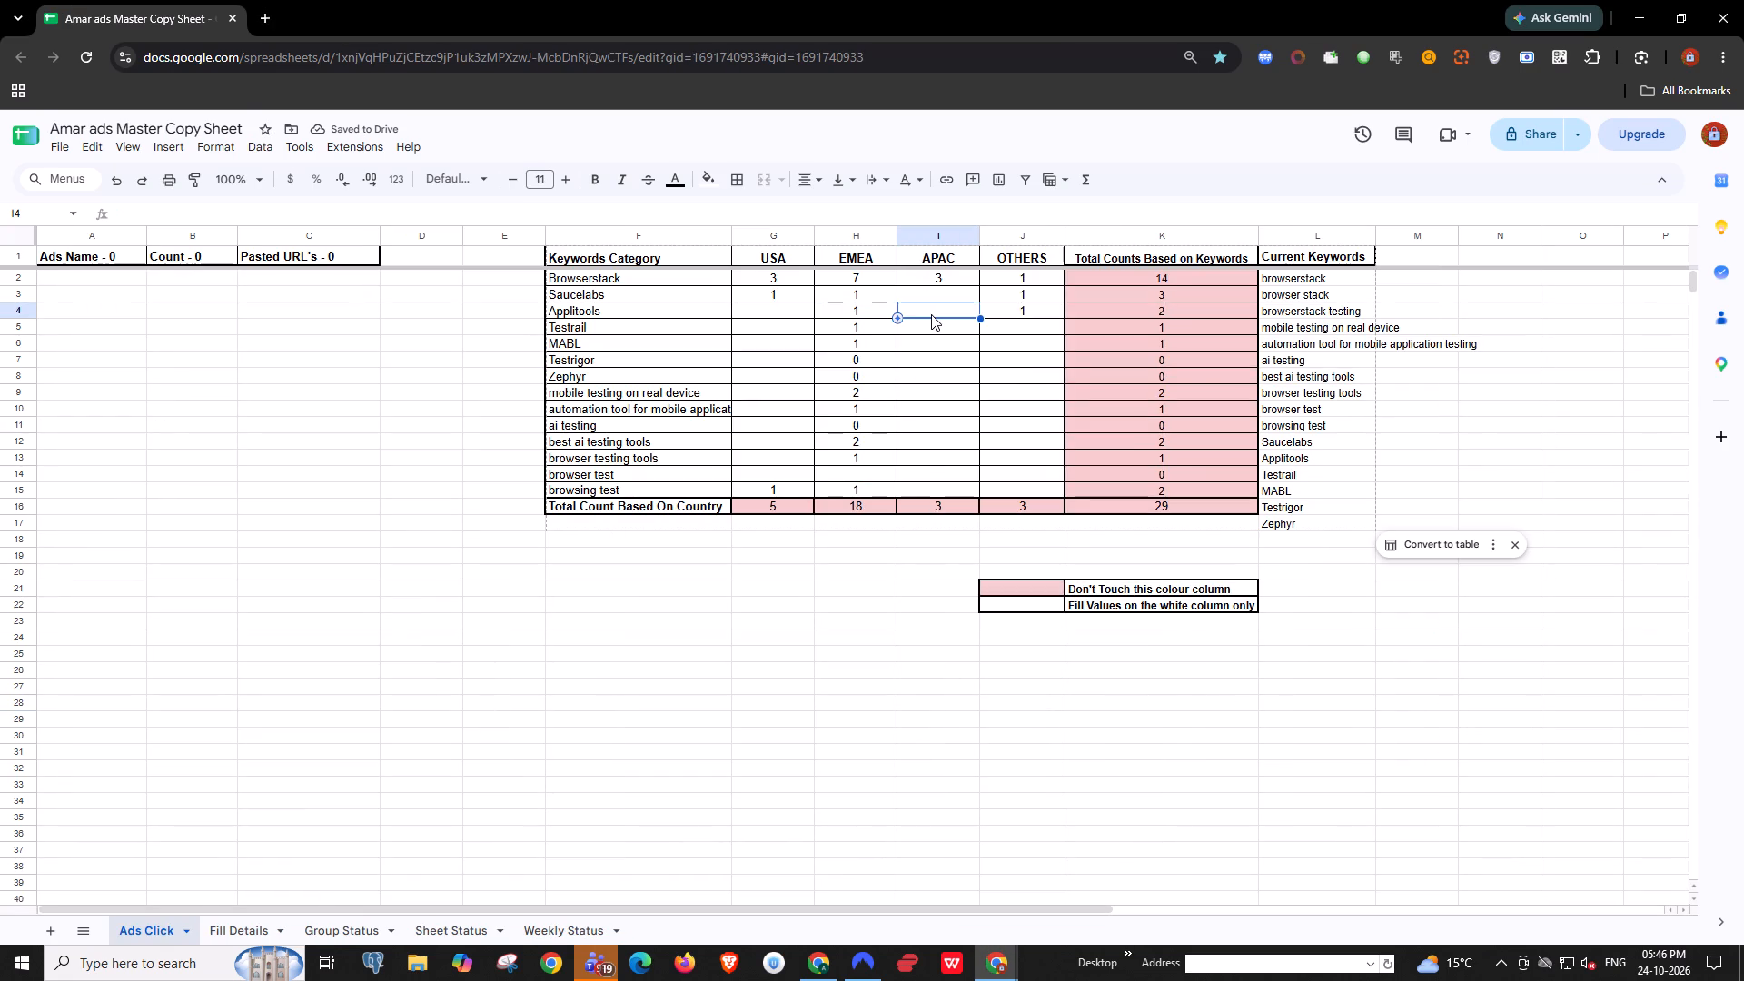
{"action": "key", "text": "alt+Tab"}
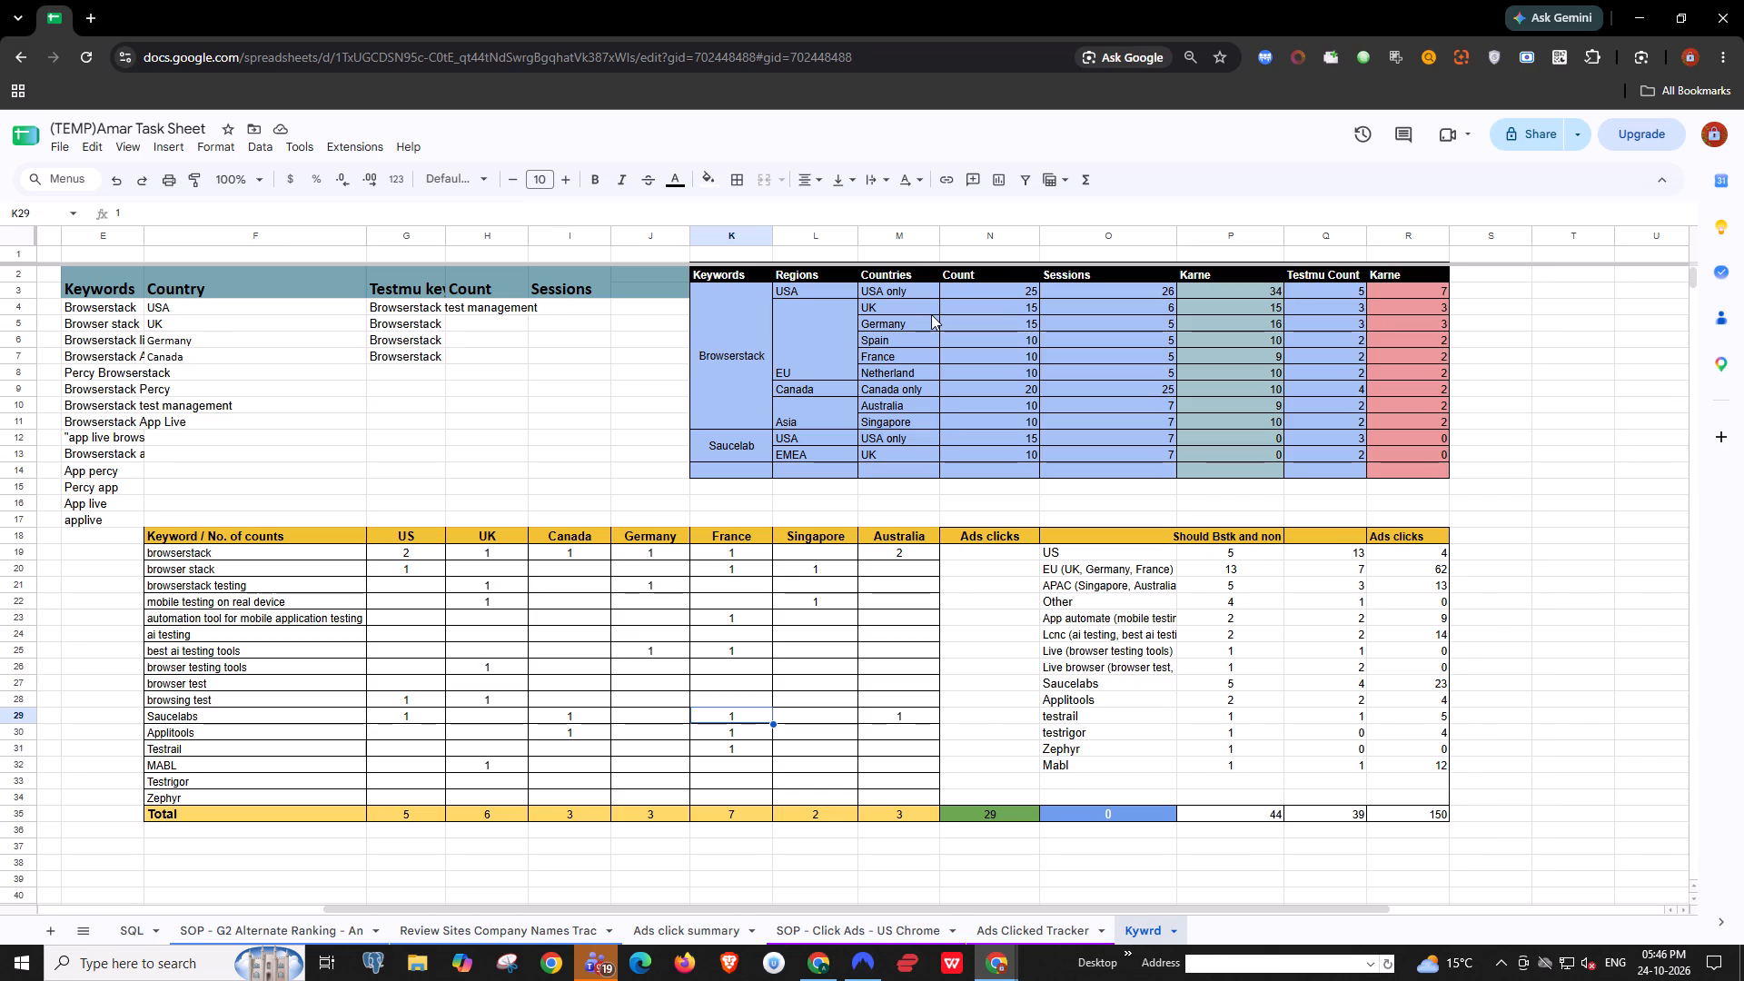
{"action": "key", "text": "alt+Tab"}
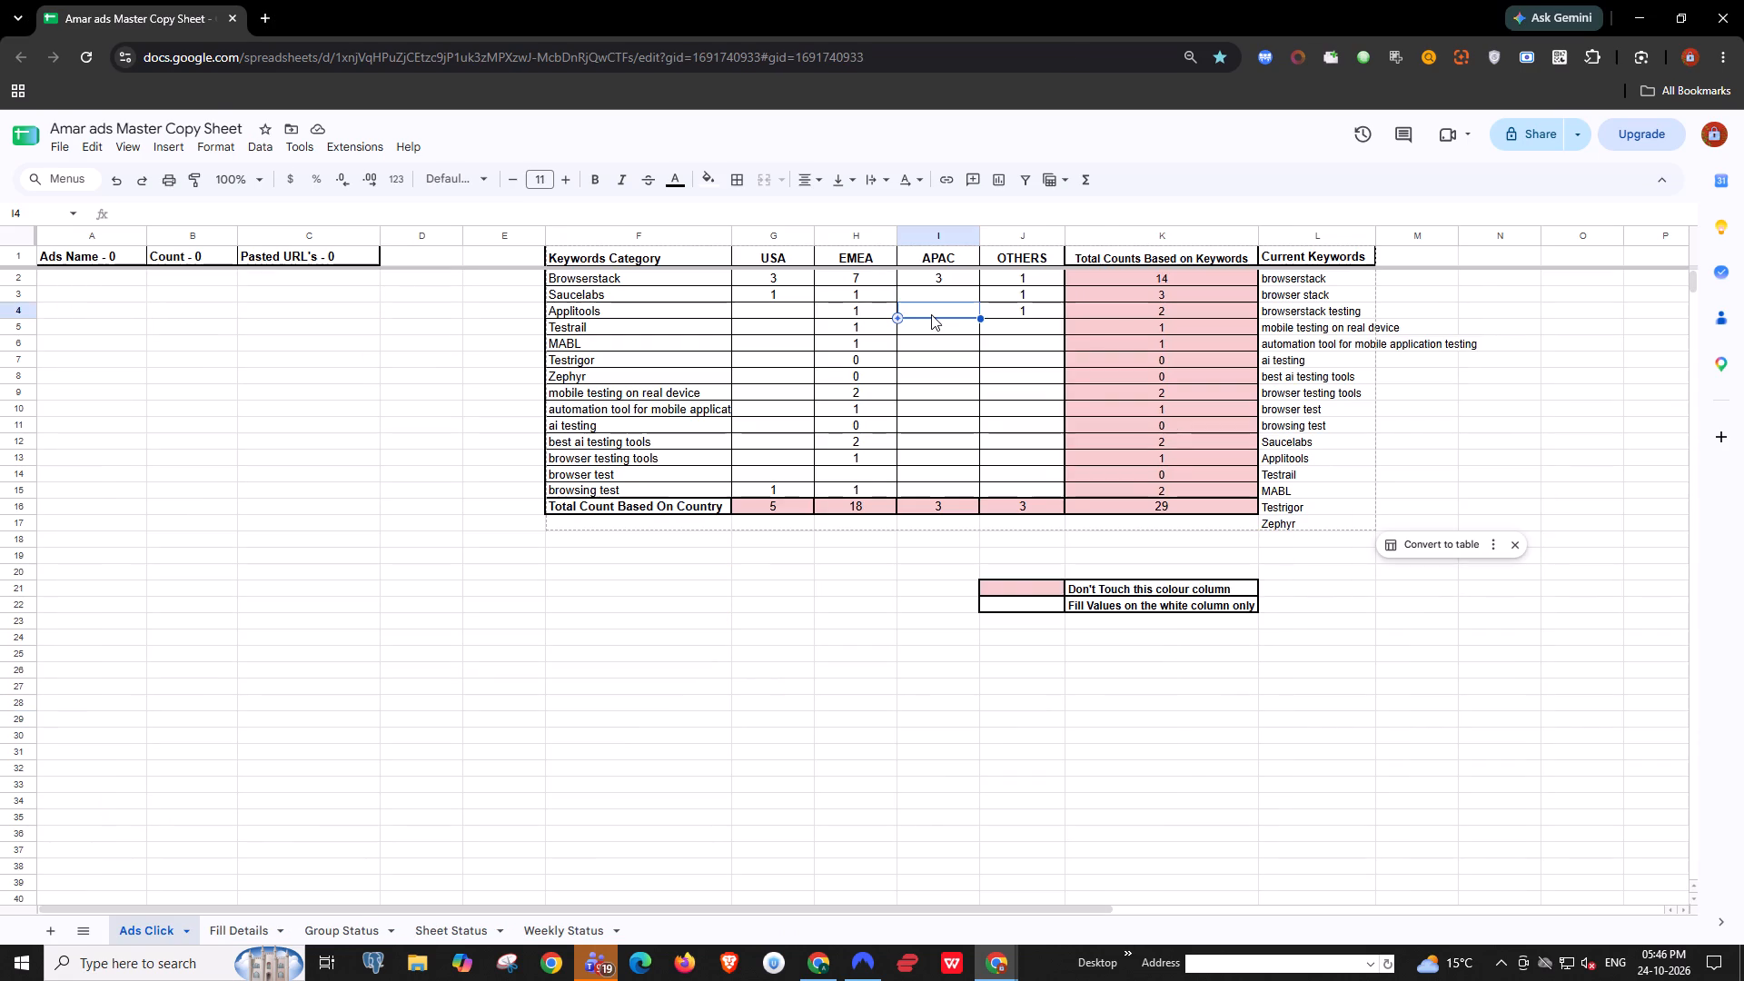
{"action": "key", "text": "1"}
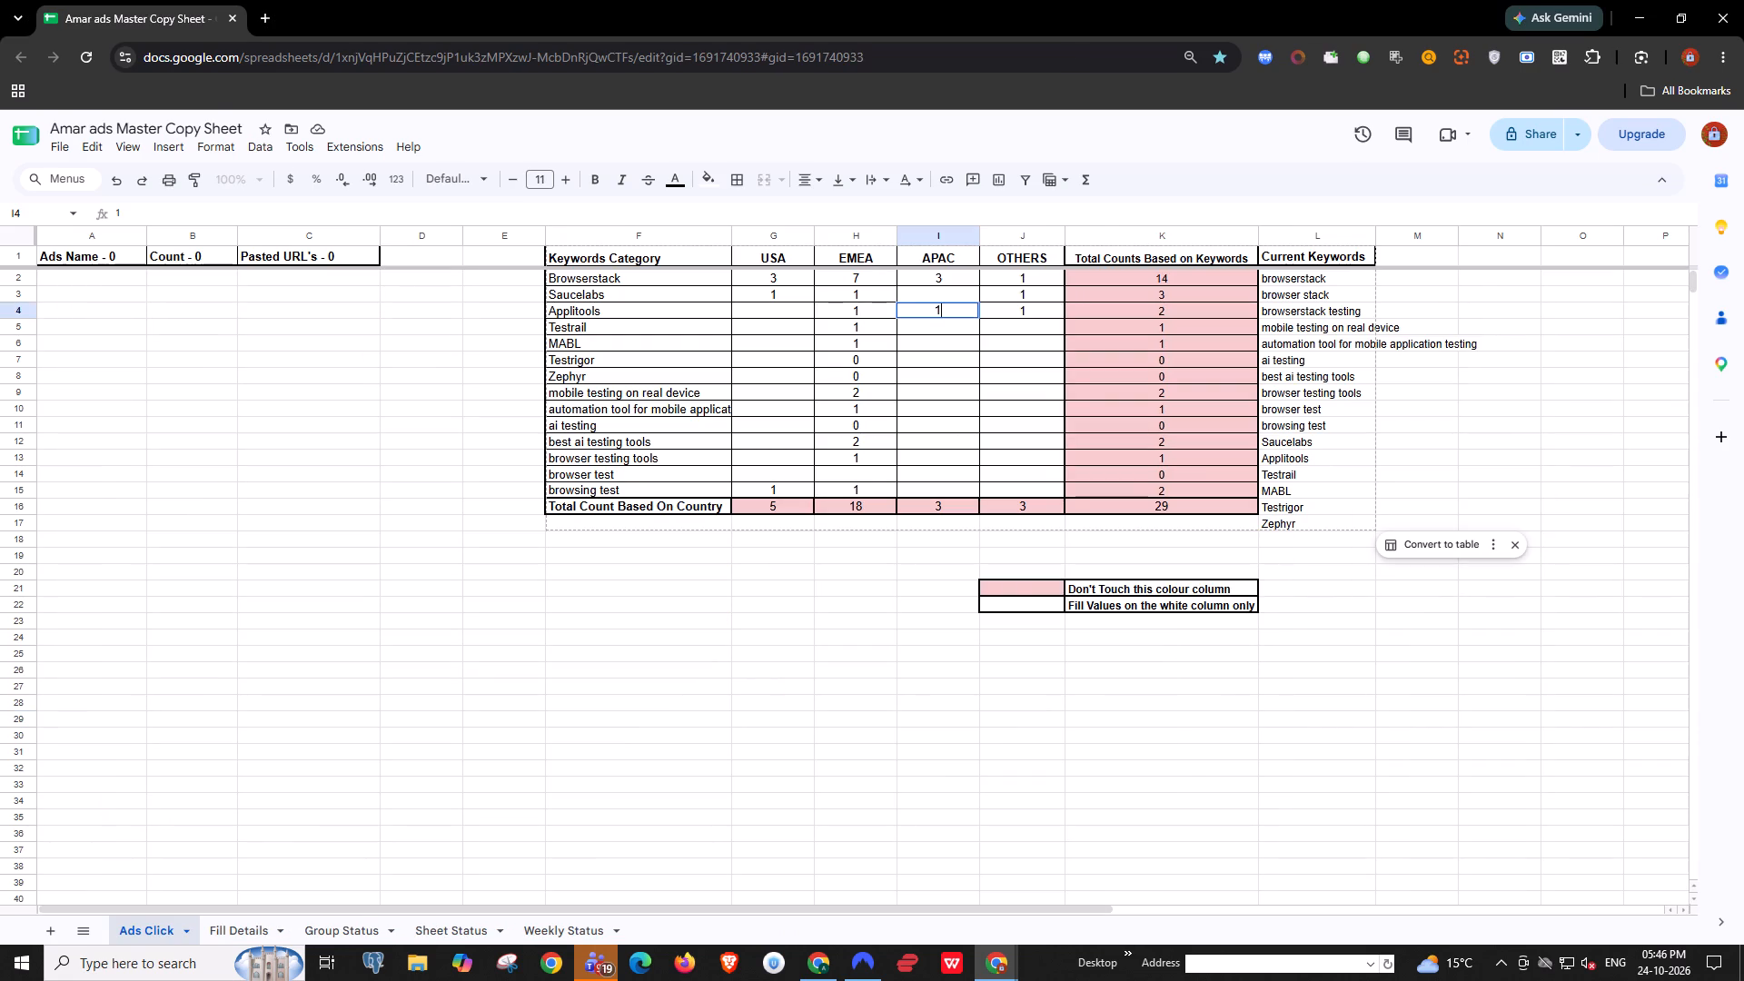
{"action": "key", "text": "Return"}
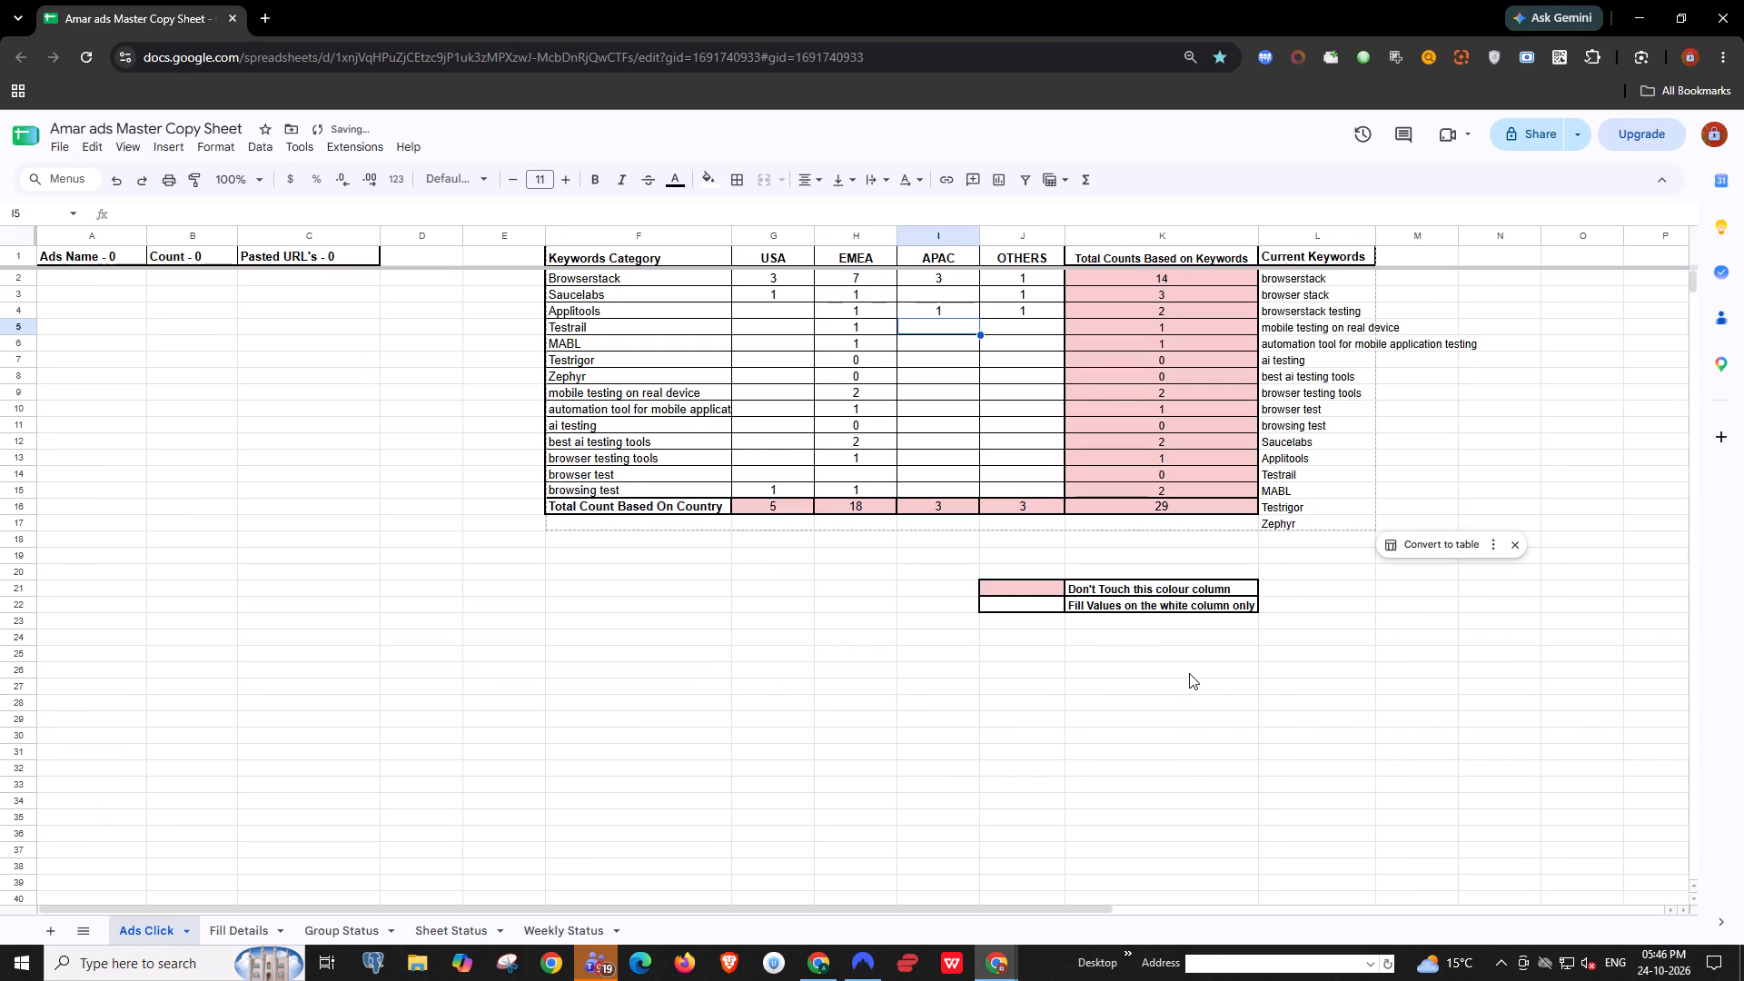
Compare the master copy's Browserstack USA count and its regional totals with the task sheet's keyword table.
{"action": "left_click", "coordinate": [784, 713]}
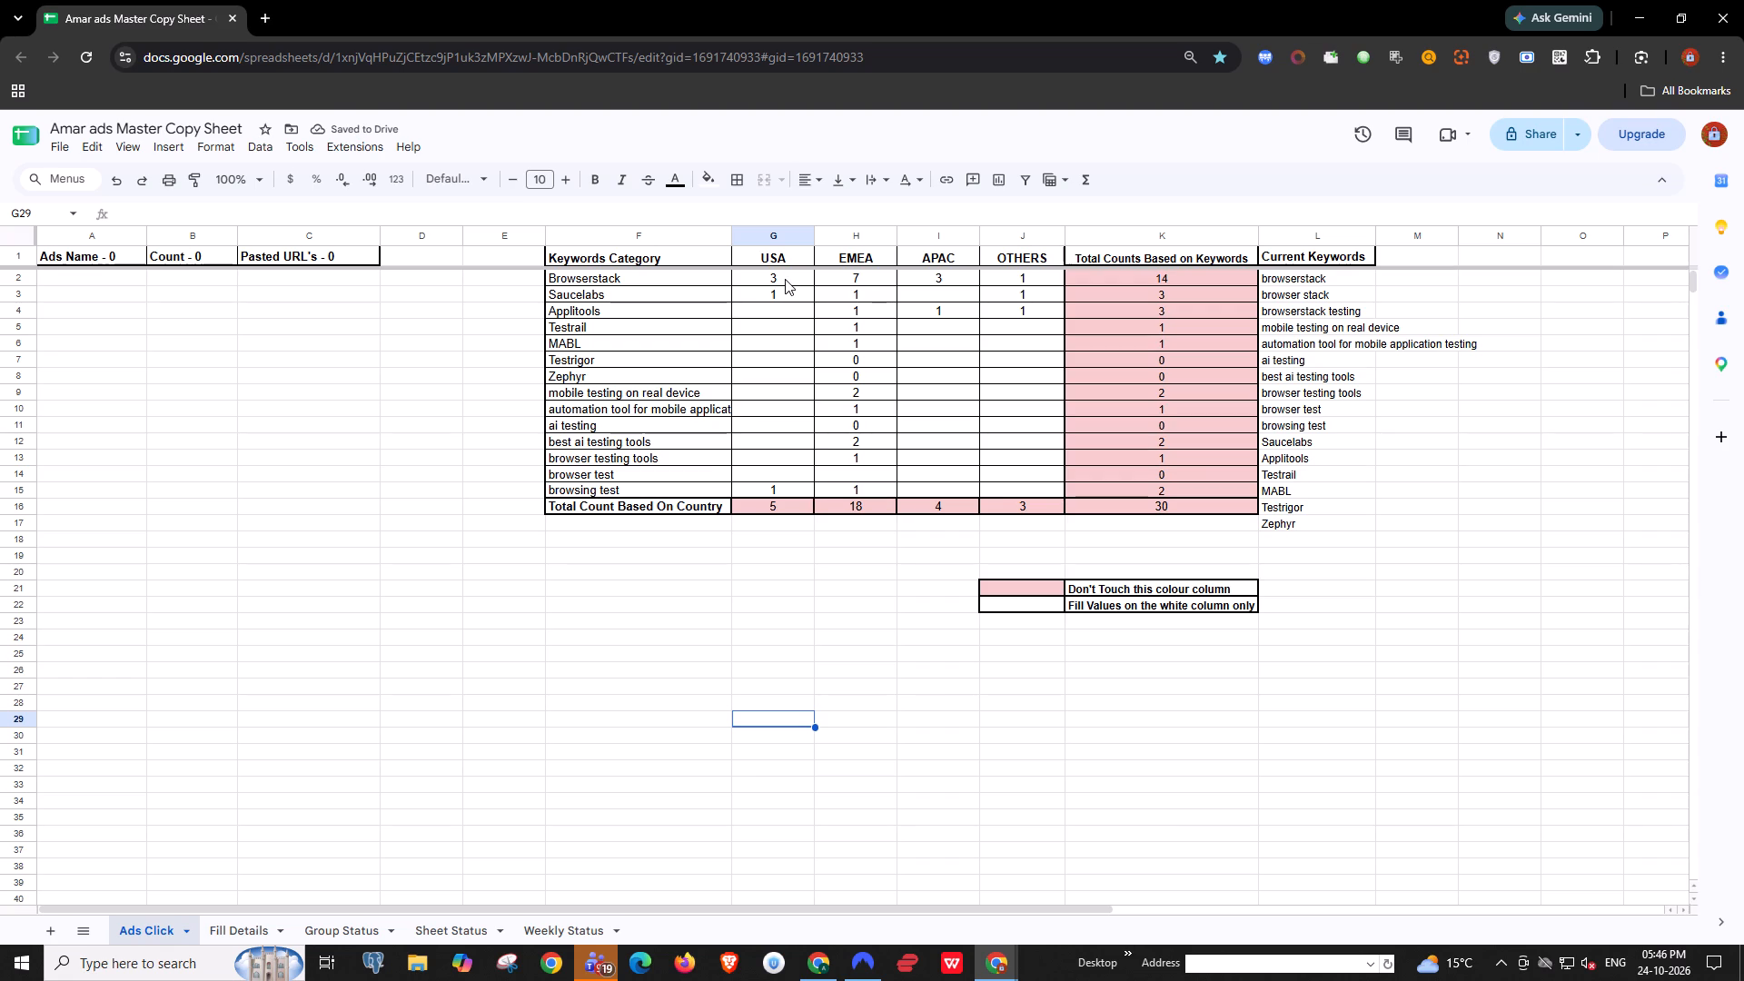
{"action": "left_click", "coordinate": [785, 279]}
{"action": "key", "text": "alt+Tab"}
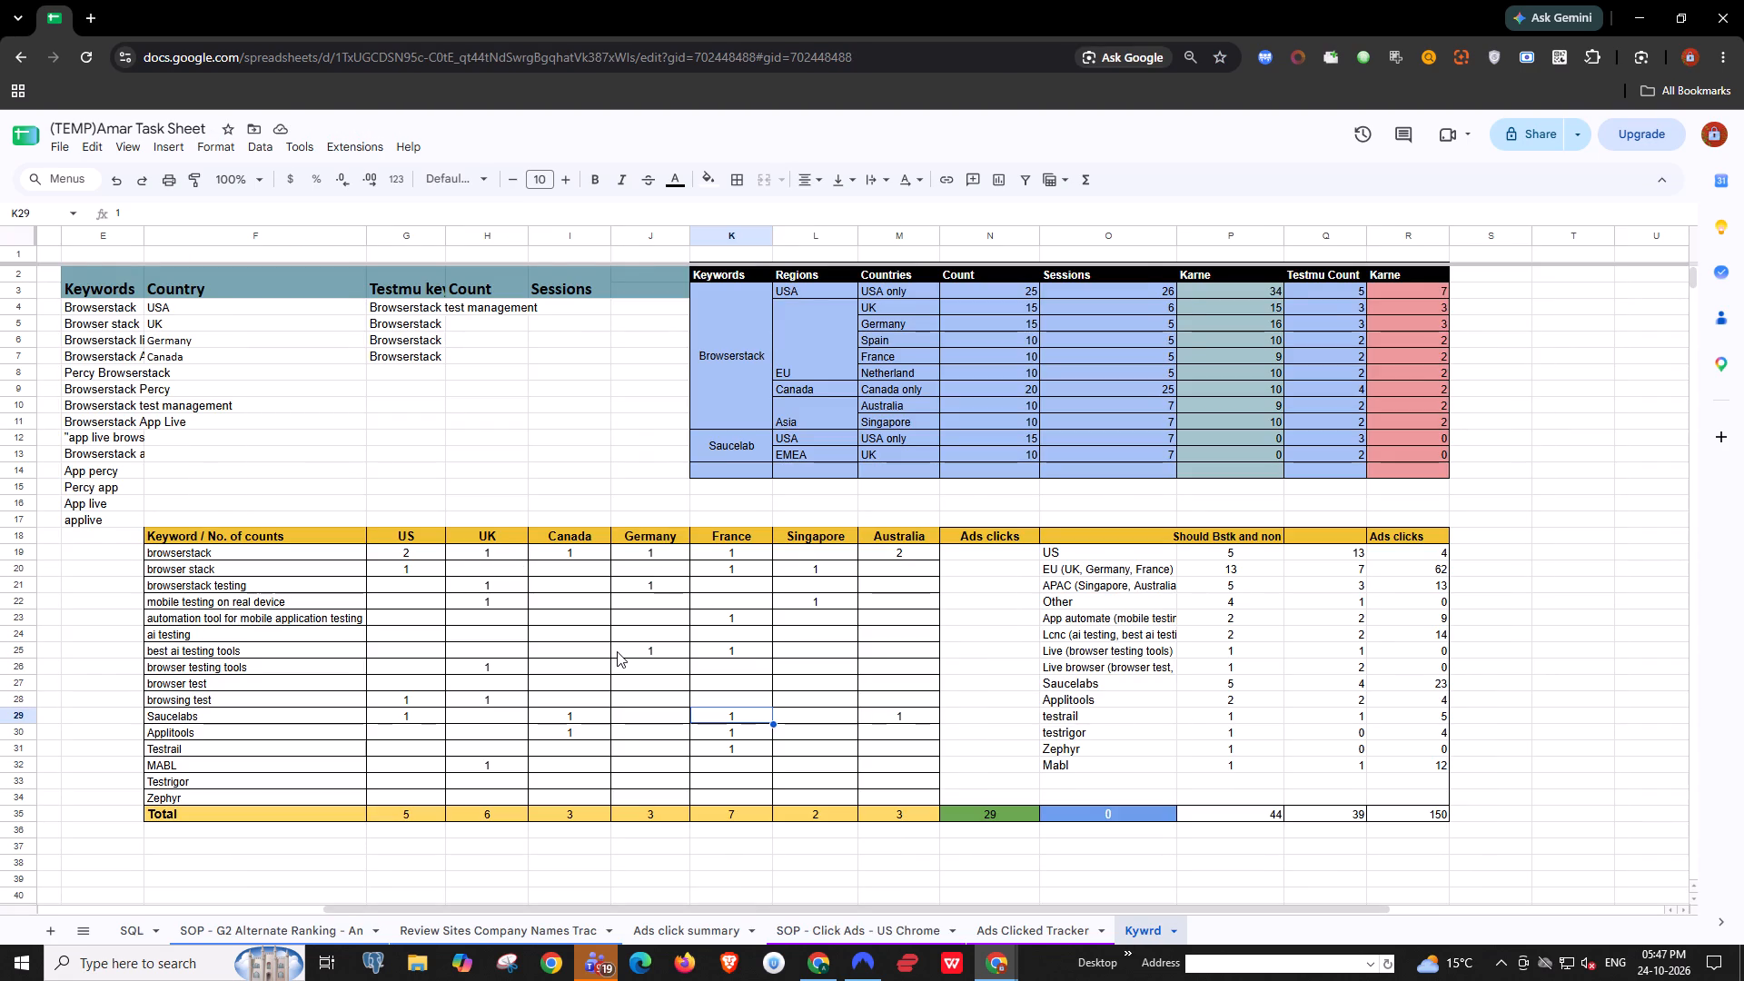
{"action": "key", "text": "alt+Tab"}
{"action": "scroll", "coordinate": [419, 623], "scroll_direction": "up", "scroll_amount": 9}
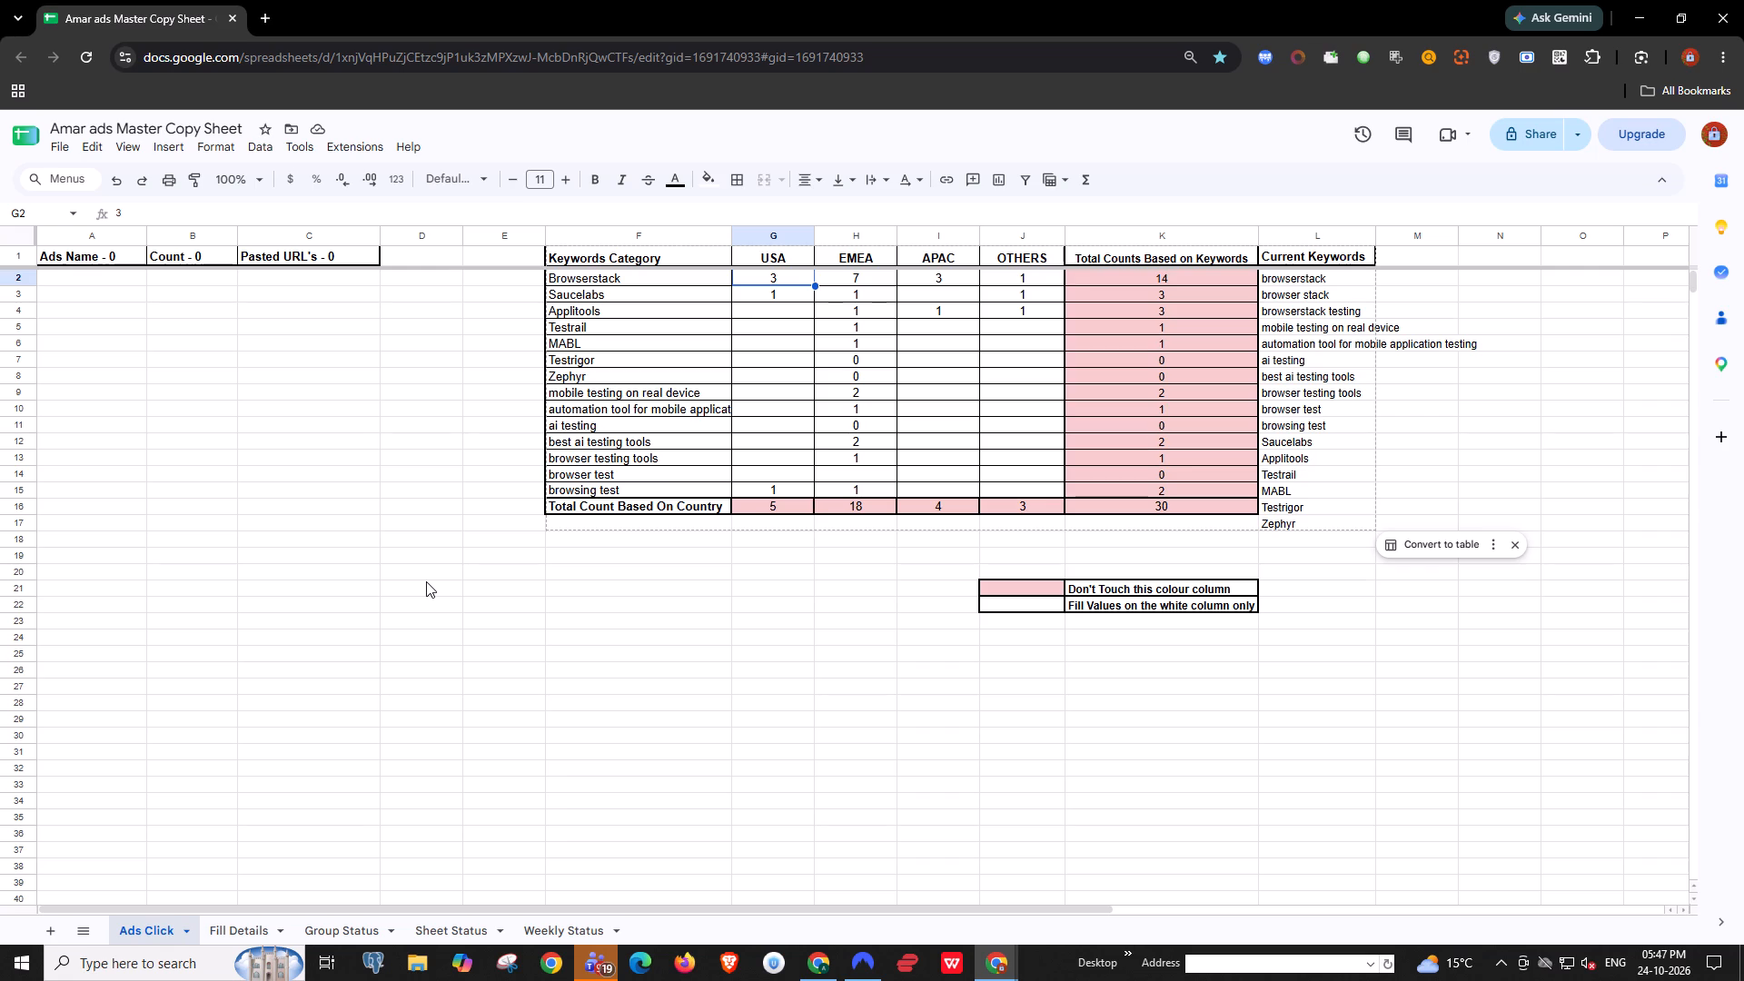
{"action": "left_click", "coordinate": [879, 645]}
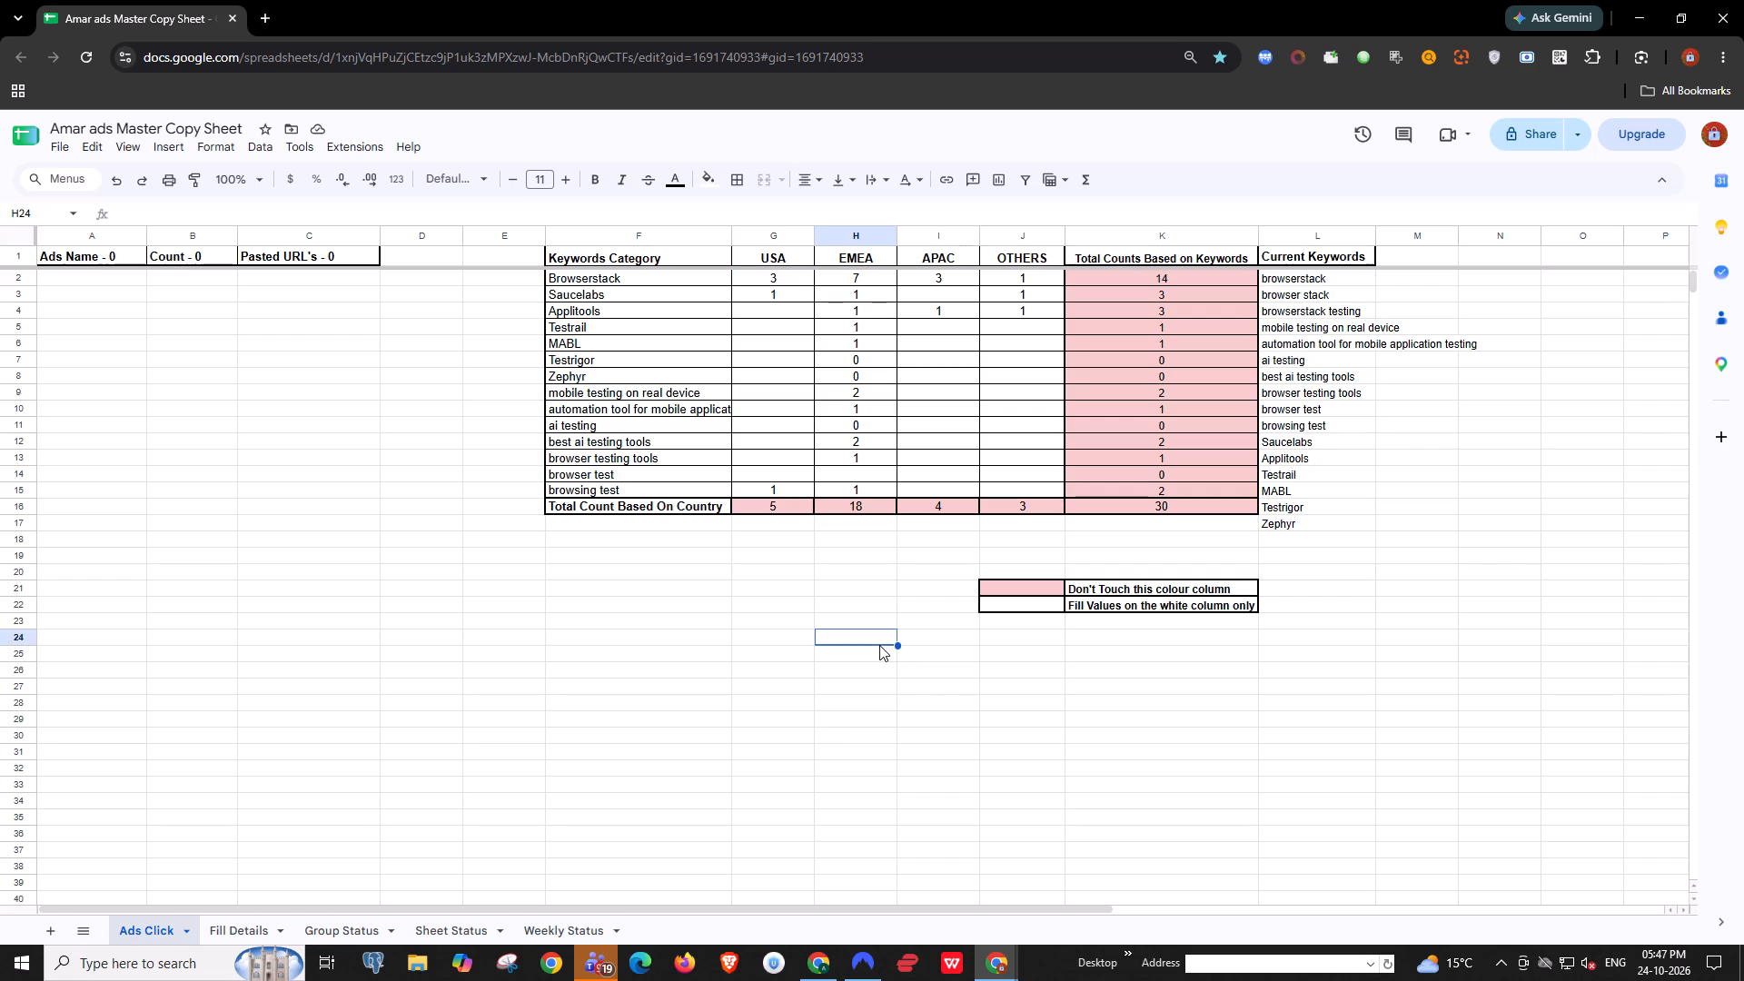
{"action": "scroll", "coordinate": [707, 719], "scroll_direction": "up", "scroll_amount": 1}
Review the master copy's Fill Details, Weekly Status, Sheet Status and Group Status sheets, consulting the task sheet's domain counts.
{"action": "scroll", "coordinate": [455, 608], "scroll_direction": "up", "scroll_amount": 5}
{"action": "left_click", "coordinate": [228, 926]}
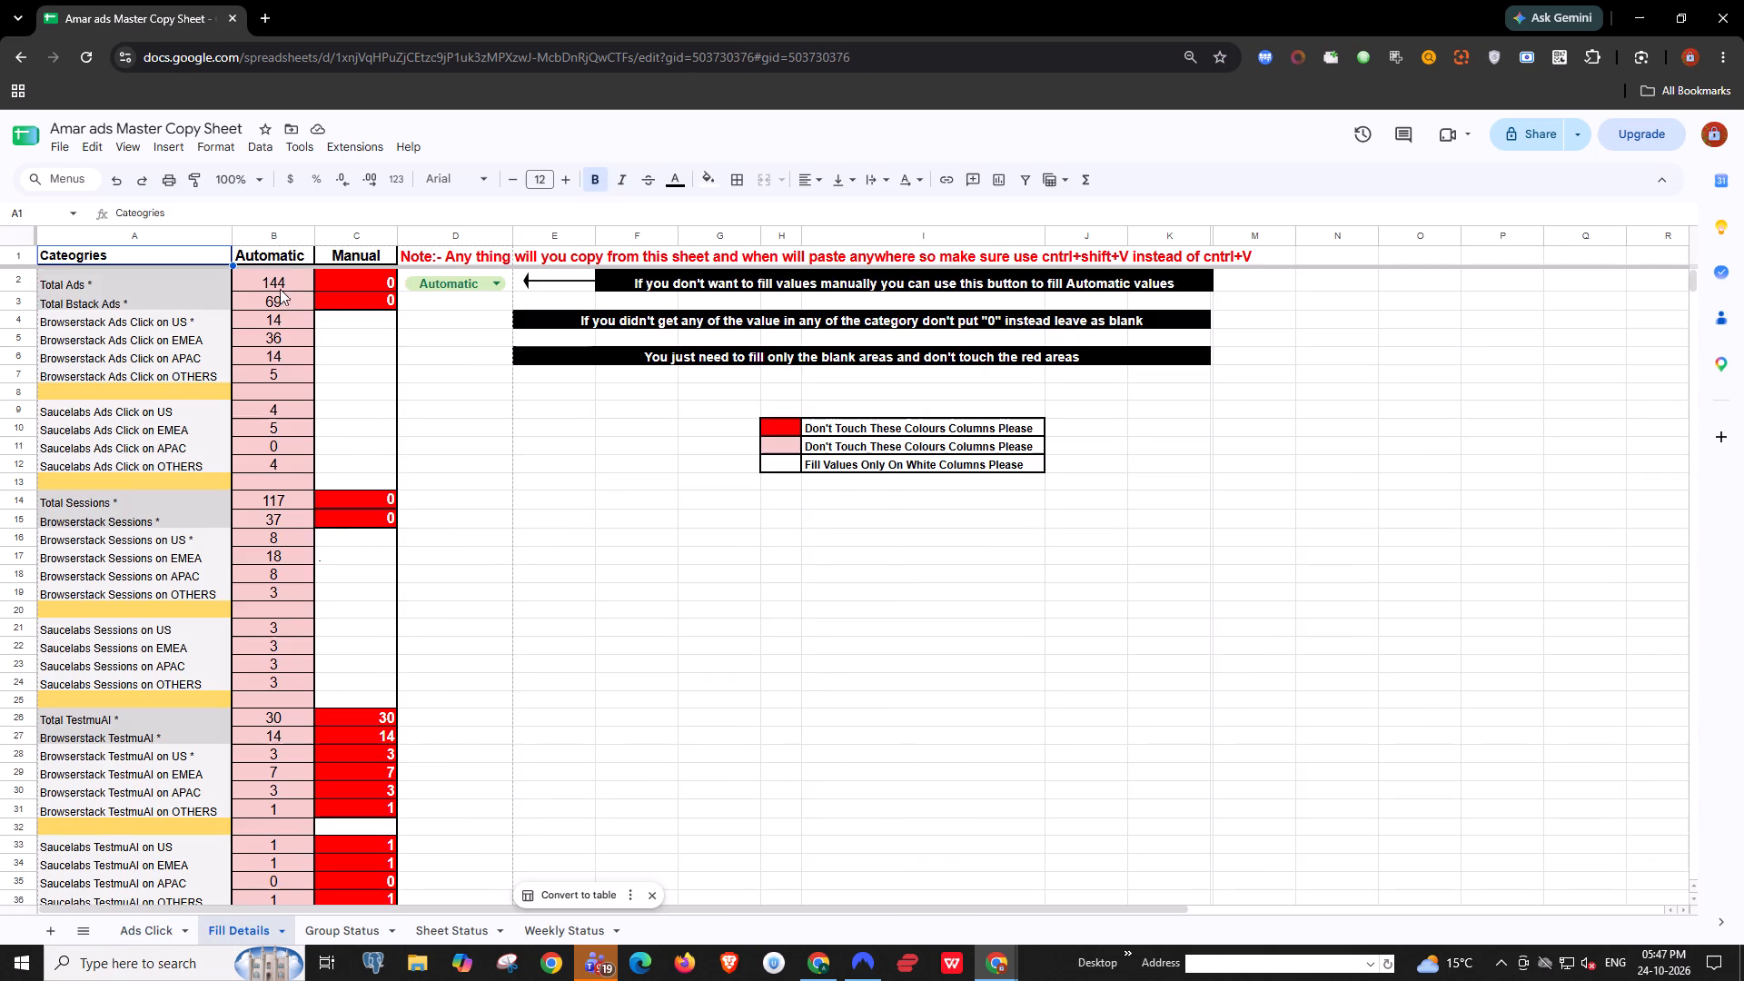
{"action": "key", "text": "alt+Tab"}
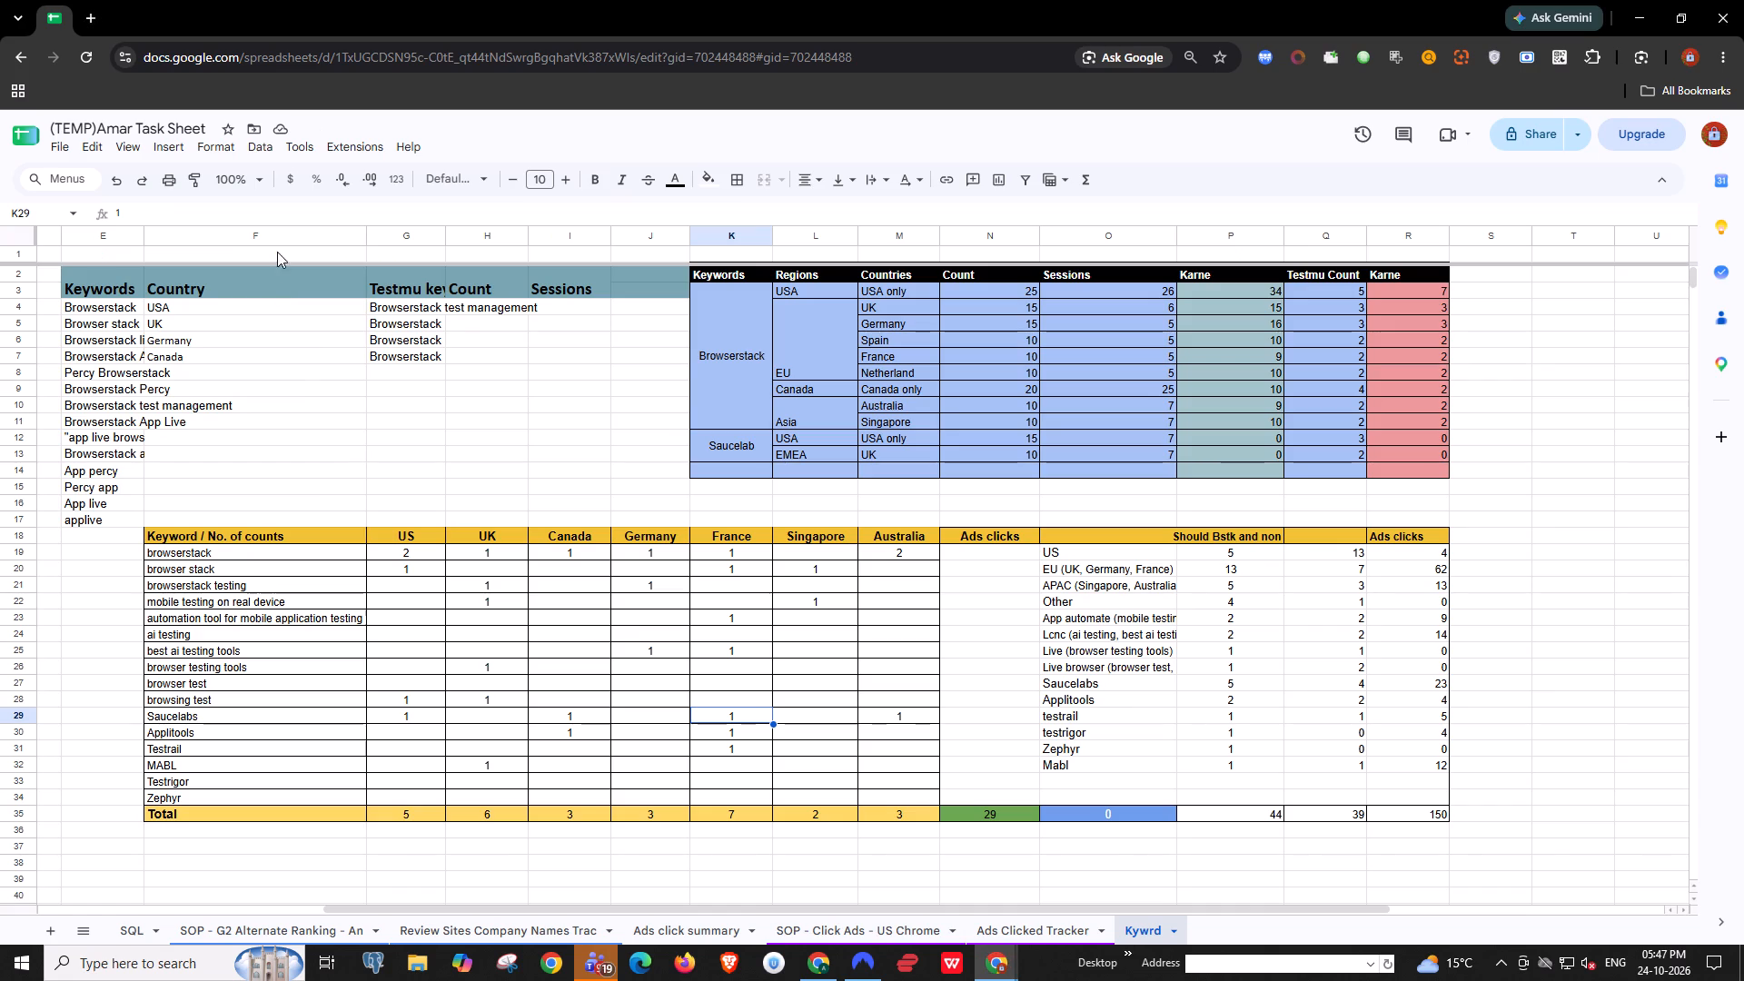
{"action": "left_click_drag", "start_coordinate": [606, 907], "coordinate": [371, 906]}
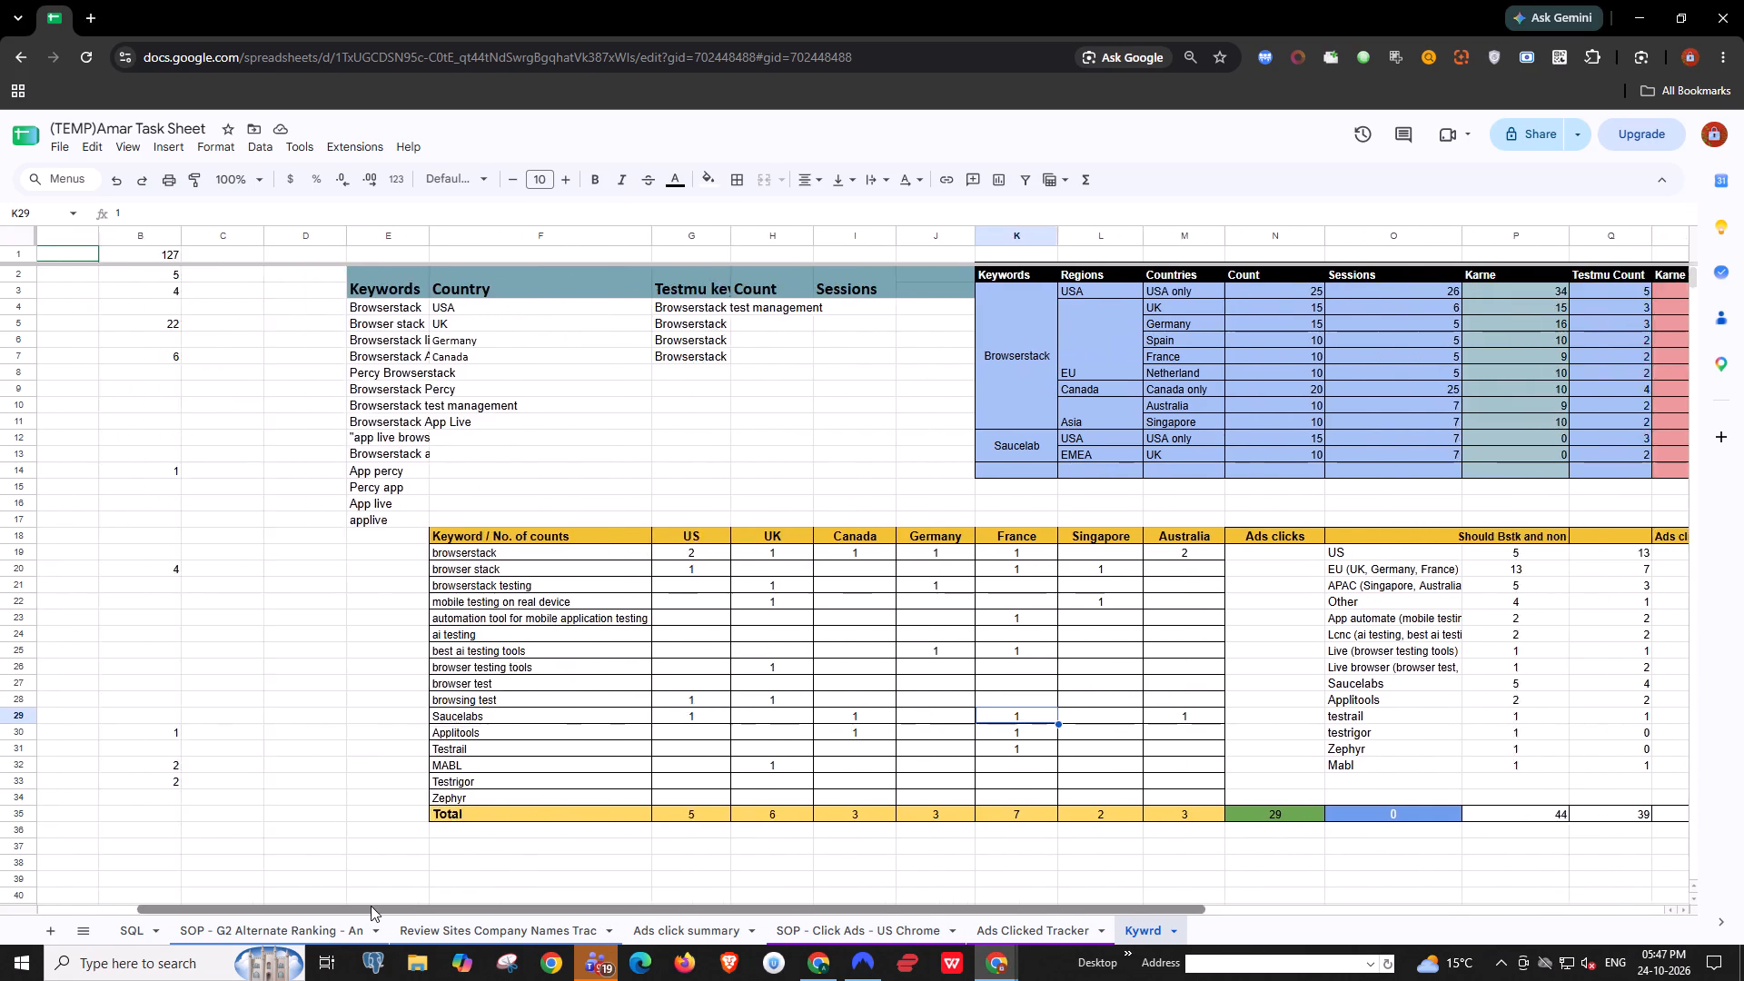
{"action": "left_click_drag", "start_coordinate": [371, 906], "coordinate": [261, 897]}
{"action": "key", "text": "alt+Tab"}
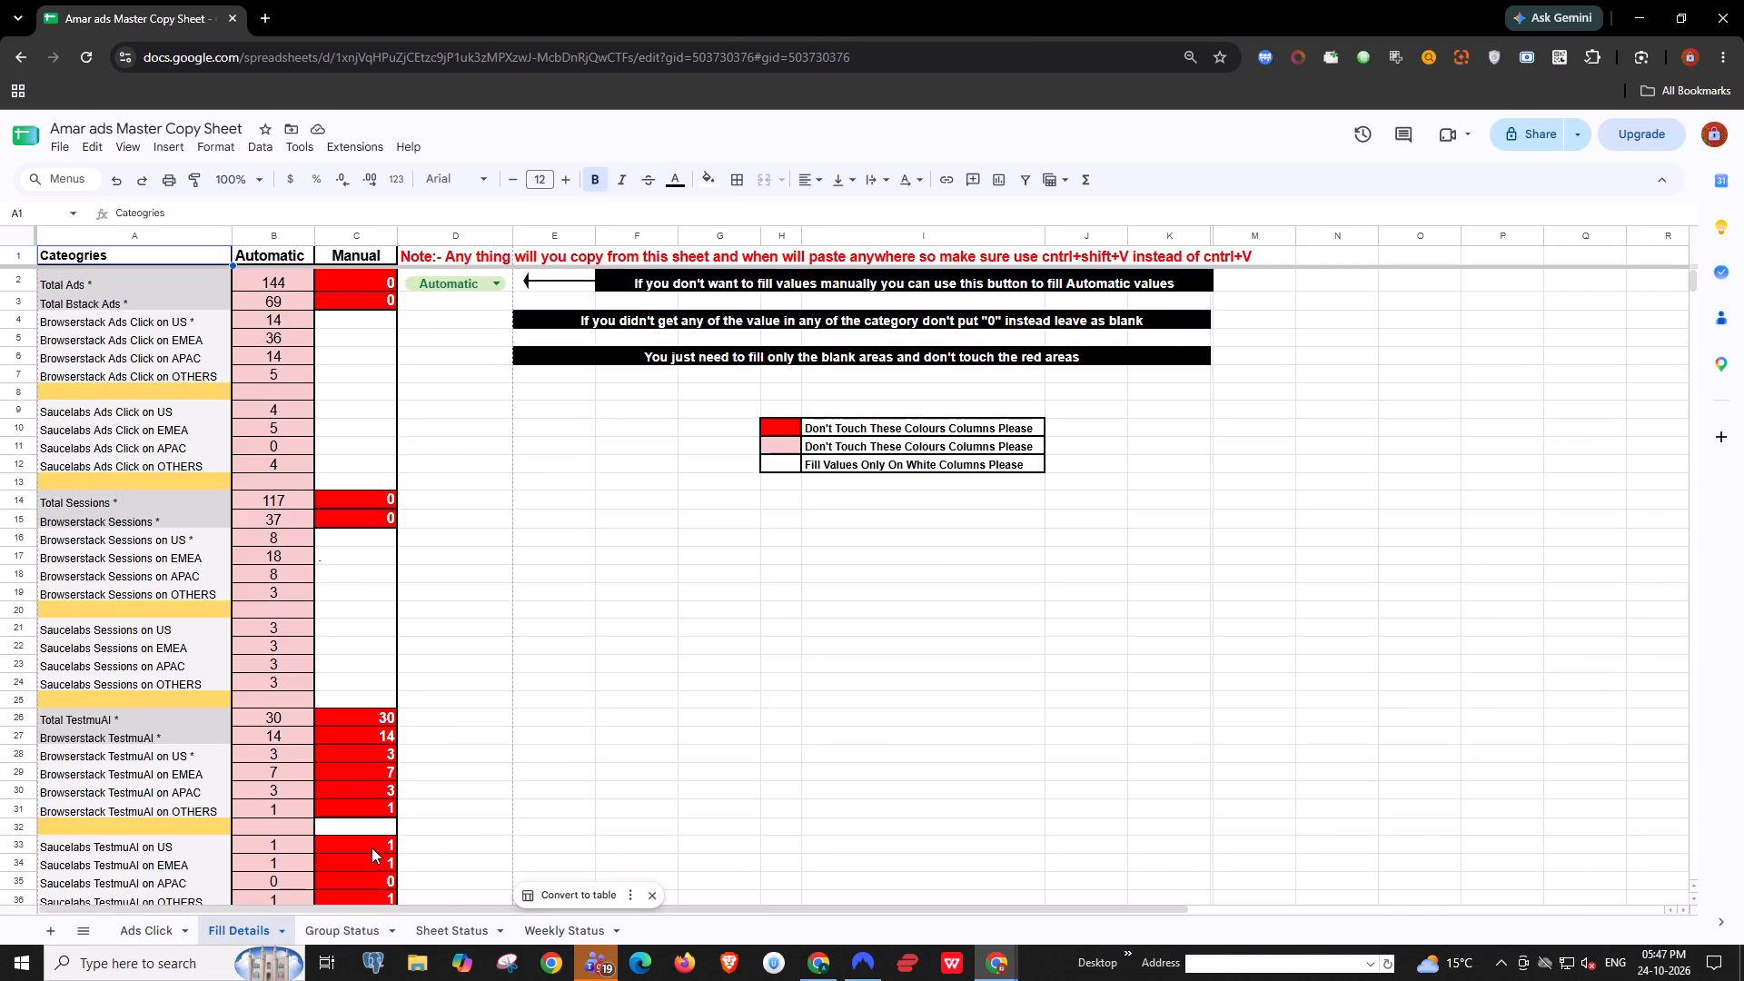
{"action": "left_click", "coordinate": [555, 938]}
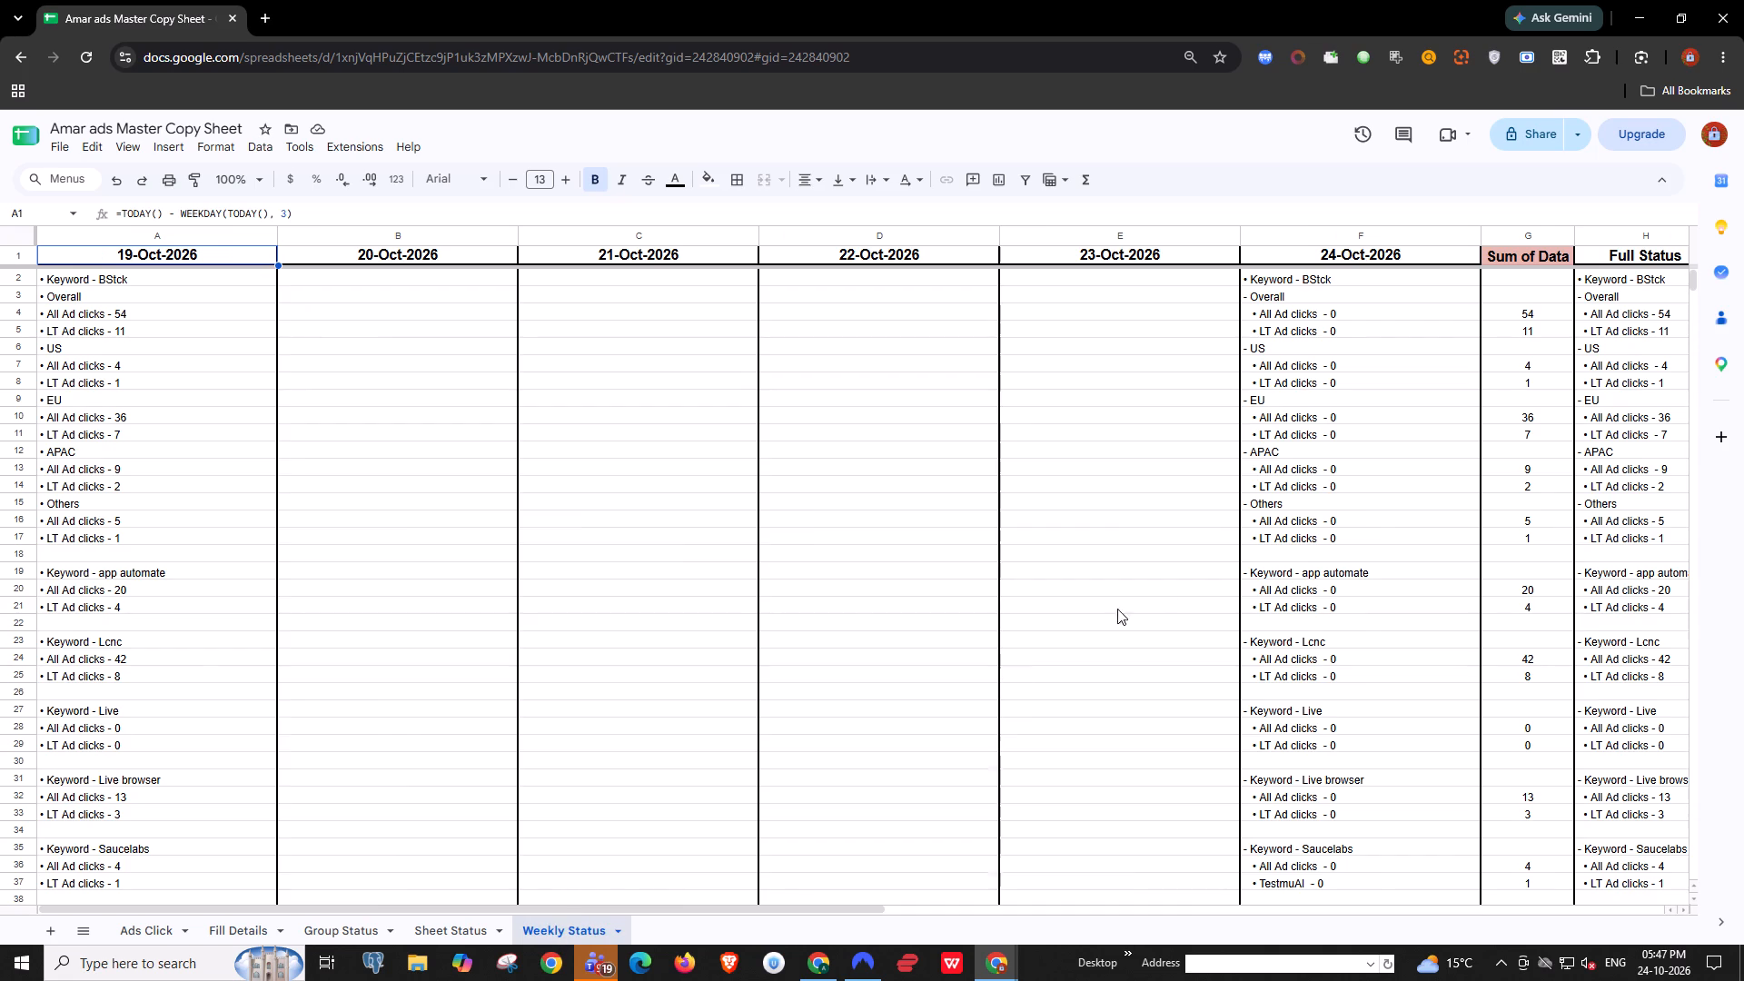
{"action": "left_click", "coordinate": [454, 935]}
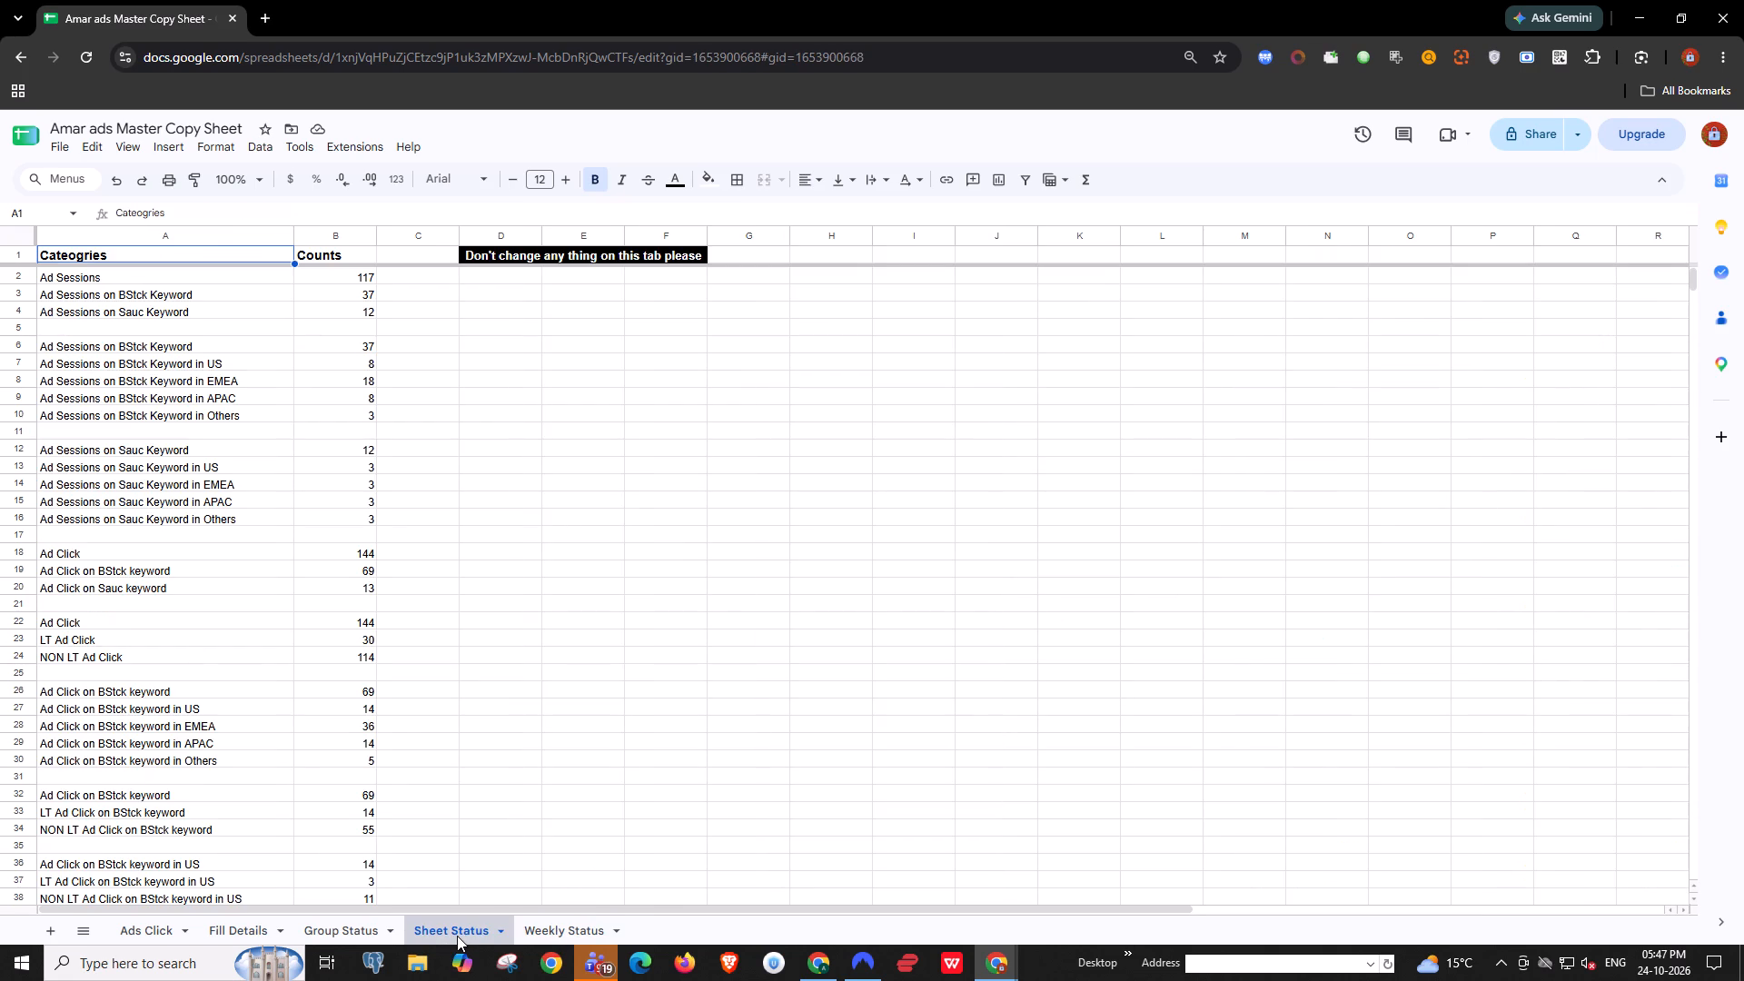
{"action": "left_click", "coordinate": [360, 937]}
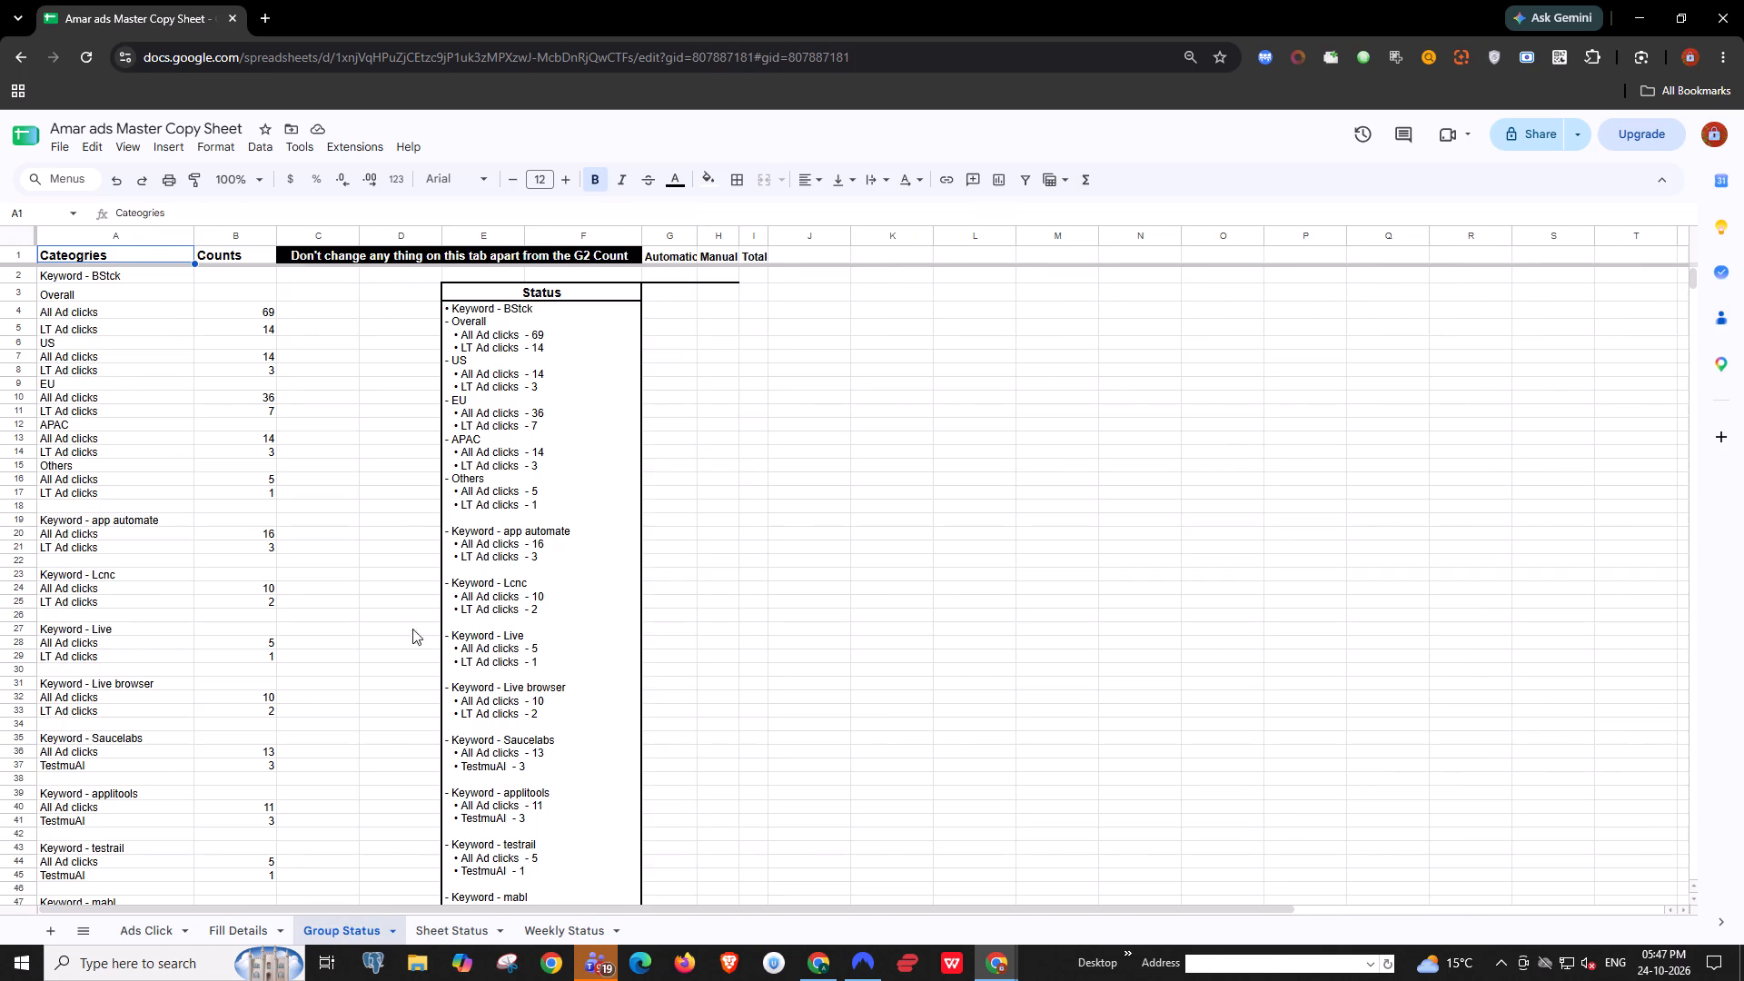
{"action": "scroll", "coordinate": [537, 434], "scroll_direction": "up", "scroll_amount": 4}
{"action": "left_click", "coordinate": [552, 362]}
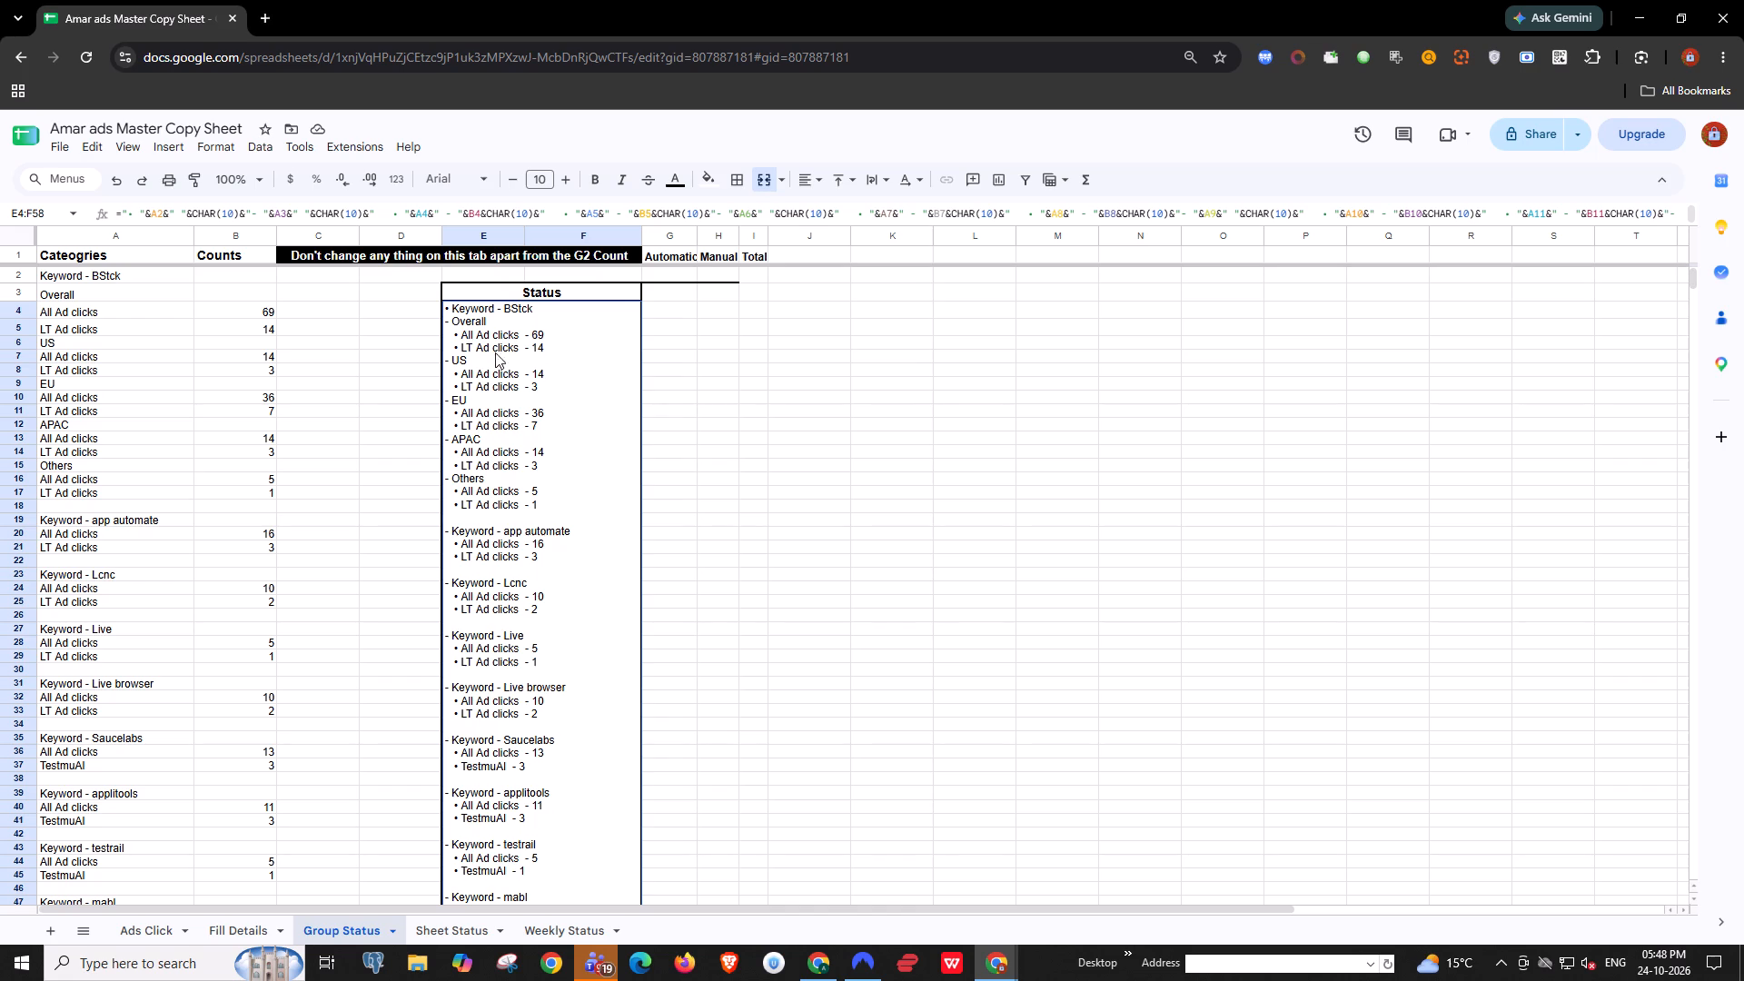
Compare the Browserstack APAC count in the master copy's Ads Click sheet with the task sheet's Singapore and Australia counts, and check the OTHERS counts.
{"action": "left_click", "coordinate": [166, 929]}
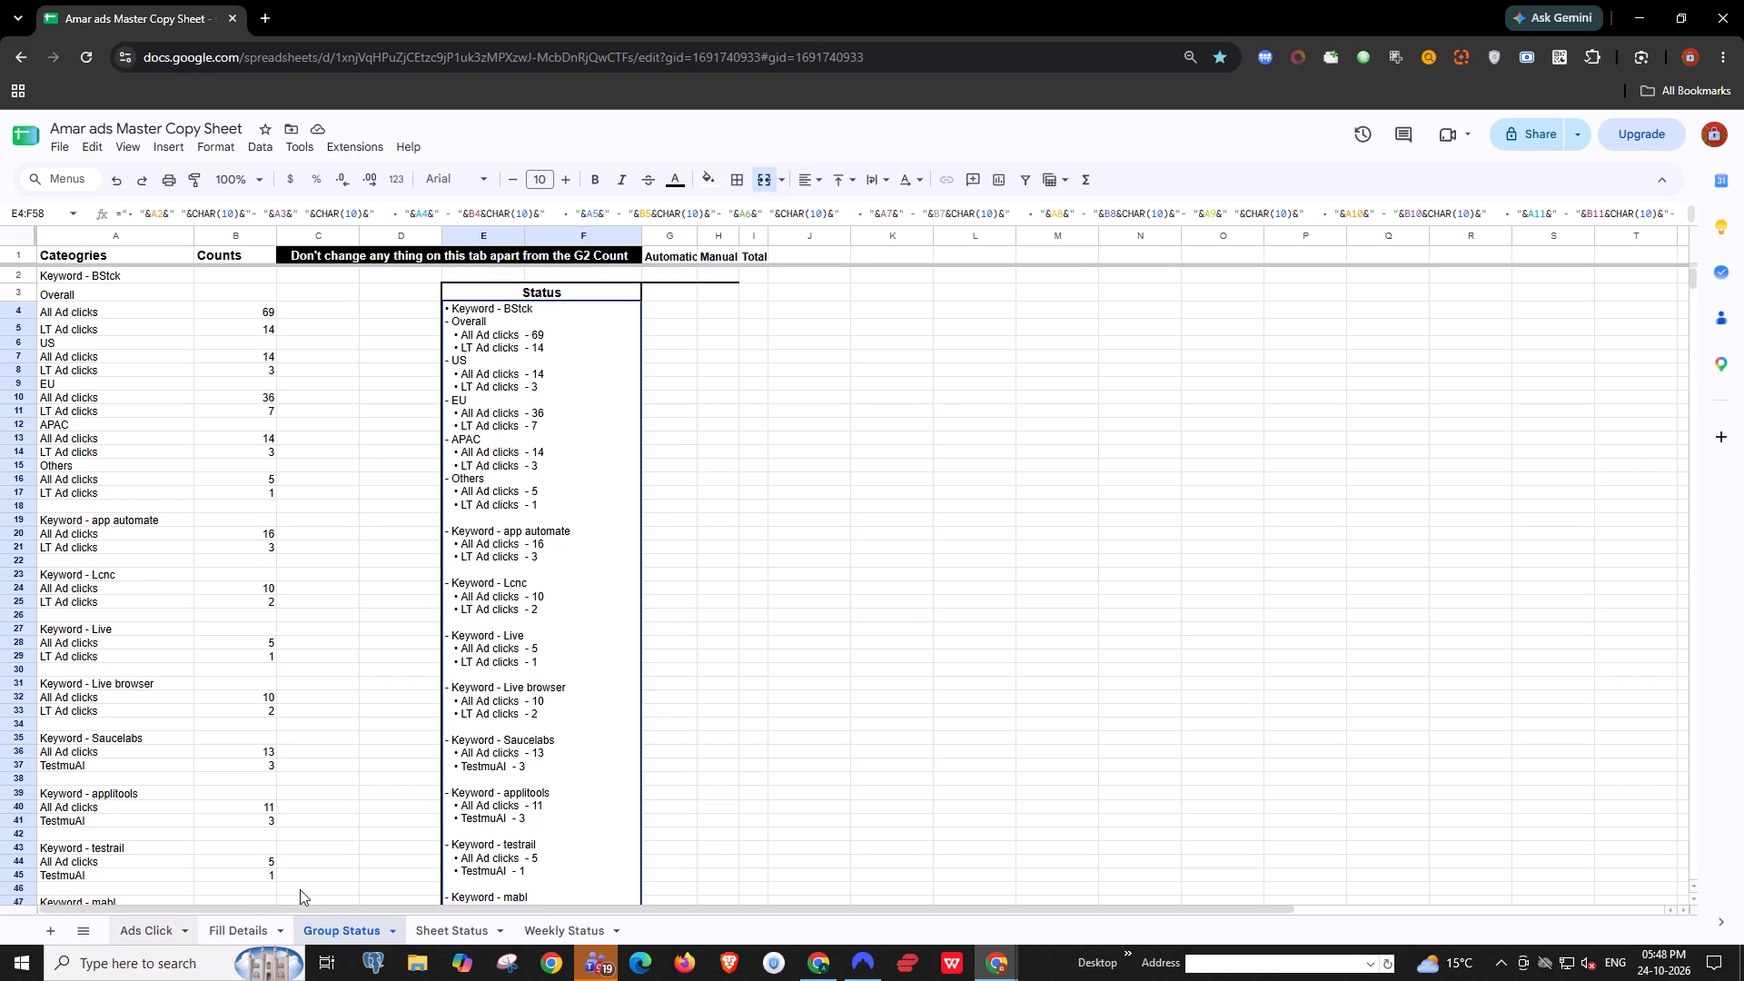
{"action": "scroll", "coordinate": [895, 643], "scroll_direction": "up", "scroll_amount": 4}
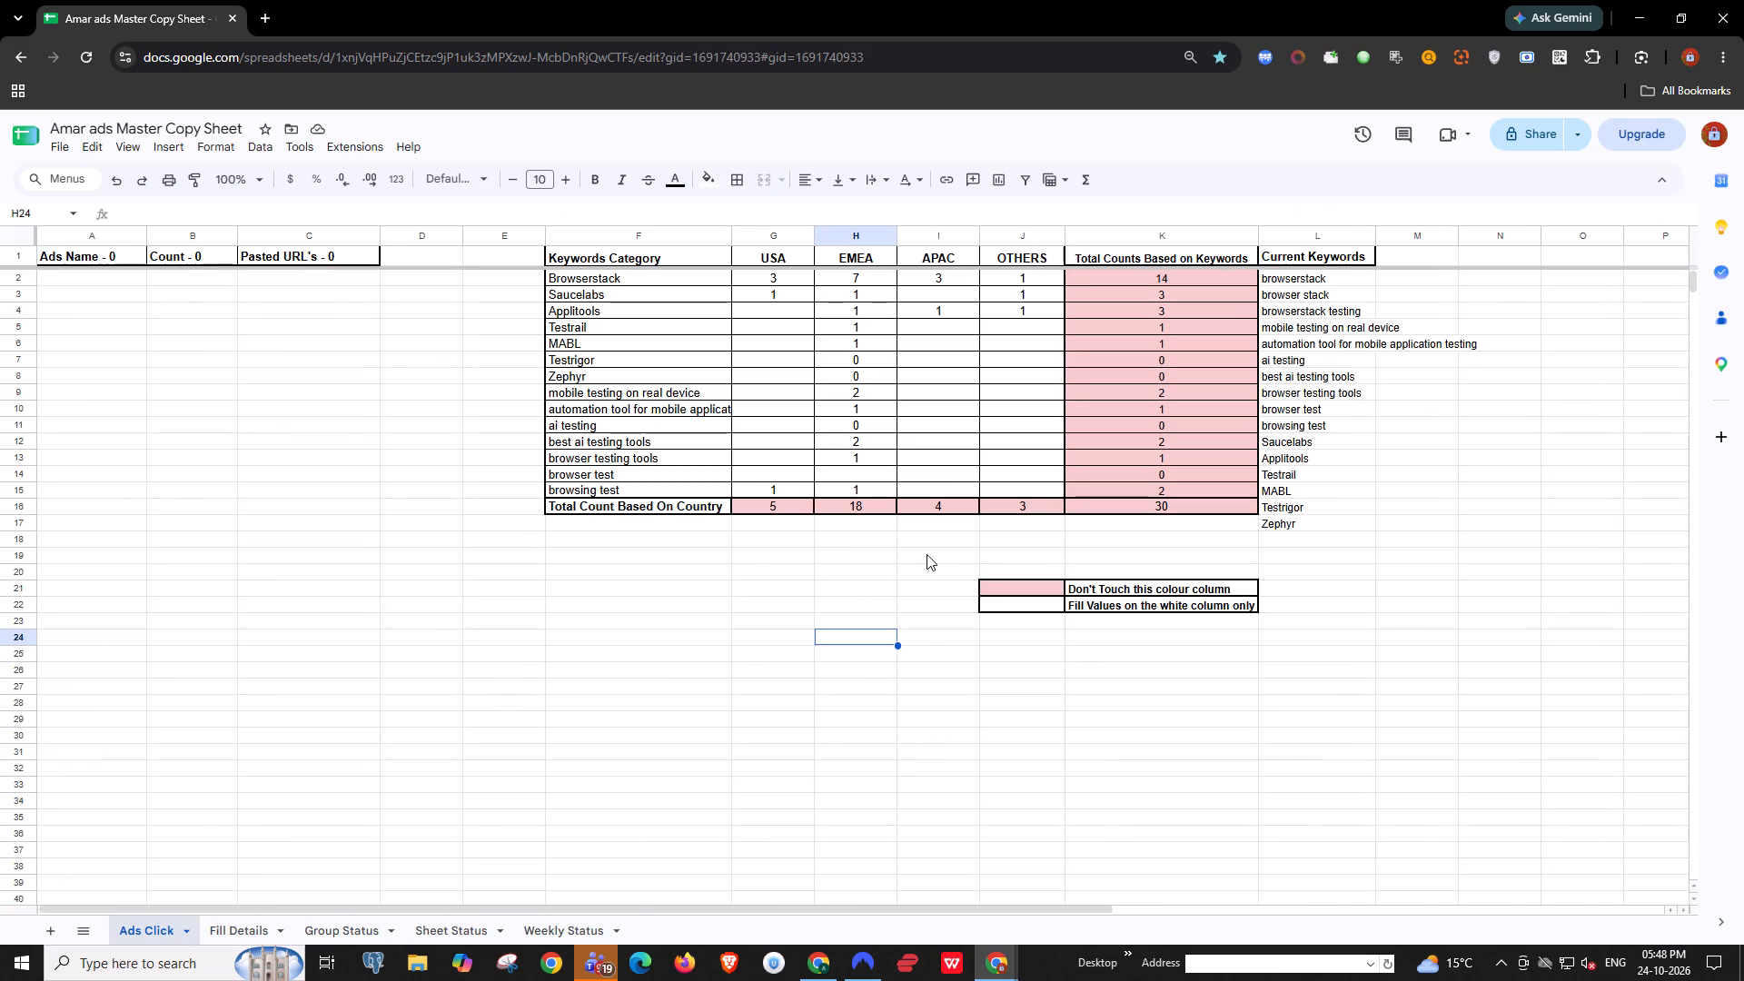
{"action": "key", "text": "alt+Tab"}
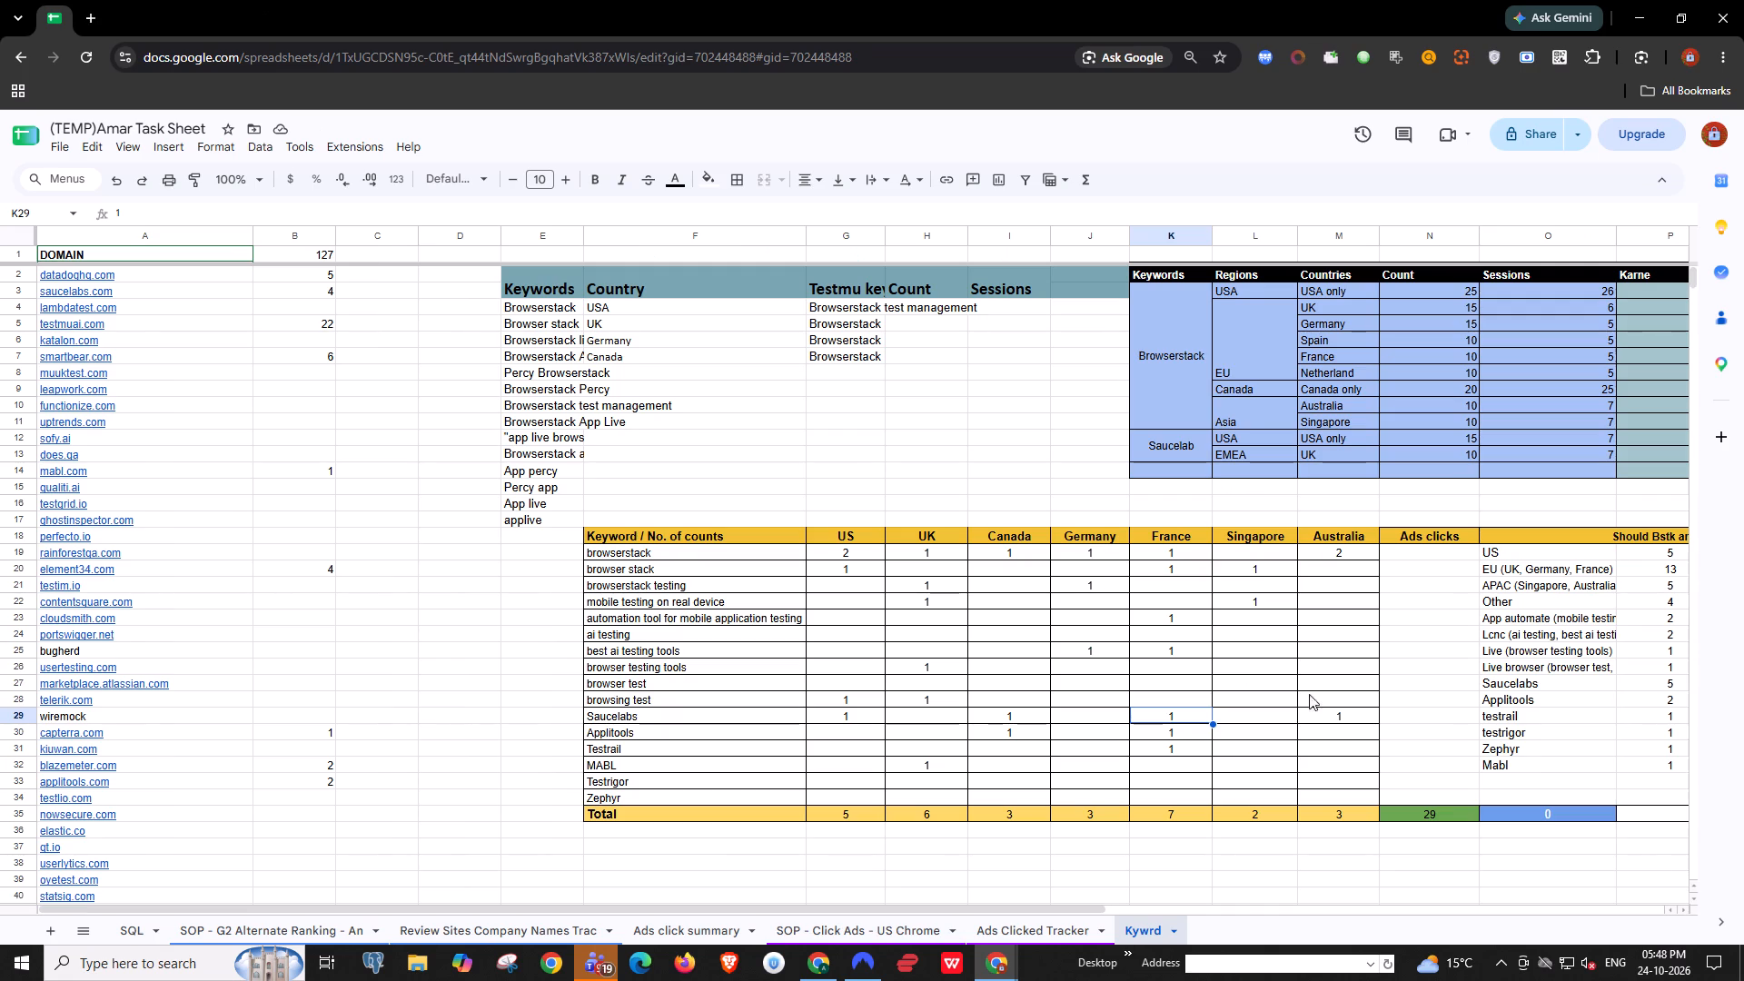
{"action": "key", "text": "alt+Tab"}
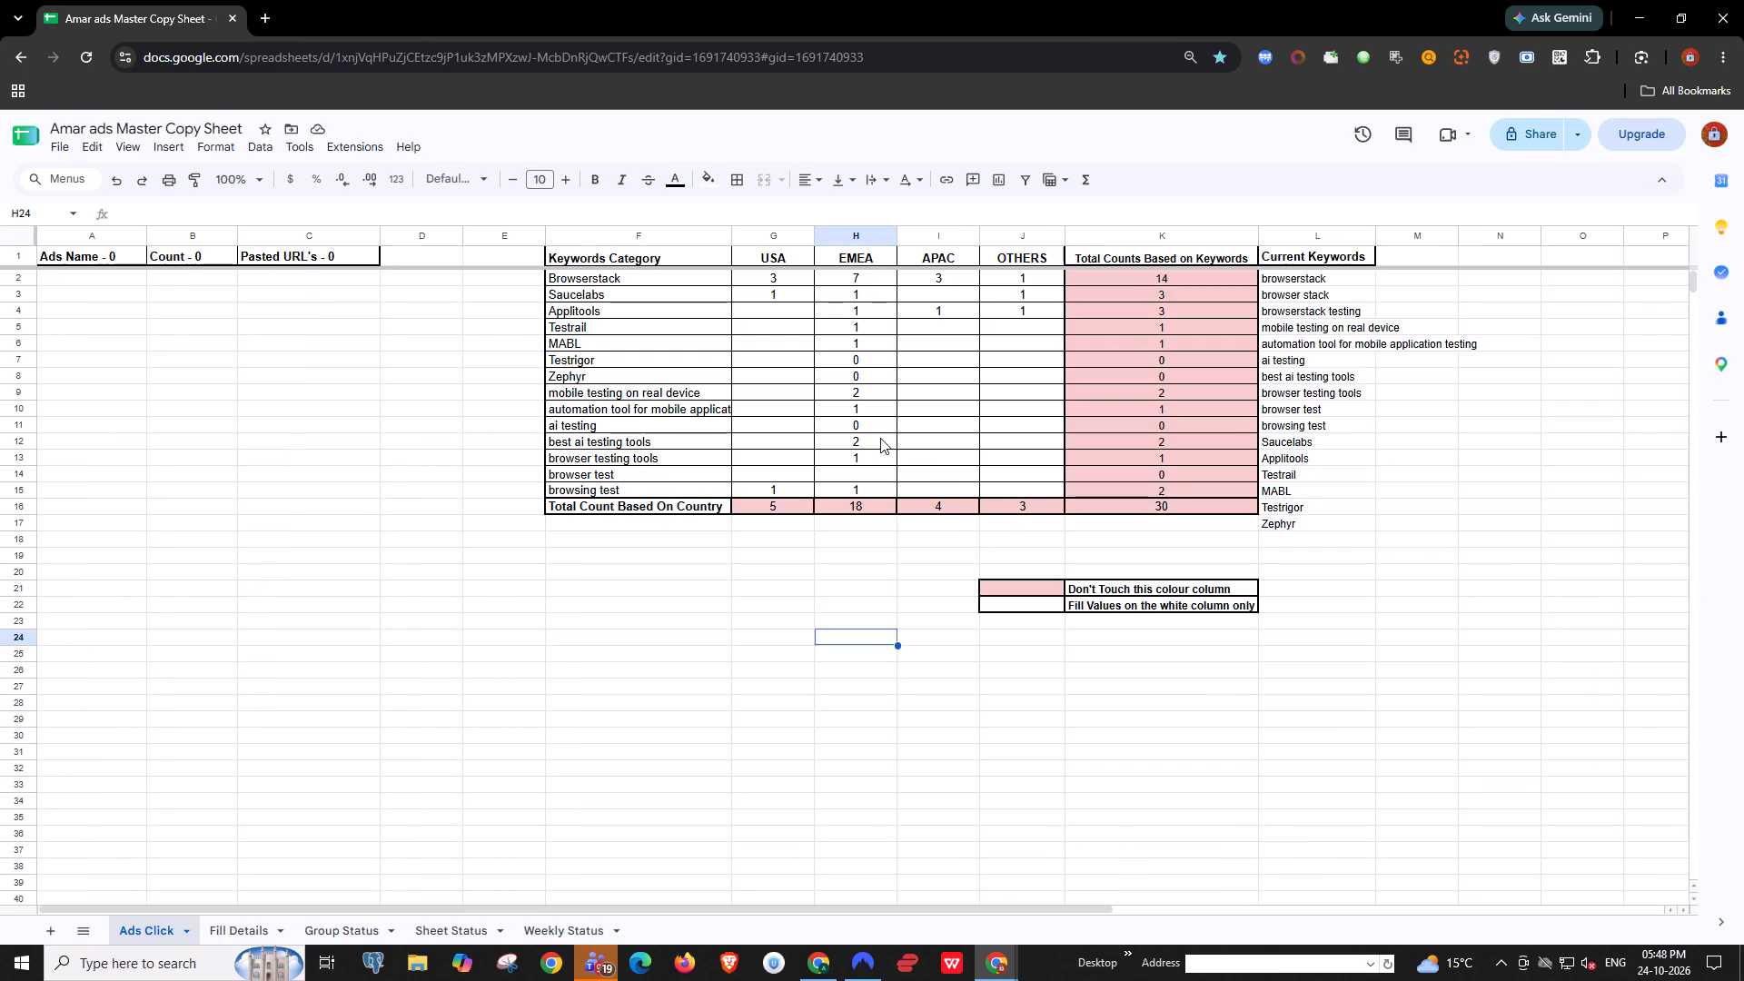
{"action": "left_click", "coordinate": [858, 391]}
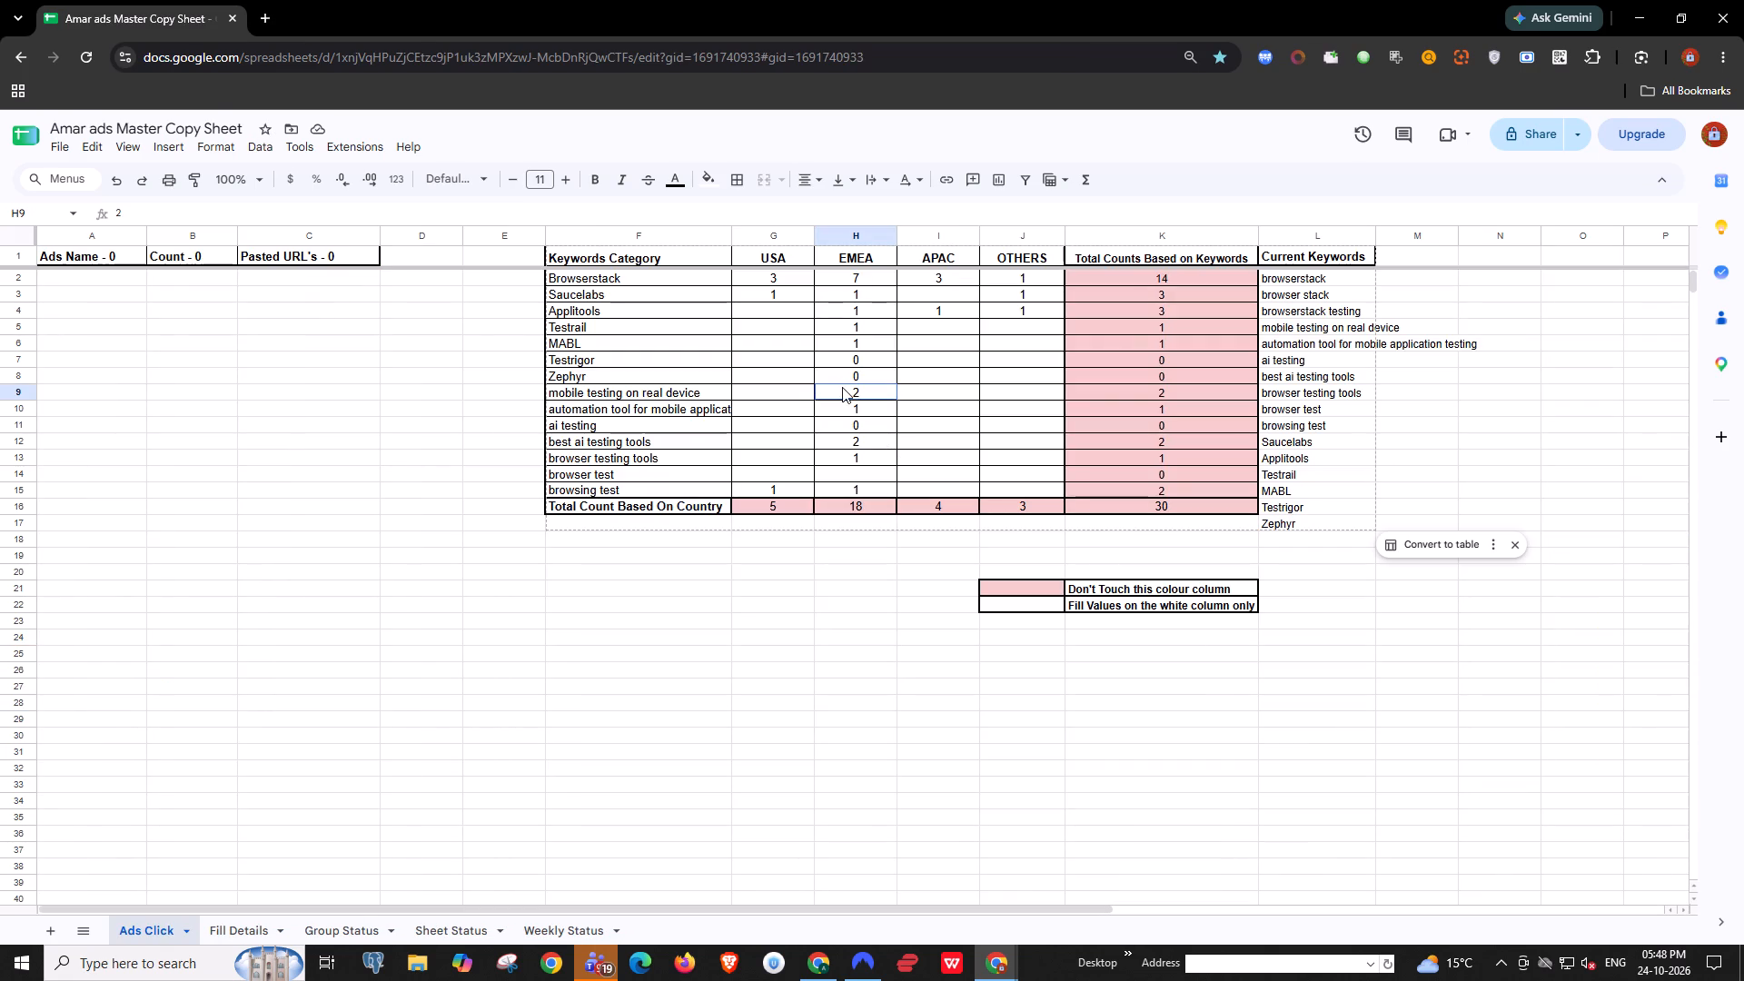
{"action": "scroll", "coordinate": [845, 342], "scroll_direction": "up", "scroll_amount": 2}
{"action": "left_click", "coordinate": [845, 272]}
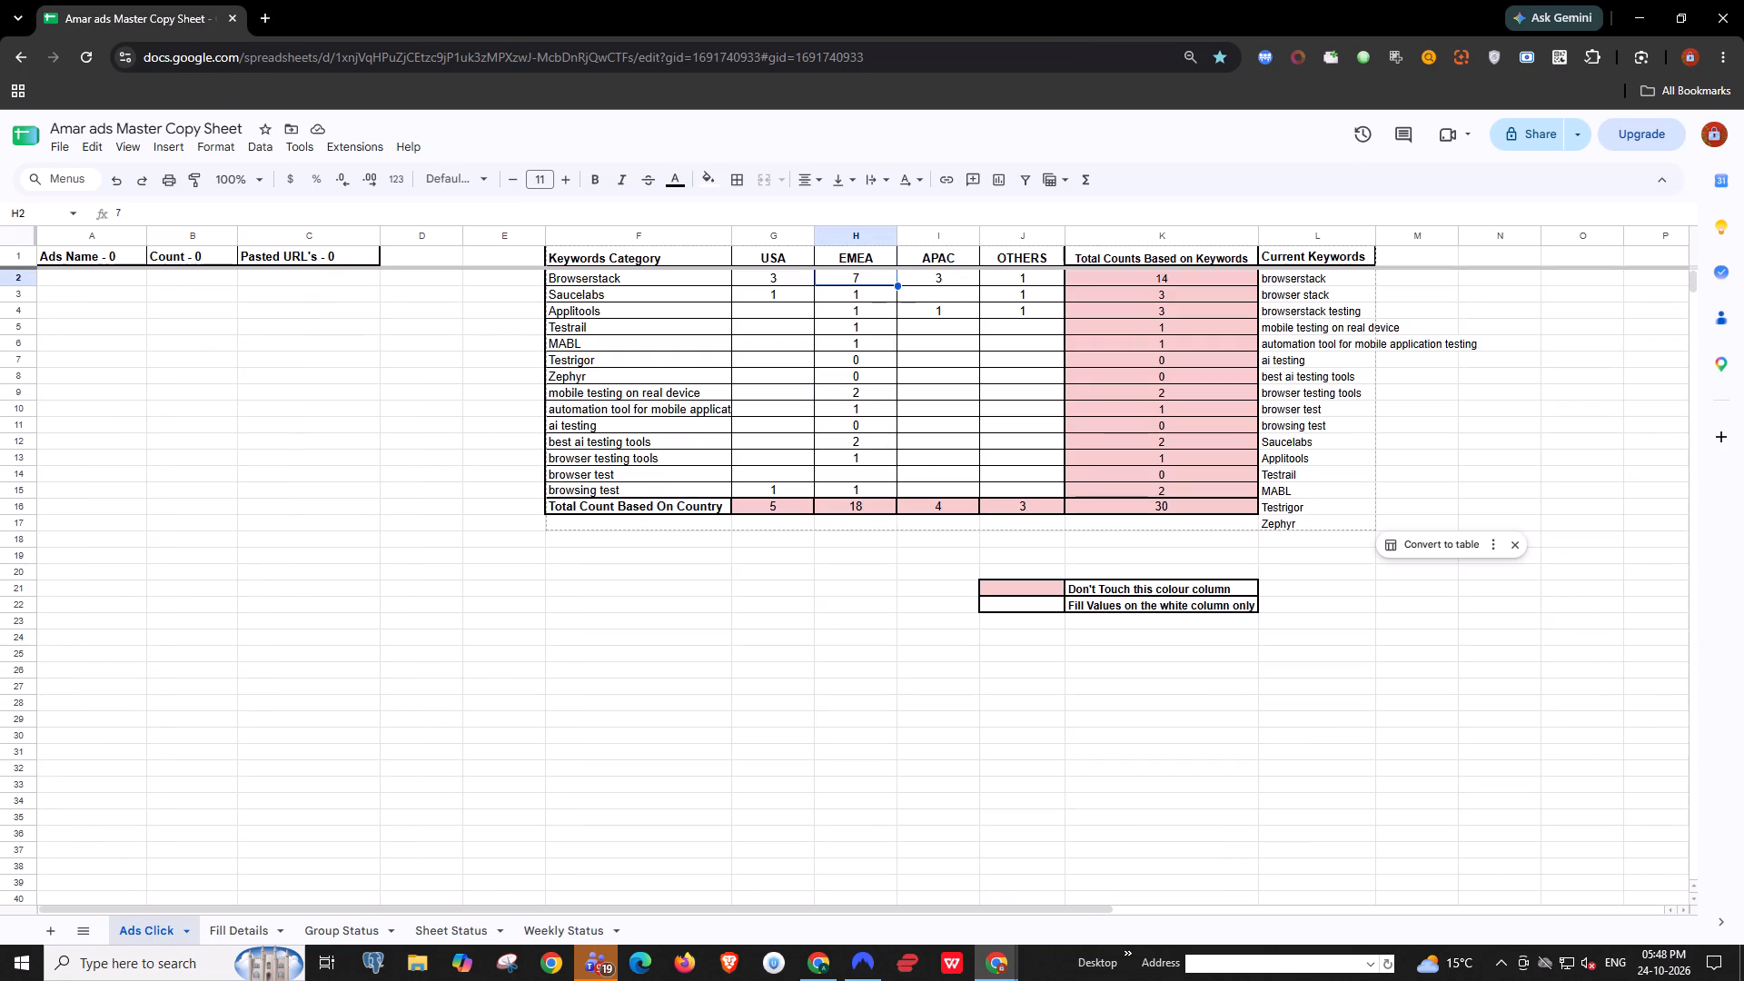
{"action": "left_click", "coordinate": [938, 279]}
{"action": "key", "text": "alt+Tab"}
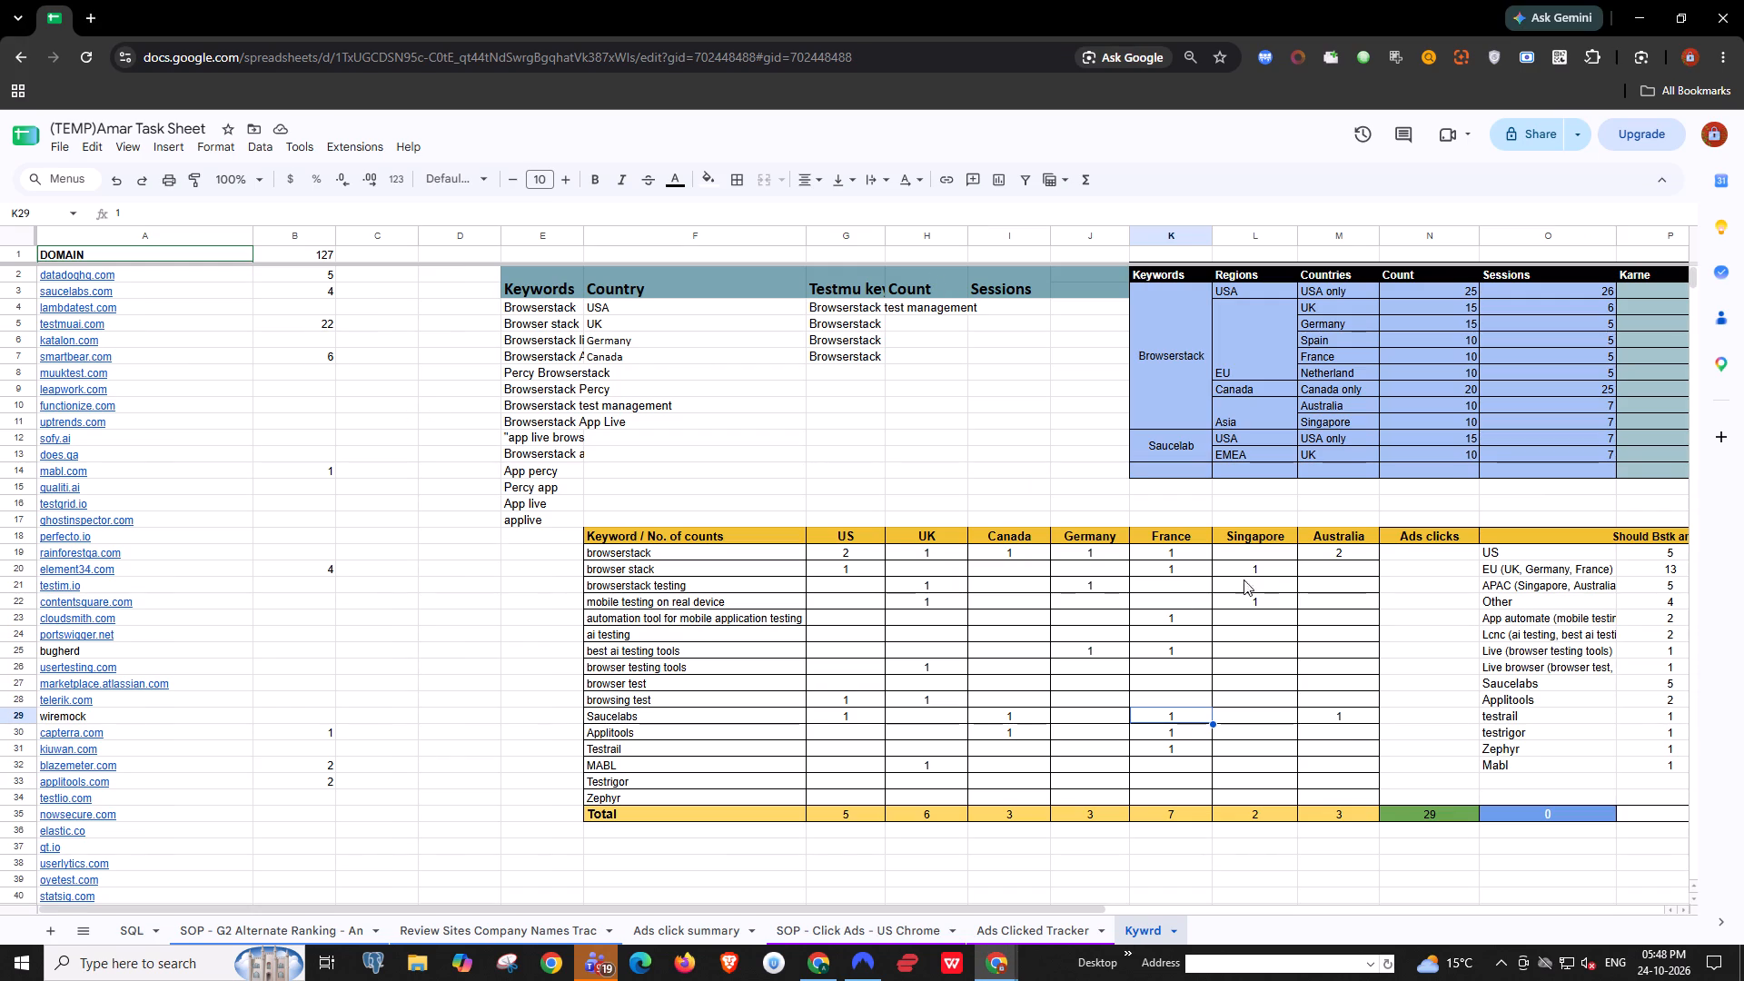
{"action": "left_click_drag", "start_coordinate": [1326, 557], "coordinate": [1327, 559]}
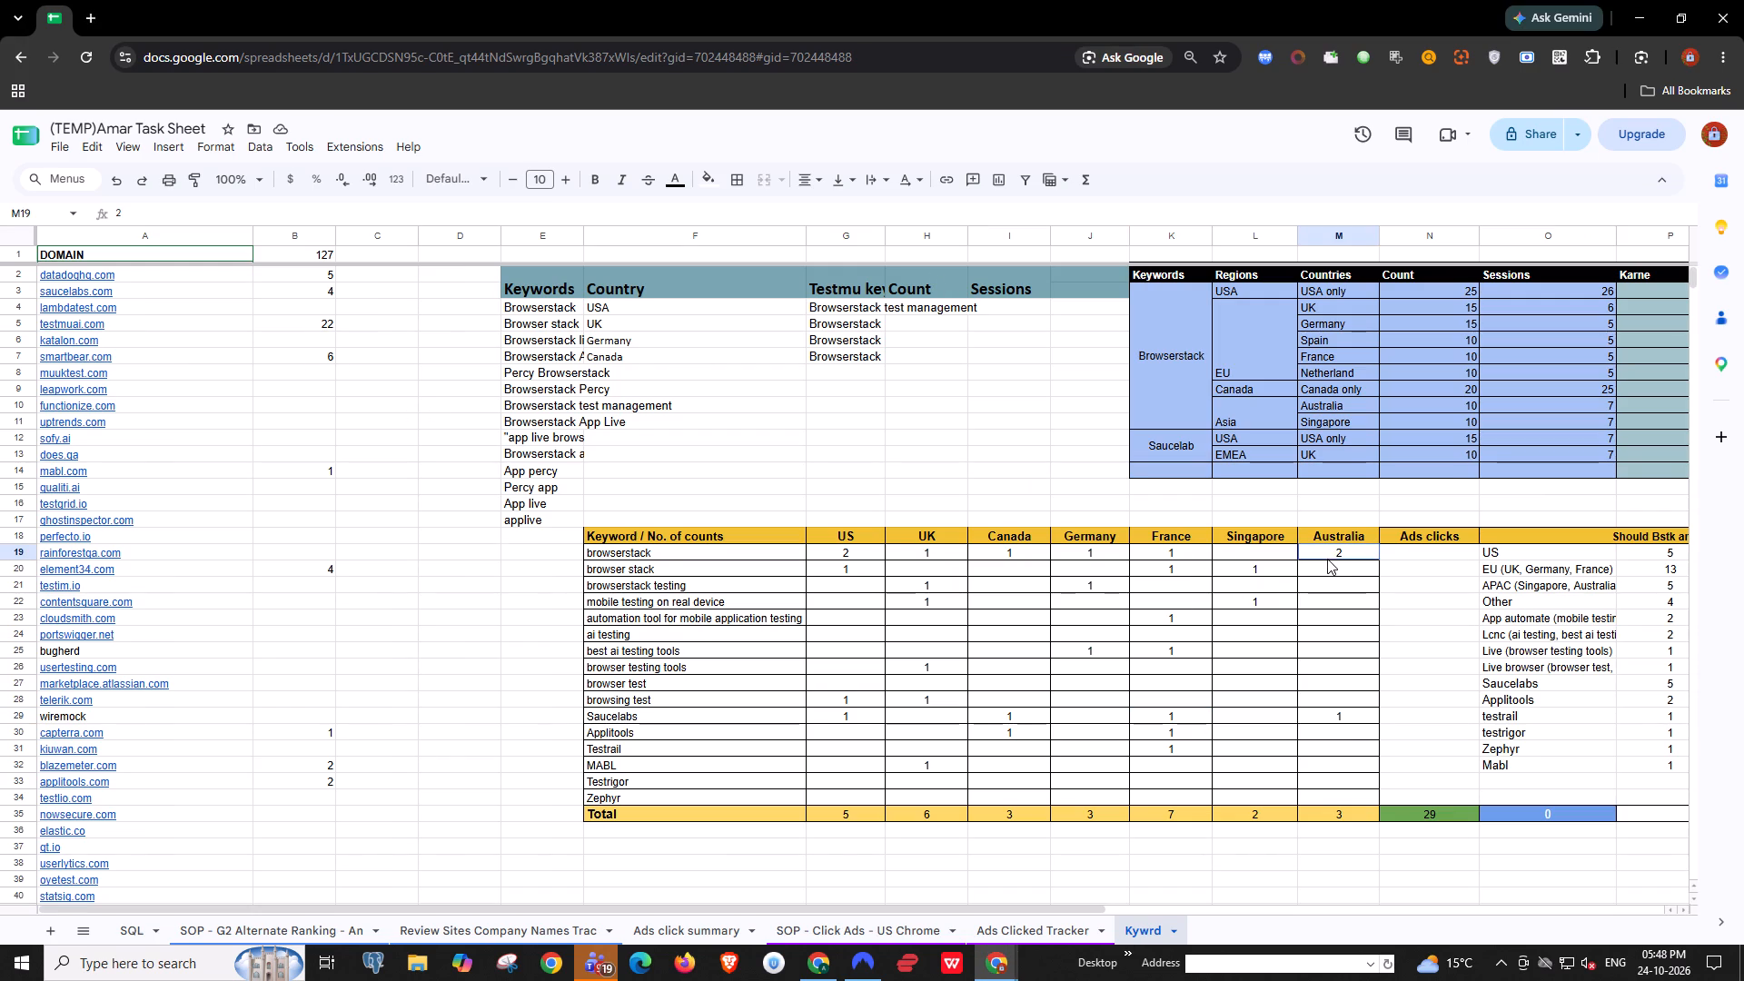
{"action": "left_click_drag", "start_coordinate": [1327, 559], "coordinate": [1330, 570]}
{"action": "left_click_drag", "start_coordinate": [1268, 548], "coordinate": [1301, 567]}
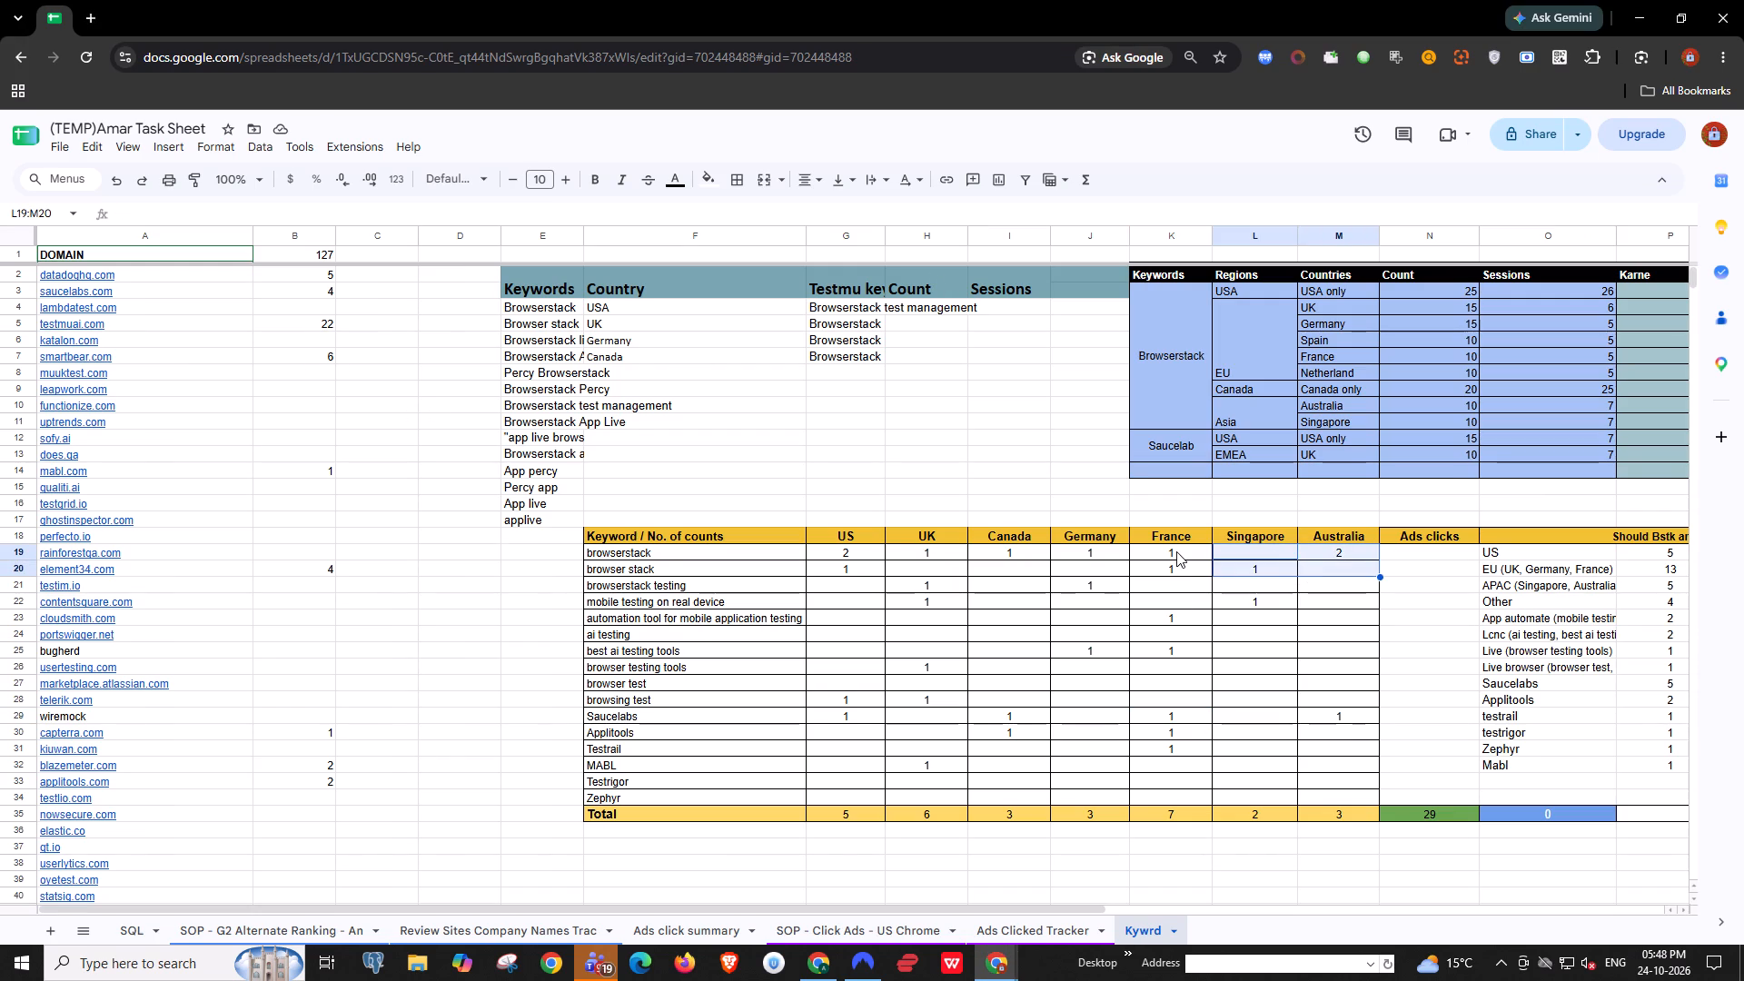
{"action": "key", "text": "alt+Tab"}
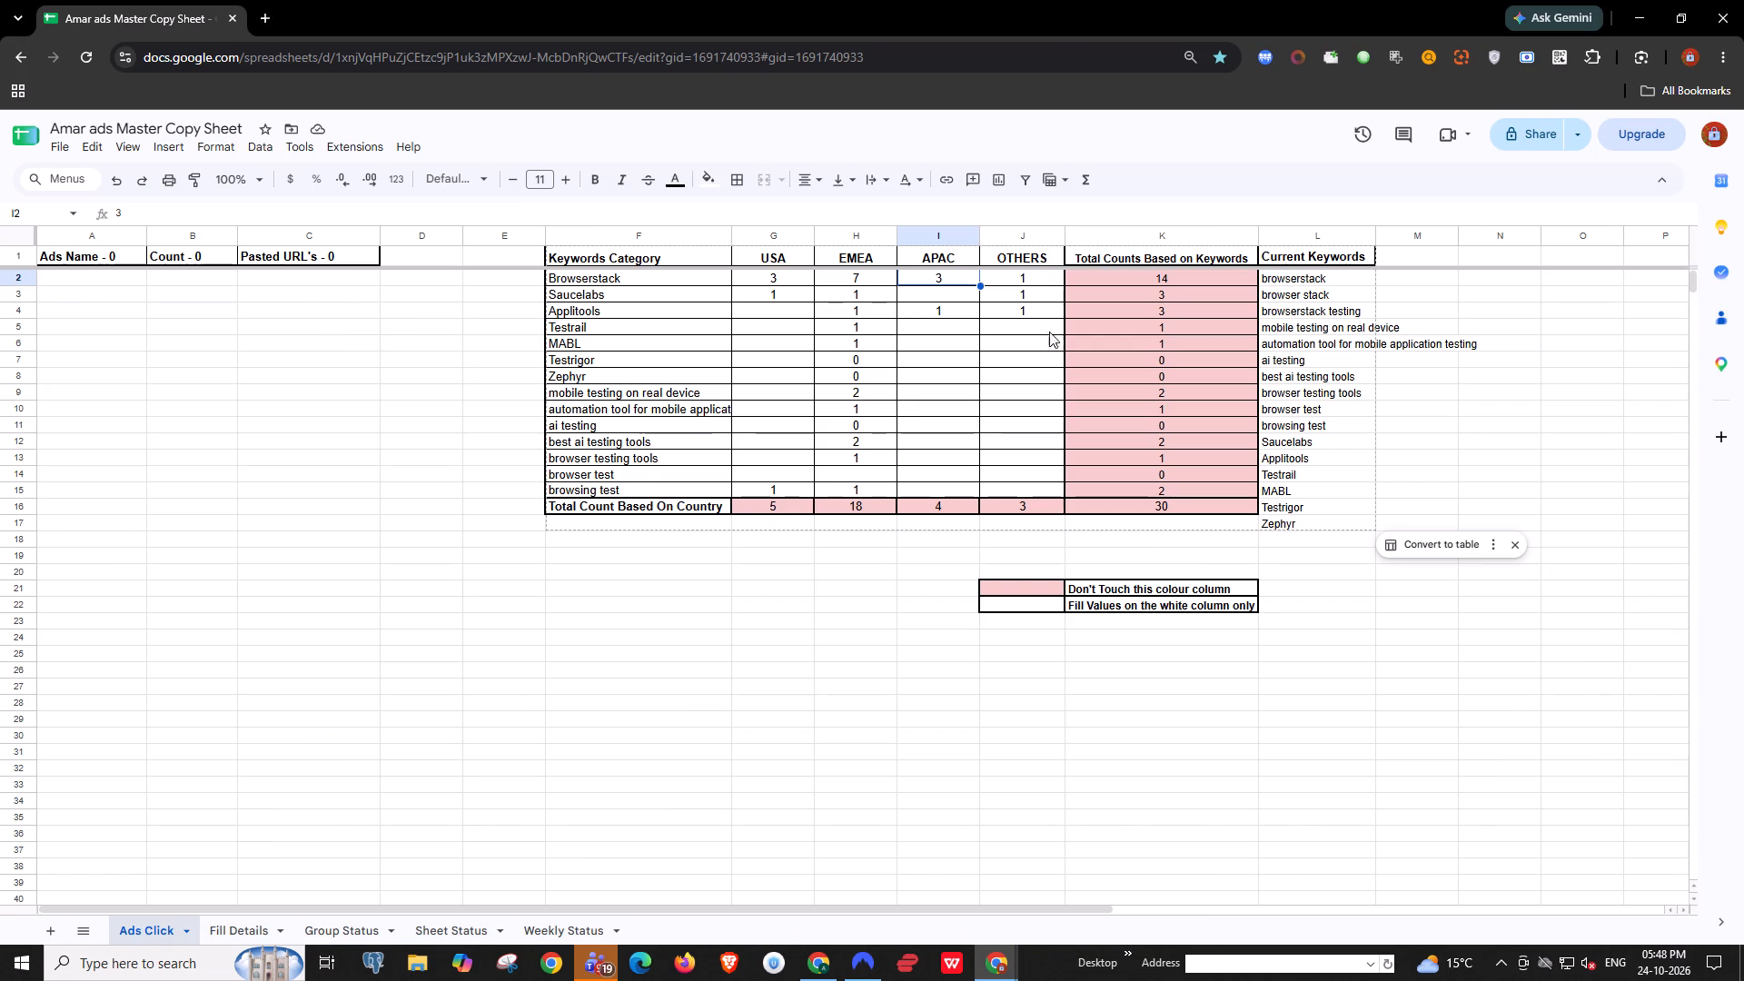
{"action": "left_click_drag", "start_coordinate": [1032, 277], "coordinate": [1035, 317]}
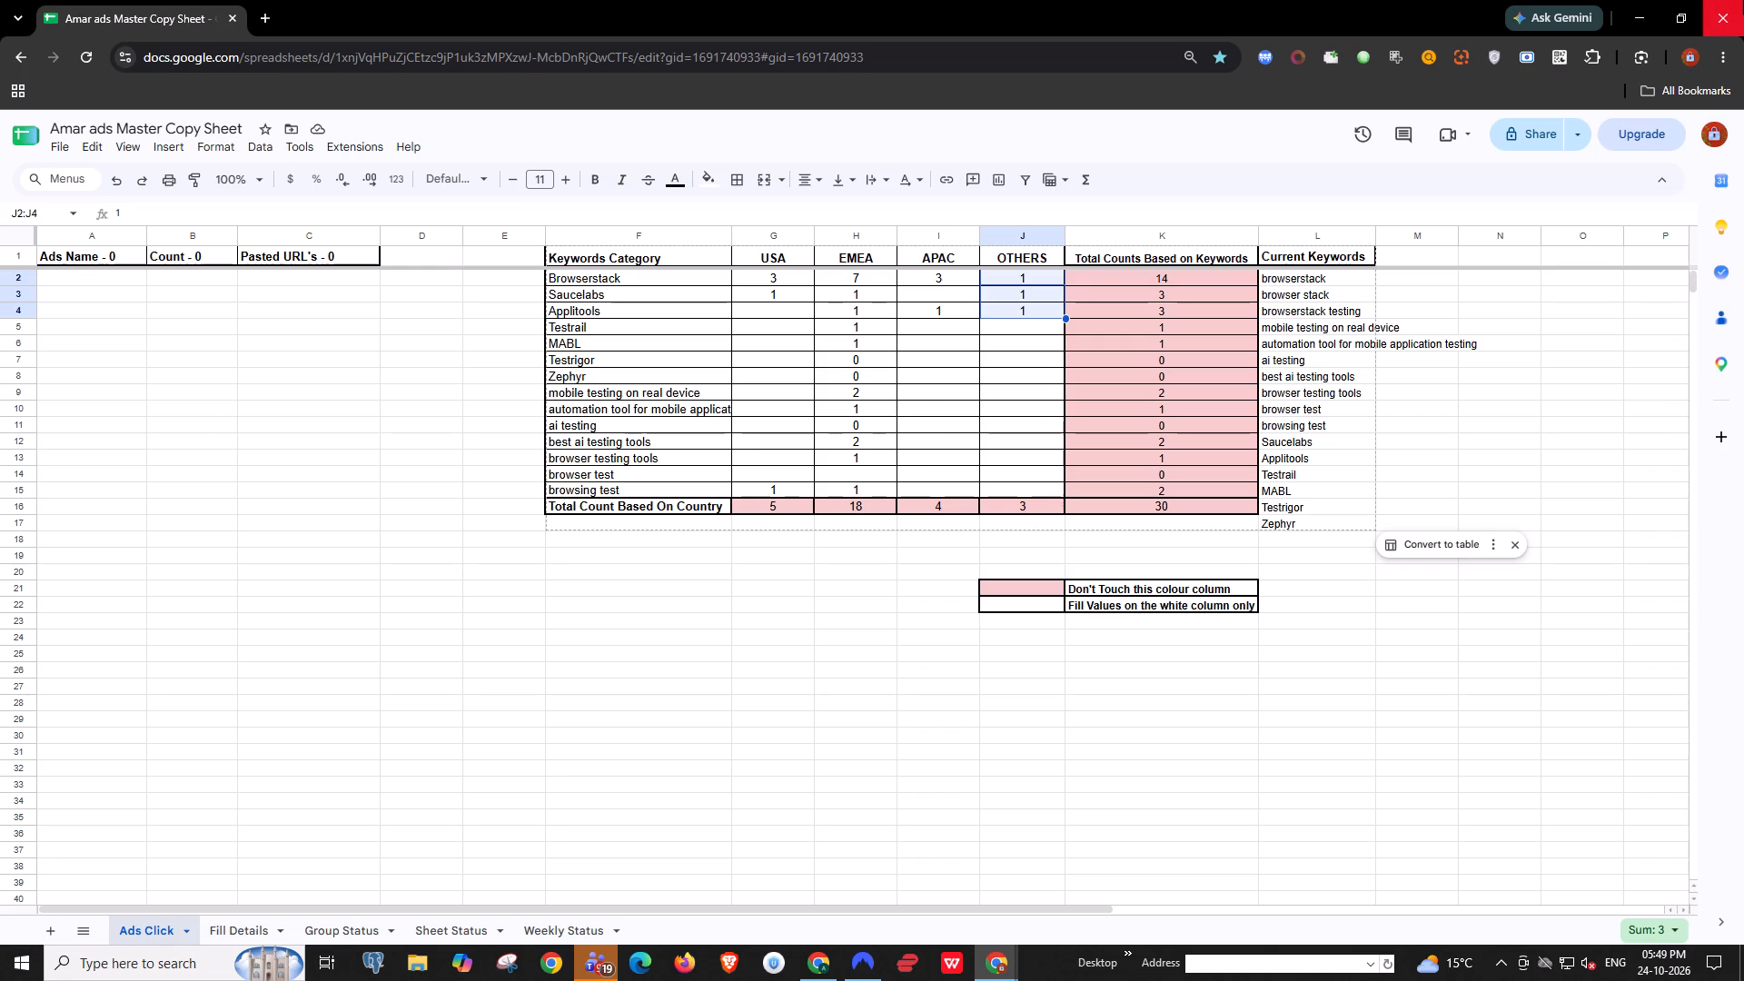
Check the master copy's USA counts for Browserstack, browsing test and Saucelabs against the task sheet's US column.
{"action": "left_click", "coordinate": [769, 278]}
{"action": "key", "text": "alt+Tab"}
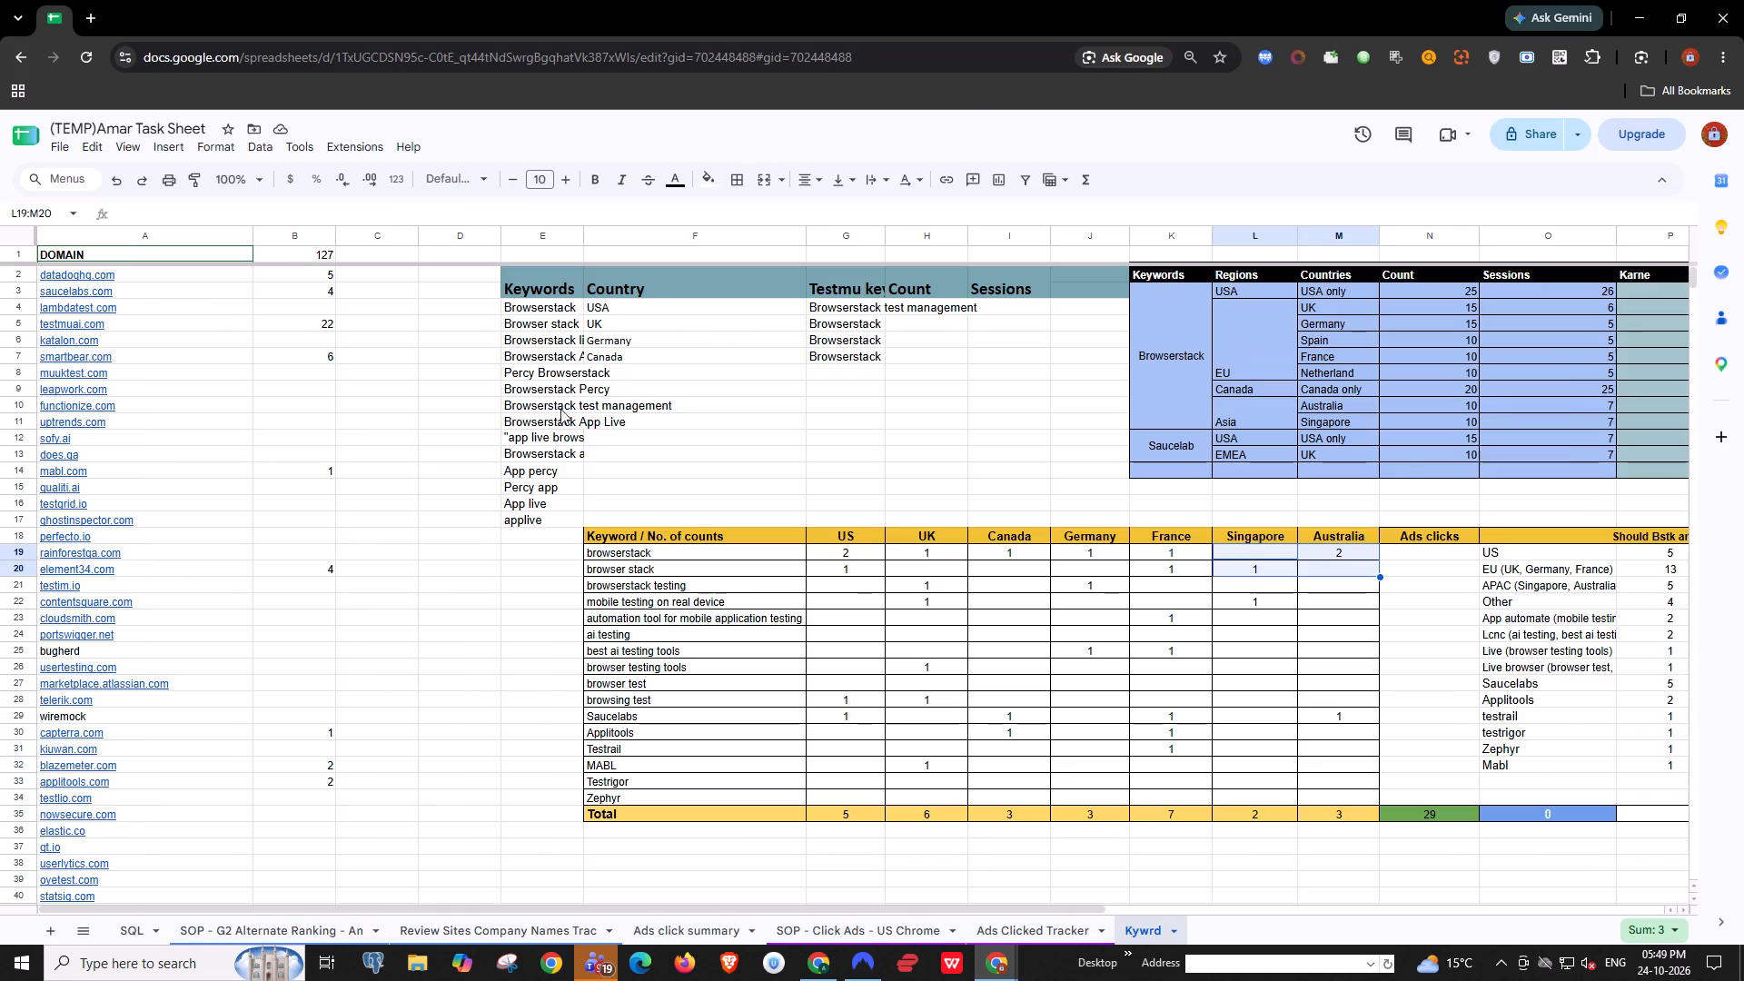
{"action": "left_click_drag", "start_coordinate": [857, 553], "coordinate": [854, 566]}
{"action": "key", "text": "alt+Tab"}
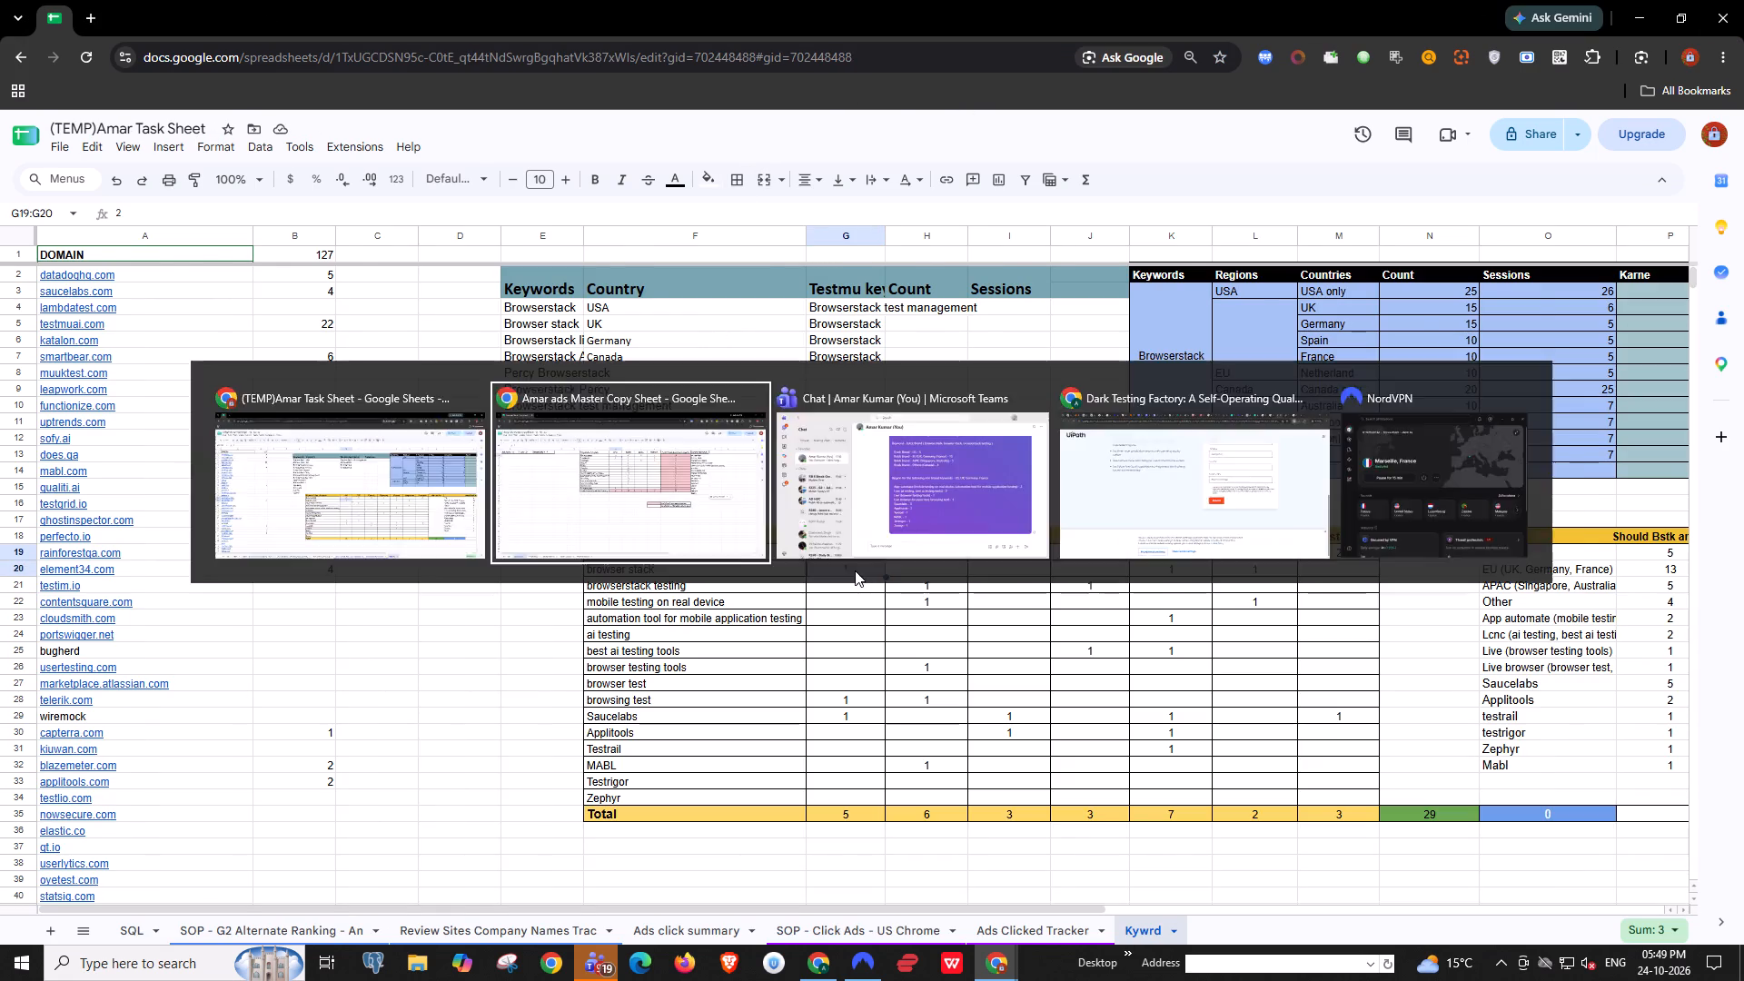
{"action": "key", "text": "alt+Tab"}
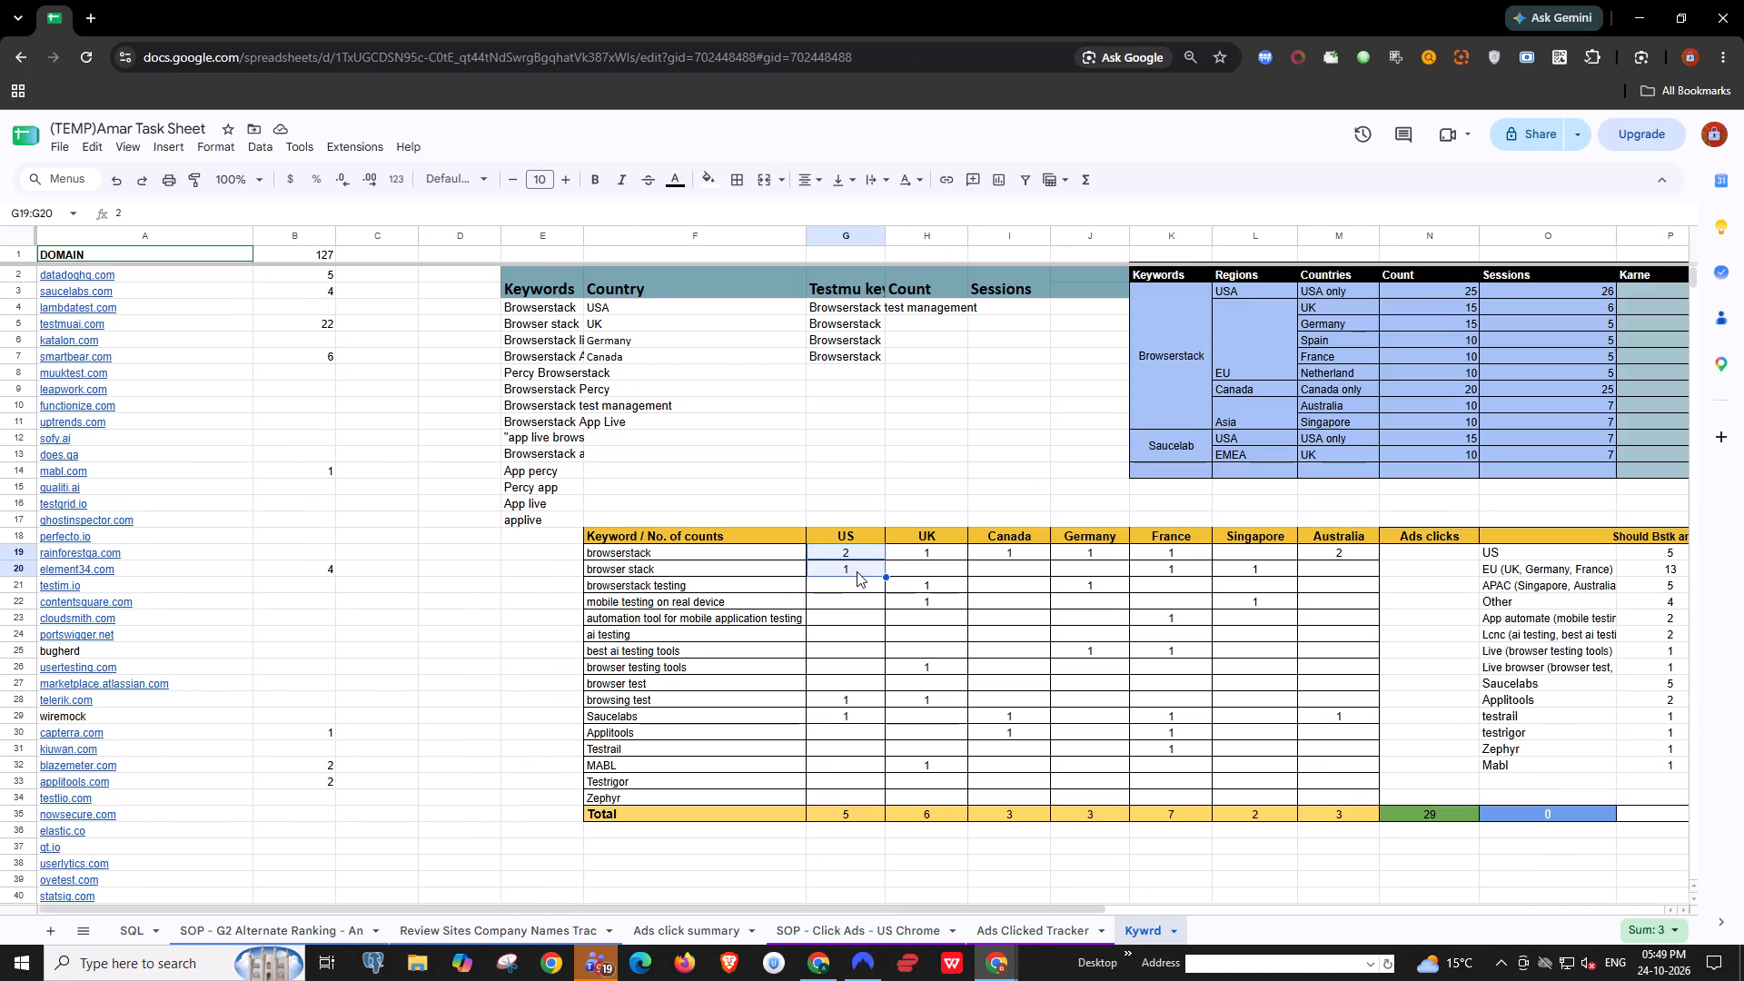
{"action": "left_click", "coordinate": [863, 555]}
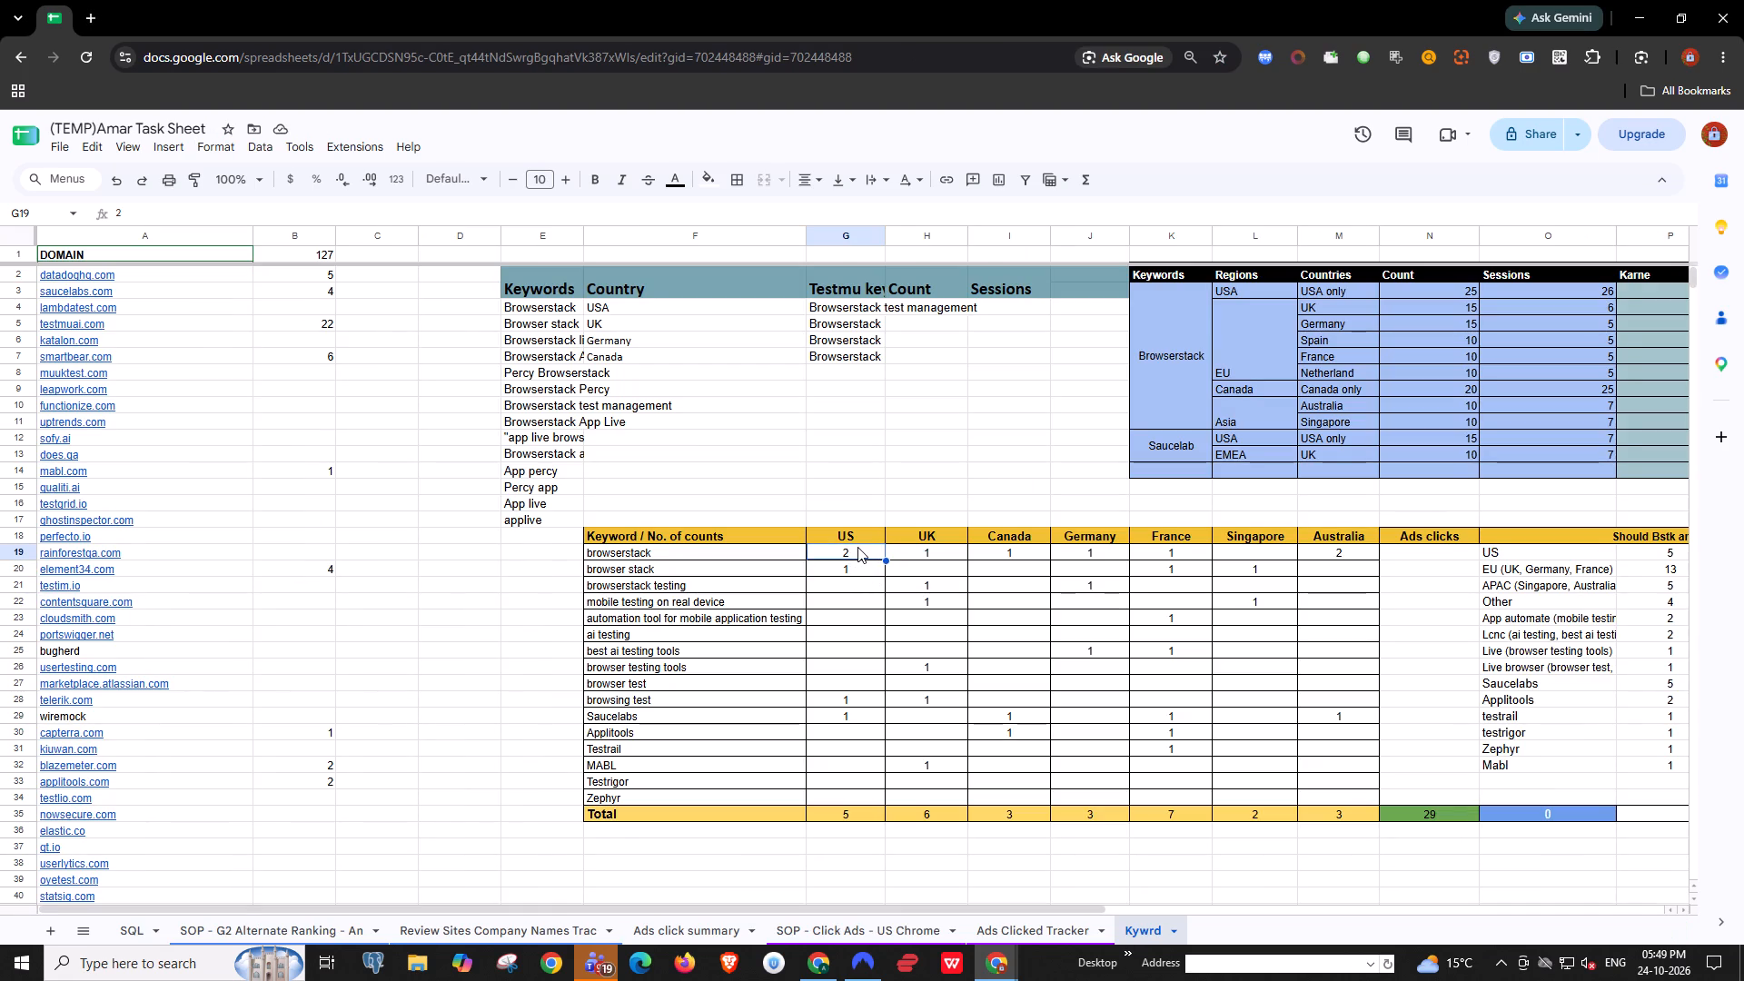
{"action": "key", "text": "alt+Tab"}
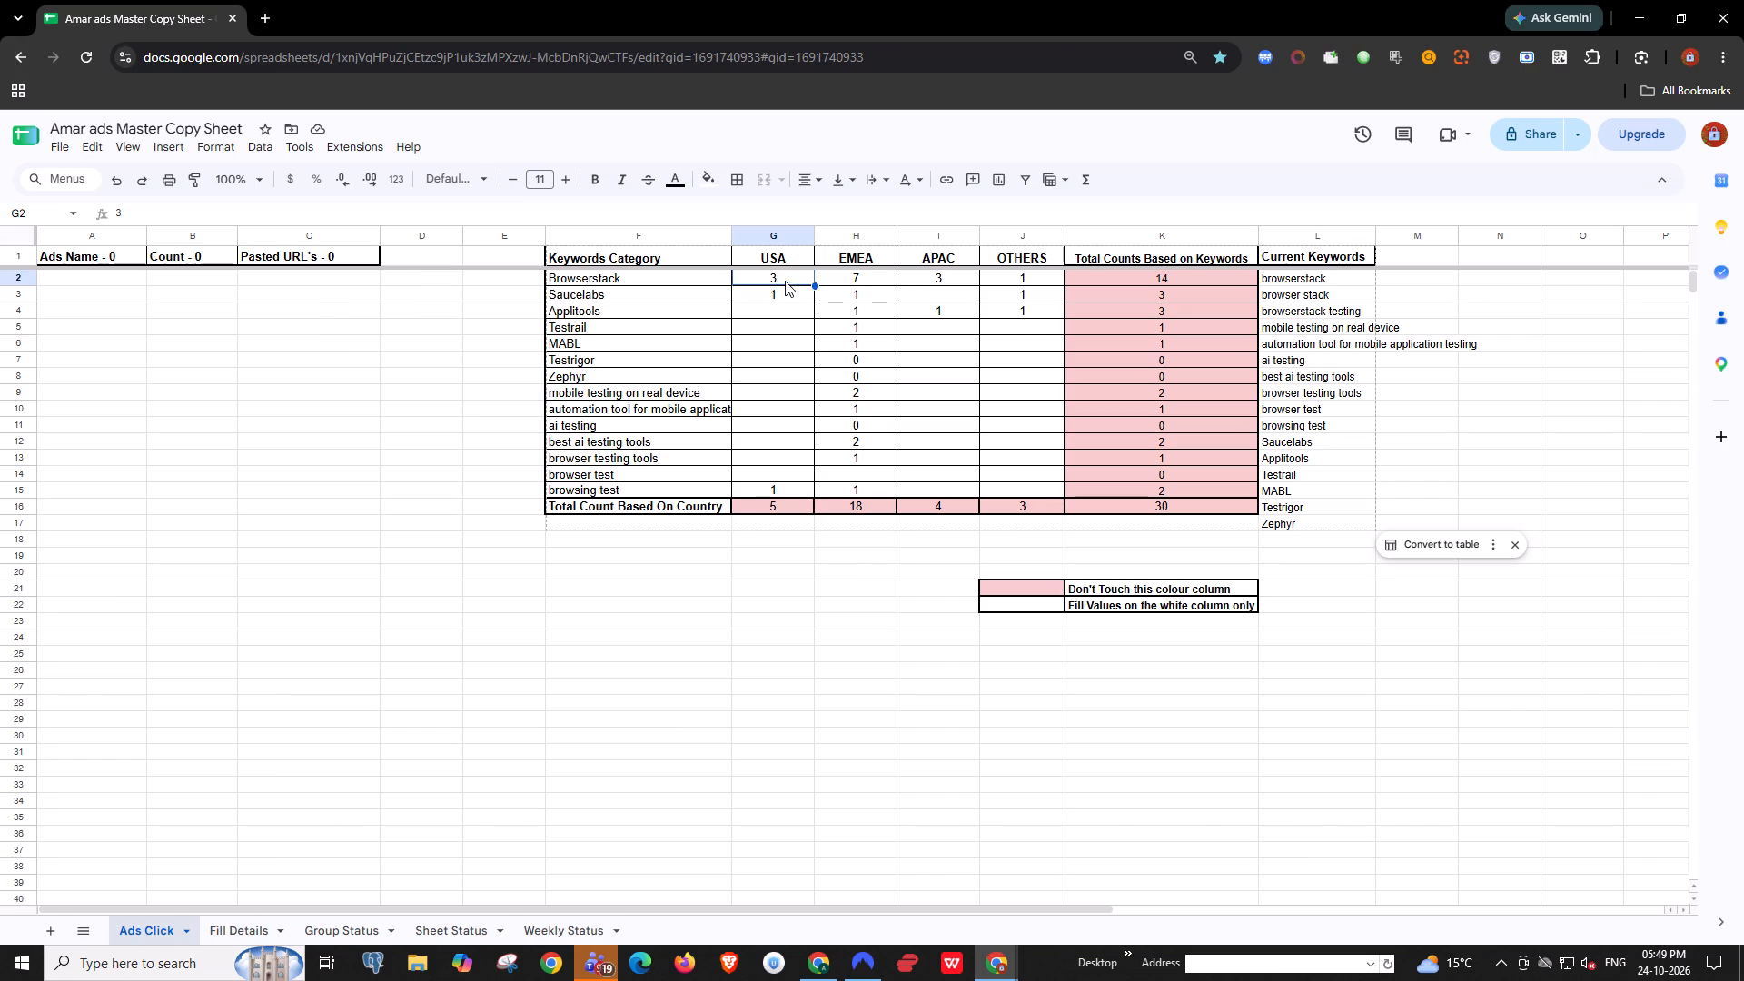
{"action": "key", "text": "alt+Tab"}
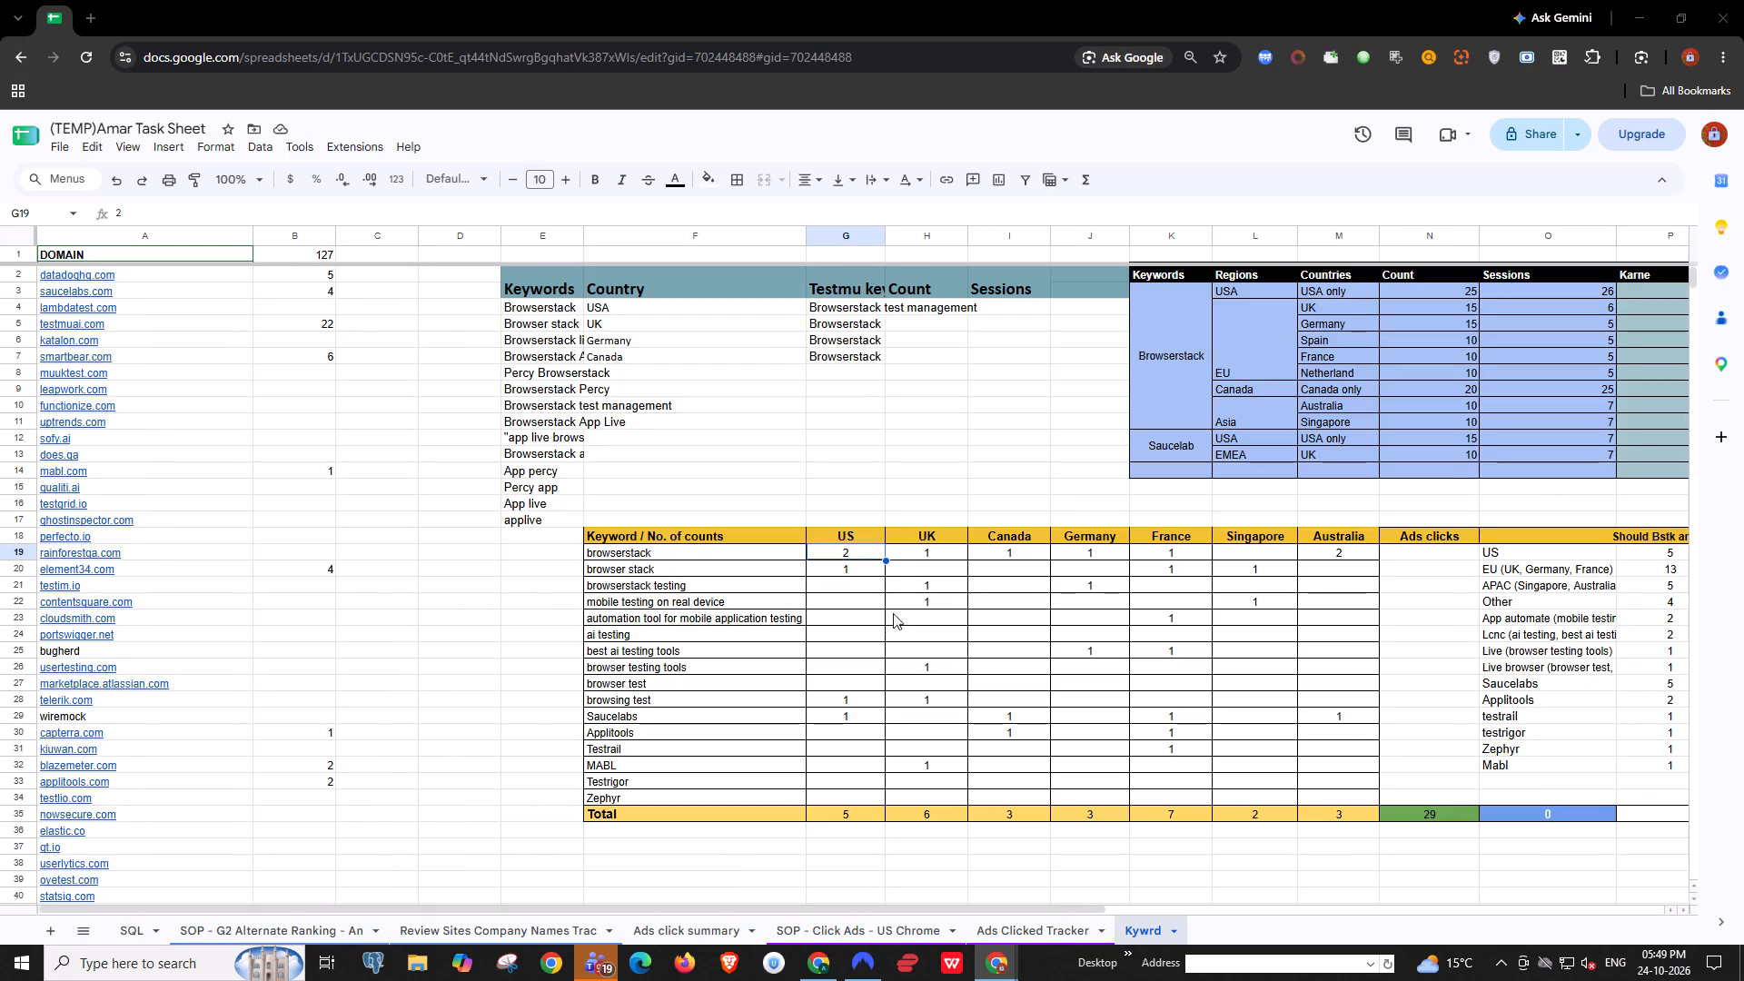
{"action": "left_click", "coordinate": [853, 701]}
{"action": "key", "text": "alt+Tab"}
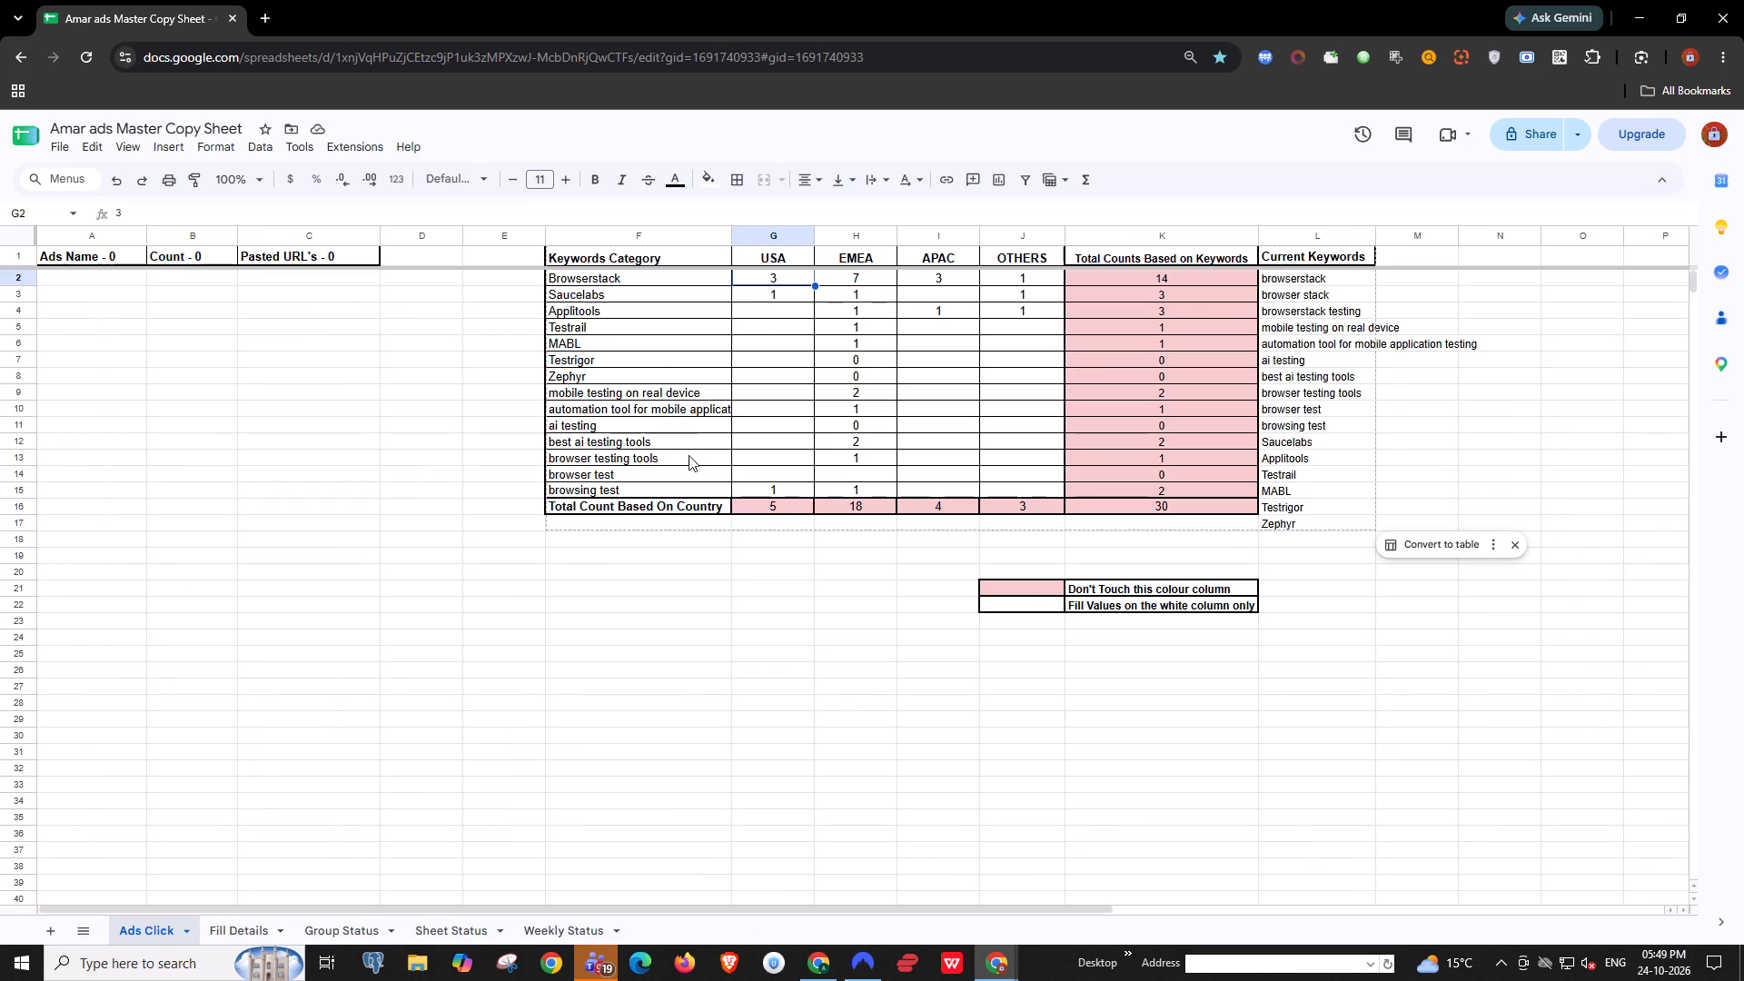
{"action": "left_click", "coordinate": [778, 481]}
{"action": "key", "text": "alt+Tab"}
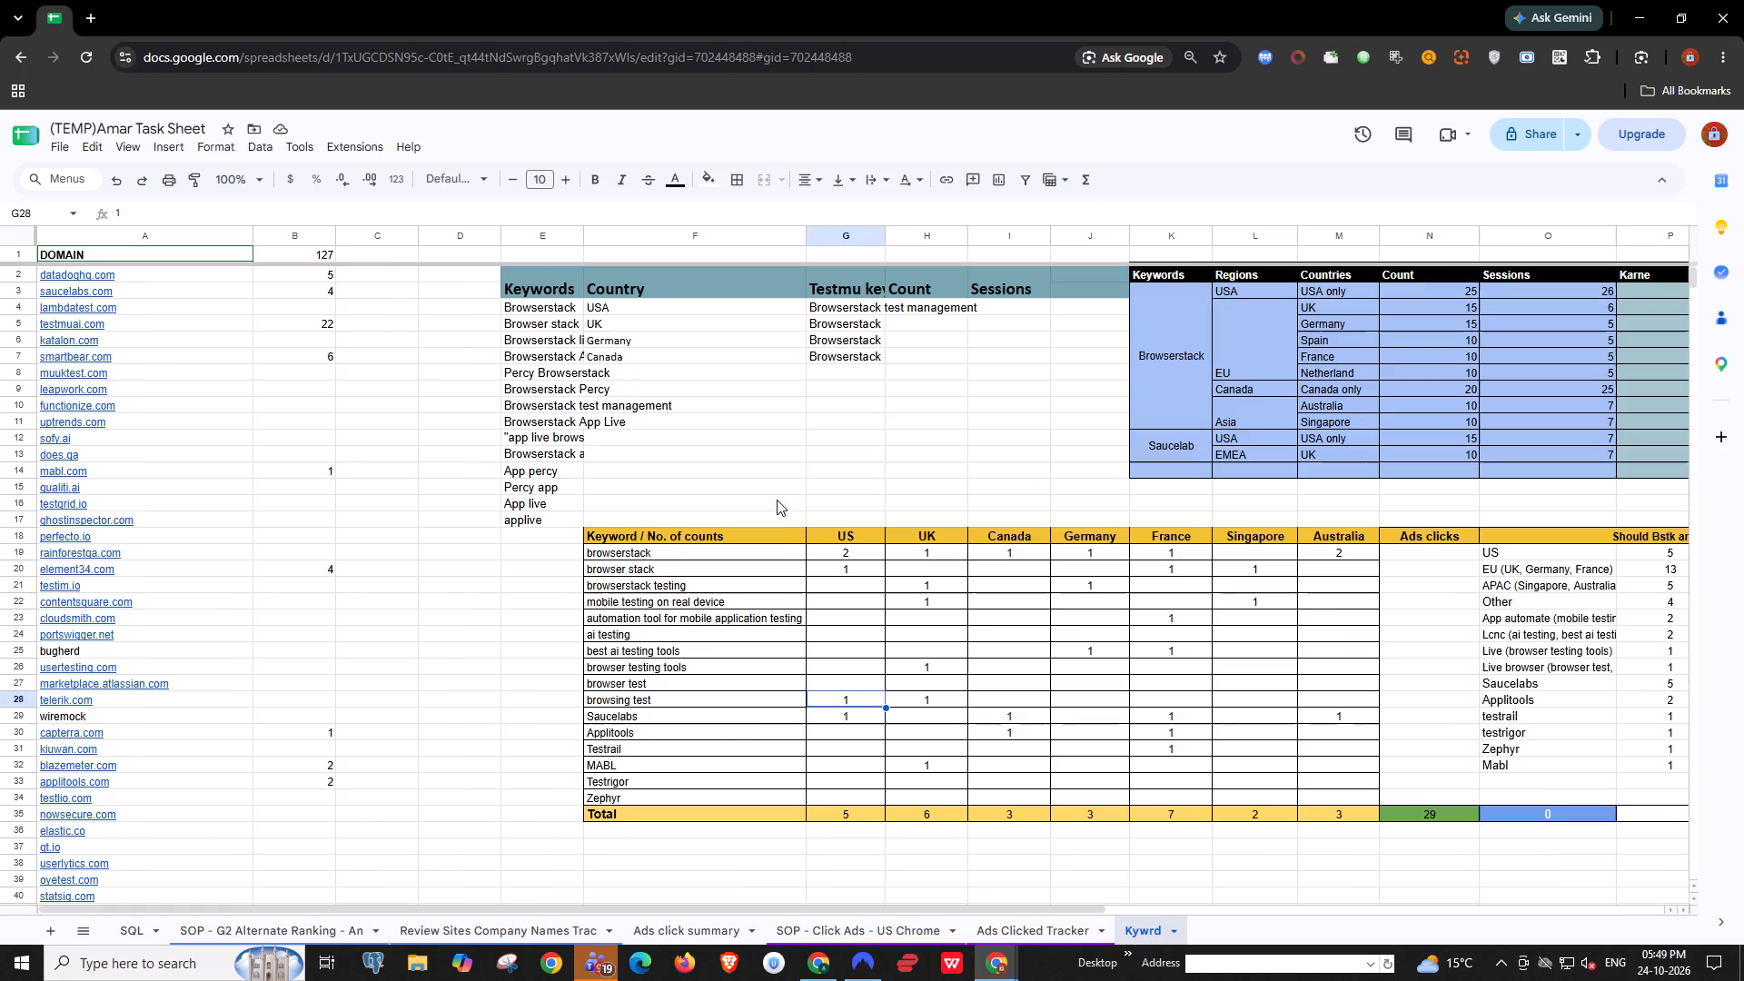
{"action": "left_click", "coordinate": [858, 718]}
{"action": "key", "text": "alt+Tab"}
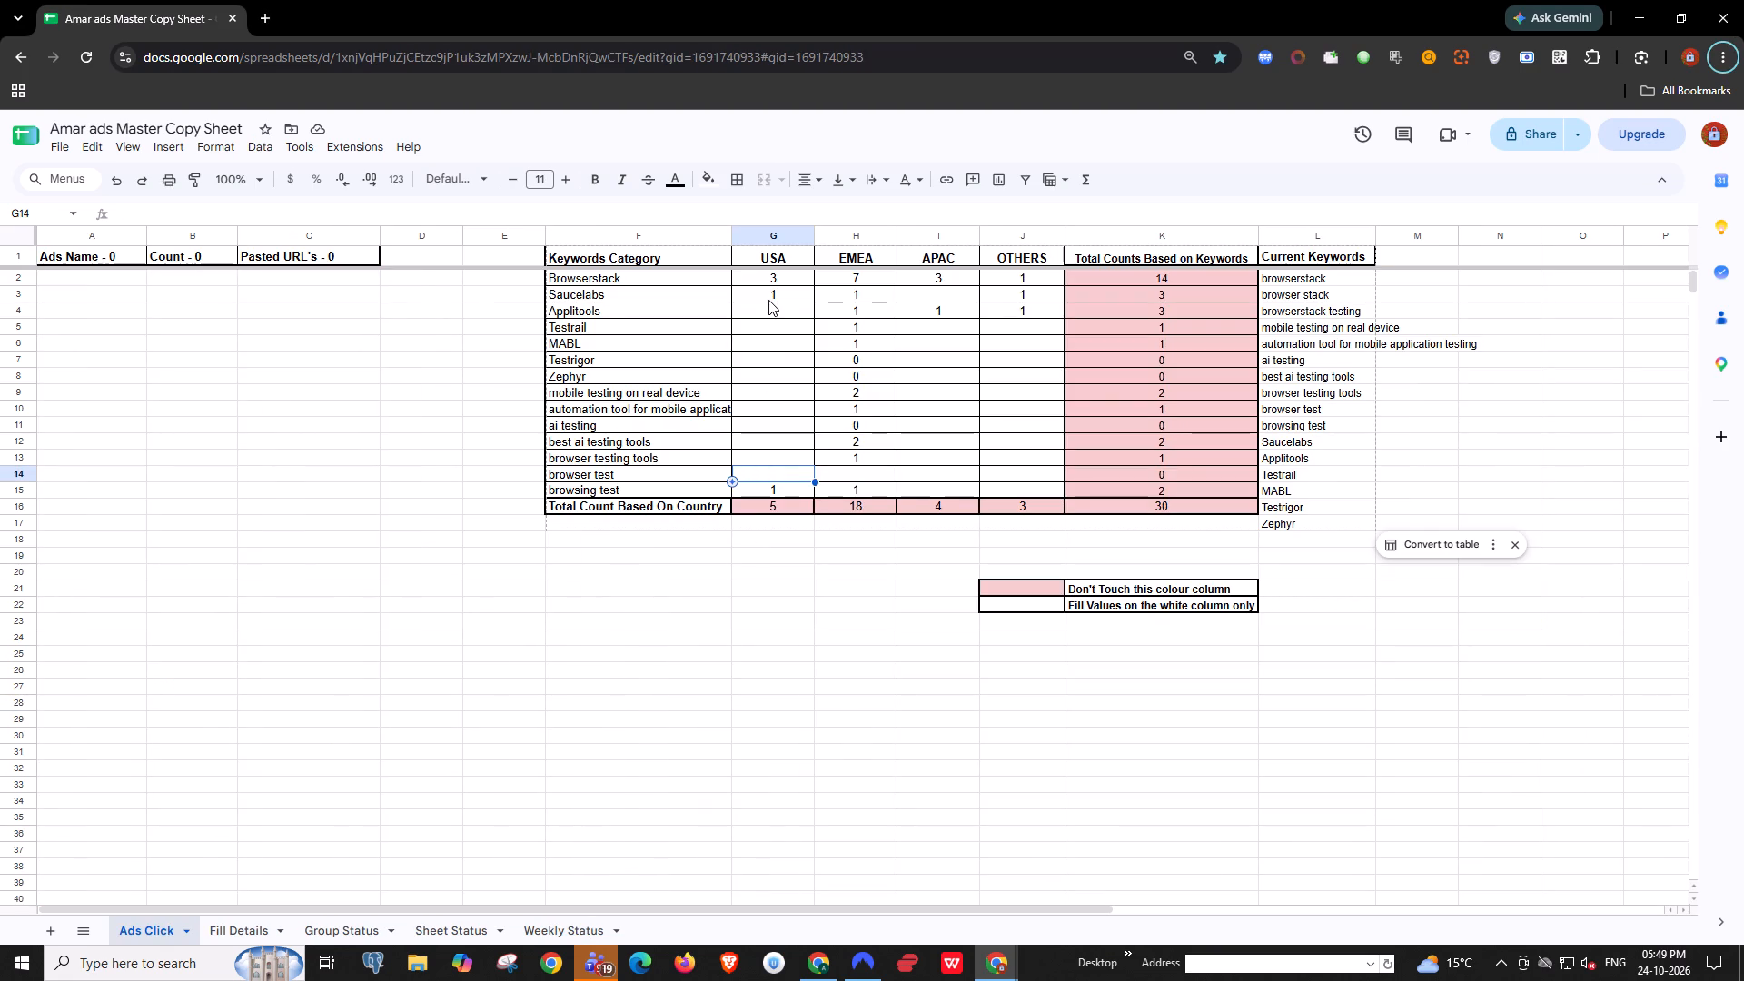
Recount the task sheet's Browserstack keyword rows for UK, Germany and France, and set the master copy's Browserstack EMEA count to 6.
{"action": "left_click", "coordinate": [857, 284]}
{"action": "key", "text": "alt+Tab"}
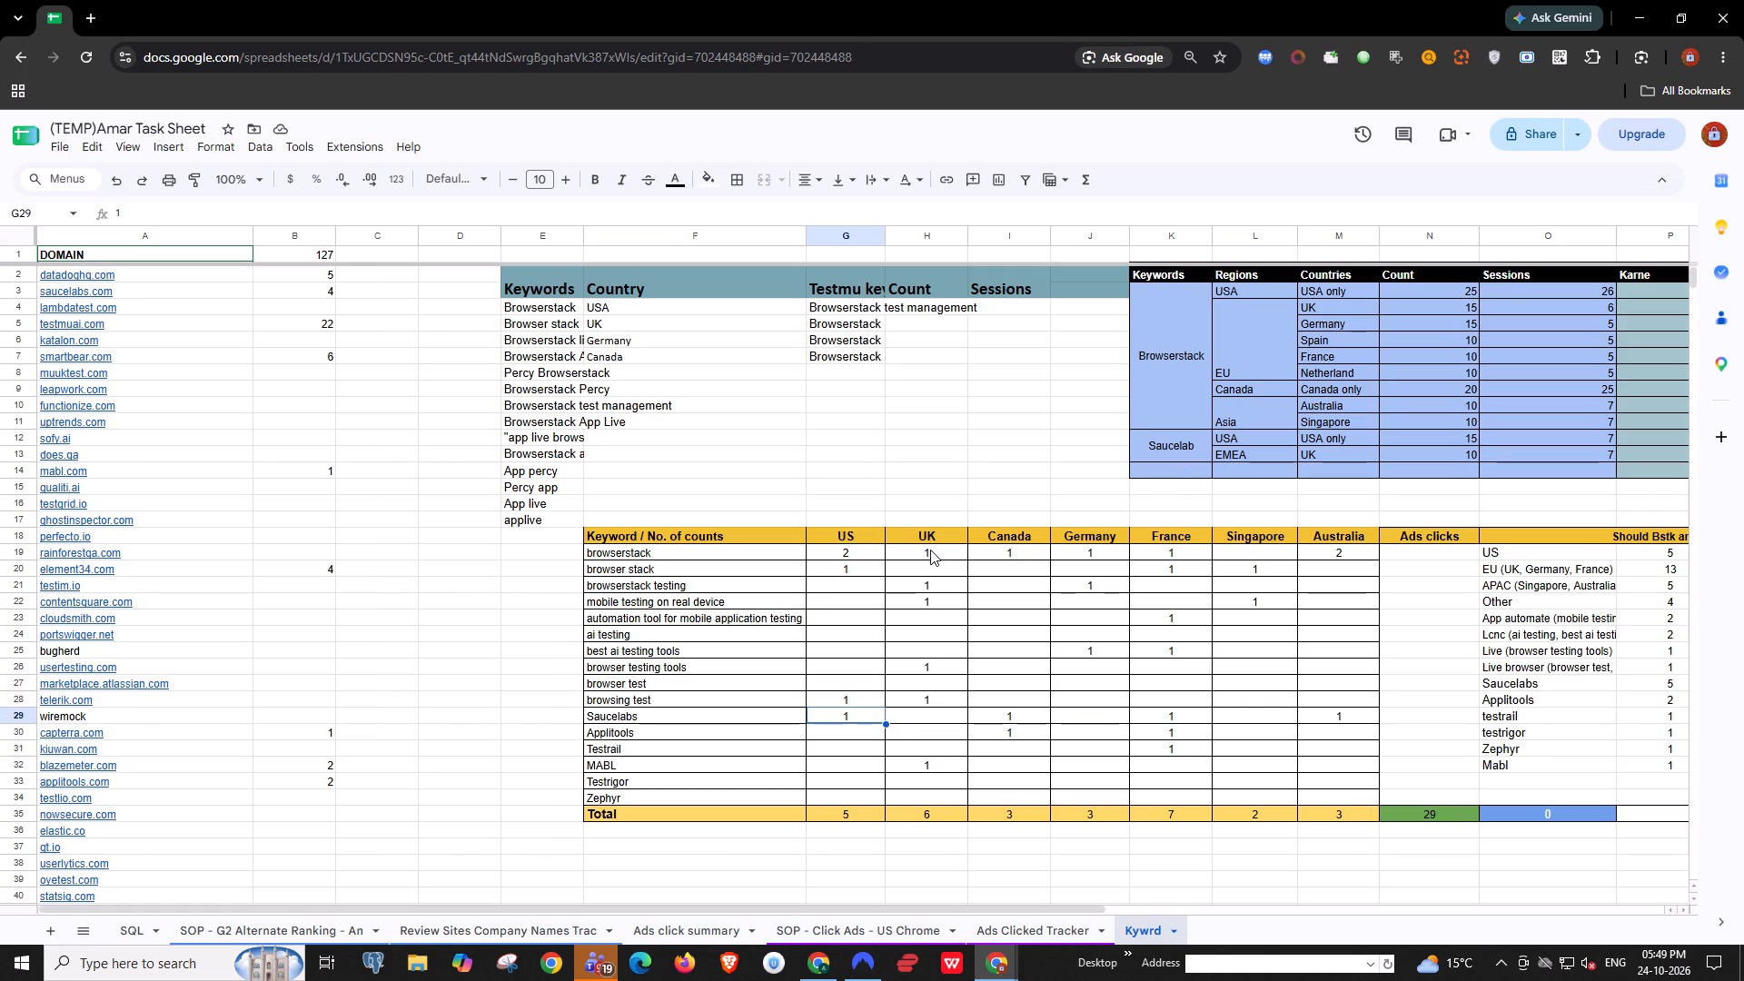
{"action": "left_click_drag", "start_coordinate": [930, 550], "coordinate": [930, 580]}
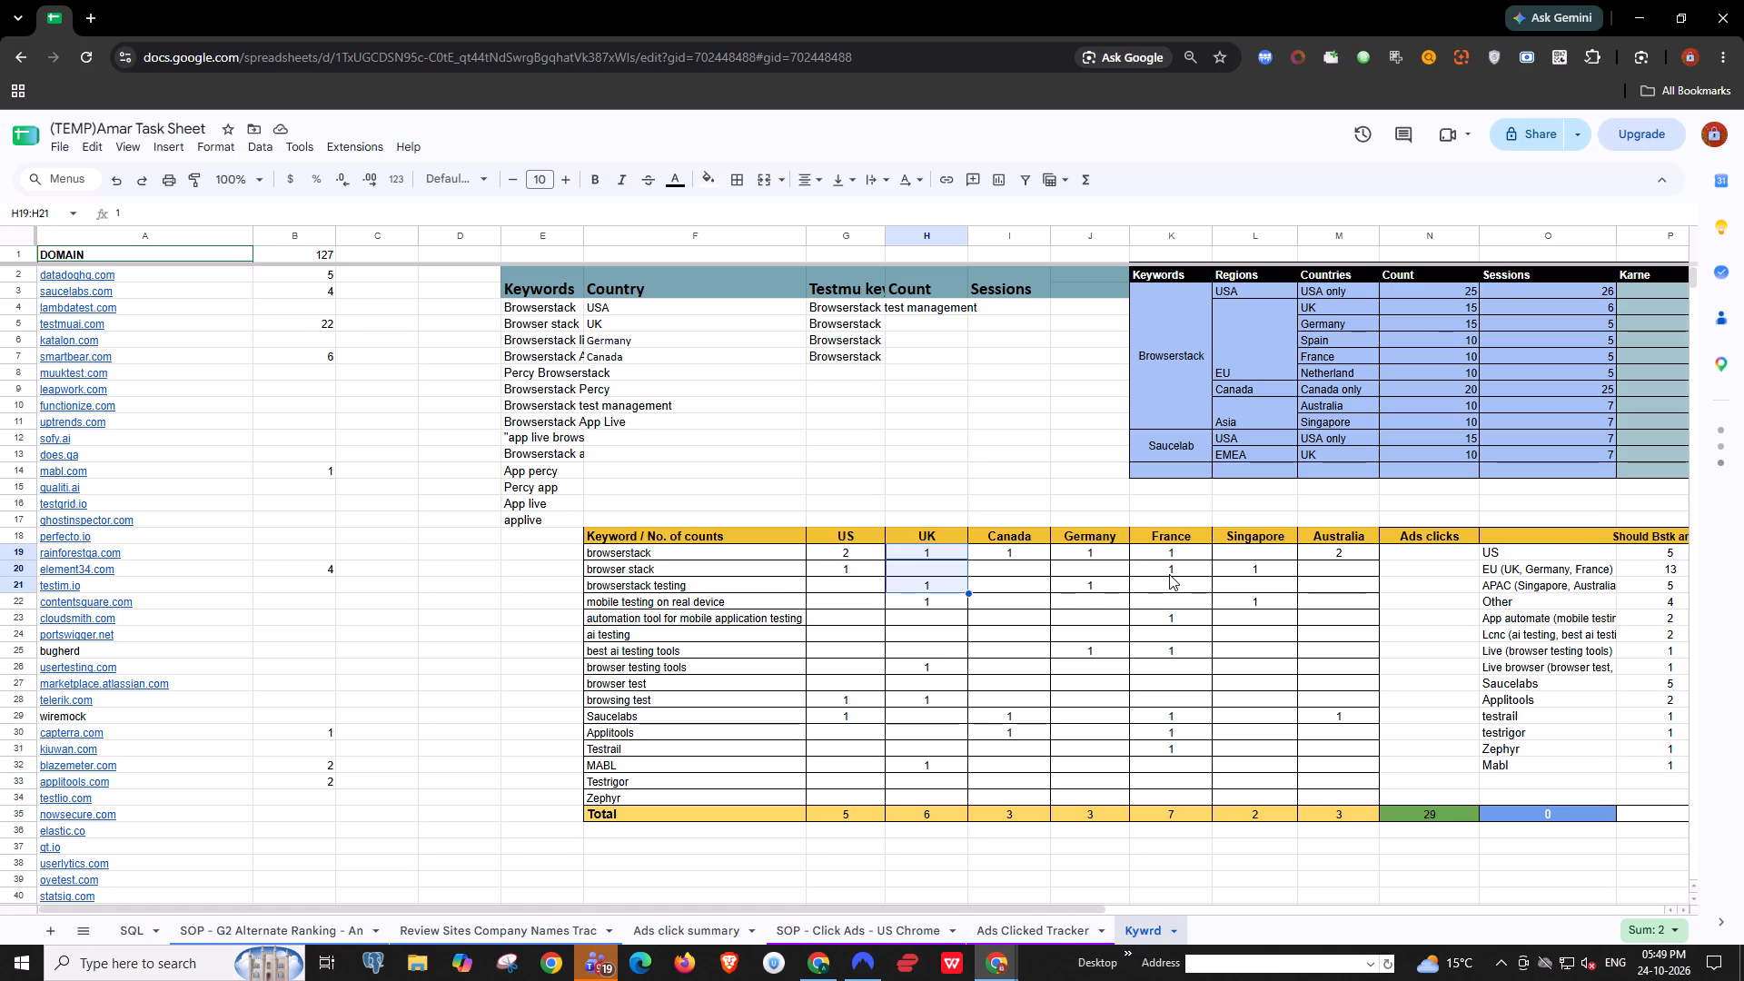
{"action": "key", "text": "alt+Tab"}
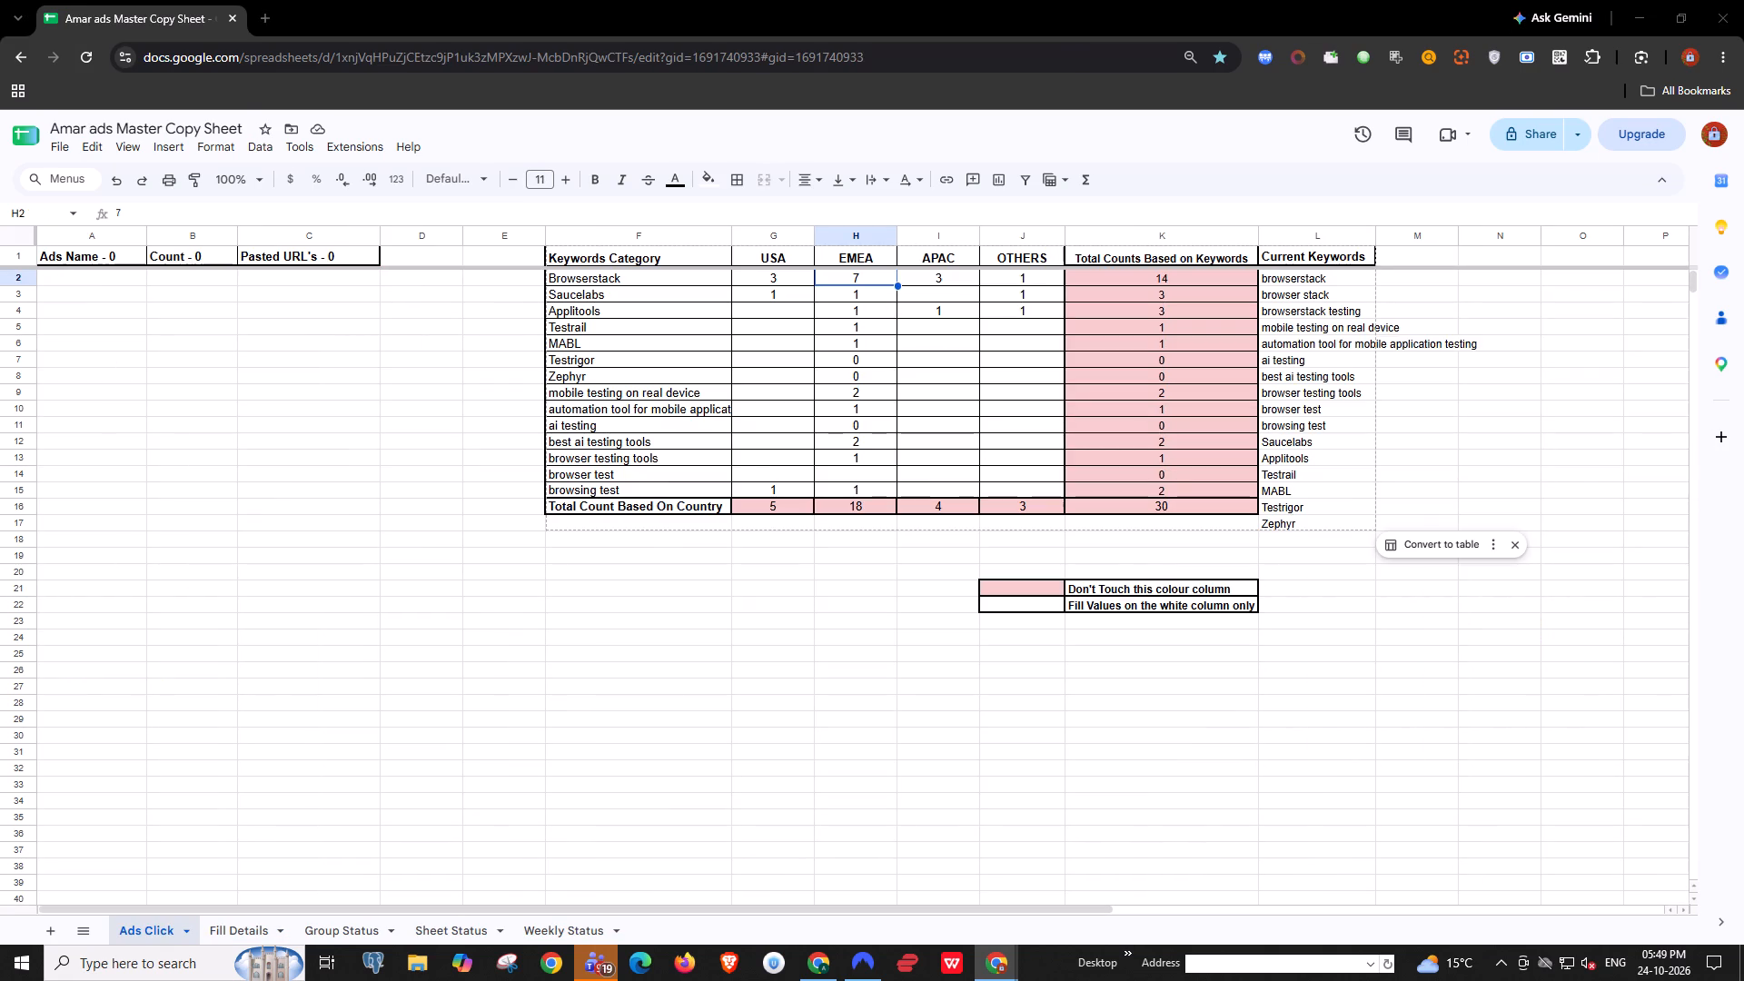
{"action": "key", "text": "6"}
{"action": "key", "text": "Return"}
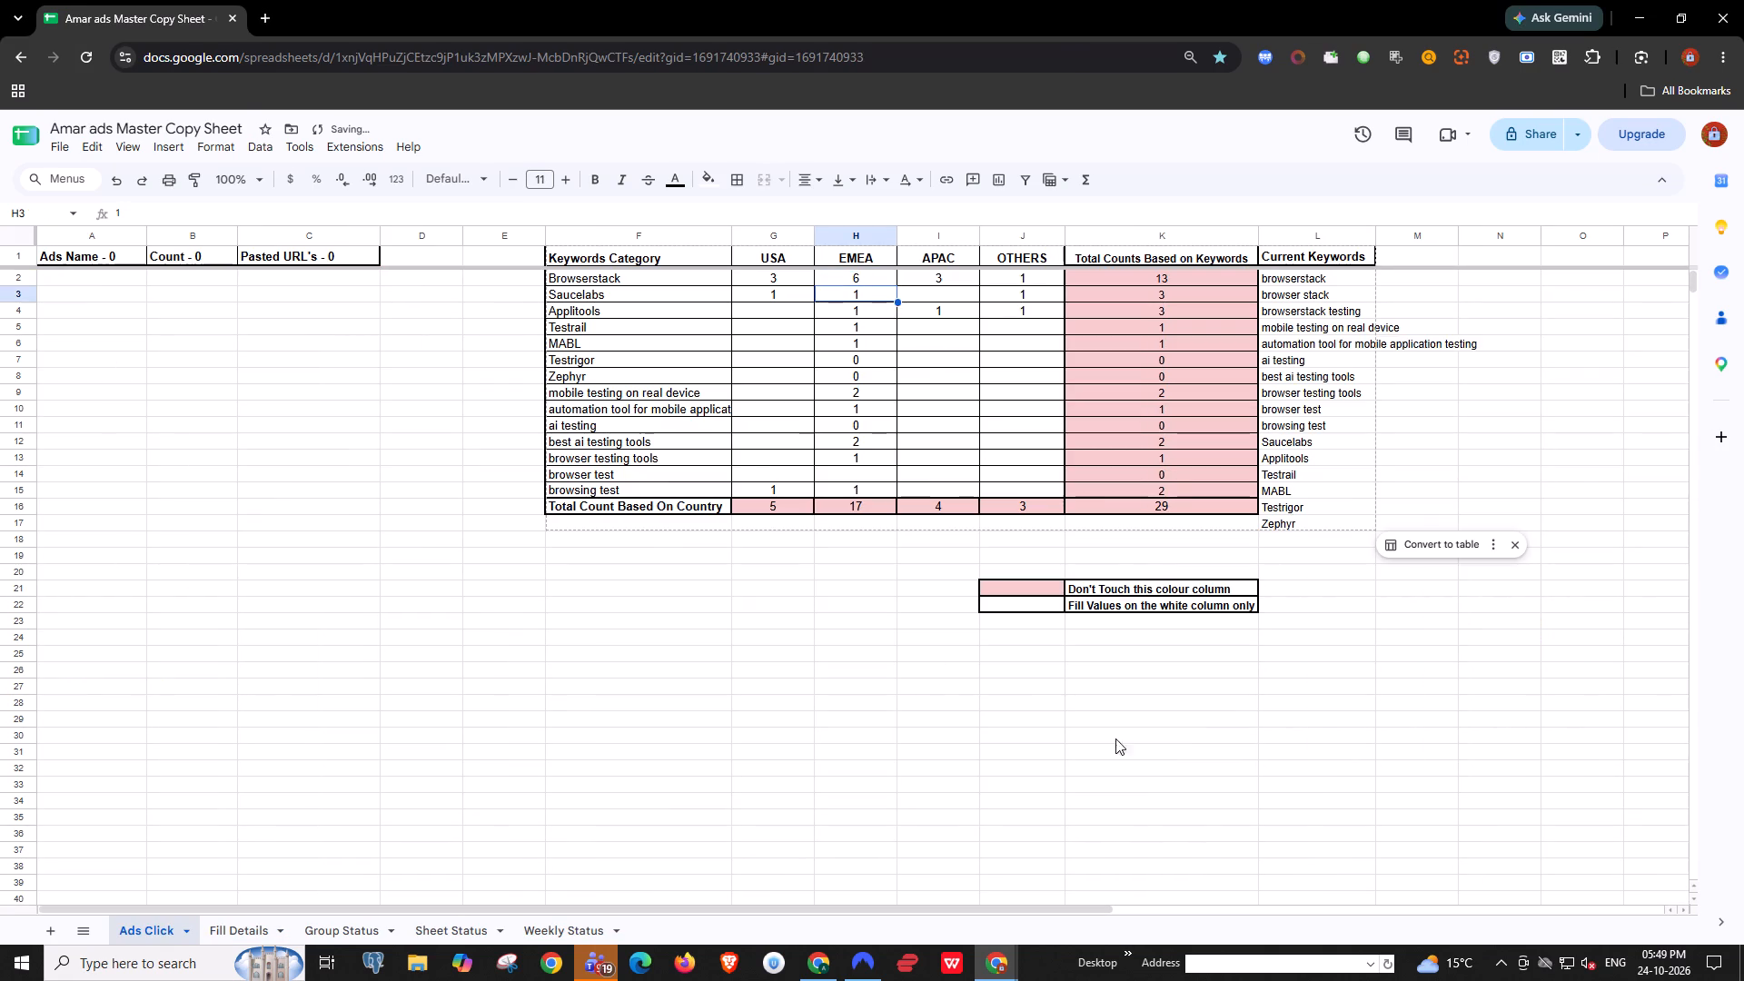
{"action": "left_click", "coordinate": [1129, 748]}
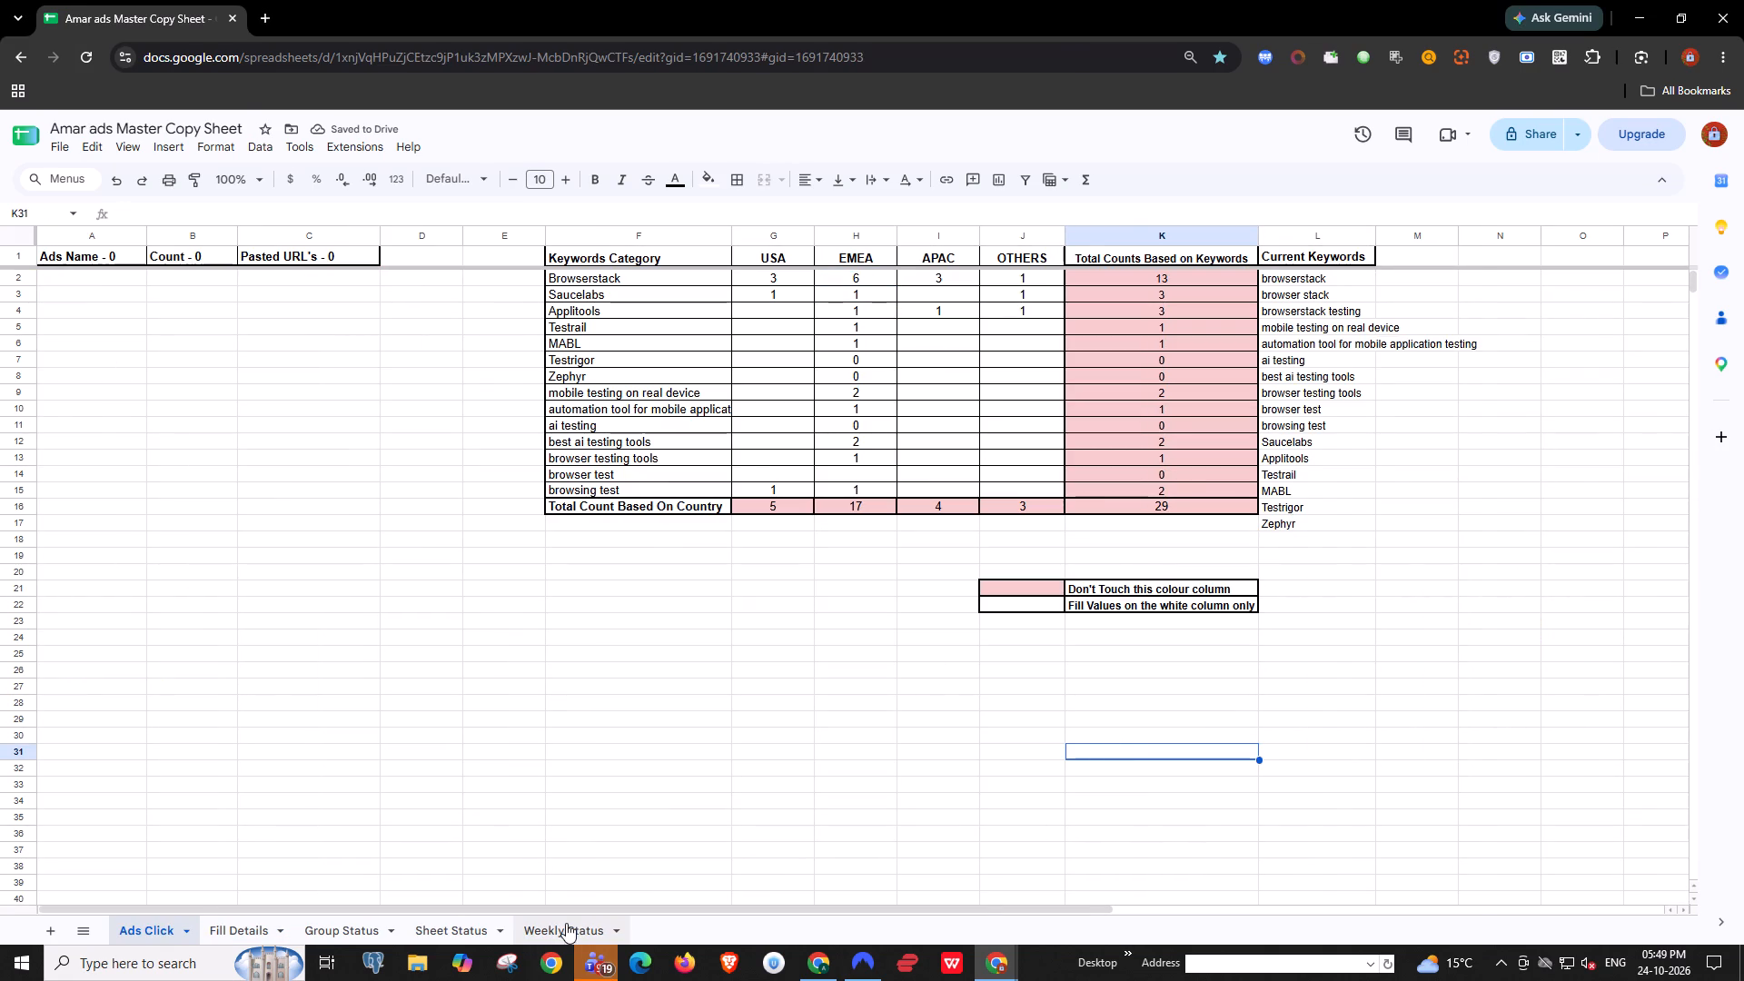
Review the Weekly Status, Sheet Status and Group Status sheets of the master copy after the Browserstack EMEA count update.
{"action": "left_click", "coordinate": [566, 923]}
{"action": "scroll", "coordinate": [301, 600], "scroll_direction": "up", "scroll_amount": 6}
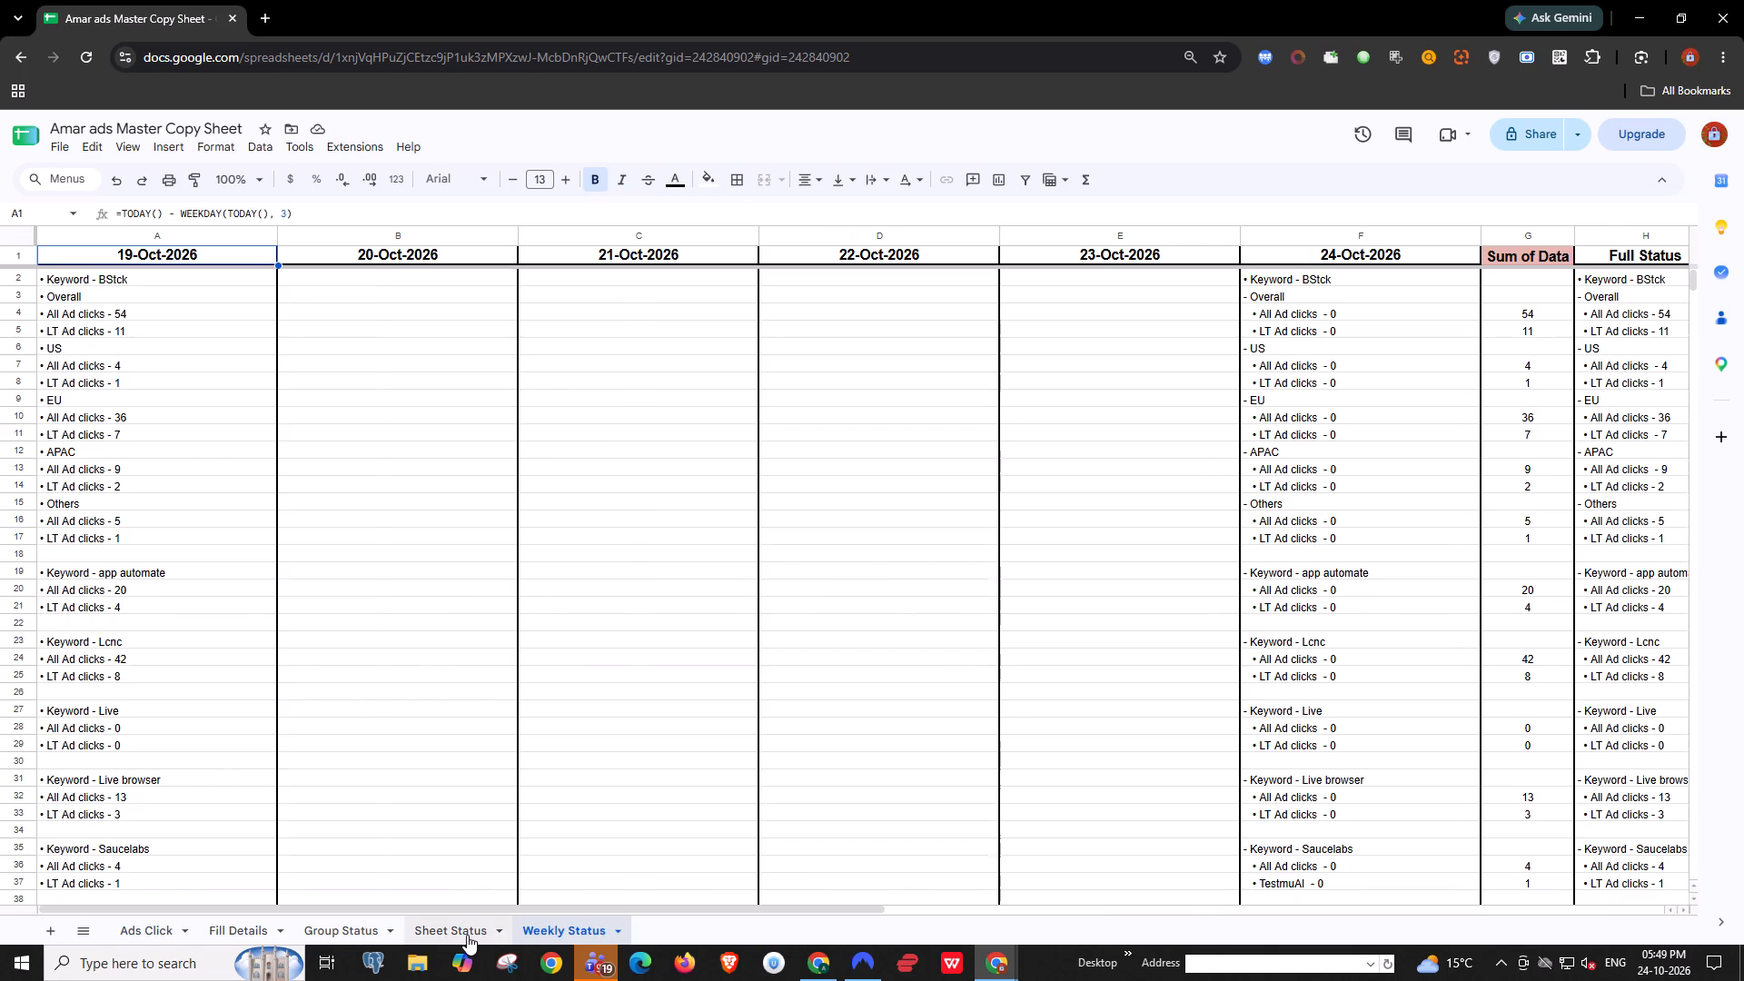
{"action": "left_click", "coordinate": [467, 935]}
{"action": "scroll", "coordinate": [377, 501], "scroll_direction": "up", "scroll_amount": 4}
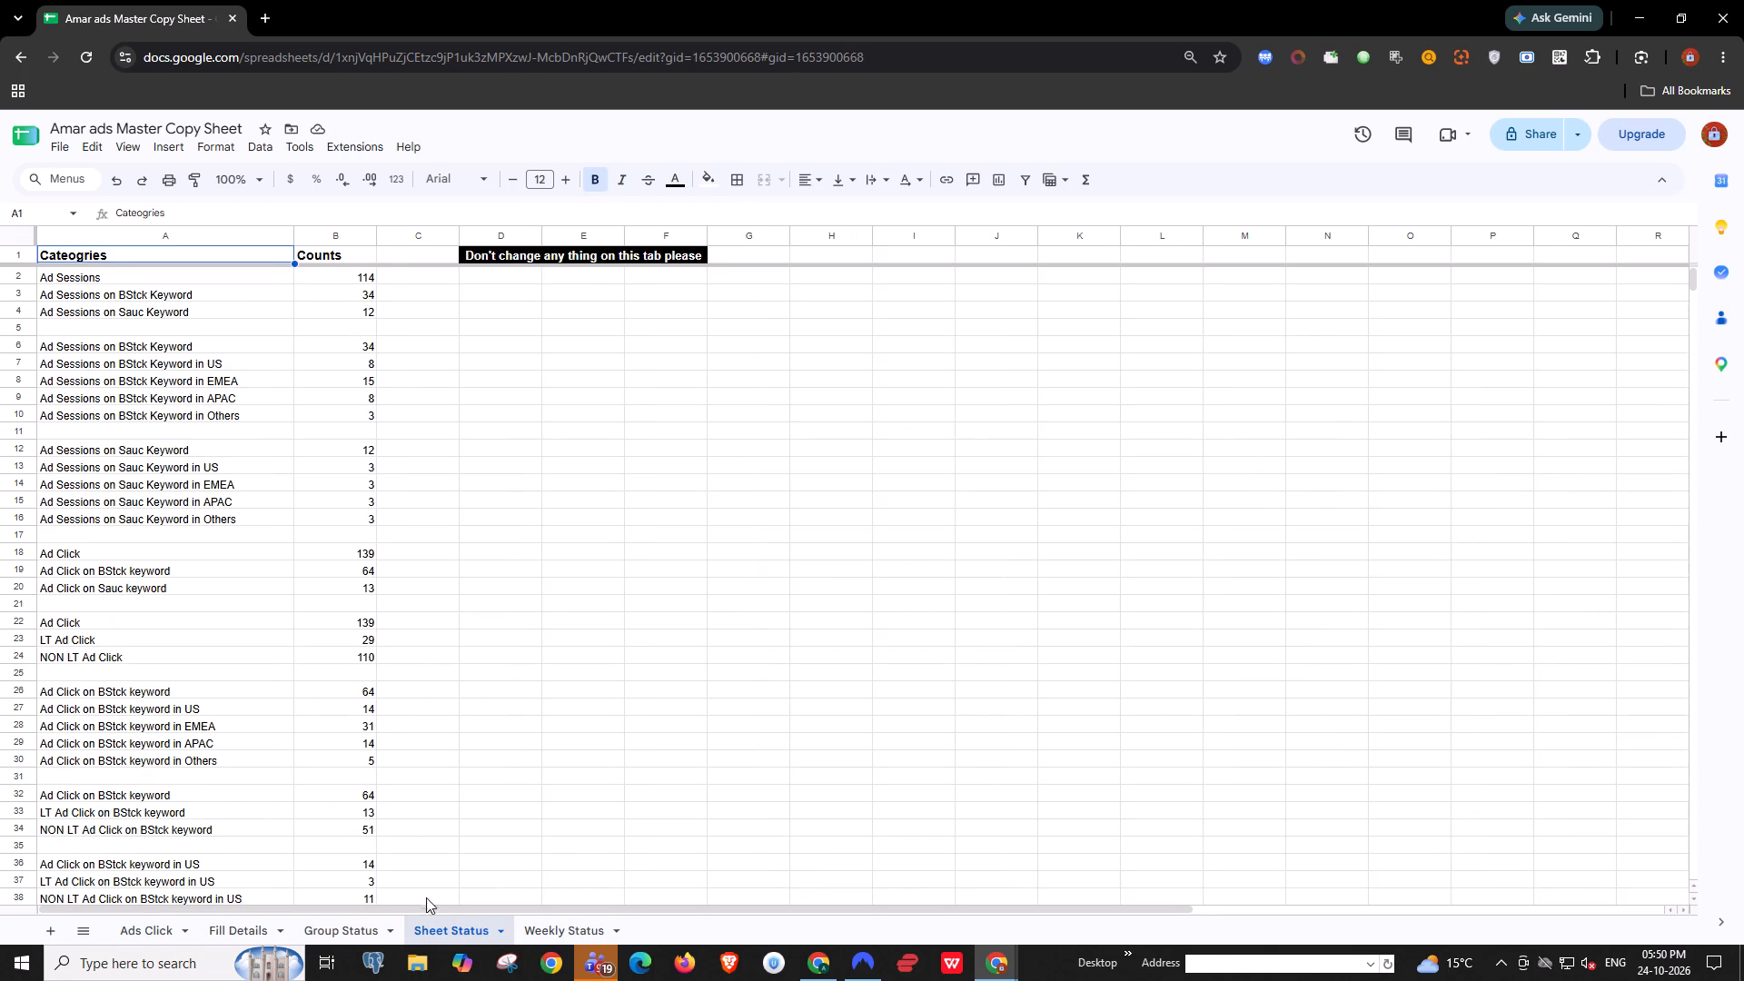
{"action": "left_click", "coordinate": [341, 939]}
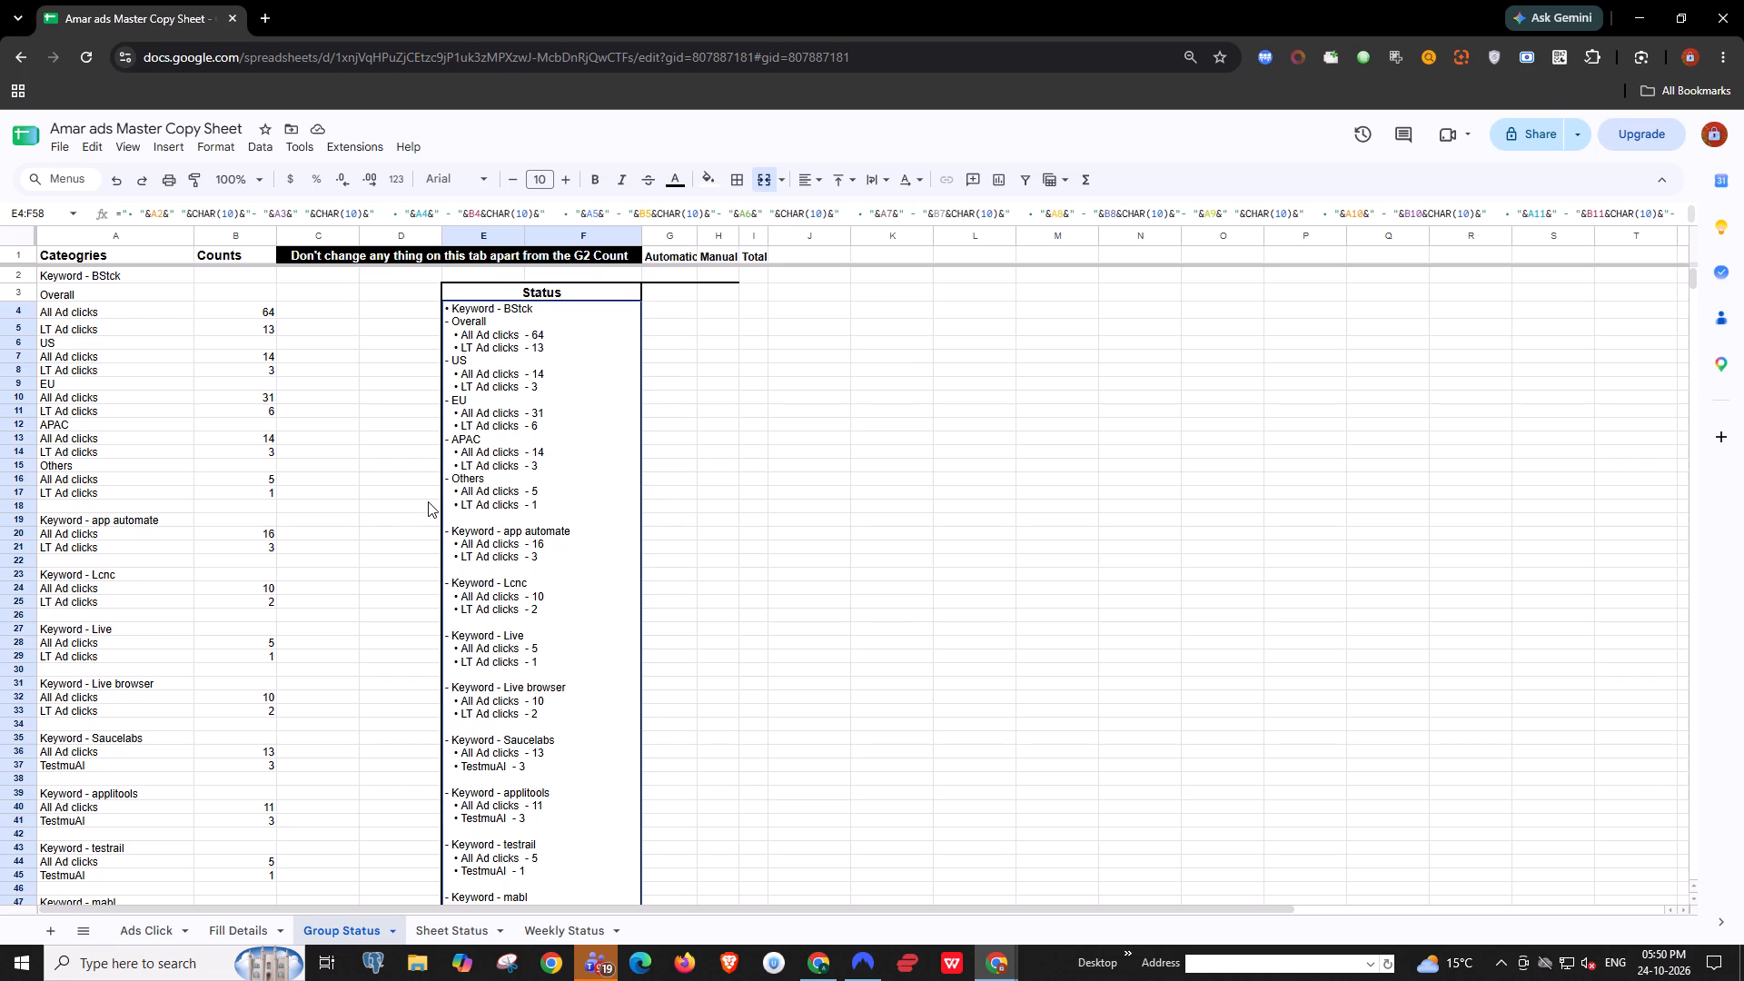
{"action": "left_click", "coordinate": [246, 927]}
{"action": "left_click", "coordinate": [468, 930]}
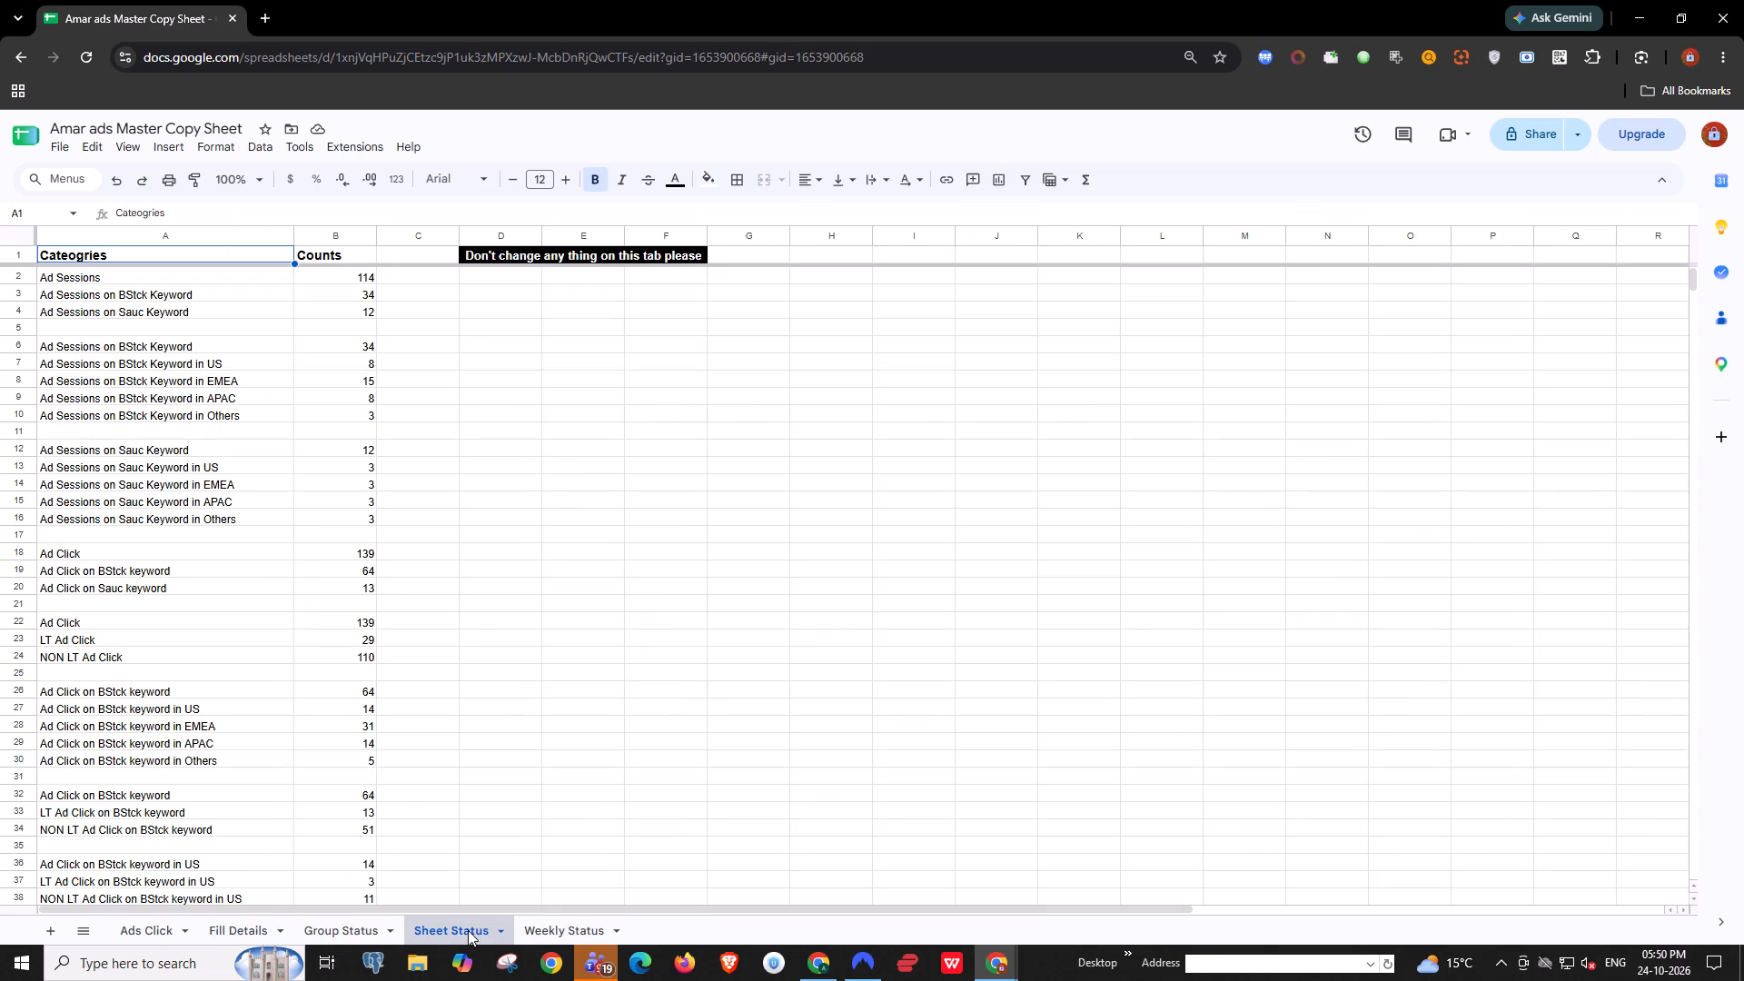
{"action": "scroll", "coordinate": [460, 440], "scroll_direction": "up", "scroll_amount": 4}
{"action": "key", "text": "alt+Tab"}
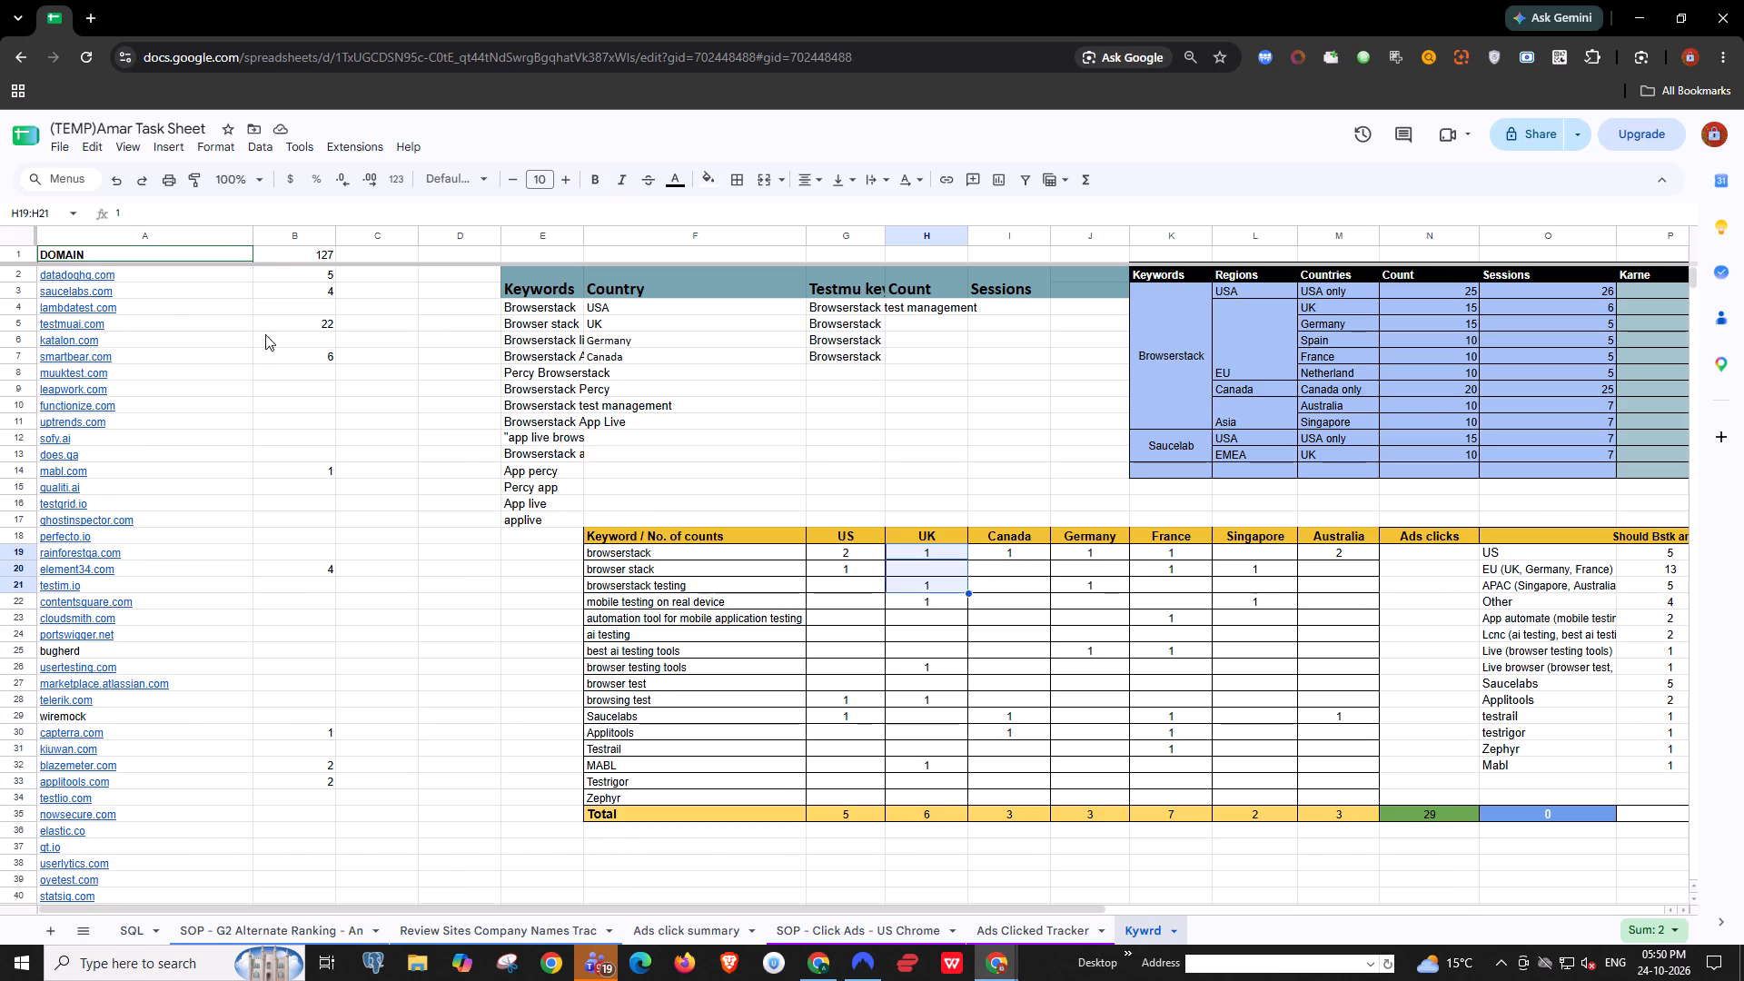
{"action": "key", "text": "alt+Tab"}
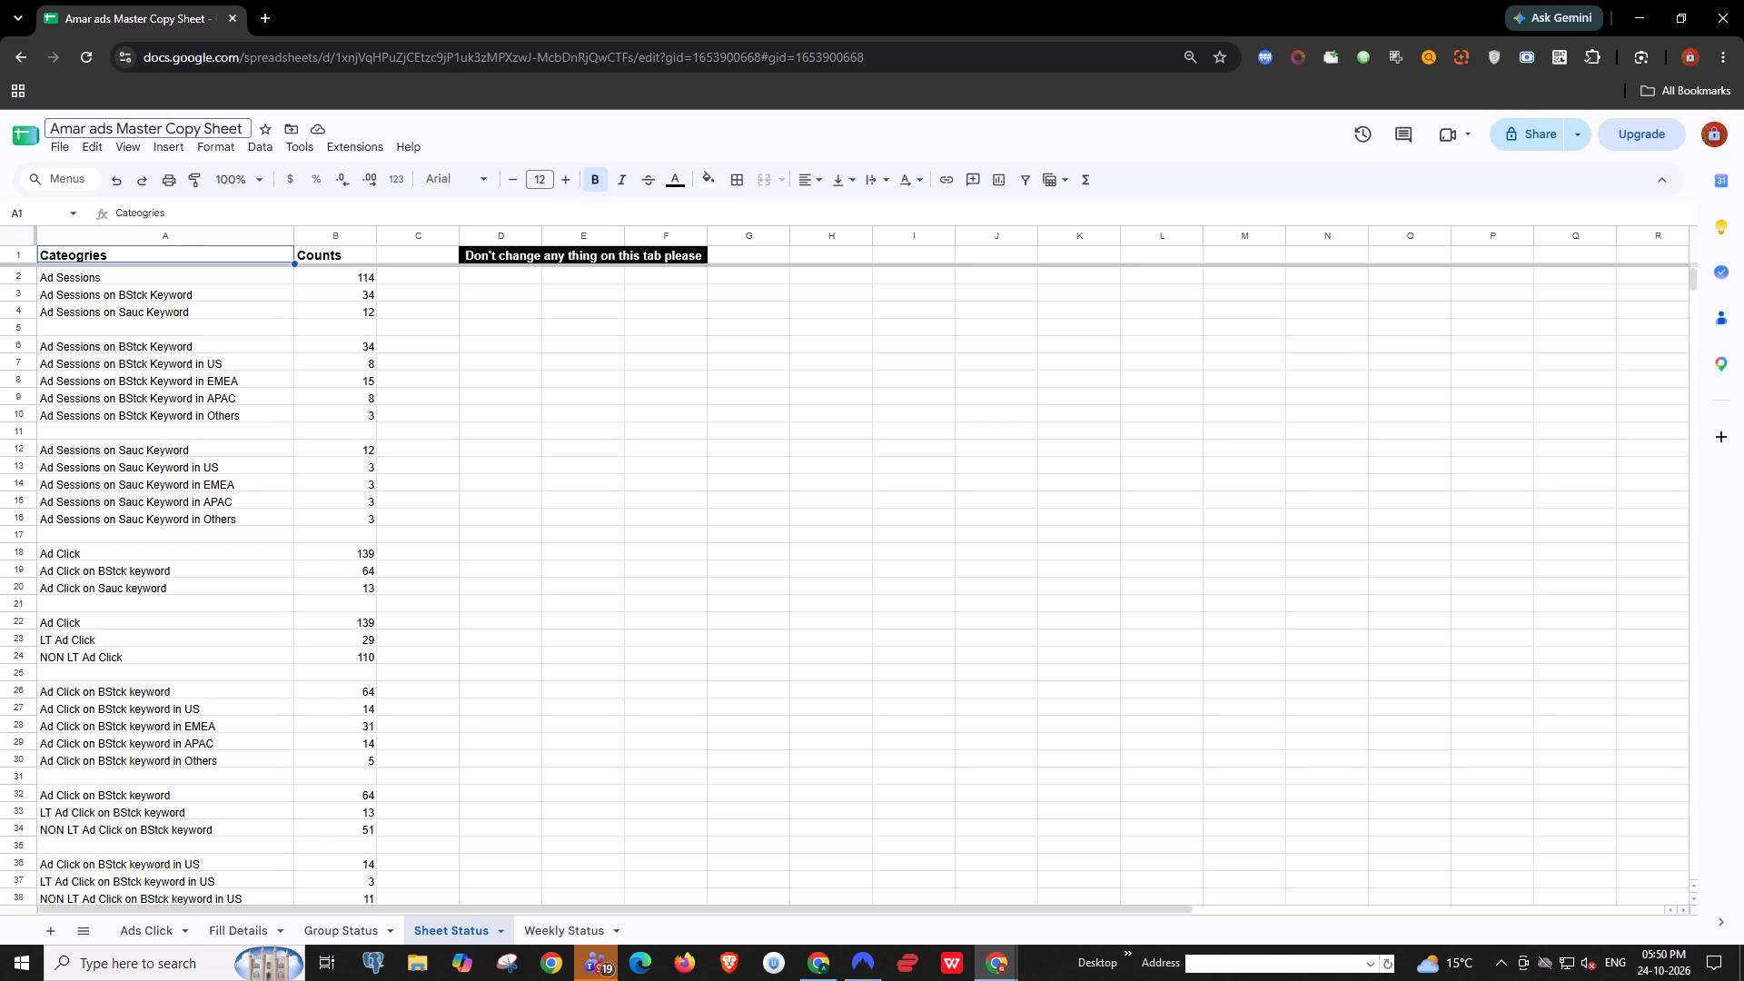
{"action": "left_click", "coordinate": [134, 927]}
{"action": "scroll", "coordinate": [906, 451], "scroll_direction": "up", "scroll_amount": 4}
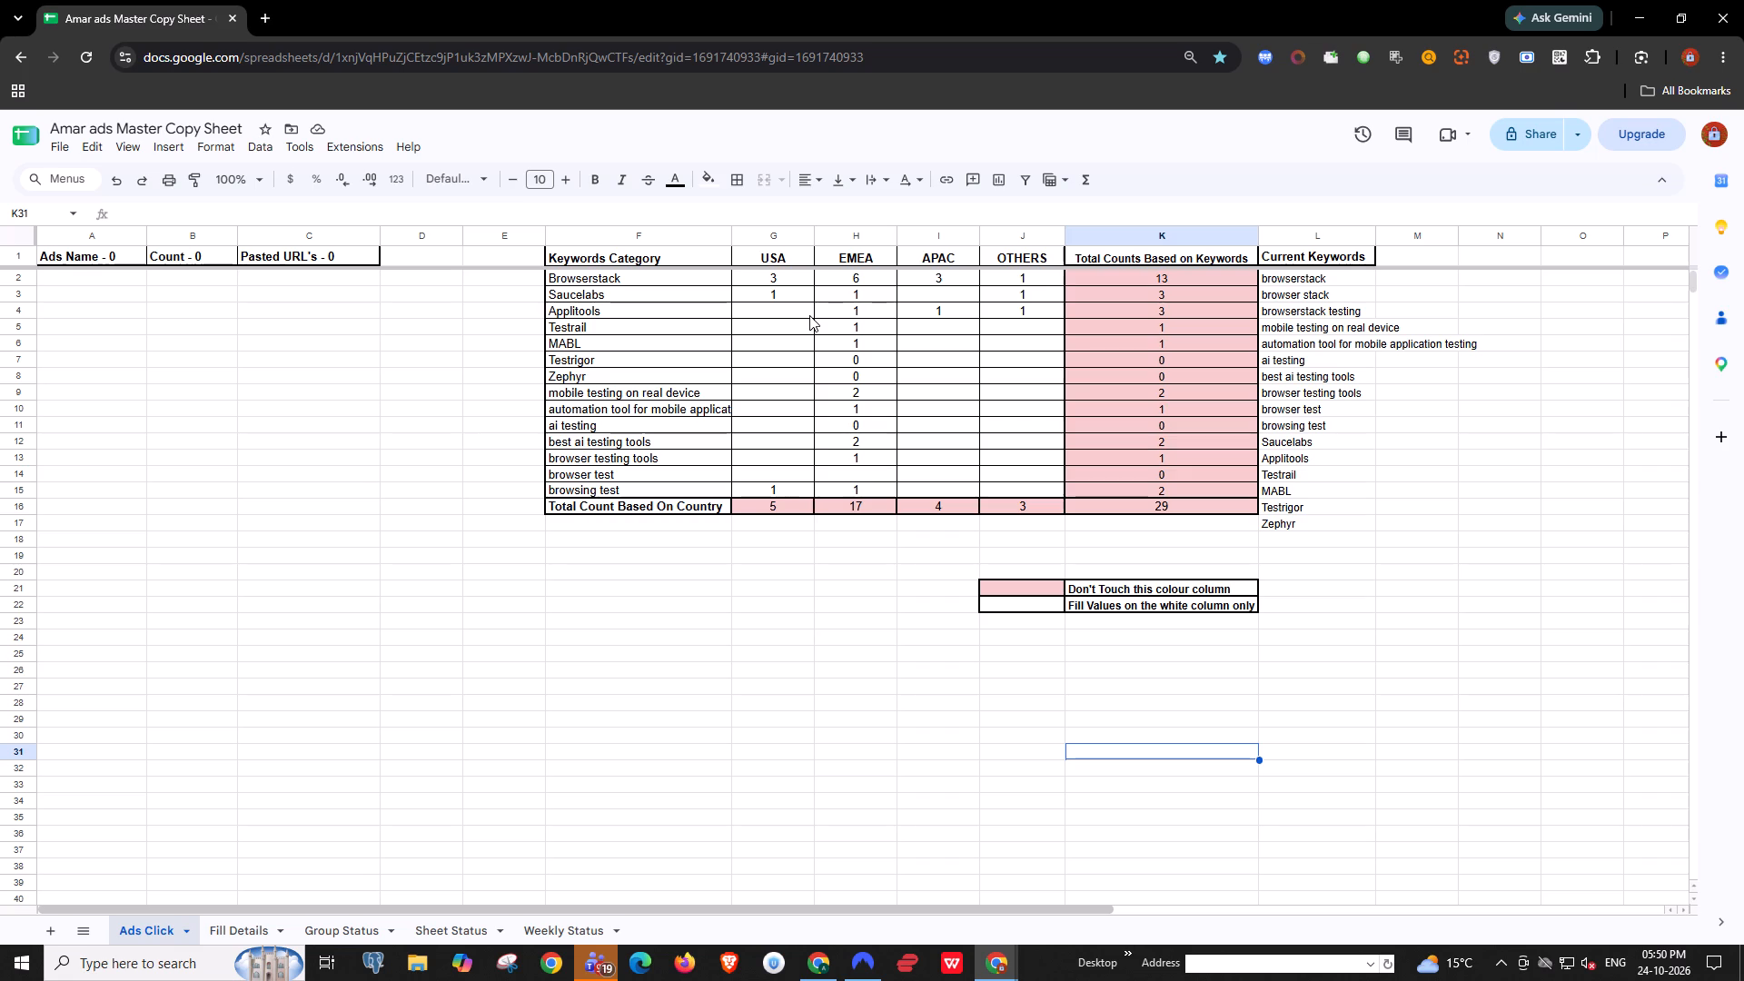